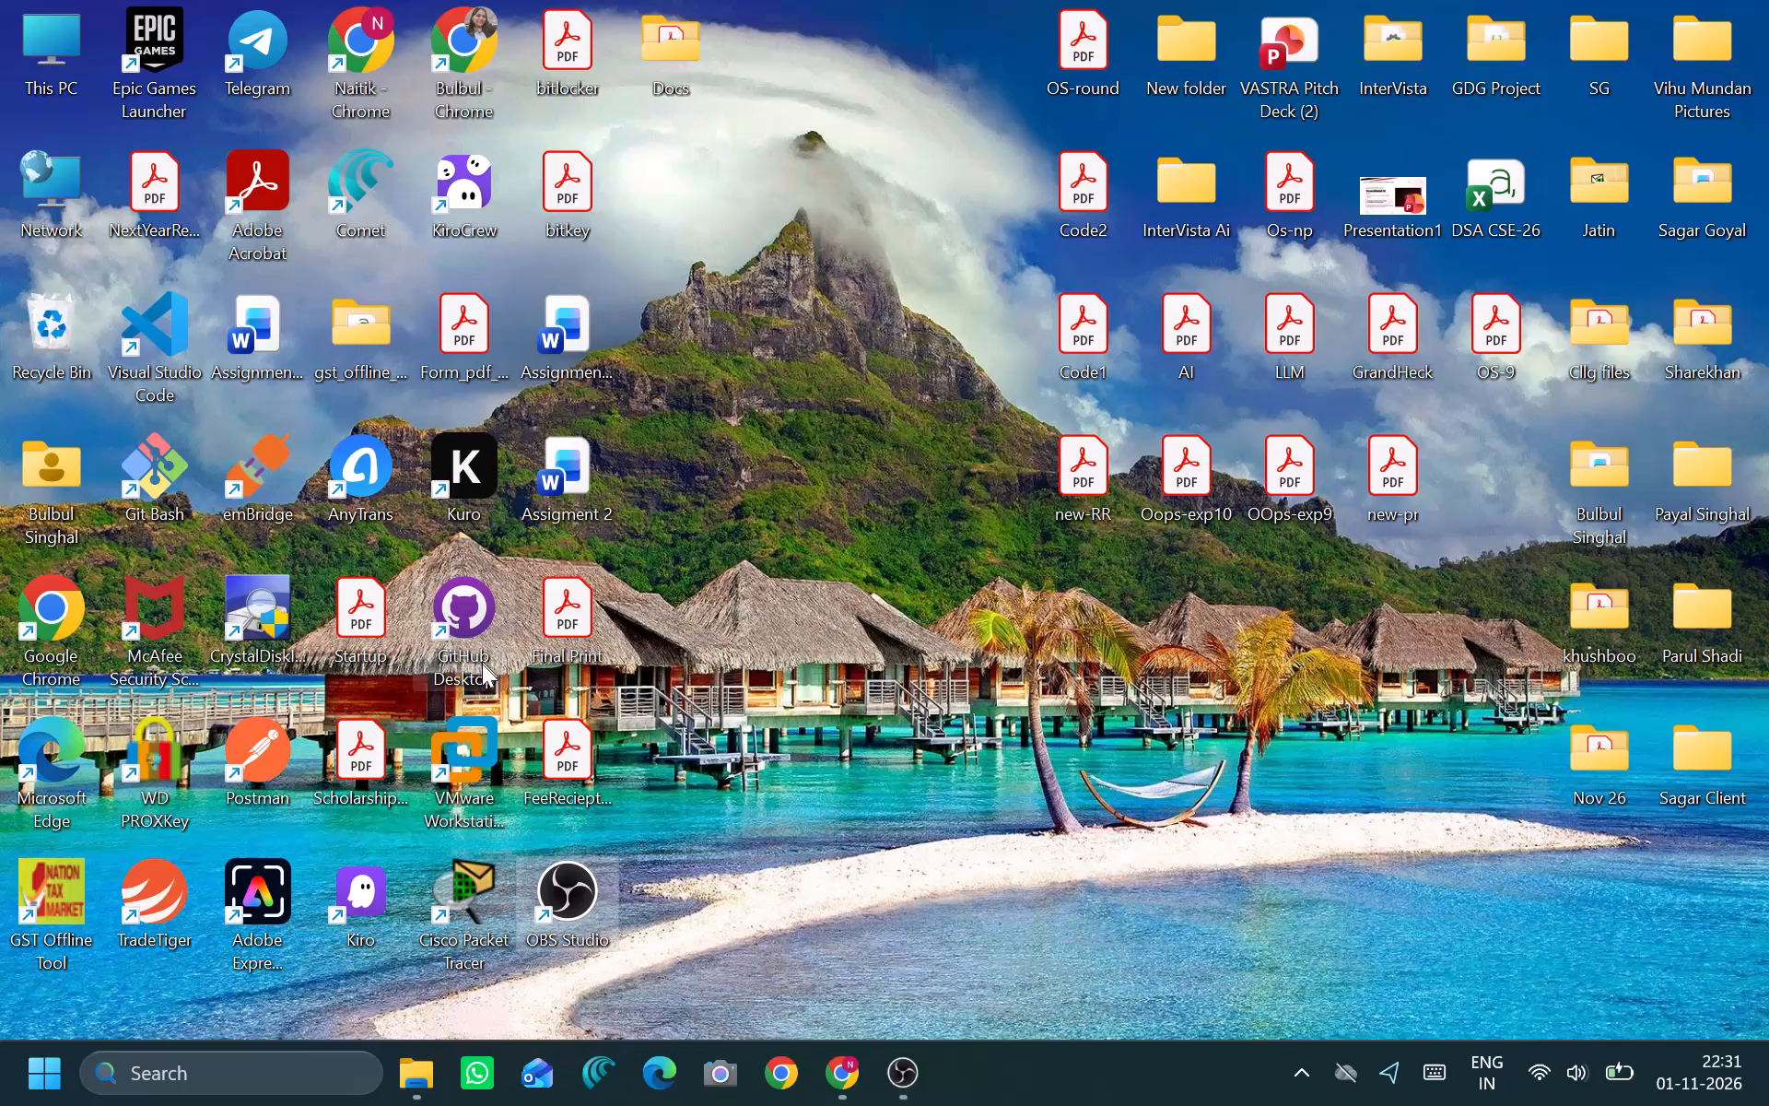
# In the untitled Google Docs document, add the label "Github Repo link :" on a new line, one blank line below "Video link :".
pyautogui.click(846, 1103)
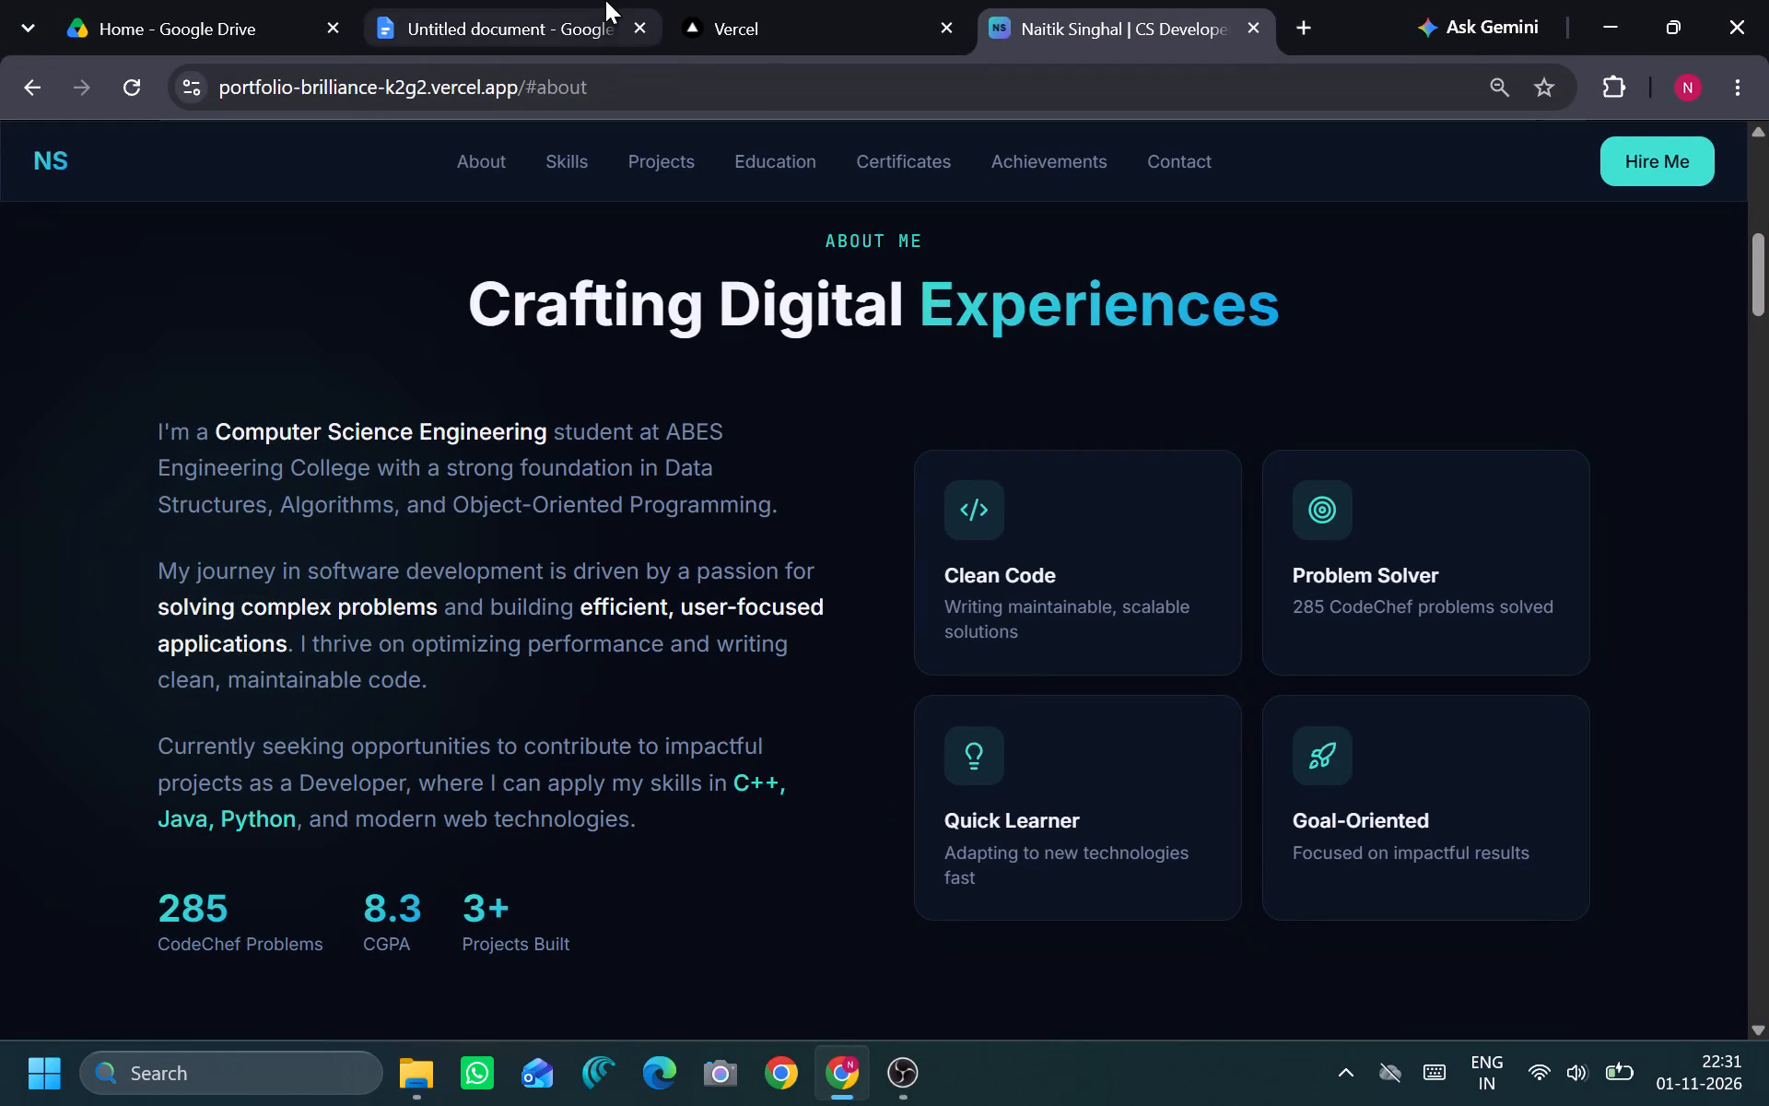
pyautogui.click(567, 0)
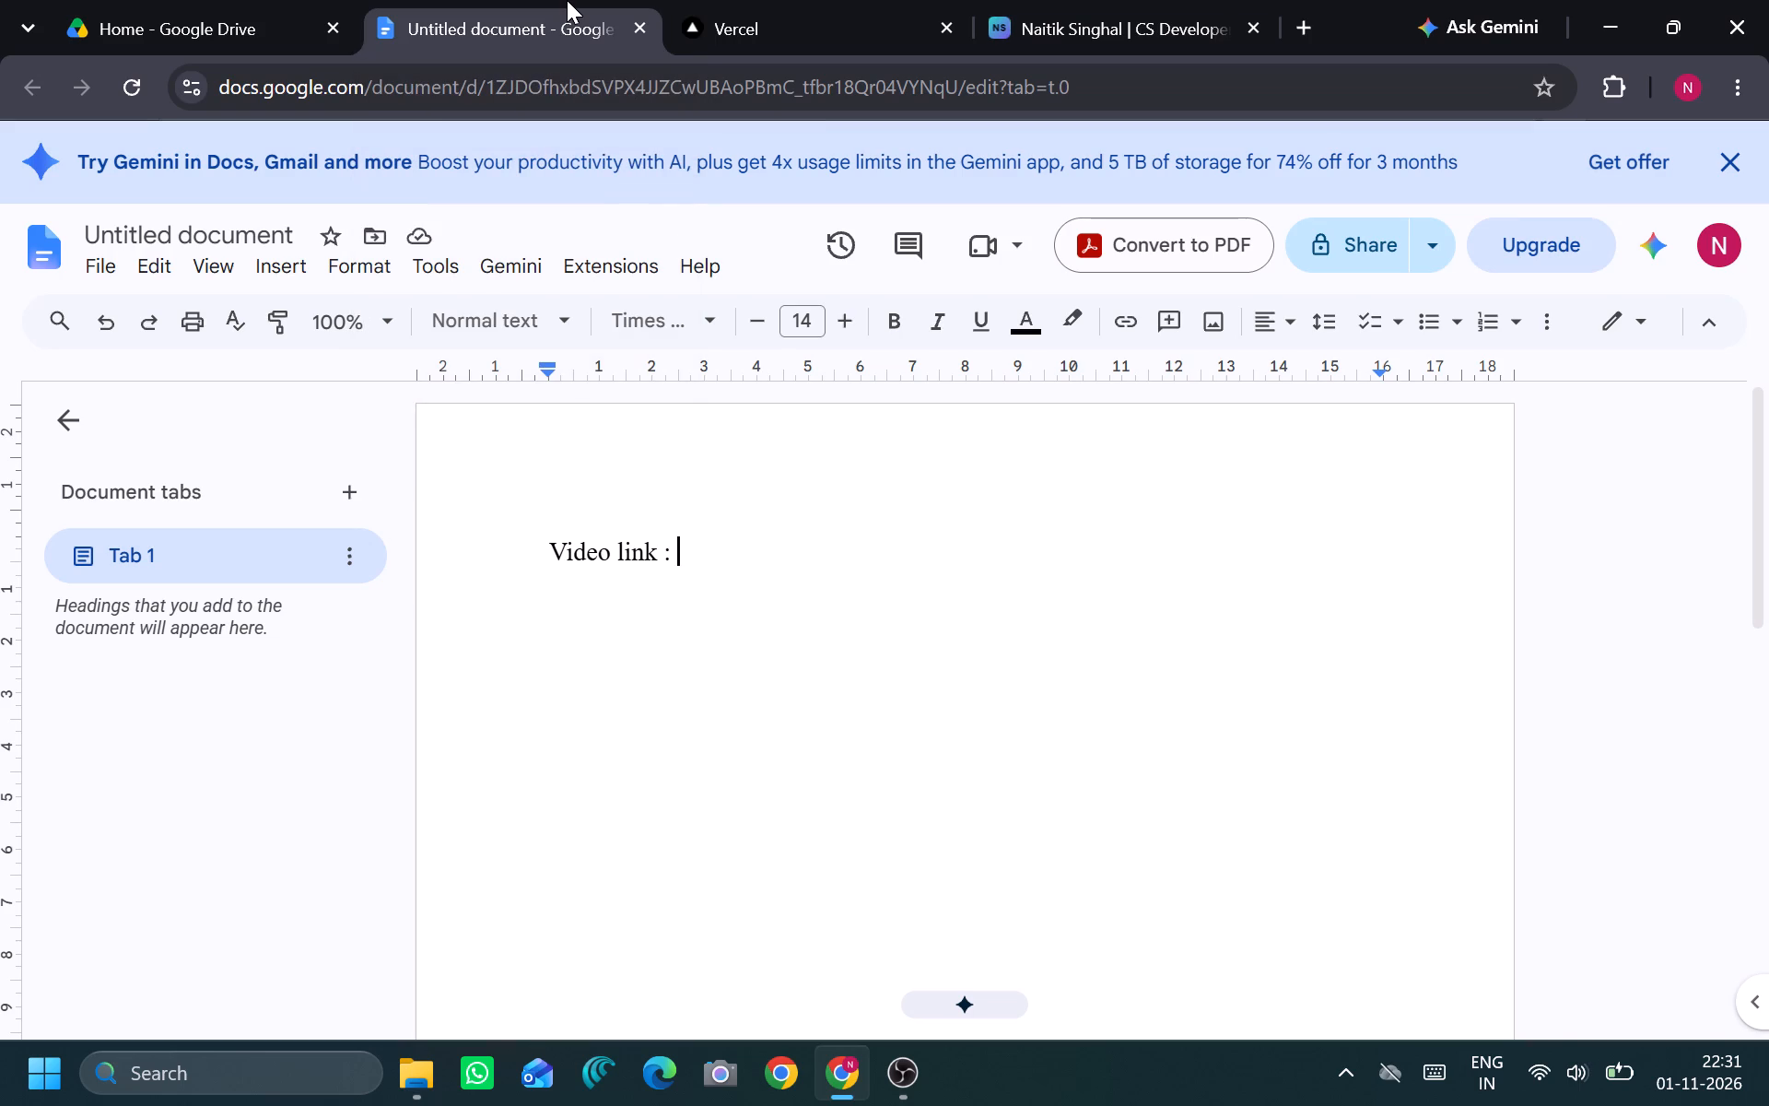
pyautogui.press('Return')
pyautogui.press('Return')
pyautogui.hotkey('shift', 'g')
pyautogui.write('ithub')
pyautogui.press('space')
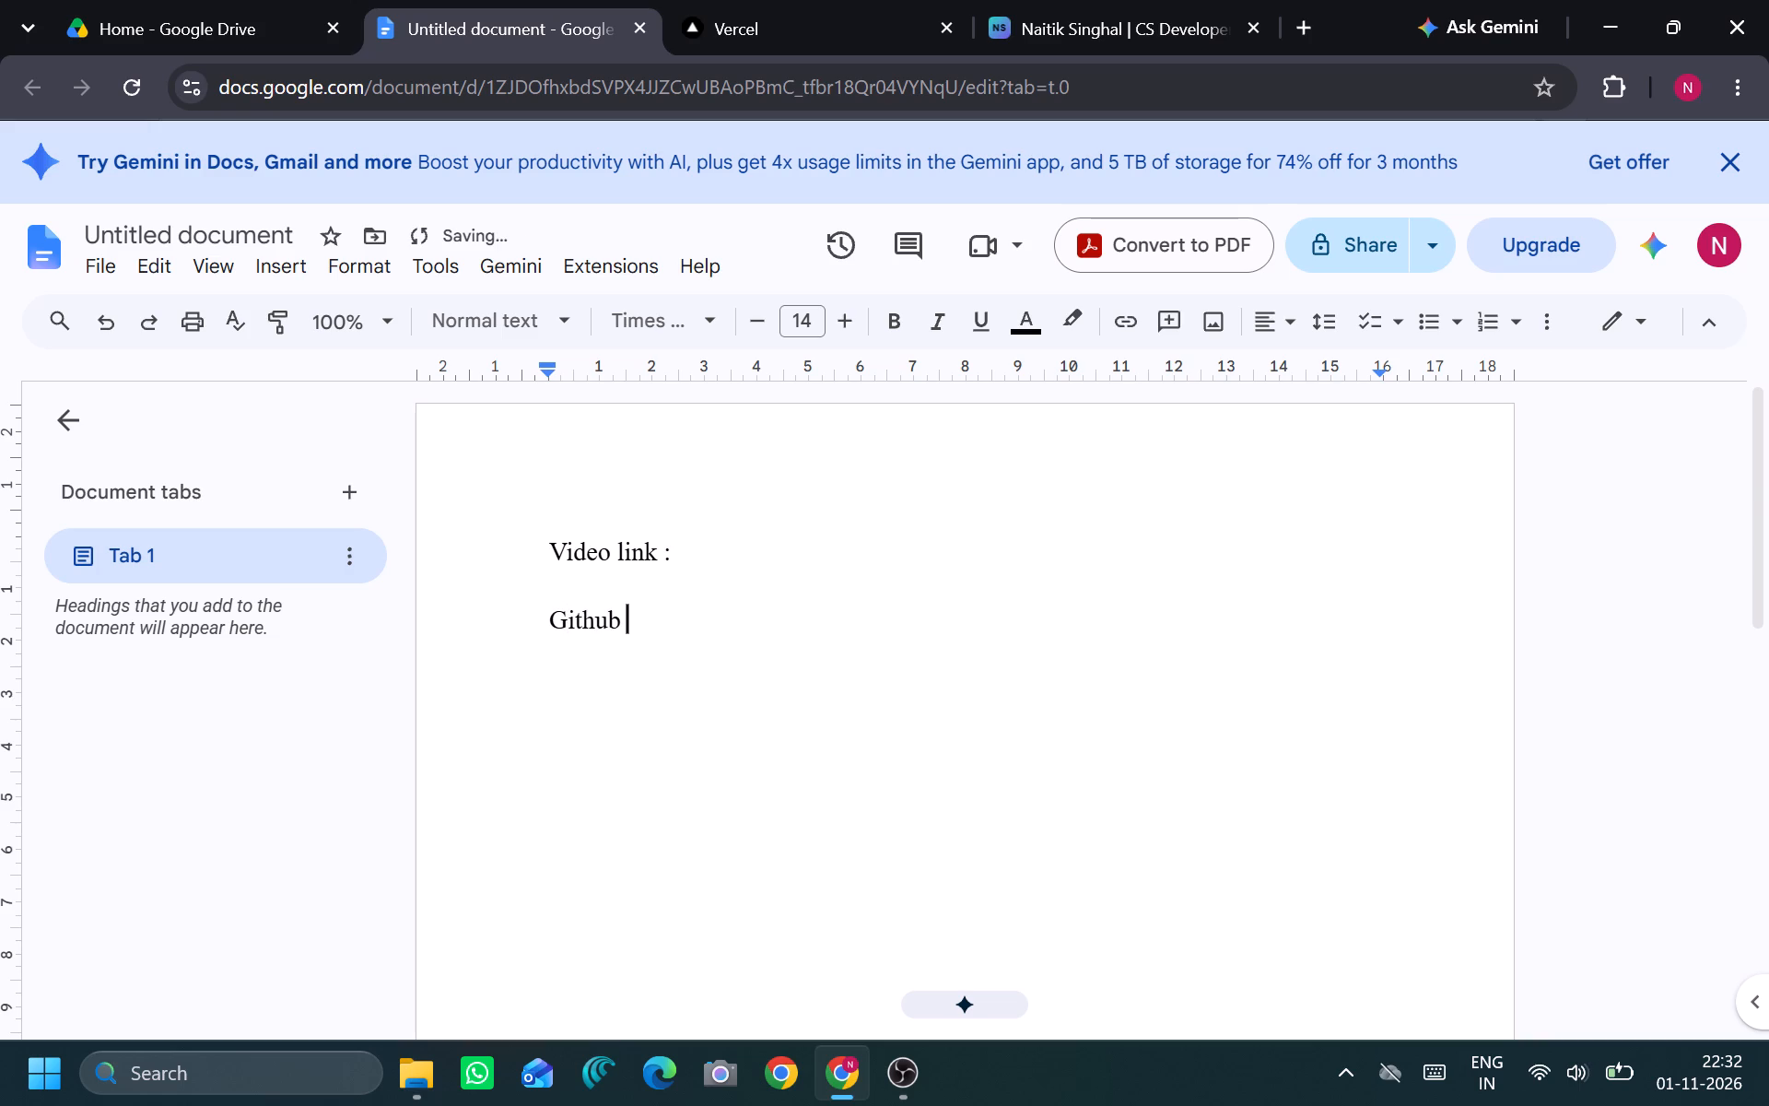
pyautogui.write('Rep')
pyautogui.press('o')
pyautogui.write('sitory l')
pyautogui.press('BackSpace')
pyautogui.press('BackSpace')
pyautogui.press('BackSpace')
pyautogui.press('BackSpace')
pyautogui.press('BackSpace')
pyautogui.press('BackSpace')
pyautogui.press('BackSpace')
pyautogui.press('BackSpace')
pyautogui.press('space')
pyautogui.write('Link')
pyautogui.press('BackSpace')
pyautogui.press('BackSpace')
pyautogui.press('BackSpace')
pyautogui.press('BackSpace')
pyautogui.write('linl')
pyautogui.press('BackSpace')
pyautogui.write('k :')
pyautogui.press('space')
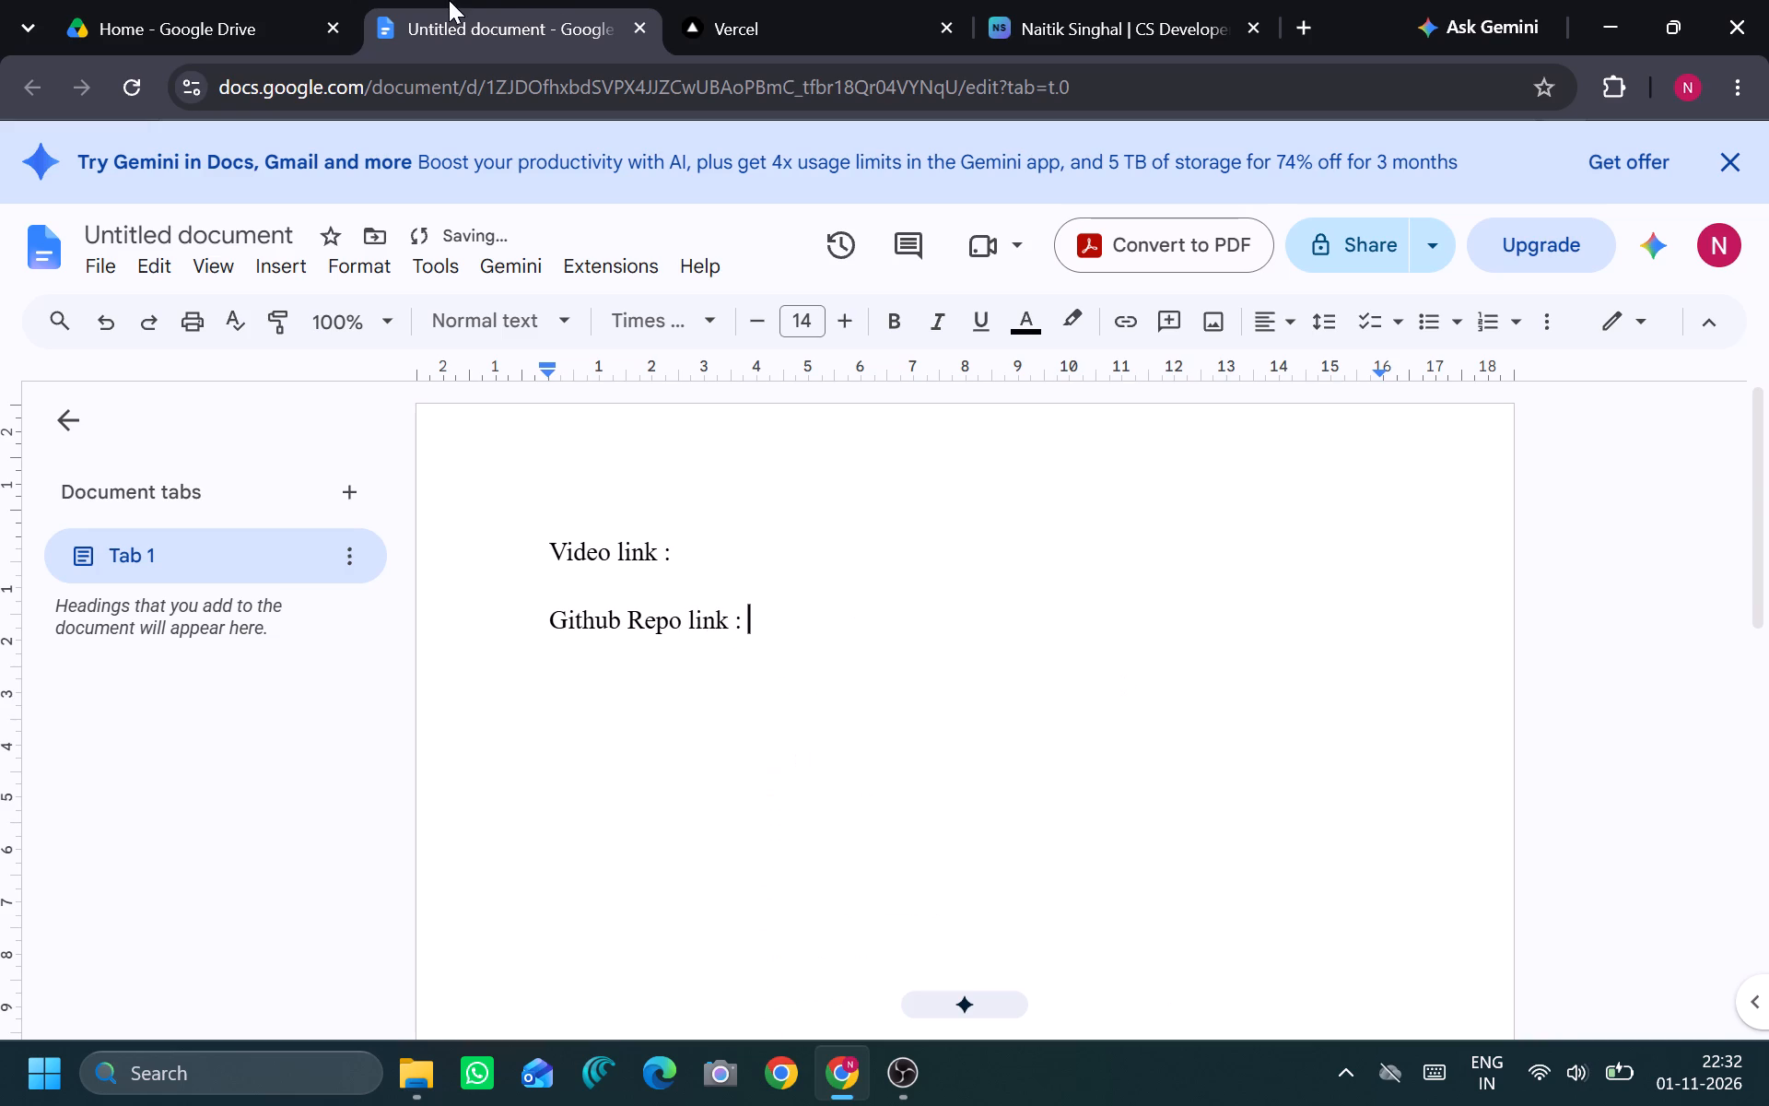
# Open the Portfolio-brilliance repository on GitHub in a new browser tab and copy its HTTPS clone URL.
pyautogui.click(1320, 22)
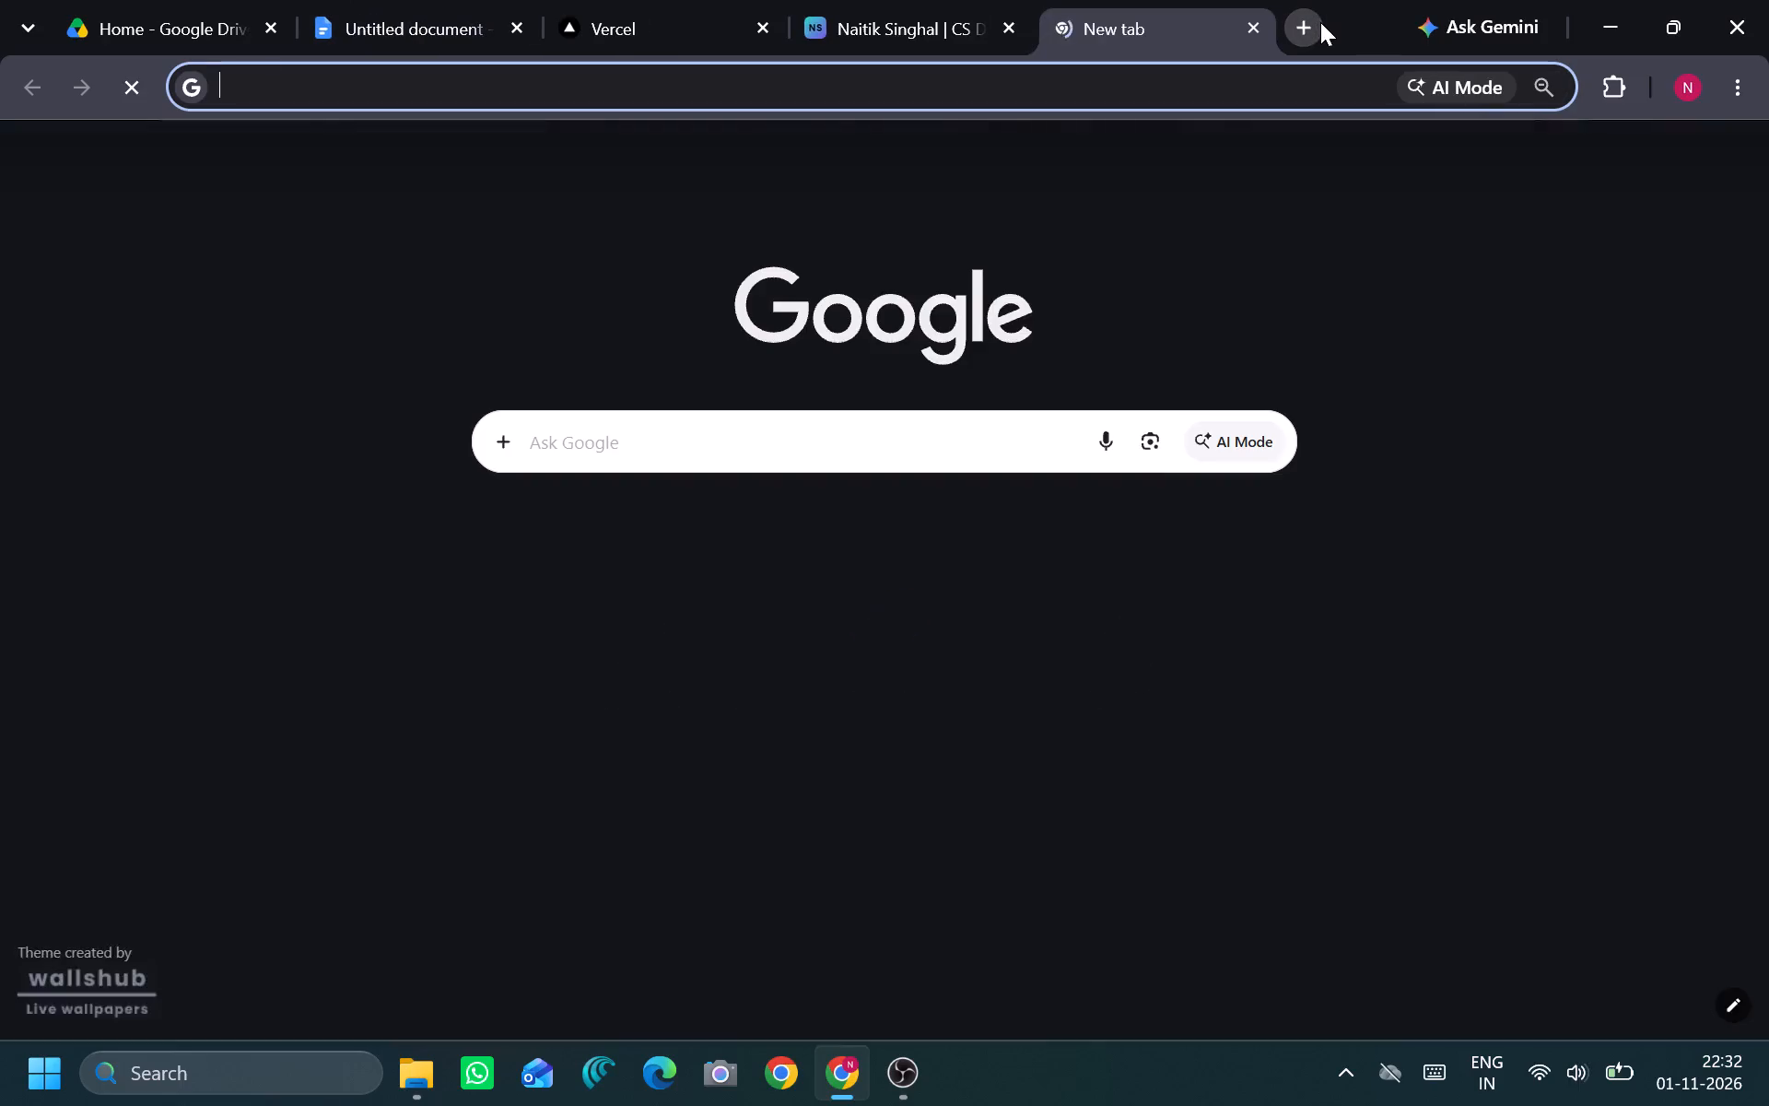
pyautogui.write('gi')
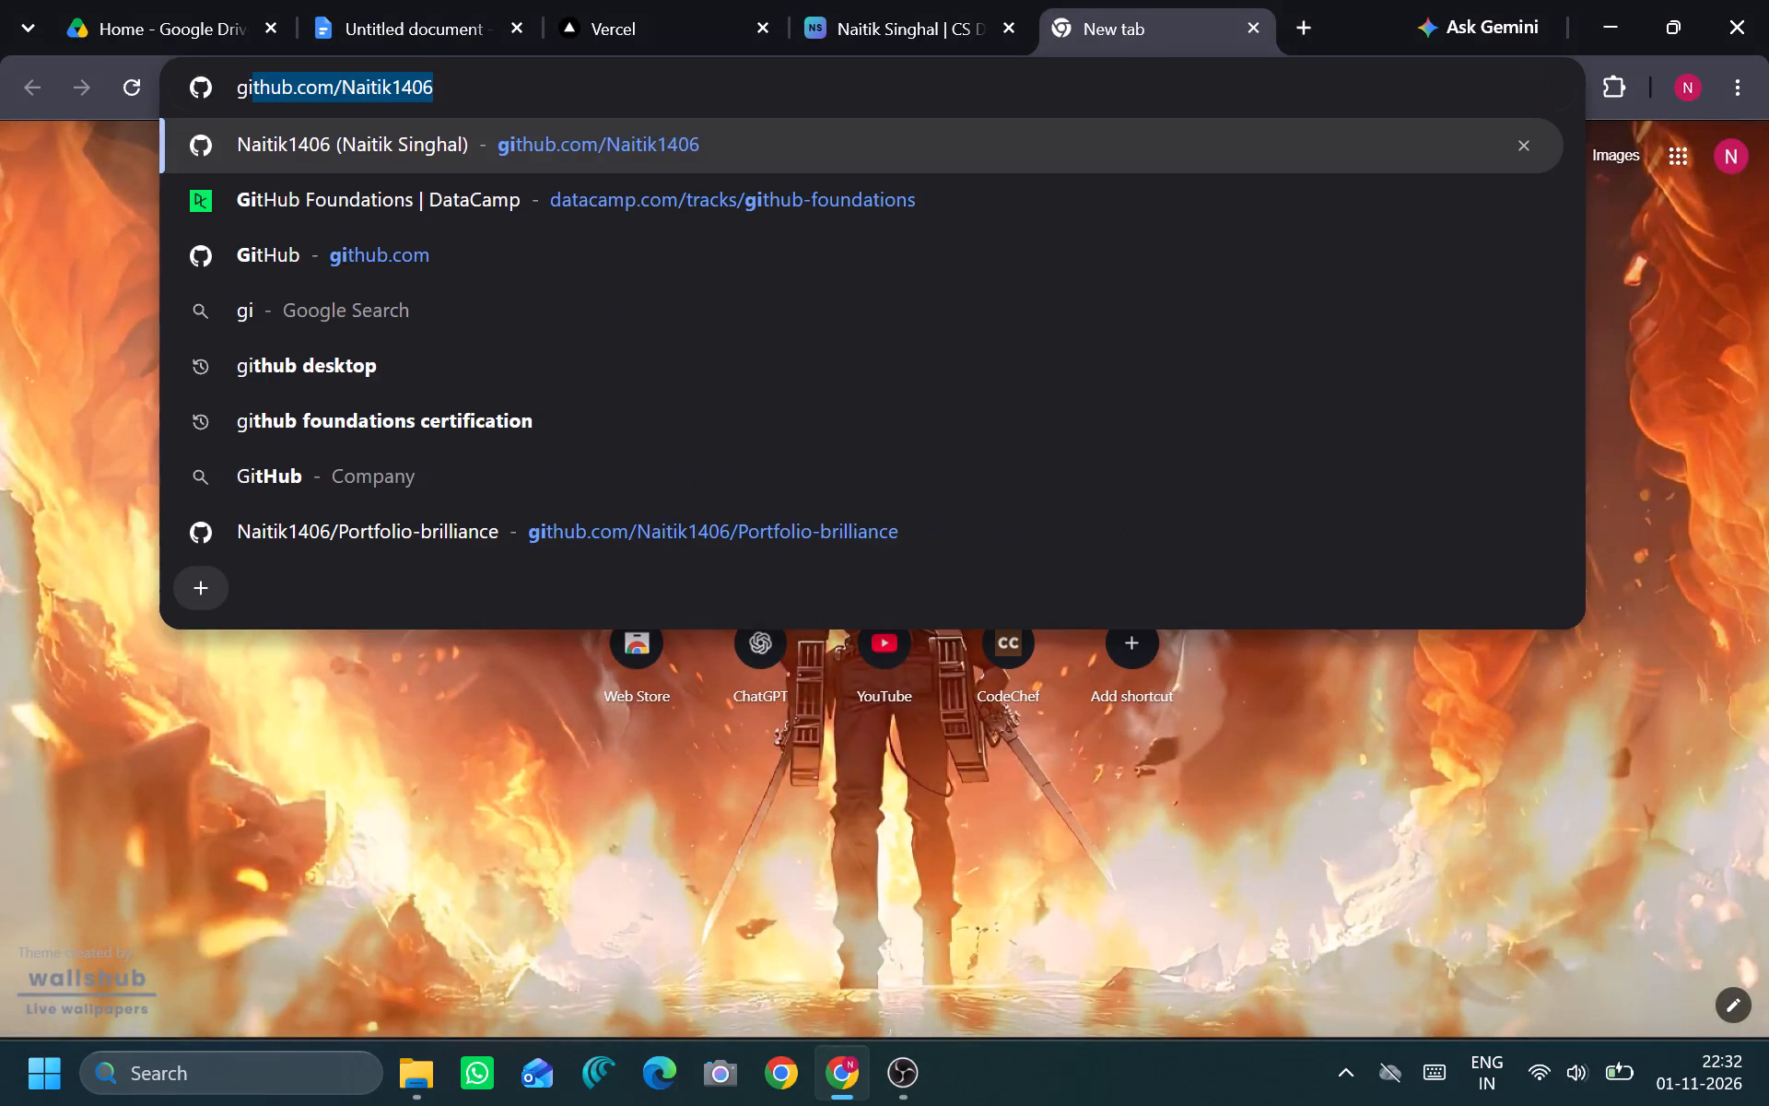
pyautogui.click(1017, 133)
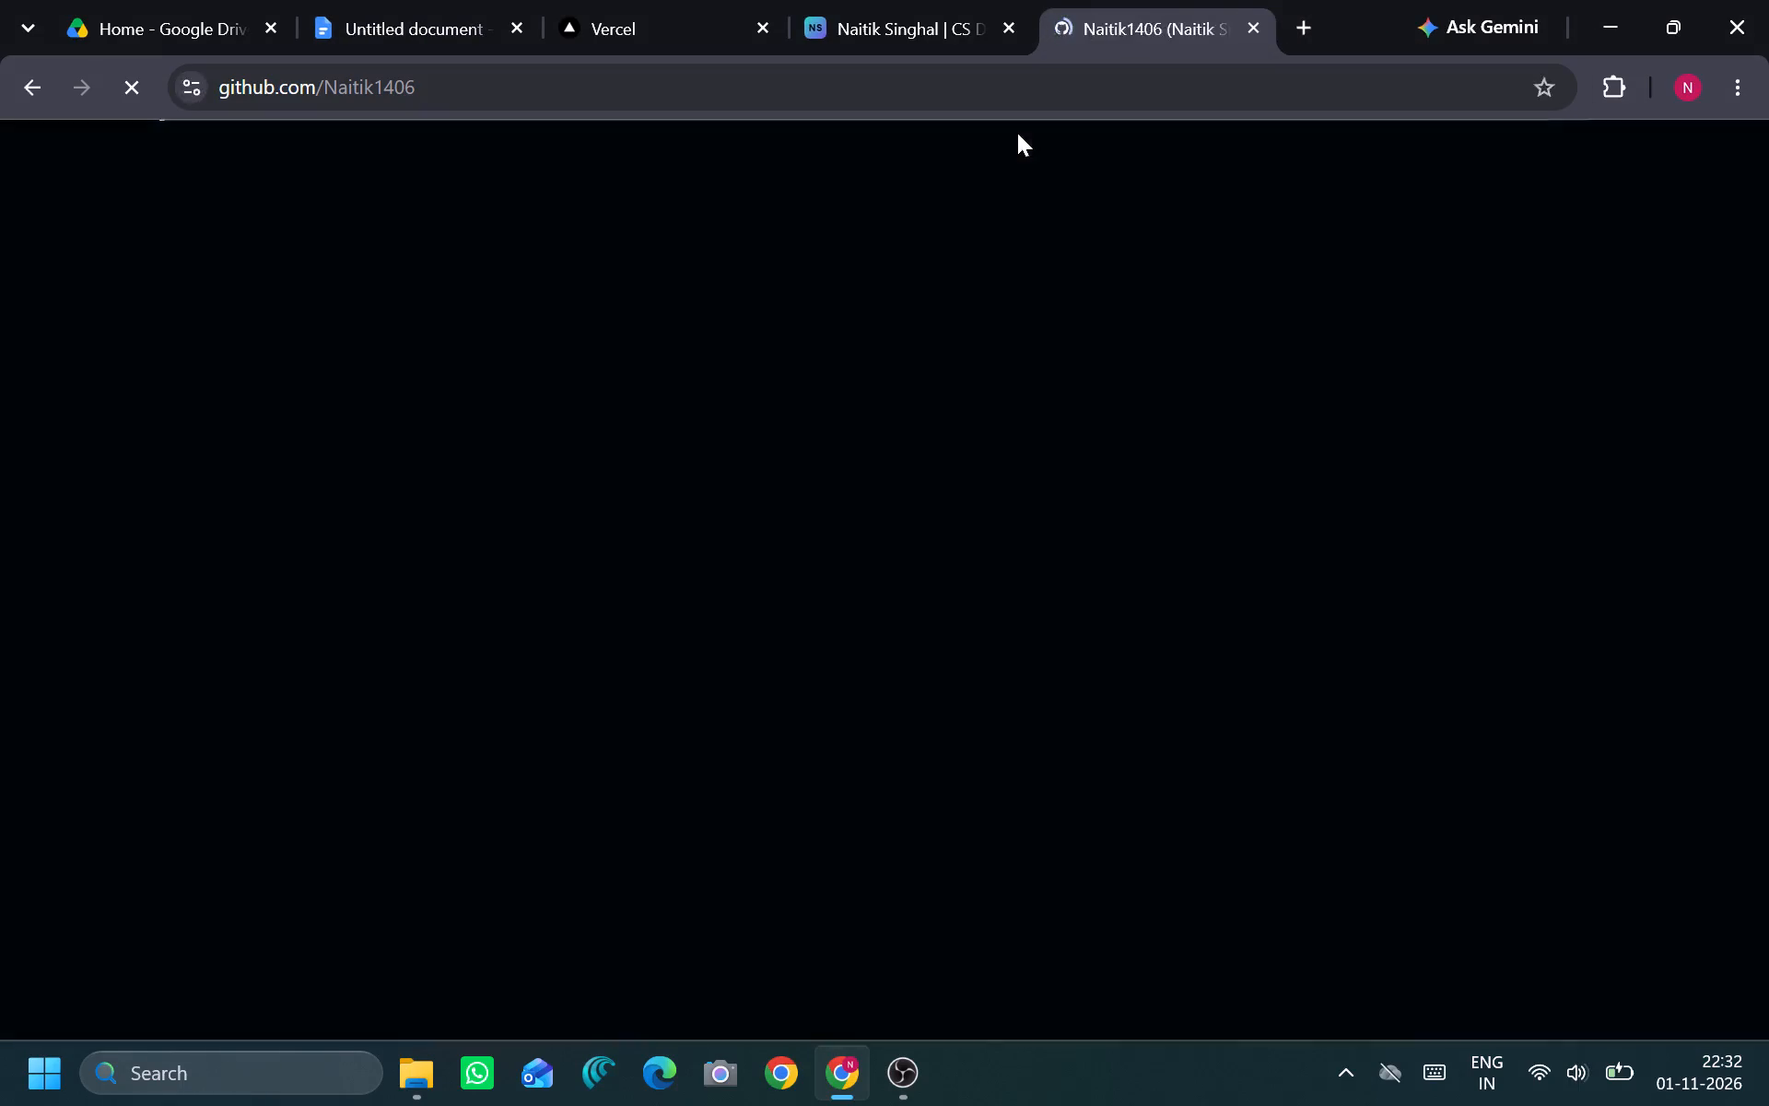
pyautogui.click(1196, 567)
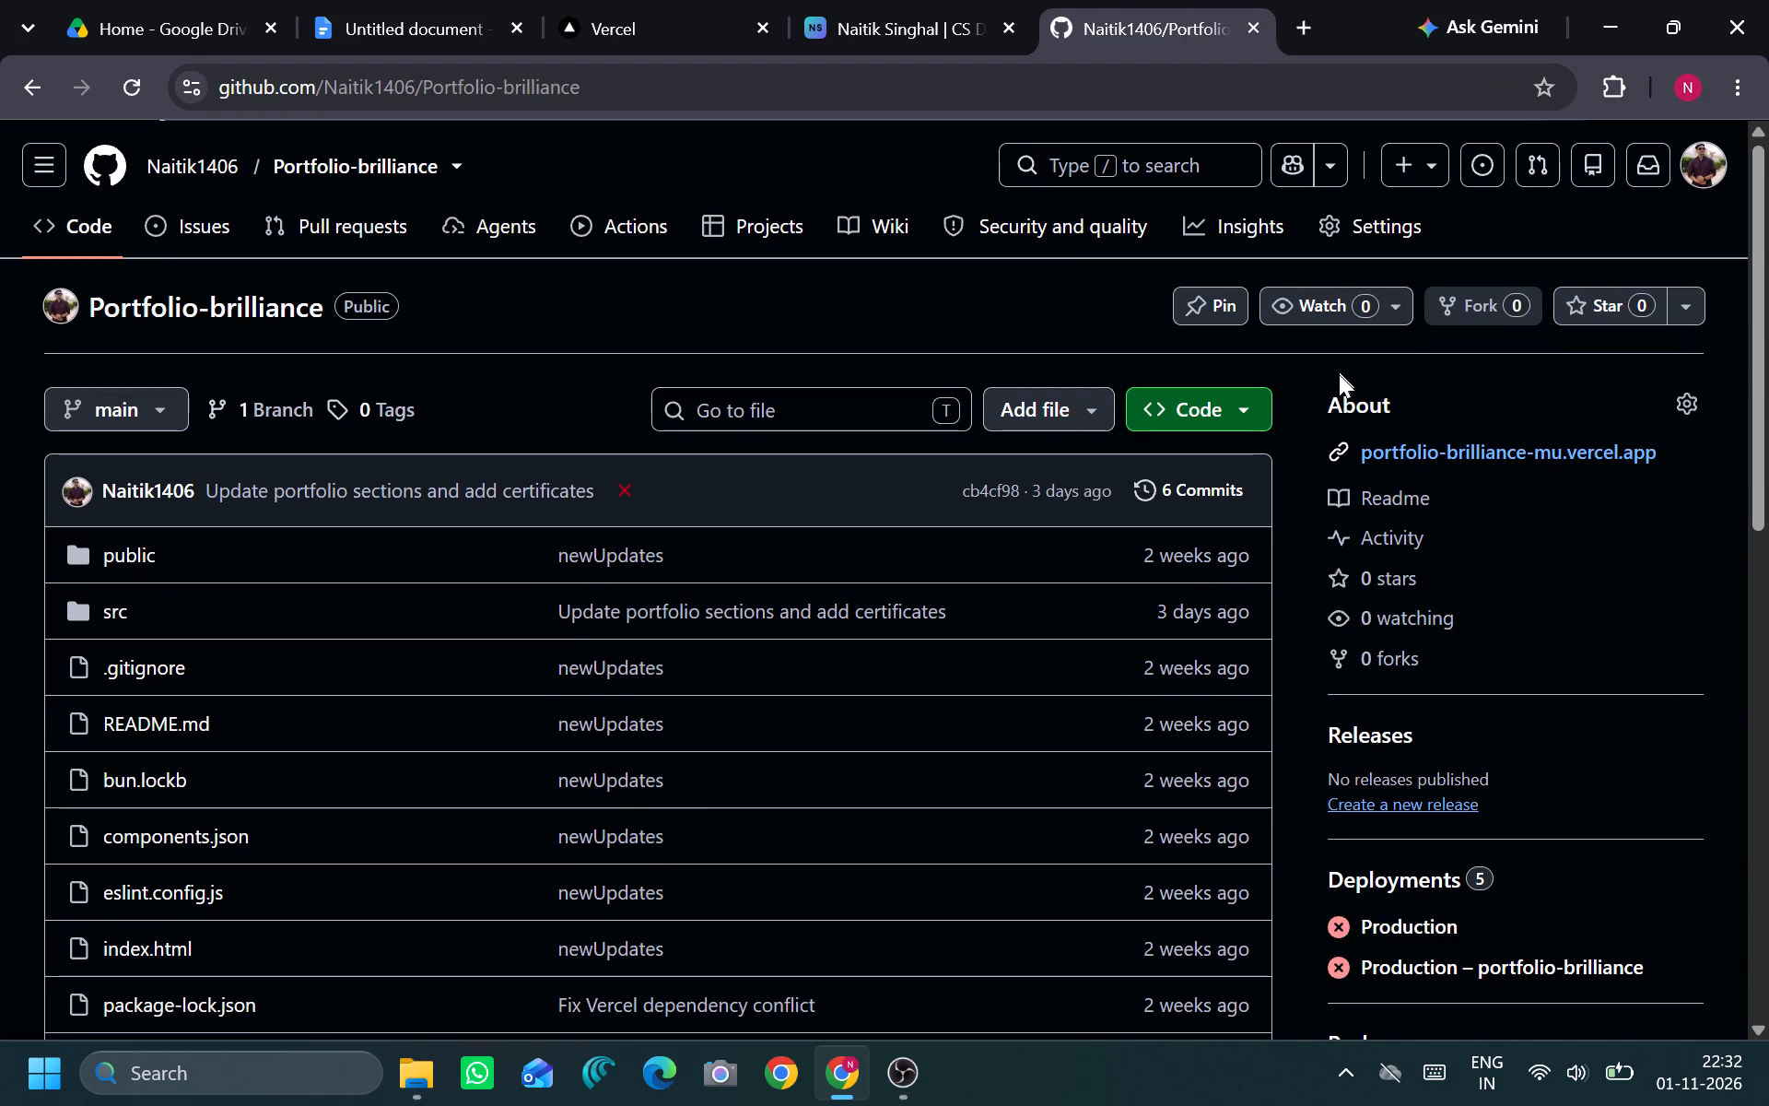
pyautogui.click(1259, 414)
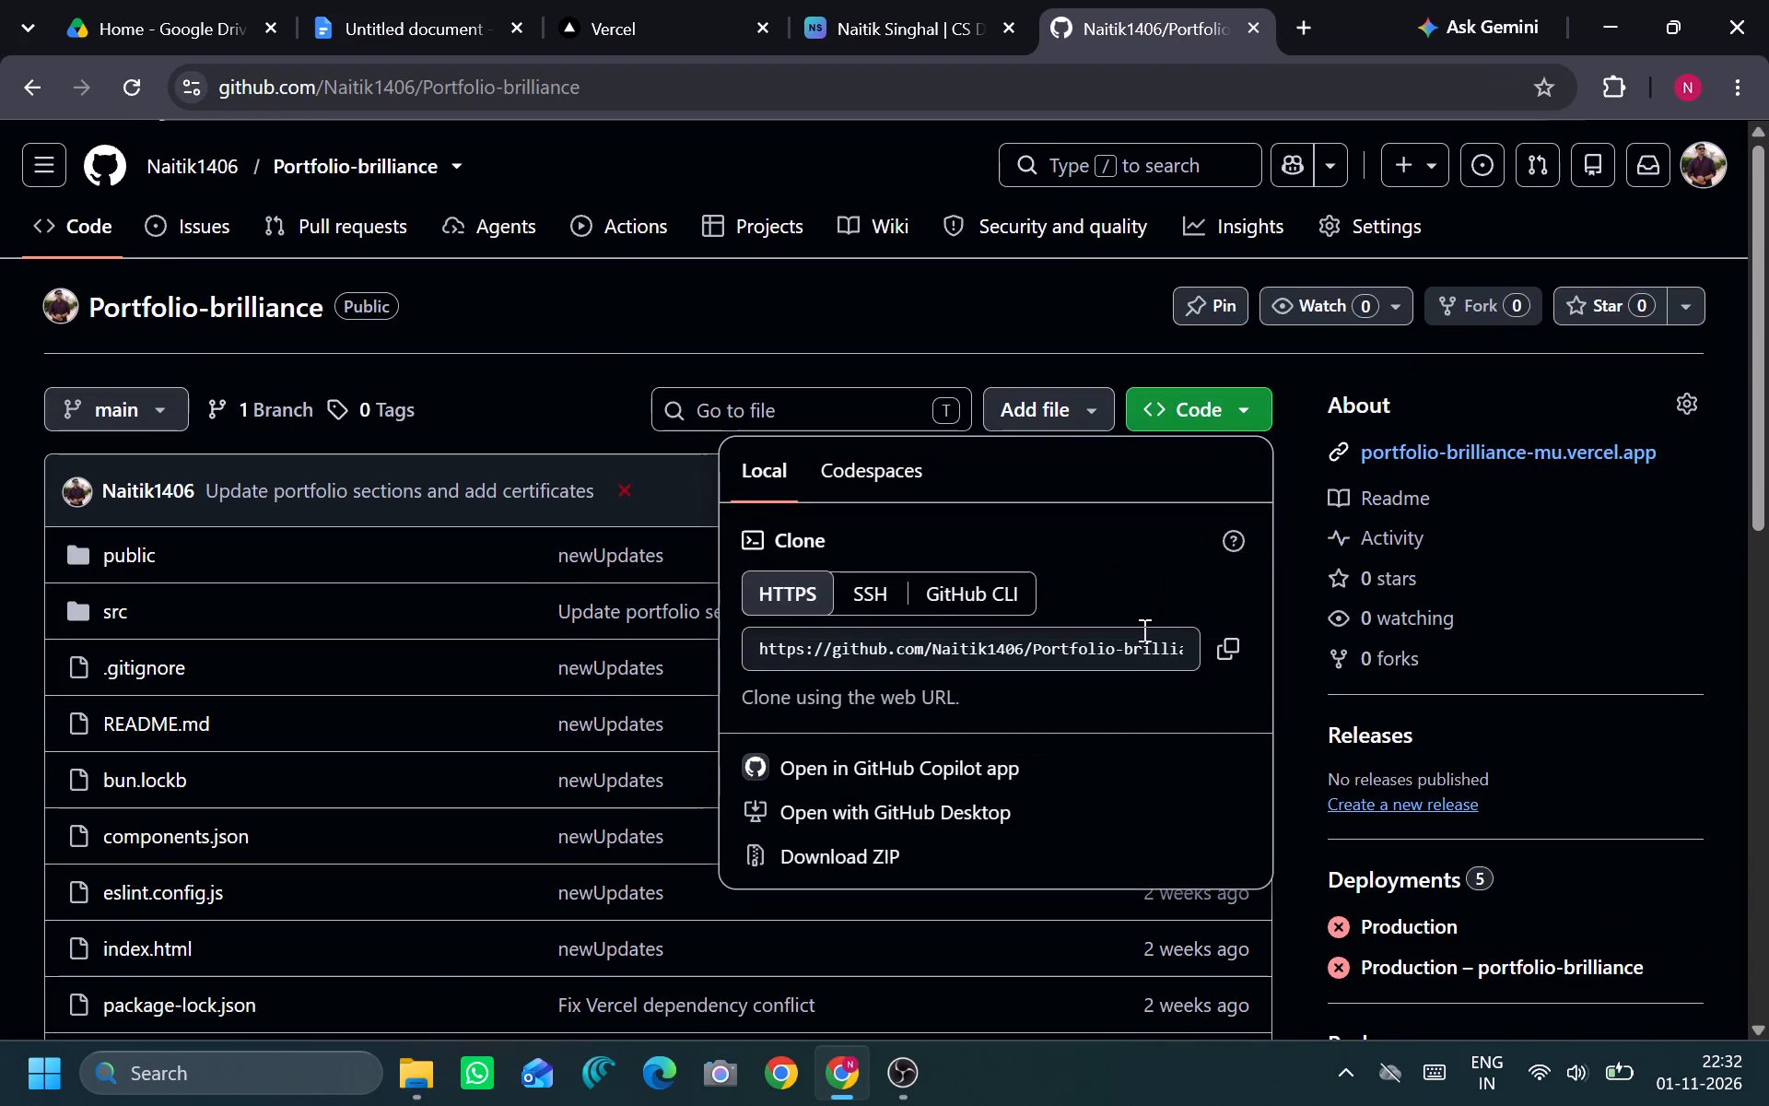
pyautogui.click(1236, 648)
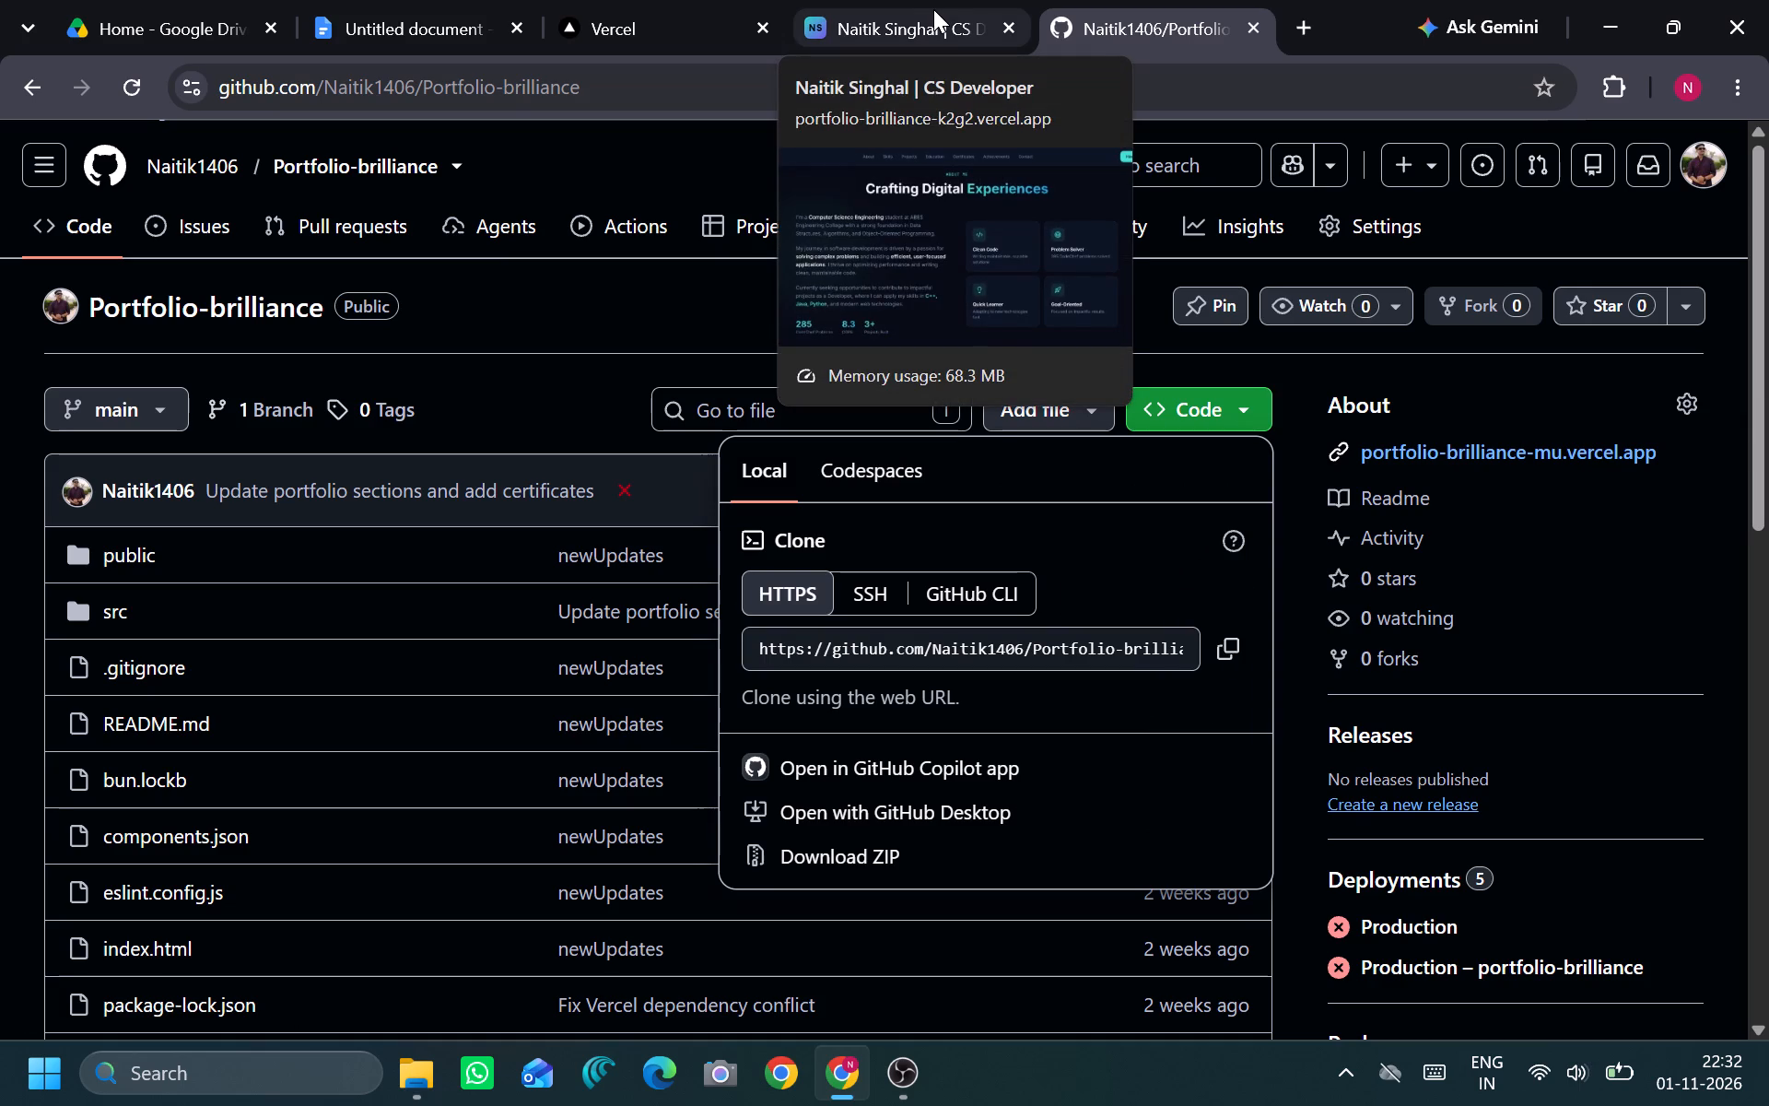
# Paste the copied repository URL after the "Github Repo link :" label in the document.
pyautogui.click(933, 9)
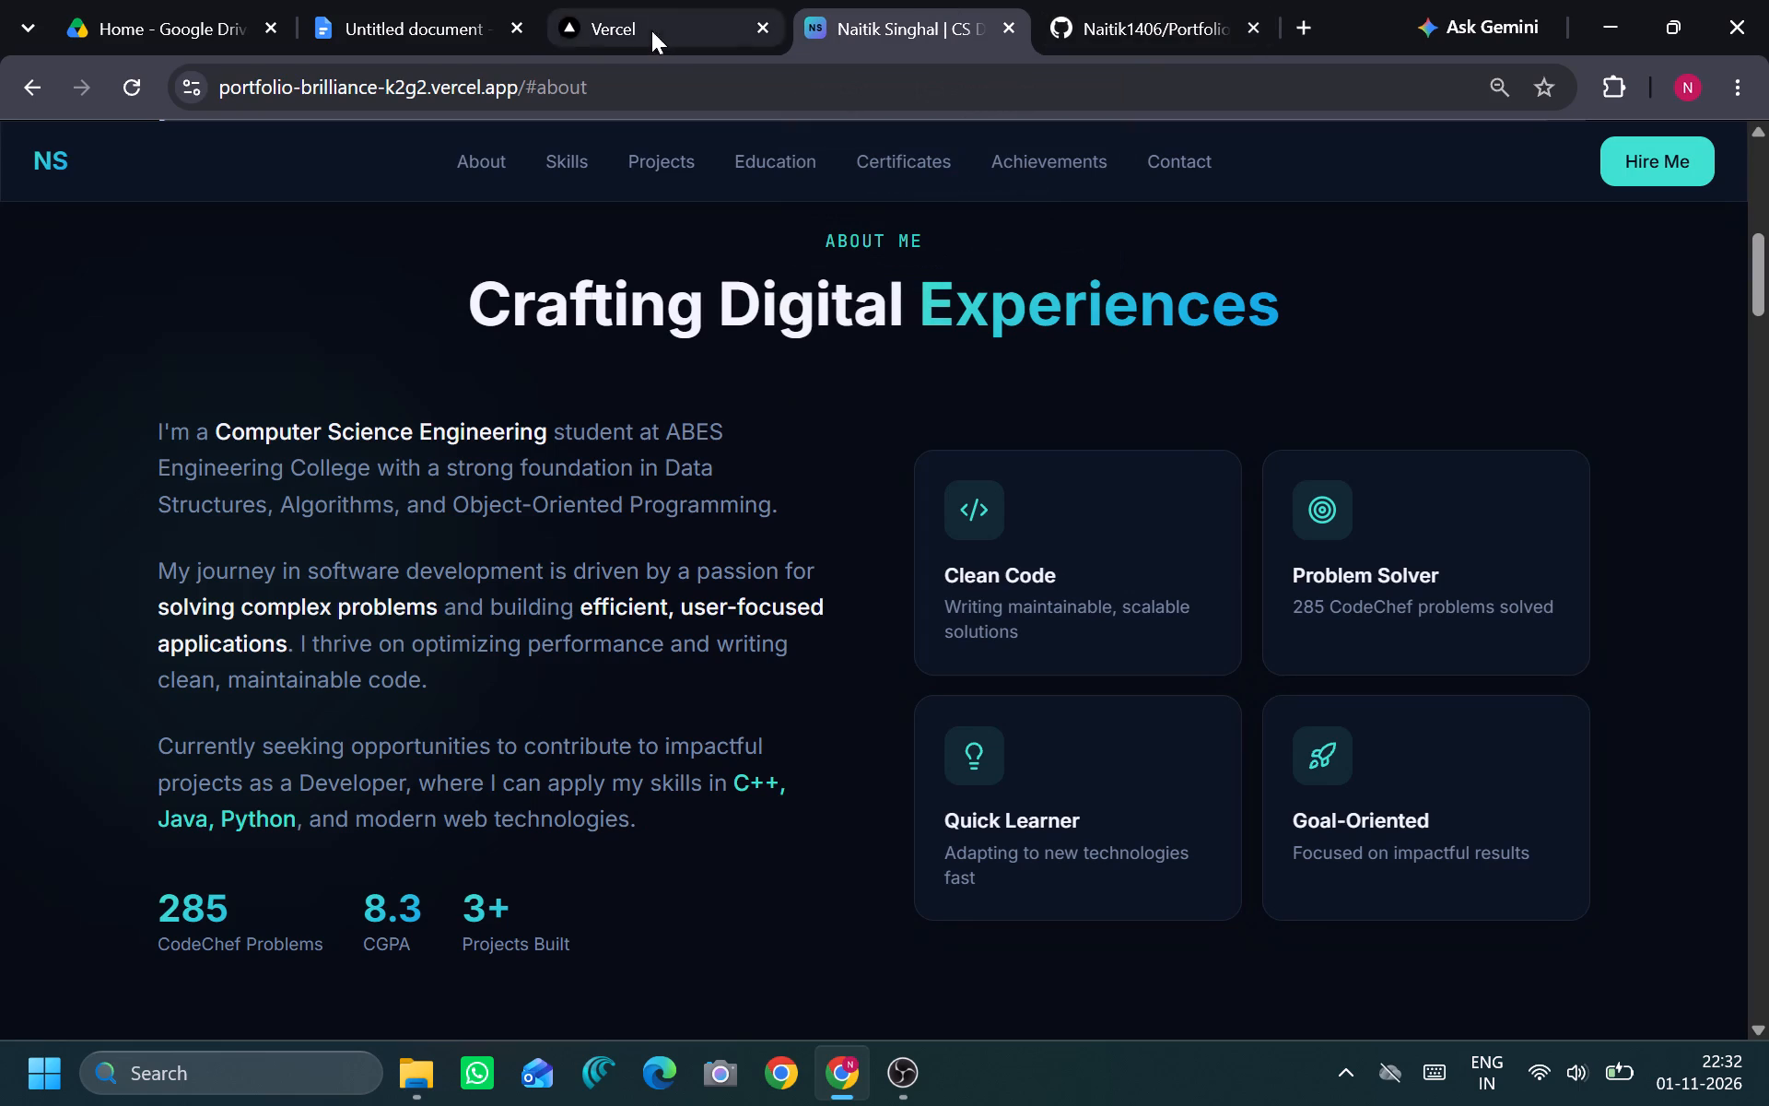
pyautogui.click(346, 1)
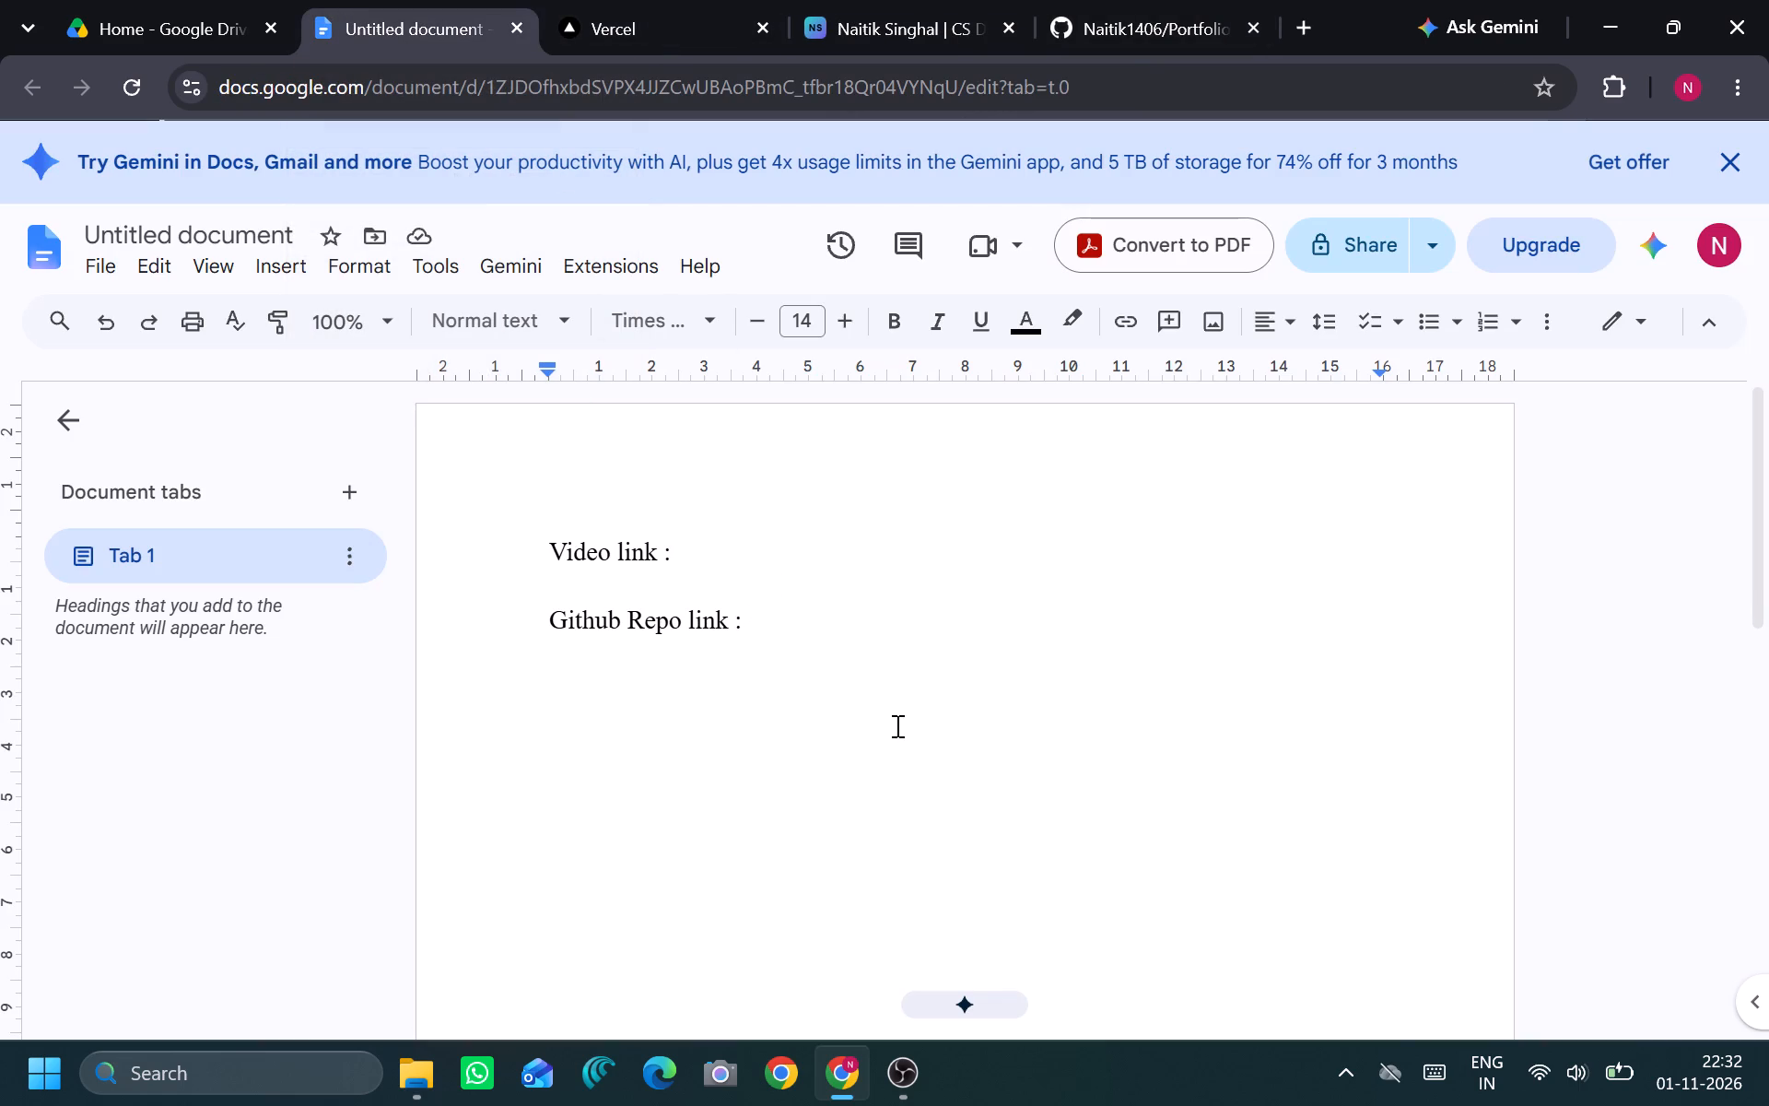
pyautogui.click(852, 705)
pyautogui.hotkey('ctrl', 'v')
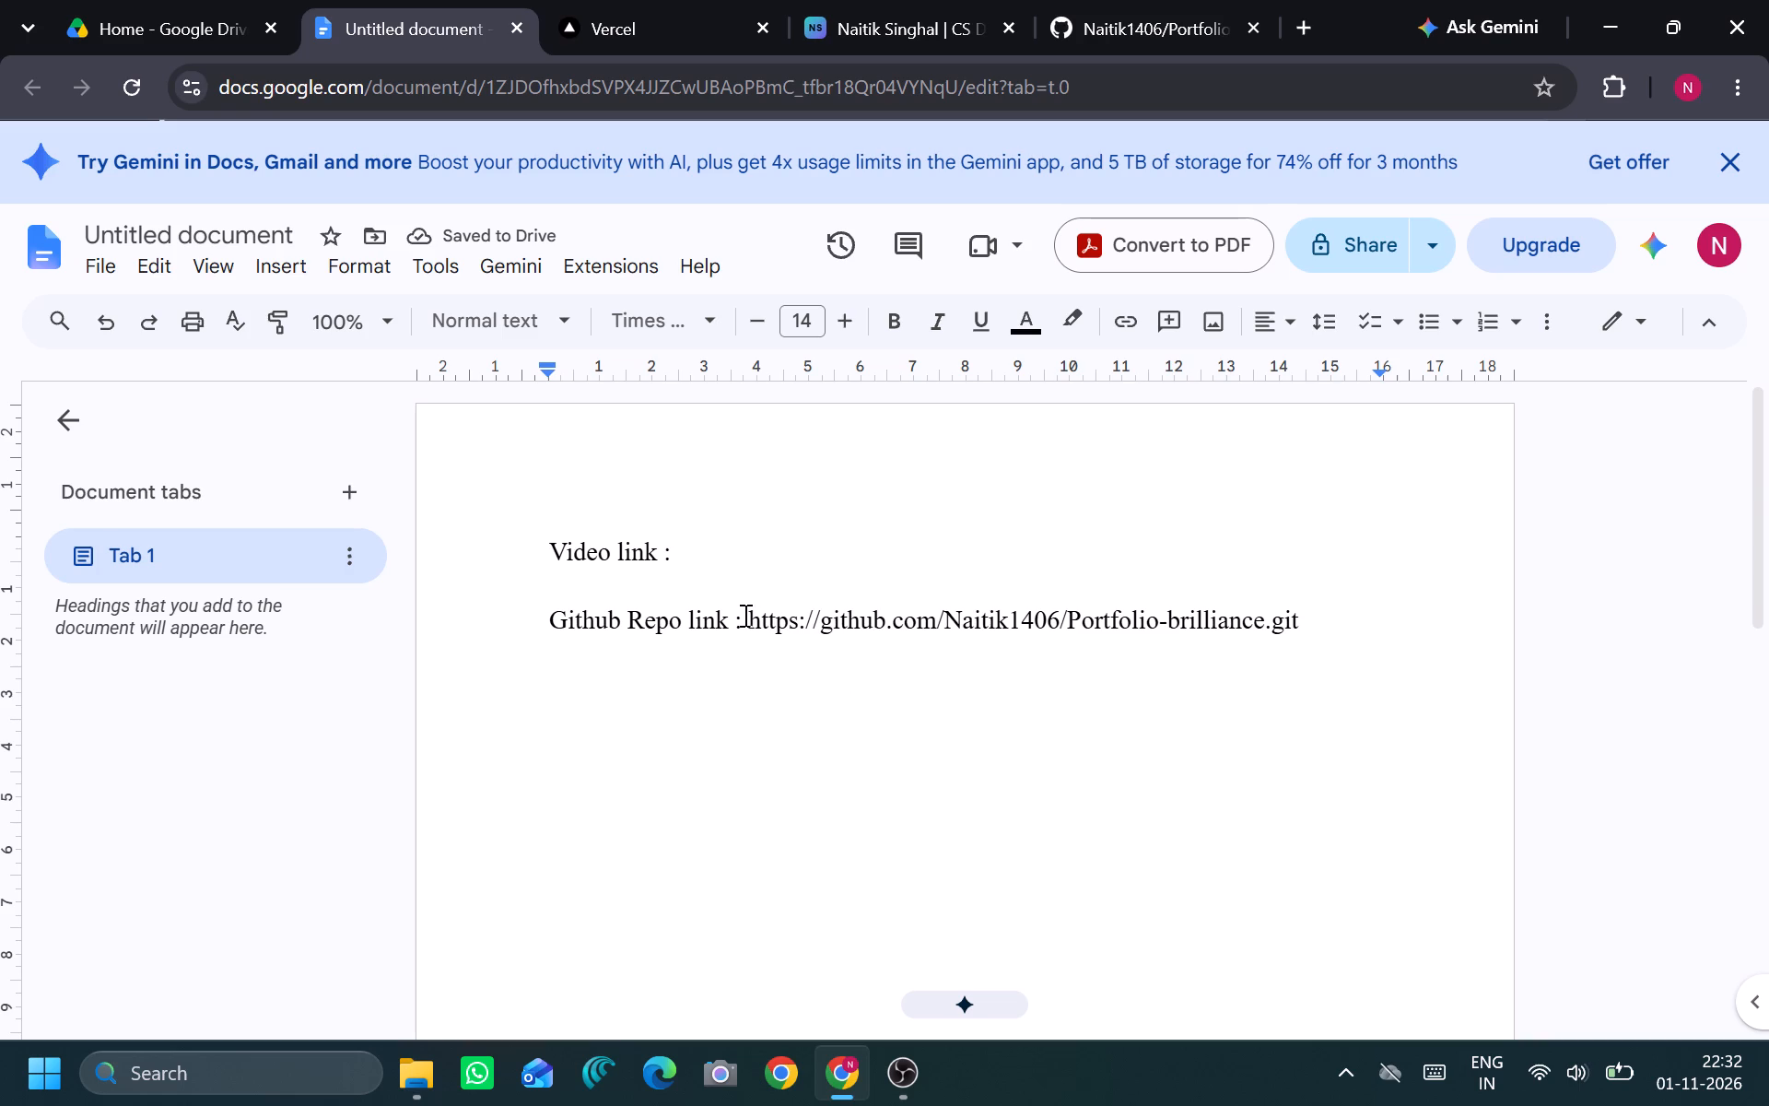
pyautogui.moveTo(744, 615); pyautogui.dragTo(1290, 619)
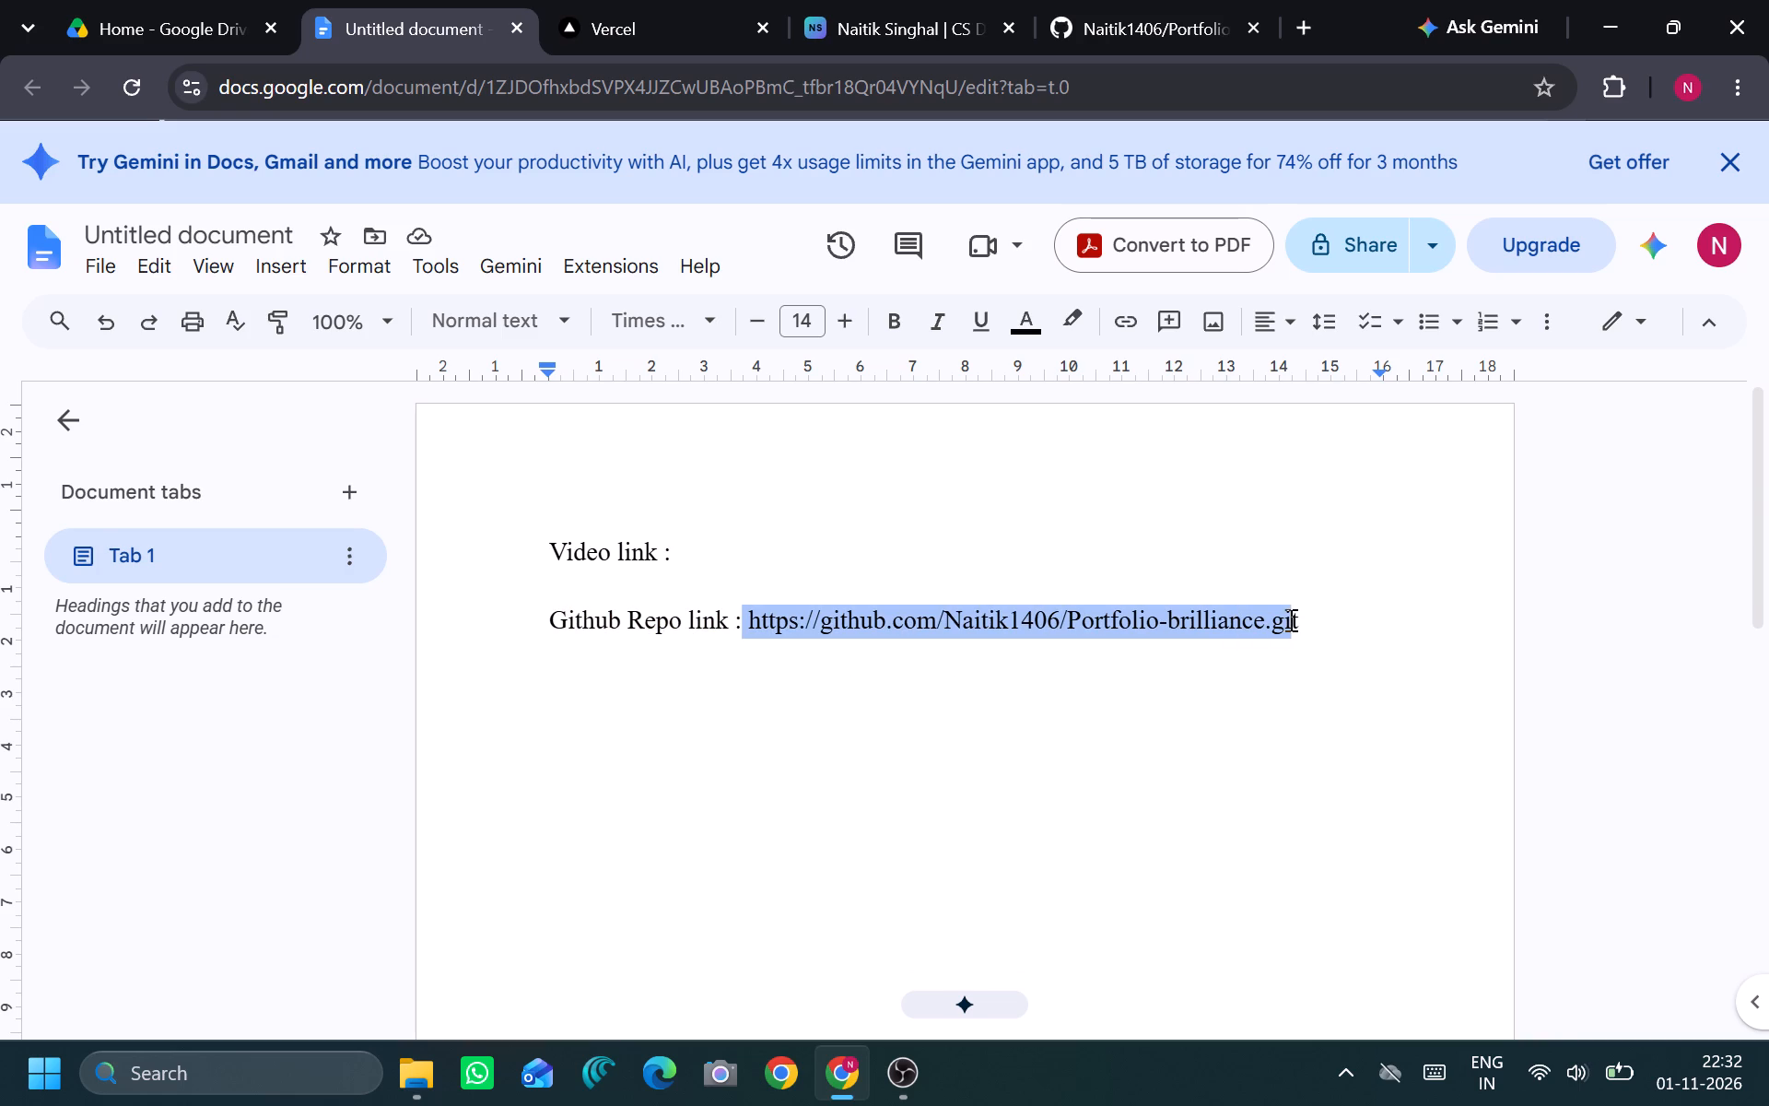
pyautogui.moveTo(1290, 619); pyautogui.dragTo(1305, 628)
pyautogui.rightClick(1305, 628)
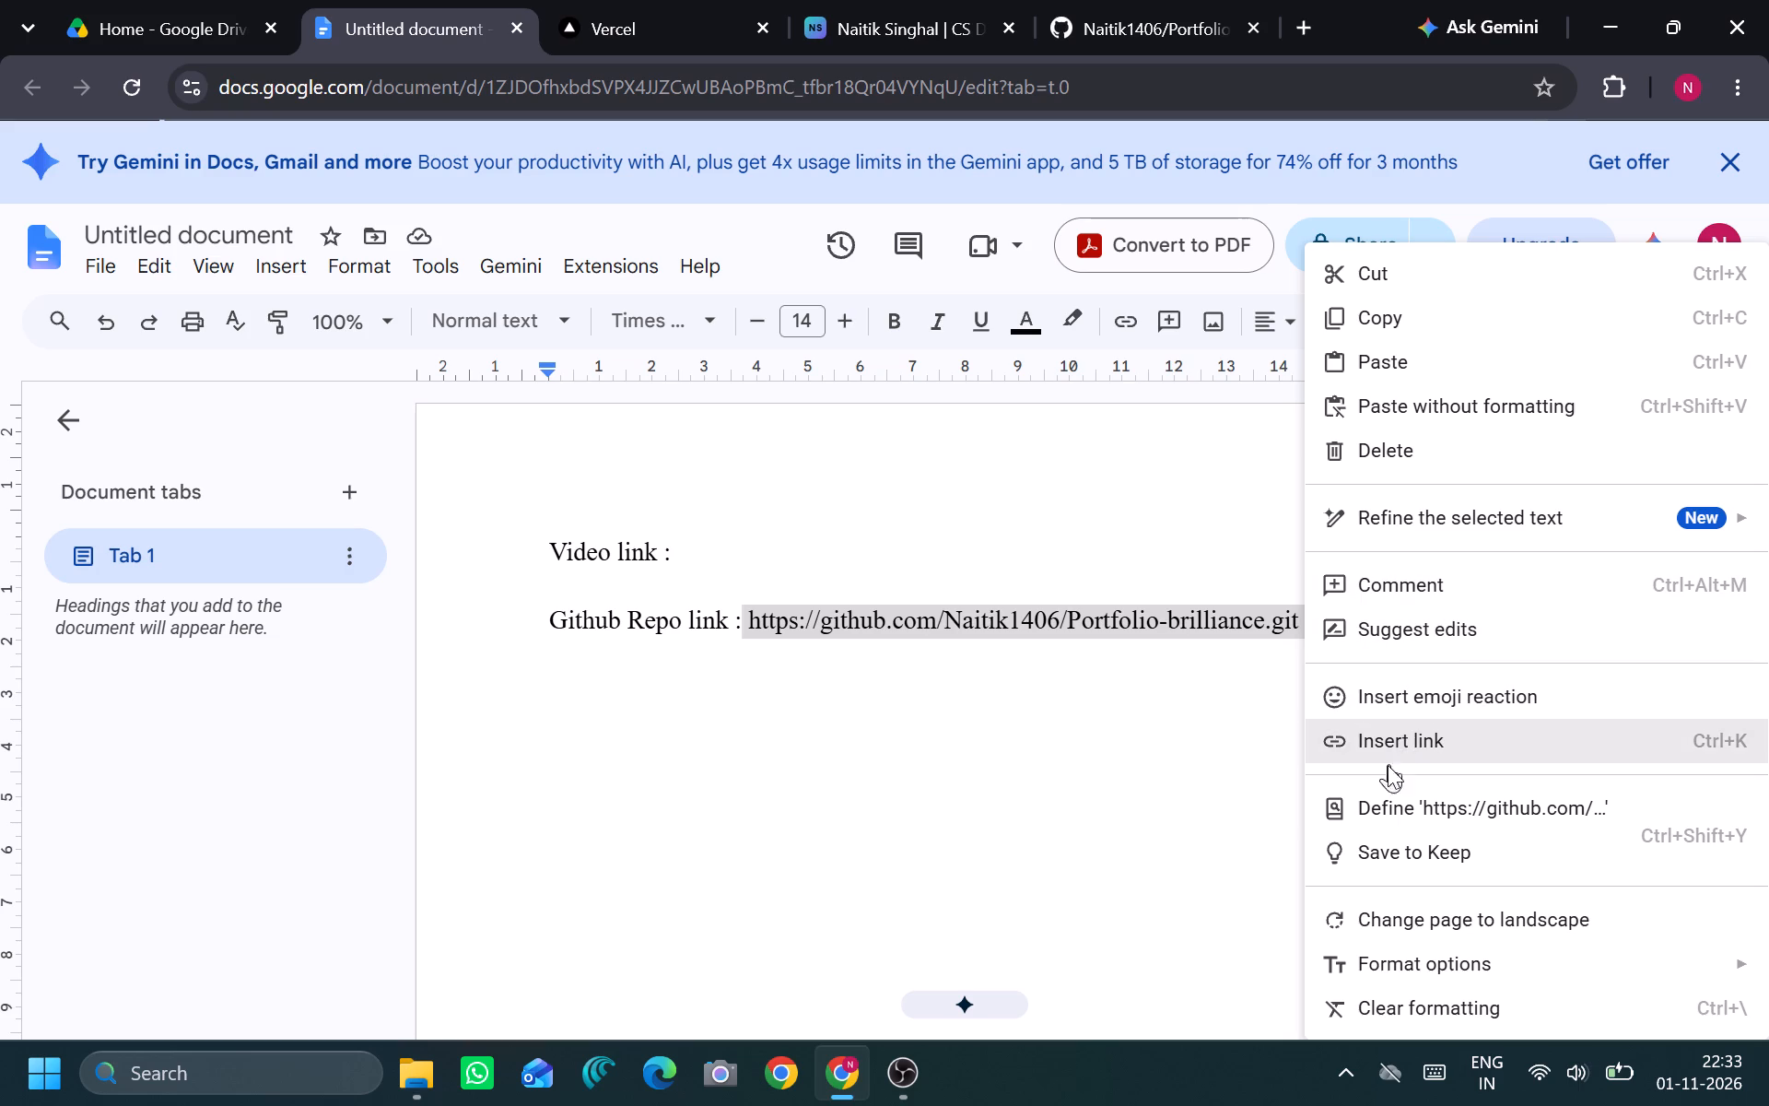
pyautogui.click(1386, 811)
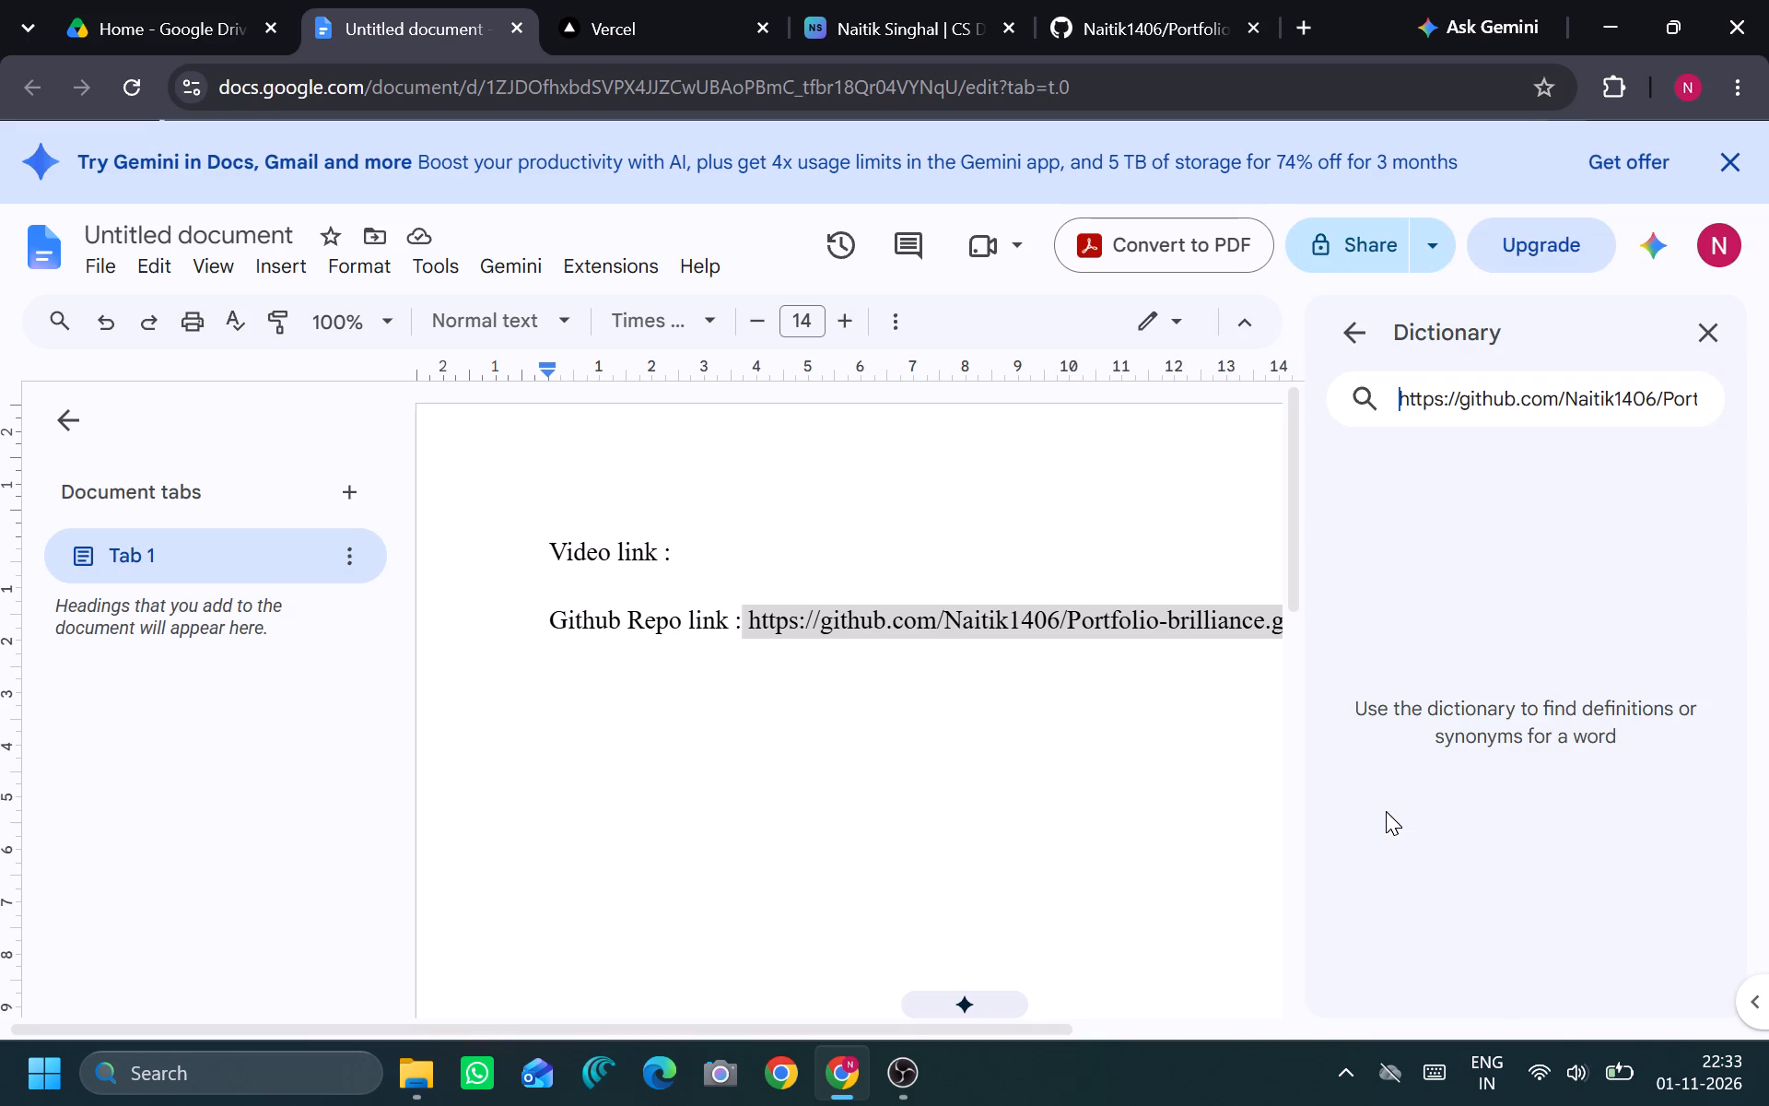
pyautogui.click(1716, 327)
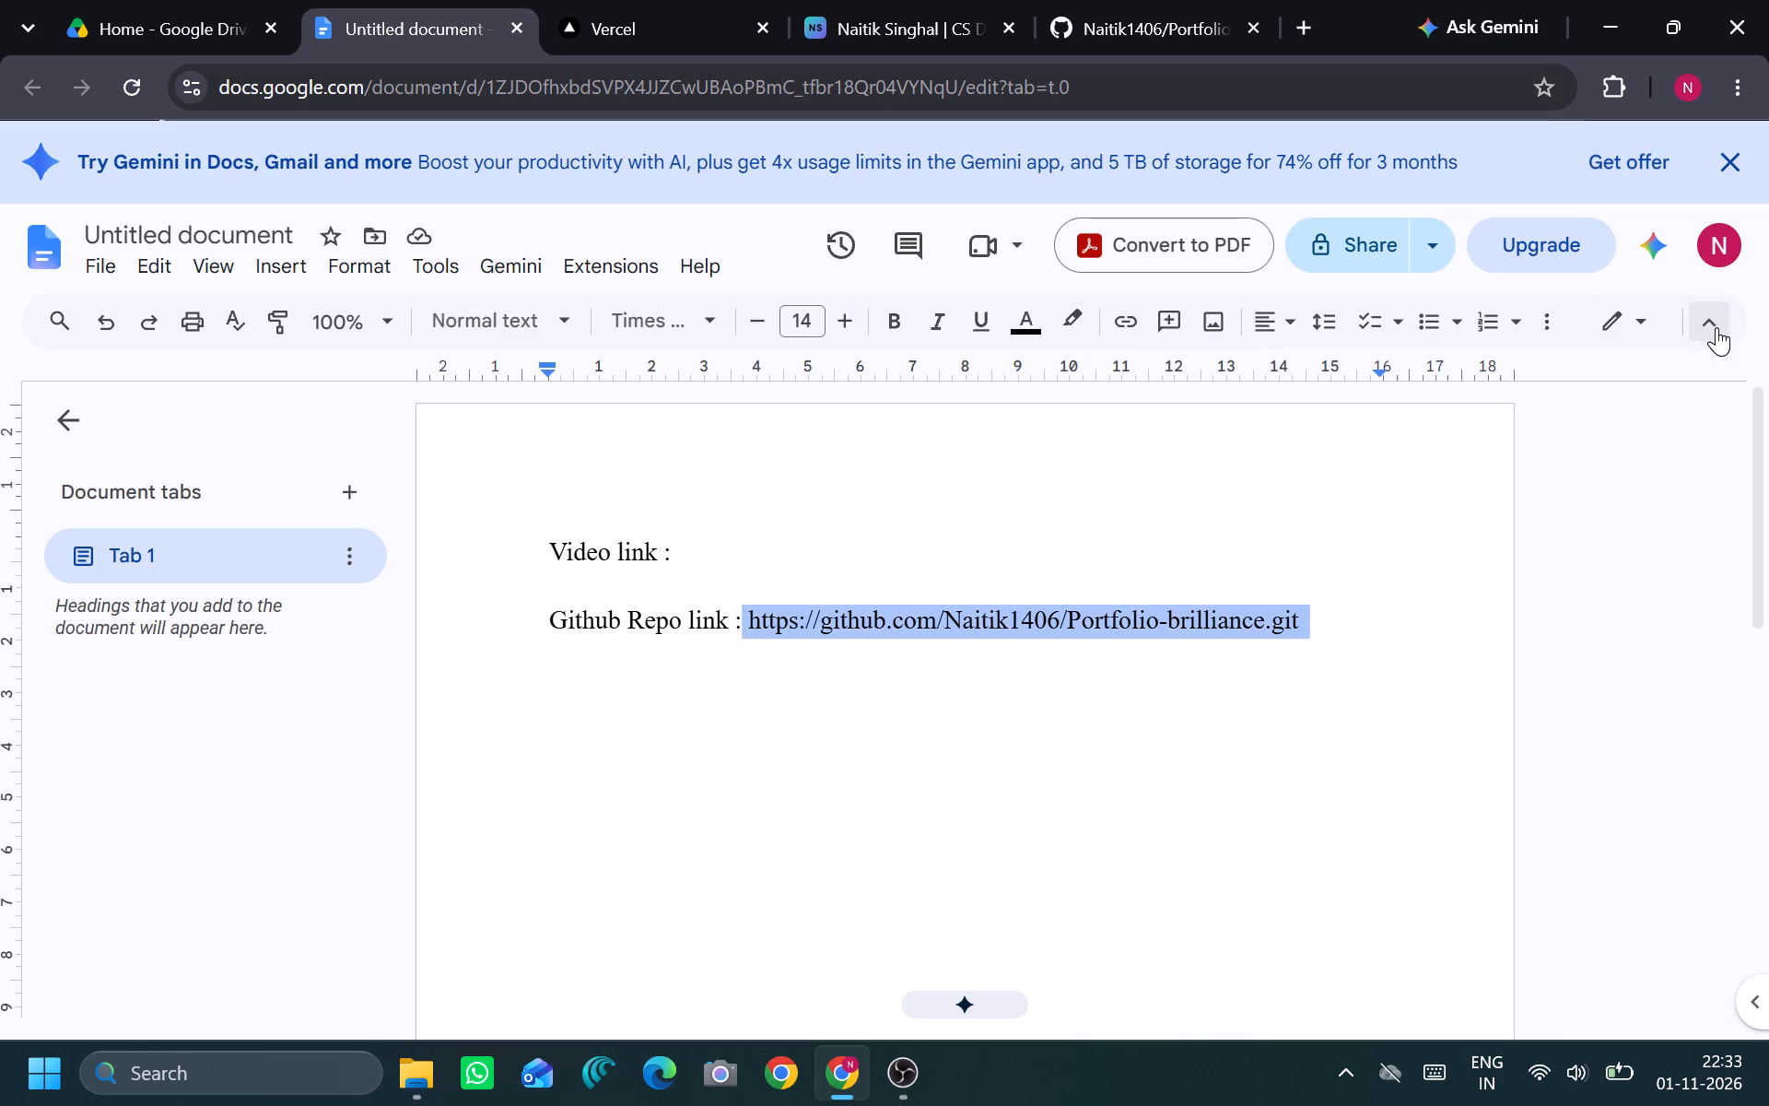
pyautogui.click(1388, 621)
# Add the label "Vercel Deployment link :" on a new line, one blank line below the Github repository link.
pyautogui.press('Return')
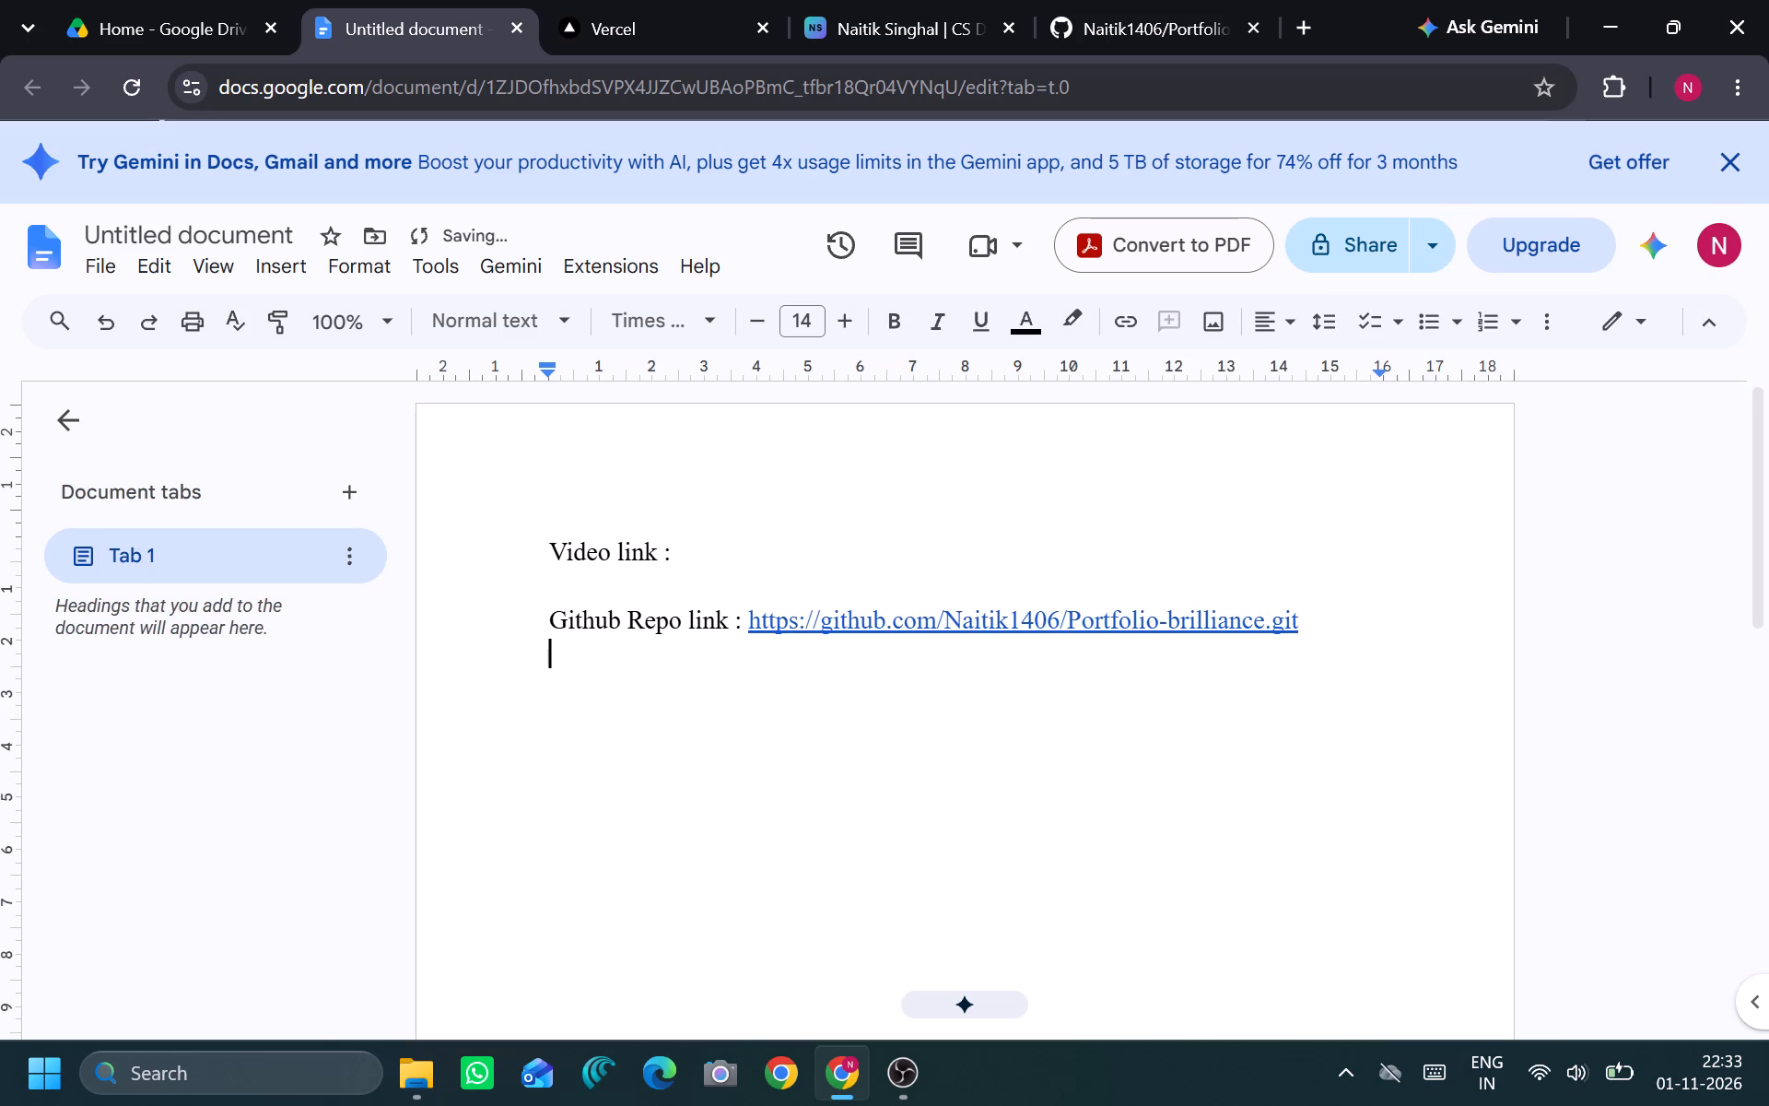
pyautogui.press('Return')
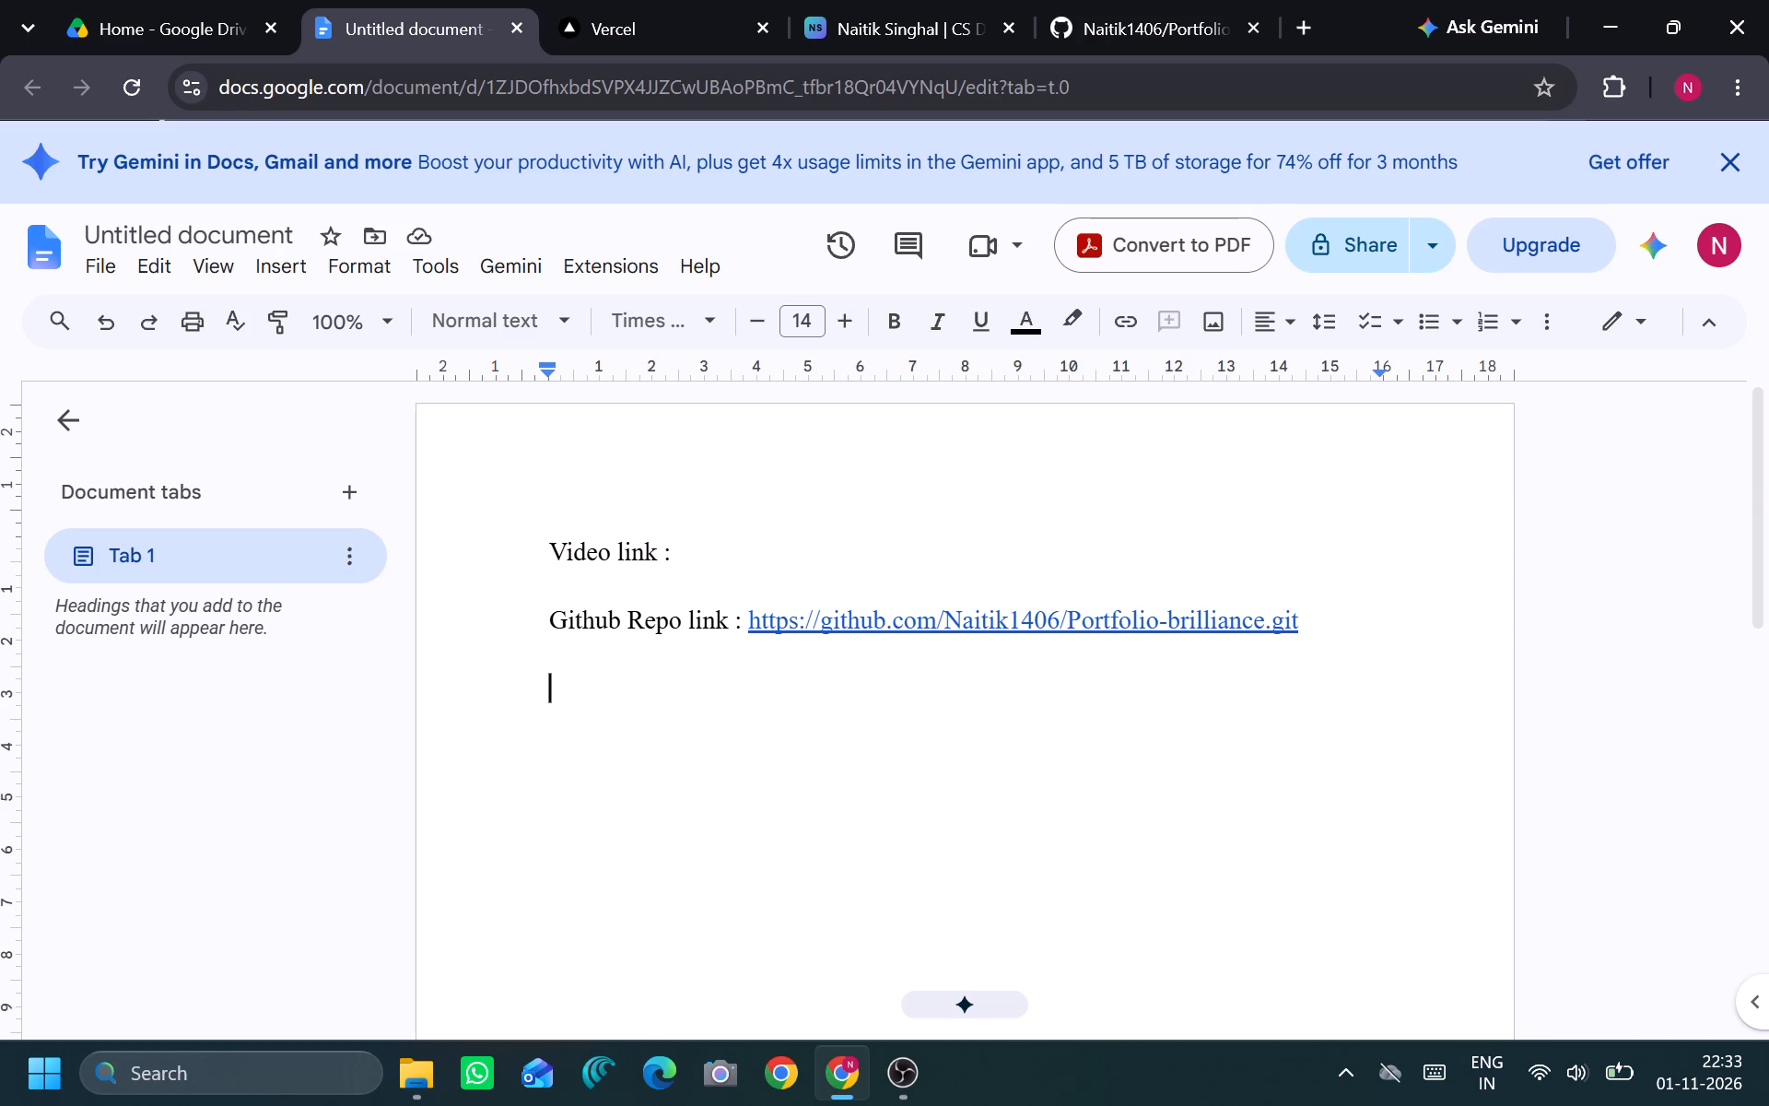
pyautogui.hotkey('shift', 'v')
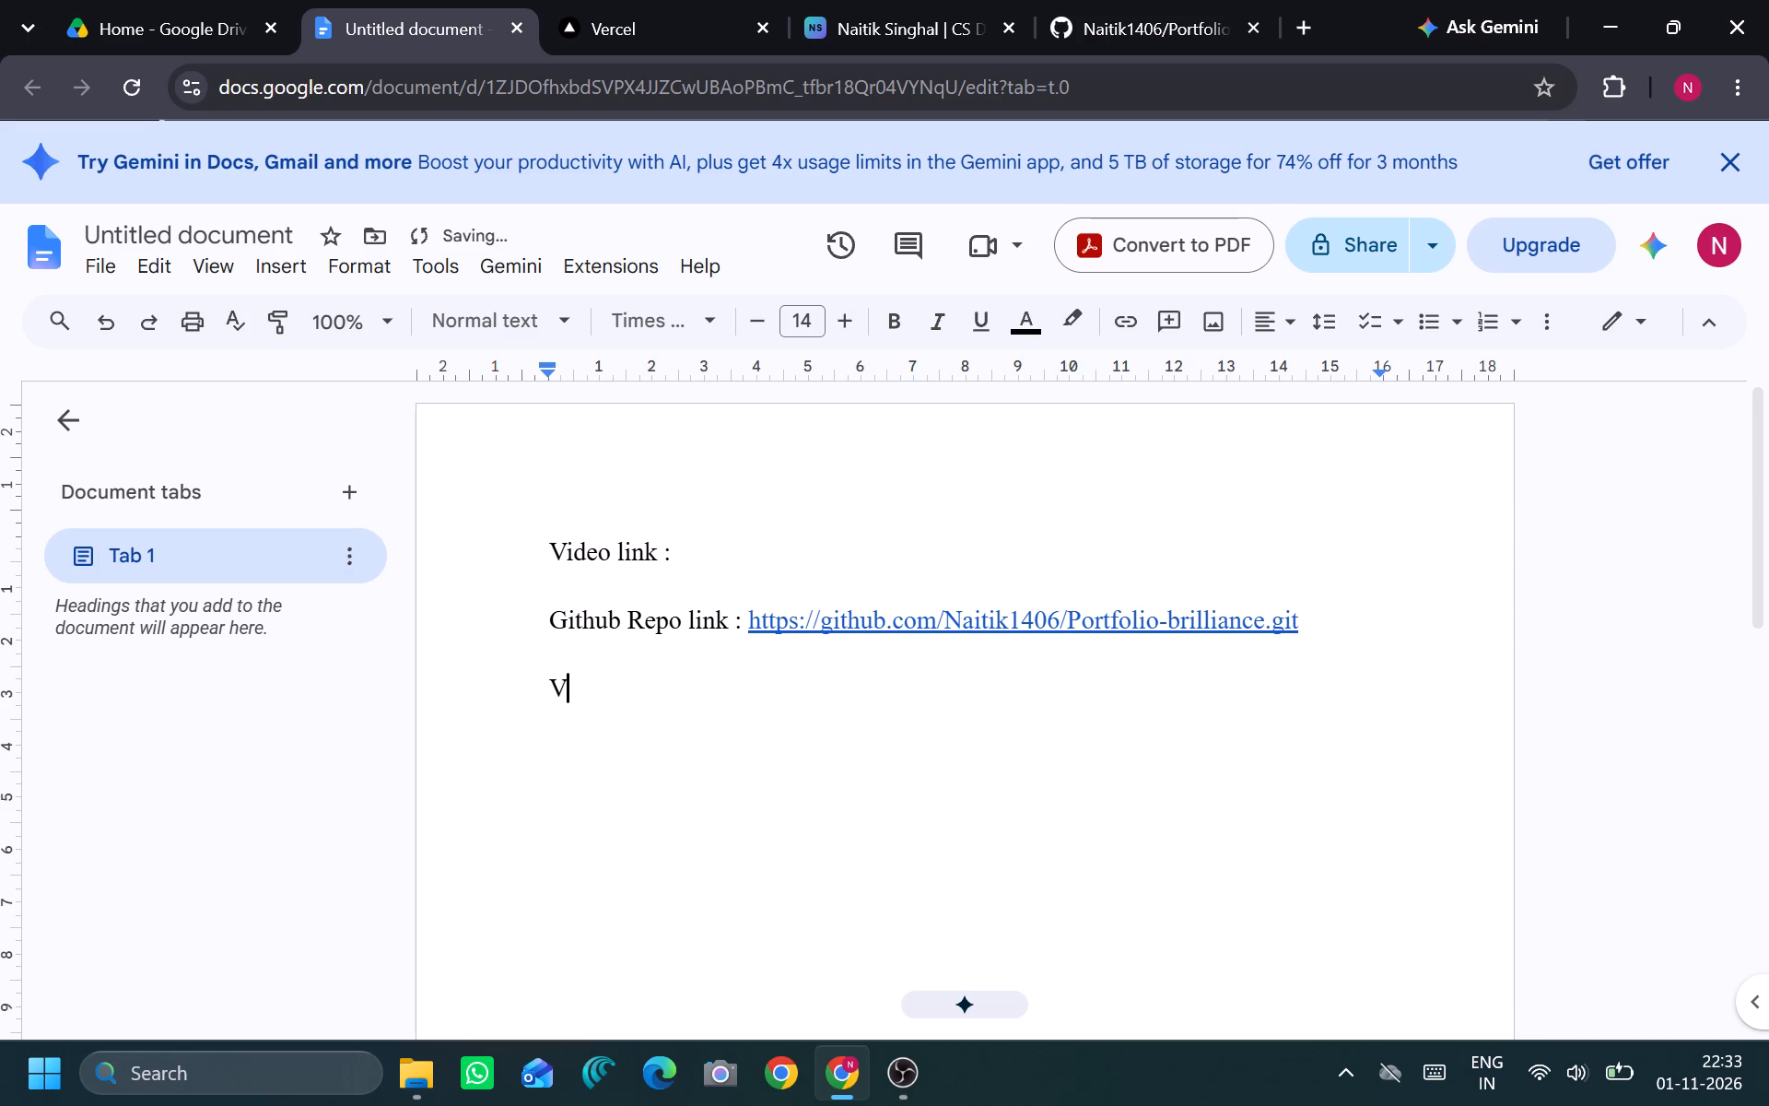
pyautogui.write('ercel')
pyautogui.press('space')
pyautogui.write('Dep')
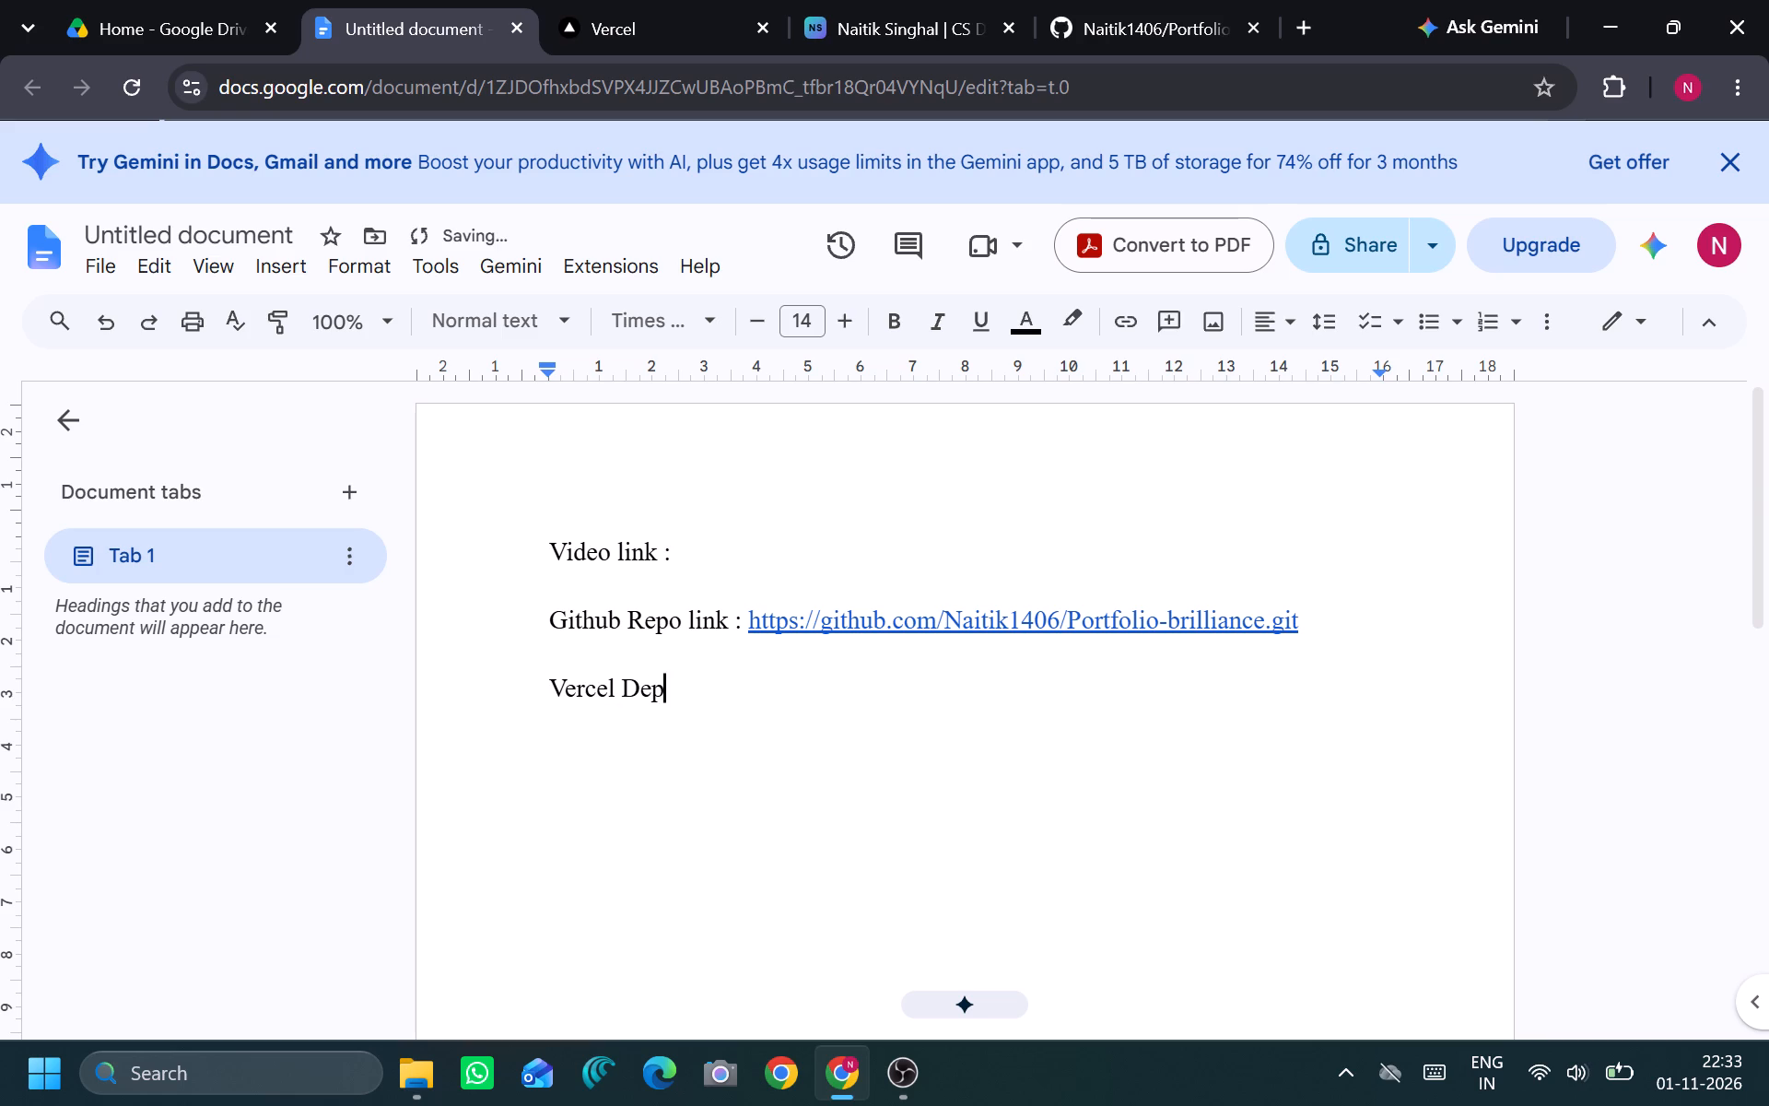
pyautogui.write('loyment')
pyautogui.press('space')
pyautogui.write('Li')
pyautogui.press('BackSpace')
pyautogui.press('BackSpace')
pyautogui.write('link')
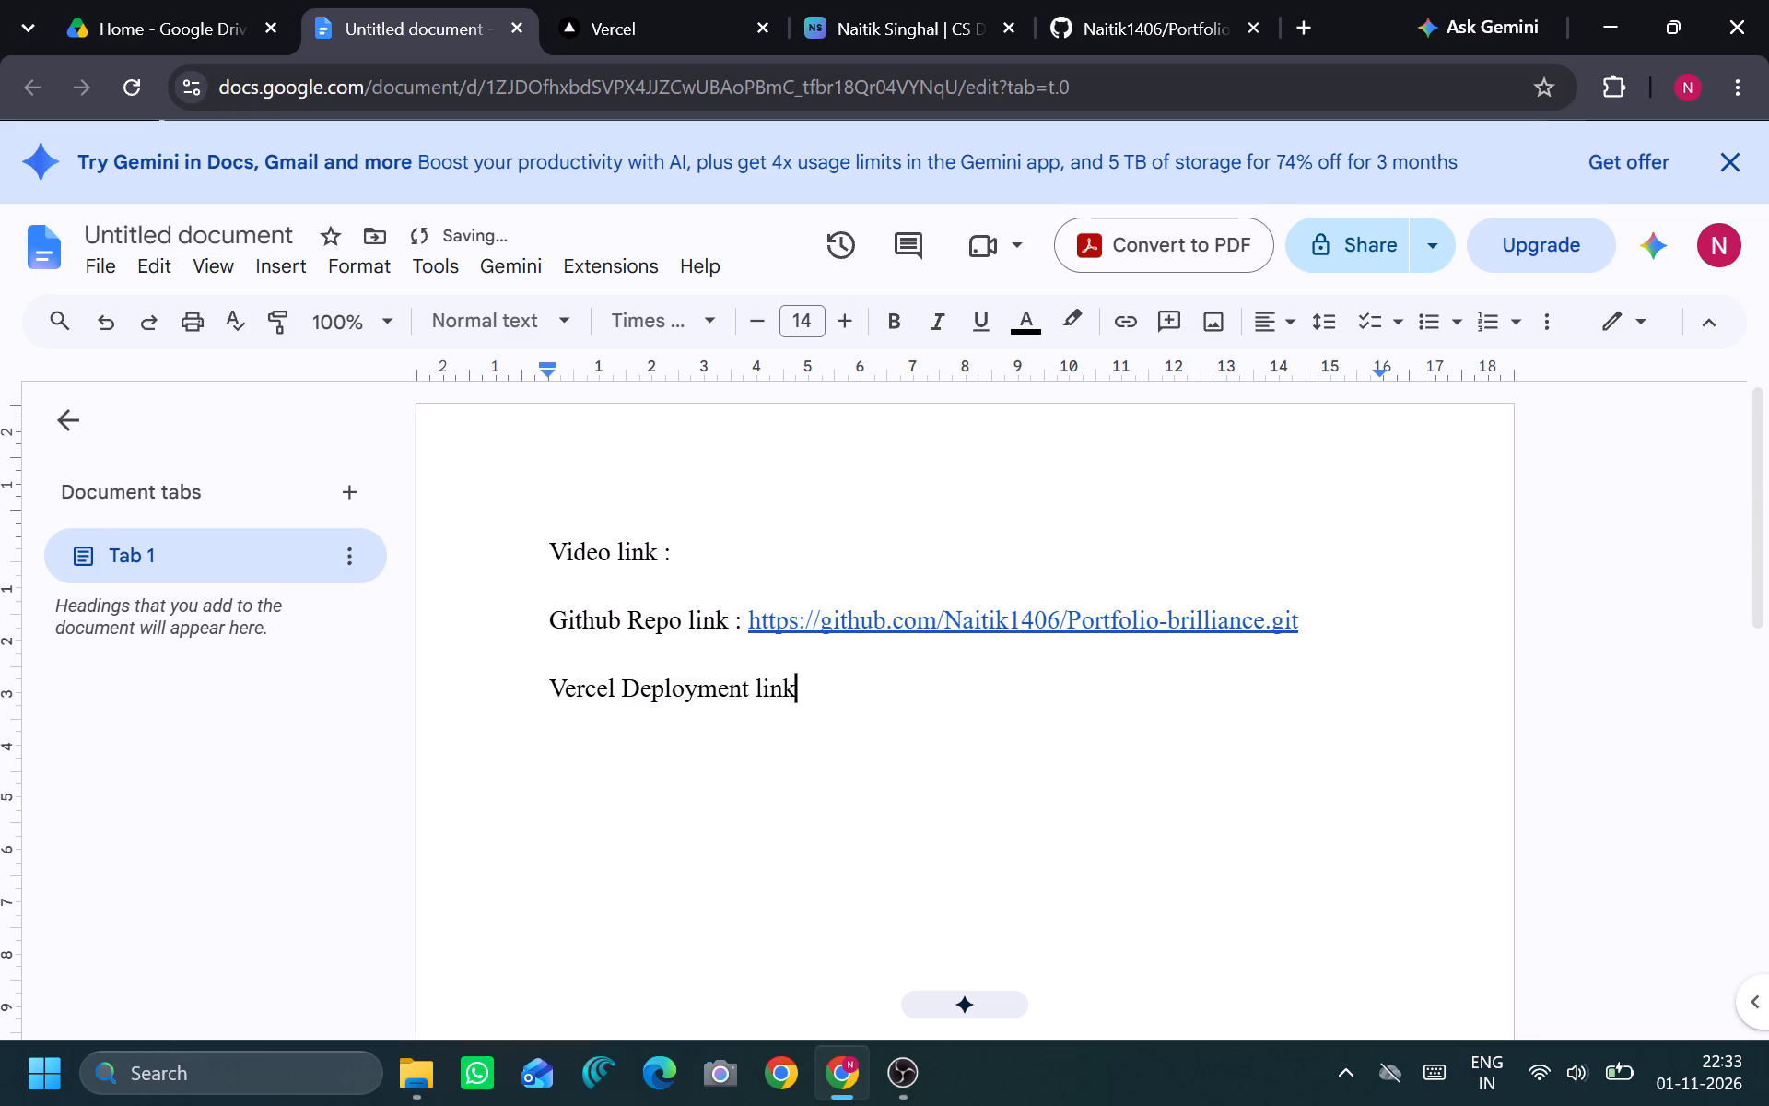
pyautogui.press('space')
pyautogui.write(':')
pyautogui.press('space')
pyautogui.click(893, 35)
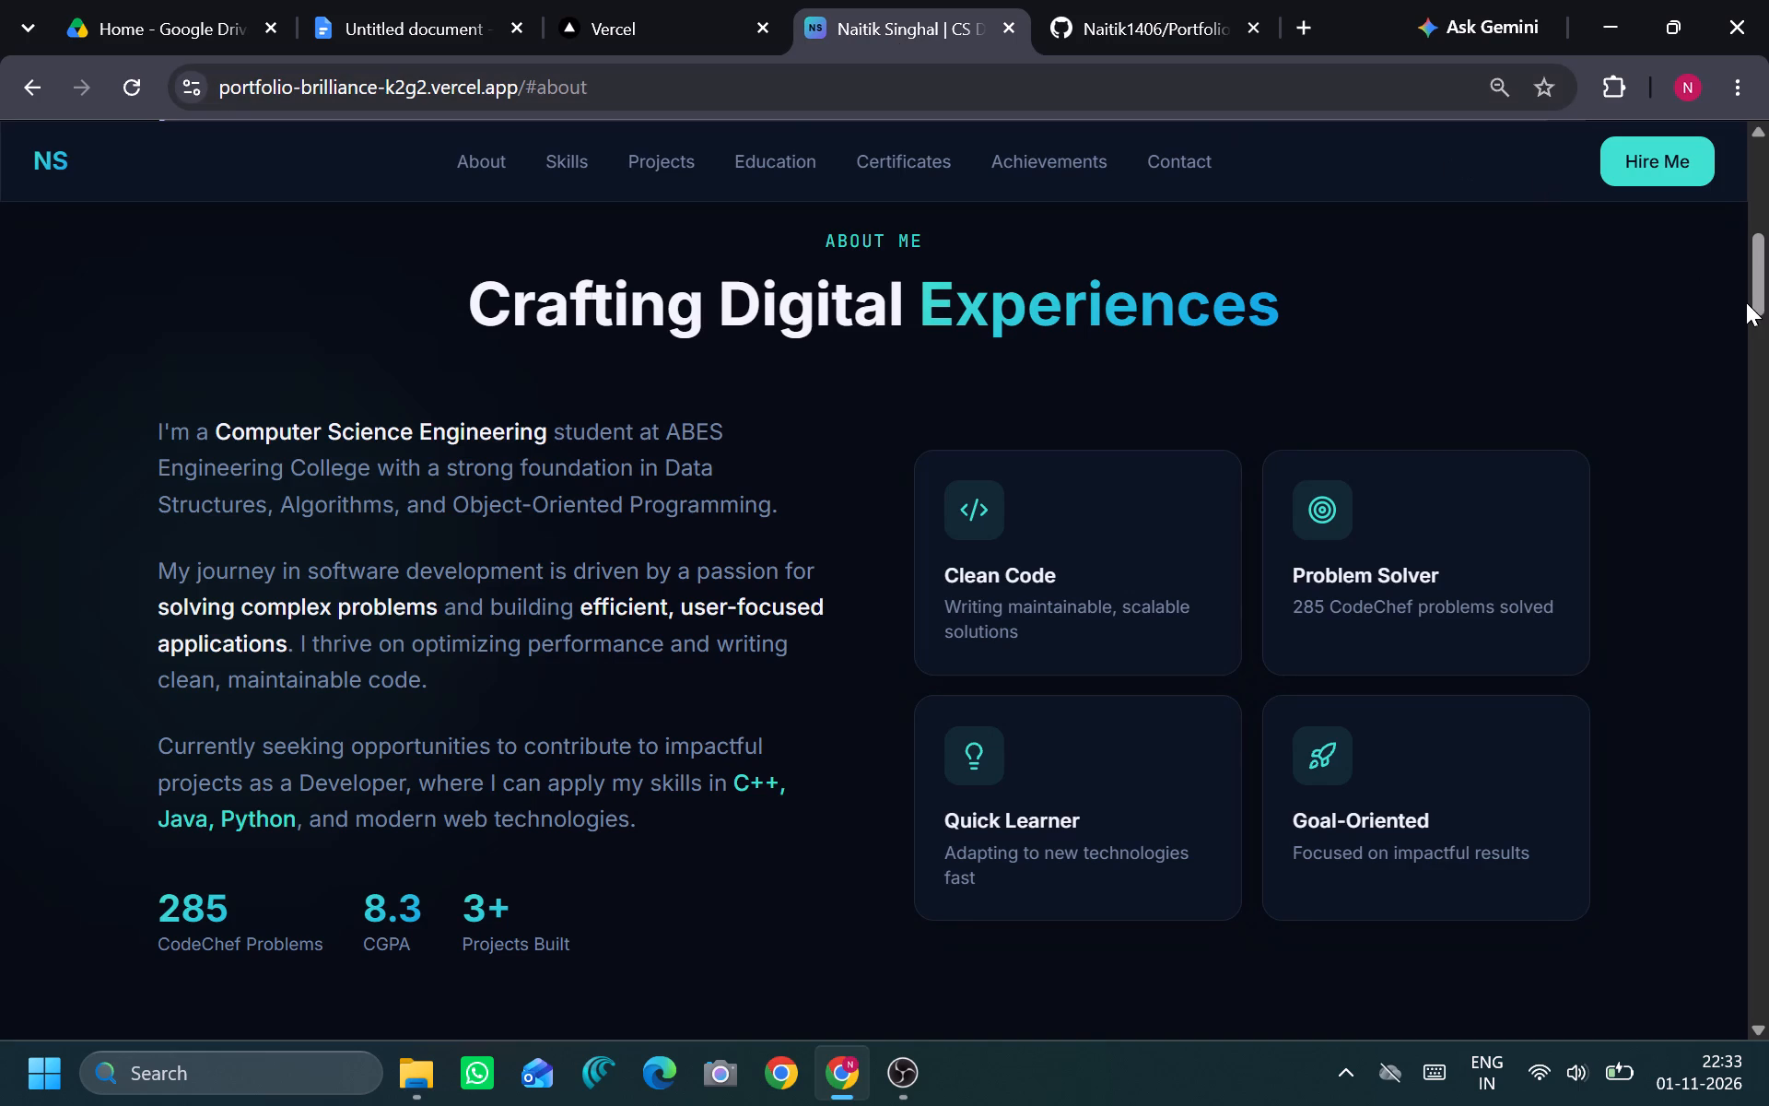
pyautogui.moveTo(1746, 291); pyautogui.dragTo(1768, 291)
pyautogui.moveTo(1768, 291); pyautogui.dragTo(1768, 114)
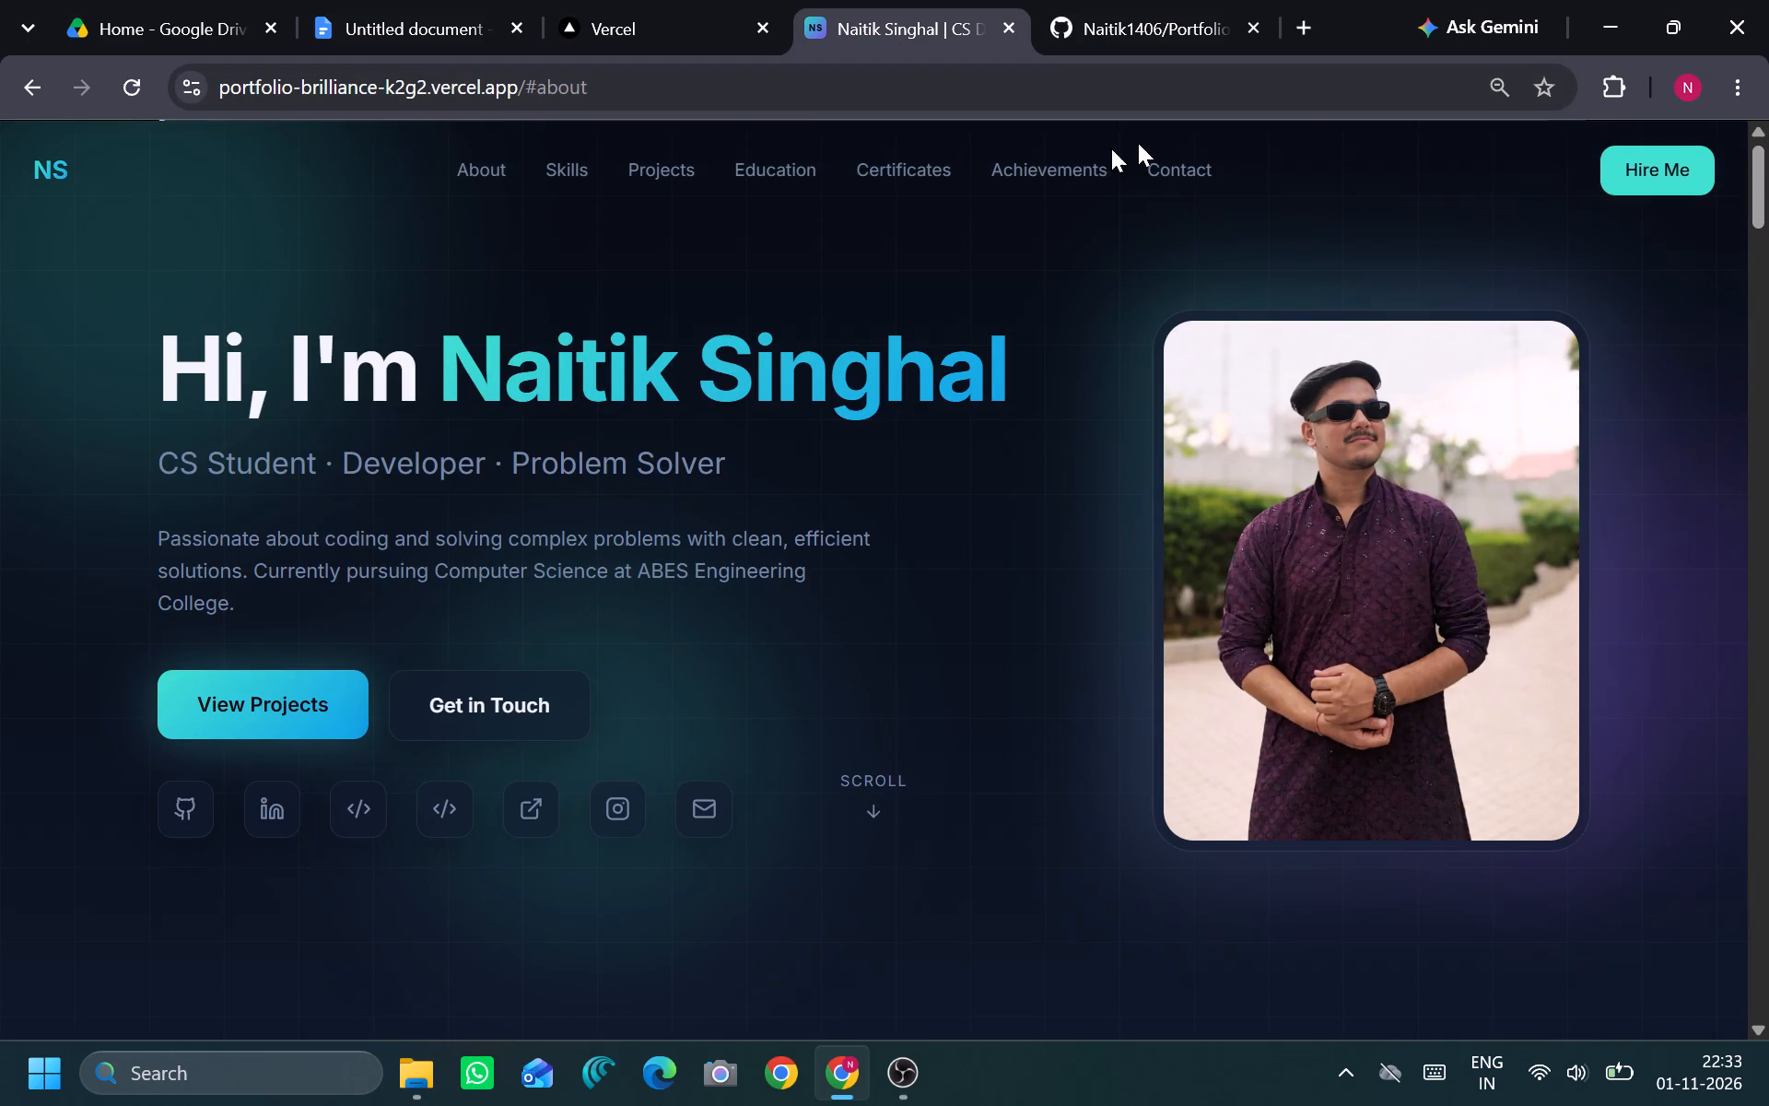
# Open the portfolio-brilliance-k2g2 live deployment from the Vercel project list and copy its URL.
pyautogui.click(563, 8)
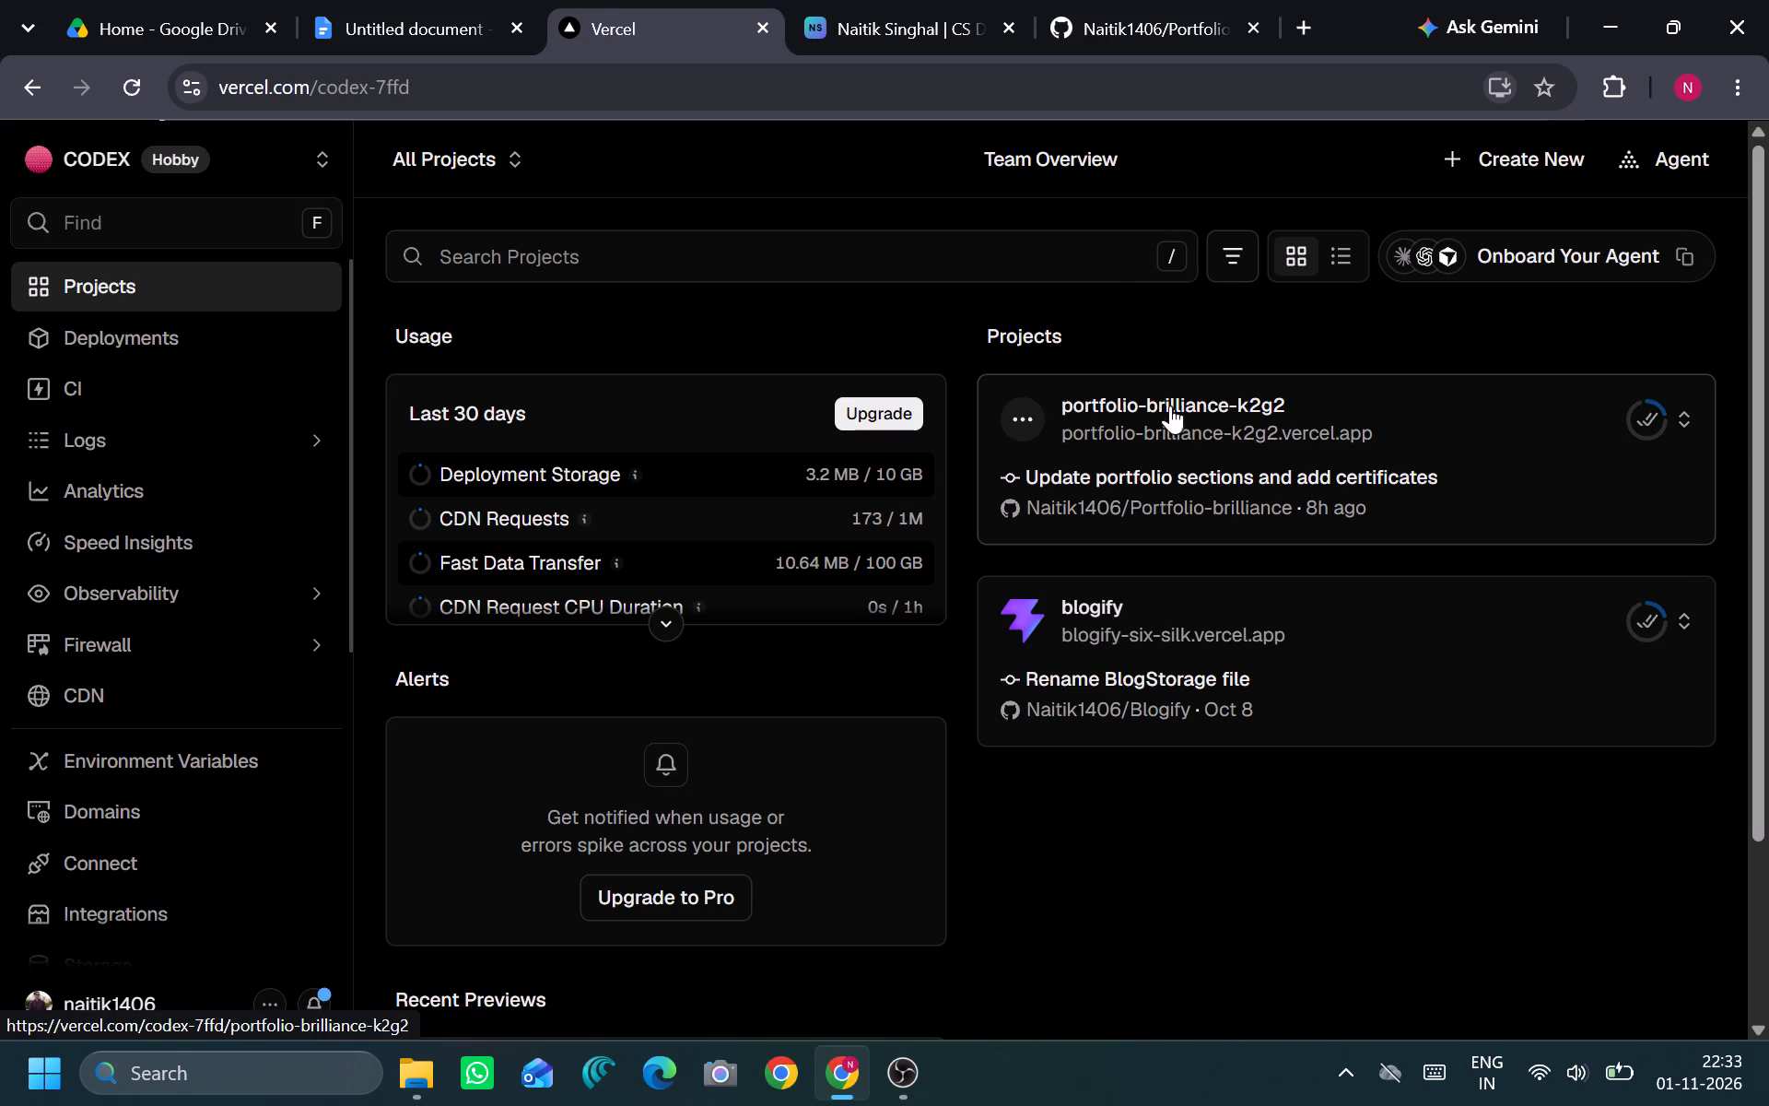
pyautogui.click(1168, 434)
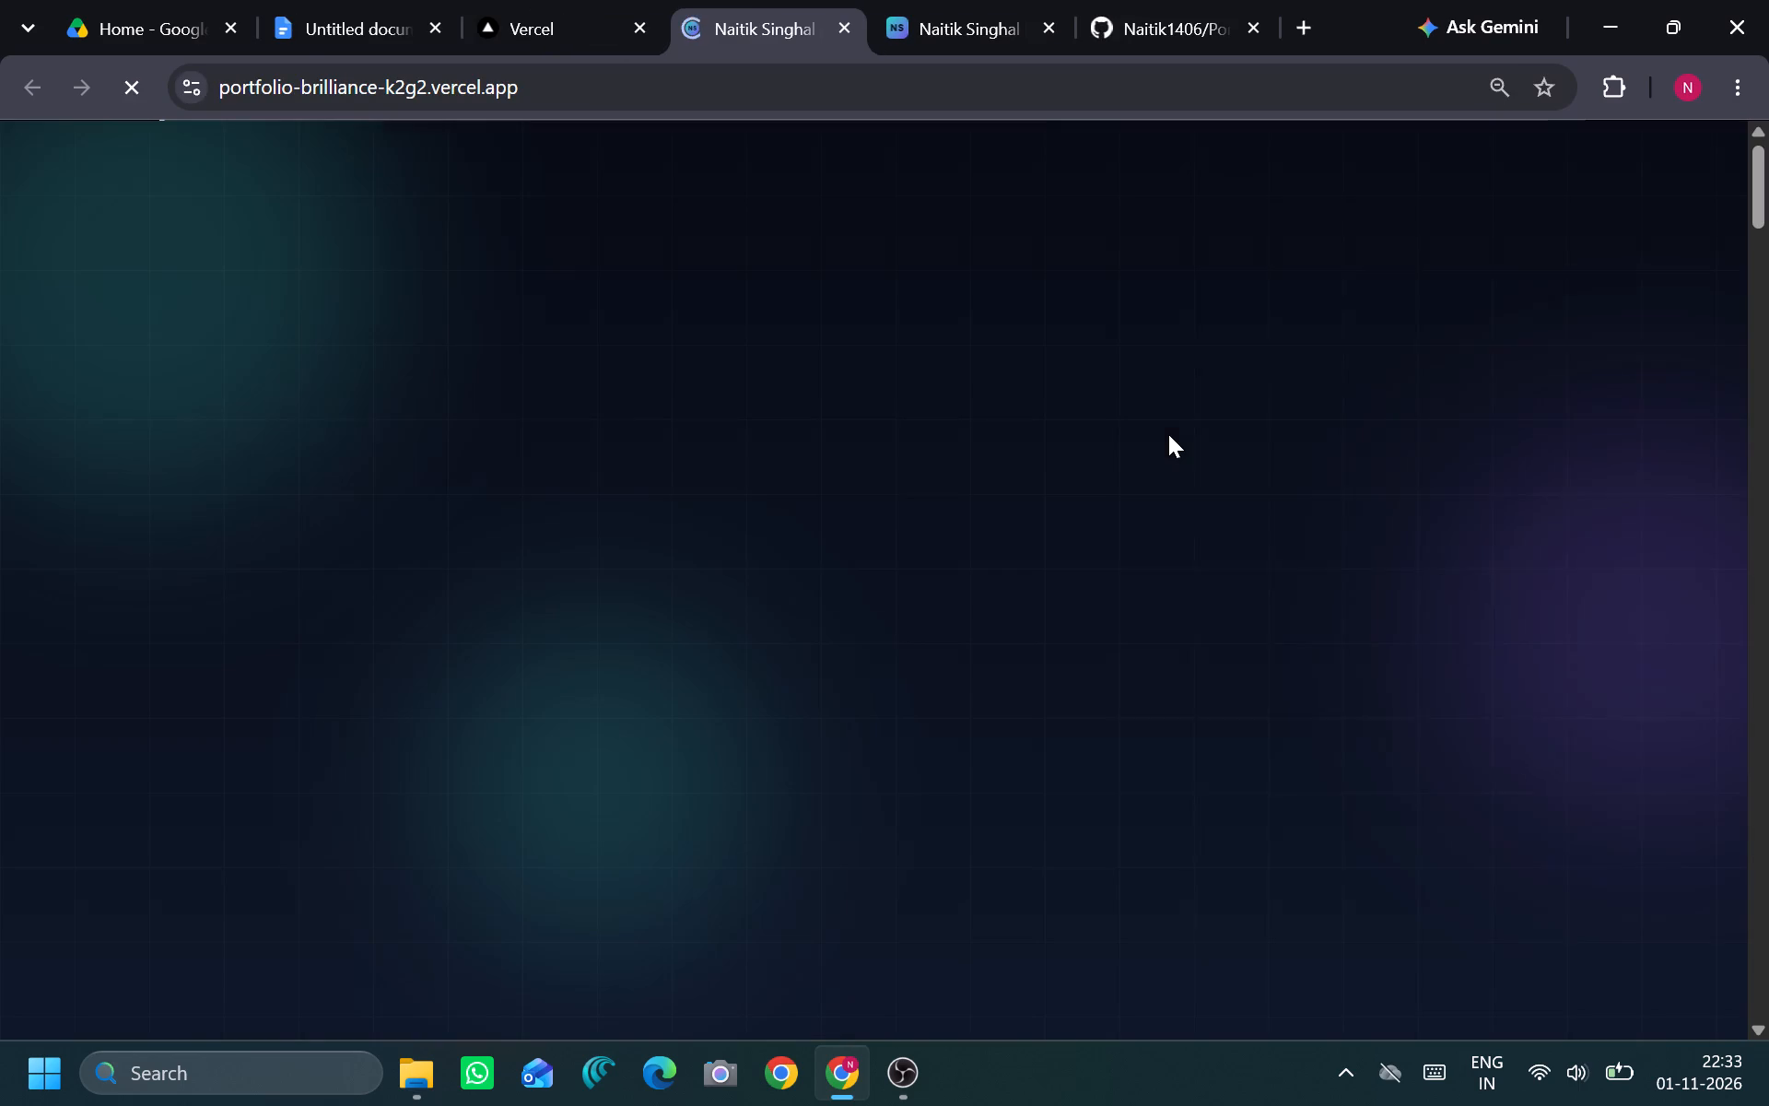
pyautogui.click(676, 76)
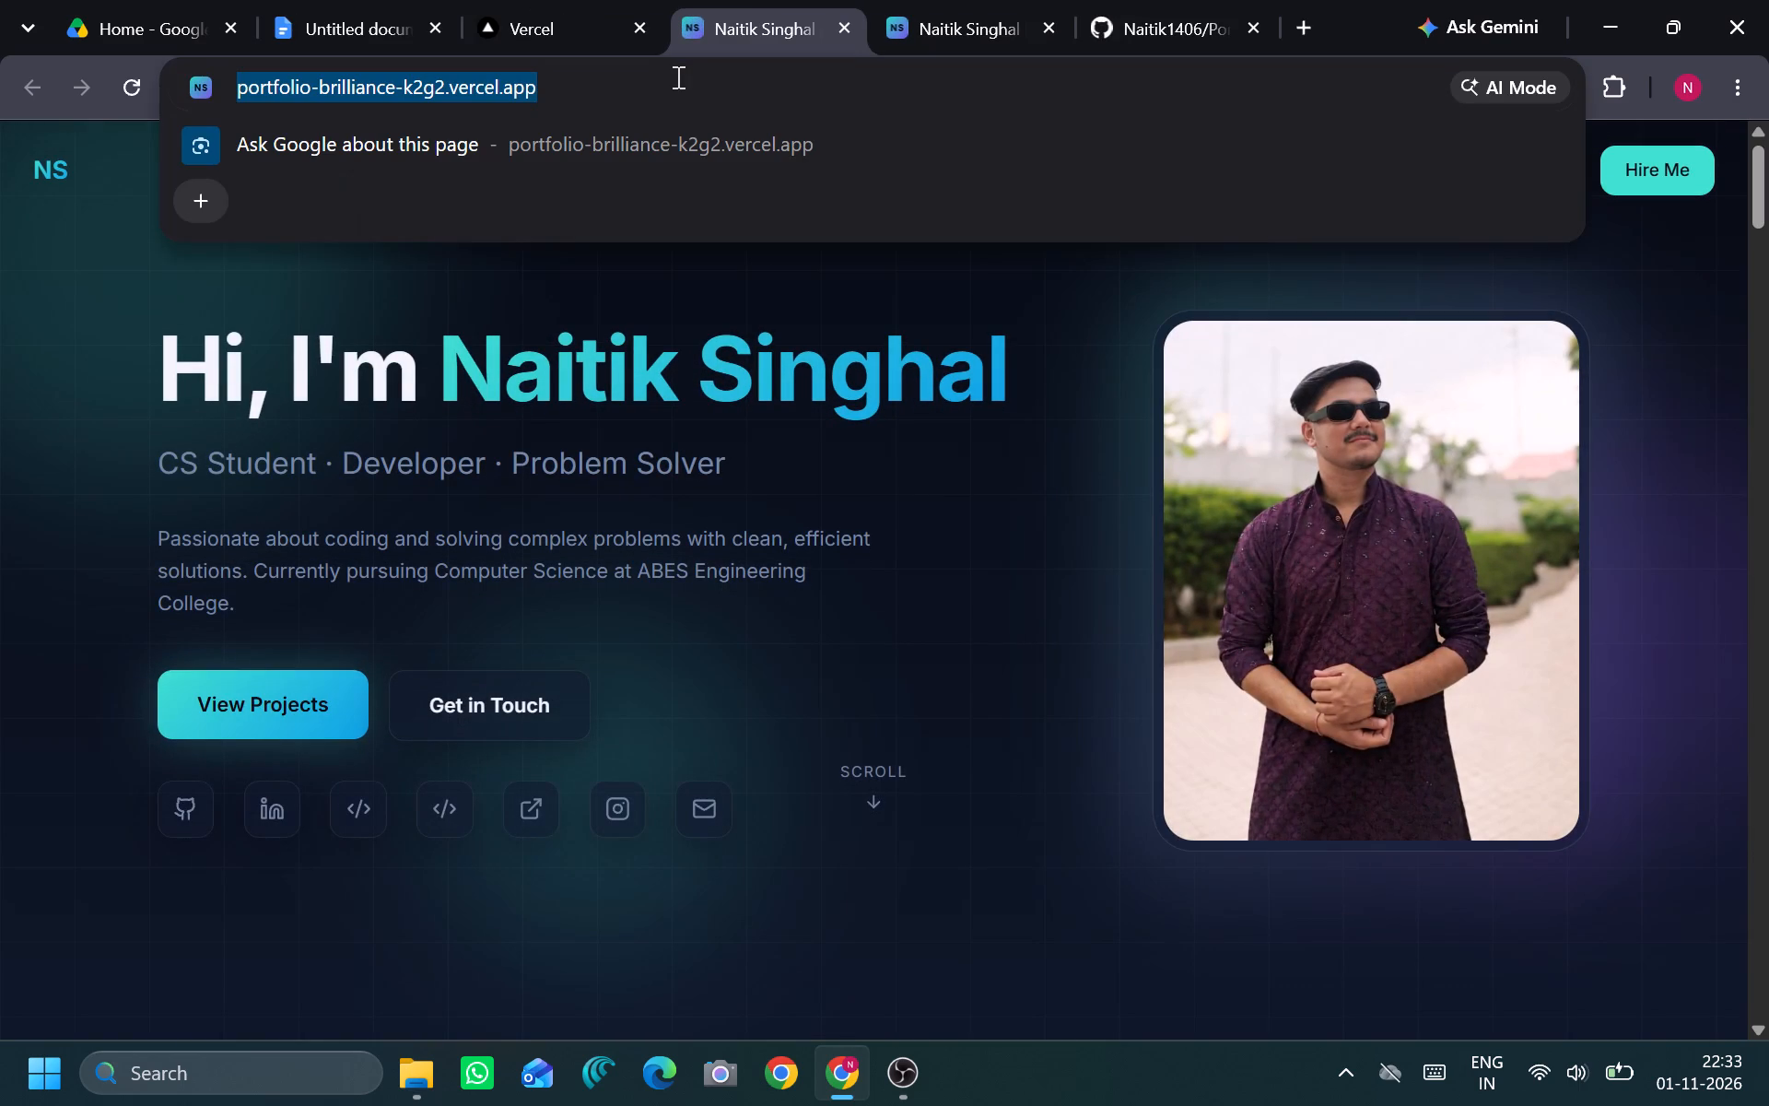
pyautogui.hotkey('ctrl', 'c')
# Close the older duplicate browser tab of the portfolio site.
pyautogui.click(1044, 34)
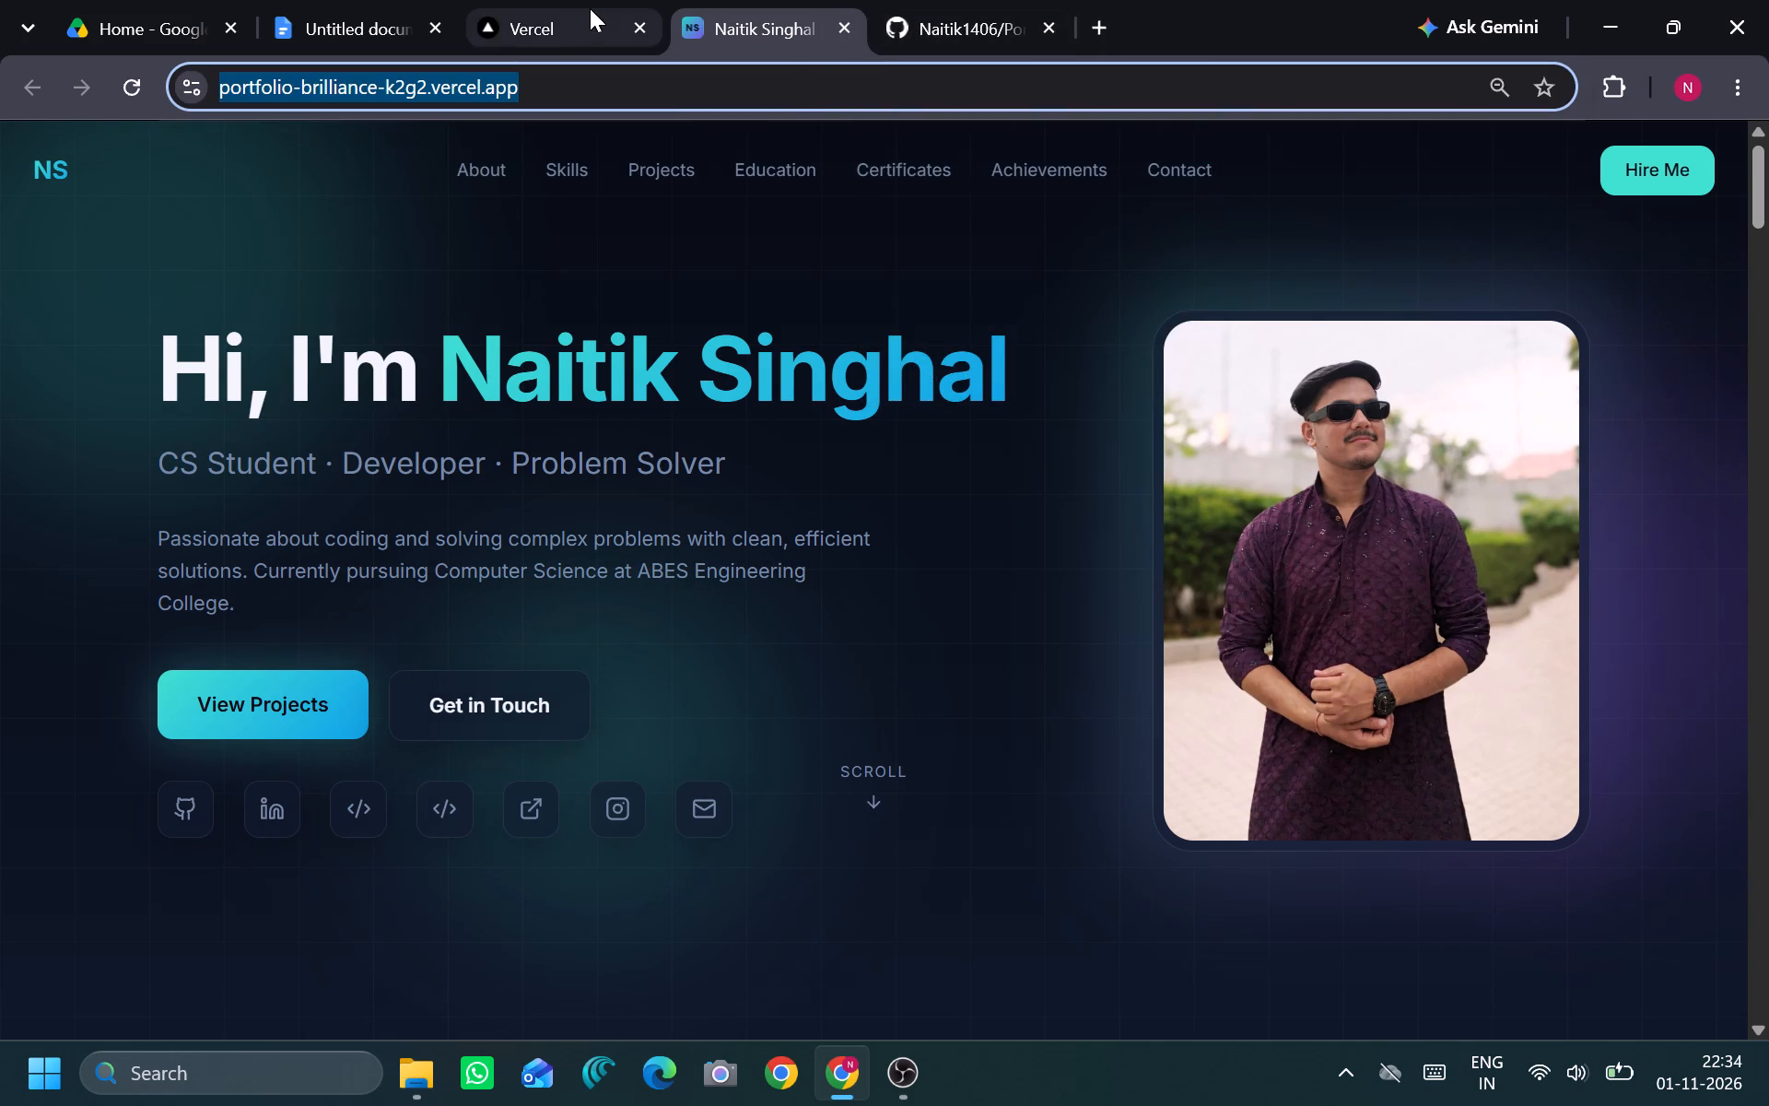
# Paste the copied deployment URL after the "Vercel Deployment link :" label in the Google Docs document and start a new line.
pyautogui.click(335, 0)
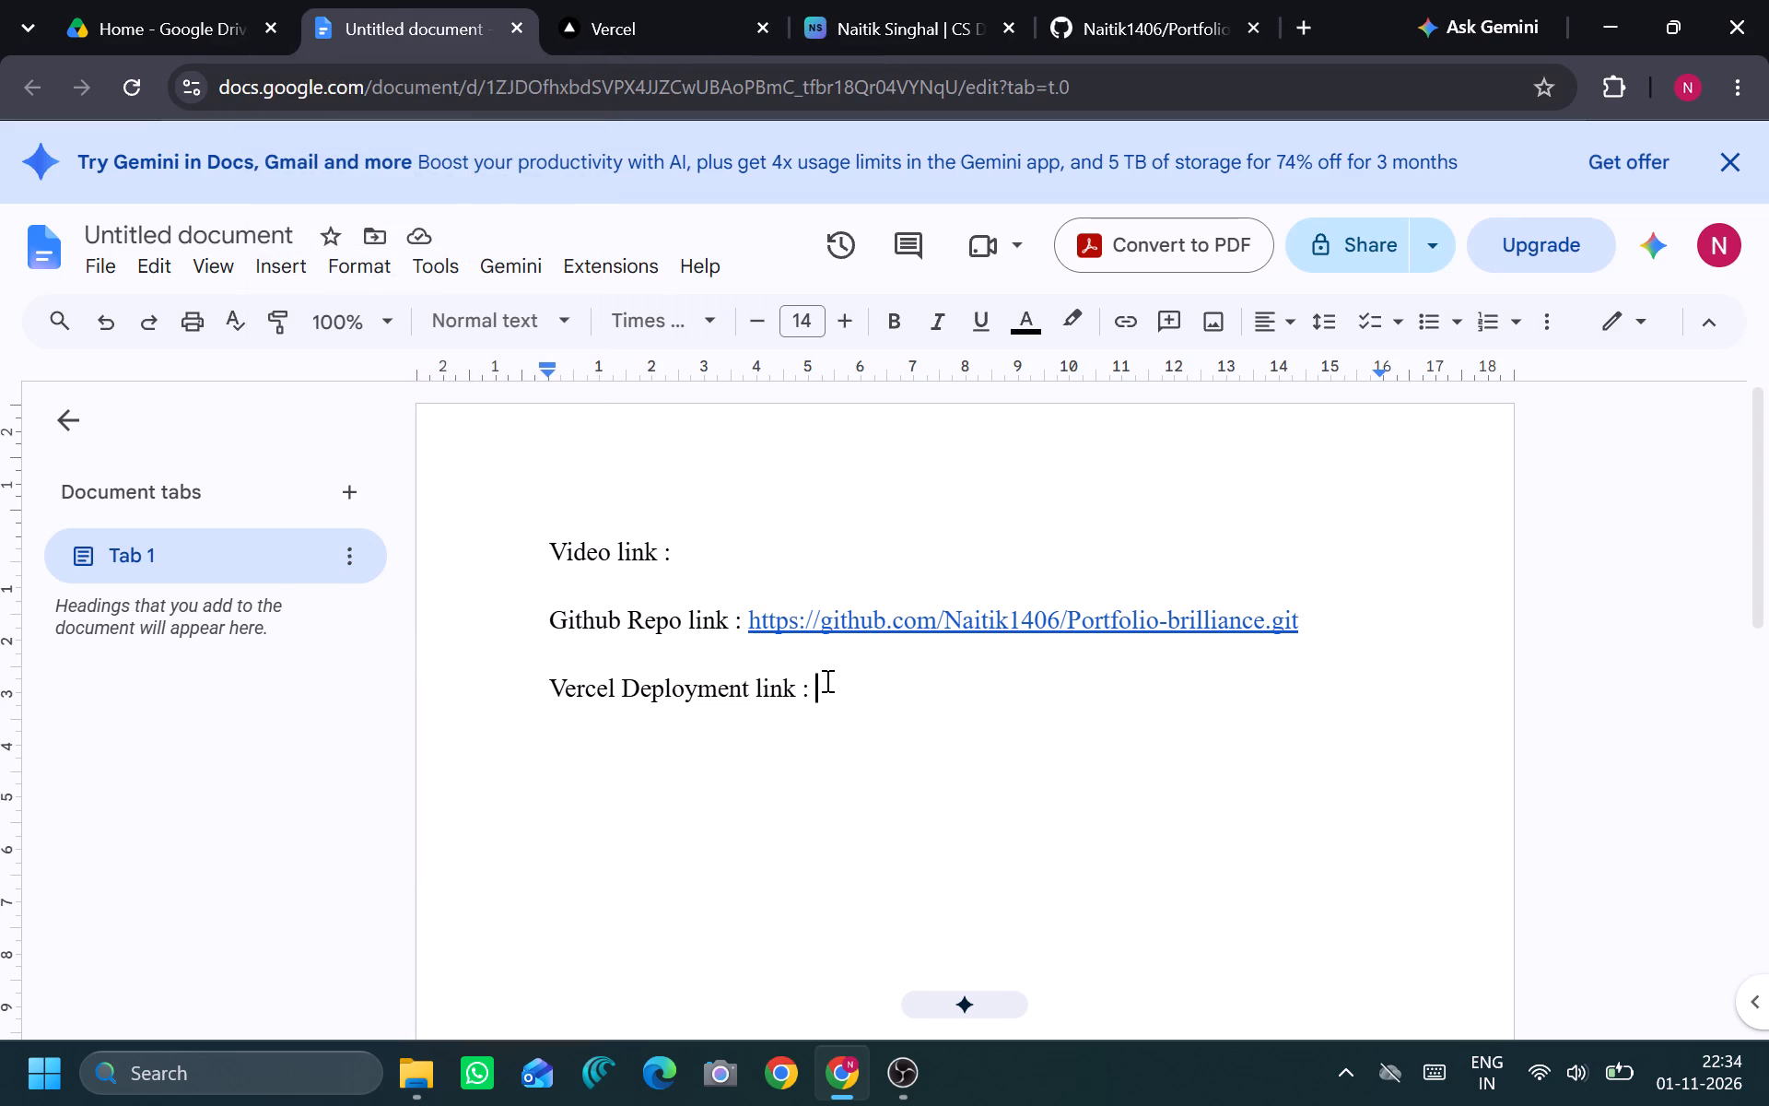
pyautogui.hotkey('ctrl', 'v')
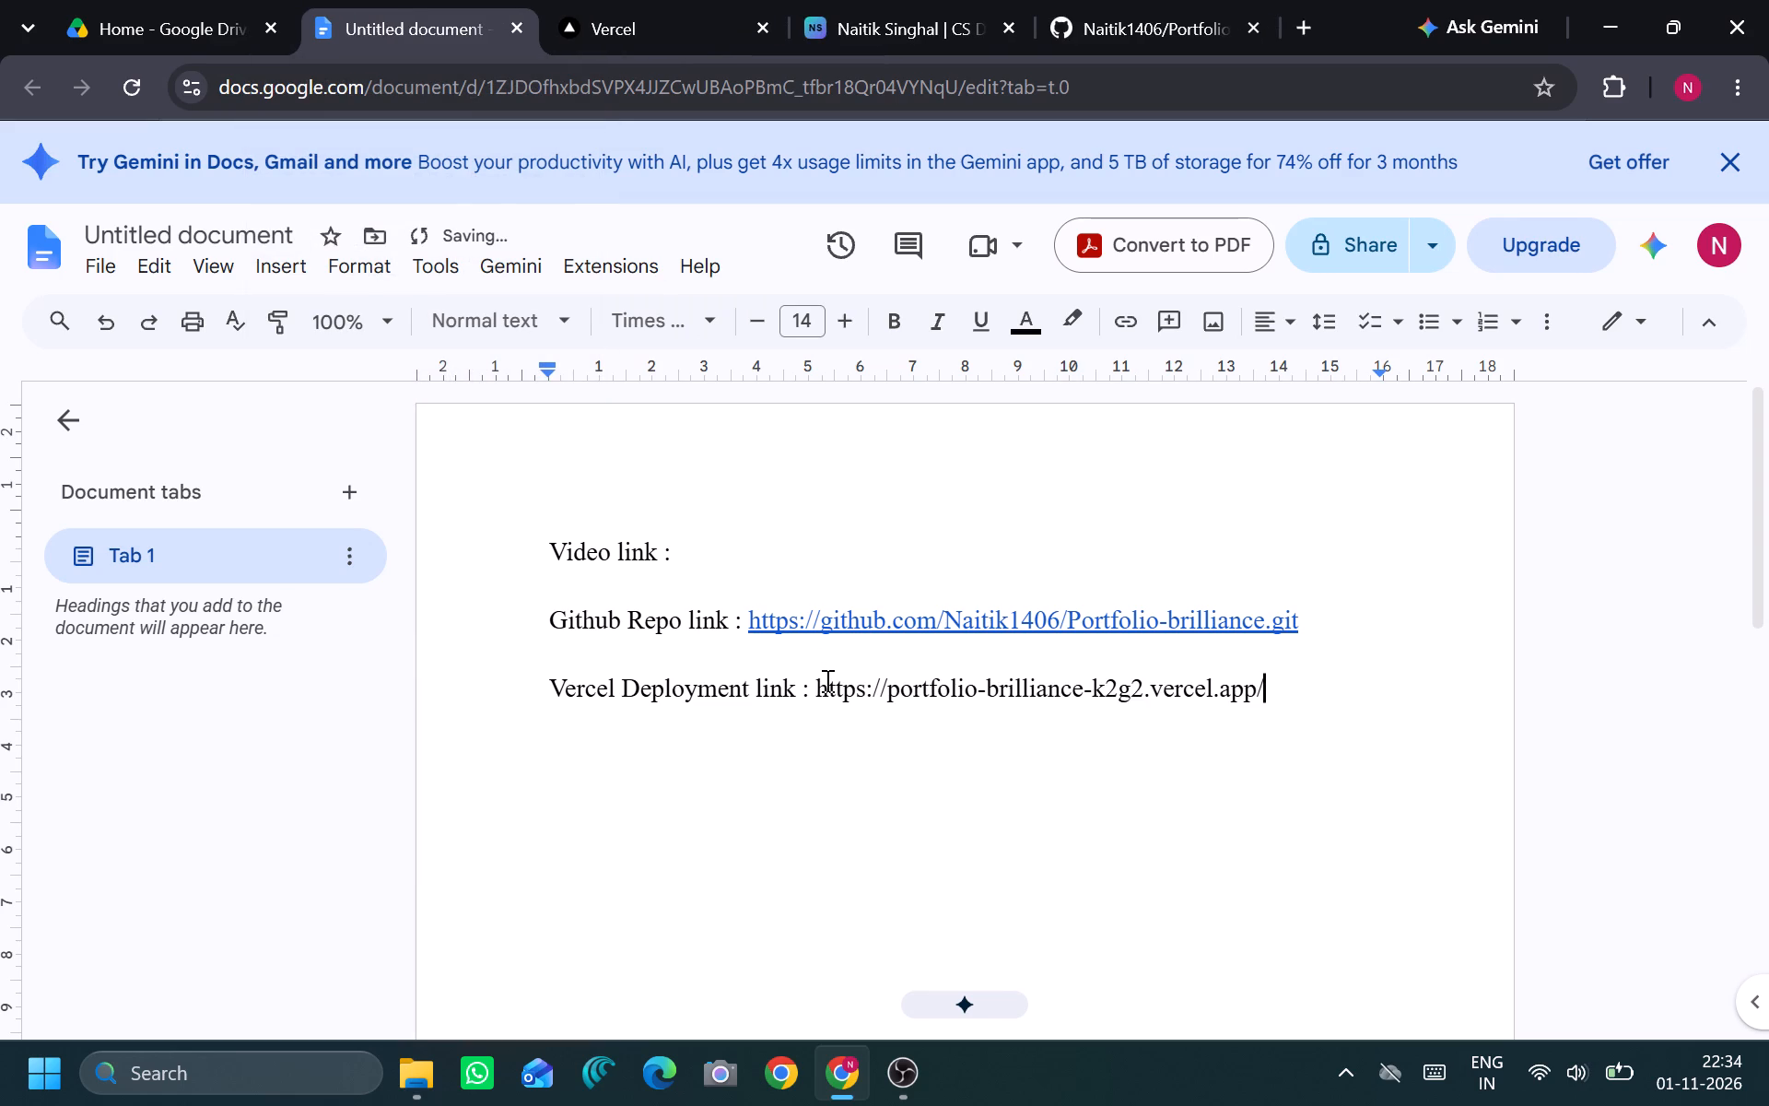
pyautogui.press('Return')
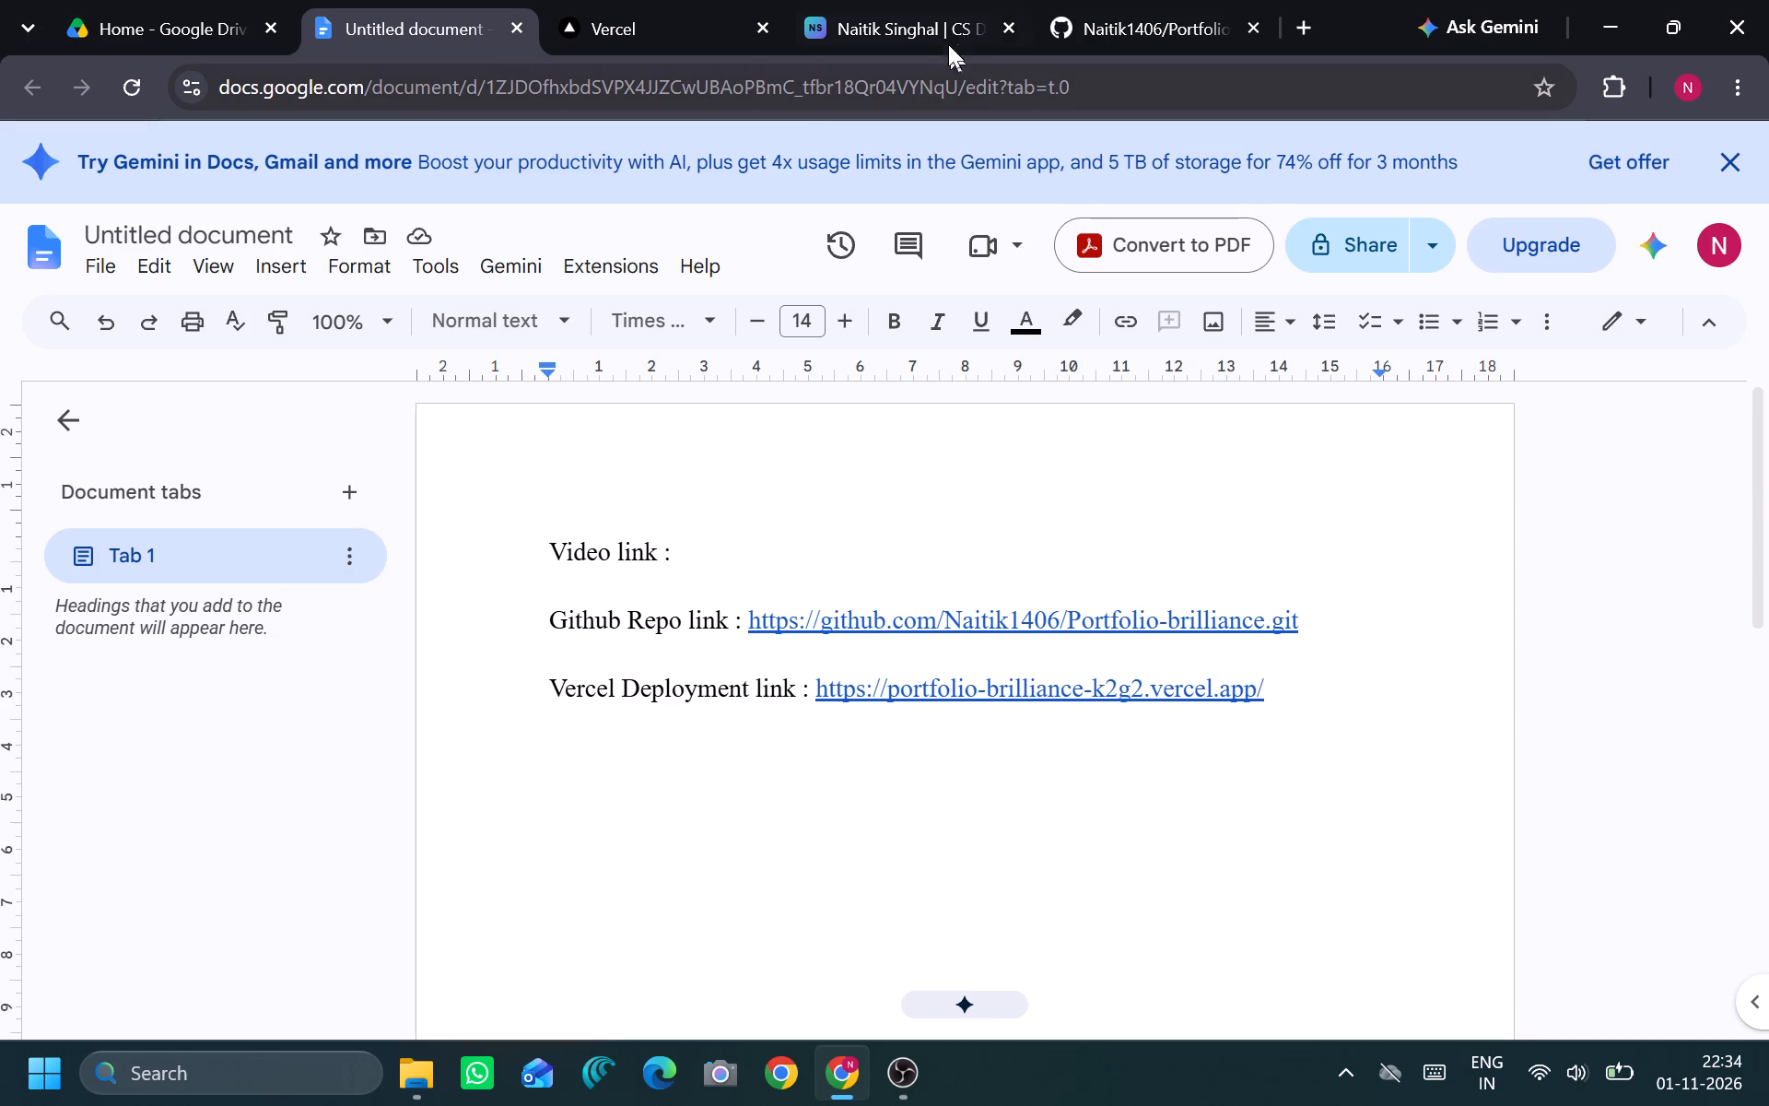
# Bring the deployed portfolio site to the front in the browser and switch to OBS for recording it.
pyautogui.click(937, 3)
pyautogui.click(1006, 234)
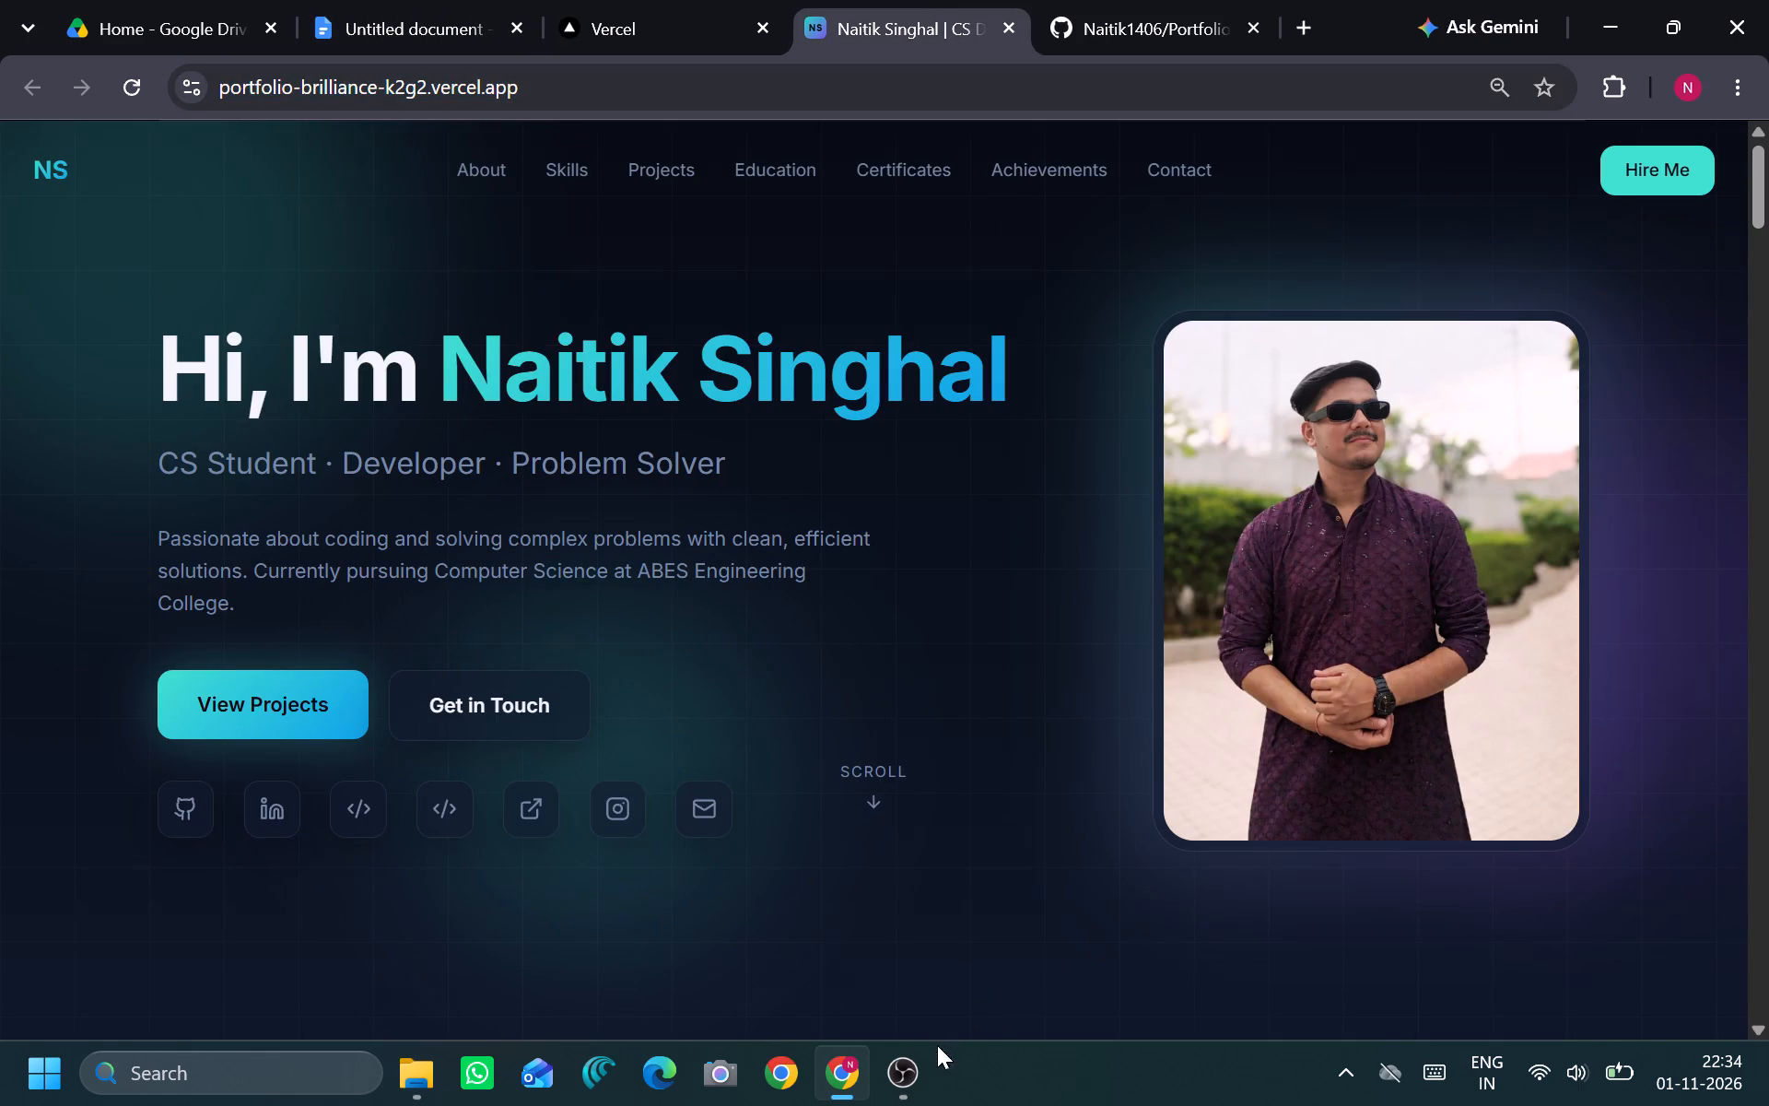
pyautogui.click(920, 1069)
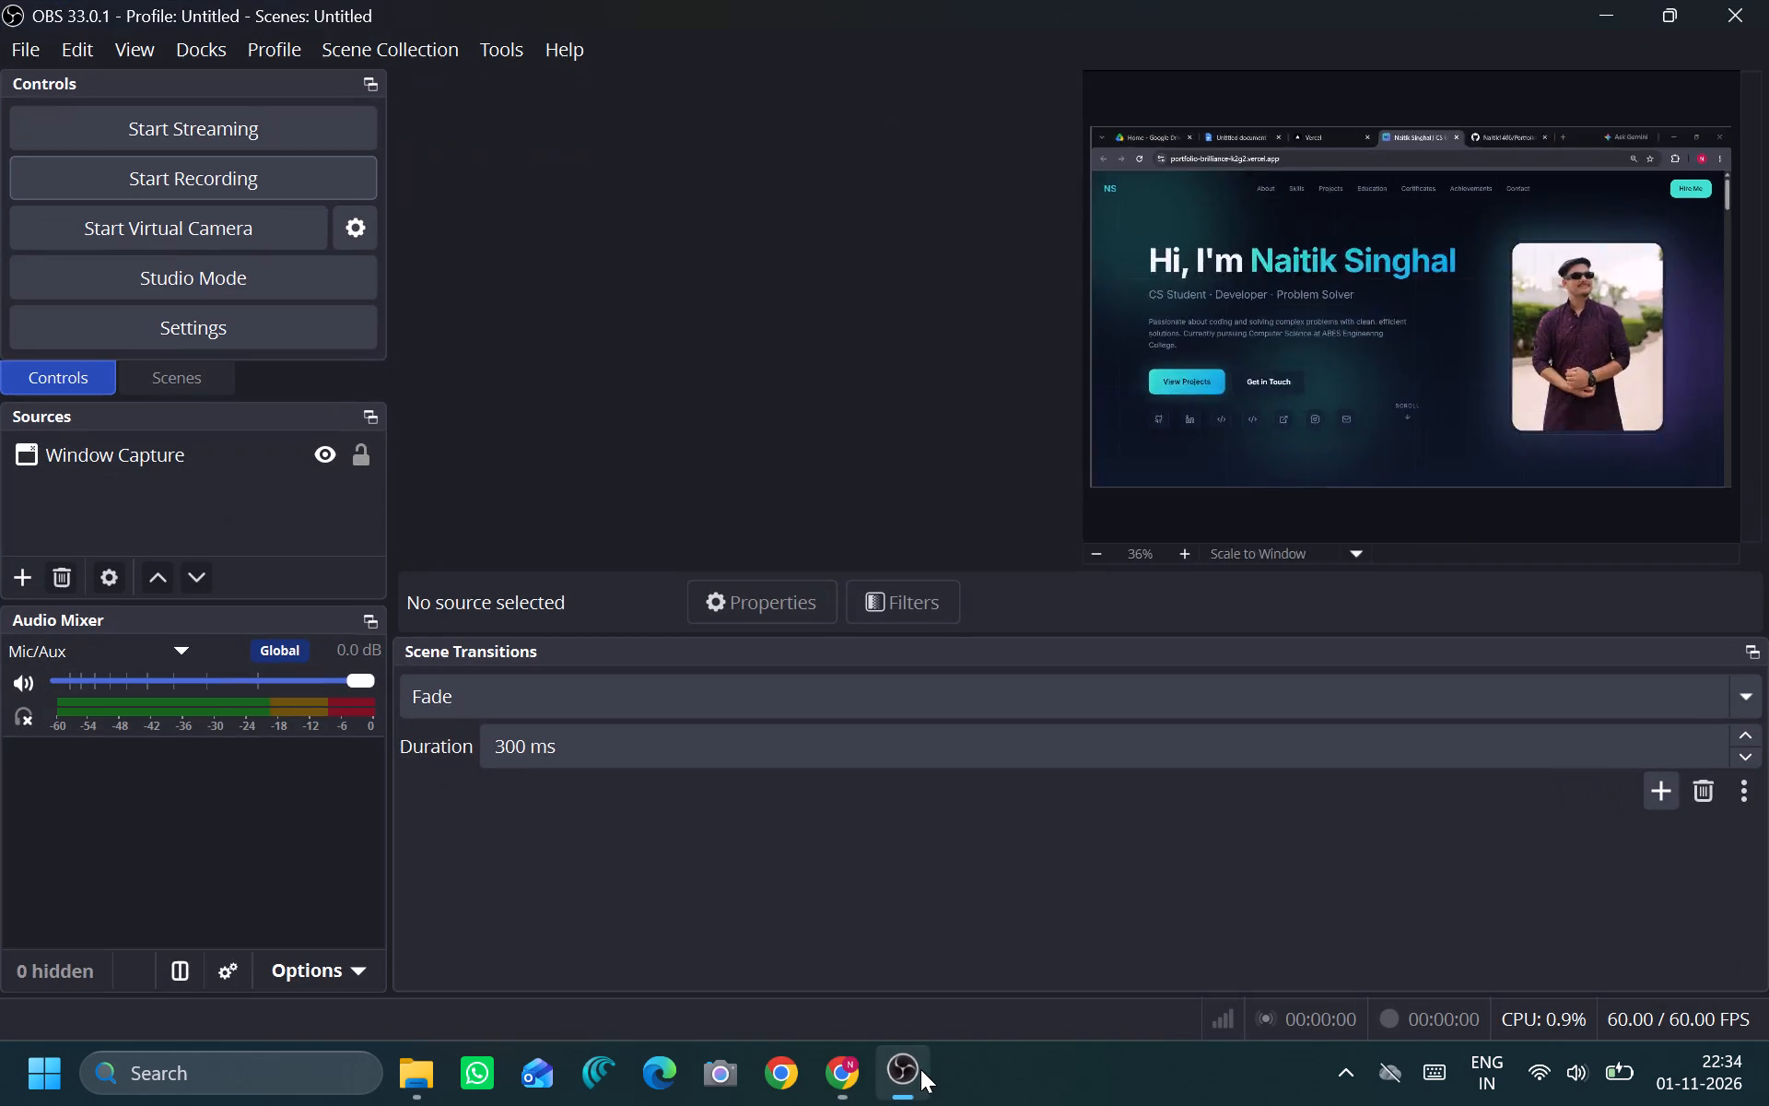
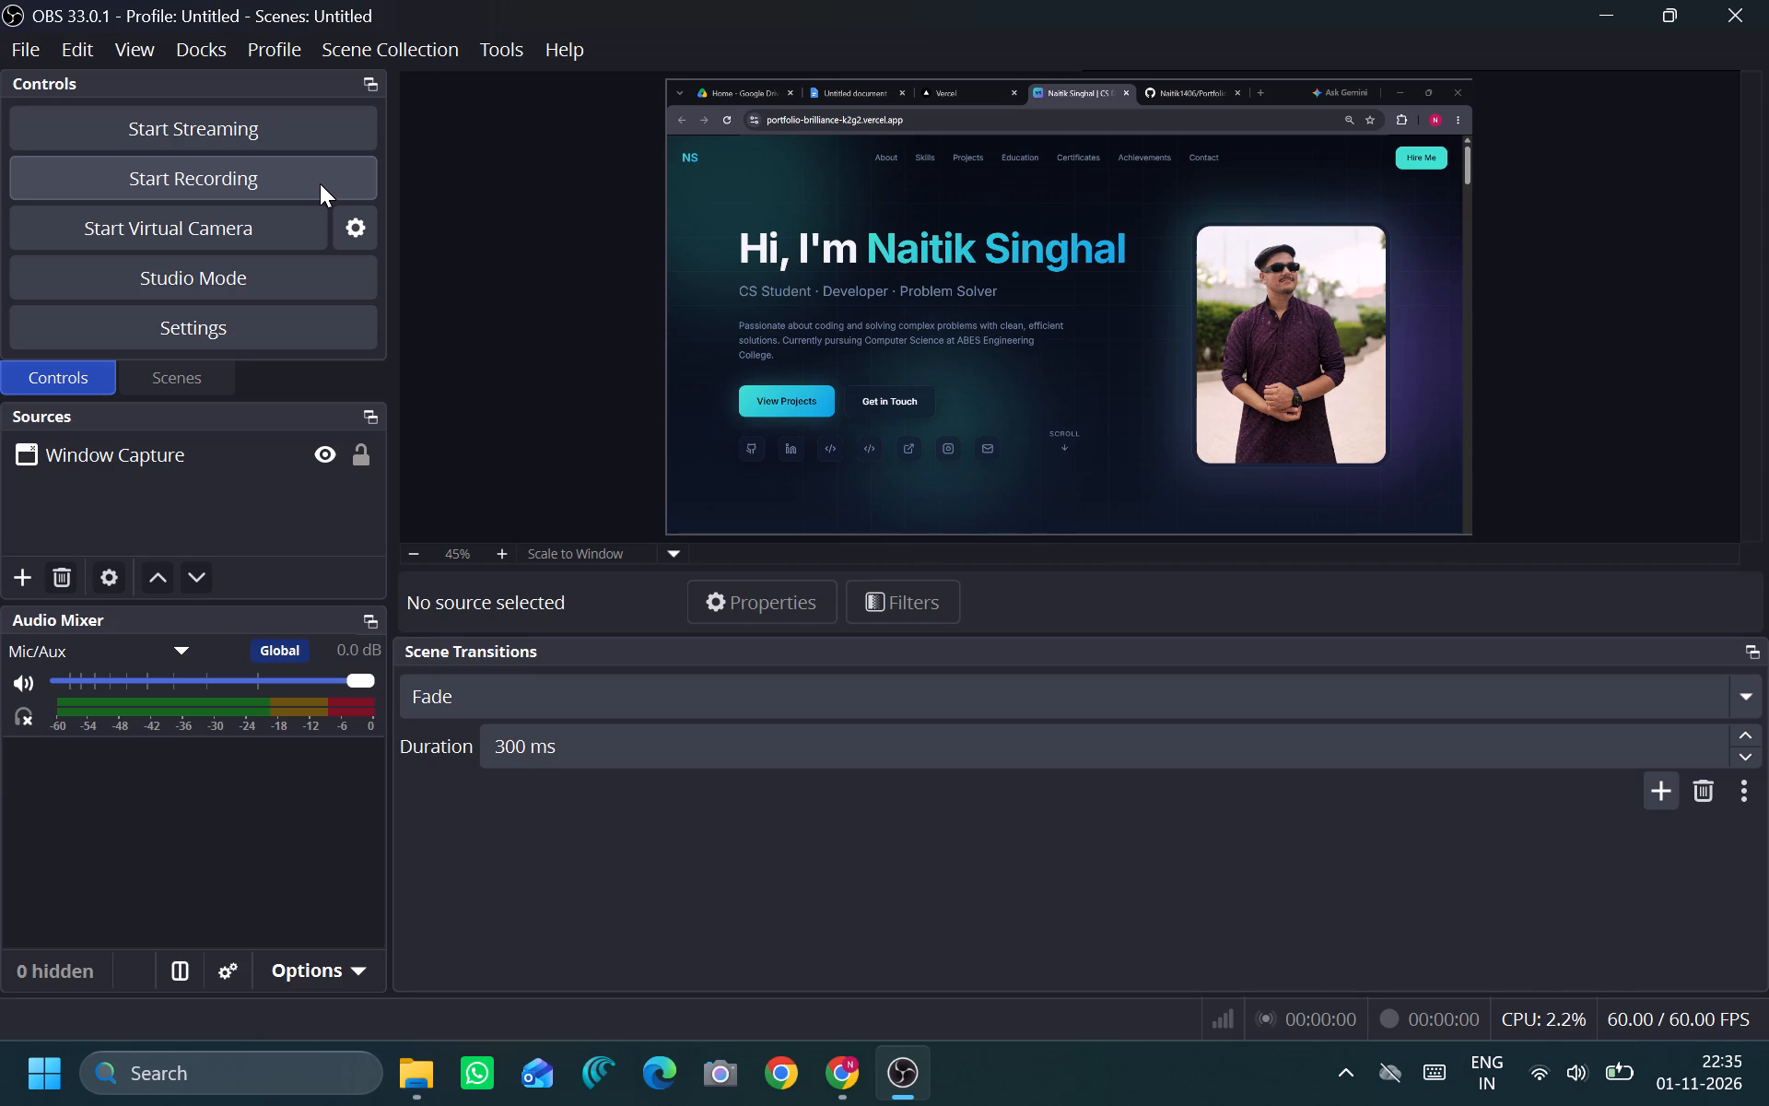
# Switch to Chrome and check the GitHub repository and Vercel deployment links in the untitled Google Docs document.
pyautogui.click(837, 1092)
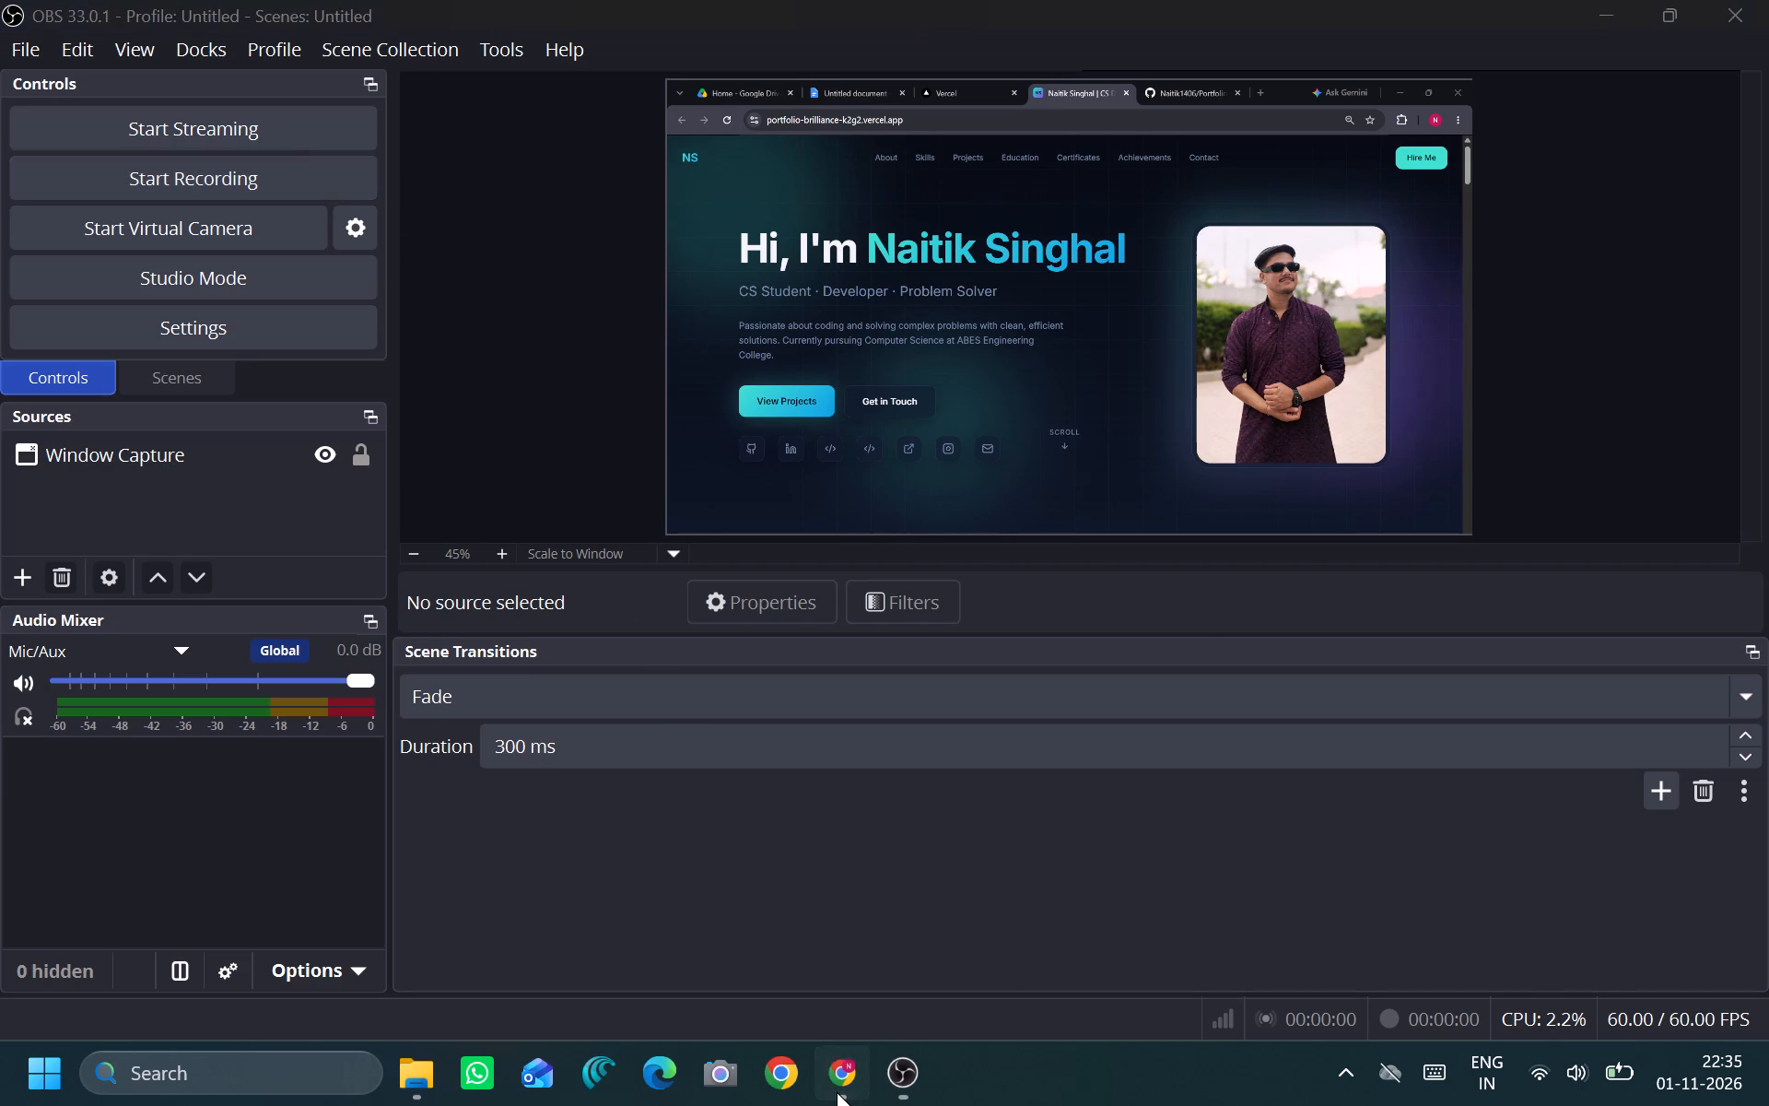
pyautogui.click(451, 4)
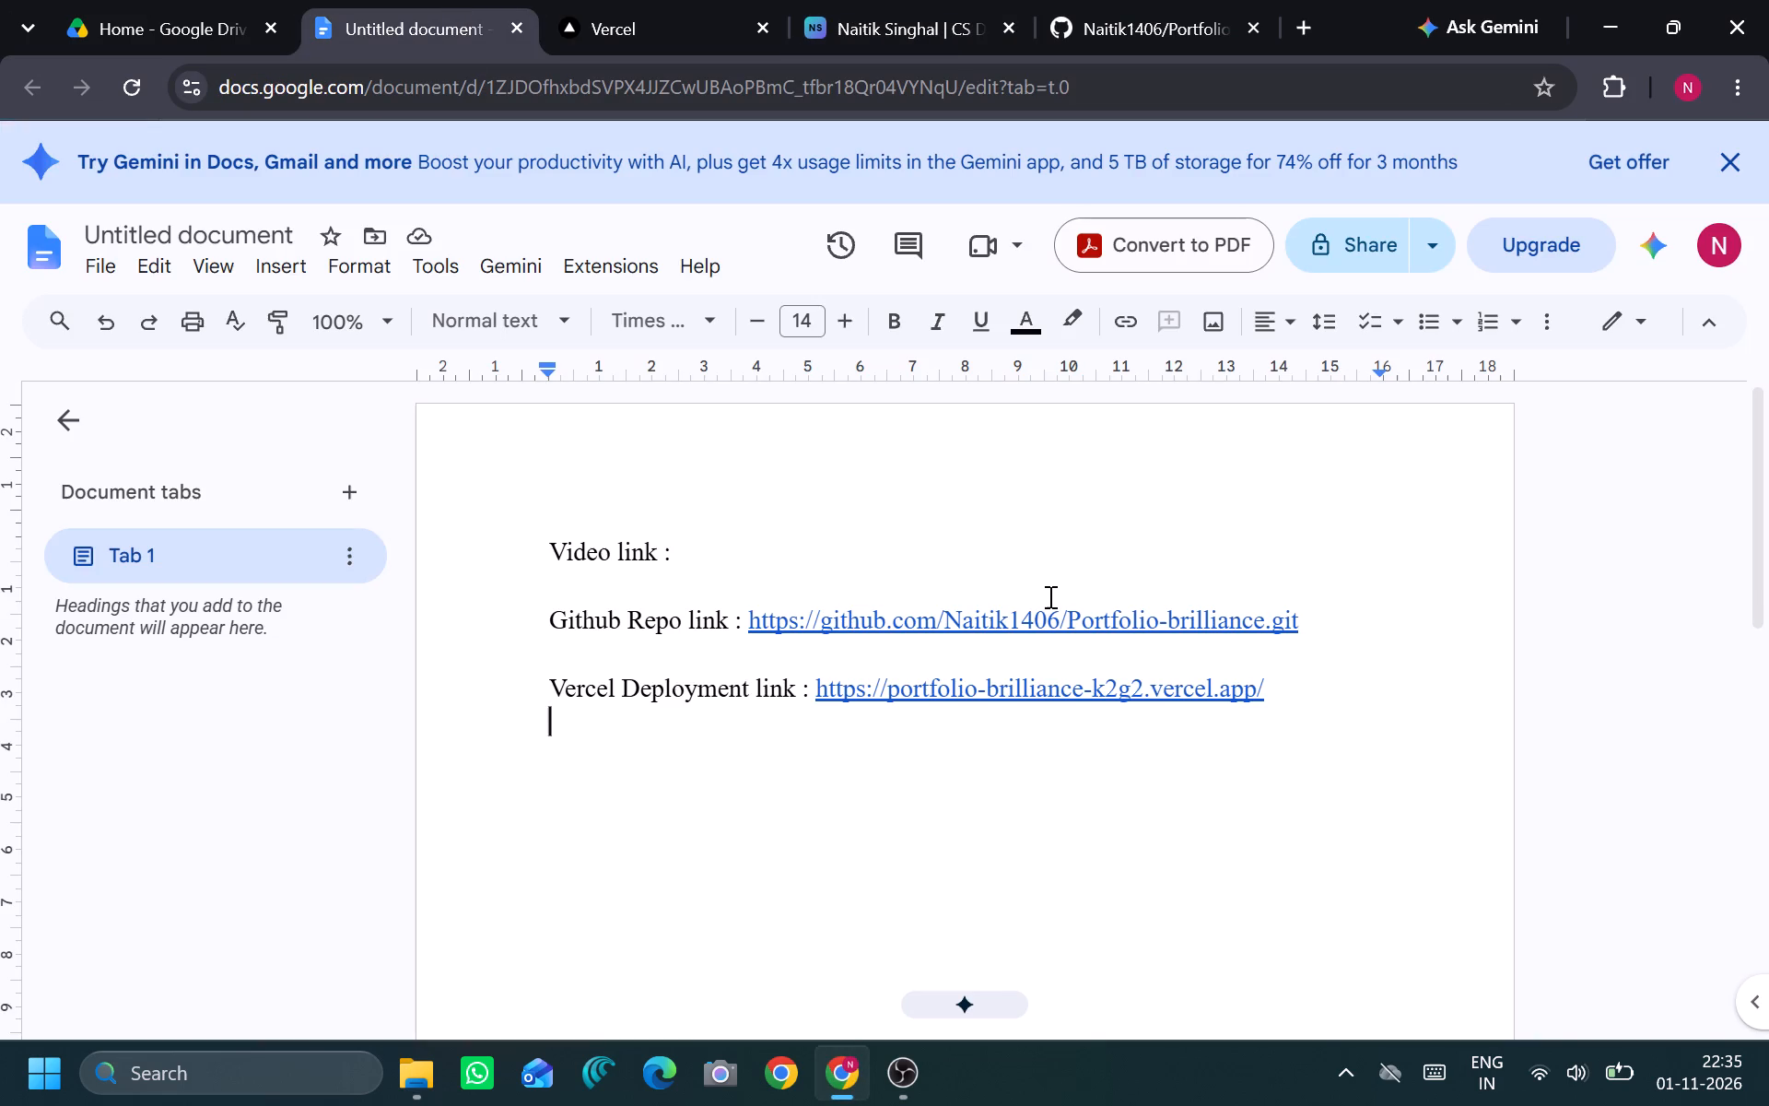
pyautogui.click(1571, 651)
pyautogui.click(1084, 623)
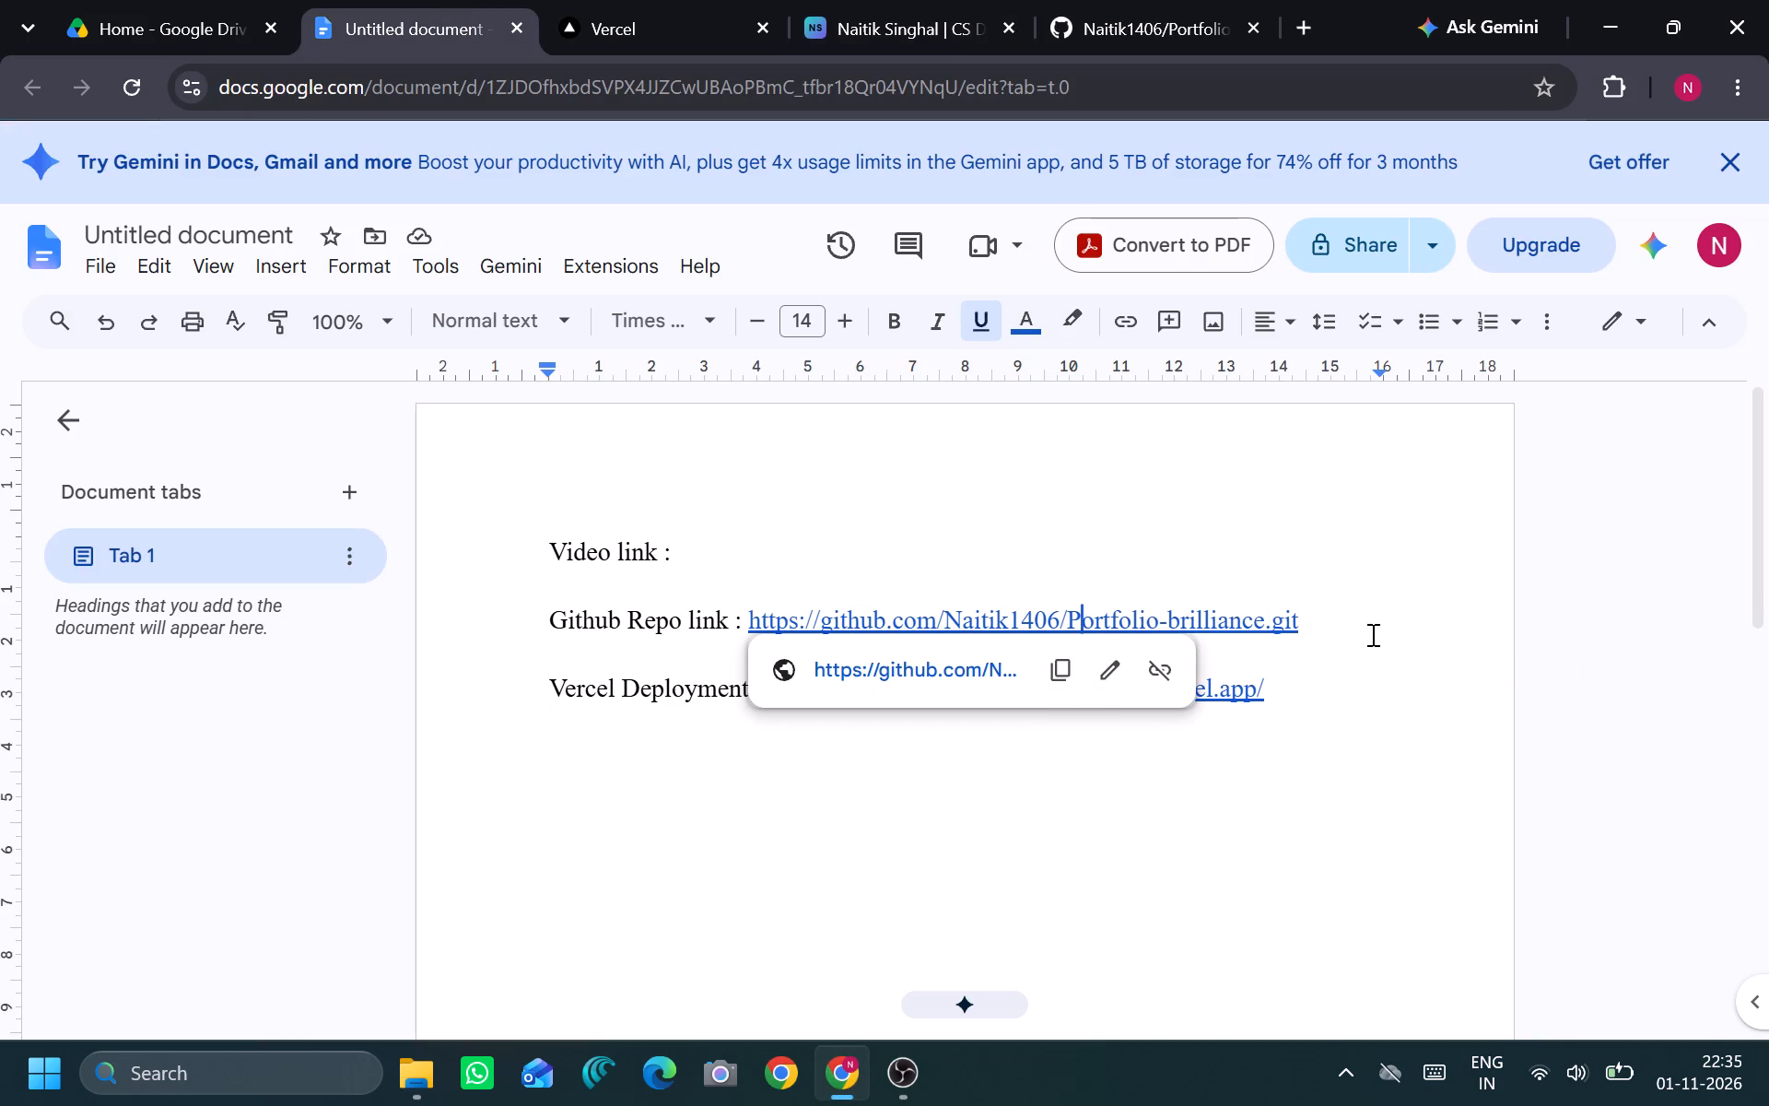
pyautogui.click(1246, 625)
pyautogui.click(1670, 692)
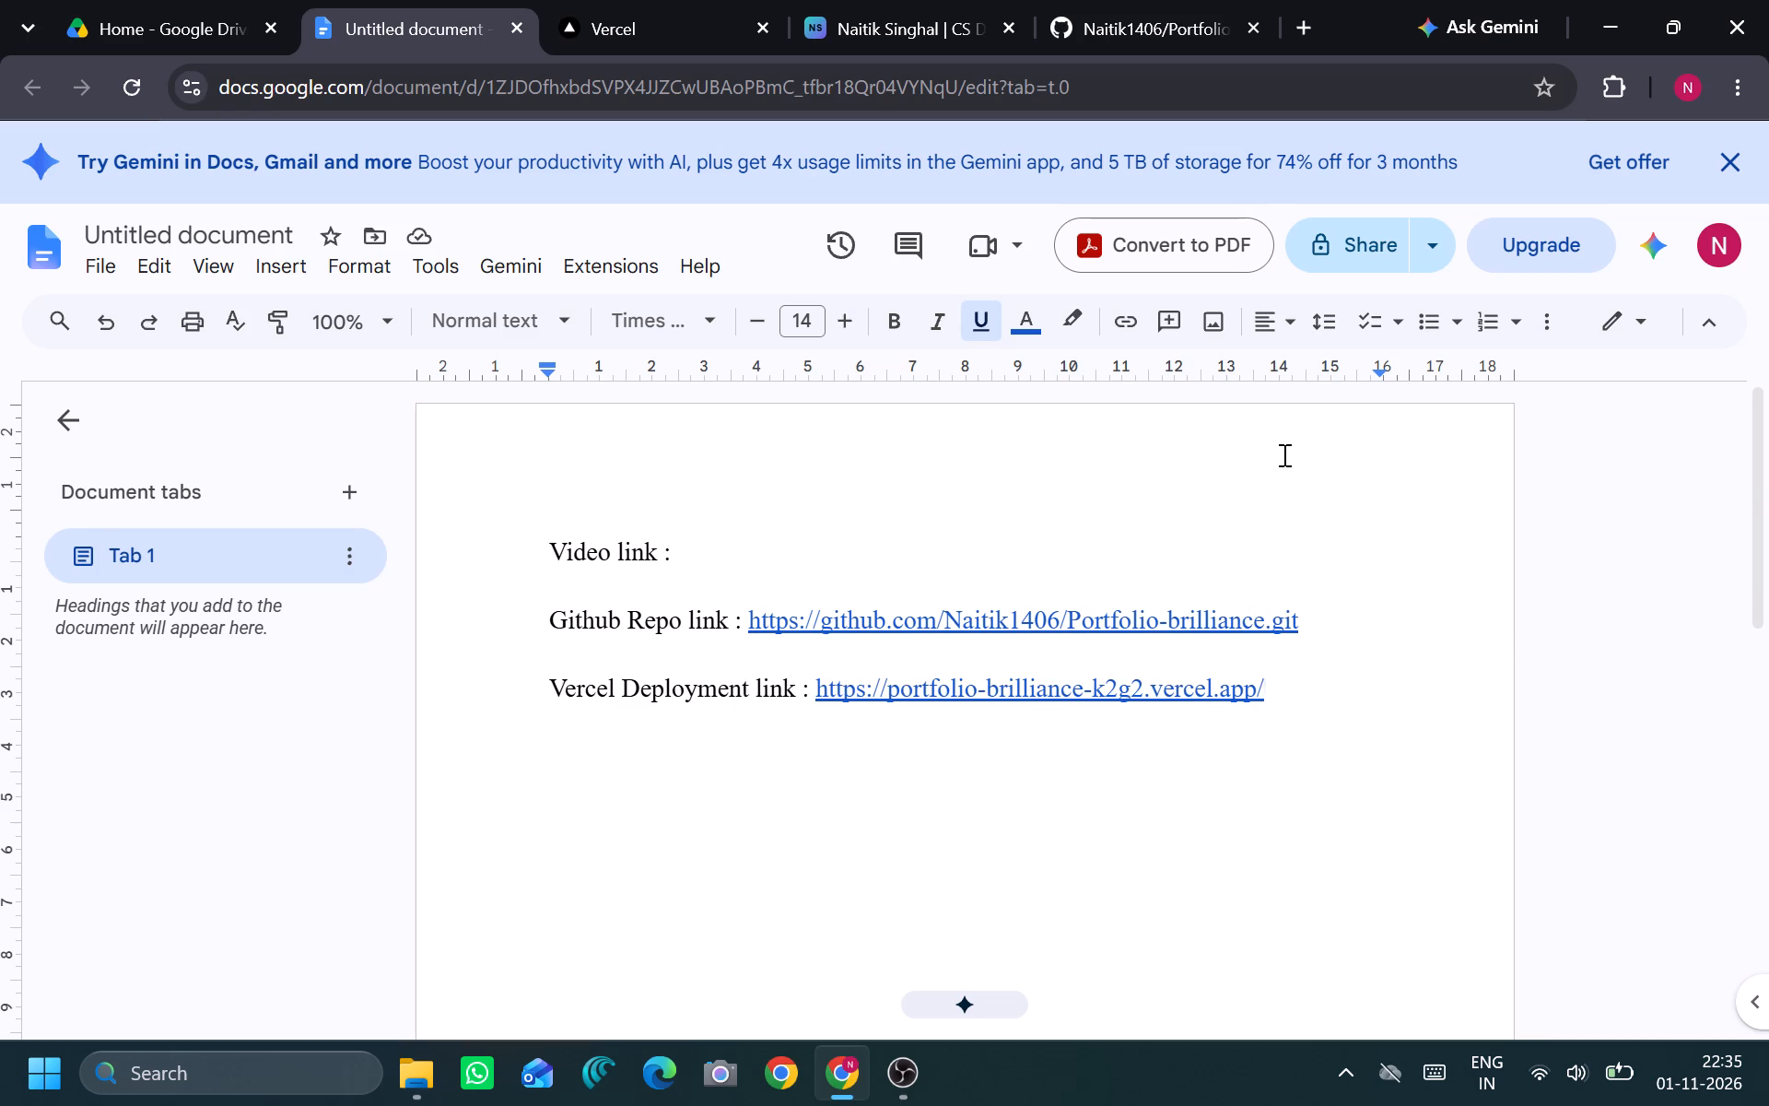
# Bring the deployed portfolio site back to the front in Chrome and switch to OBS.
pyautogui.click(944, 22)
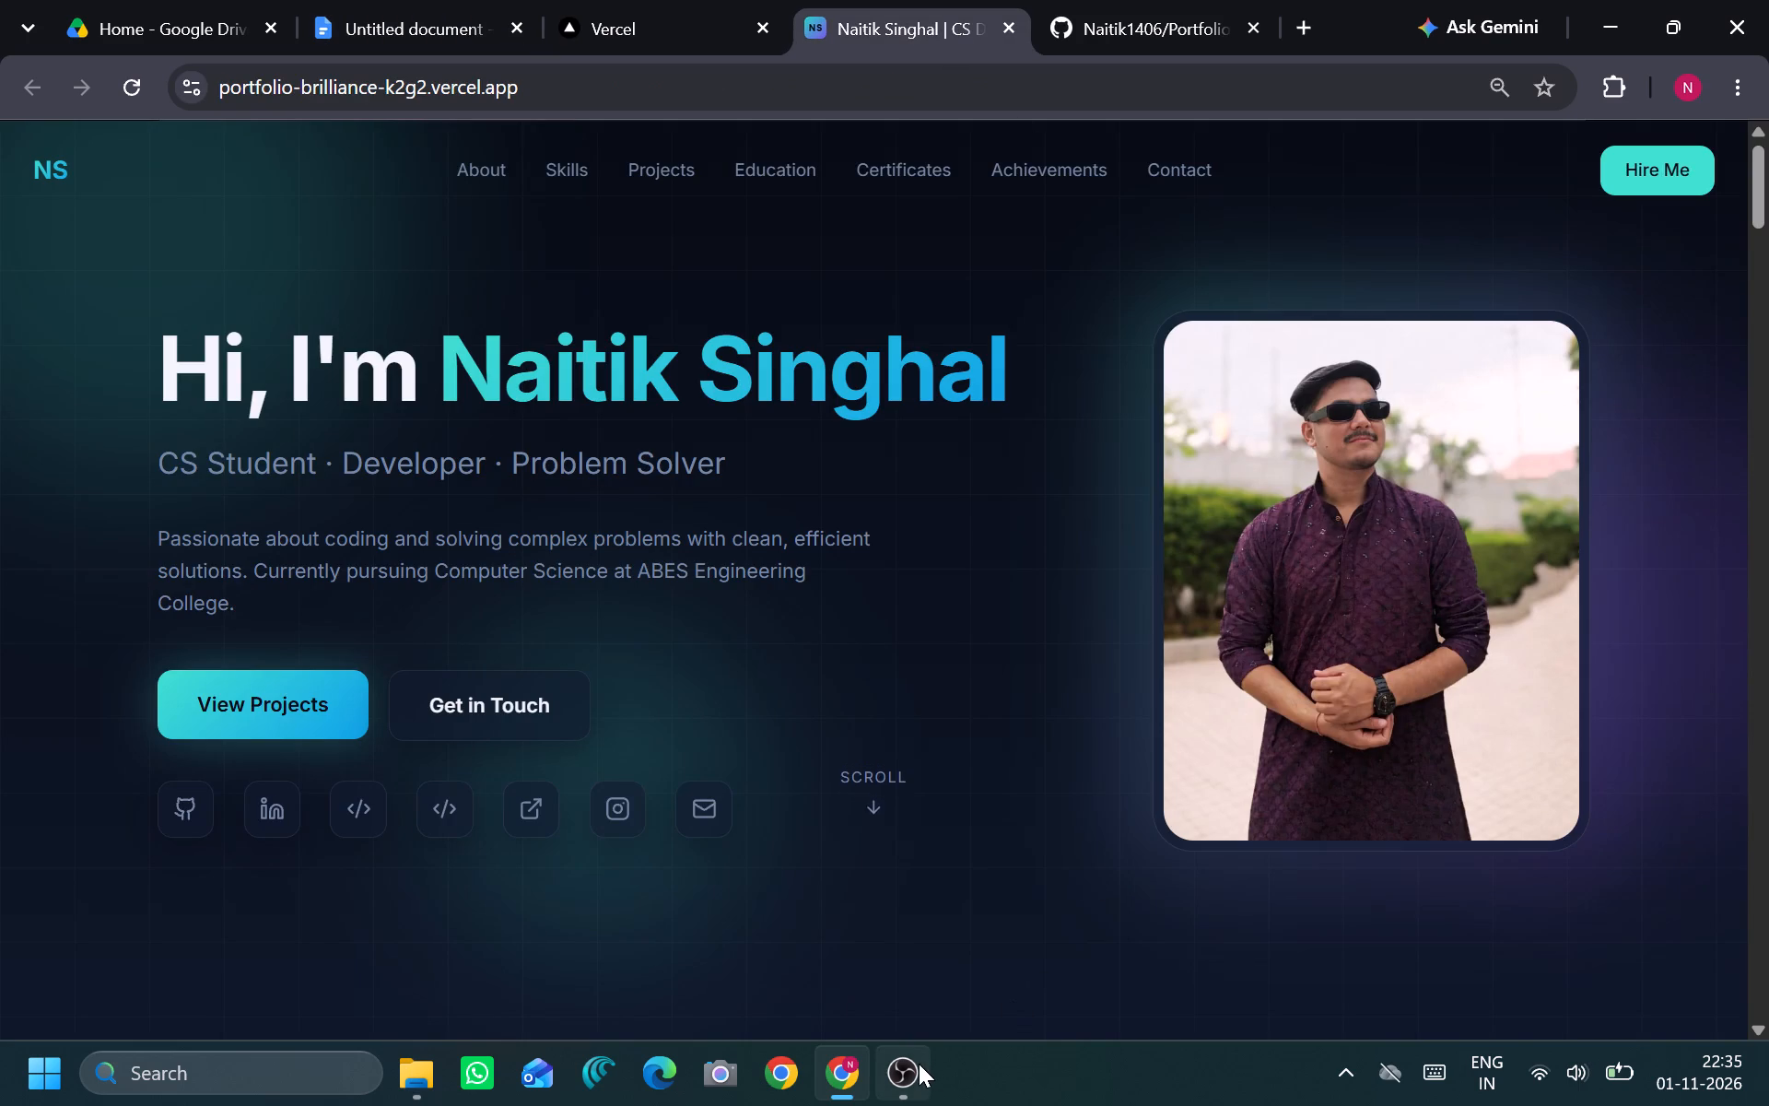
pyautogui.click(919, 1064)
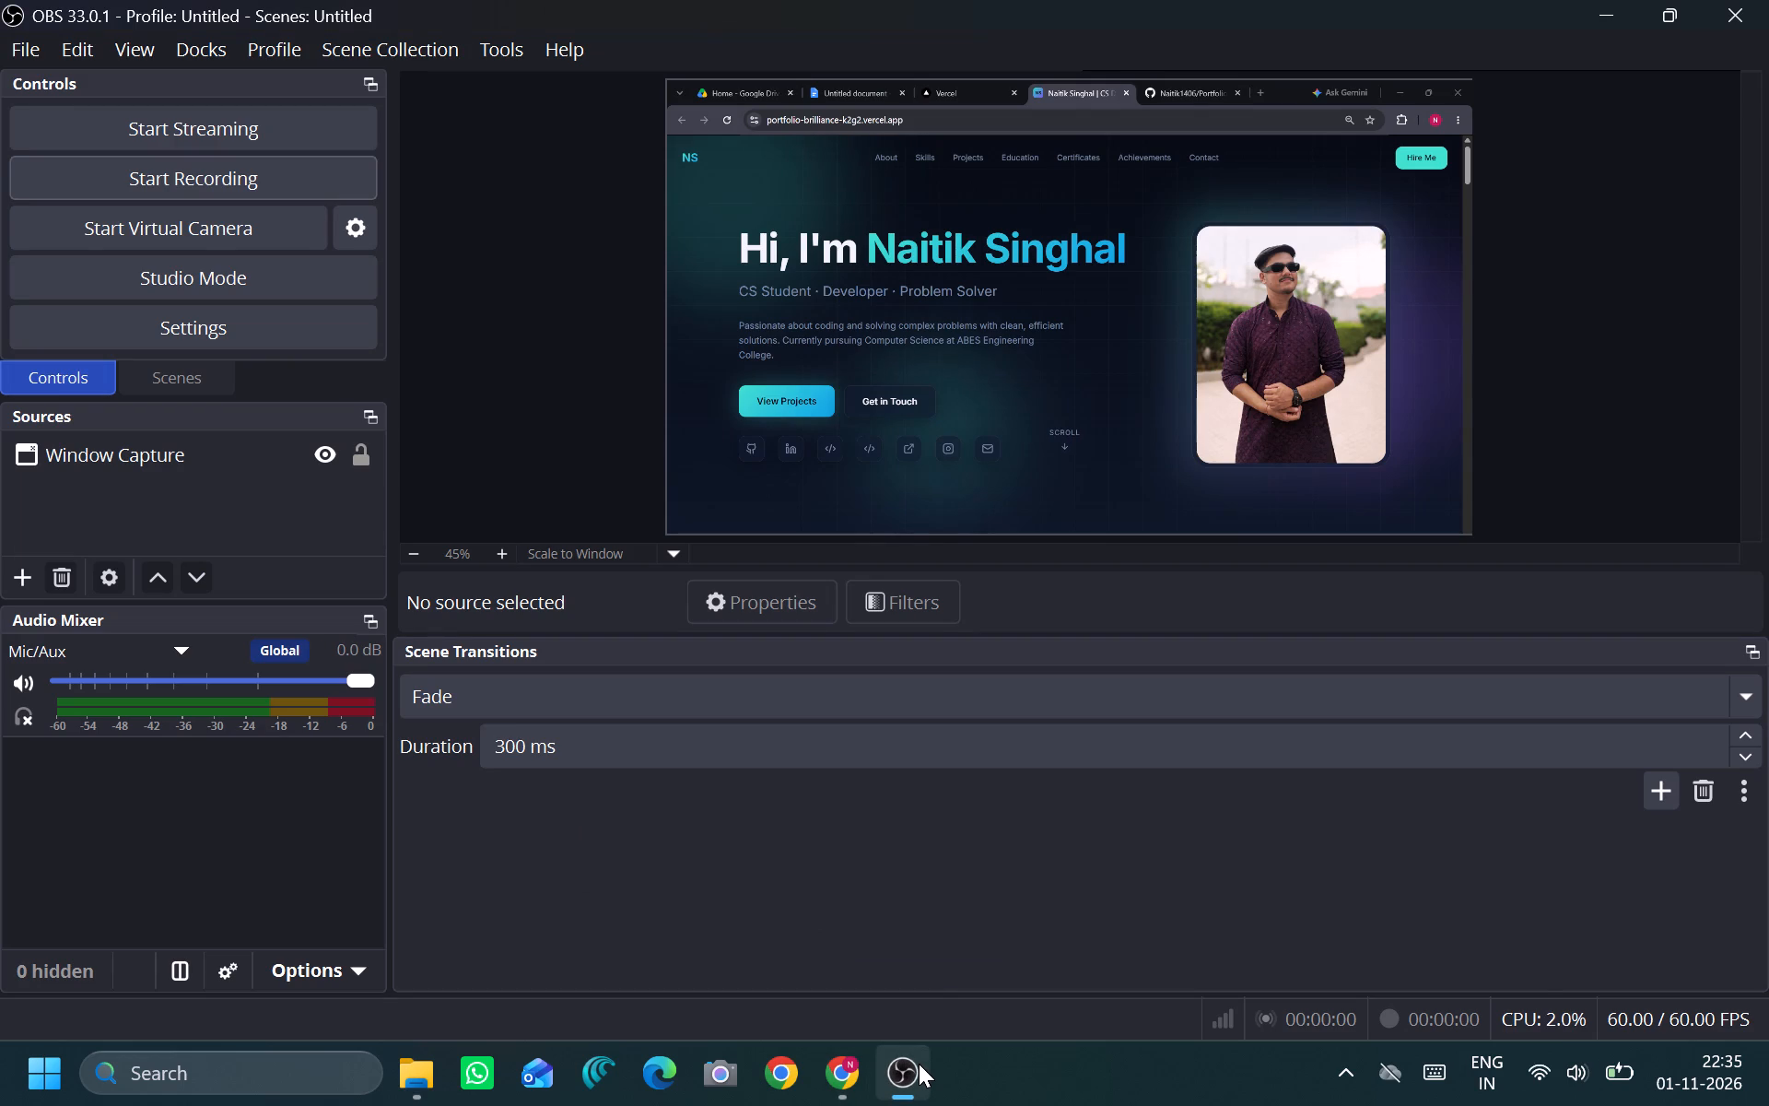
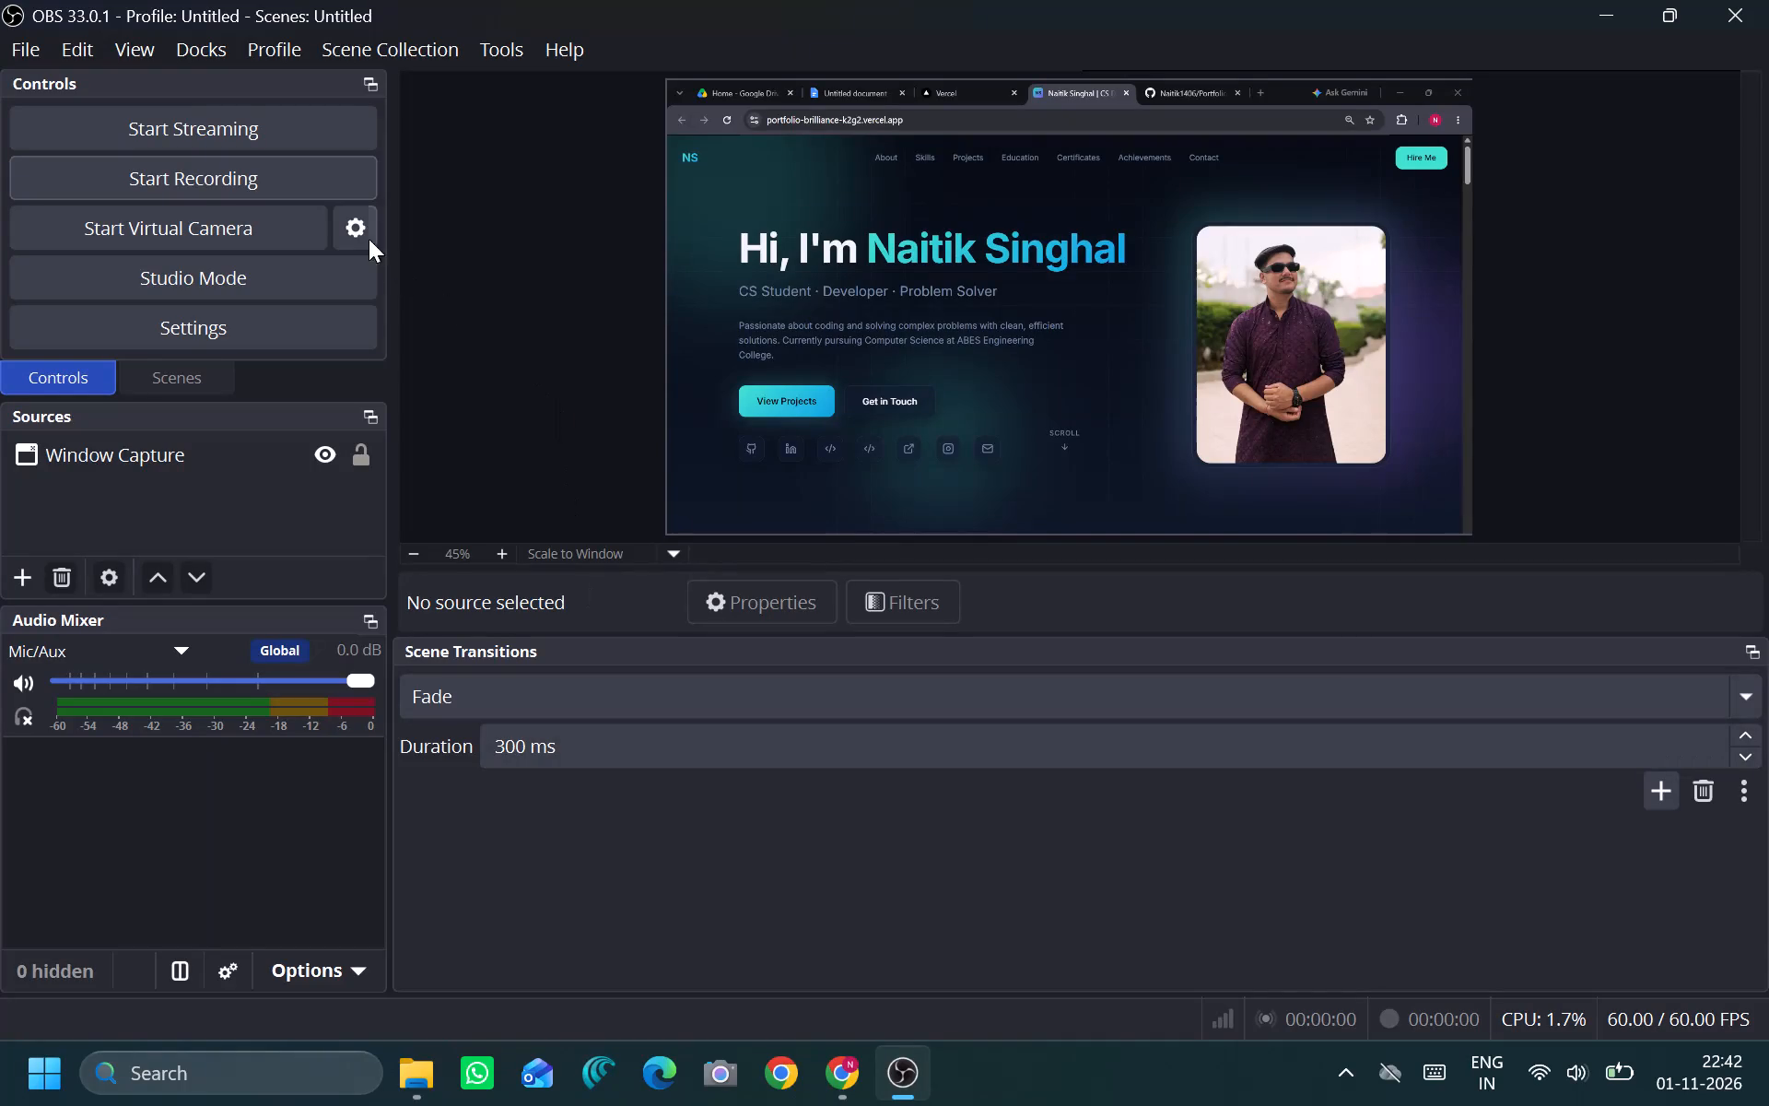
# Start the OBS recording and switch to the deployed portfolio site in Chrome.
pyautogui.click(310, 166)
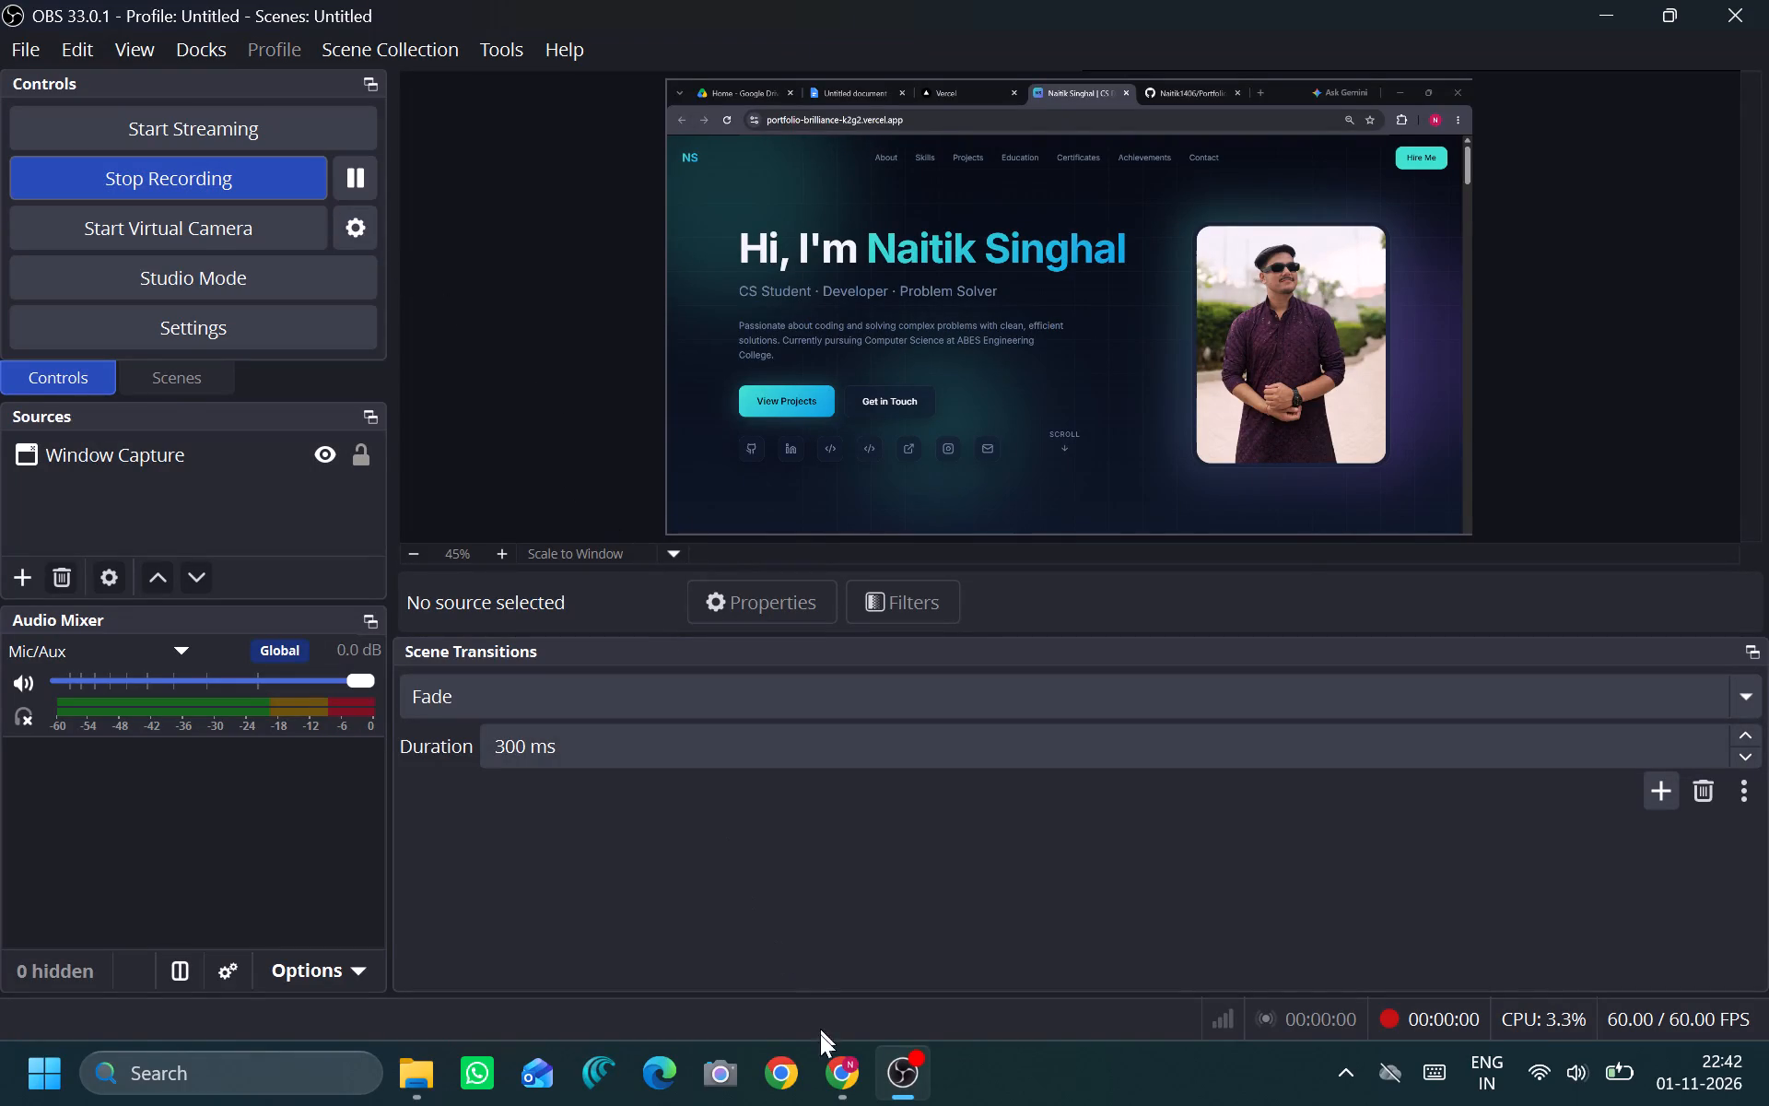
pyautogui.click(849, 1084)
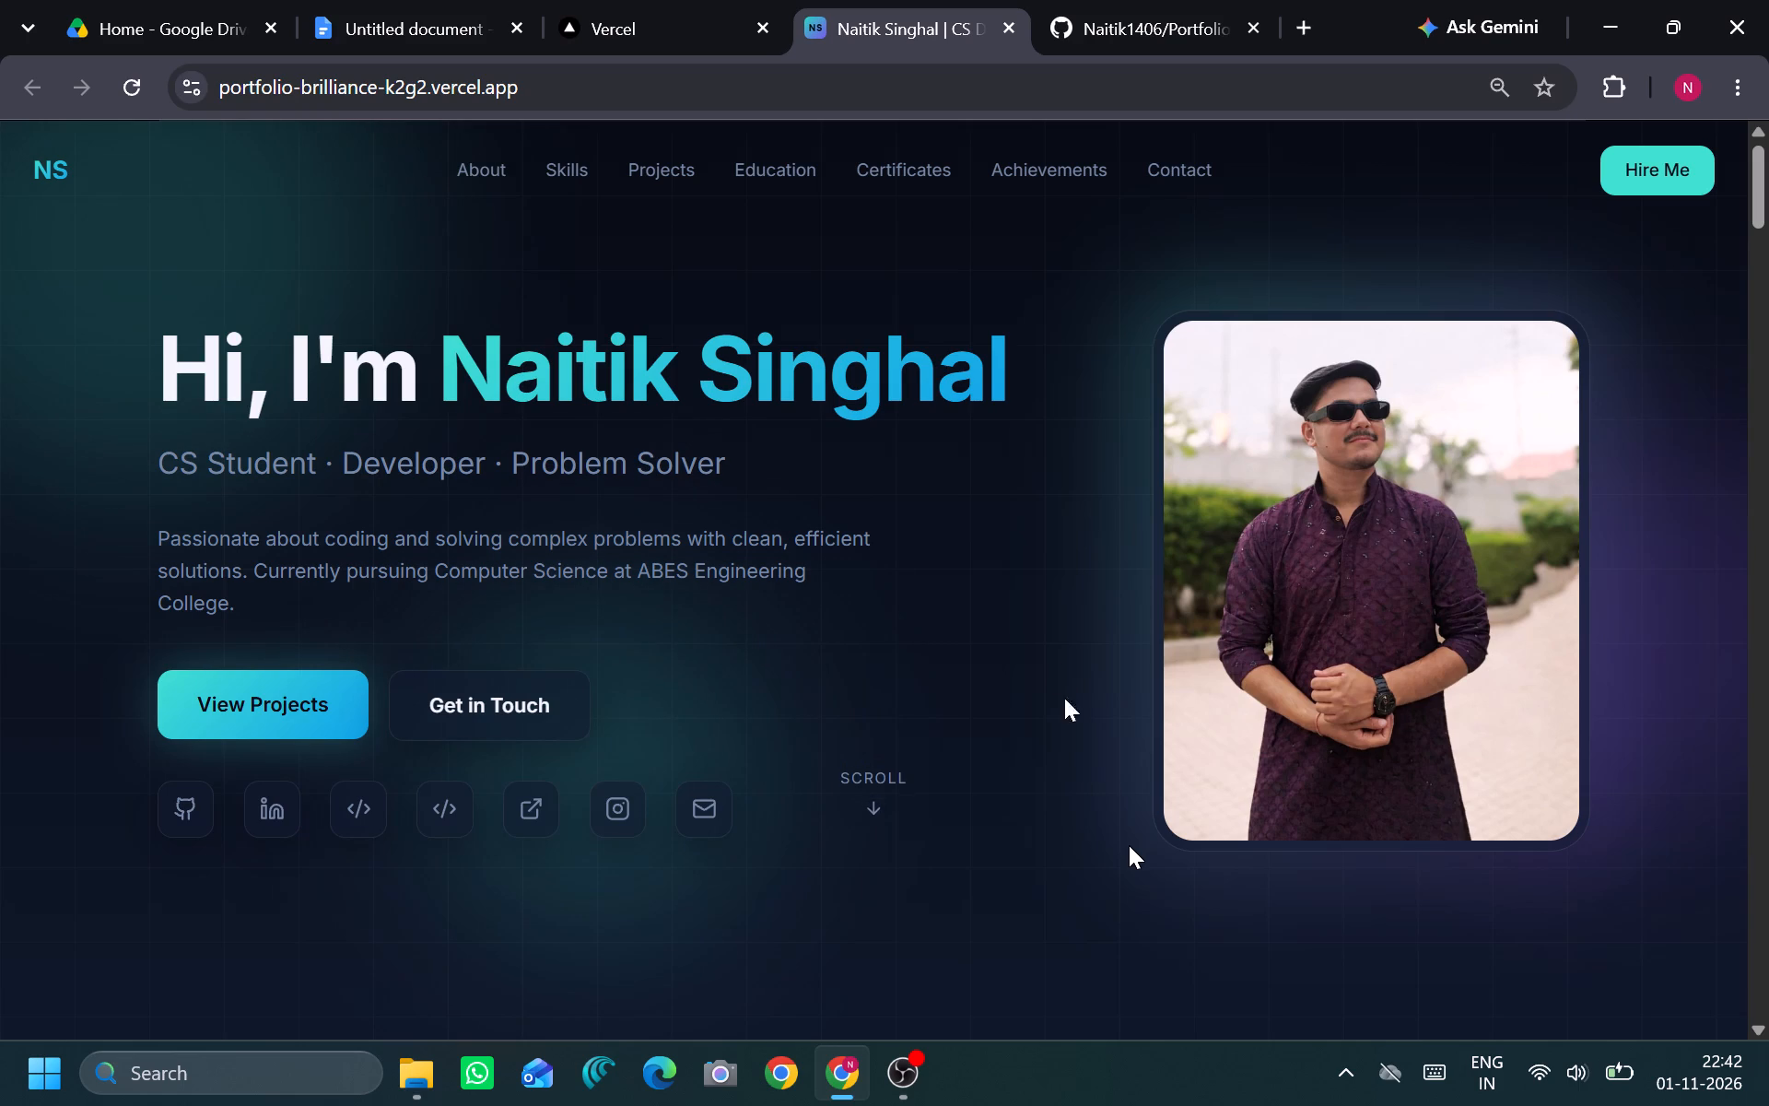
# Go to the portfolio's About section and present its introduction, statistics and strength cards.
pyautogui.click(494, 172)
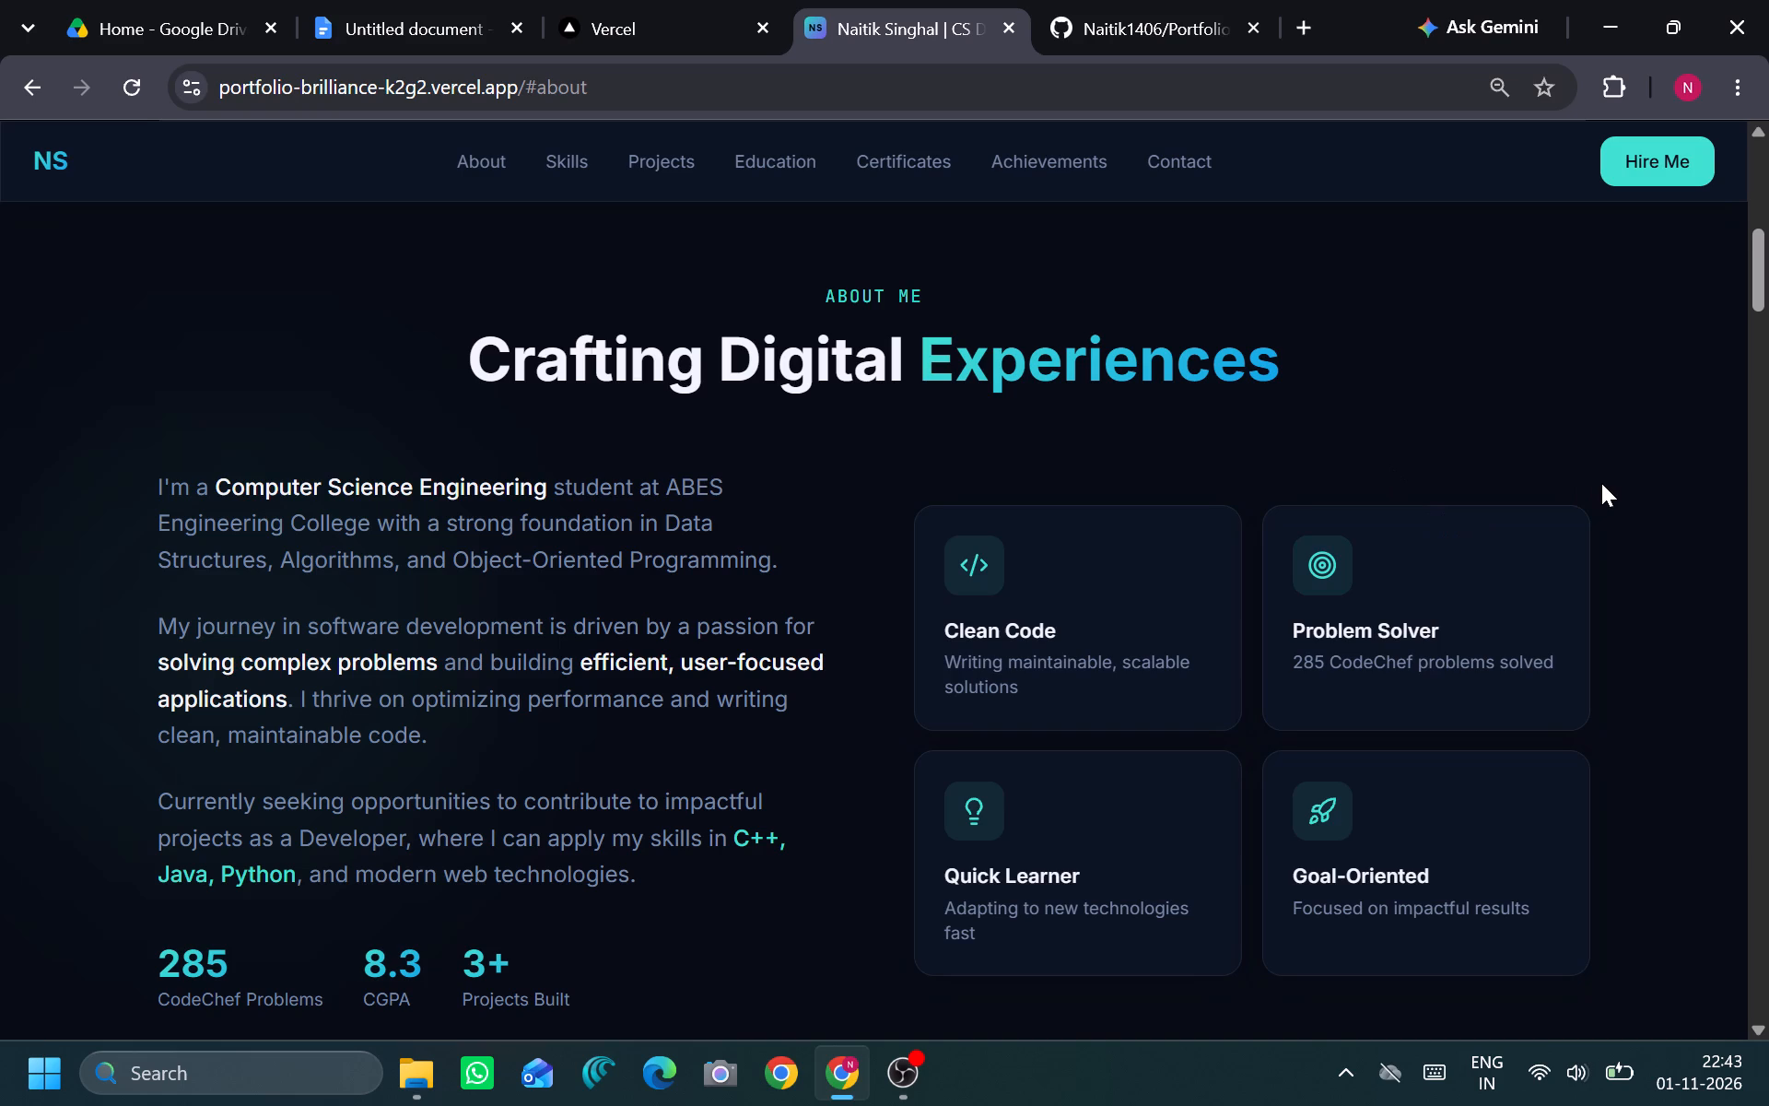
pyautogui.press('Down')
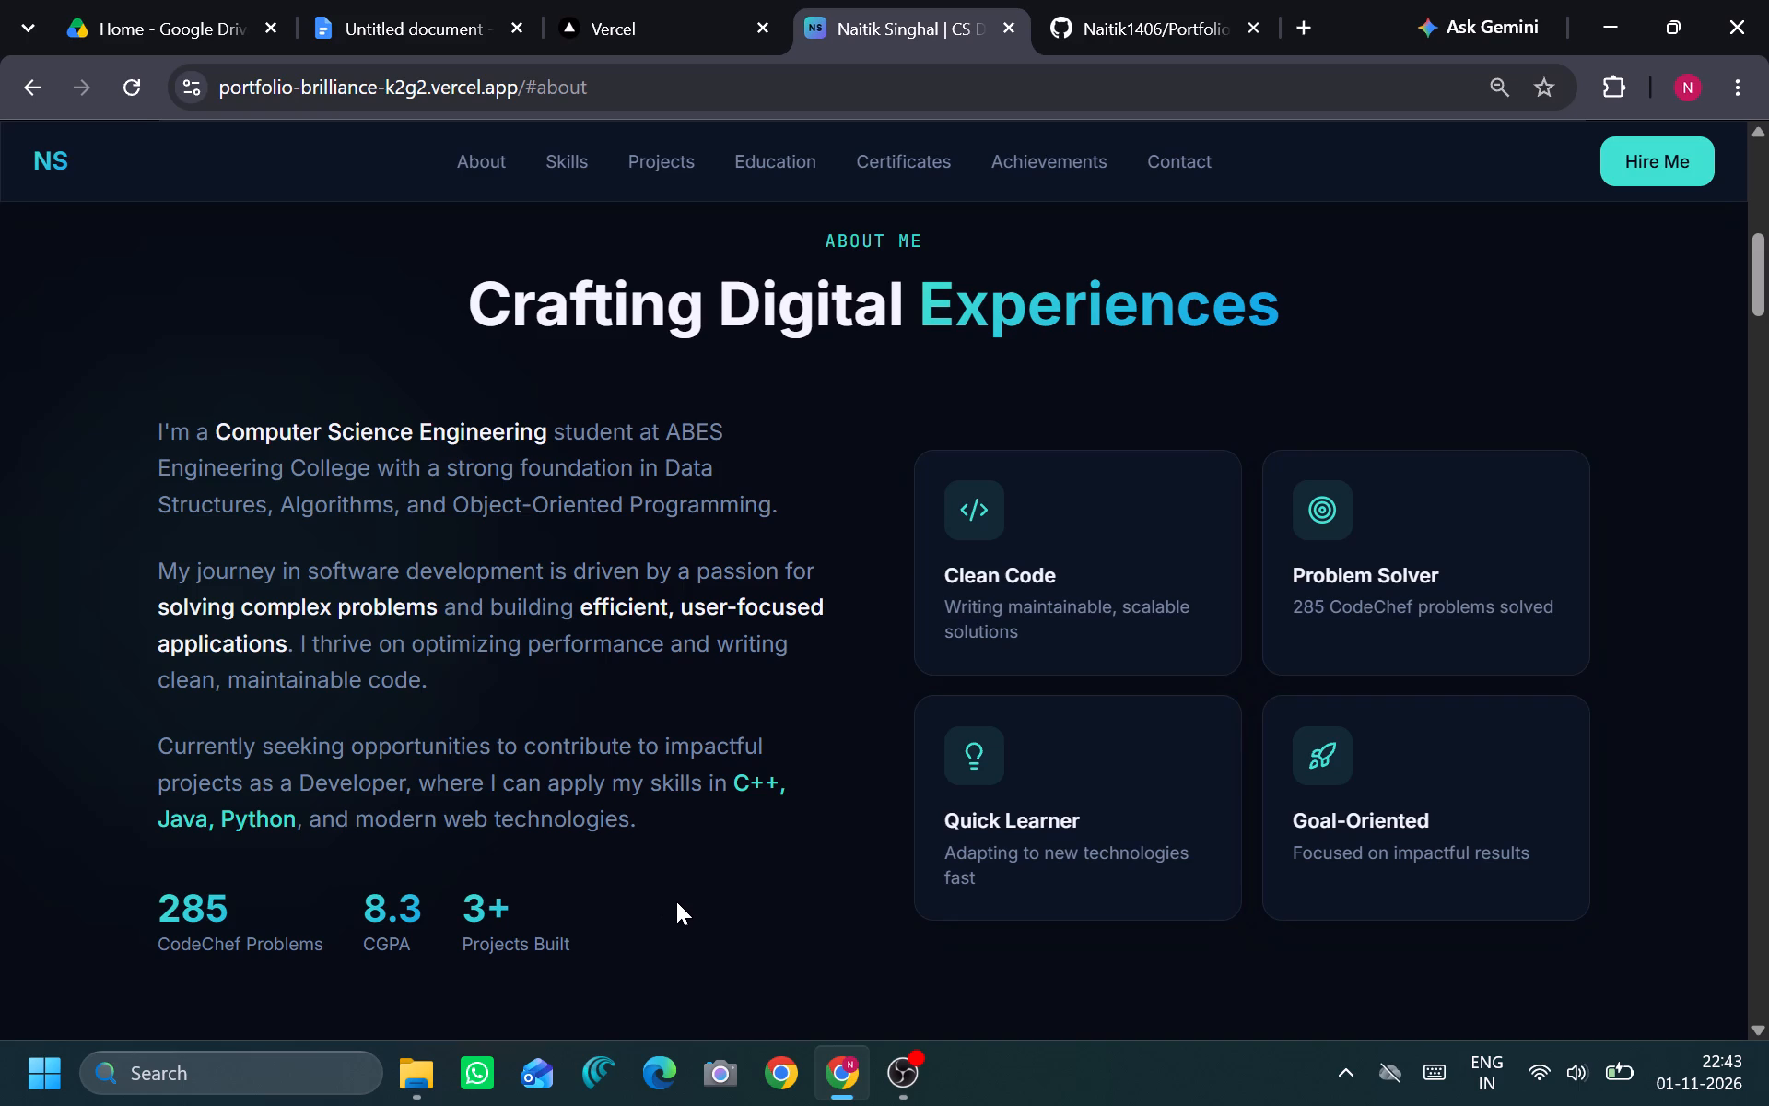
pyautogui.press('Down')
pyautogui.press('Down')
pyautogui.press('Down')
pyautogui.press('Down')
pyautogui.press('Down')
pyautogui.press('Down')
pyautogui.press('Down')
pyautogui.press('Down')
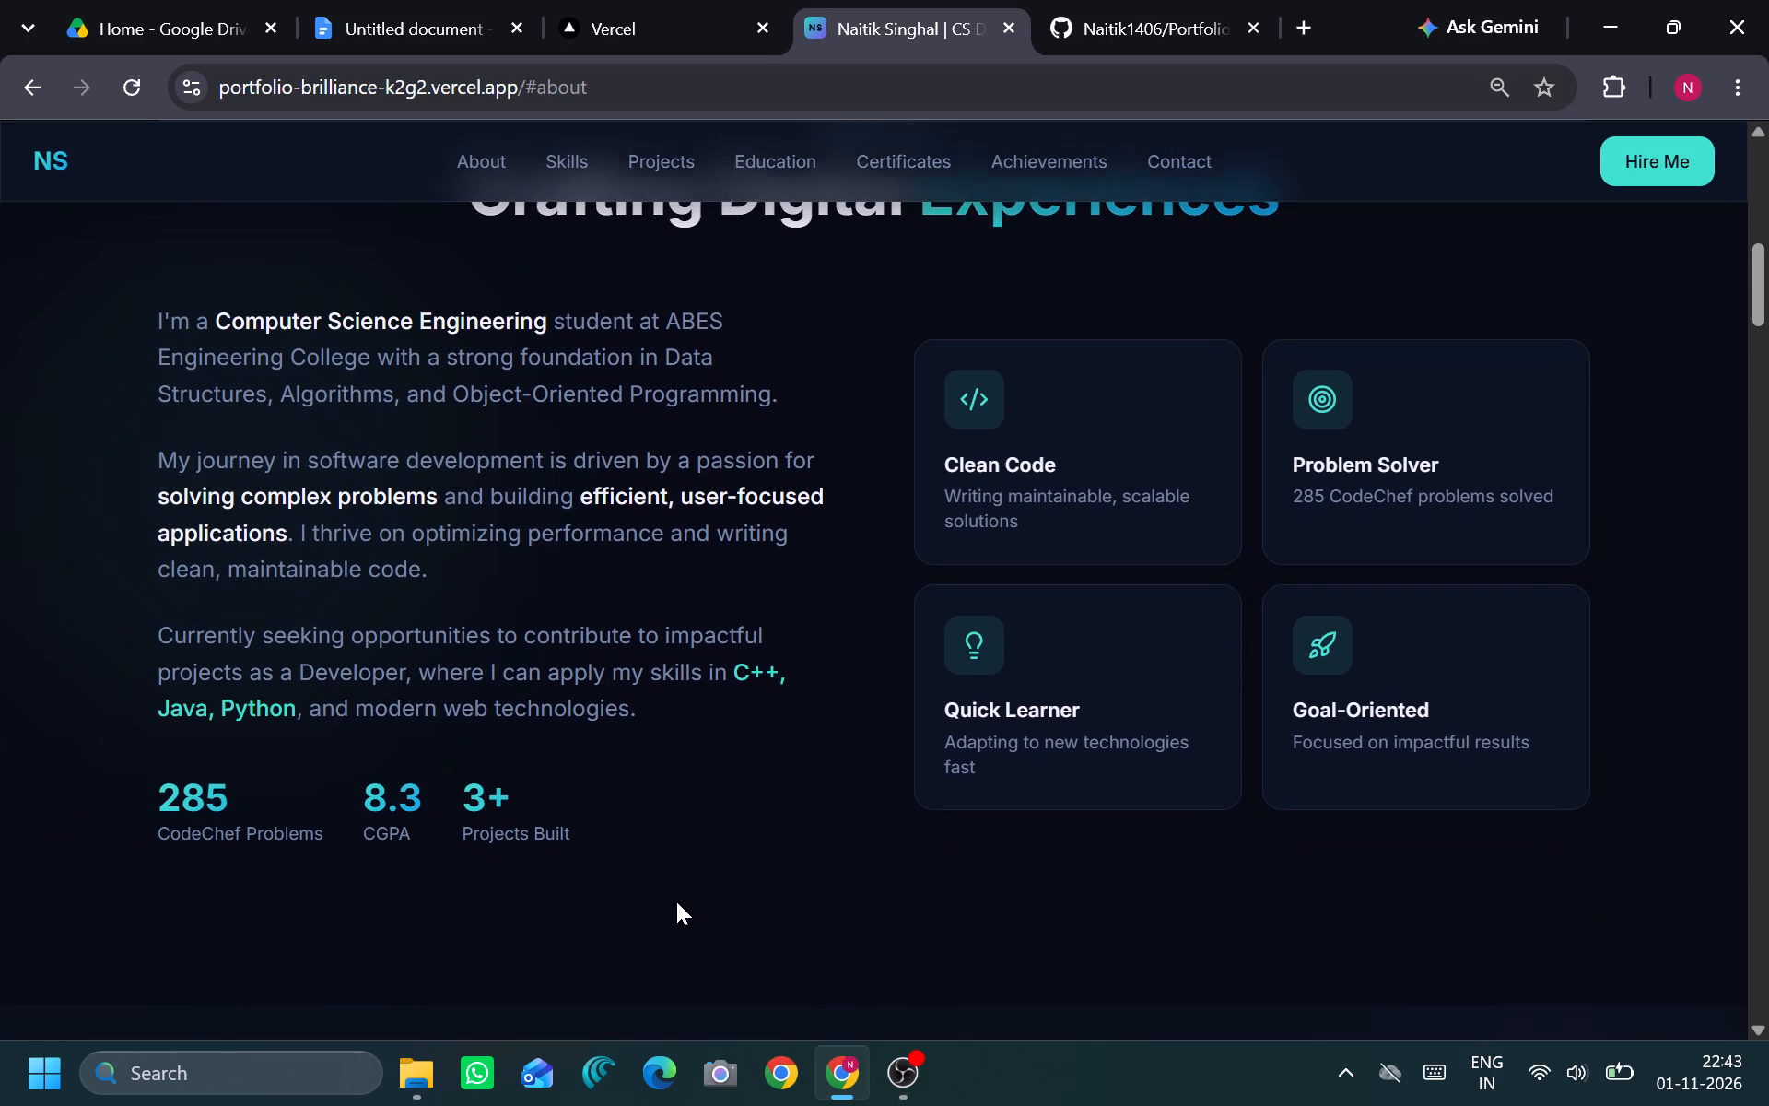
# Move on to the portfolio's Technical Skills section and present the My Tech Stack cards.
pyautogui.press('Down')
pyautogui.press('Down')
pyautogui.press('Down')
pyautogui.press('Down')
pyautogui.press('Down')
pyautogui.press('Down')
pyautogui.press('Down')
pyautogui.press('Down')
pyautogui.press('Down')
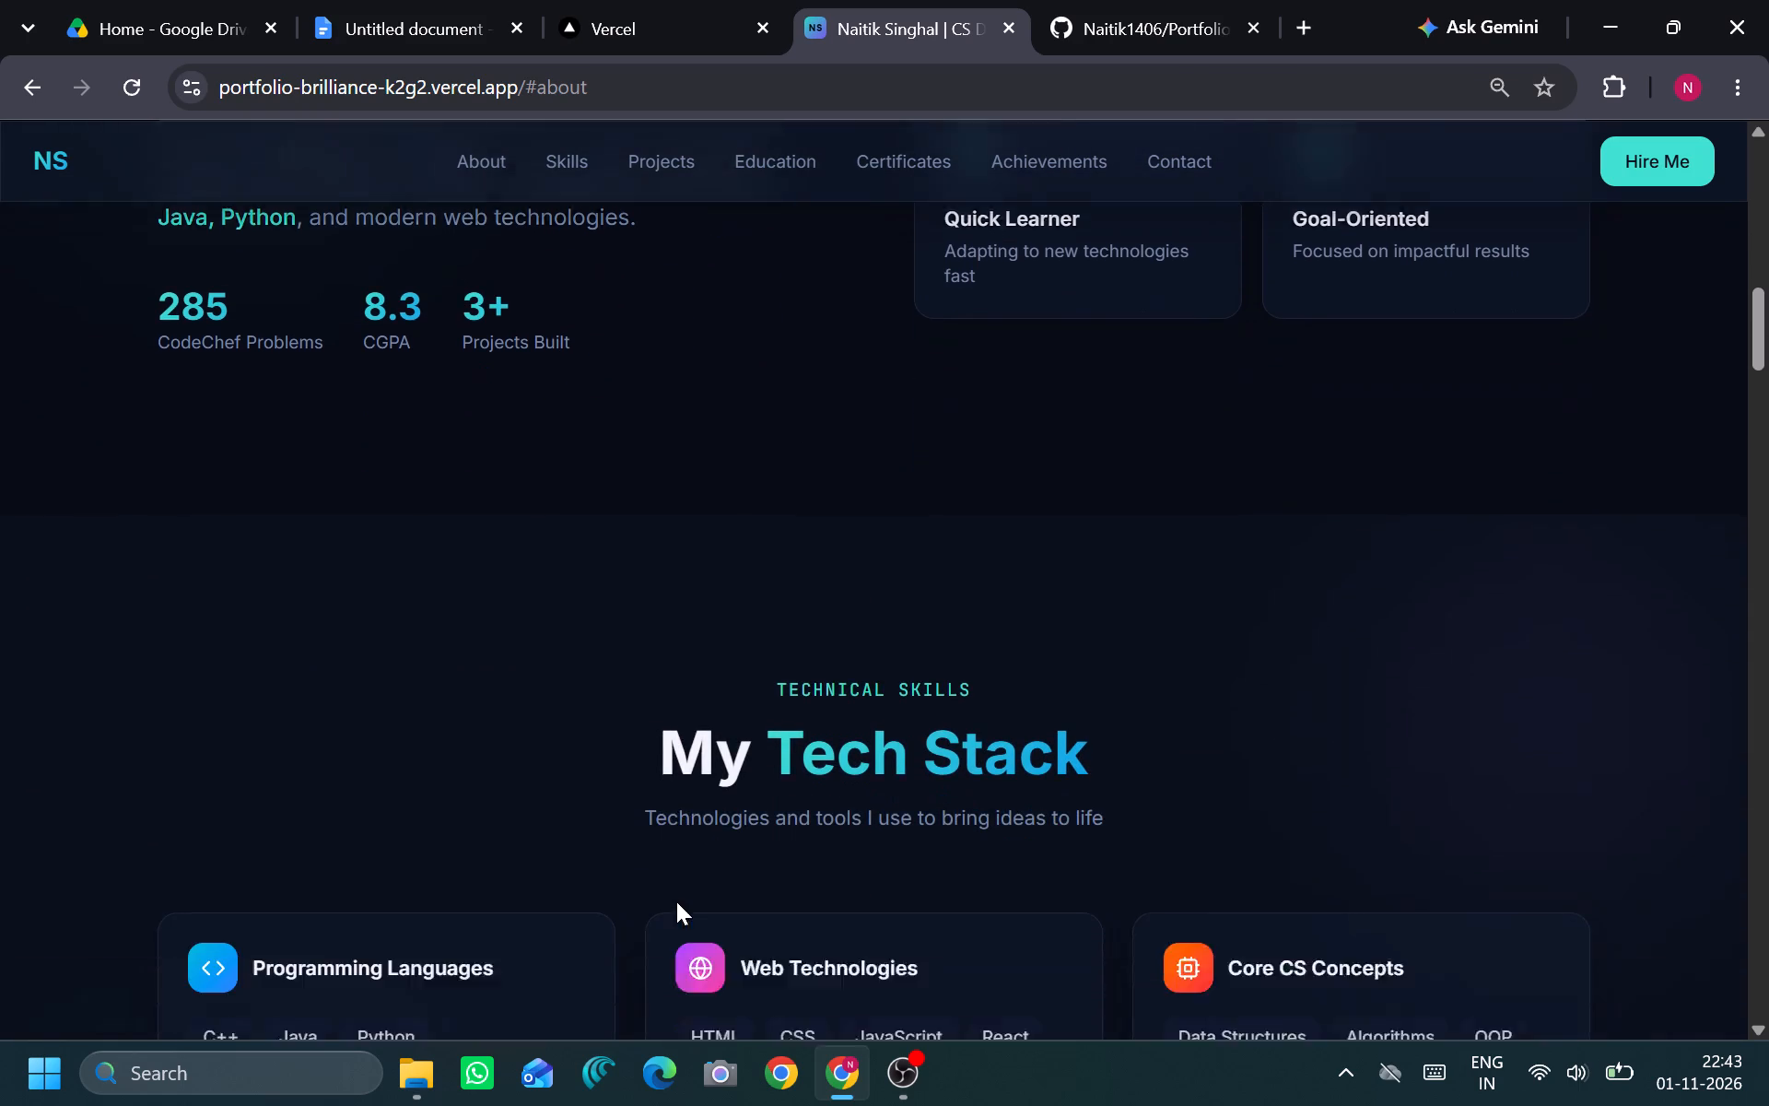
pyautogui.press('Down')
pyautogui.press('Down')
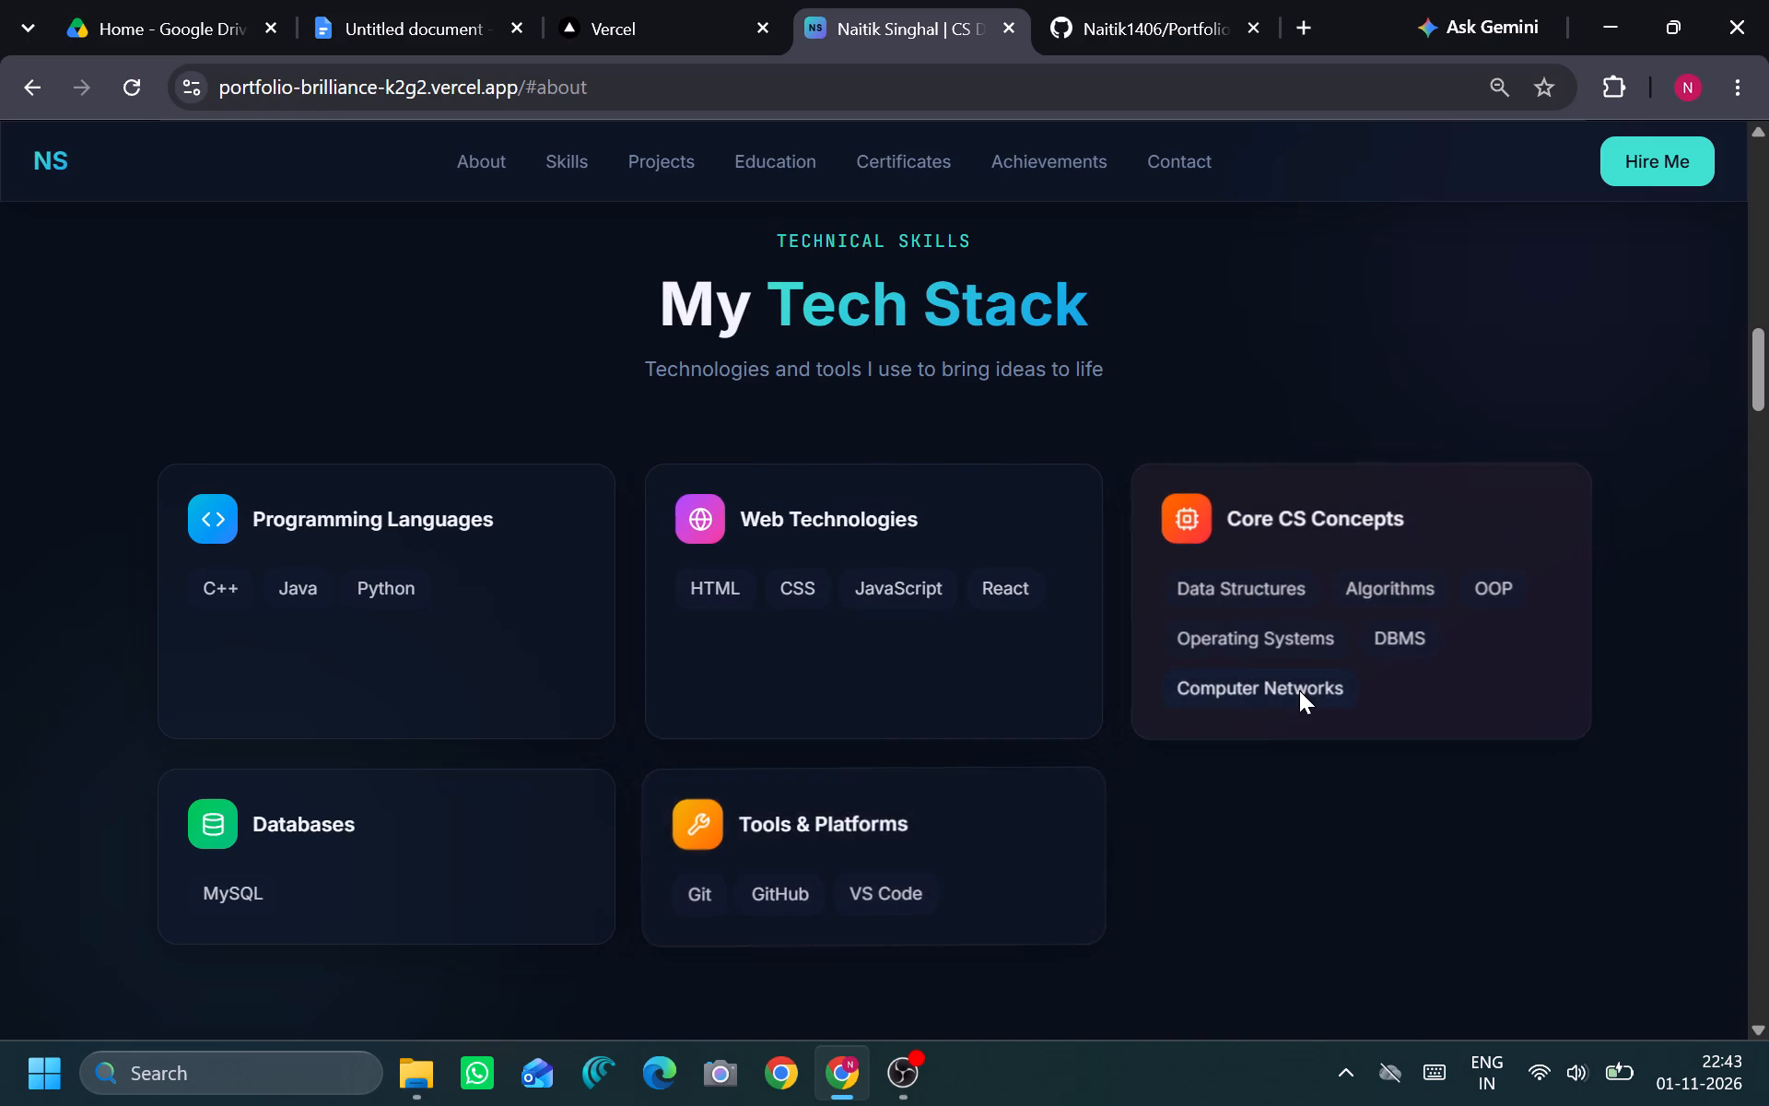
# Move on to the Featured Work section and present the Intervista AI, Portfolio Brilliance and Blogify project cards.
pyautogui.press('Down')
pyautogui.press('Down')
pyautogui.press('Down')
pyautogui.press('Down')
pyautogui.press('Down')
pyautogui.press('Down')
pyautogui.press('Down')
pyautogui.press('Down')
pyautogui.press('Down')
pyautogui.press('Down')
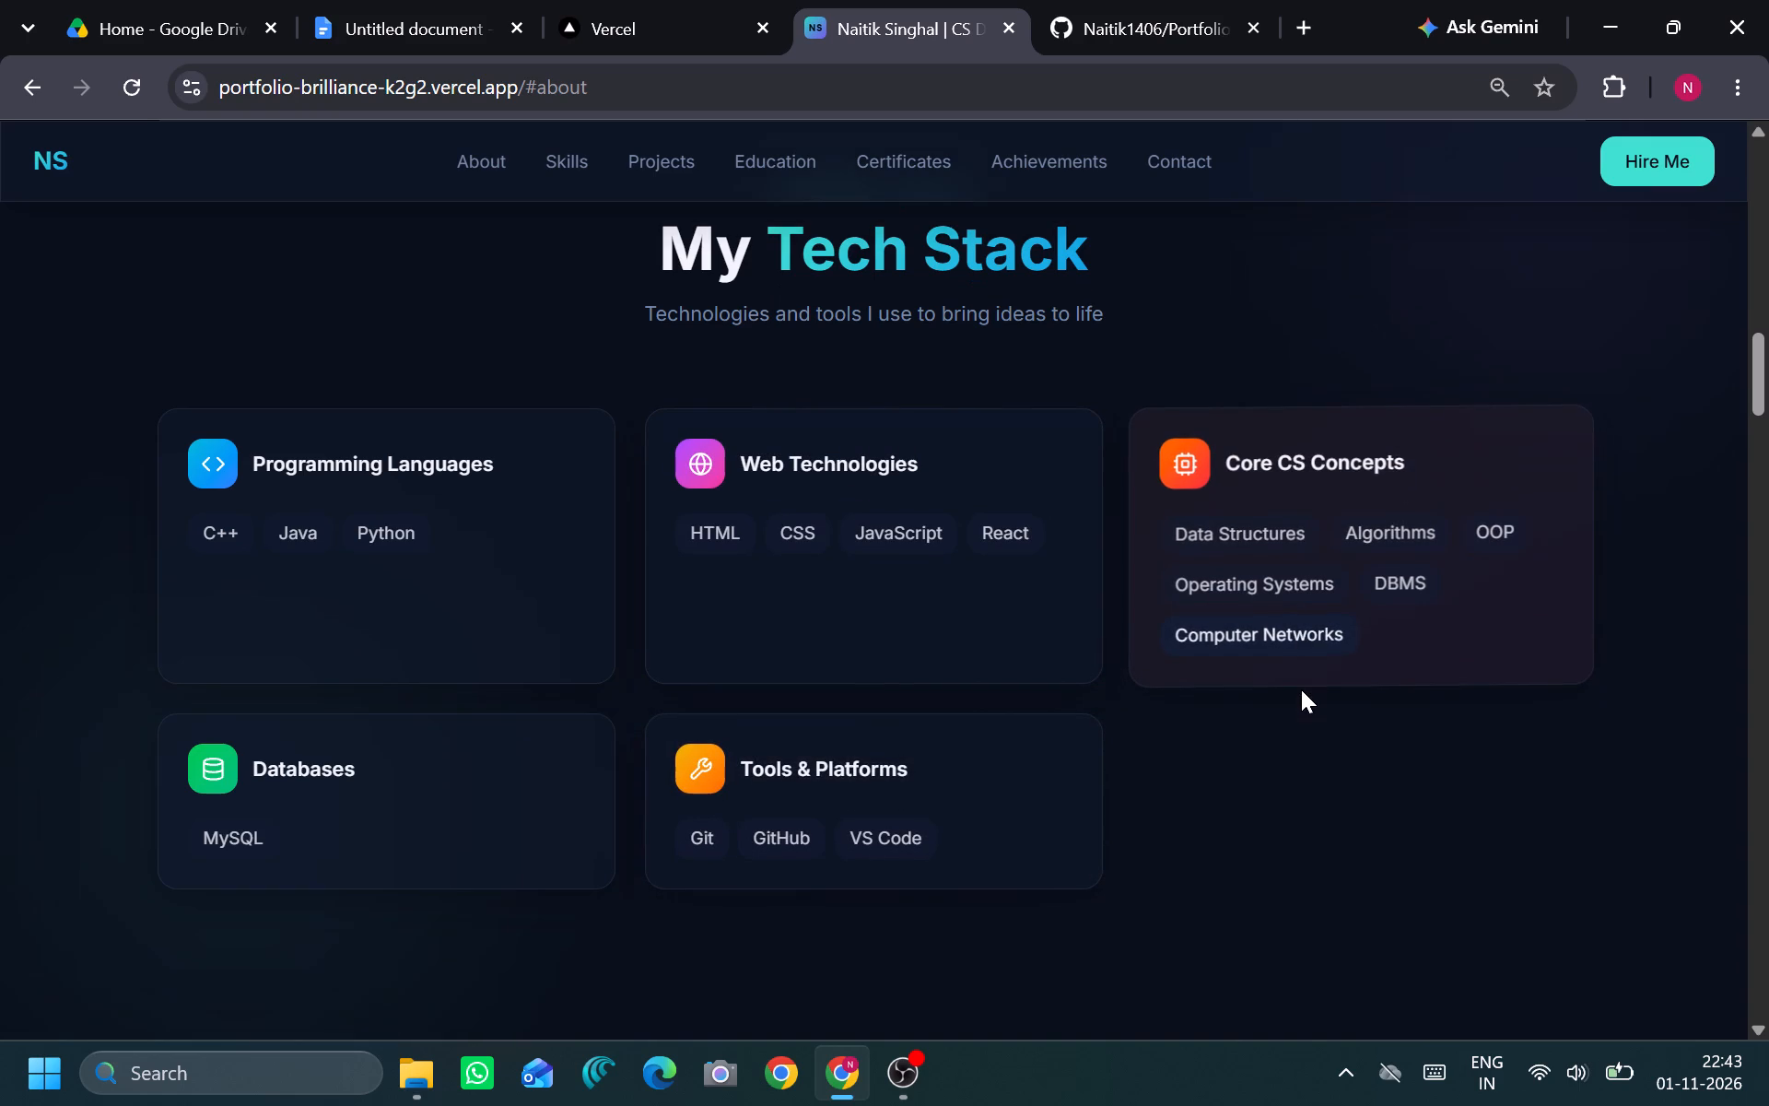
pyautogui.press('Down')
pyautogui.press('Down')
pyautogui.press('Down')
pyautogui.press('Down')
pyautogui.press('Down')
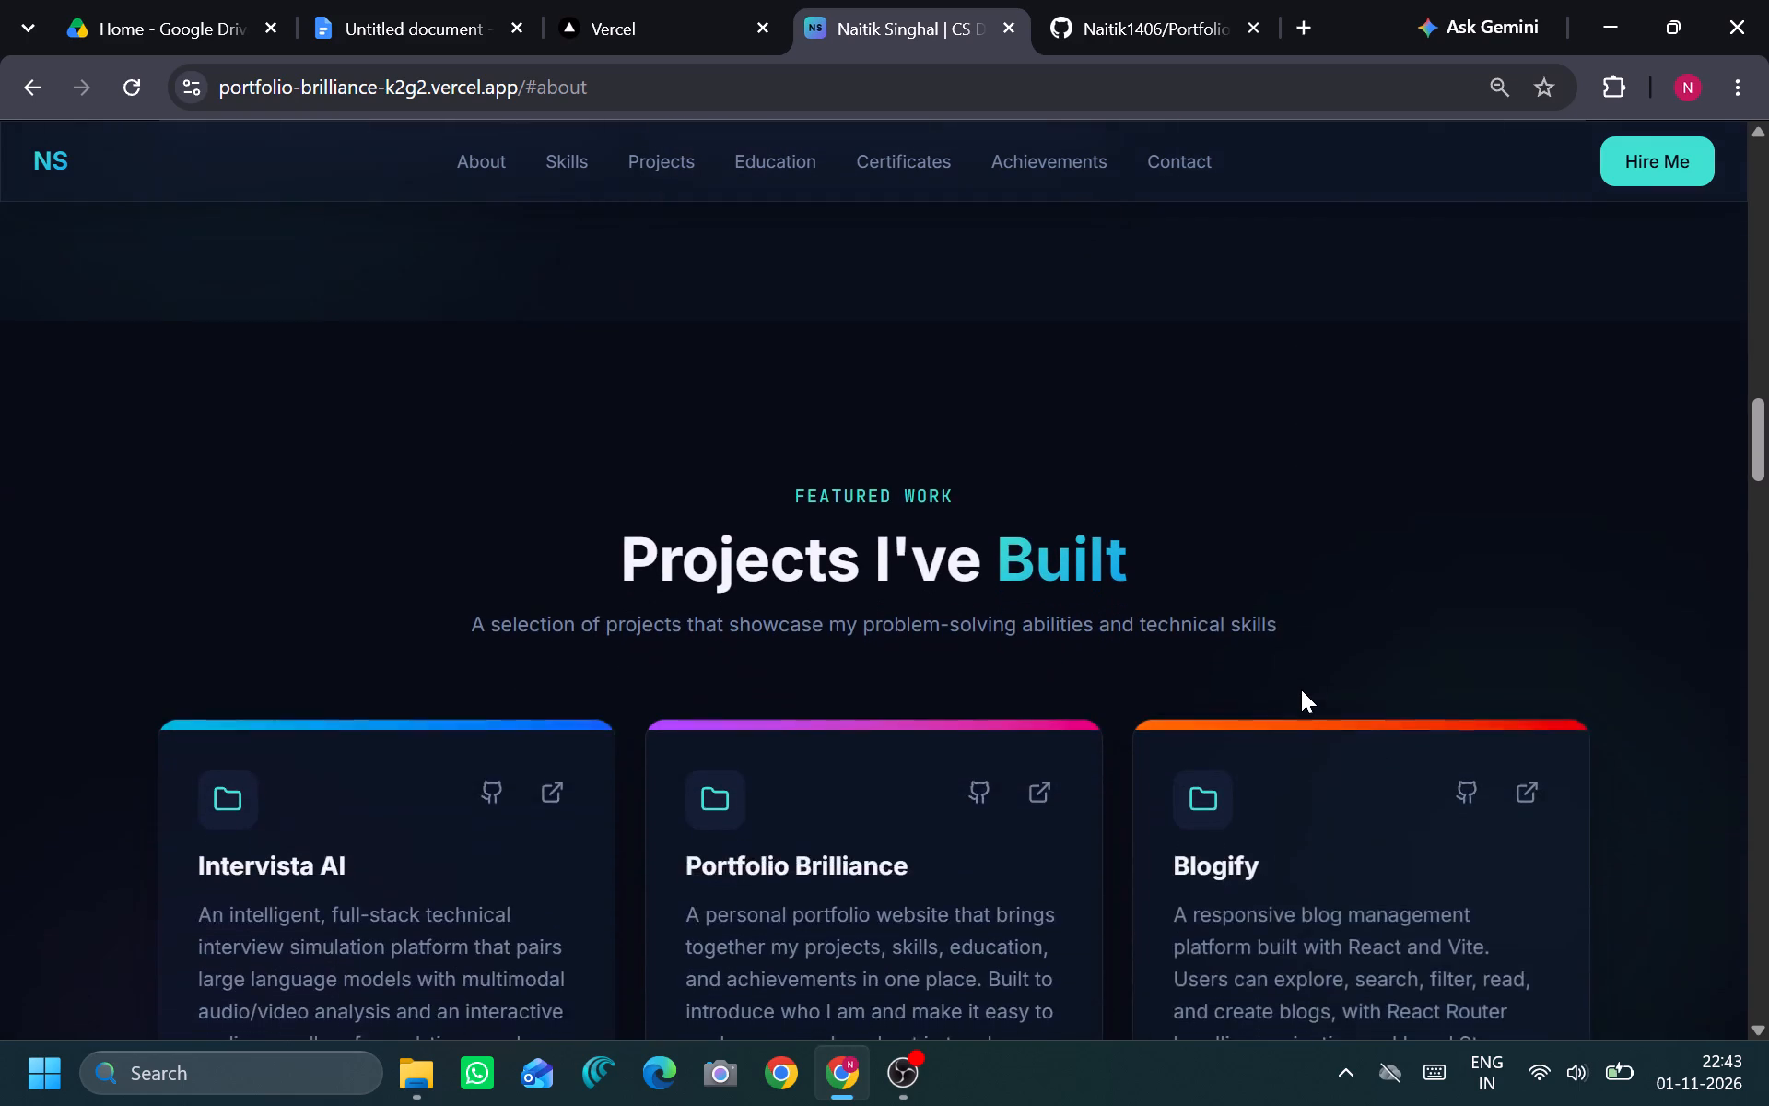
pyautogui.press('Down')
pyautogui.press('Down')
pyautogui.press('Down')
pyautogui.press('Down')
pyautogui.press('Down')
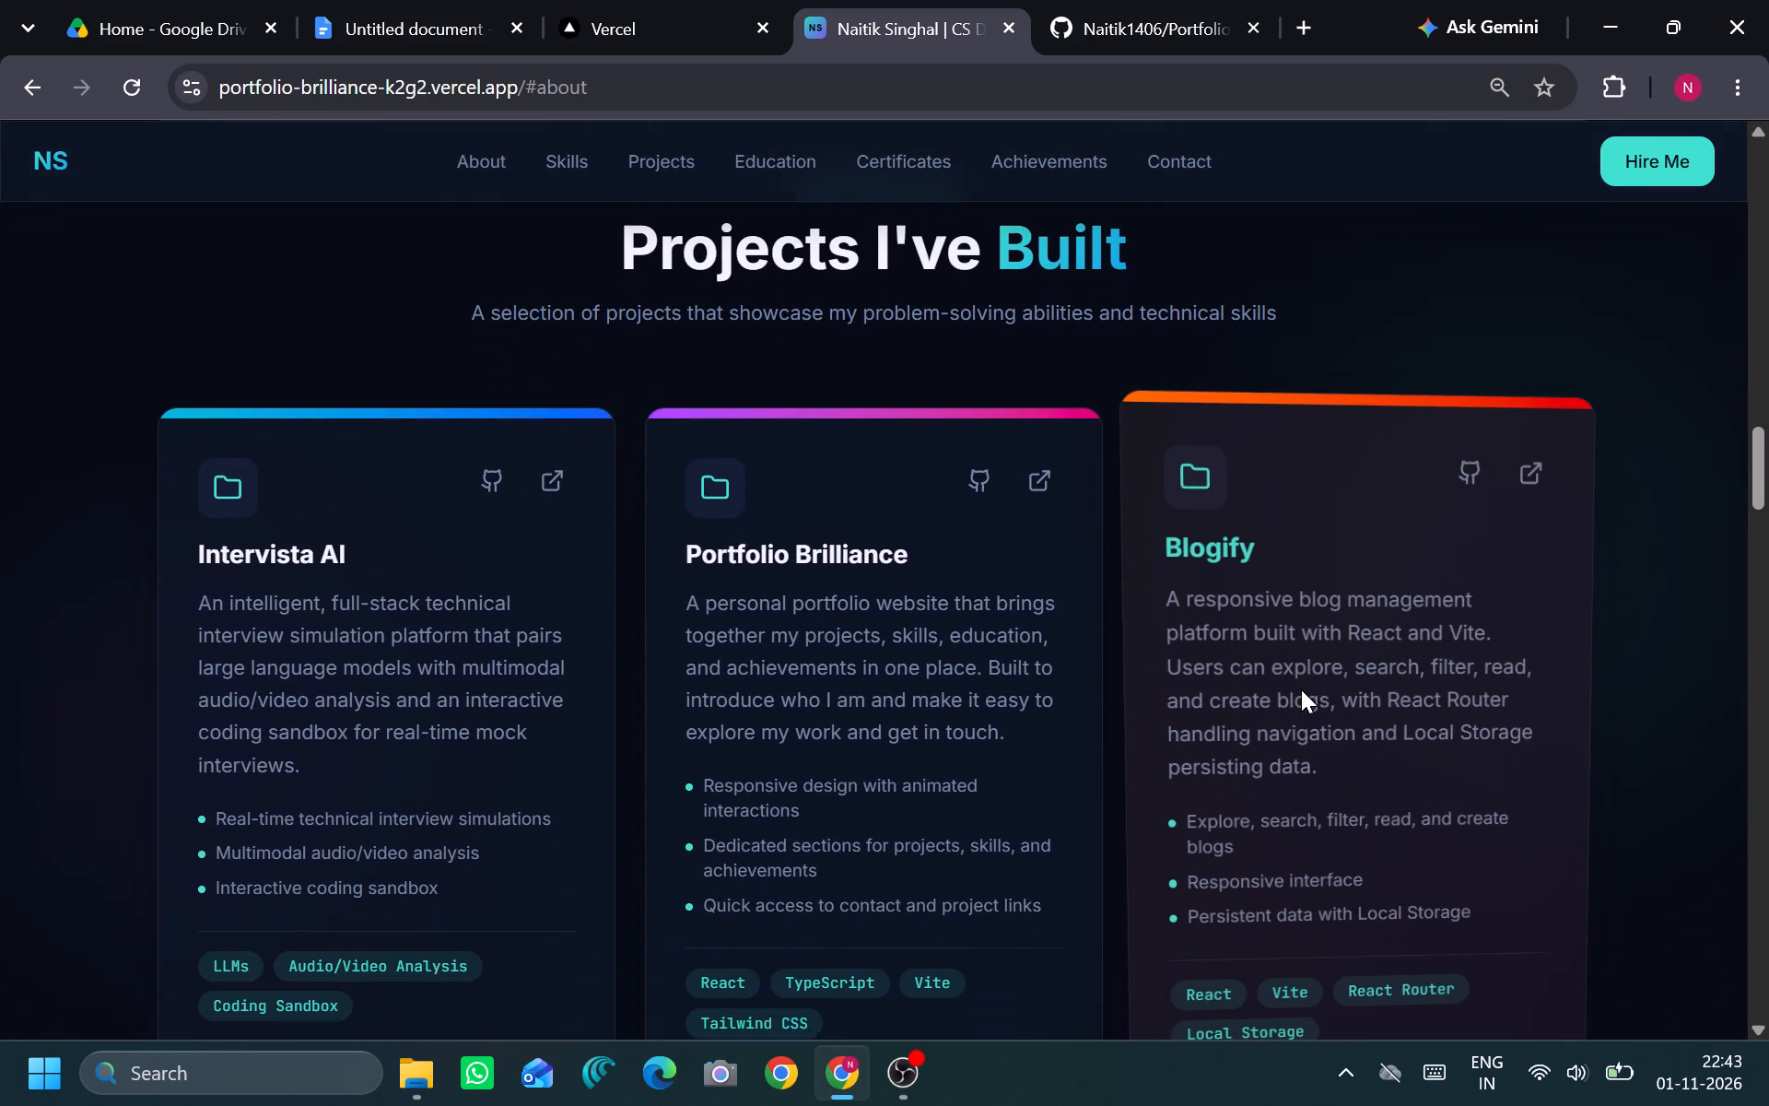
pyautogui.press('Down')
pyautogui.press('Down')
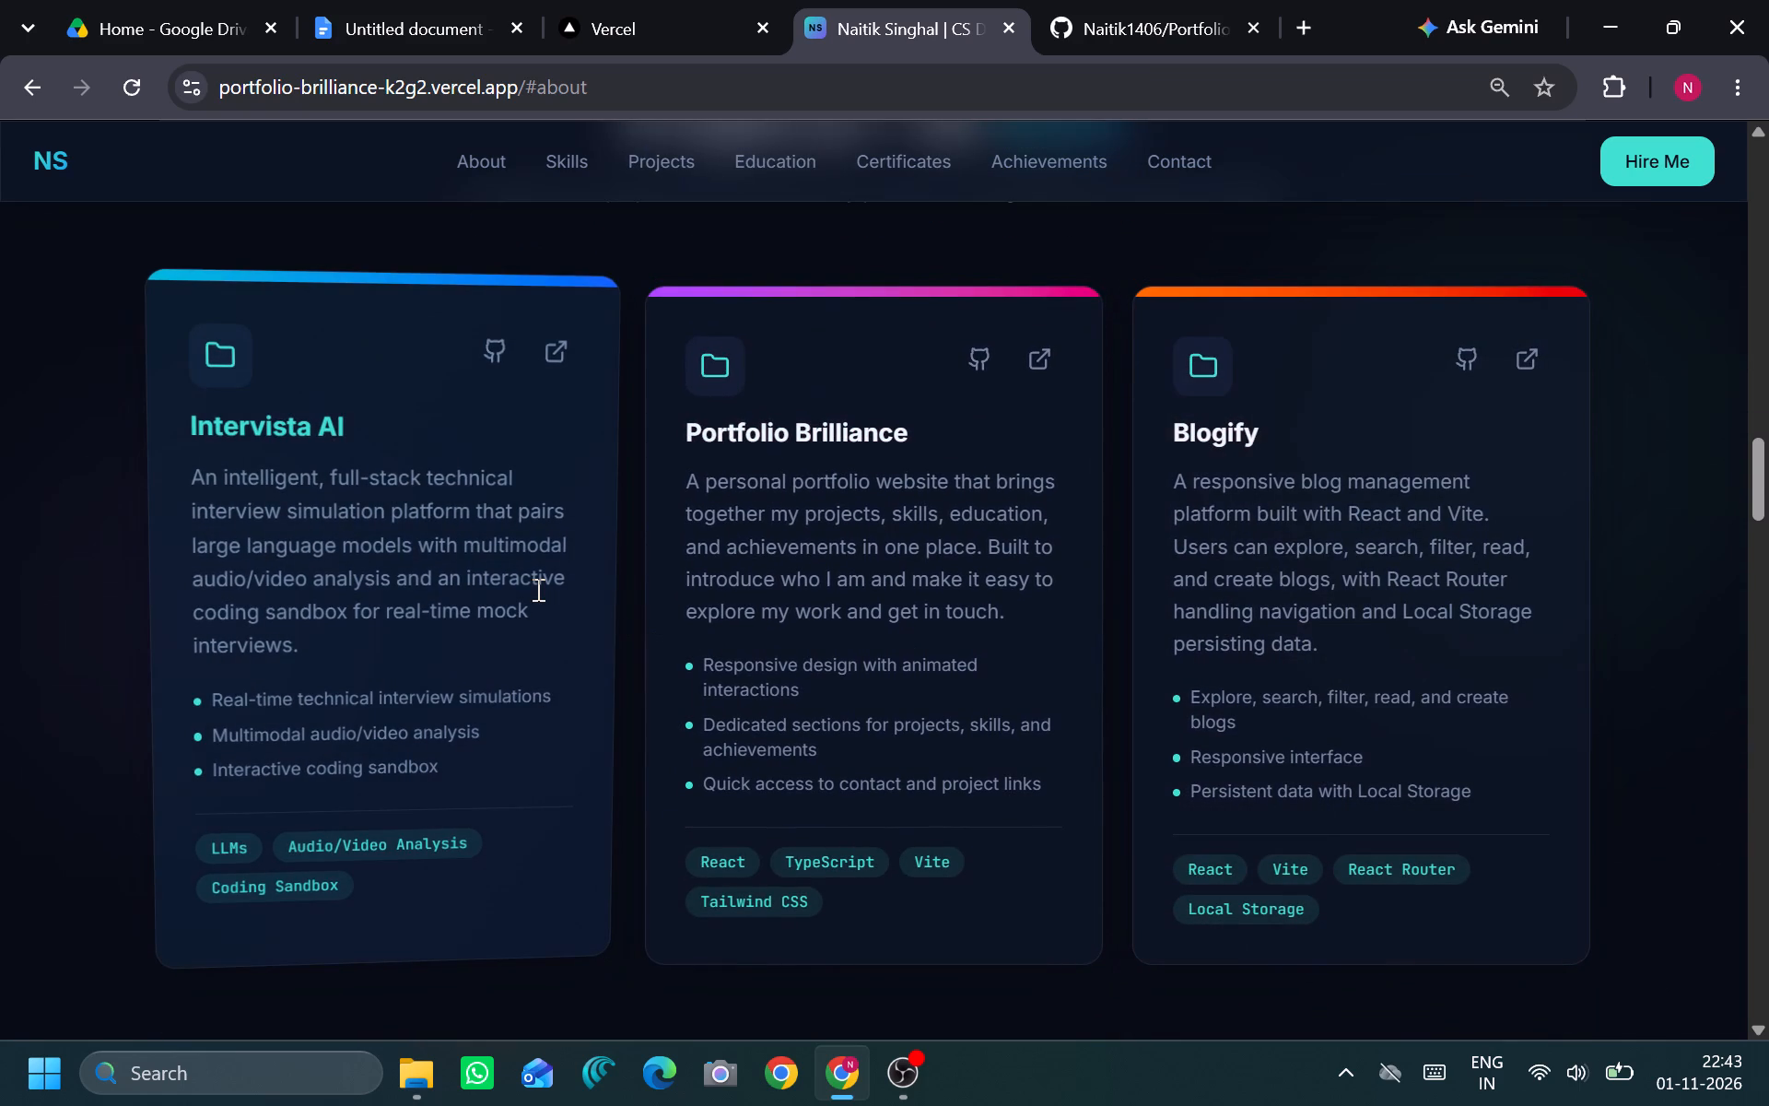
# Open the Intervista AI project's live site, browse its landing page sections and return to the portfolio.
pyautogui.click(553, 349)
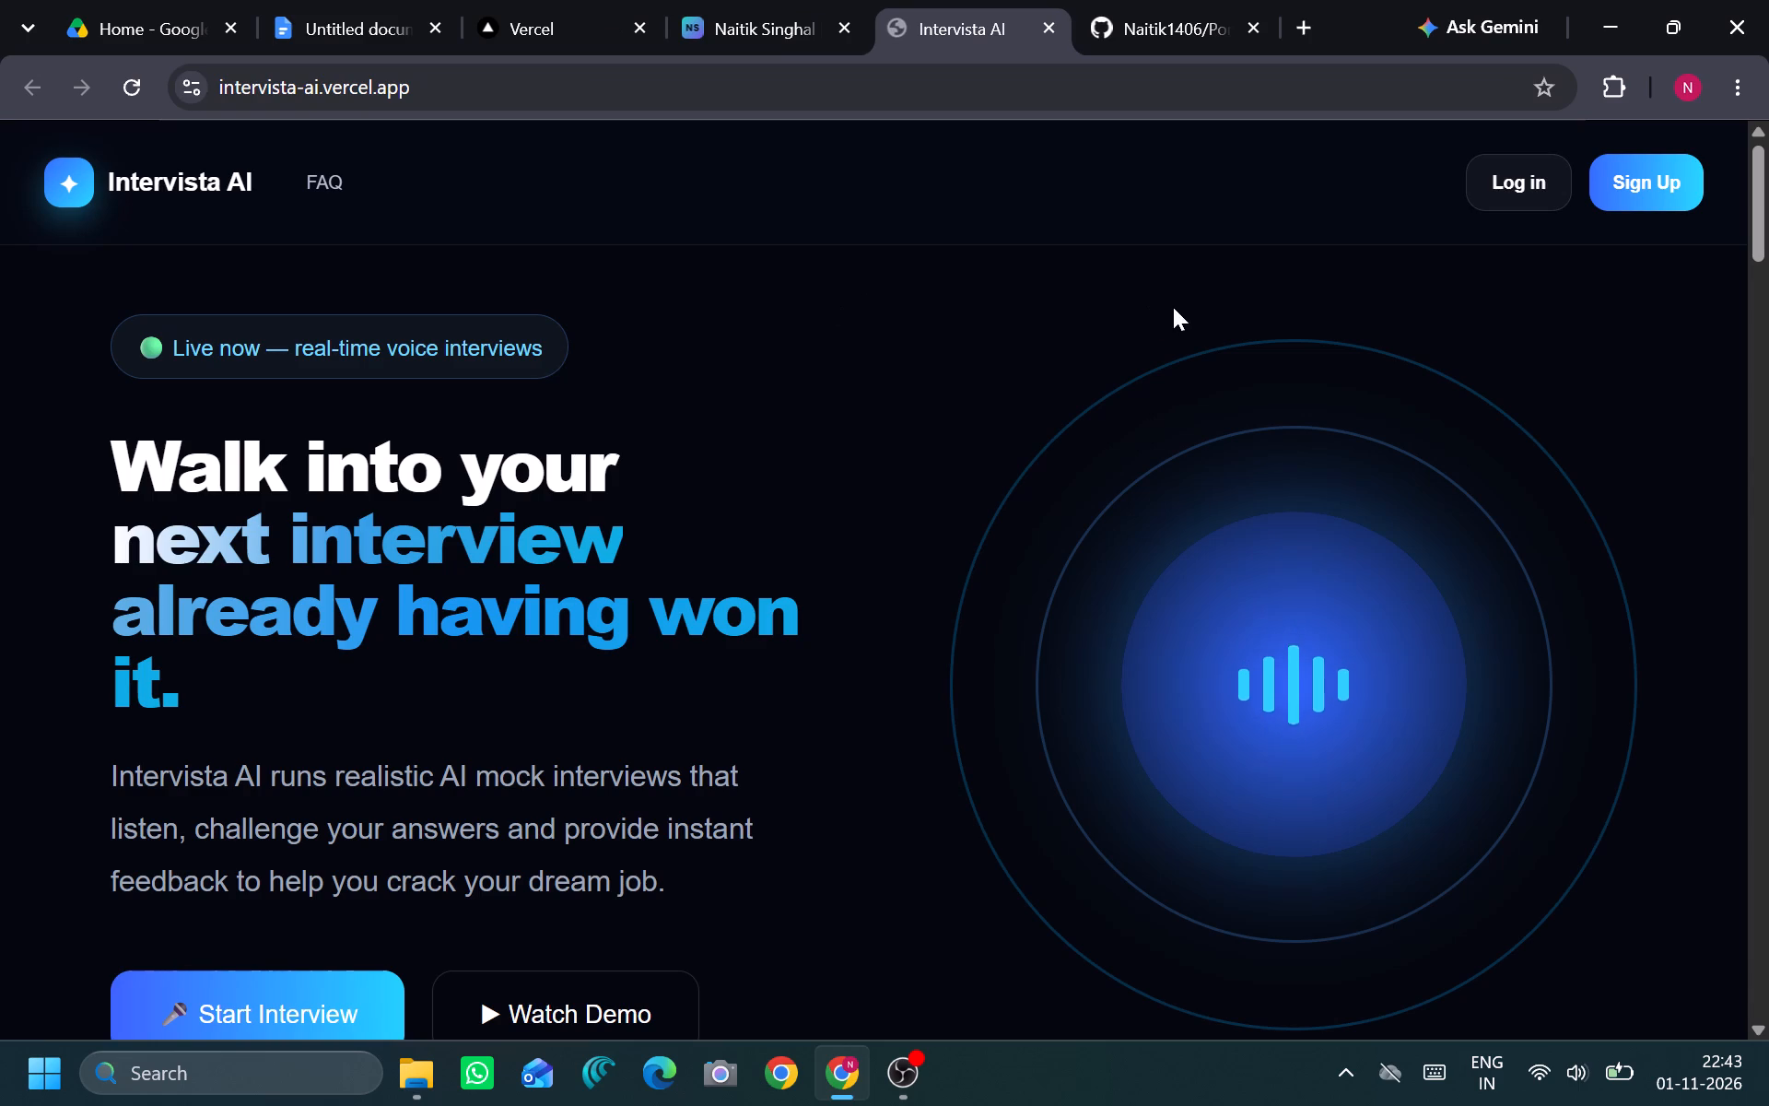
pyautogui.moveTo(1766, 186); pyautogui.dragTo(1765, 313)
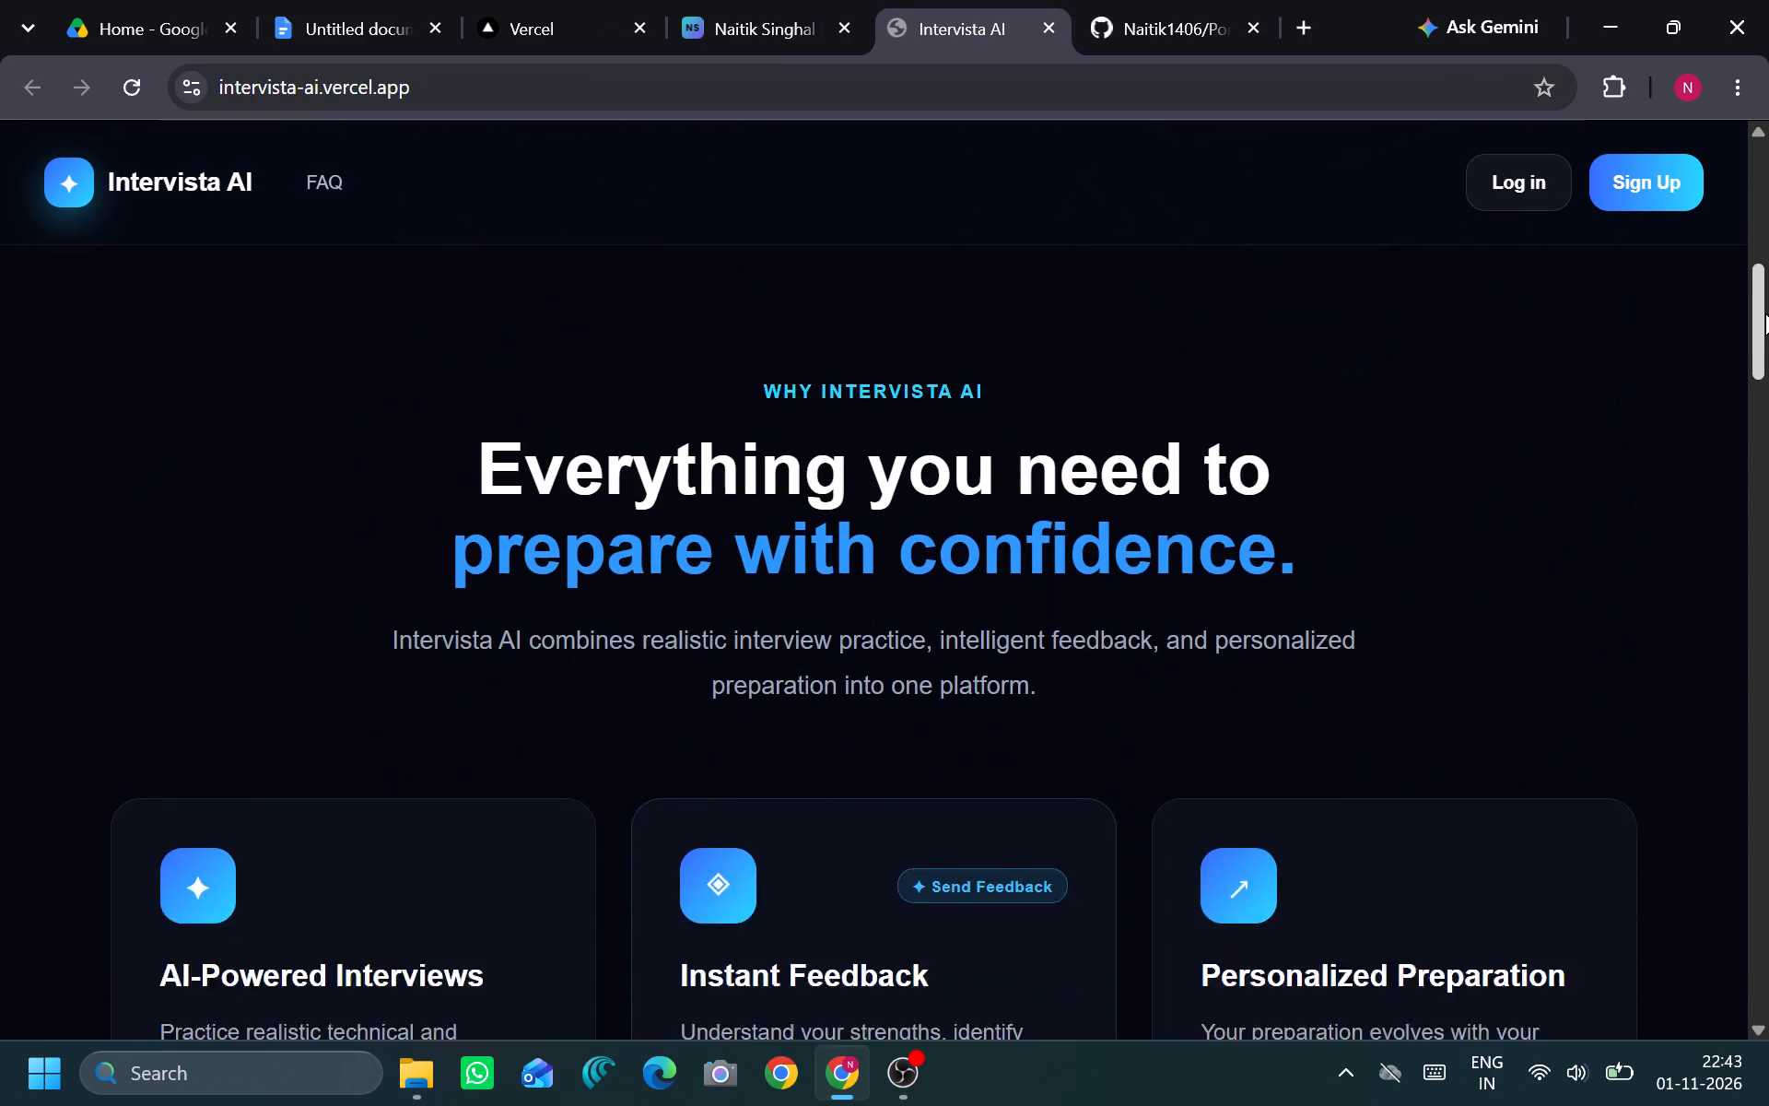
pyautogui.moveTo(1765, 313); pyautogui.dragTo(1741, 463)
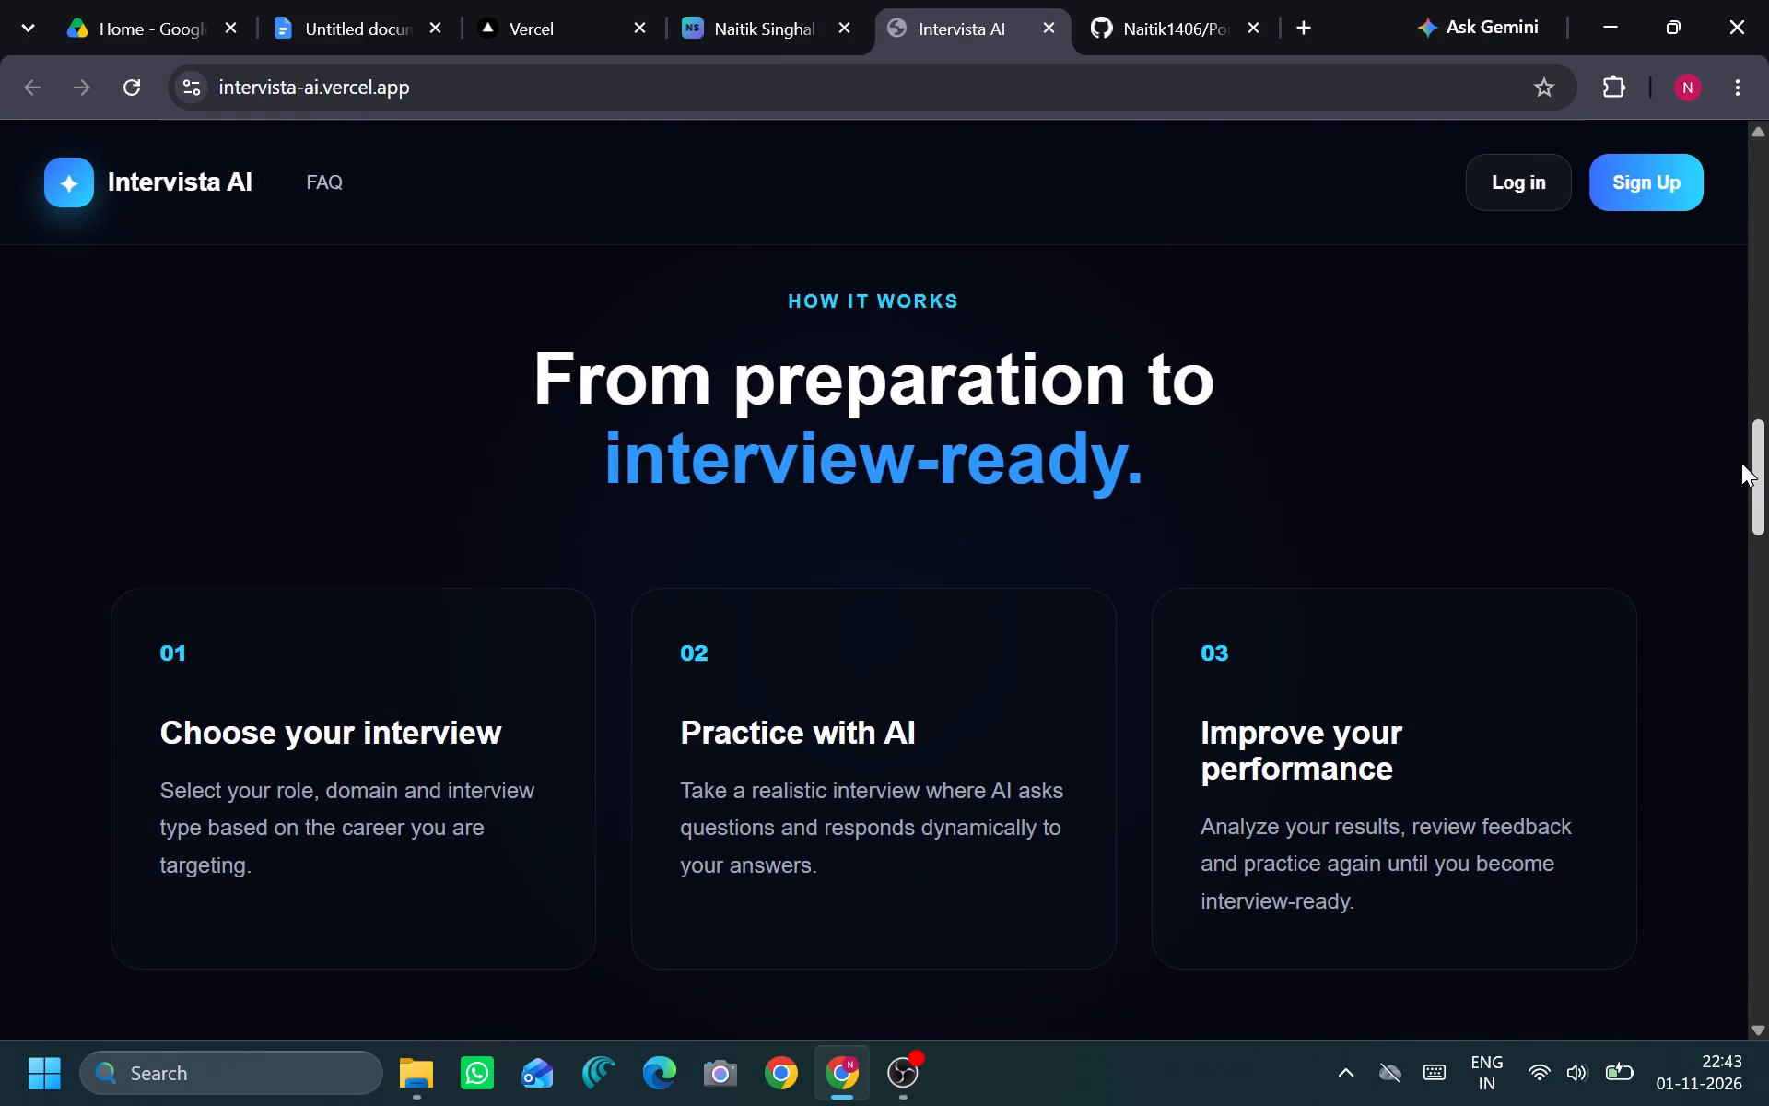
pyautogui.moveTo(1741, 463); pyautogui.dragTo(1741, 460)
pyautogui.moveTo(1763, 476); pyautogui.dragTo(1764, 625)
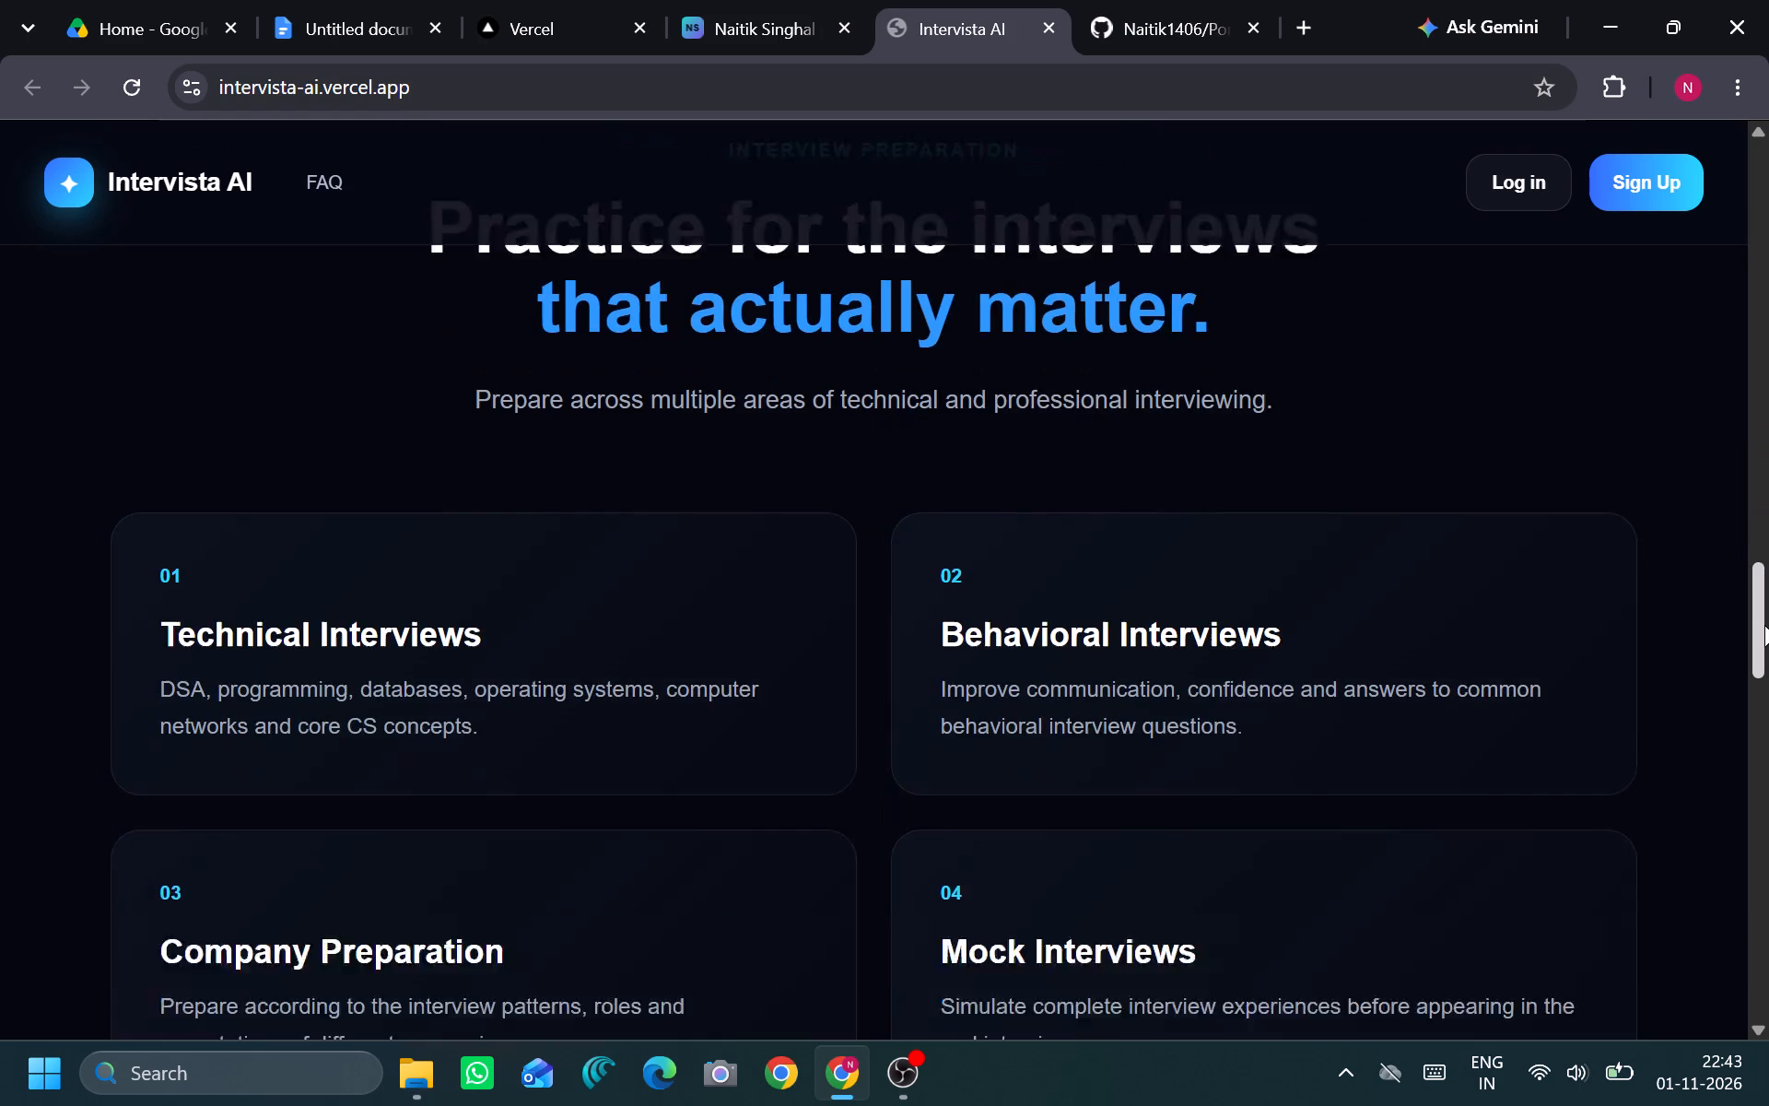
pyautogui.moveTo(1764, 625); pyautogui.dragTo(1752, 766)
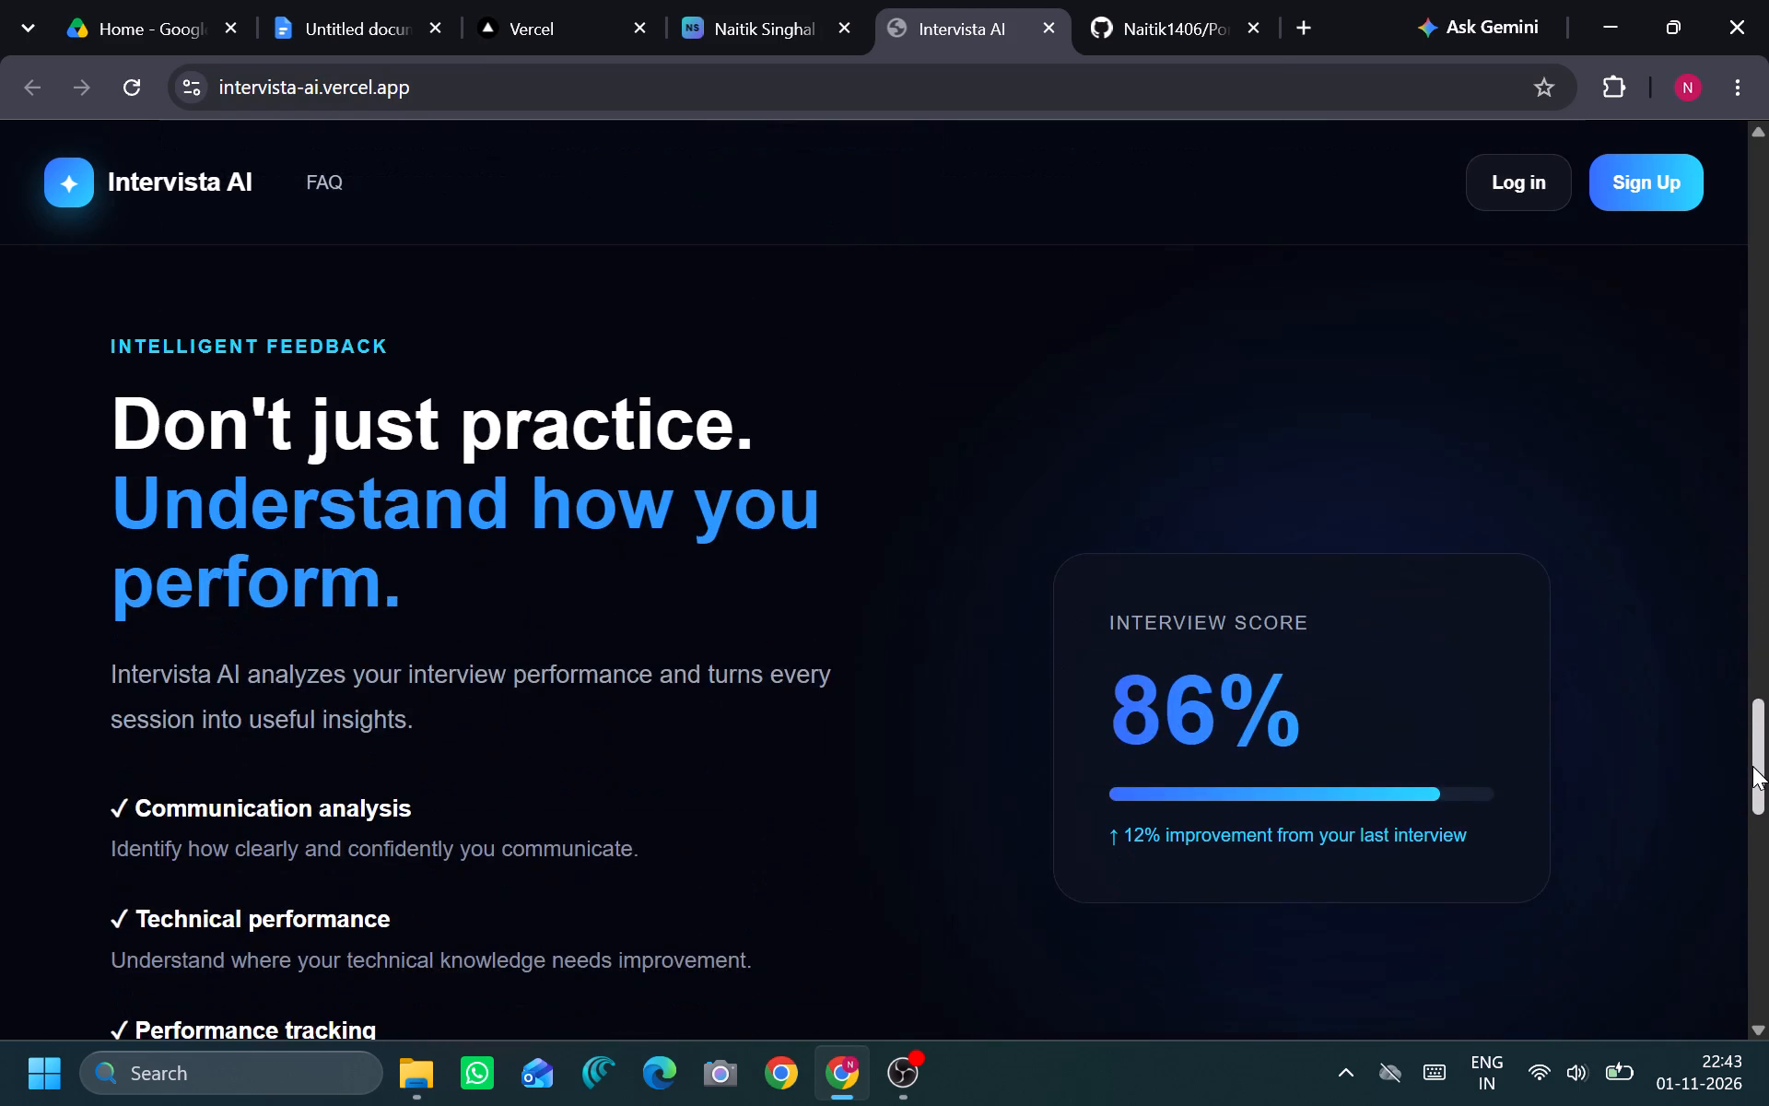
pyautogui.moveTo(1752, 766); pyautogui.dragTo(1760, 444)
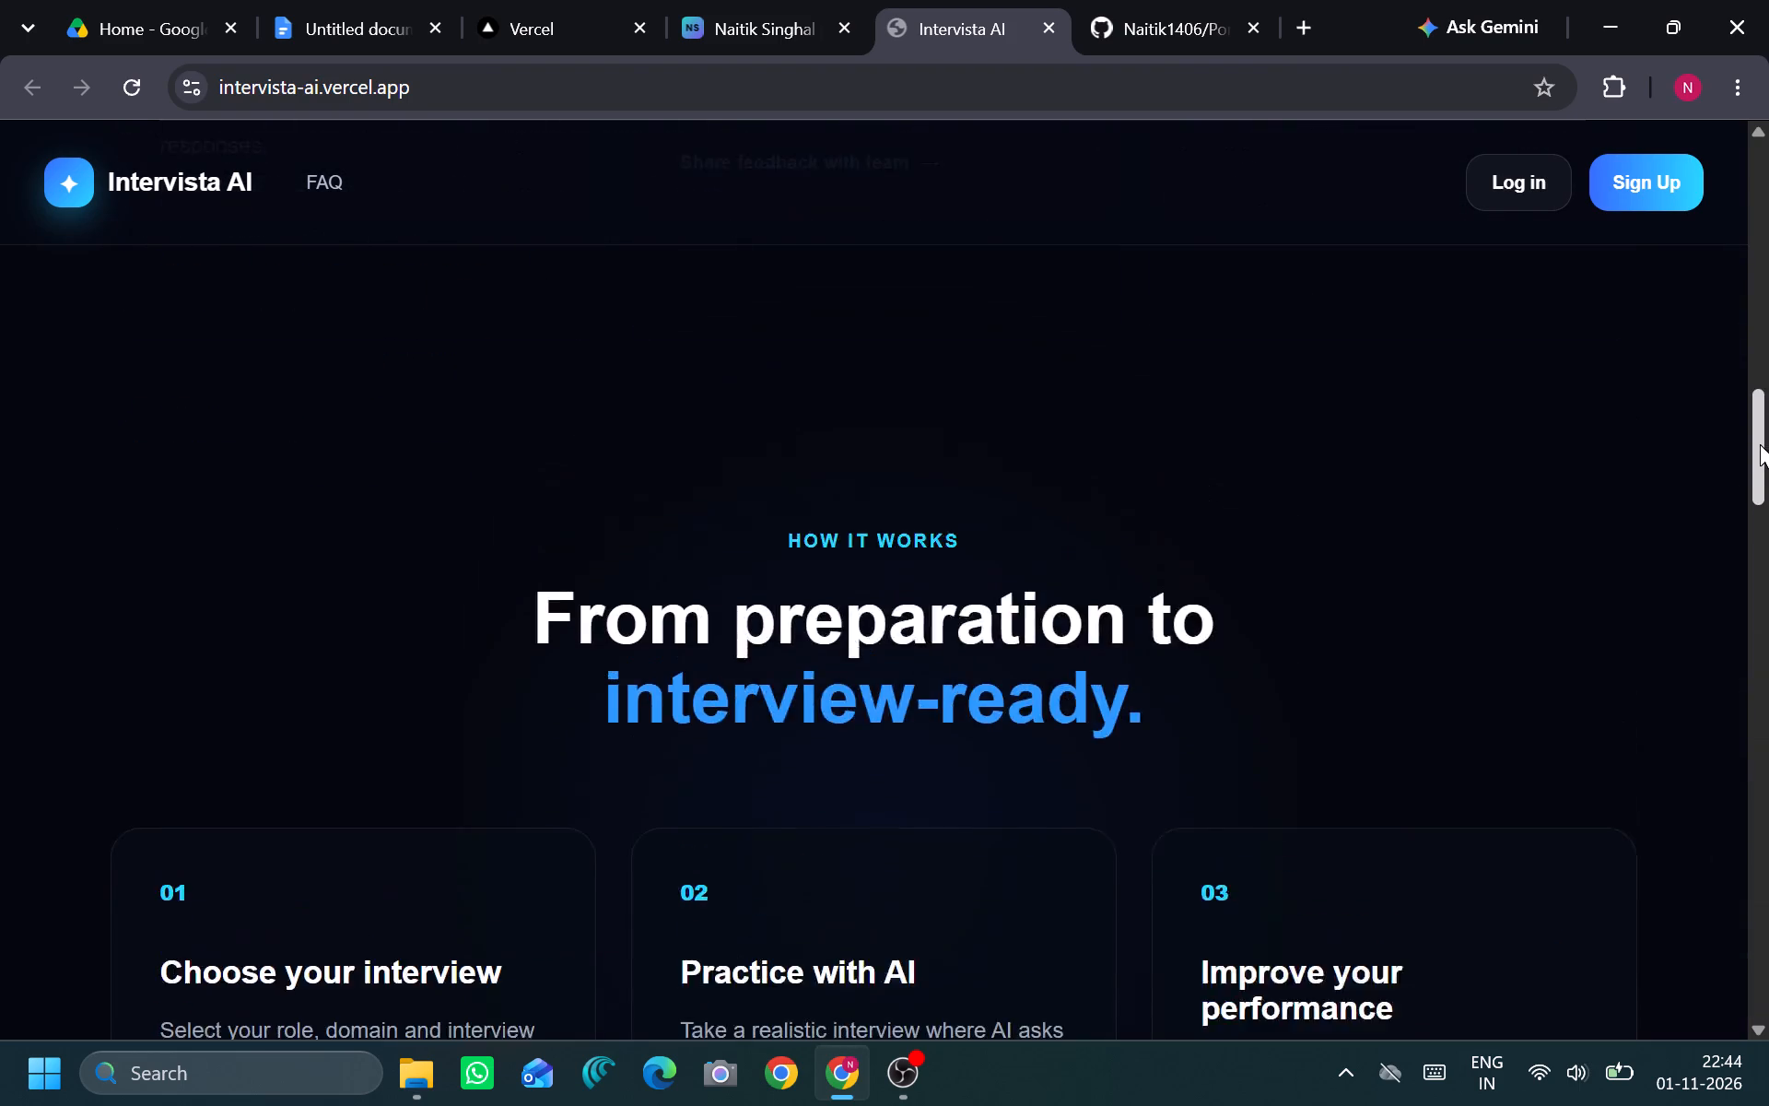
pyautogui.moveTo(1760, 444); pyautogui.dragTo(1762, 152)
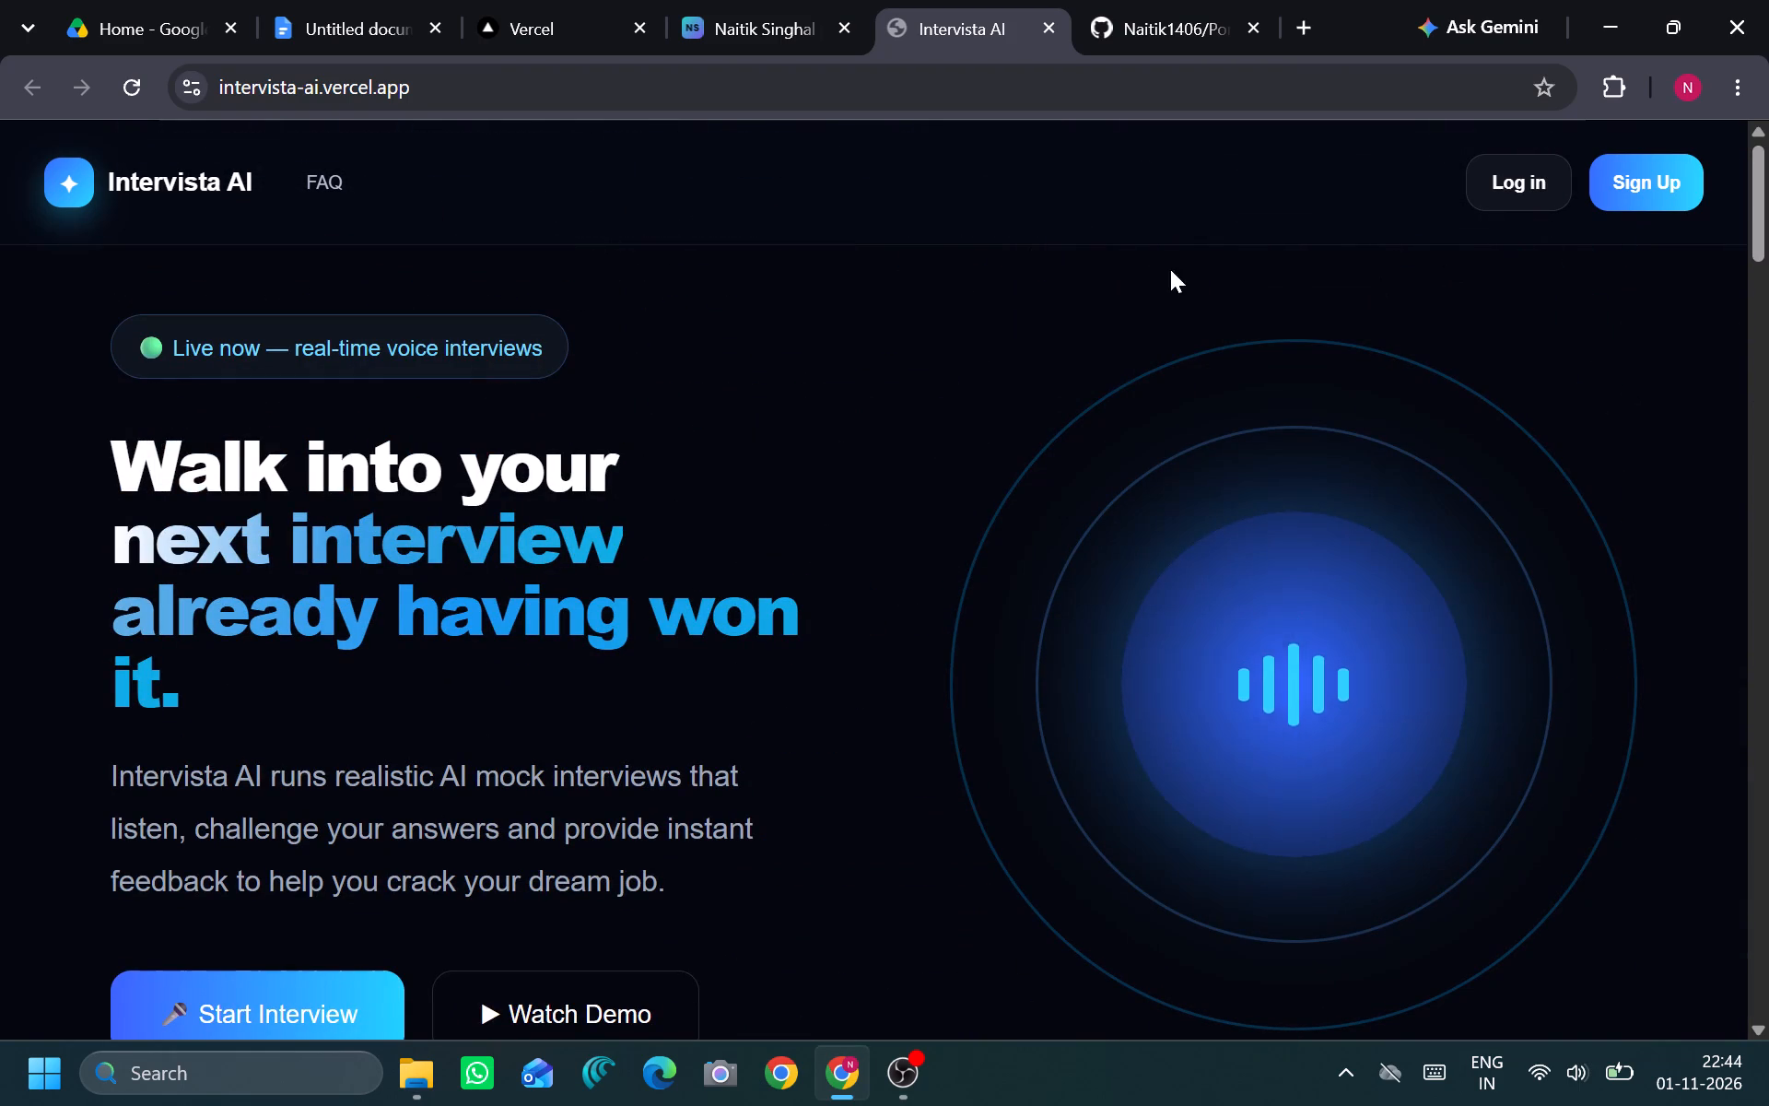
pyautogui.click(771, 28)
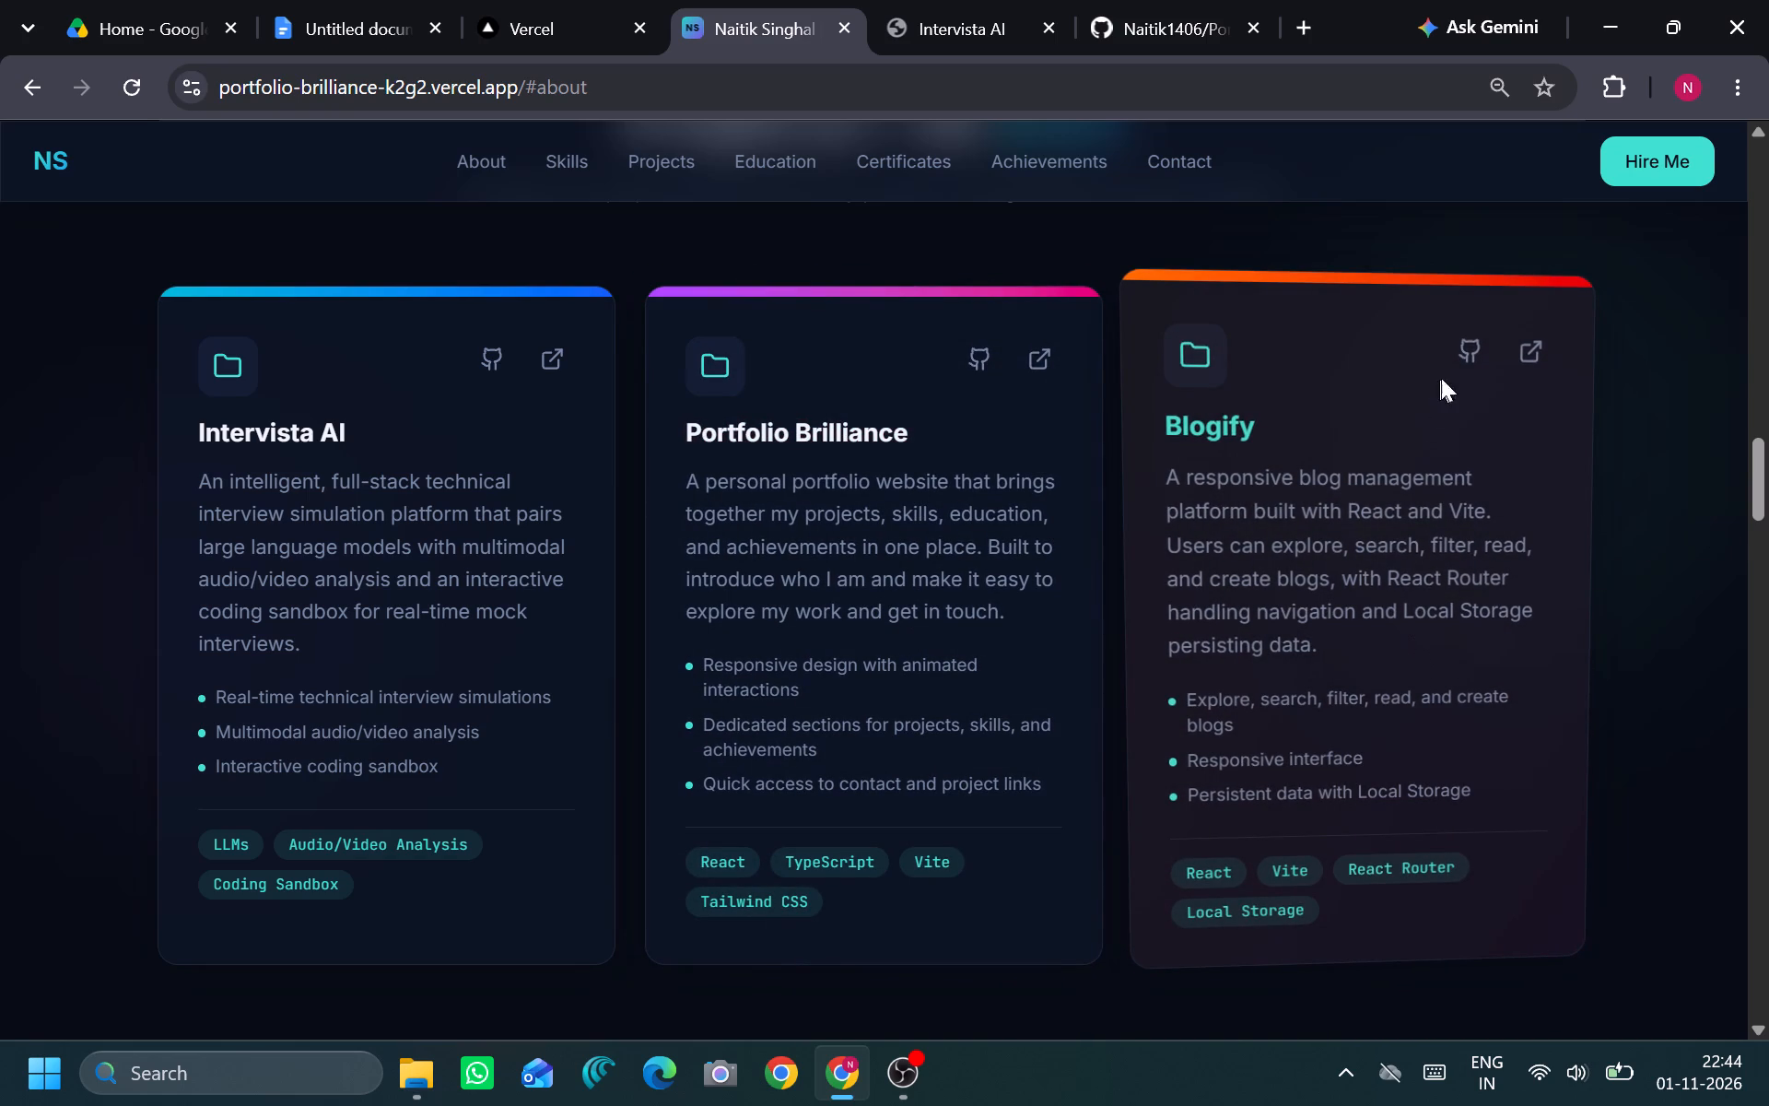
# Open the Blogify project's live site, show its Explore and Create Blog pages and return to the portfolio.
pyautogui.click(1530, 358)
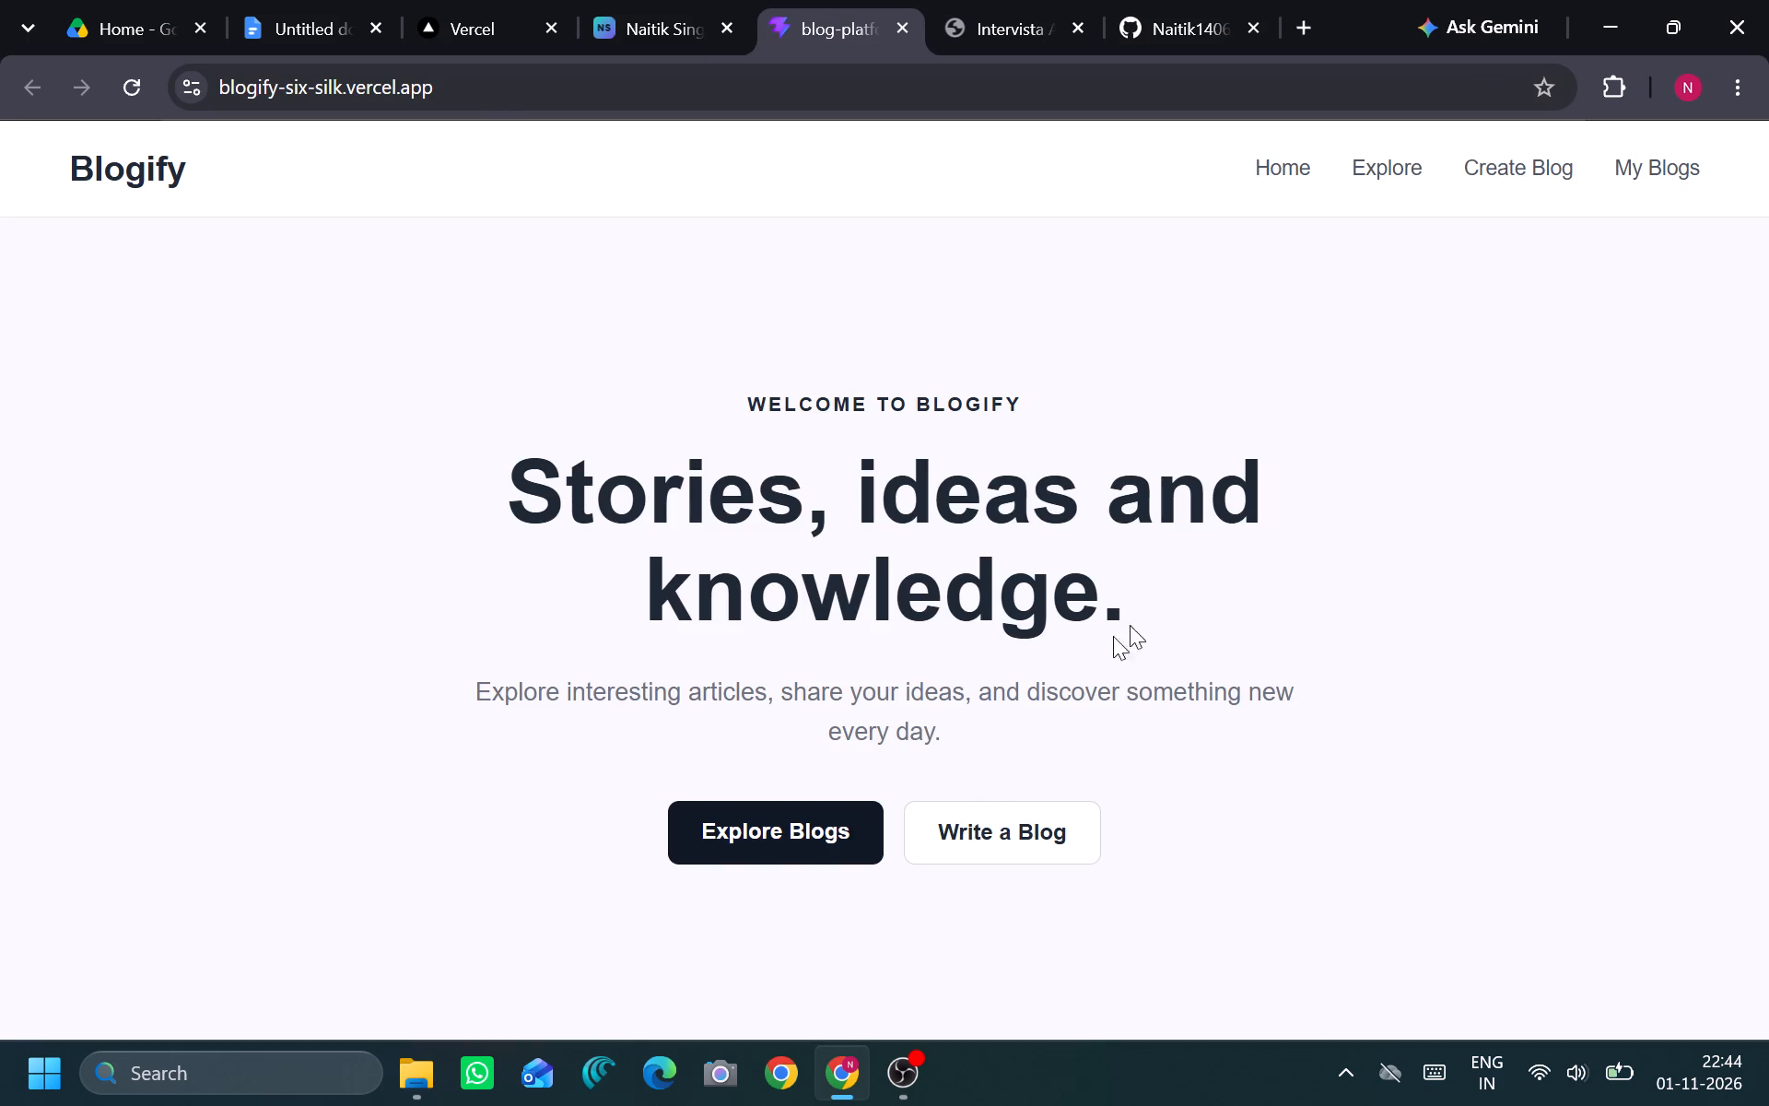
pyautogui.click(834, 846)
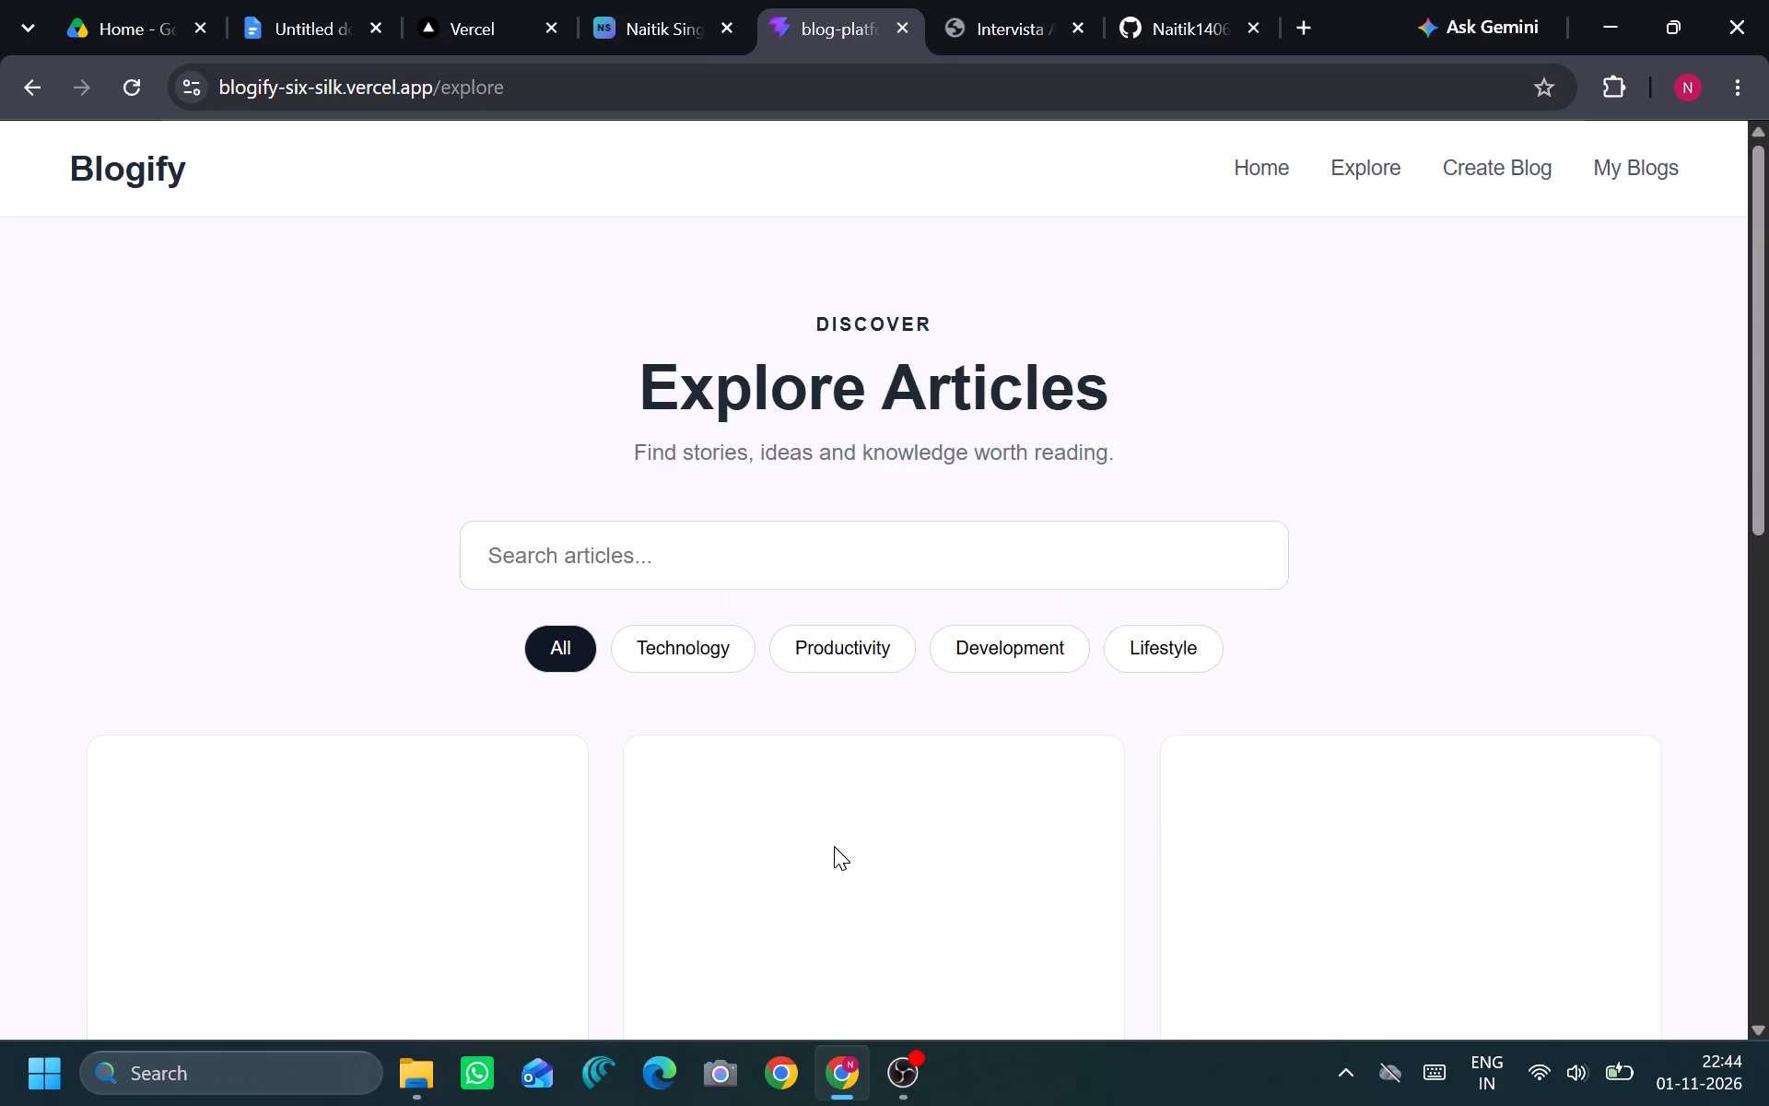
pyautogui.moveTo(1768, 457); pyautogui.dragTo(1768, 366)
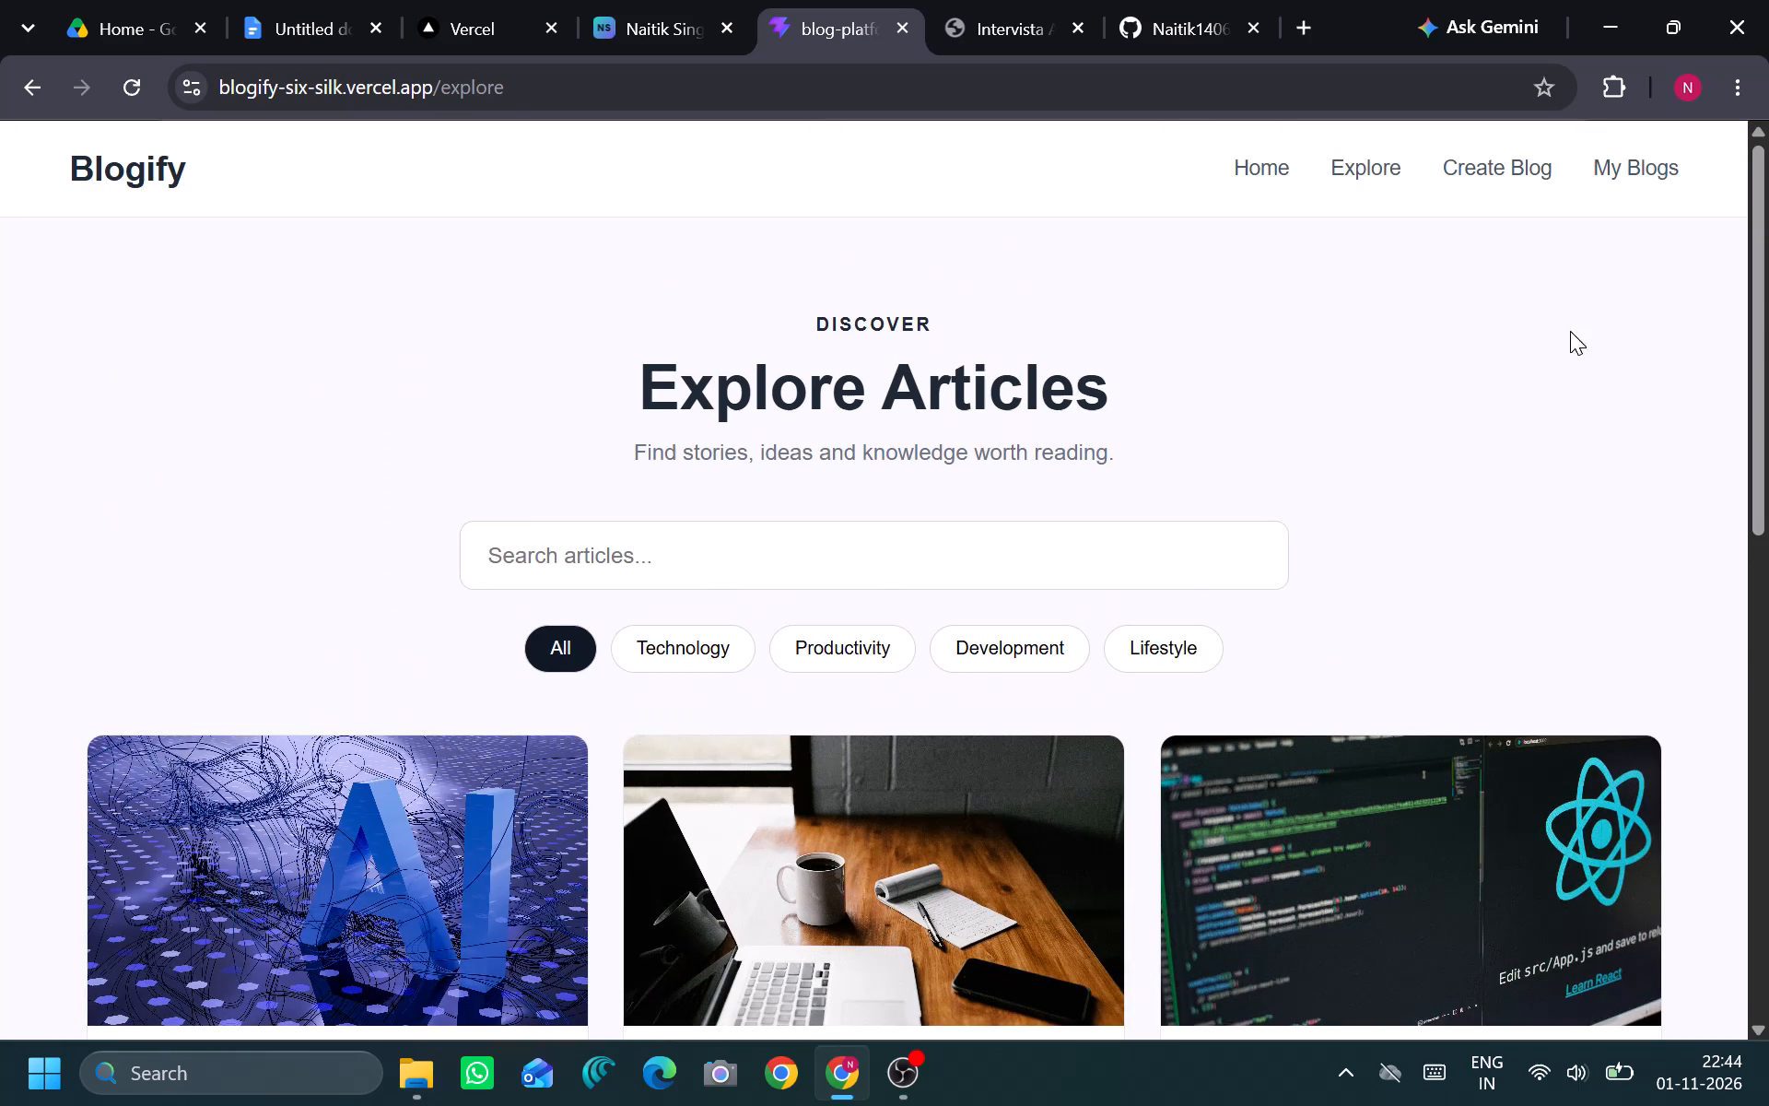
pyautogui.click(1517, 184)
pyautogui.click(1515, 161)
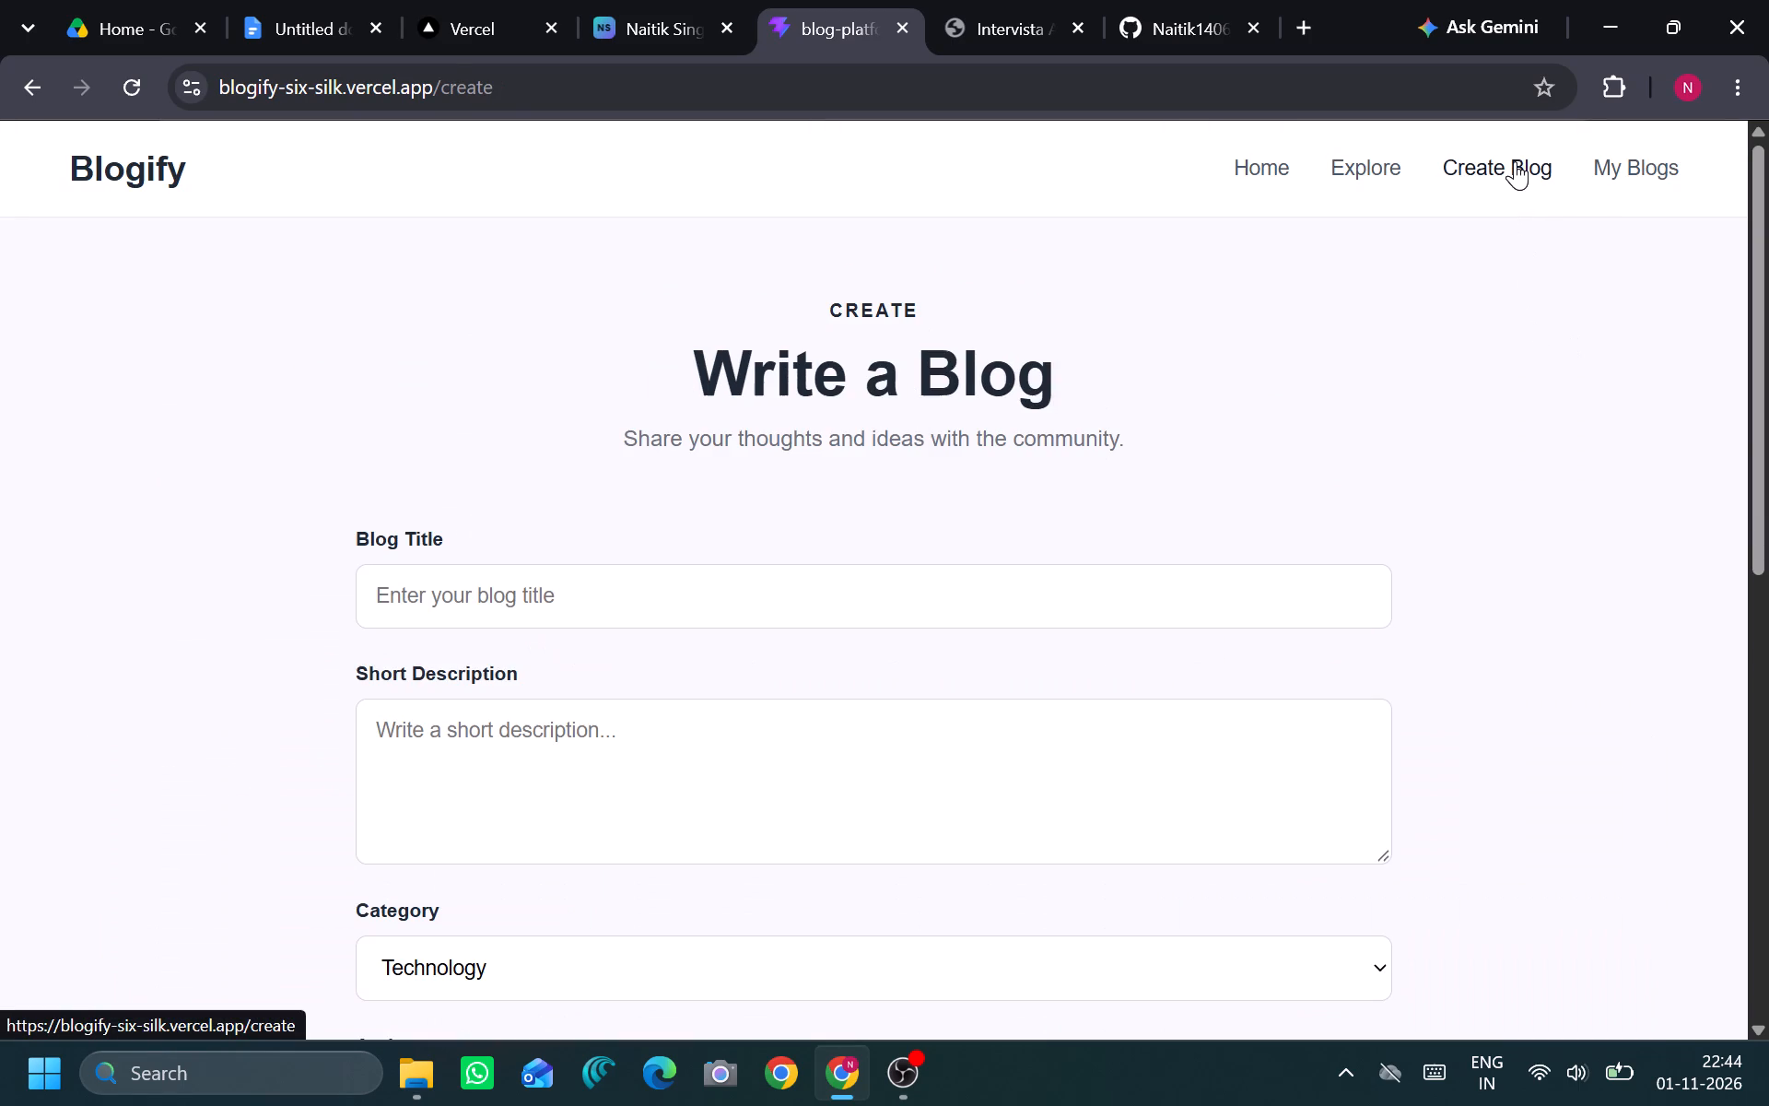
pyautogui.click(1763, 424)
pyautogui.moveTo(1763, 424); pyautogui.dragTo(1768, 288)
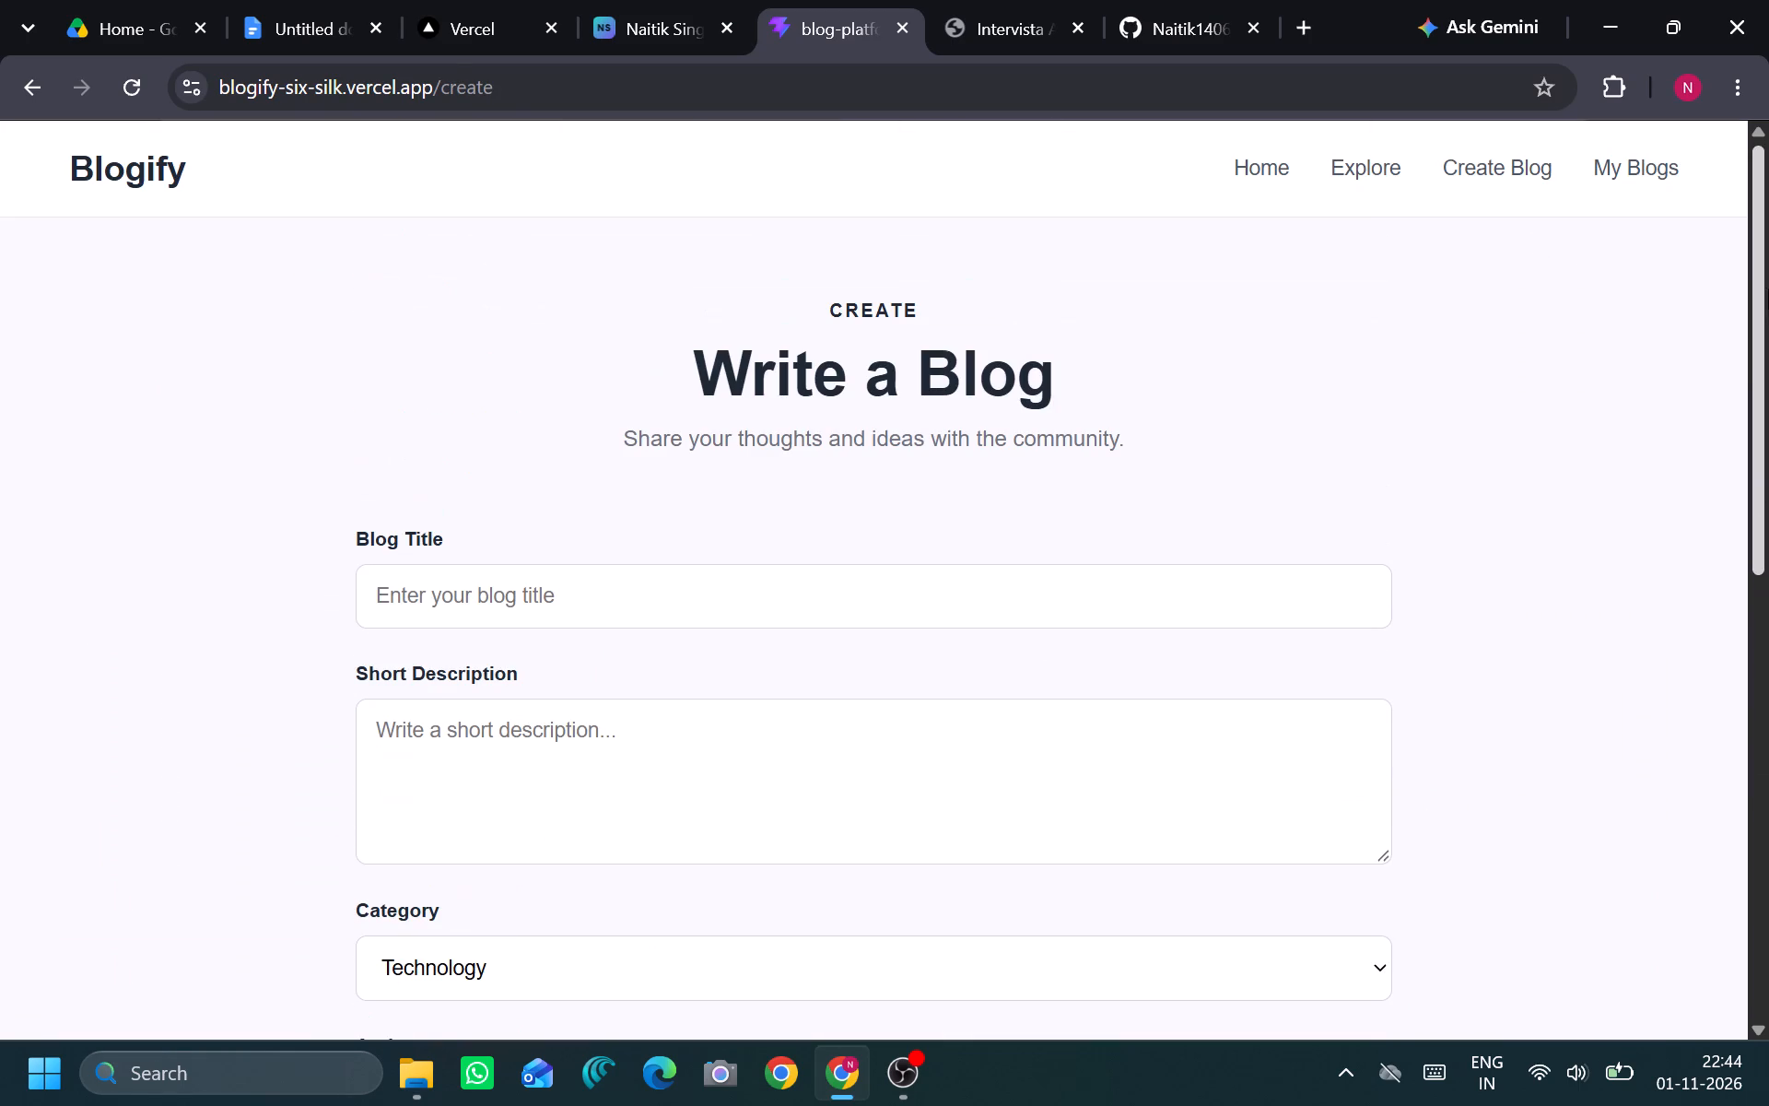
pyautogui.click(640, 36)
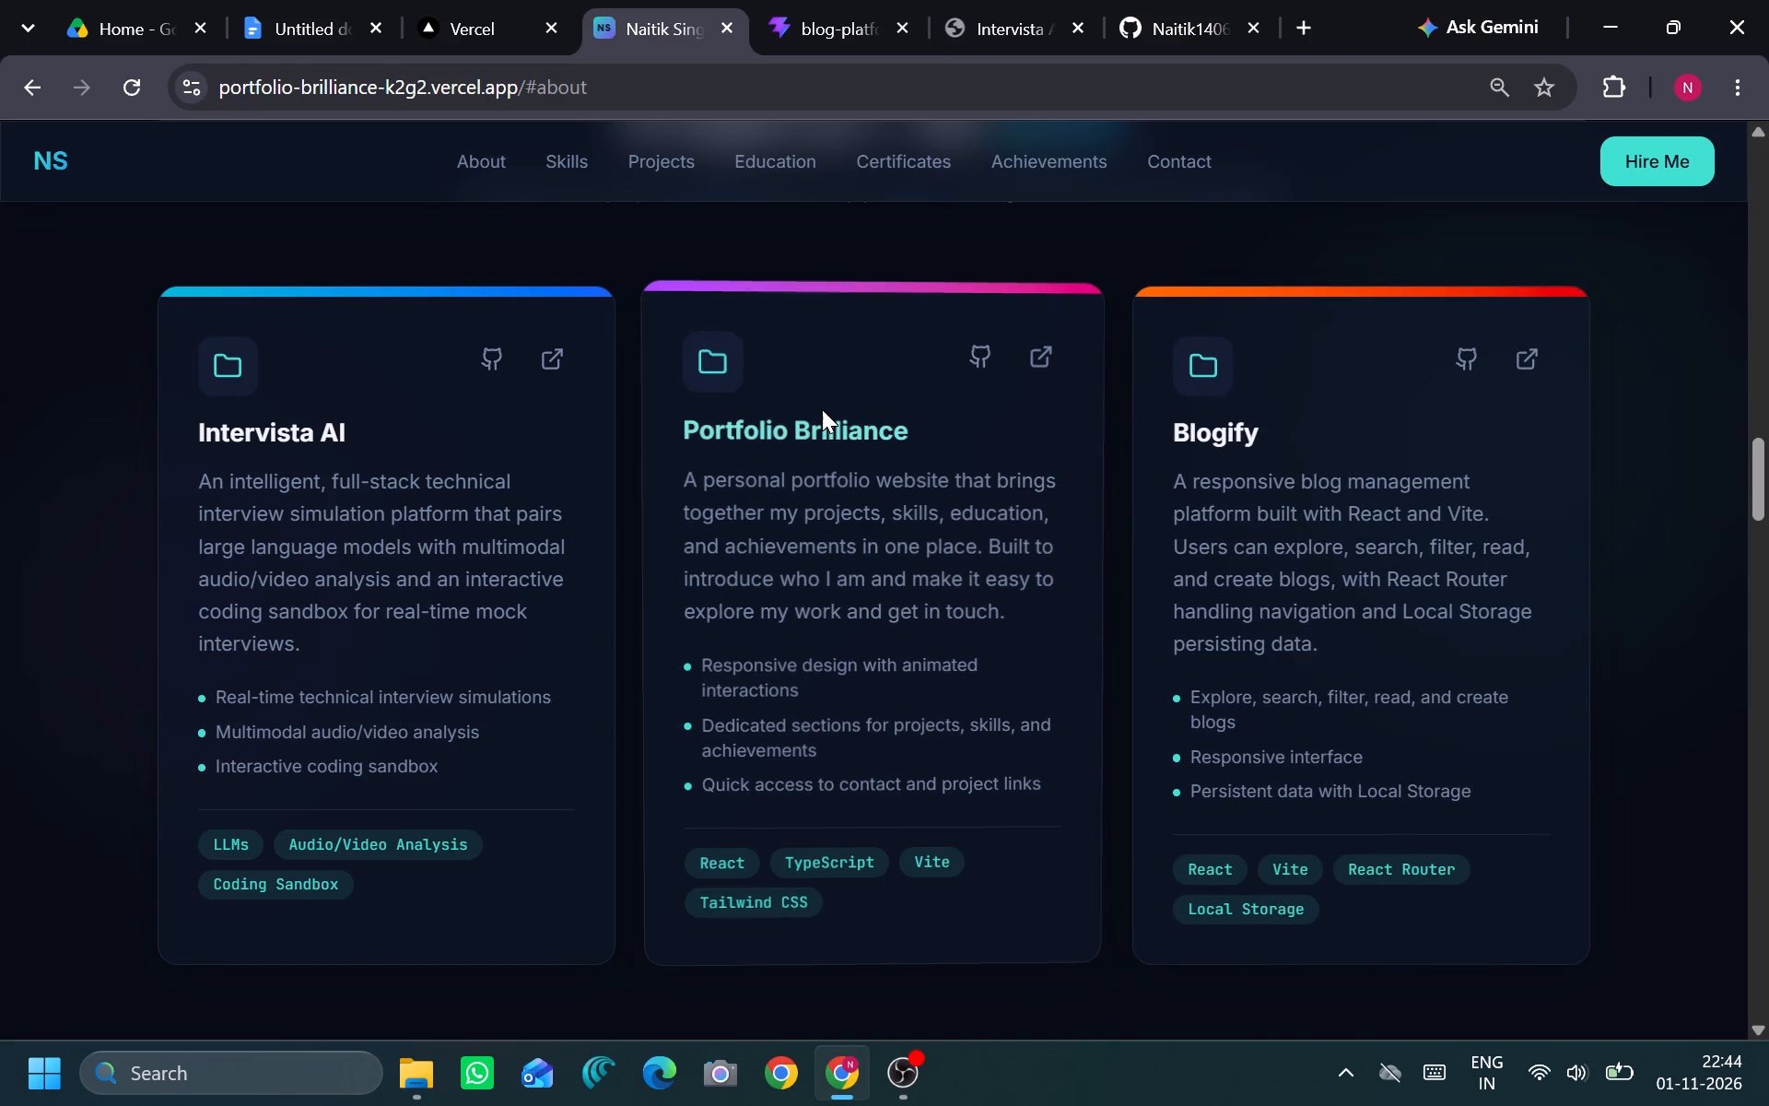
# Move on to the portfolio's Education section and present the B.Tech card with its relevant coursework.
pyautogui.press('Down')
pyautogui.press('Down')
pyautogui.press('Down')
pyautogui.press('Down')
pyautogui.press('Down')
pyautogui.press('Down')
pyautogui.press('Down')
pyautogui.press('Down')
pyautogui.press('Down')
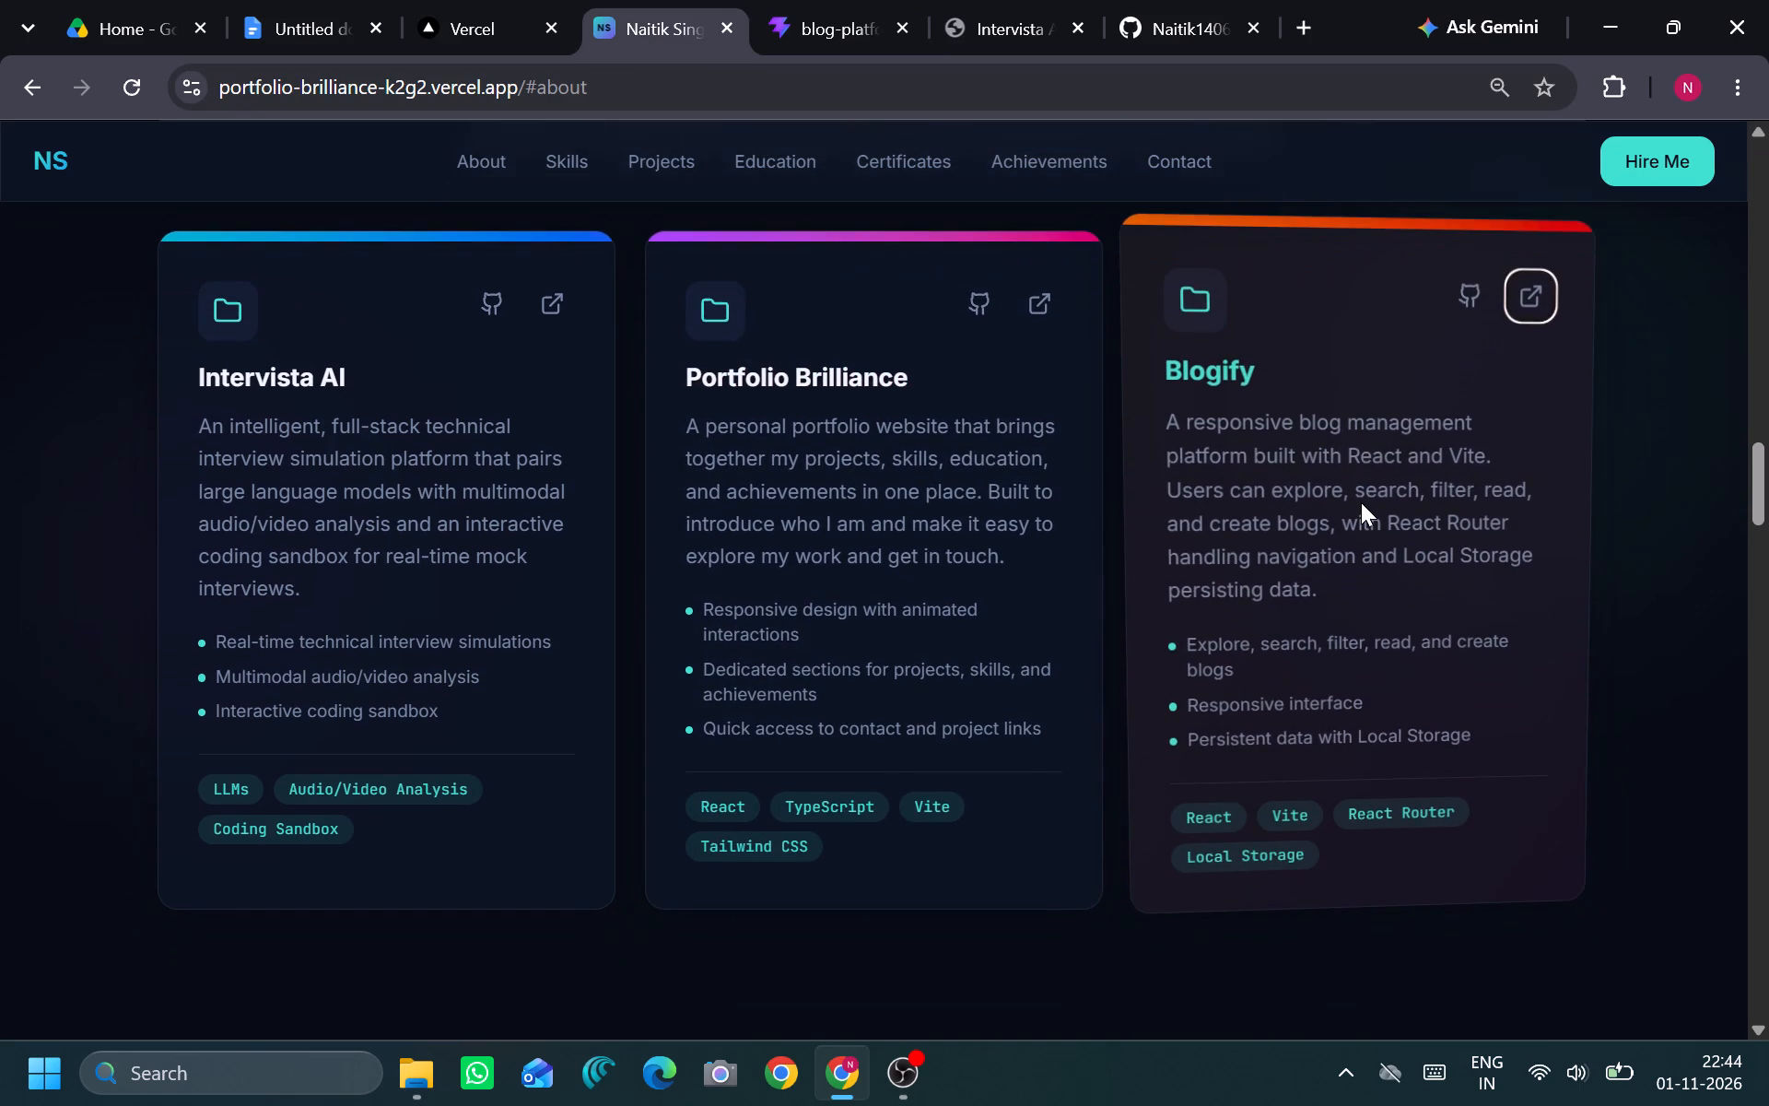
pyautogui.press('Down')
pyautogui.press('Down')
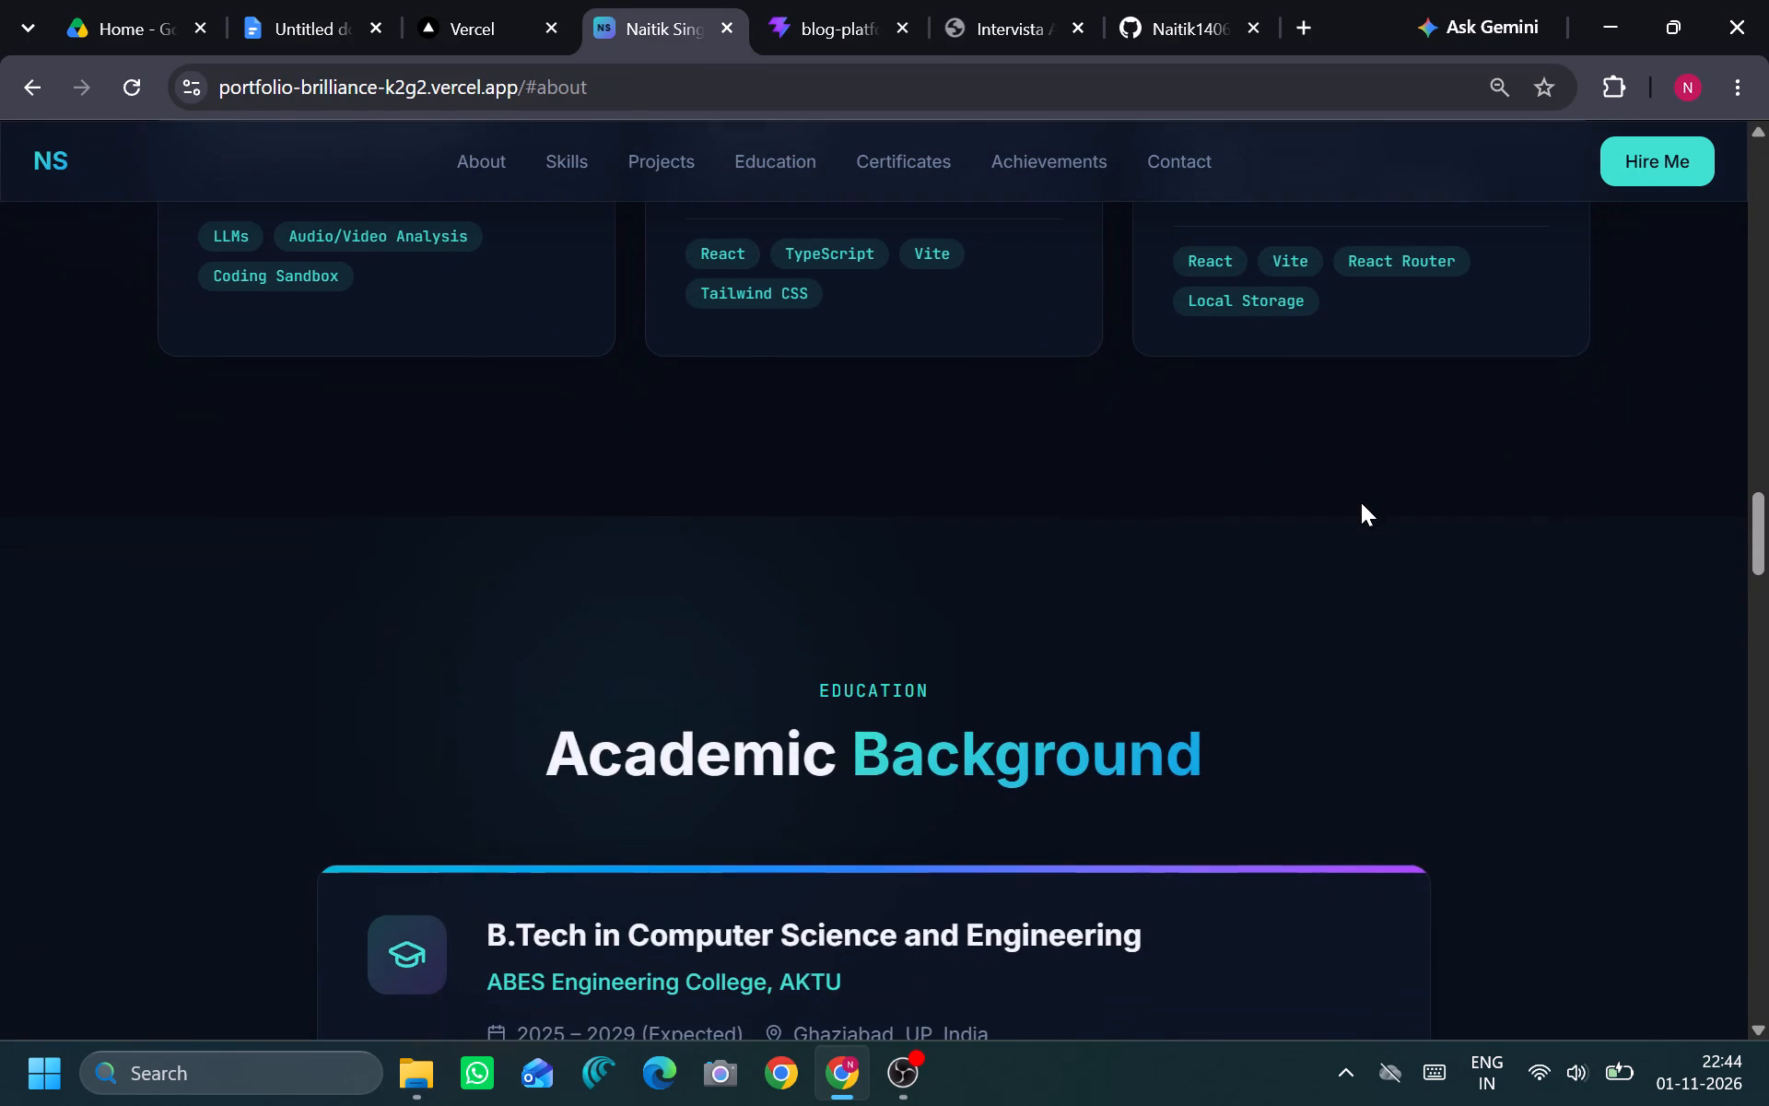
pyautogui.press('Down')
pyautogui.press('Down')
pyautogui.press('Down')
pyautogui.press('Down')
pyautogui.press('Down')
pyautogui.press('Down')
pyautogui.press('Down')
pyautogui.press('Down')
pyautogui.press('Down')
pyautogui.press('Down')
pyautogui.press('Down')
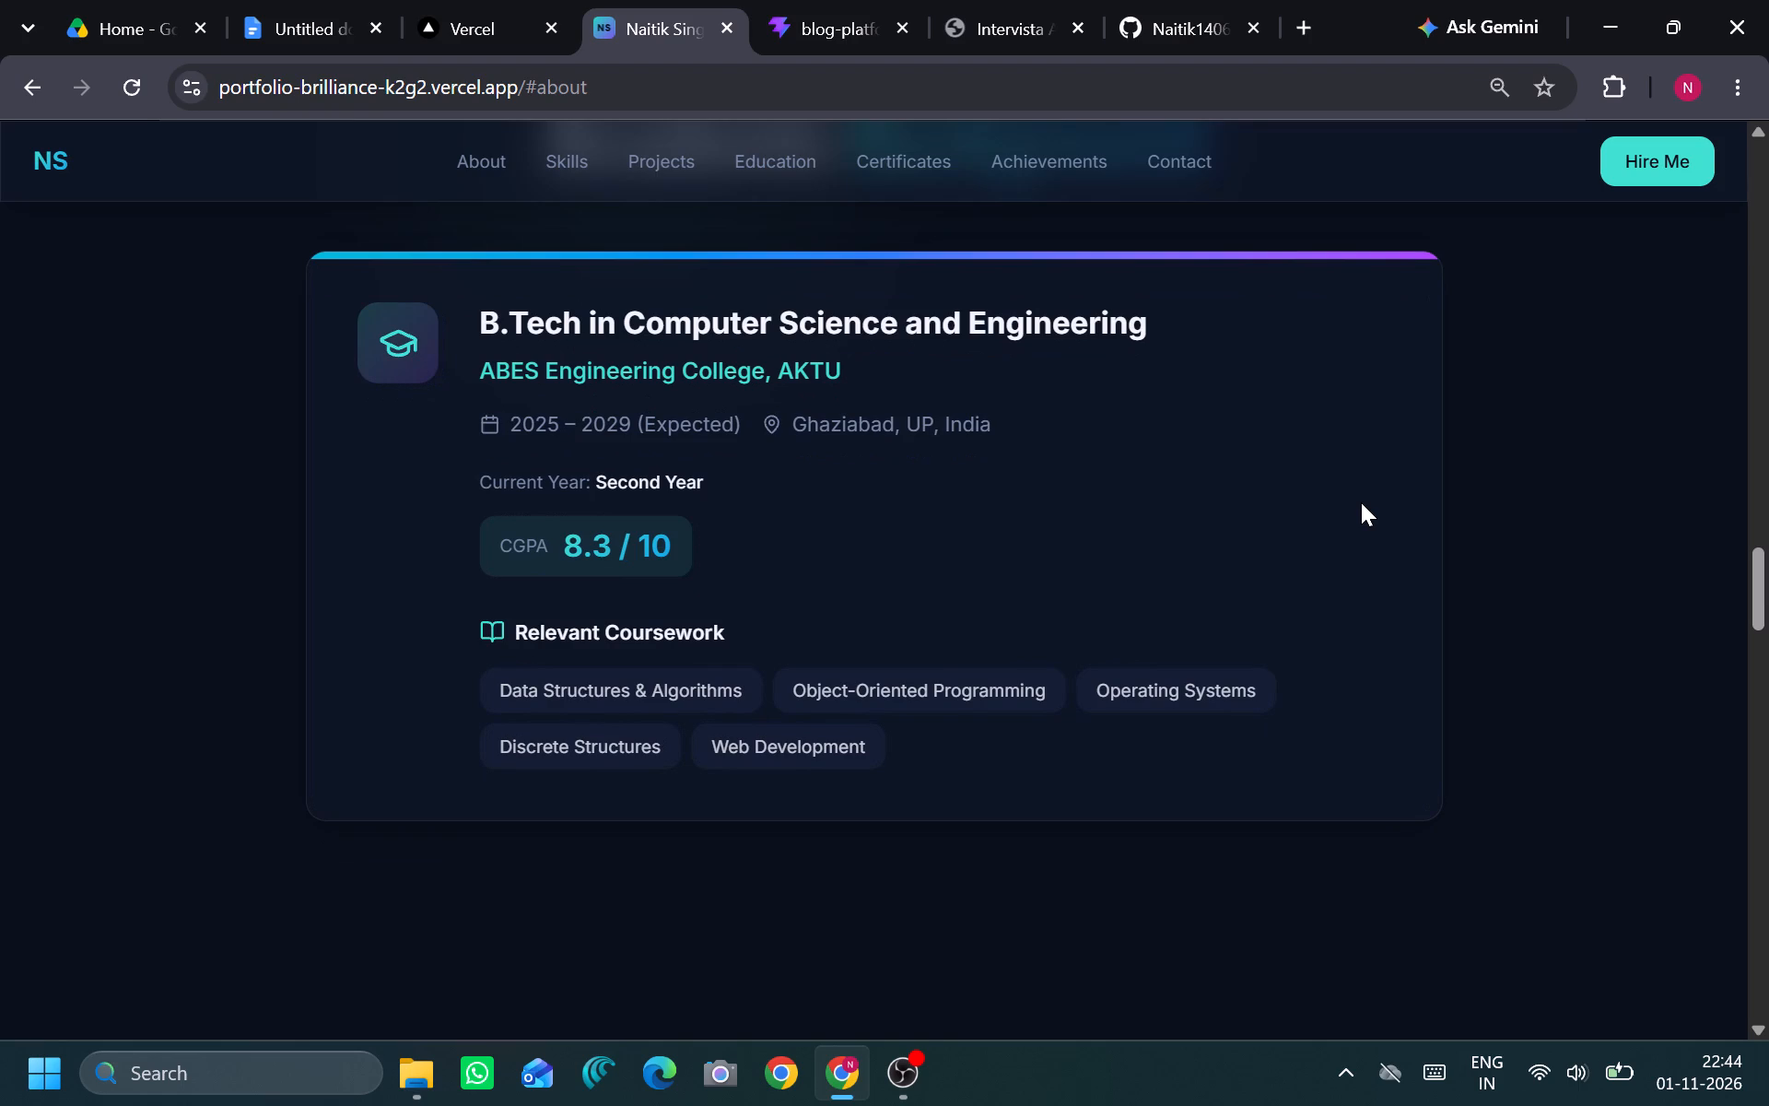
# Move on to the Certificates section and present the Learning & Credentials cards.
pyautogui.press('Down')
pyautogui.press('Down')
pyautogui.press('Down')
pyautogui.press('Down')
pyautogui.press('Down')
pyautogui.press('Down')
pyautogui.press('Down')
pyautogui.press('Down')
pyautogui.press('Down')
pyautogui.press('Down')
pyautogui.press('Down')
pyautogui.press('Down')
pyautogui.press('Down')
pyautogui.press('Down')
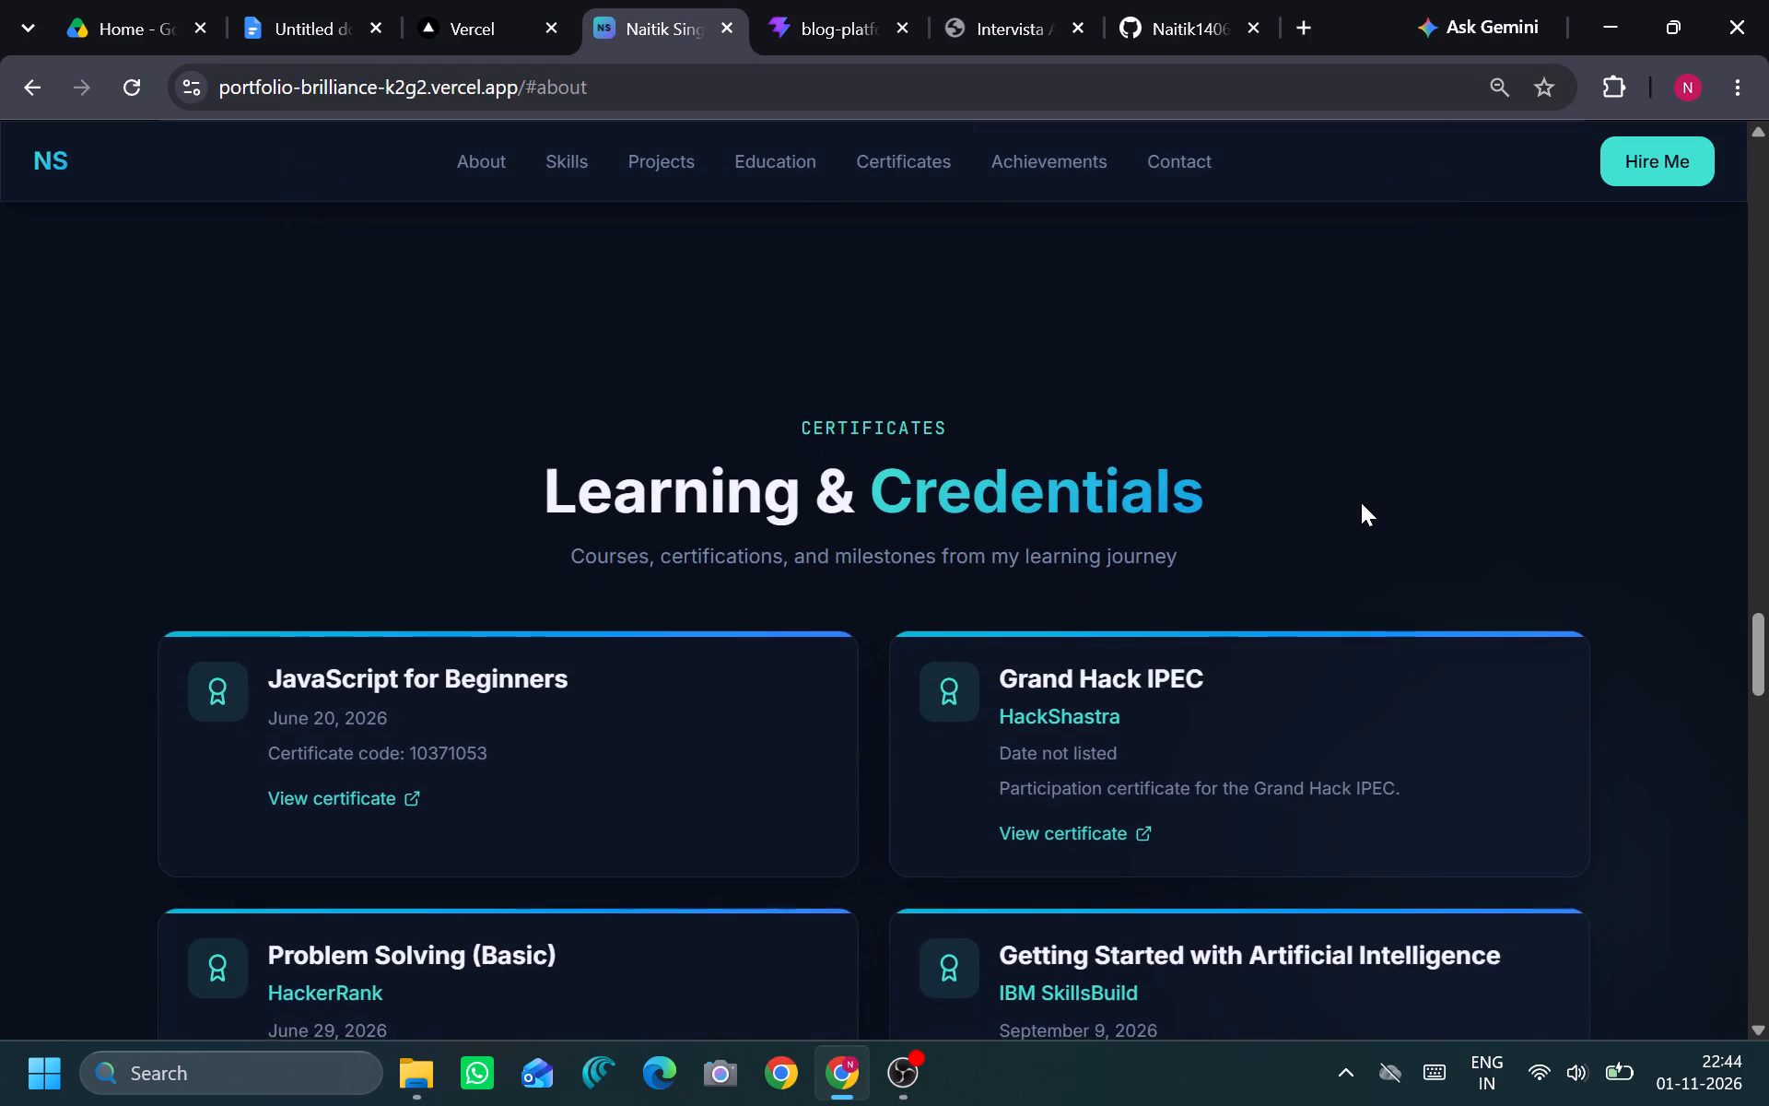
pyautogui.press('Down')
pyautogui.press('Down')
pyautogui.press('Down')
pyautogui.press('Down')
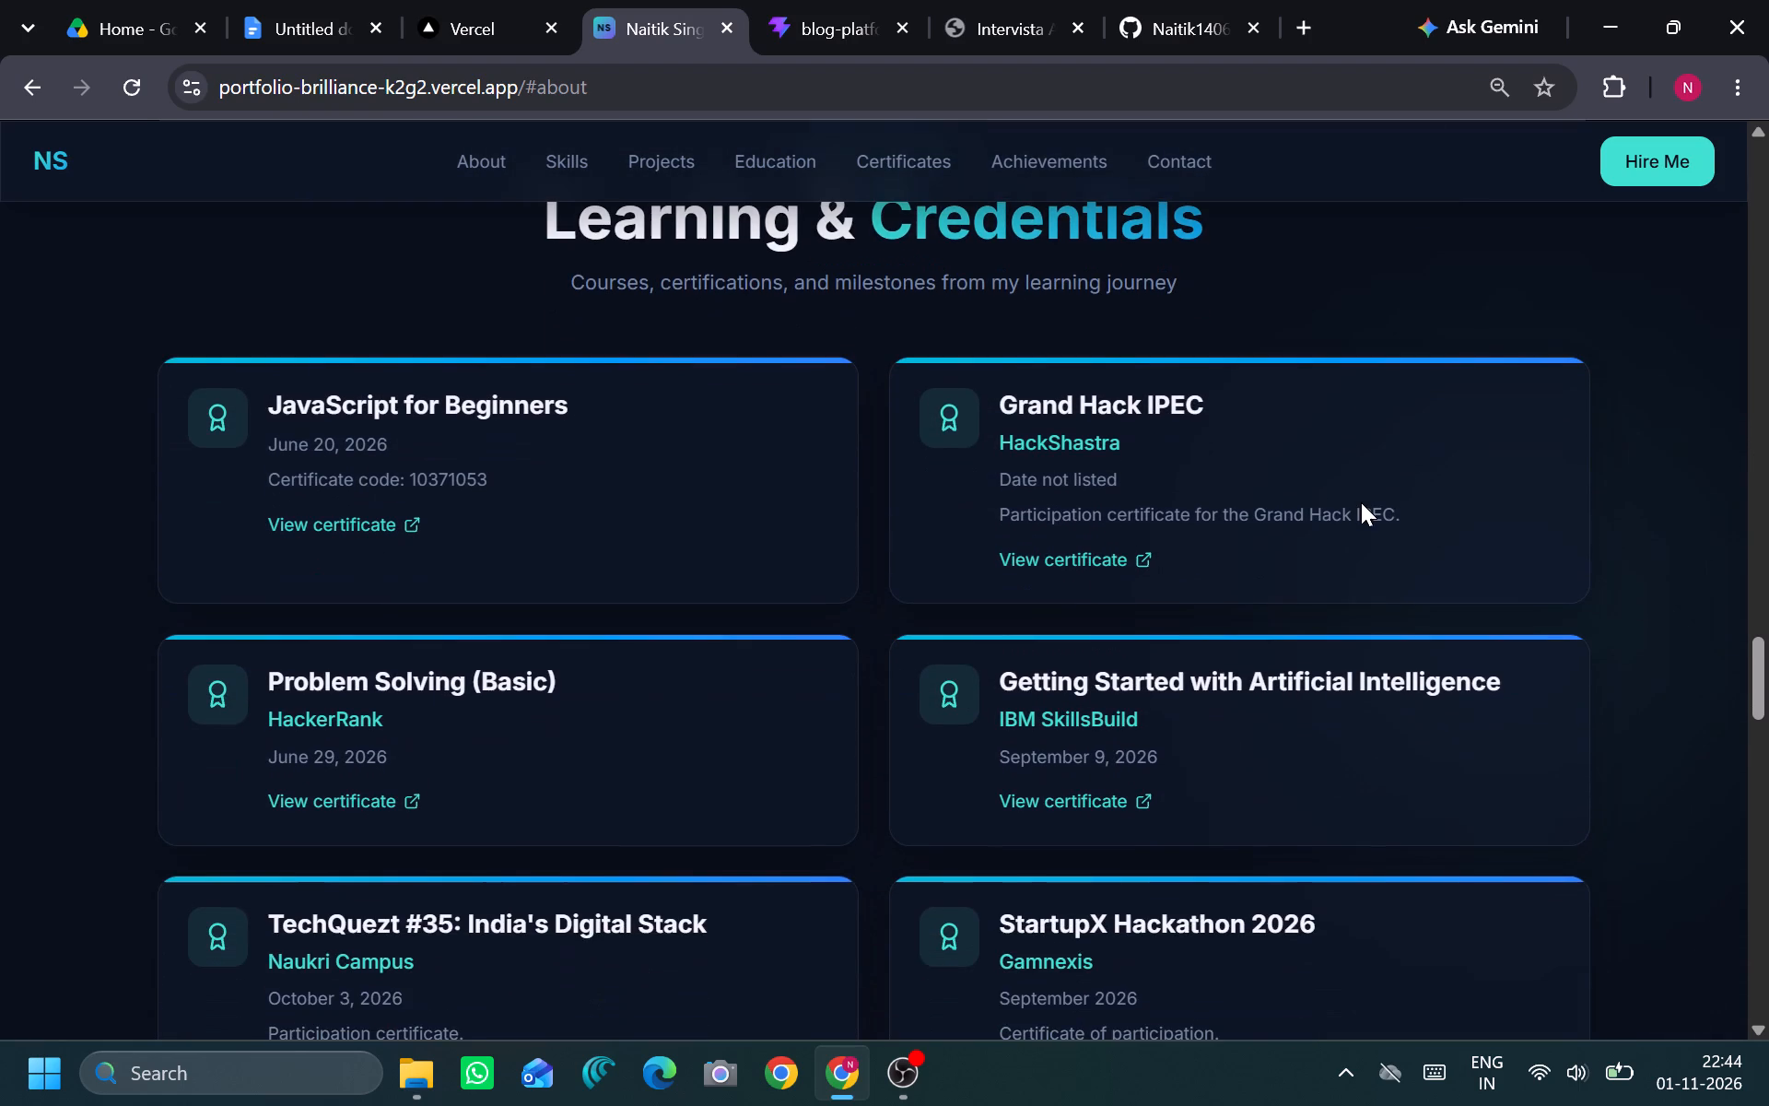
pyautogui.press('Up')
pyautogui.press('Up')
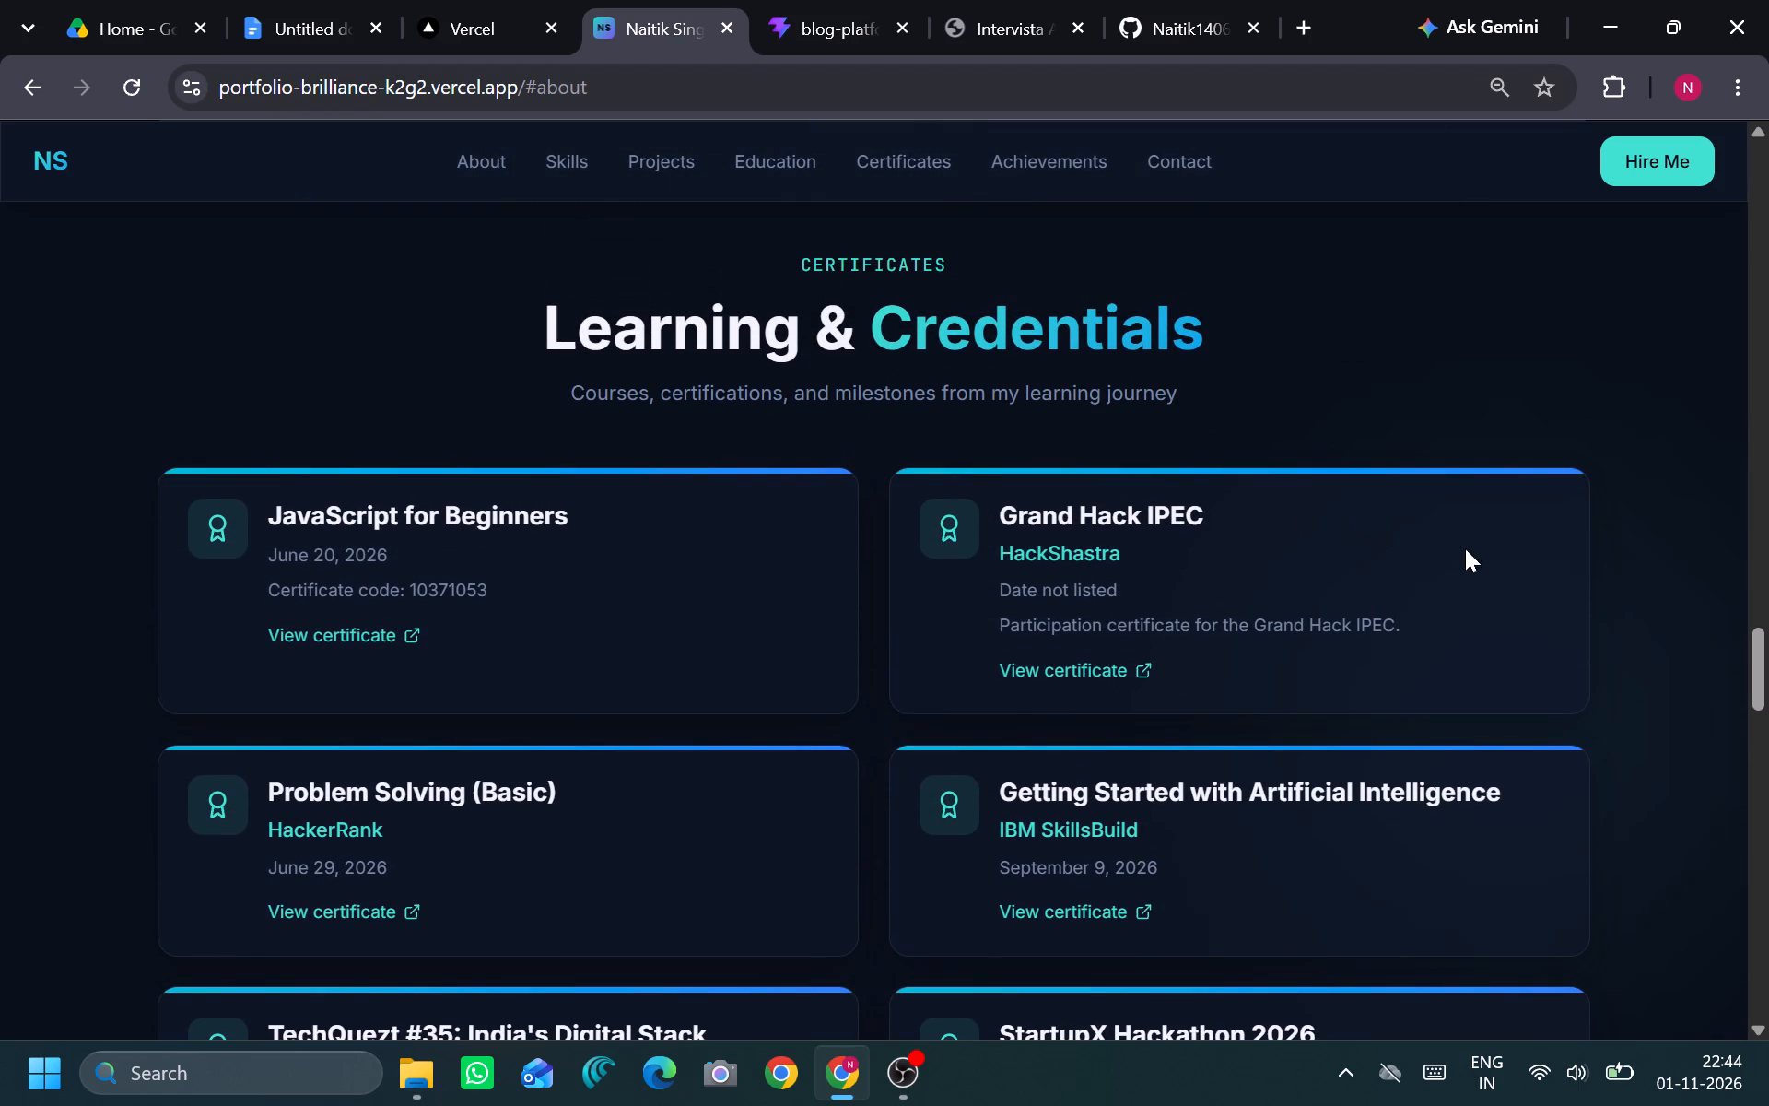
pyautogui.press('Down')
pyautogui.press('Down')
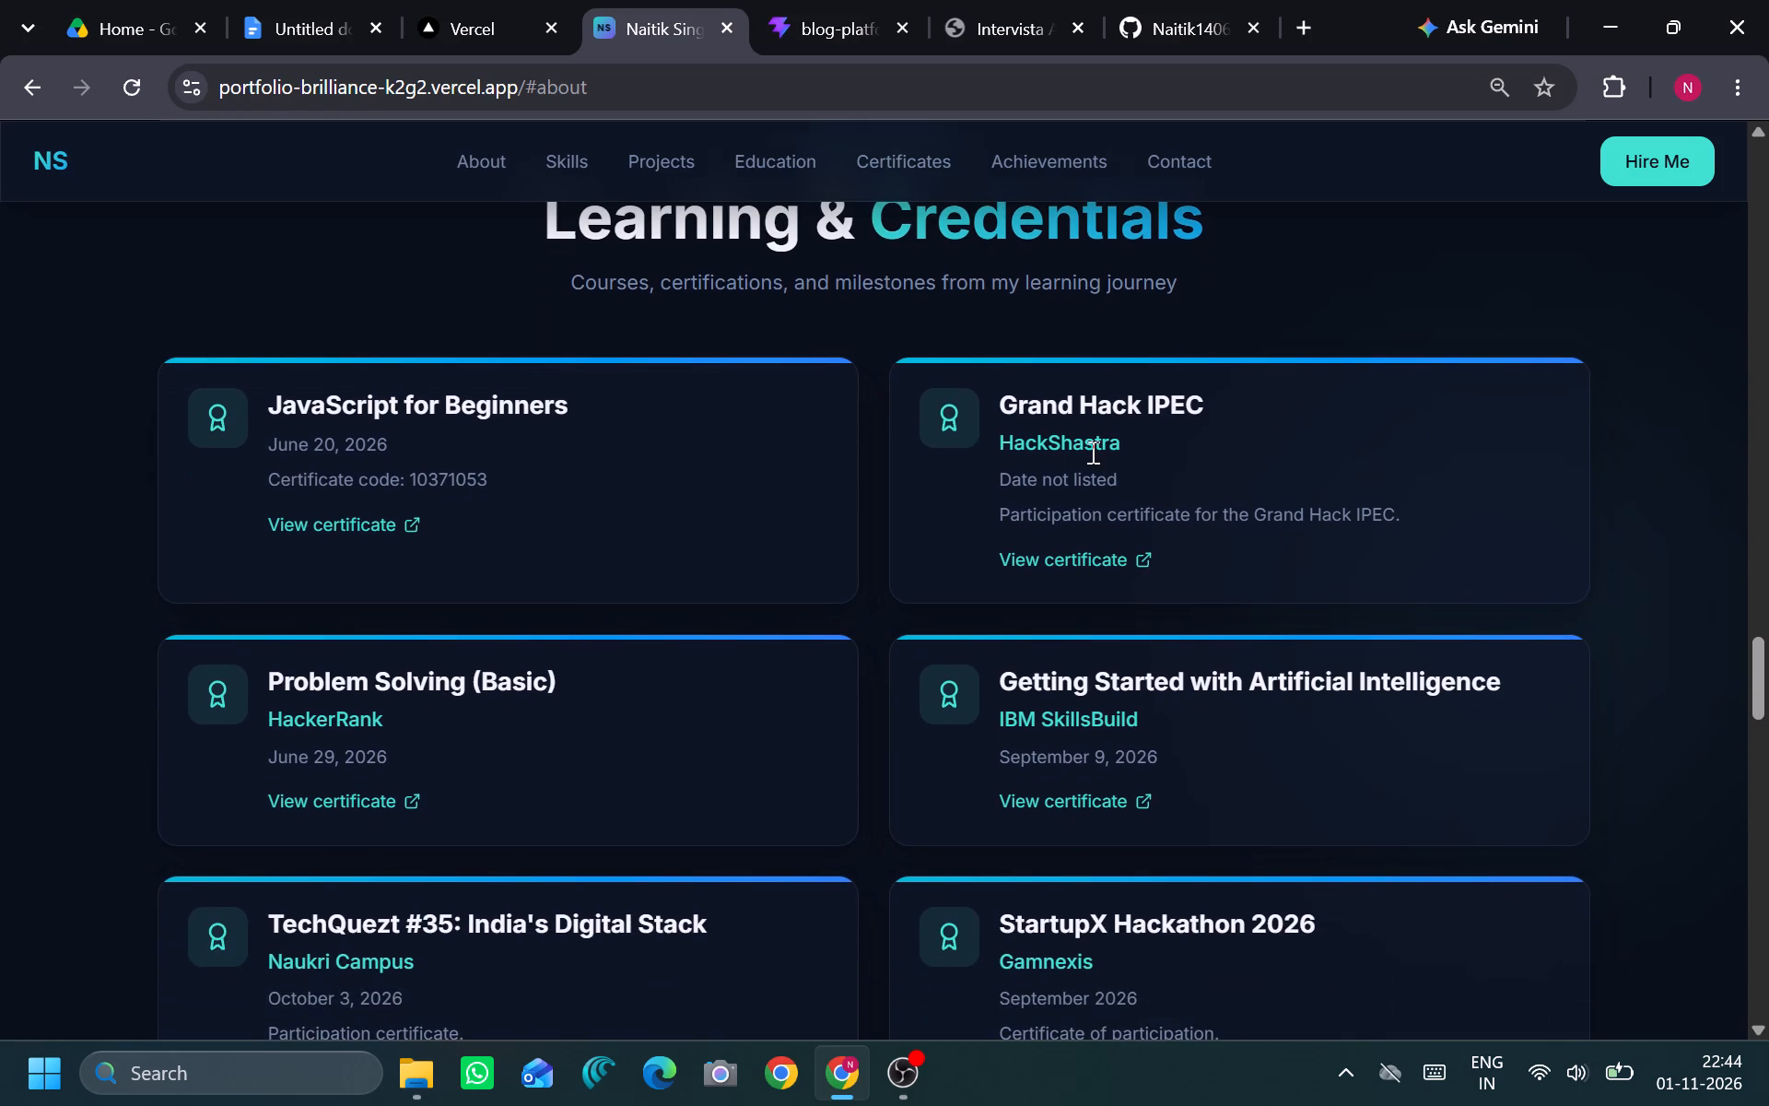
# View the Grand Hack IPEC certificate from its card and return to the portfolio.
pyautogui.click(1096, 559)
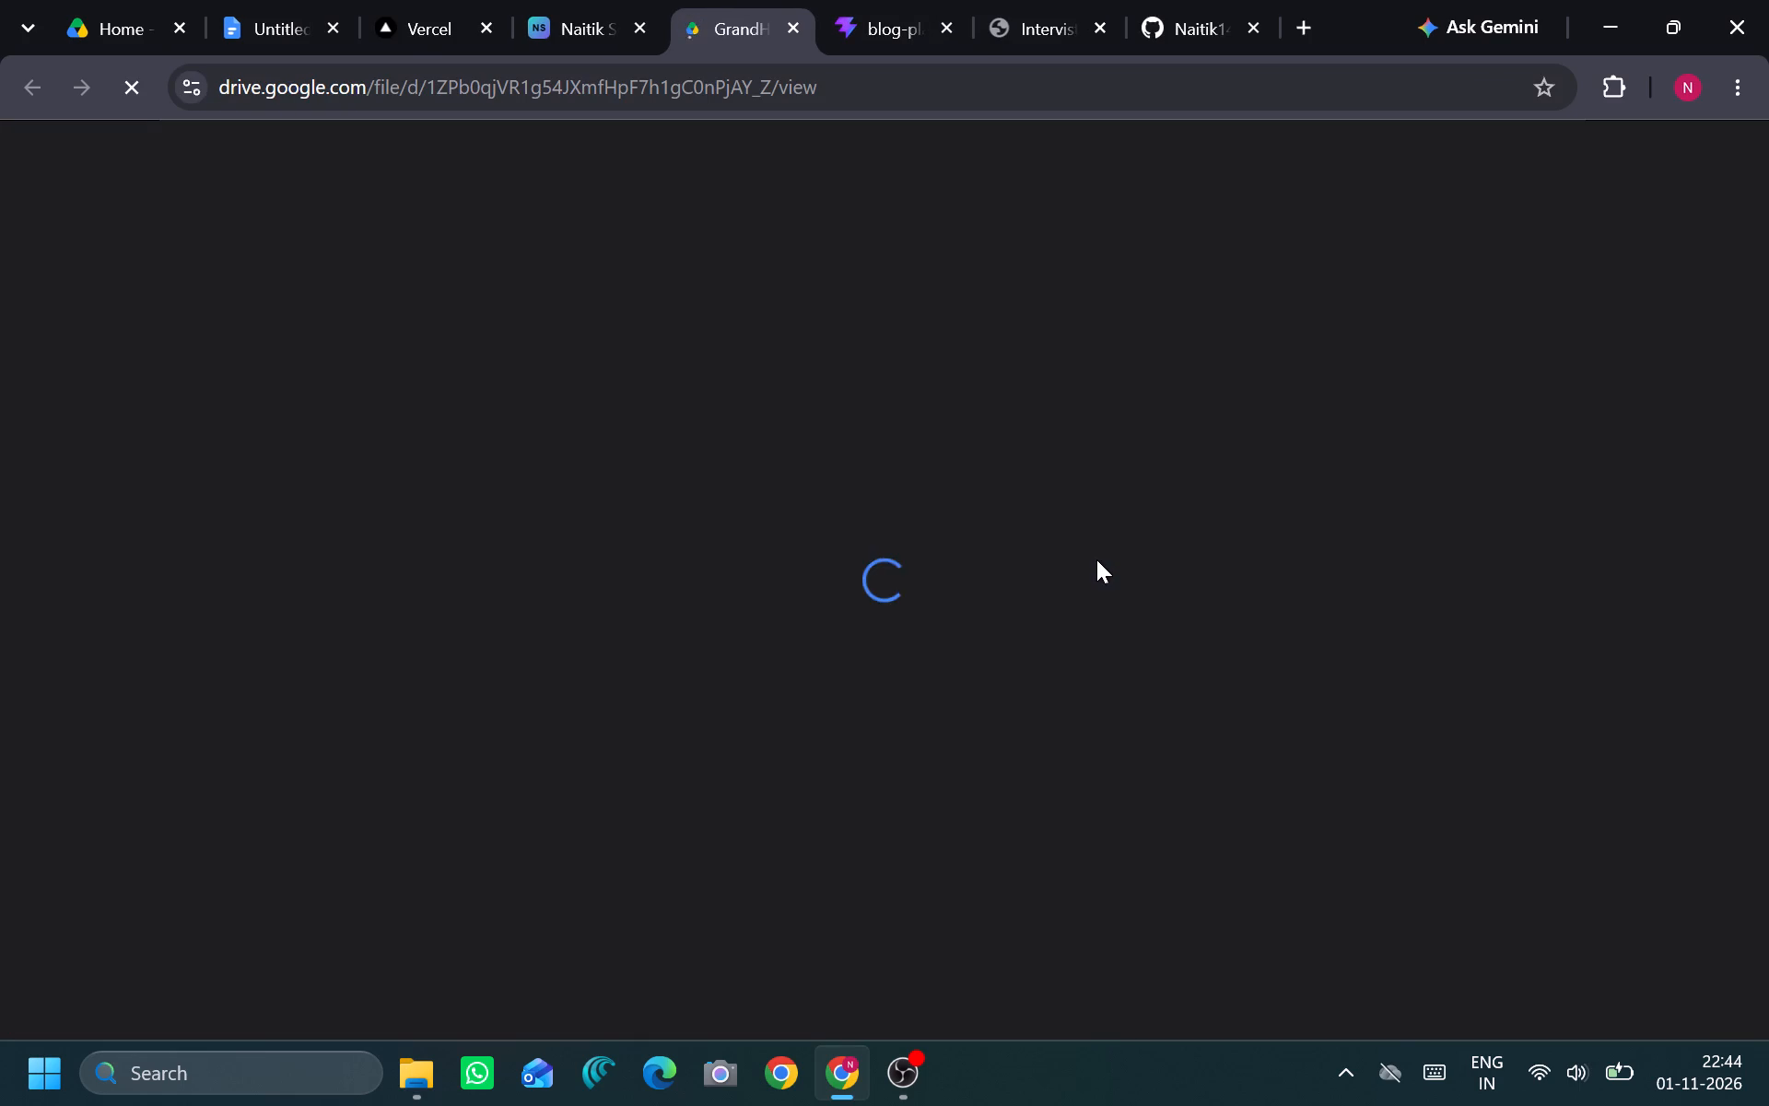
pyautogui.press('Down')
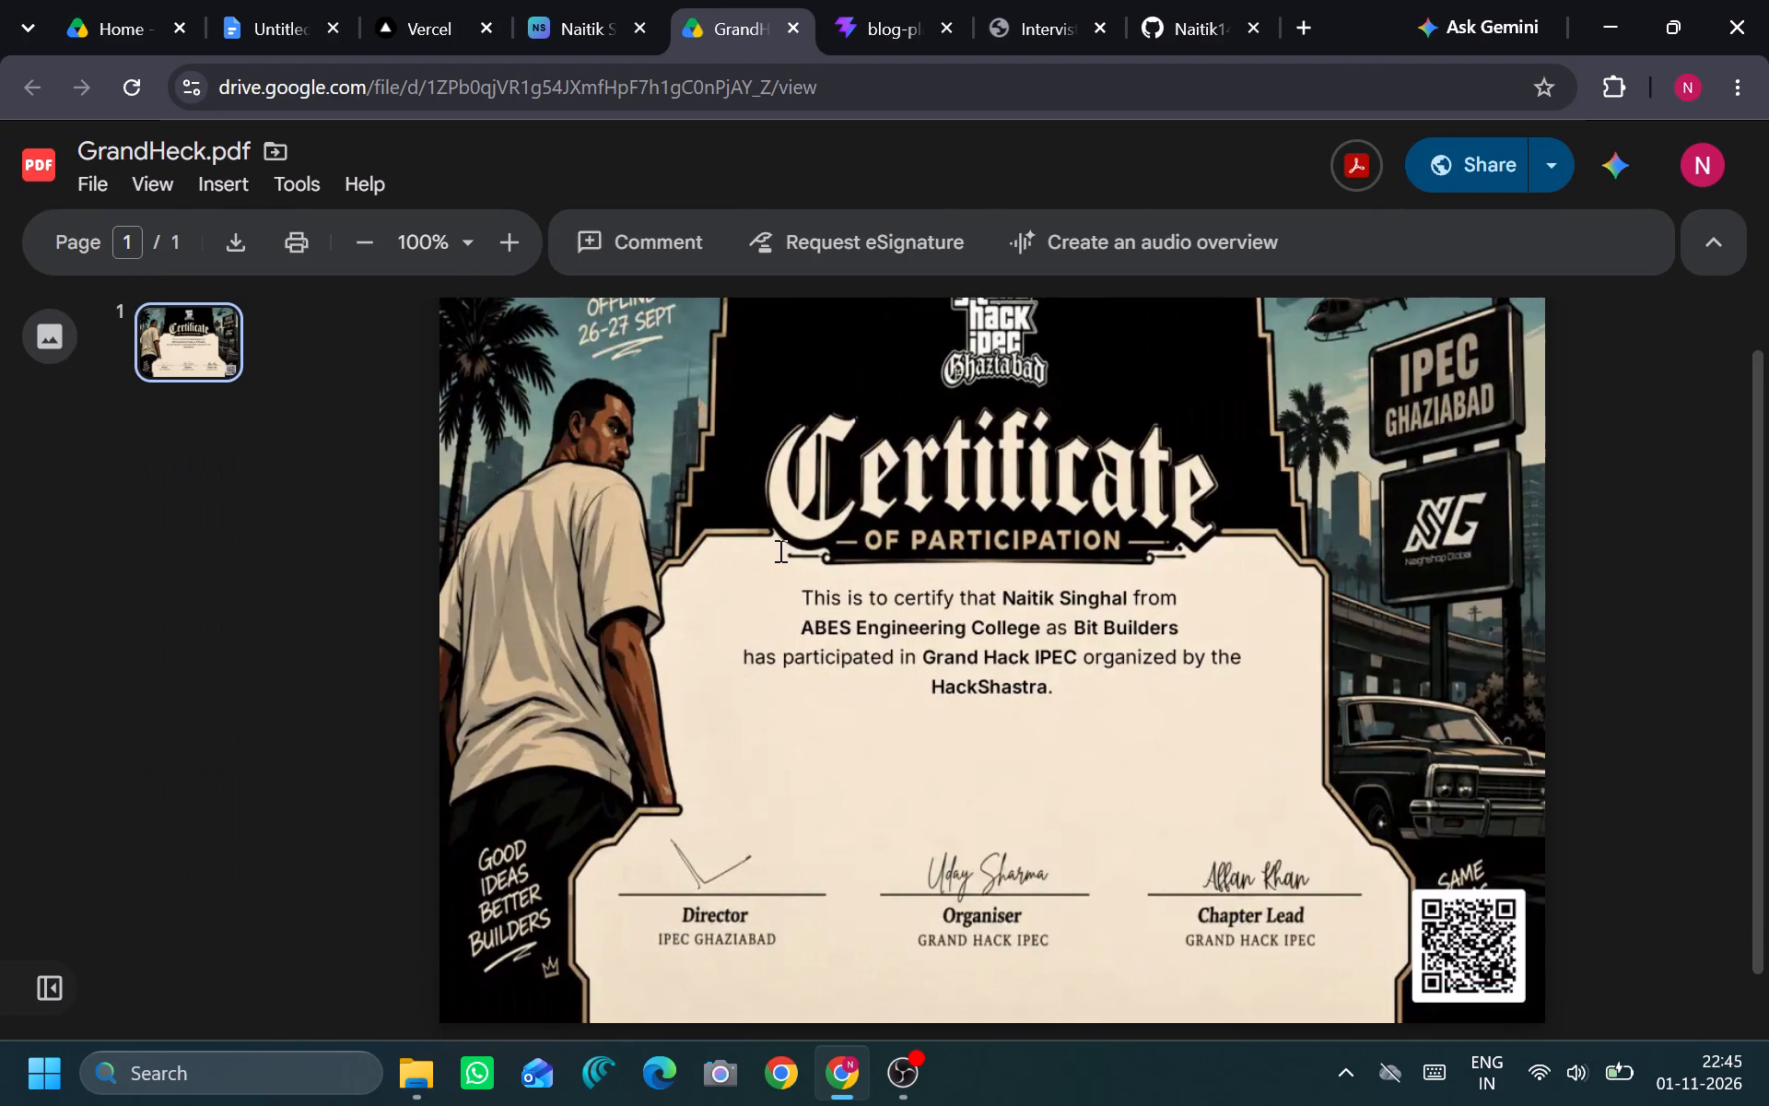
pyautogui.click(583, 18)
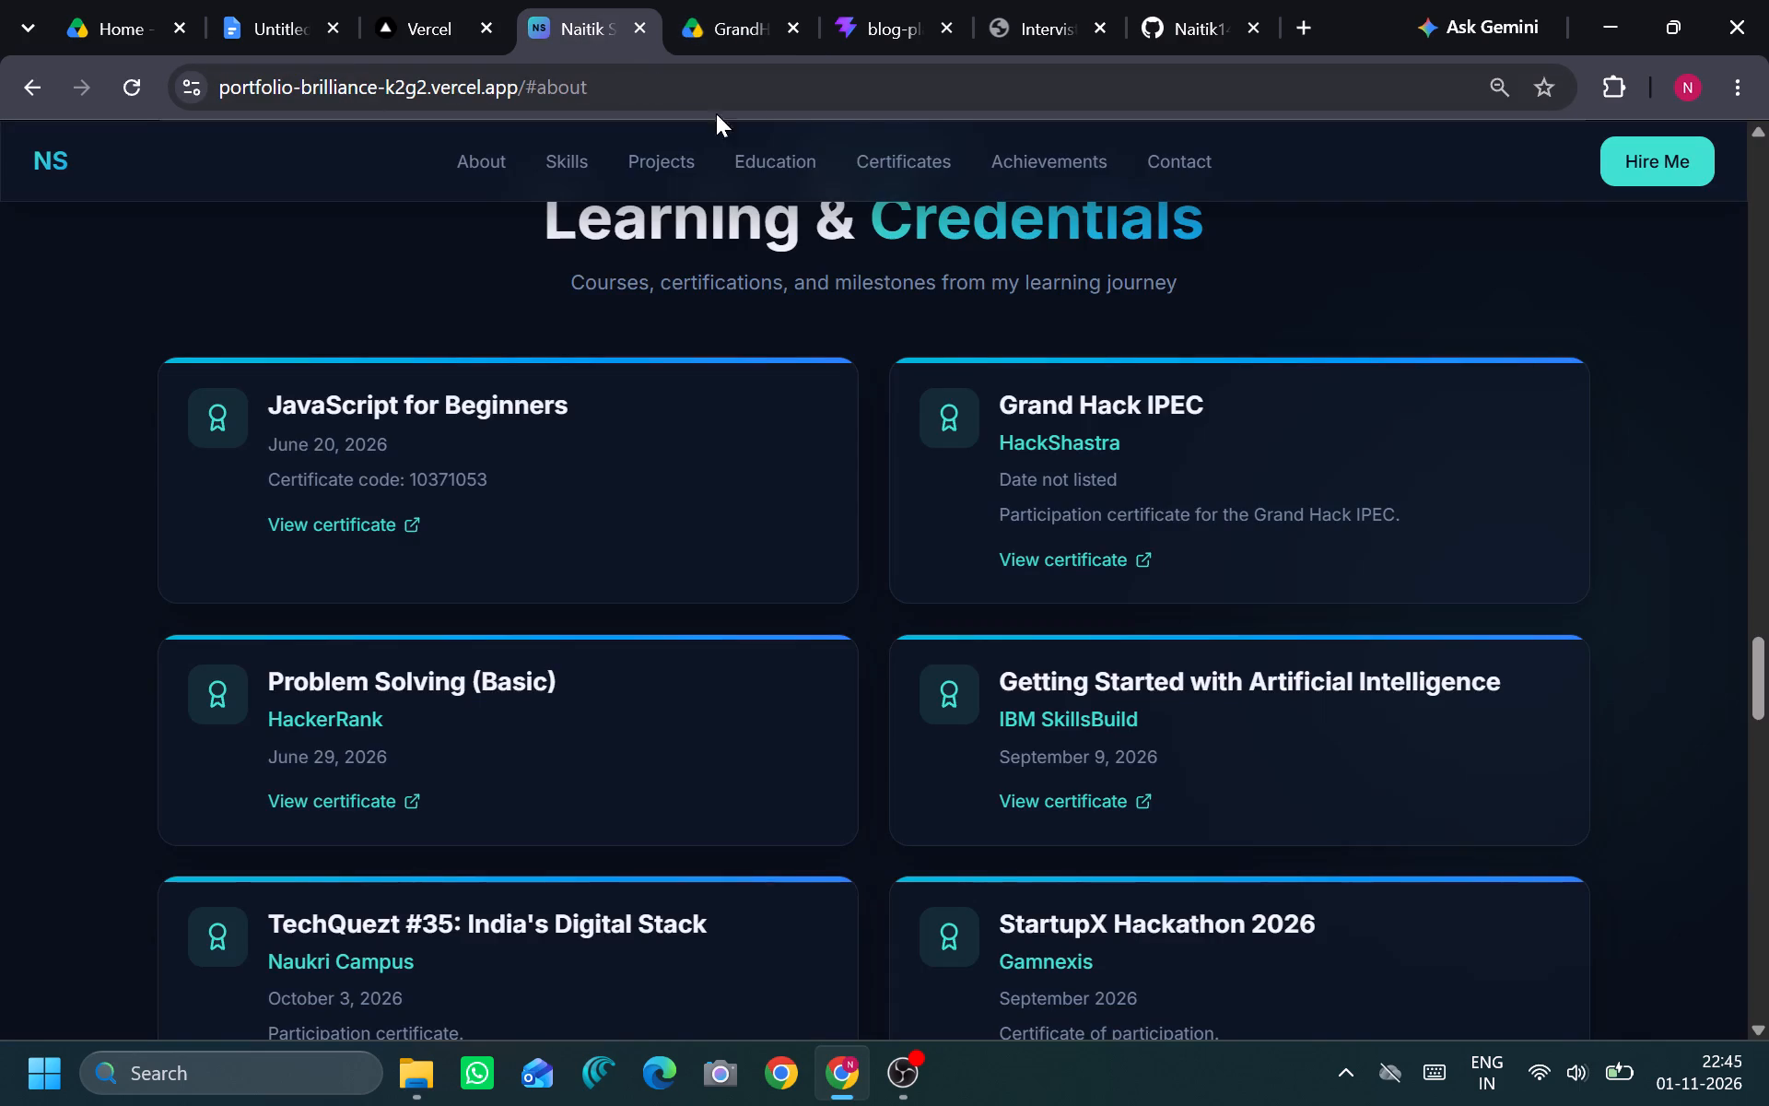
# Present the remaining Learning & Credentials cards, down to Naukri Campus Young Turks 2026.
pyautogui.press('Down')
pyautogui.press('Down')
pyautogui.press('Down')
pyautogui.press('Down')
pyautogui.press('Down')
pyautogui.press('Down')
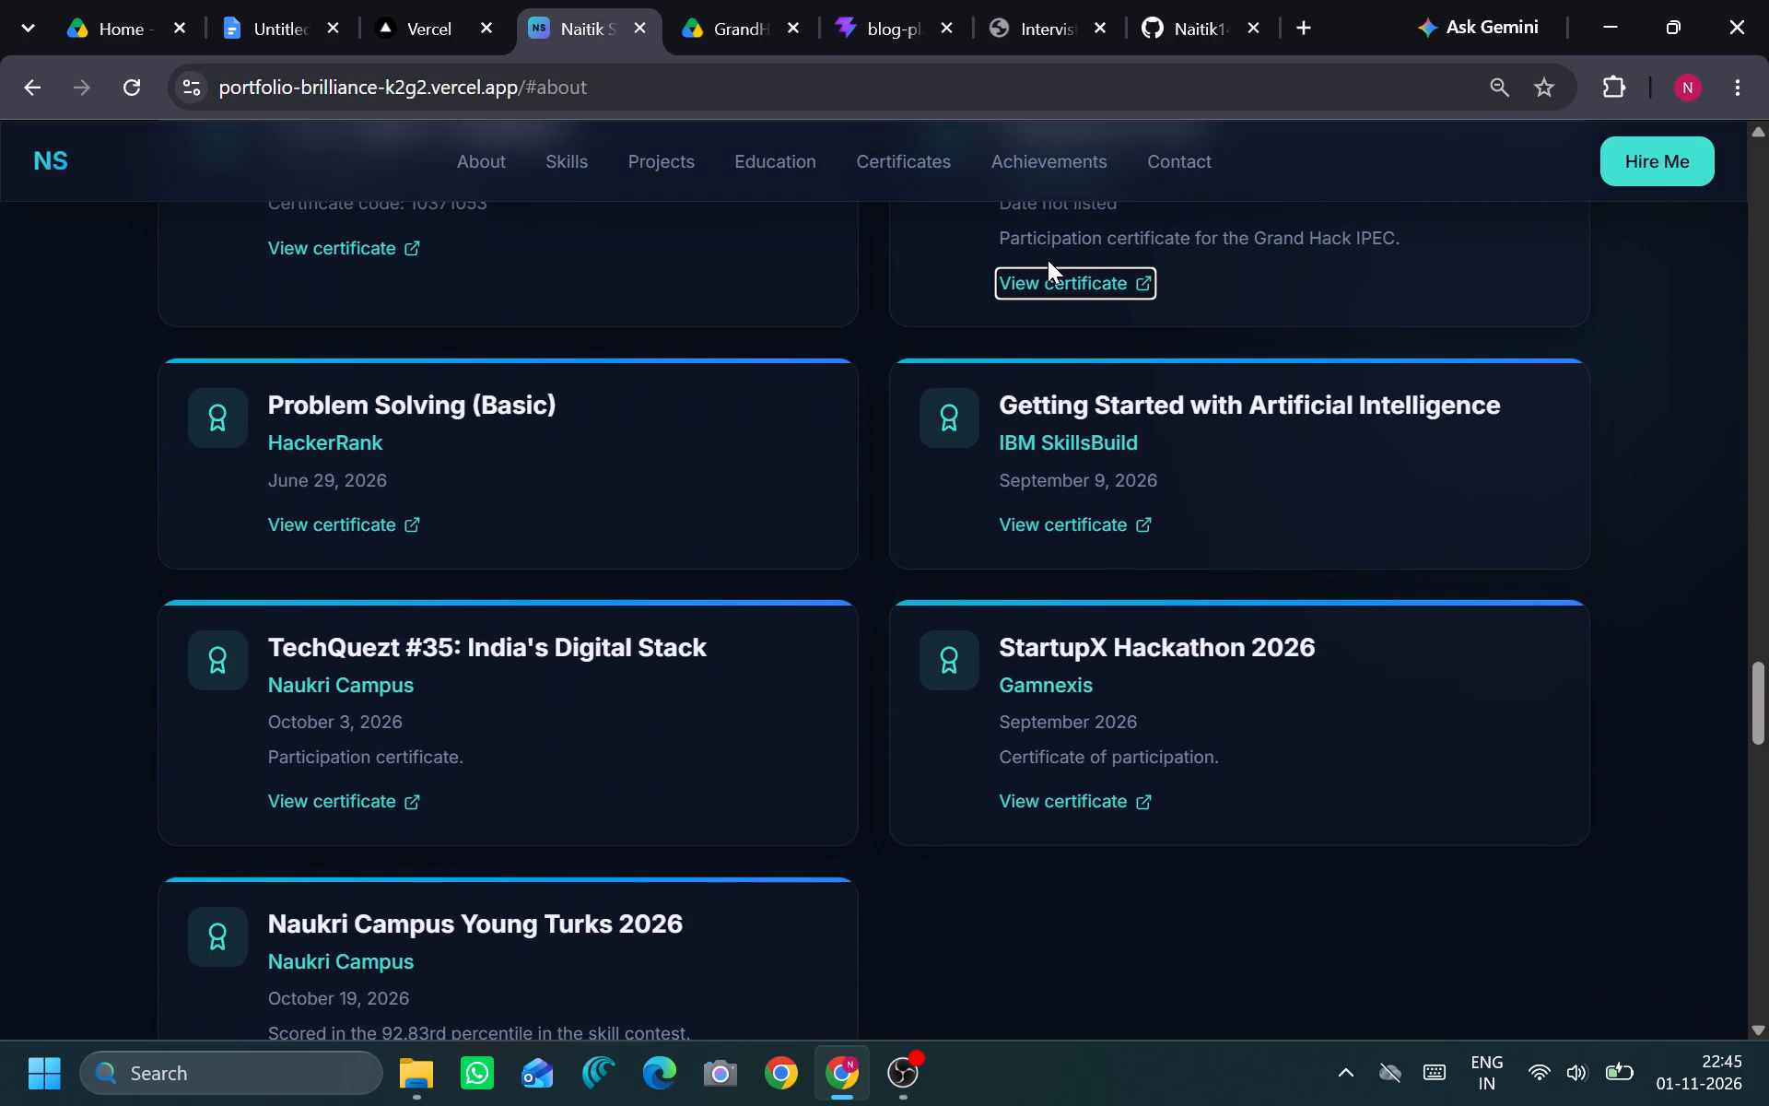
# Move on to the Achievements section and present the Milestones & Recognition cards, from the CodeChef ones to GitHub contributions.
pyautogui.press('Down')
pyautogui.press('Down')
pyautogui.press('Down')
pyautogui.press('Down')
pyautogui.press('Down')
pyautogui.press('Down')
pyautogui.press('Down')
pyautogui.press('Down')
pyautogui.press('Down')
pyautogui.press('Down')
pyautogui.press('Down')
pyautogui.press('Down')
pyautogui.press('Down')
pyautogui.press('Down')
pyautogui.press('Down')
pyautogui.press('Down')
pyautogui.press('Down')
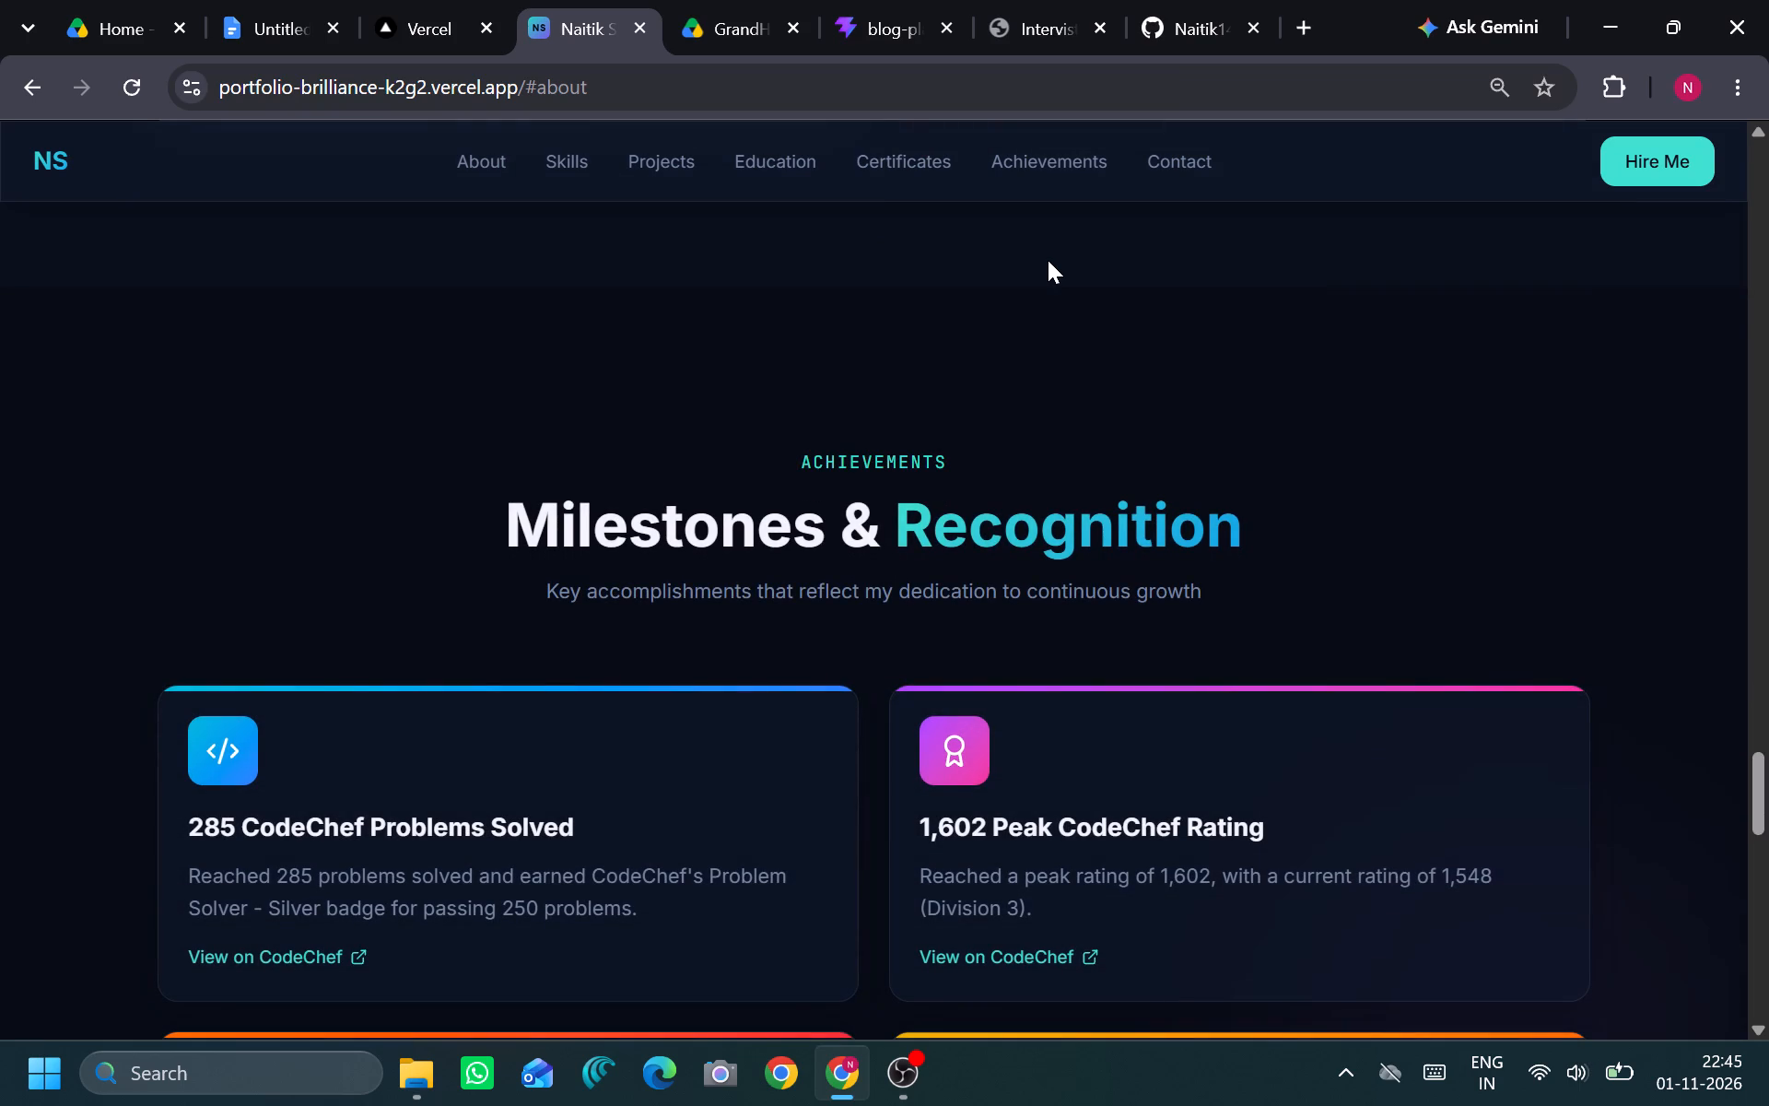
pyautogui.press('Down')
pyautogui.press('Down')
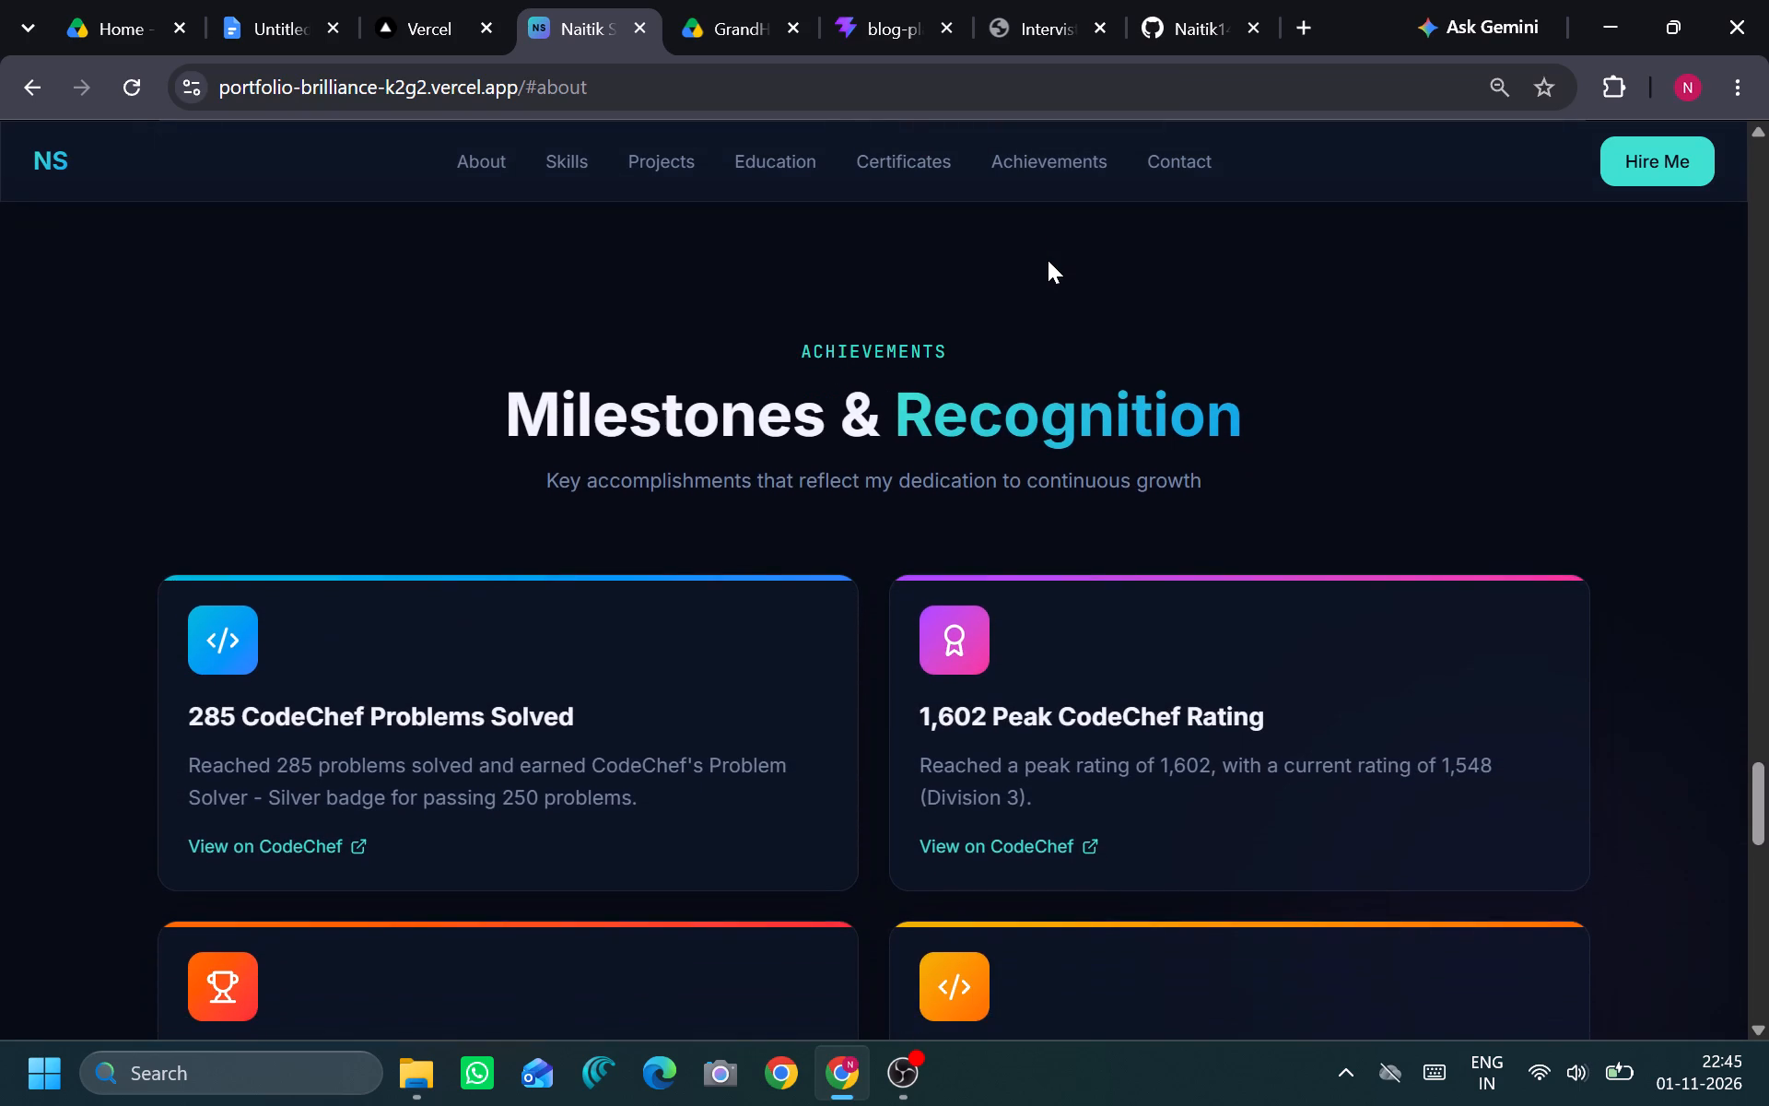
pyautogui.press('Down')
pyautogui.press('Down')
pyautogui.press('Down')
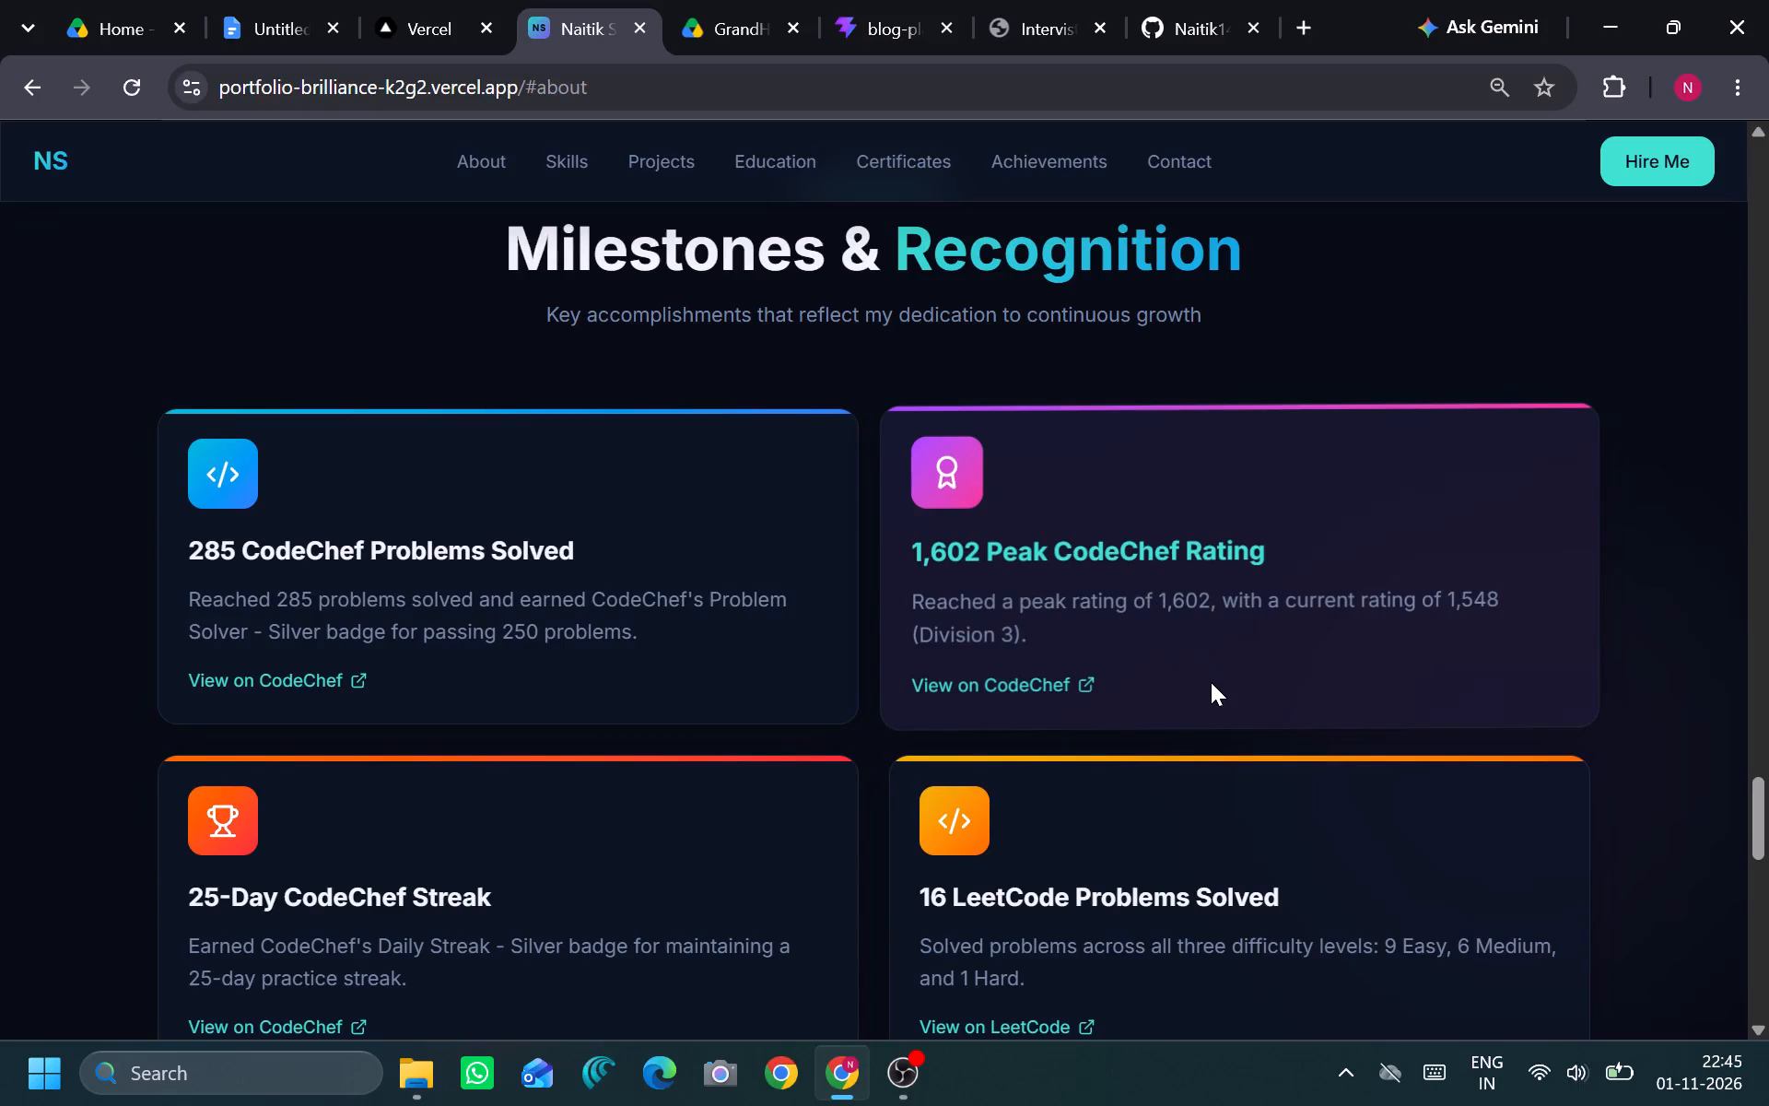
pyautogui.press('Down')
pyautogui.press('Down')
pyautogui.press('Down')
pyautogui.press('Down')
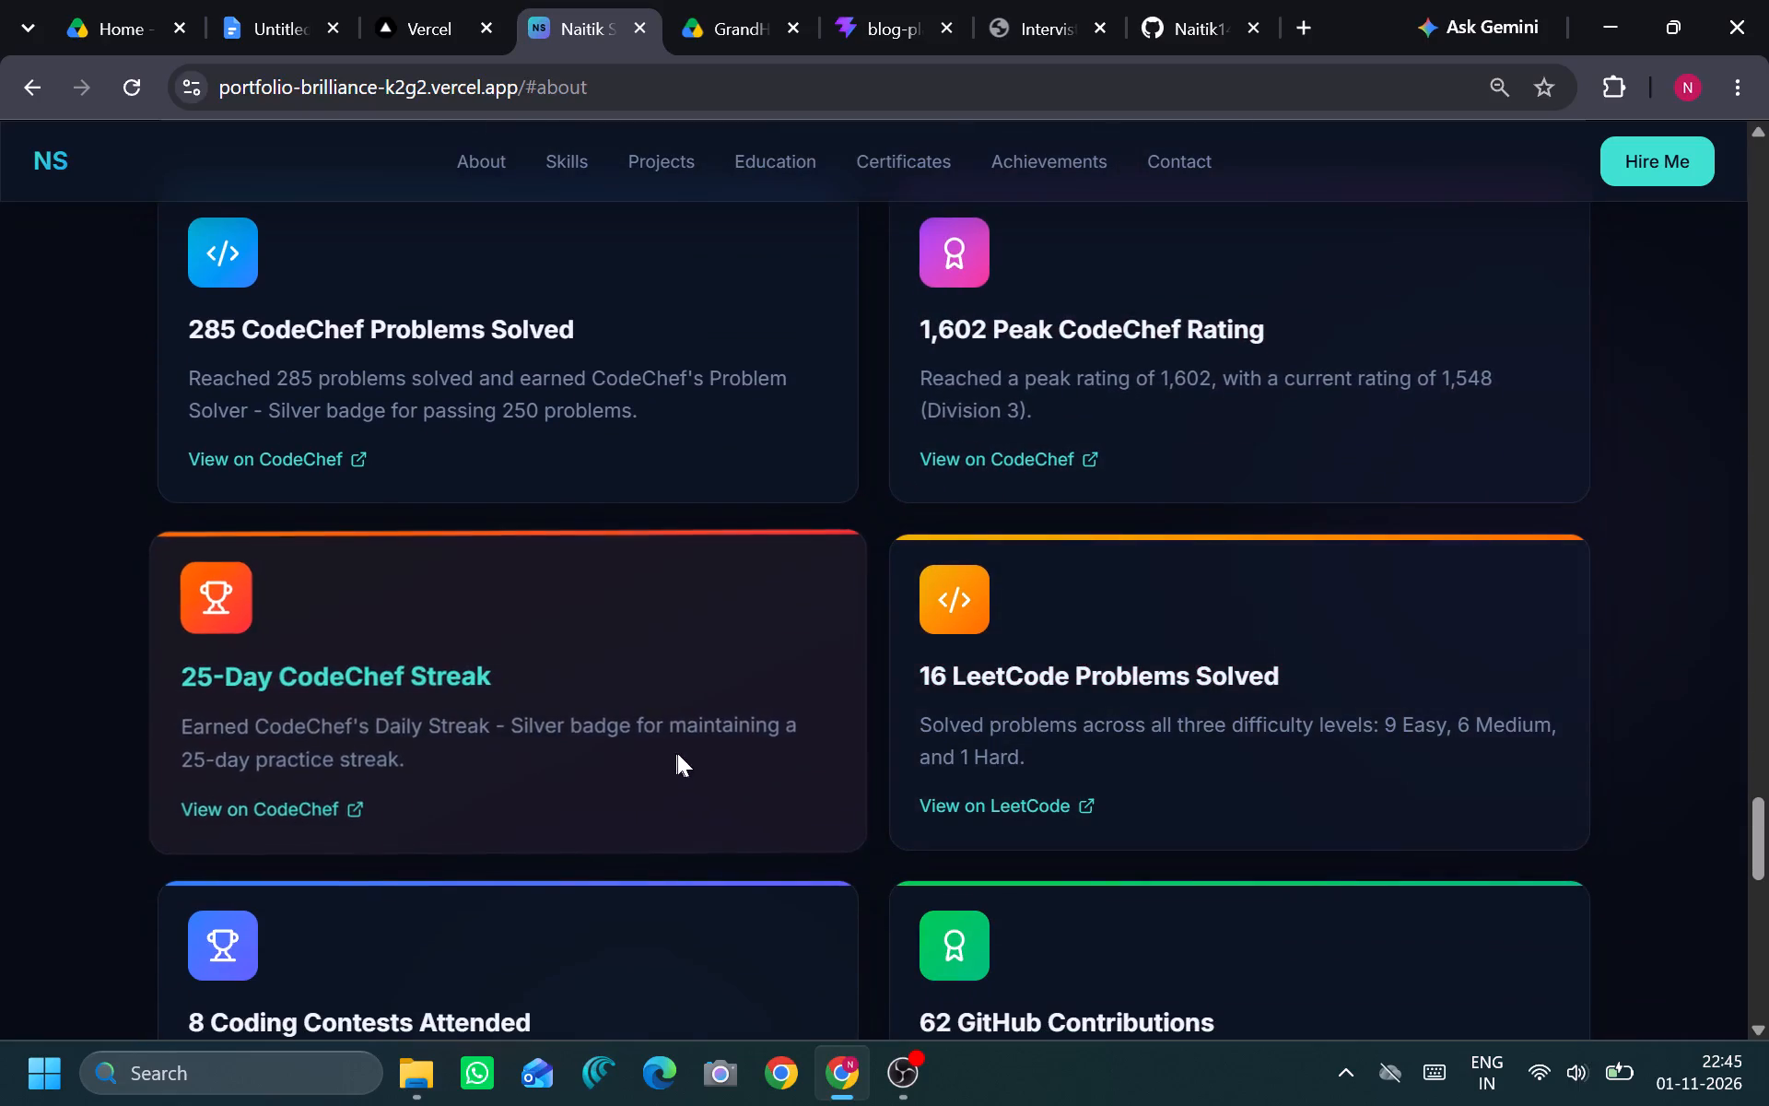
pyautogui.press('Down')
pyautogui.press('Down')
pyautogui.press('Down')
pyautogui.press('Down')
pyautogui.press('Down')
pyautogui.press('Down')
pyautogui.press('Down')
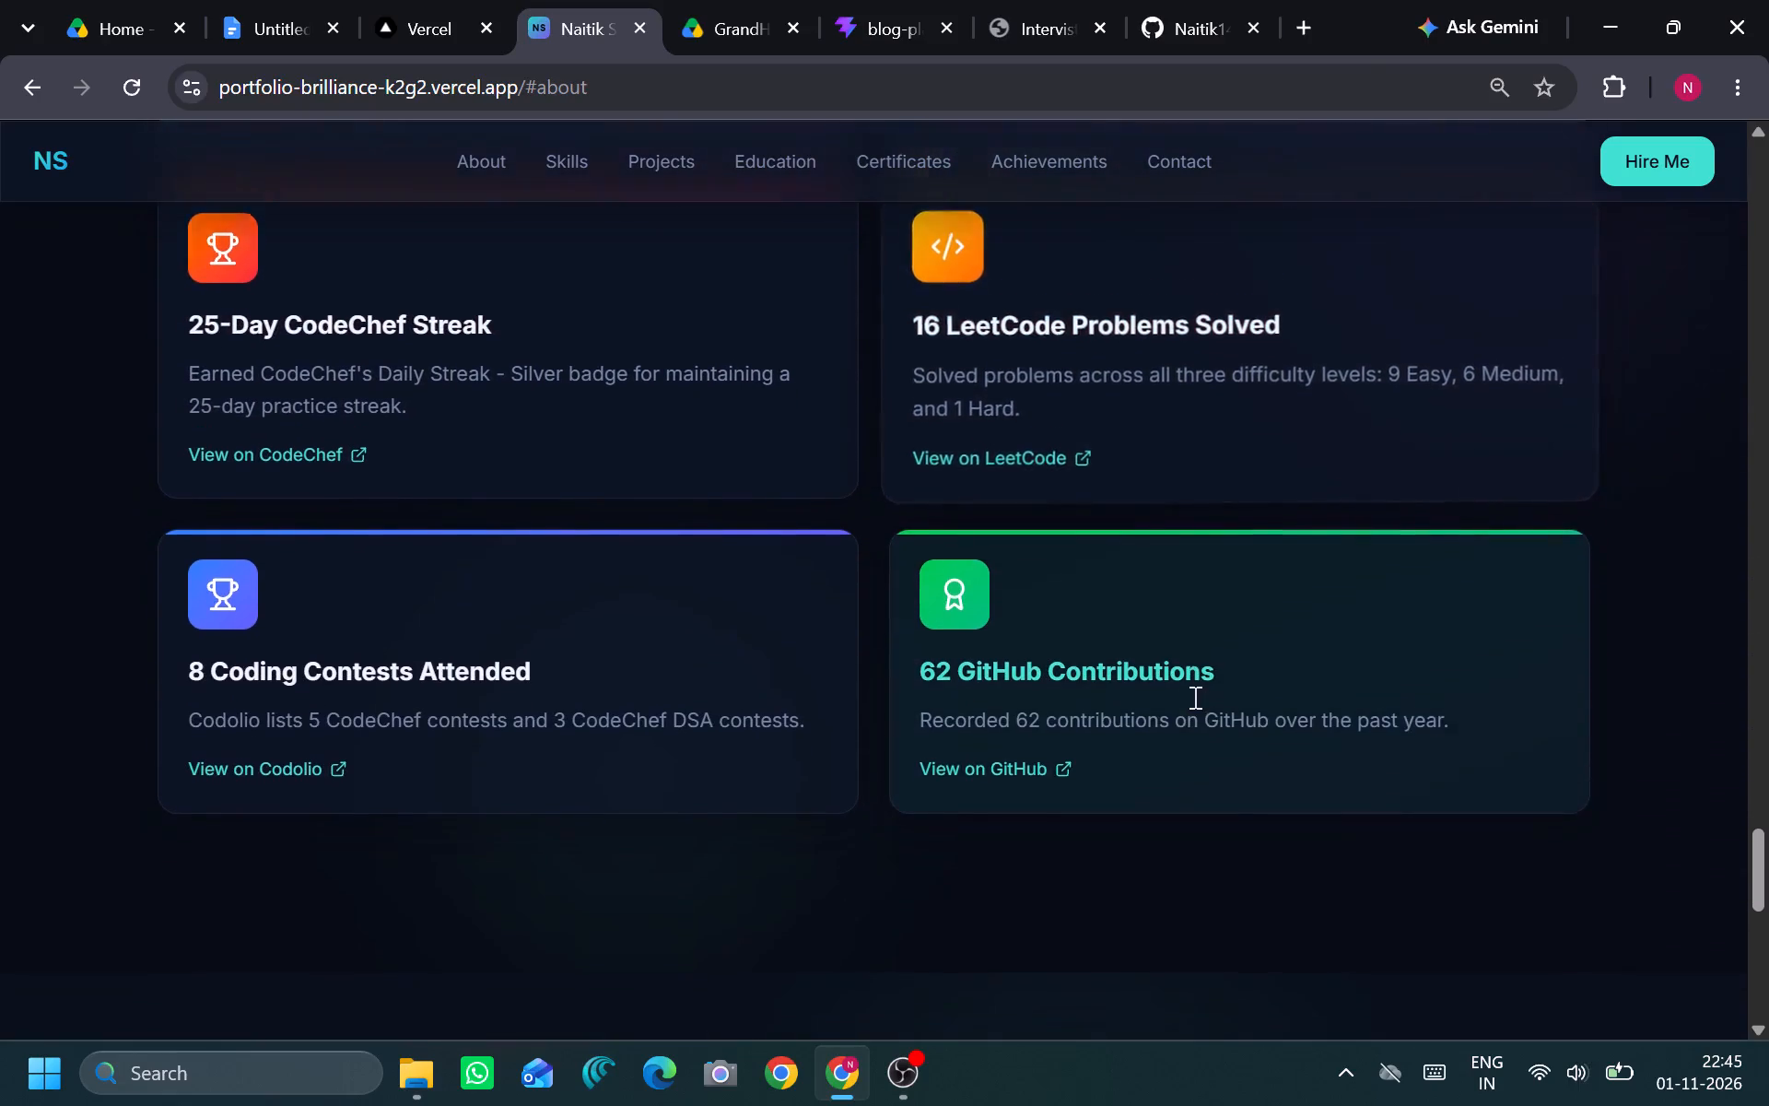
# Move on to the Contact section and present the Let's Connect card with its contact details.
pyautogui.press('Down')
pyautogui.press('Down')
pyautogui.press('Down')
pyautogui.press('Down')
pyautogui.press('Down')
pyautogui.press('Down')
pyautogui.press('Down')
pyautogui.press('Down')
pyautogui.press('Down')
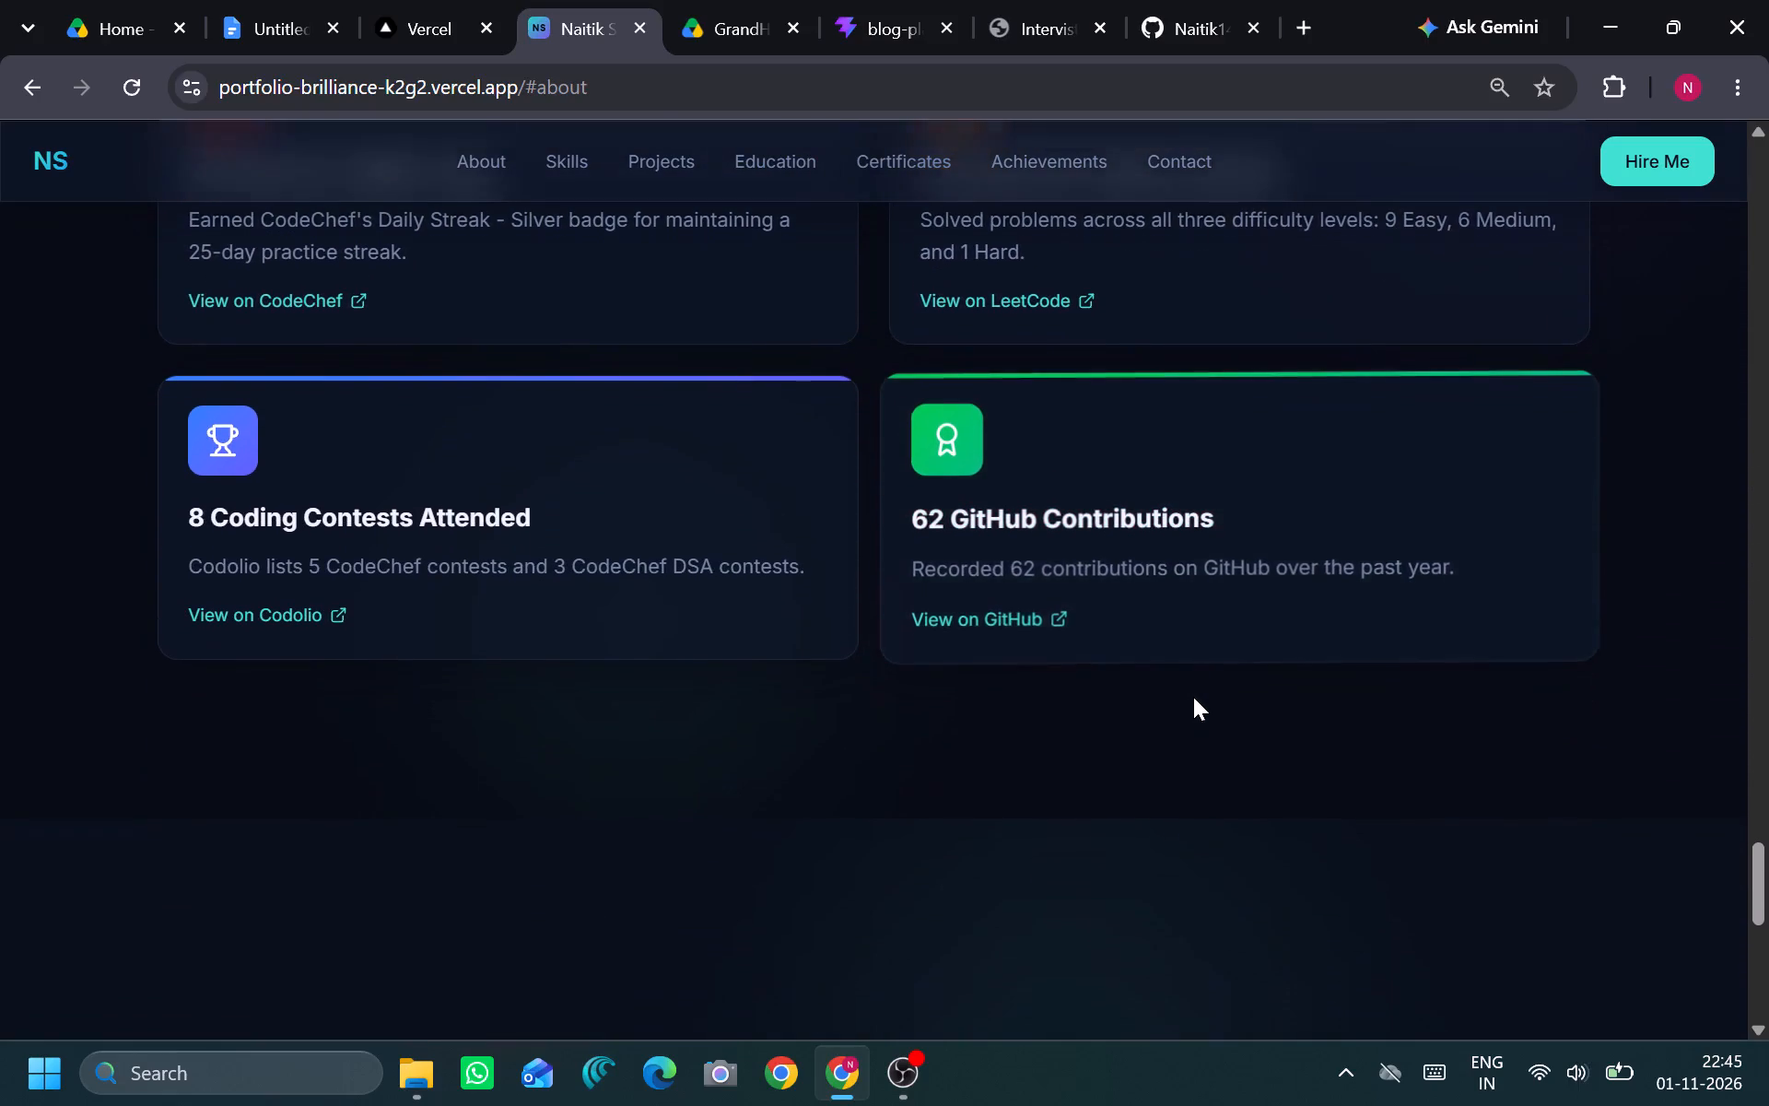
pyautogui.press('Down')
pyautogui.press('Down')
pyautogui.press('Down')
pyautogui.press('Down')
pyautogui.press('Down')
pyautogui.press('Down')
pyautogui.press('Down')
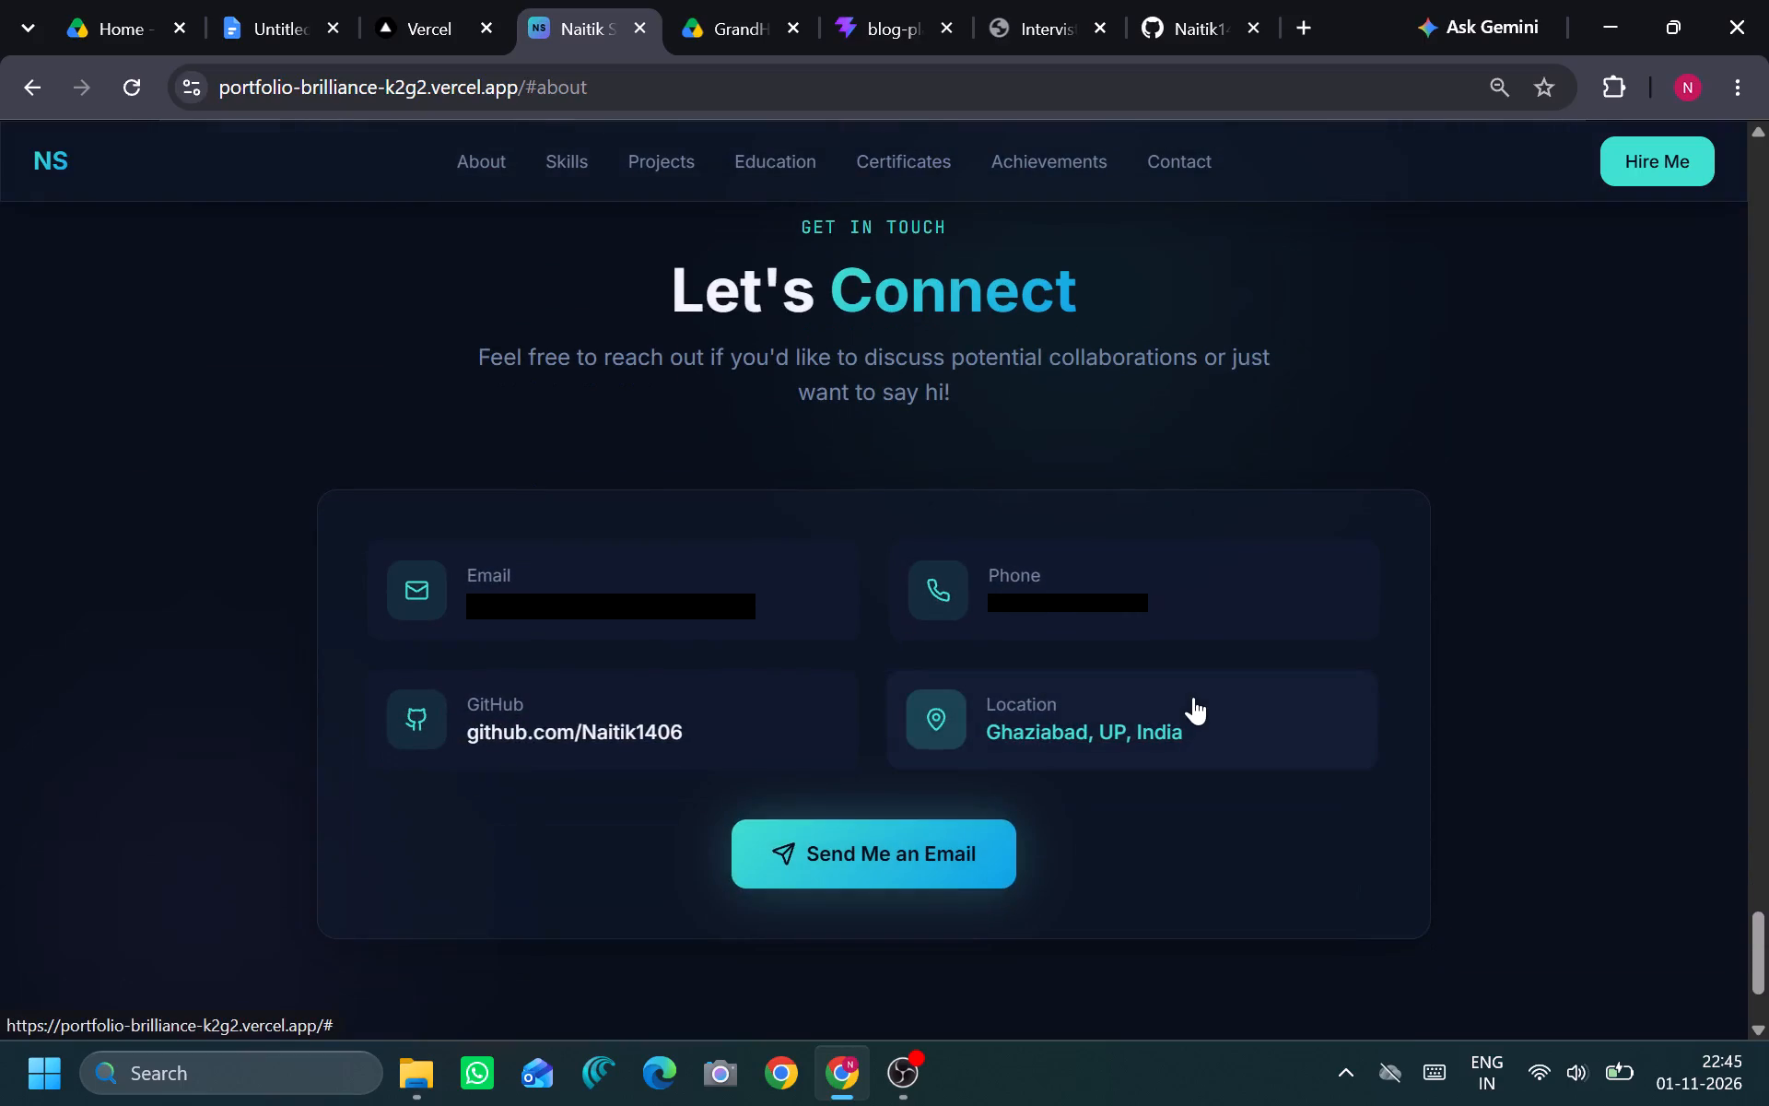
pyautogui.press('Up')
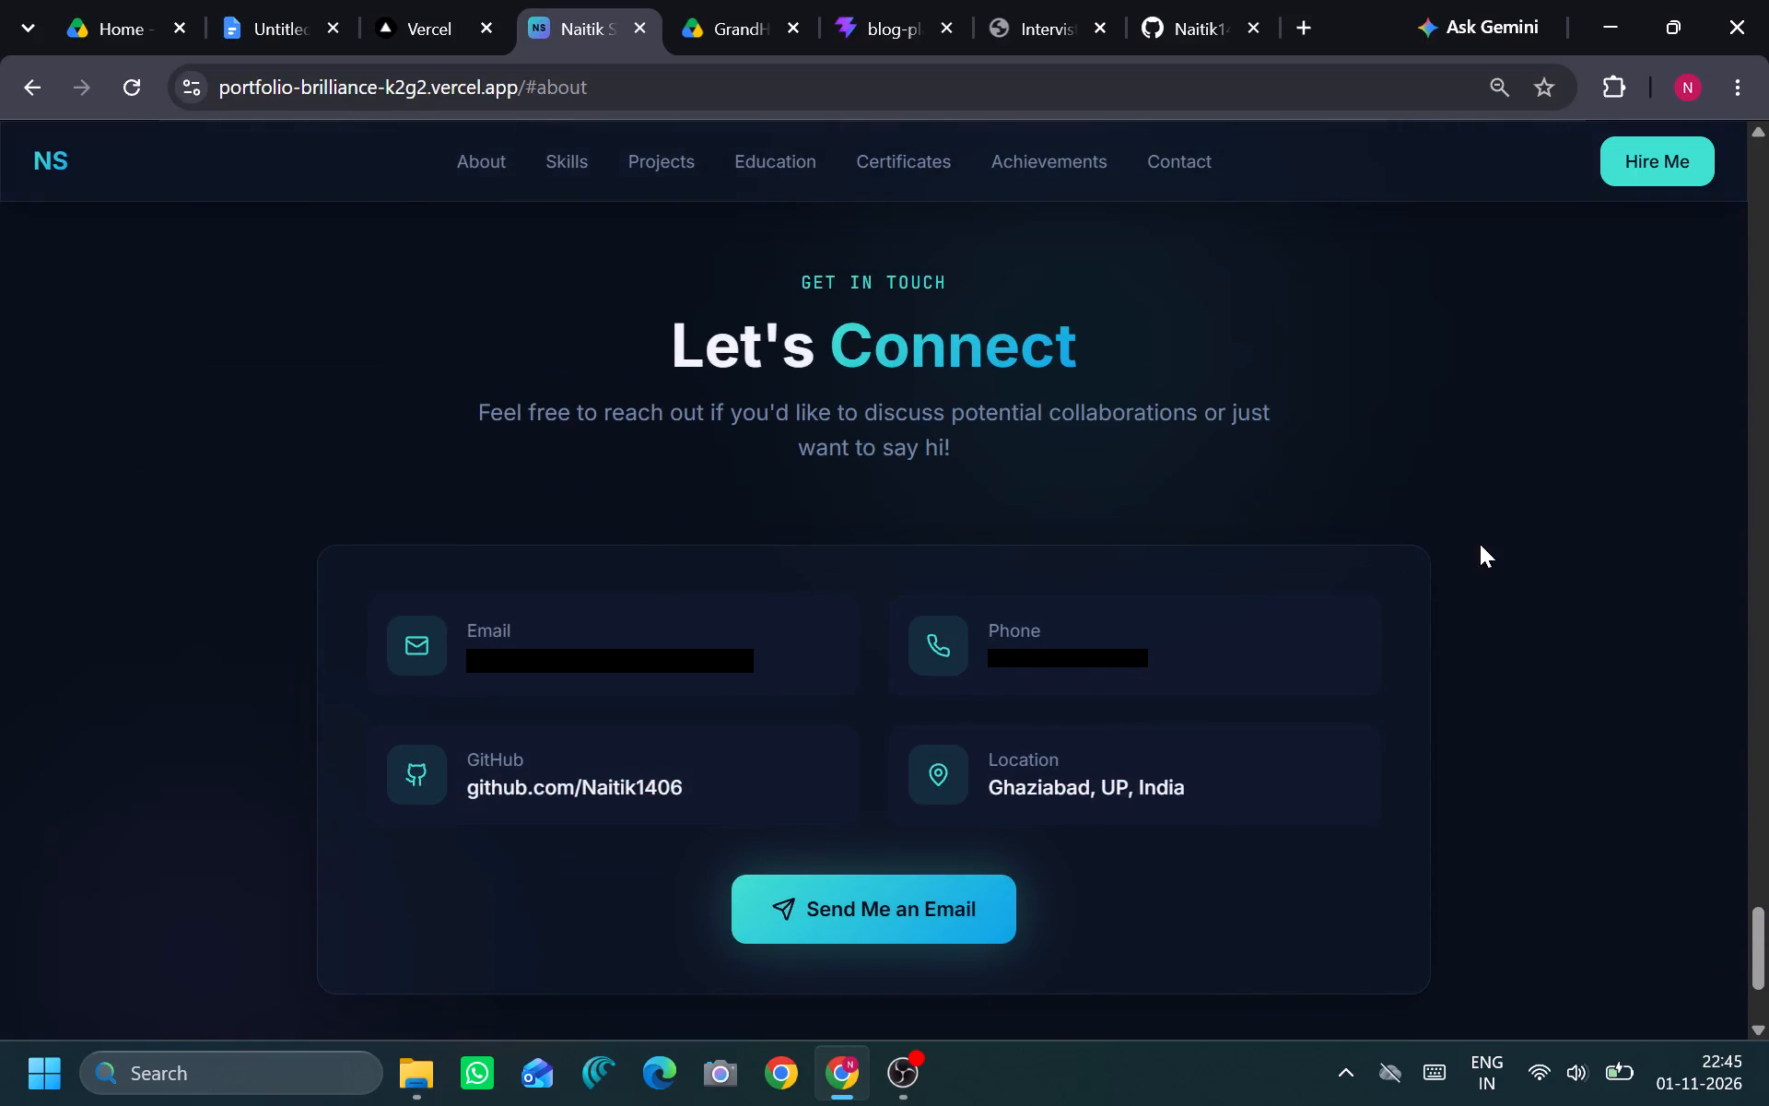
# Show the end of the portfolio page, including the Send Me an Email option and the footer's social links.
pyautogui.press('Down')
pyautogui.press('Down')
pyautogui.press('Down')
pyautogui.press('Down')
pyautogui.press('Down')
pyautogui.press('Down')
pyautogui.press('Down')
pyautogui.press('Down')
pyautogui.press('Down')
pyautogui.press('Down')
pyautogui.press('Down')
pyautogui.press('Down')
pyautogui.press('Down')
pyautogui.press('Down')
pyautogui.press('Down')
pyautogui.press('Down')
pyautogui.press('Down')
pyautogui.press('Down')
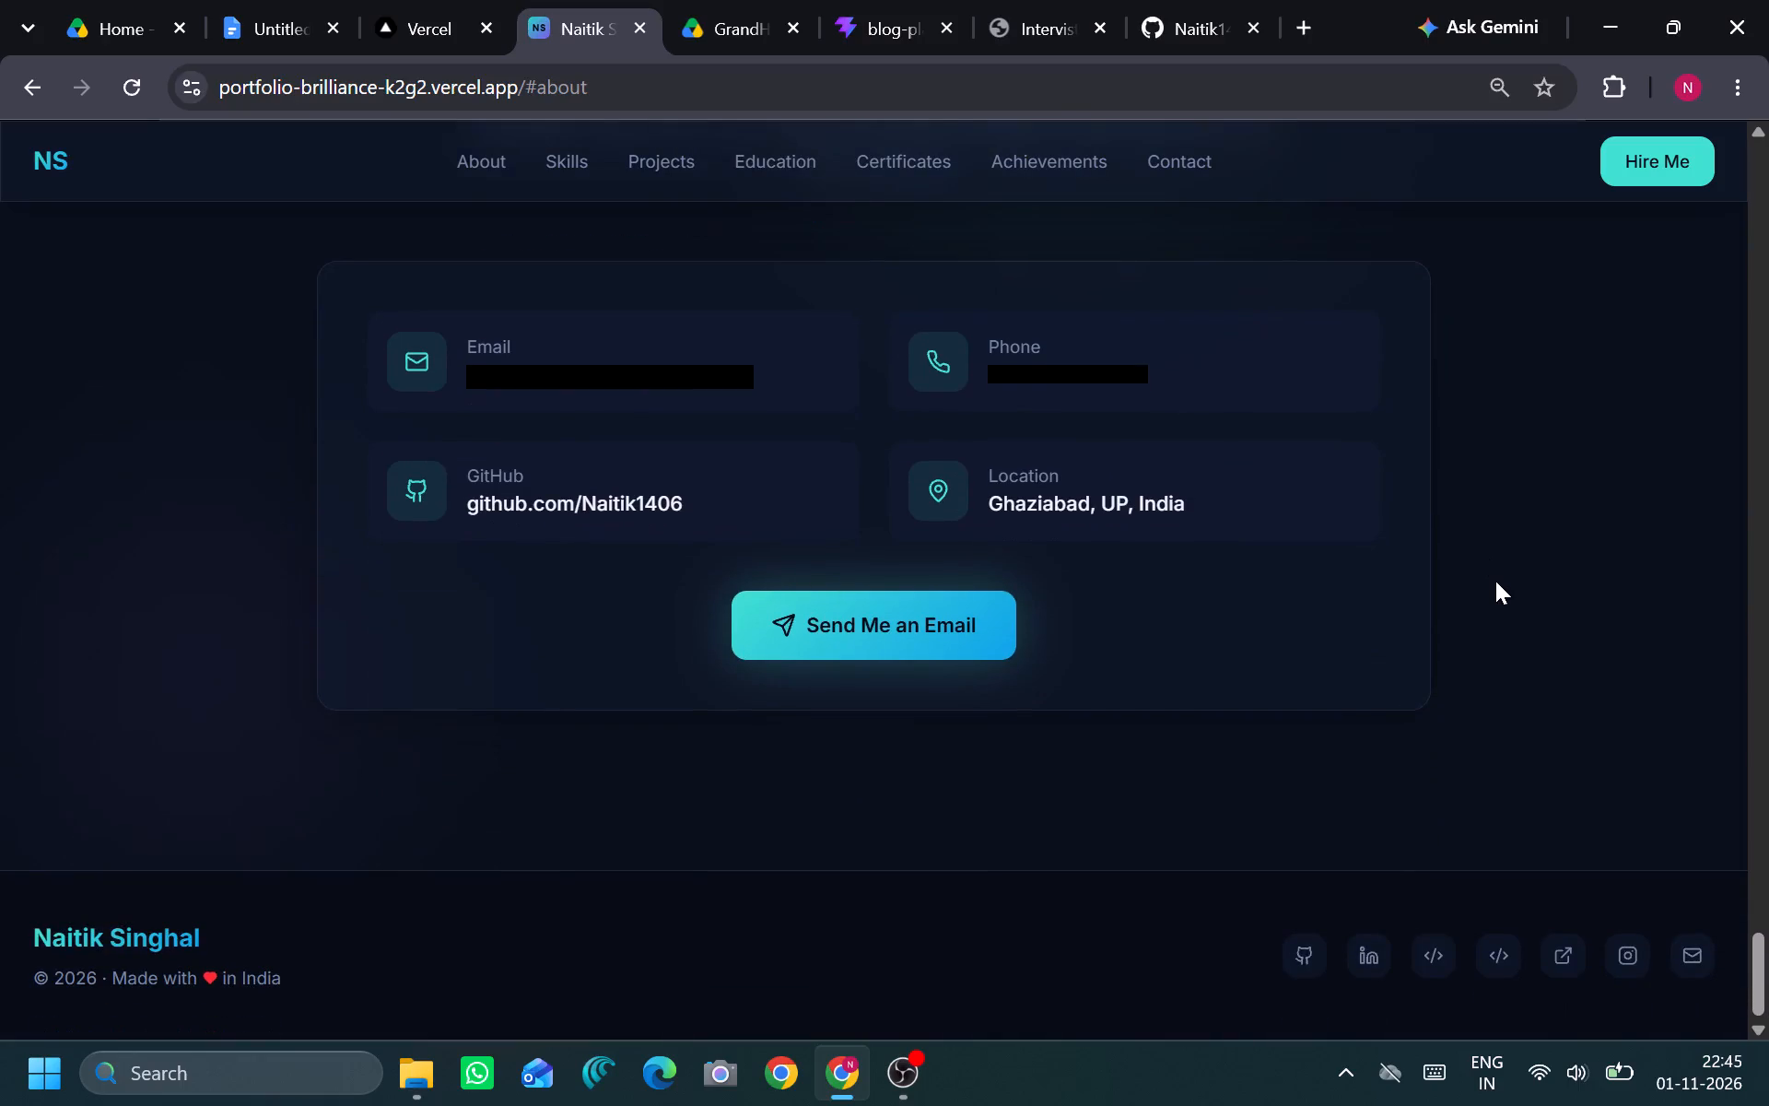
# Return through the portfolio's sections from the footer to the introduction at the top of the page.
pyautogui.press('Up')
pyautogui.press('Up')
pyautogui.press('Up')
pyautogui.press('Up')
pyautogui.press('Up')
pyautogui.press('Up')
pyautogui.press('Up')
pyautogui.press('Up')
pyautogui.press('Up')
pyautogui.press('Up')
pyautogui.press('Up')
pyautogui.press('Up')
pyautogui.press('Up')
pyautogui.press('Up')
pyautogui.press('Up')
pyautogui.press('Up')
pyautogui.press('Up')
pyautogui.press('Up')
pyautogui.press('Up')
pyautogui.press('Up')
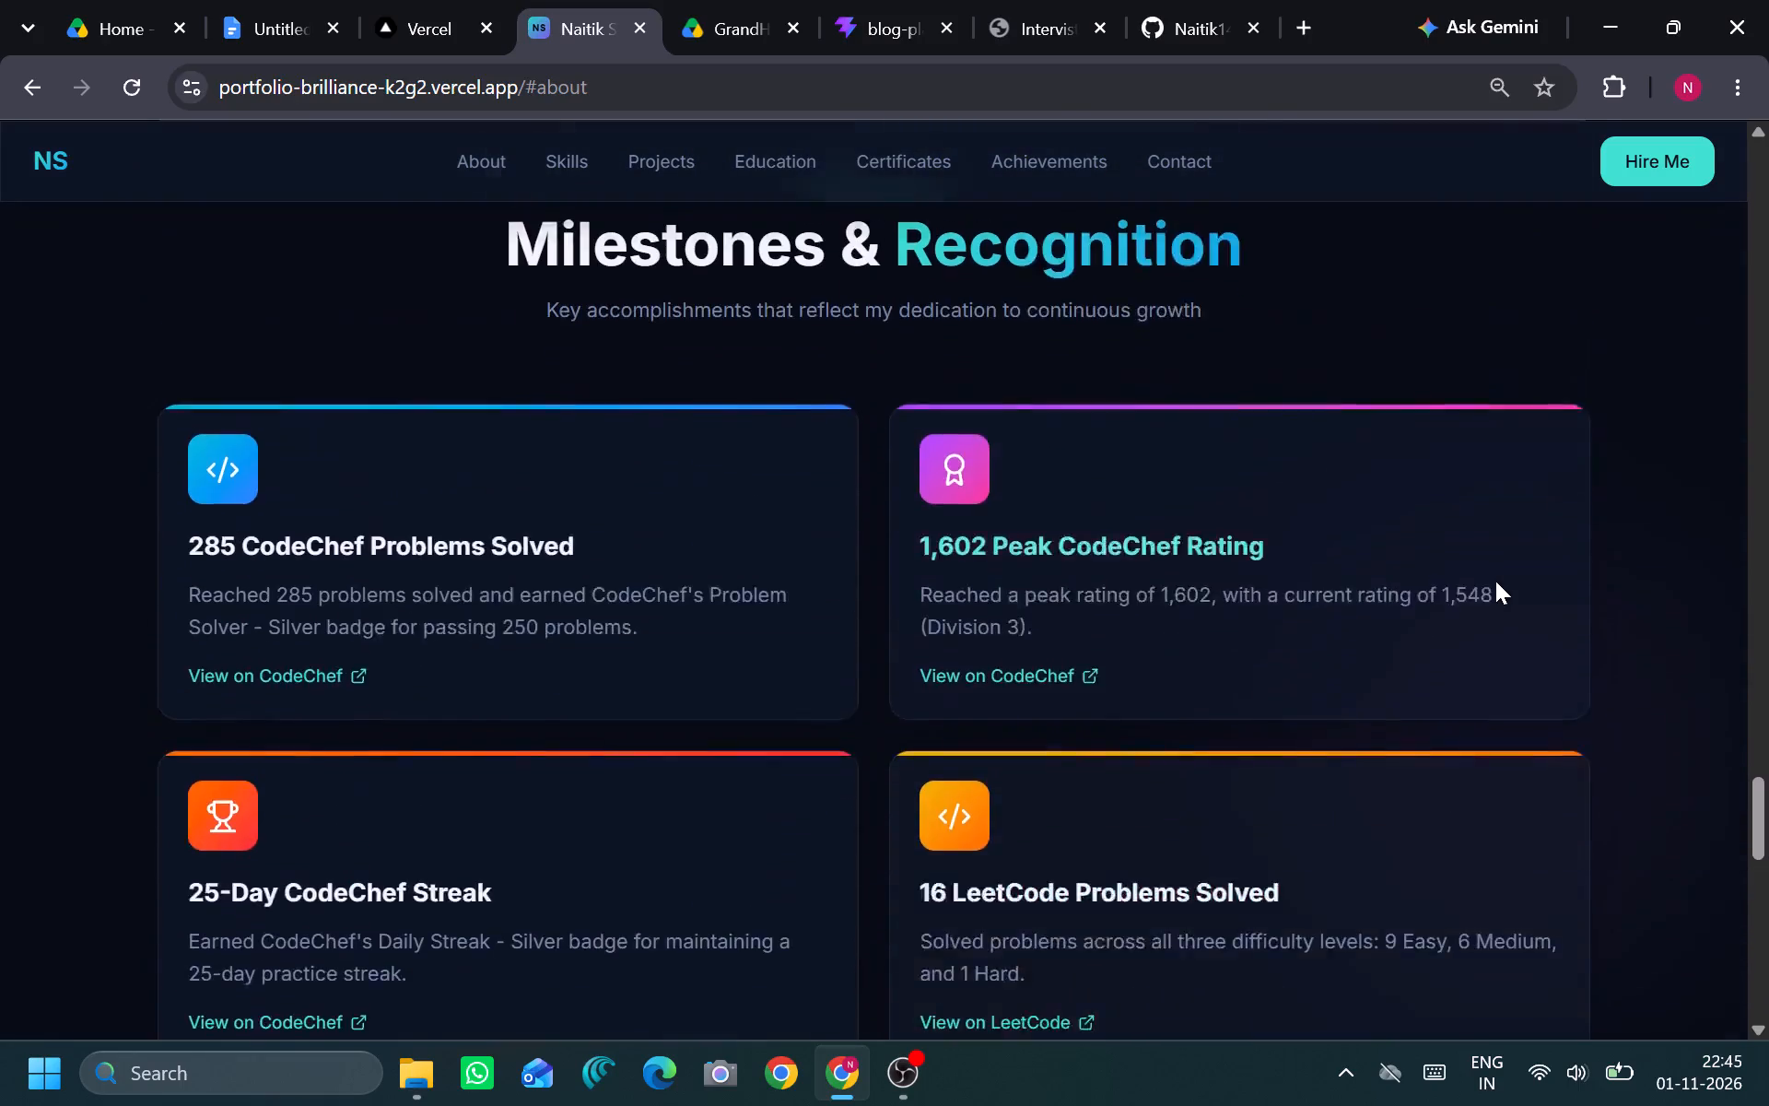
pyautogui.press('Up')
pyautogui.press('Up')
pyautogui.press('Up')
pyautogui.press('Up')
pyautogui.press('Up')
pyautogui.press('Up')
pyautogui.press('Up')
pyautogui.press('Up')
pyautogui.press('Up')
pyautogui.press('Up')
pyautogui.press('Up')
pyautogui.press('Up')
pyautogui.press('Up')
pyautogui.press('Up')
pyautogui.press('Up')
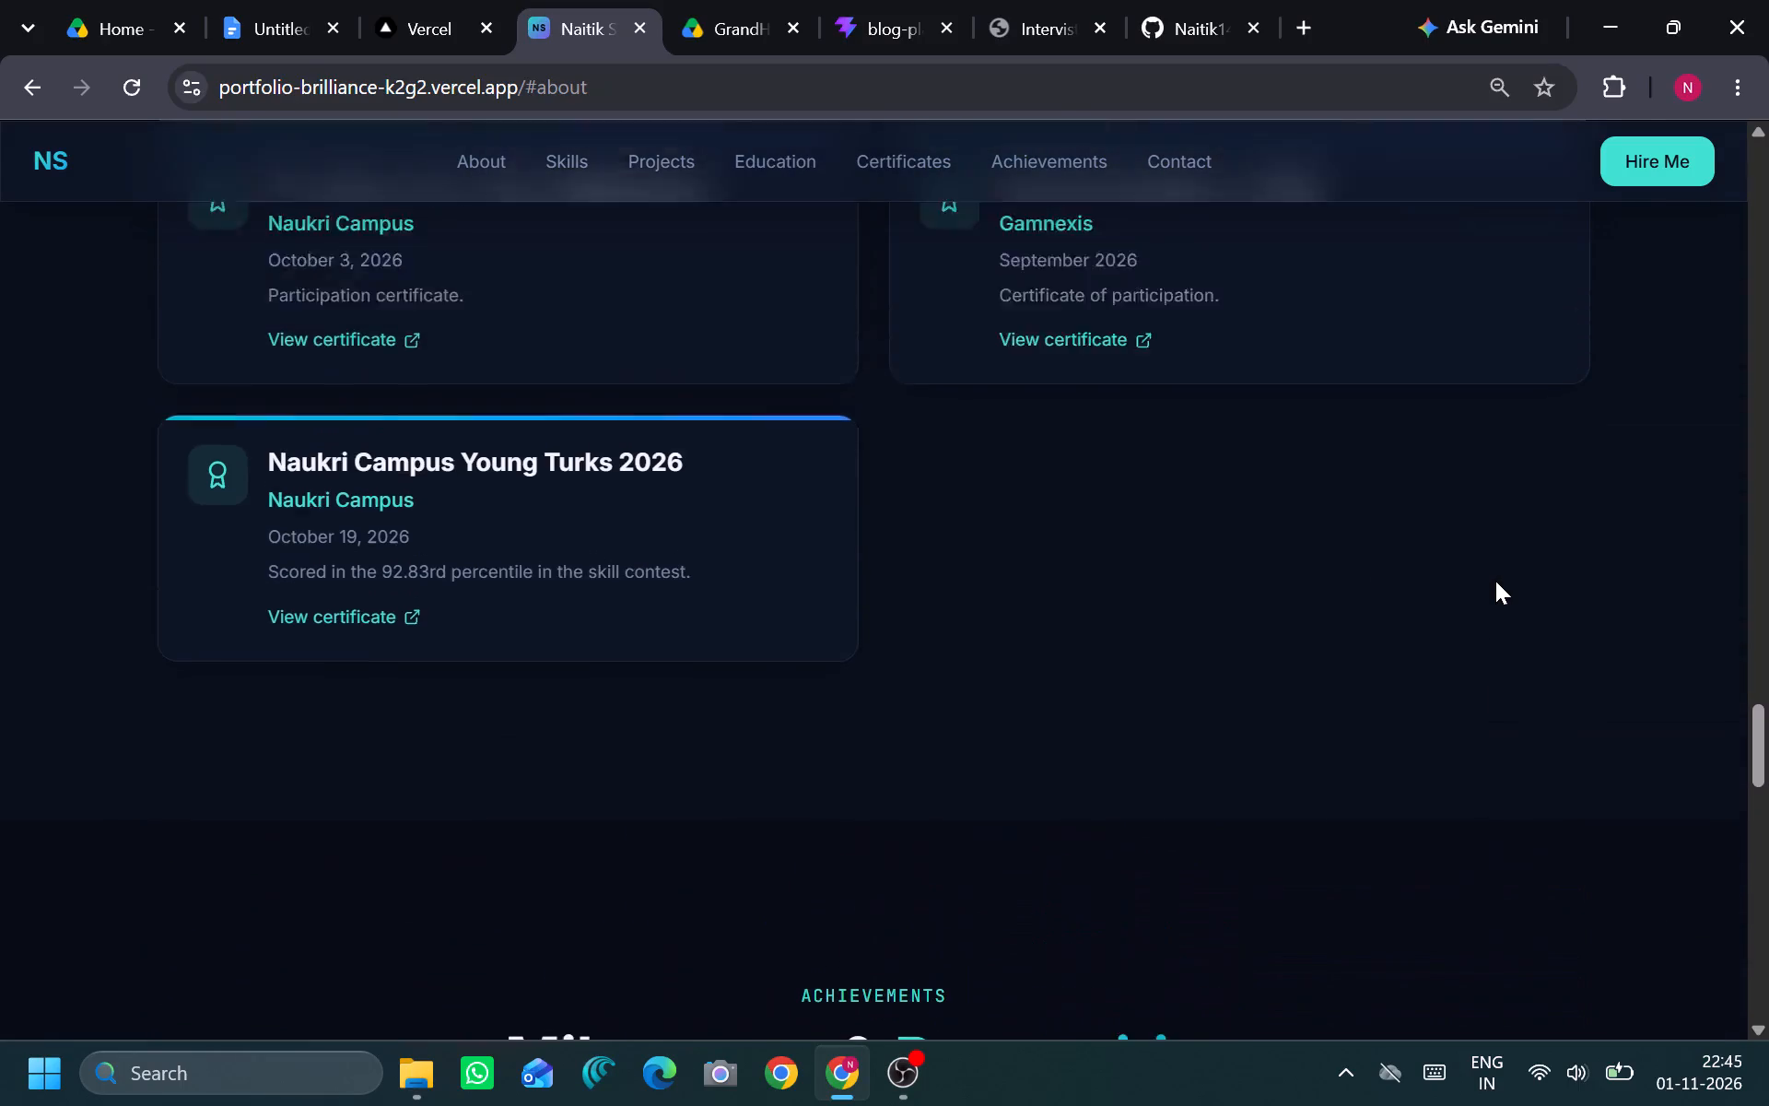
pyautogui.press('Up')
pyautogui.press('Up')
pyautogui.press('Up')
pyautogui.press('Up')
pyautogui.press('Up')
pyautogui.press('Up')
pyautogui.press('Up')
pyautogui.press('Up')
pyautogui.press('Up')
pyautogui.press('Up')
pyautogui.press('Up')
pyautogui.press('Up')
pyautogui.press('Up')
pyautogui.press('Up')
pyautogui.press('Up')
pyautogui.press('Up')
pyautogui.press('Up')
pyautogui.press('Up')
pyautogui.press('Up')
pyautogui.press('Up')
pyautogui.press('Up')
pyautogui.press('Up')
pyautogui.press('Up')
pyautogui.press('Up')
pyautogui.press('Up')
pyautogui.press('Up')
pyautogui.press('Up')
pyautogui.press('Up')
pyautogui.press('Up')
pyautogui.press('Up')
pyautogui.press('Up')
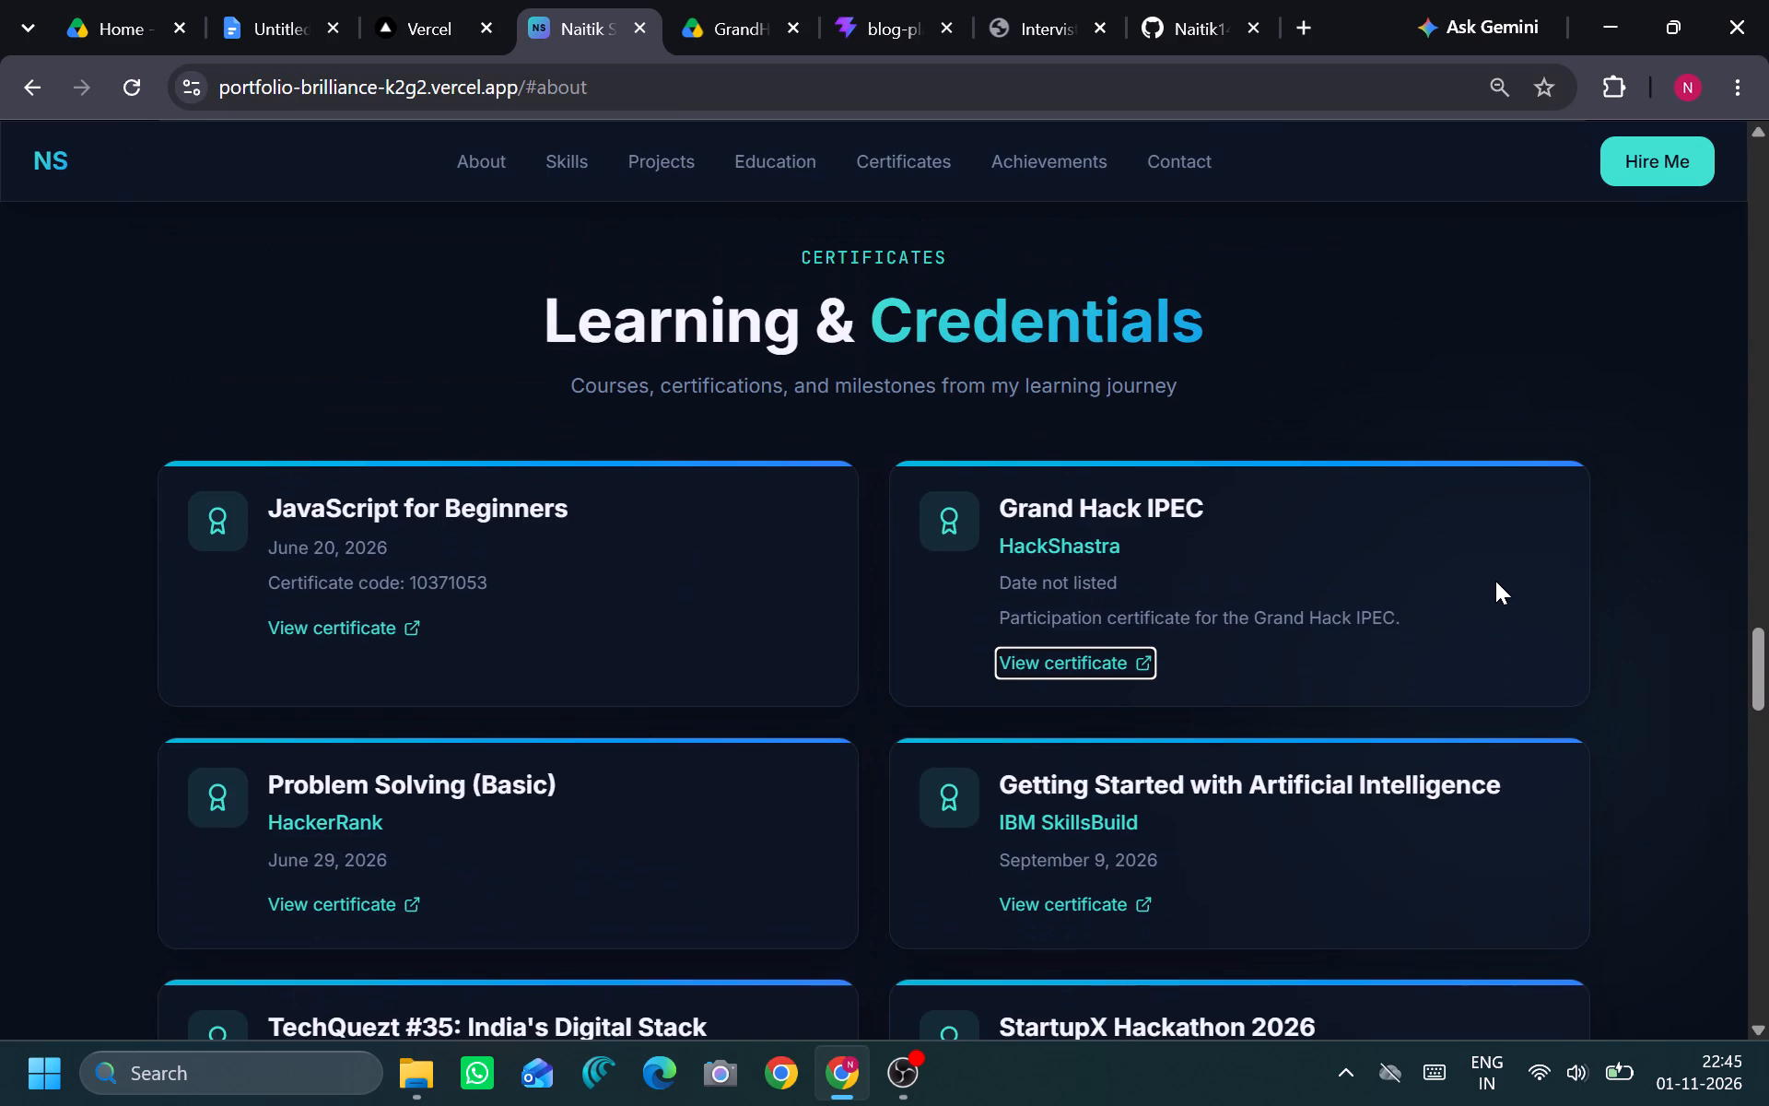
pyautogui.press('Up')
pyautogui.press('Up')
pyautogui.press('Up')
pyautogui.press('Up')
pyautogui.press('Up')
pyautogui.press('Up')
pyautogui.press('Up')
pyautogui.press('Up')
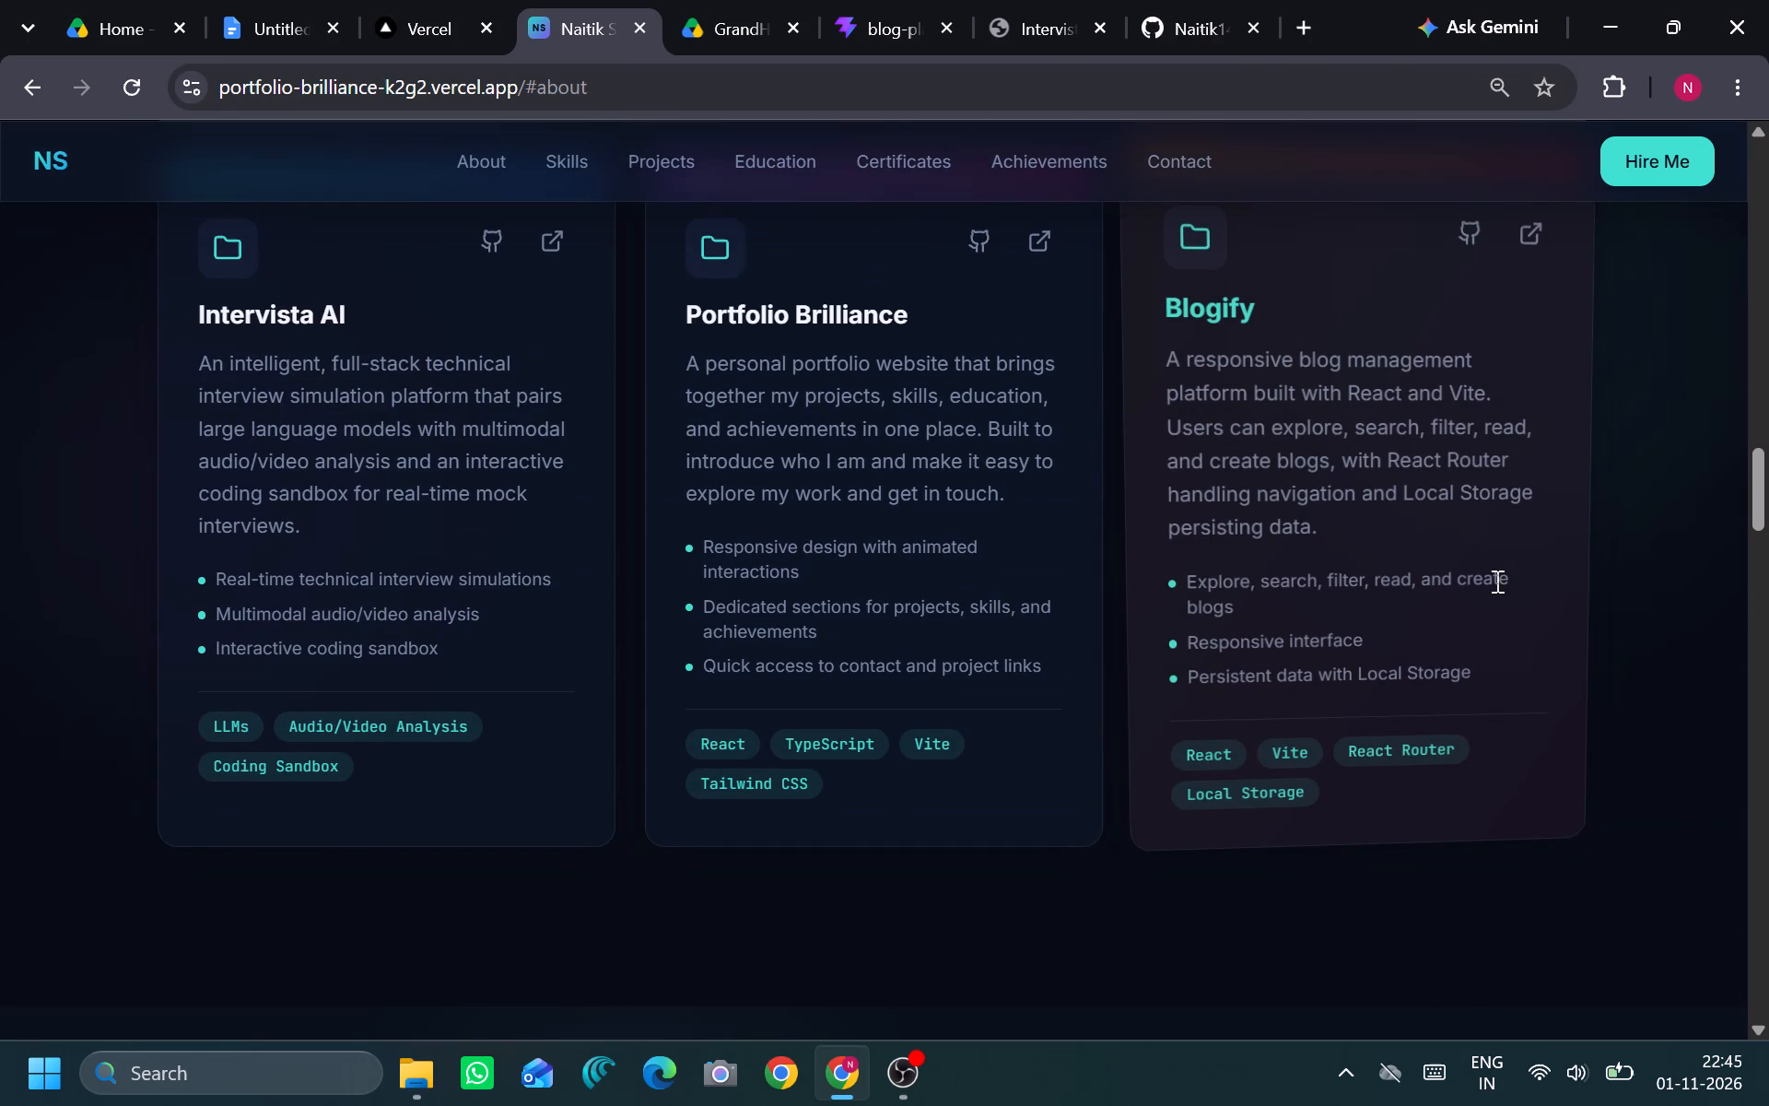
pyautogui.press('Up')
pyautogui.press('Up')
pyautogui.press('Up')
pyautogui.press('Up')
pyautogui.press('Up')
pyautogui.press('Up')
pyautogui.press('Up')
pyautogui.press('Up')
pyautogui.press('Up')
pyautogui.press('Up')
pyautogui.press('Up')
pyautogui.press('Up')
pyautogui.press('Up')
pyautogui.press('Up')
pyautogui.press('Up')
pyautogui.press('Up')
pyautogui.press('Up')
pyautogui.press('Up')
pyautogui.press('Up')
pyautogui.press('Up')
pyautogui.press('Up')
pyautogui.press('Up')
pyautogui.press('Up')
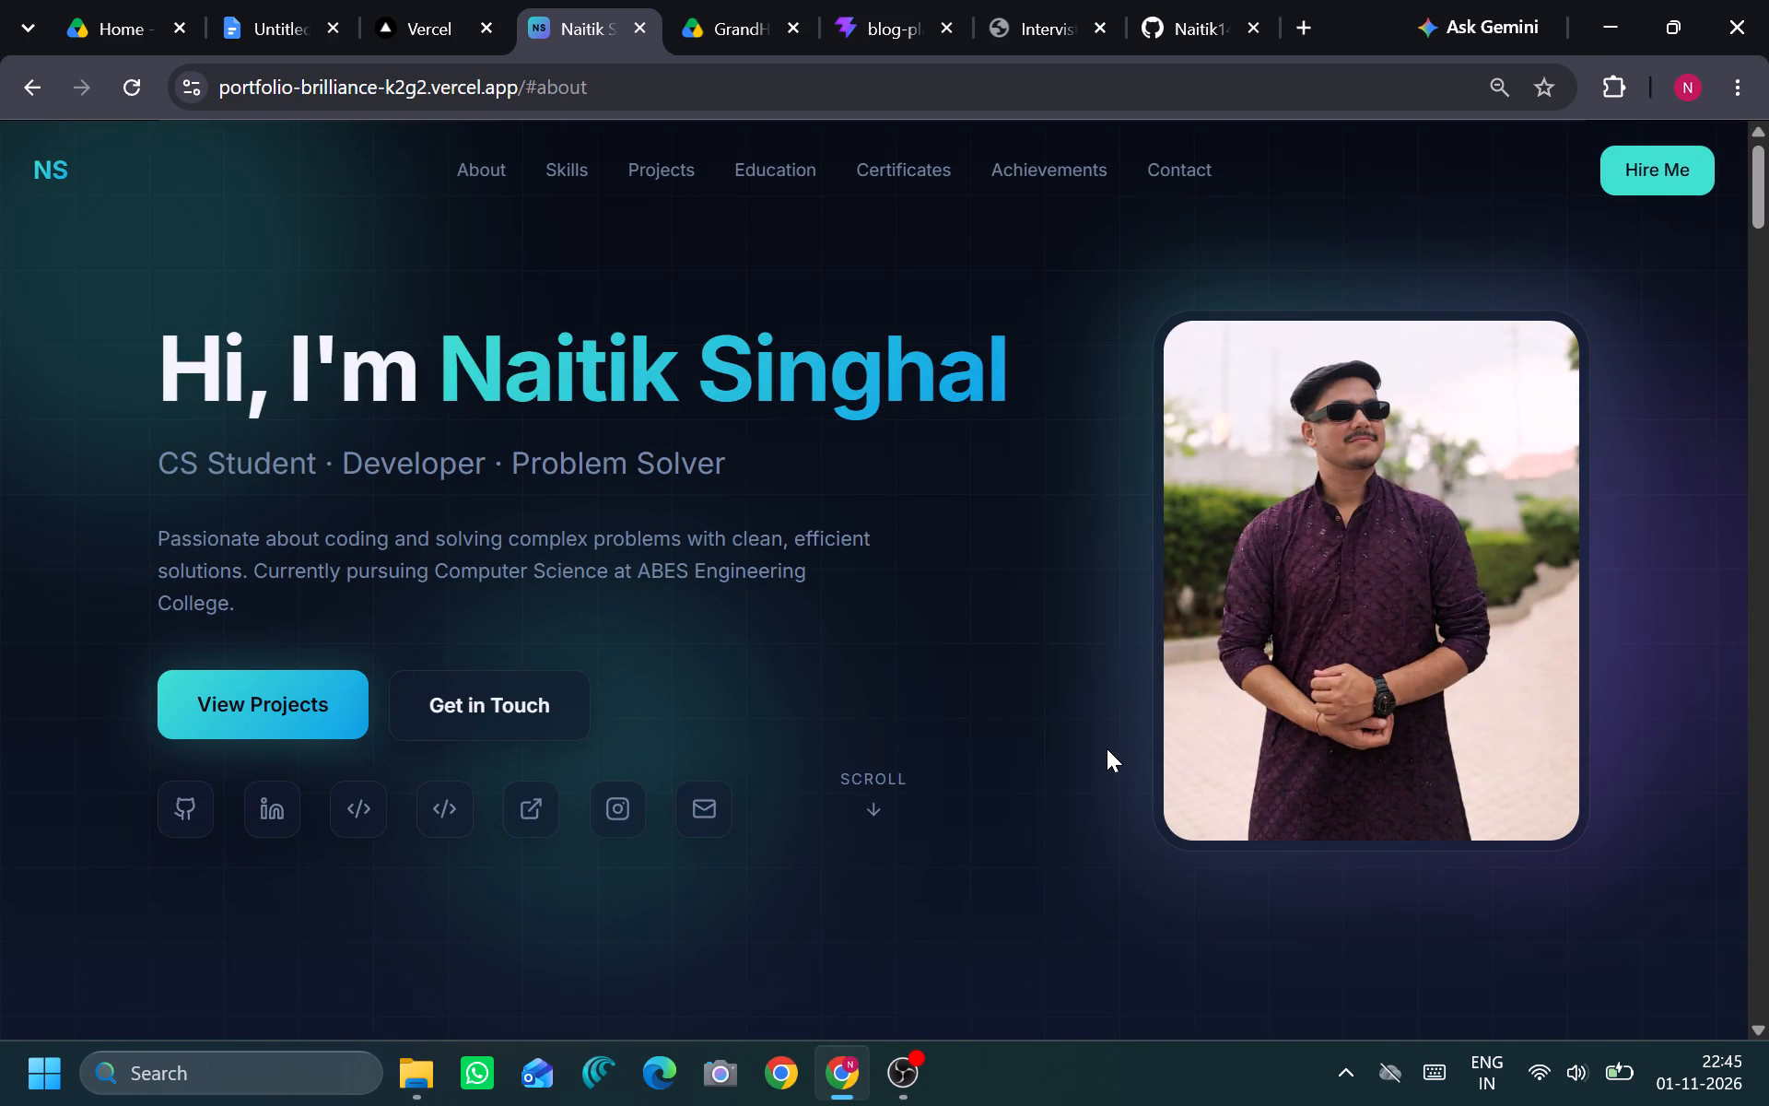
# Switch to OBS and stop recording the portfolio walkthrough.
pyautogui.click(912, 1044)
pyautogui.click(267, 187)
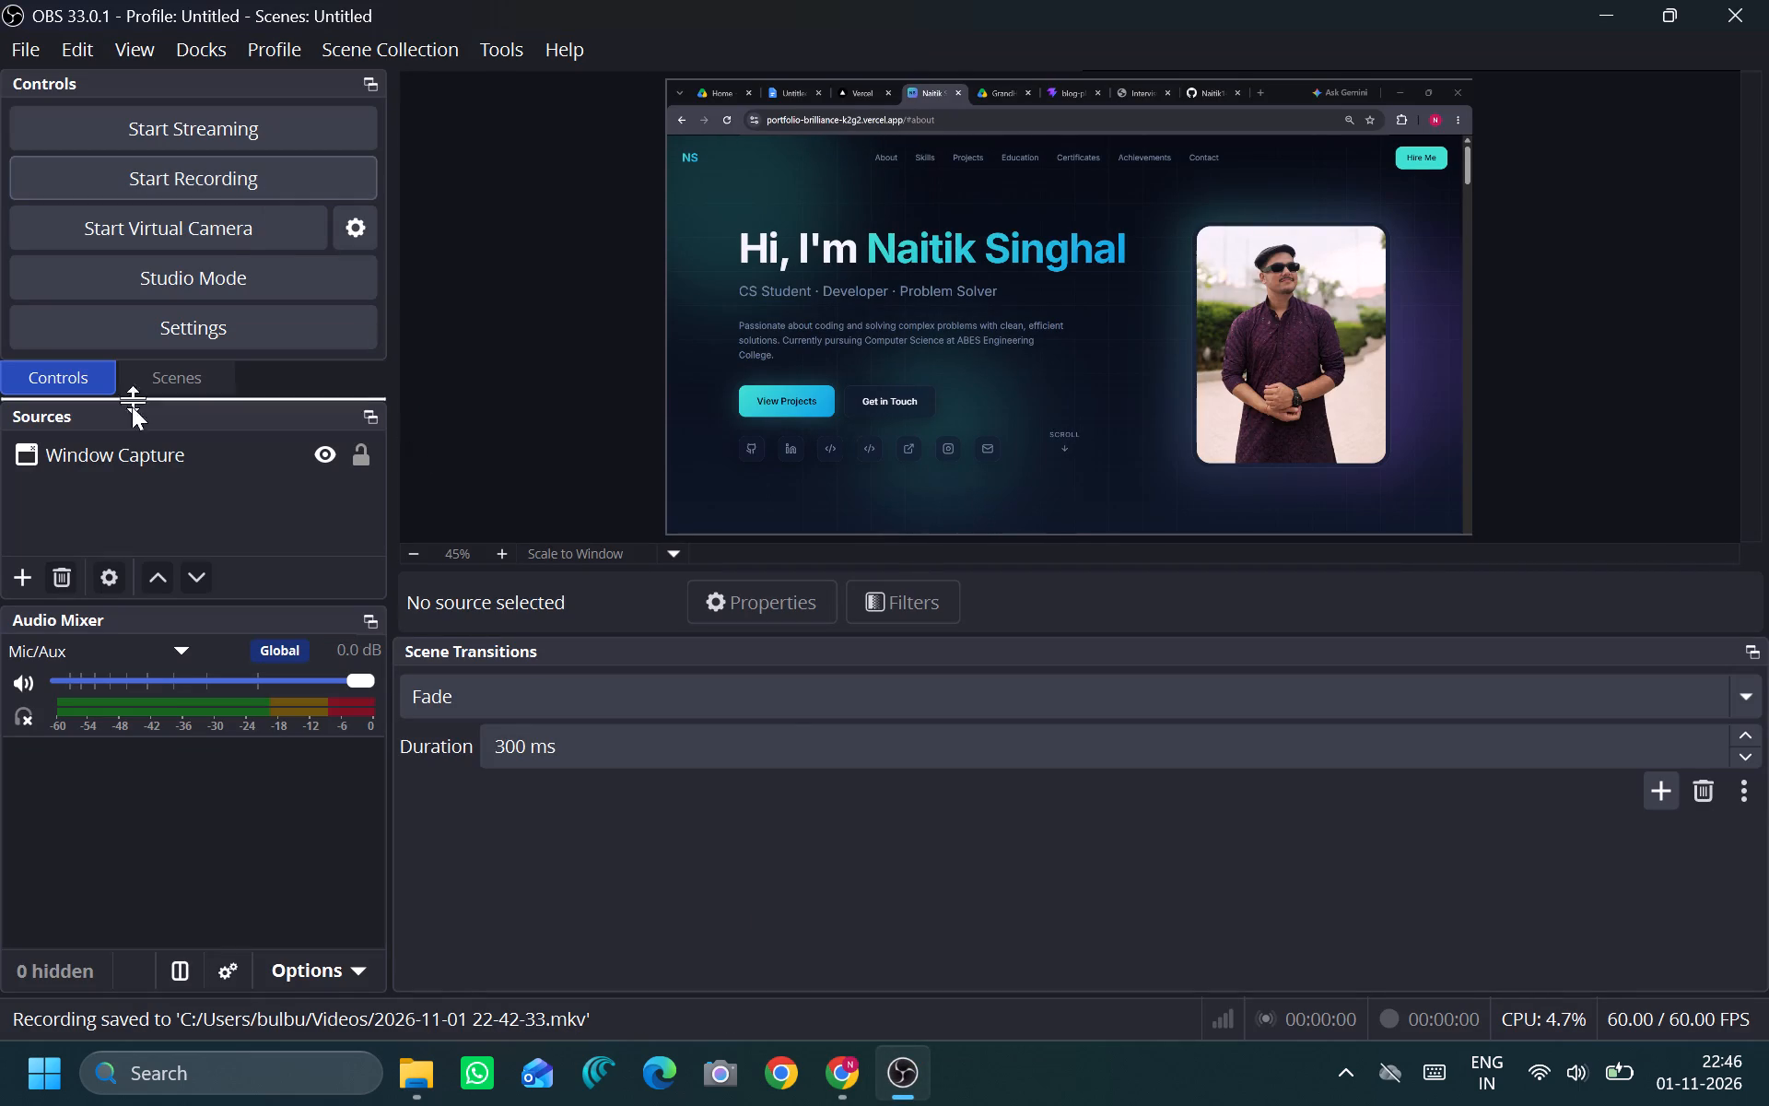
pyautogui.click(413, 1092)
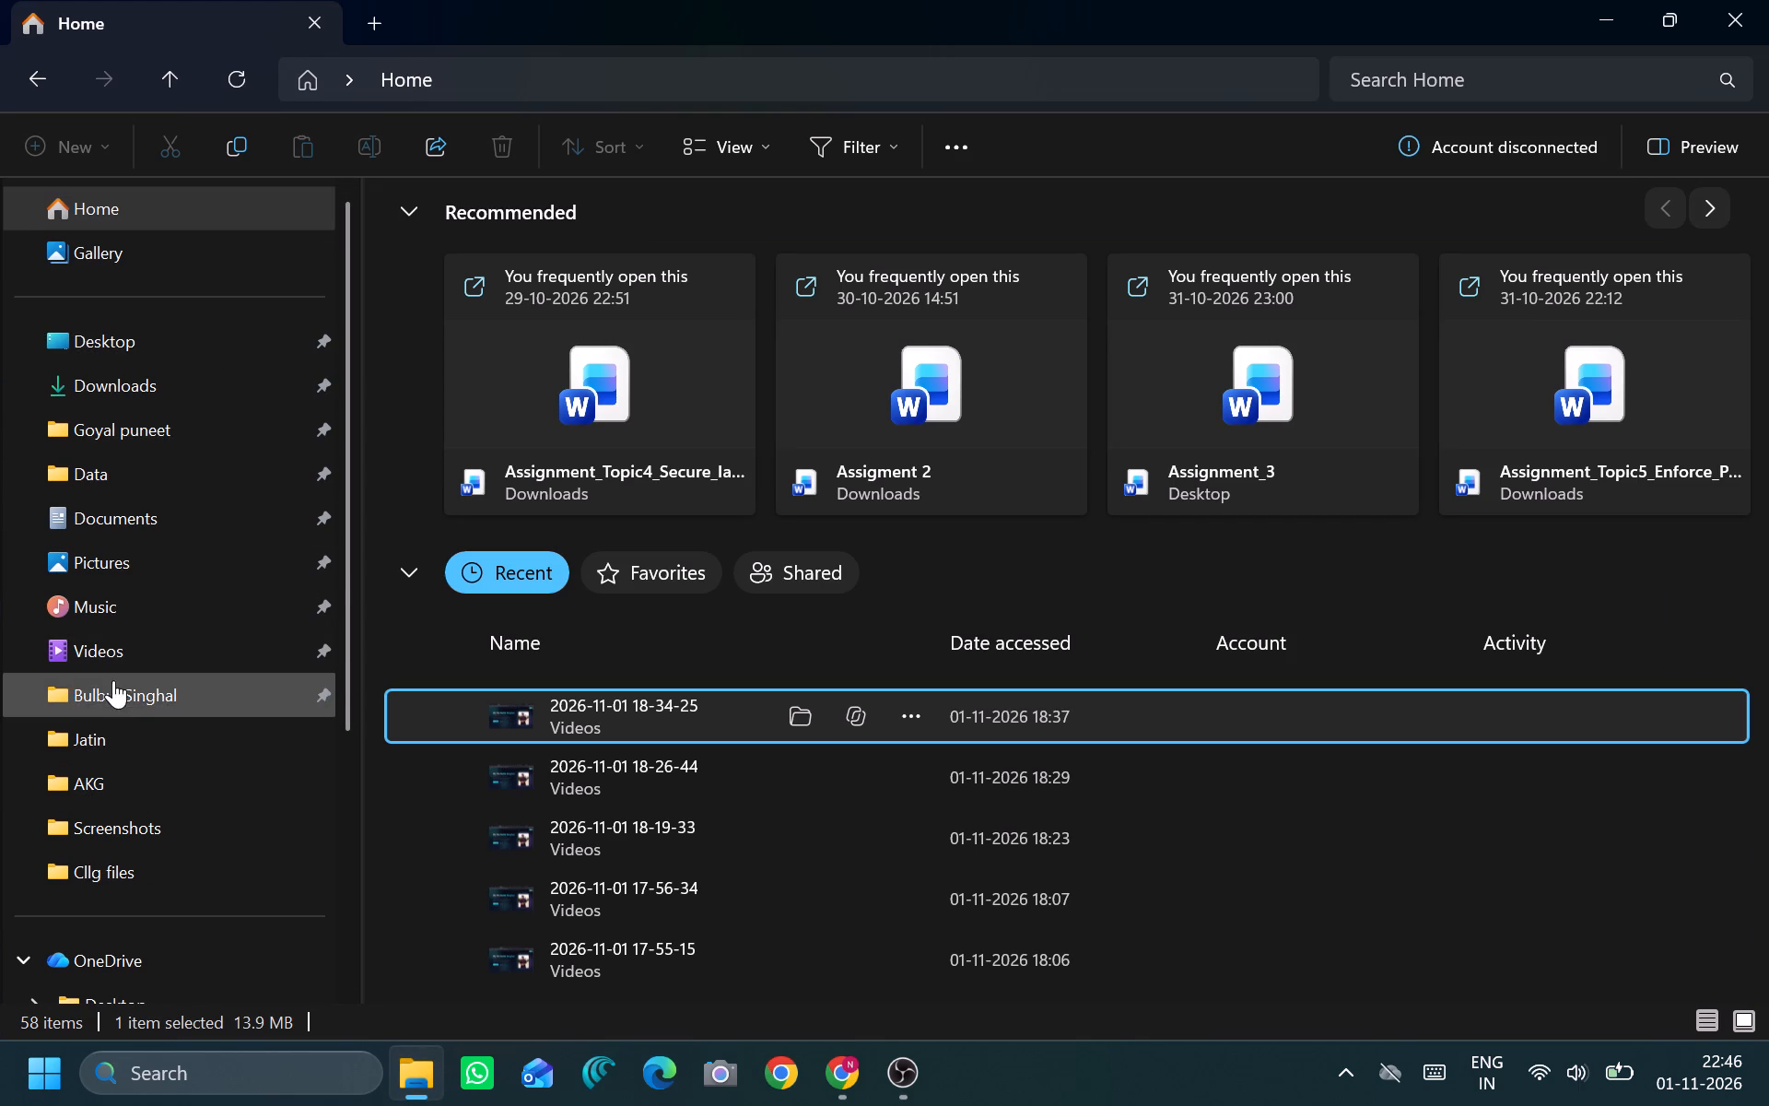
pyautogui.click(106, 645)
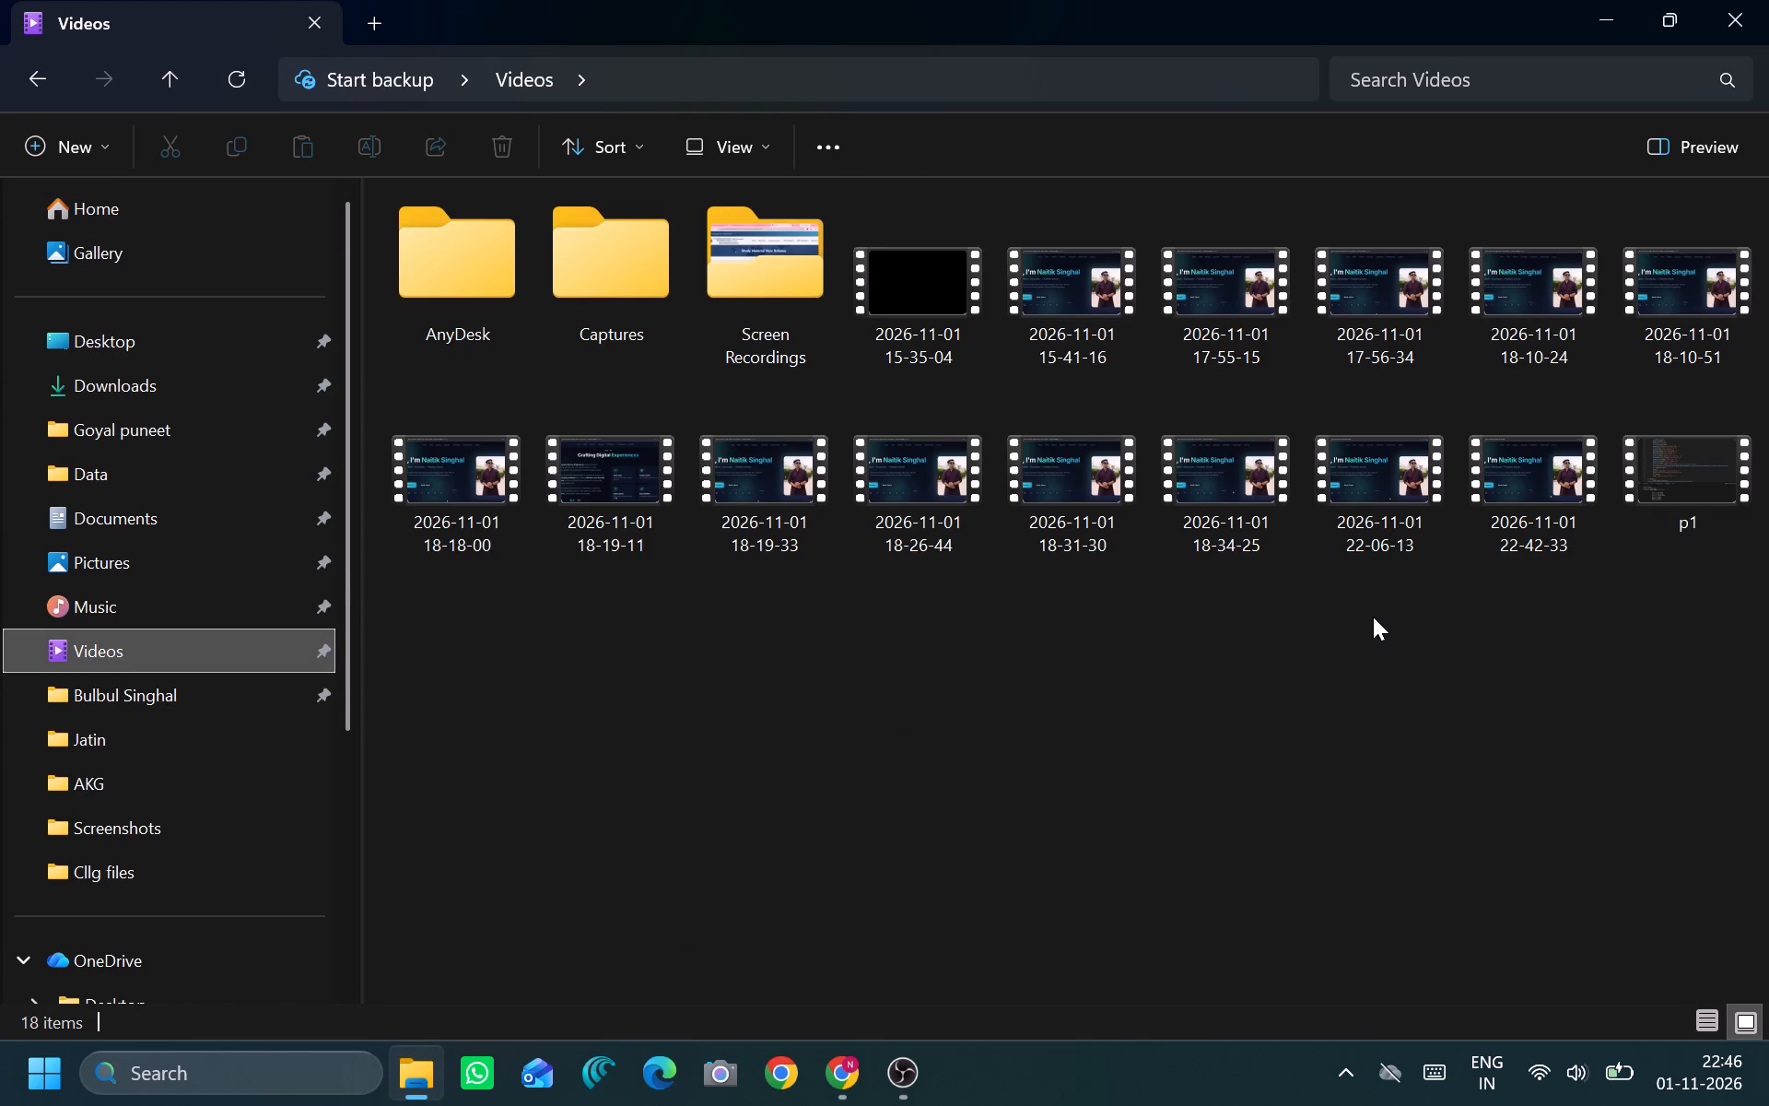
pyautogui.rightClick(1495, 504)
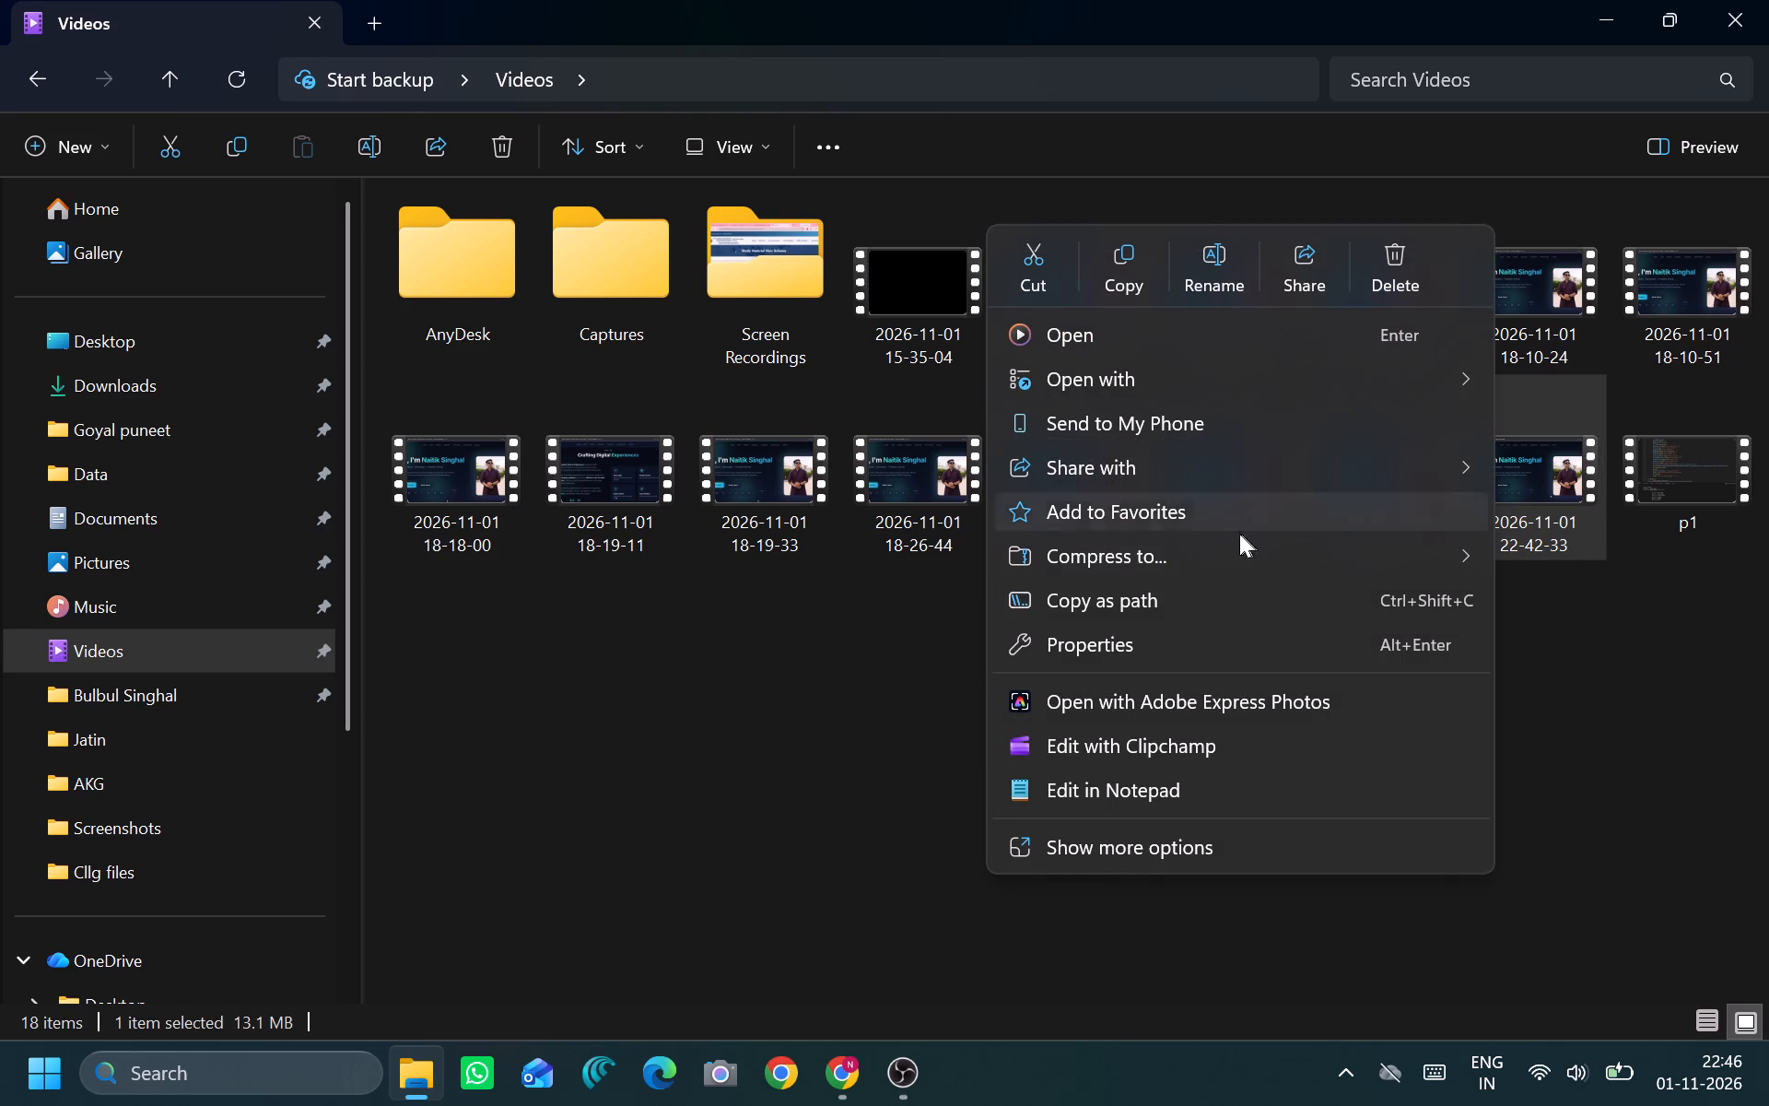
pyautogui.click(1236, 328)
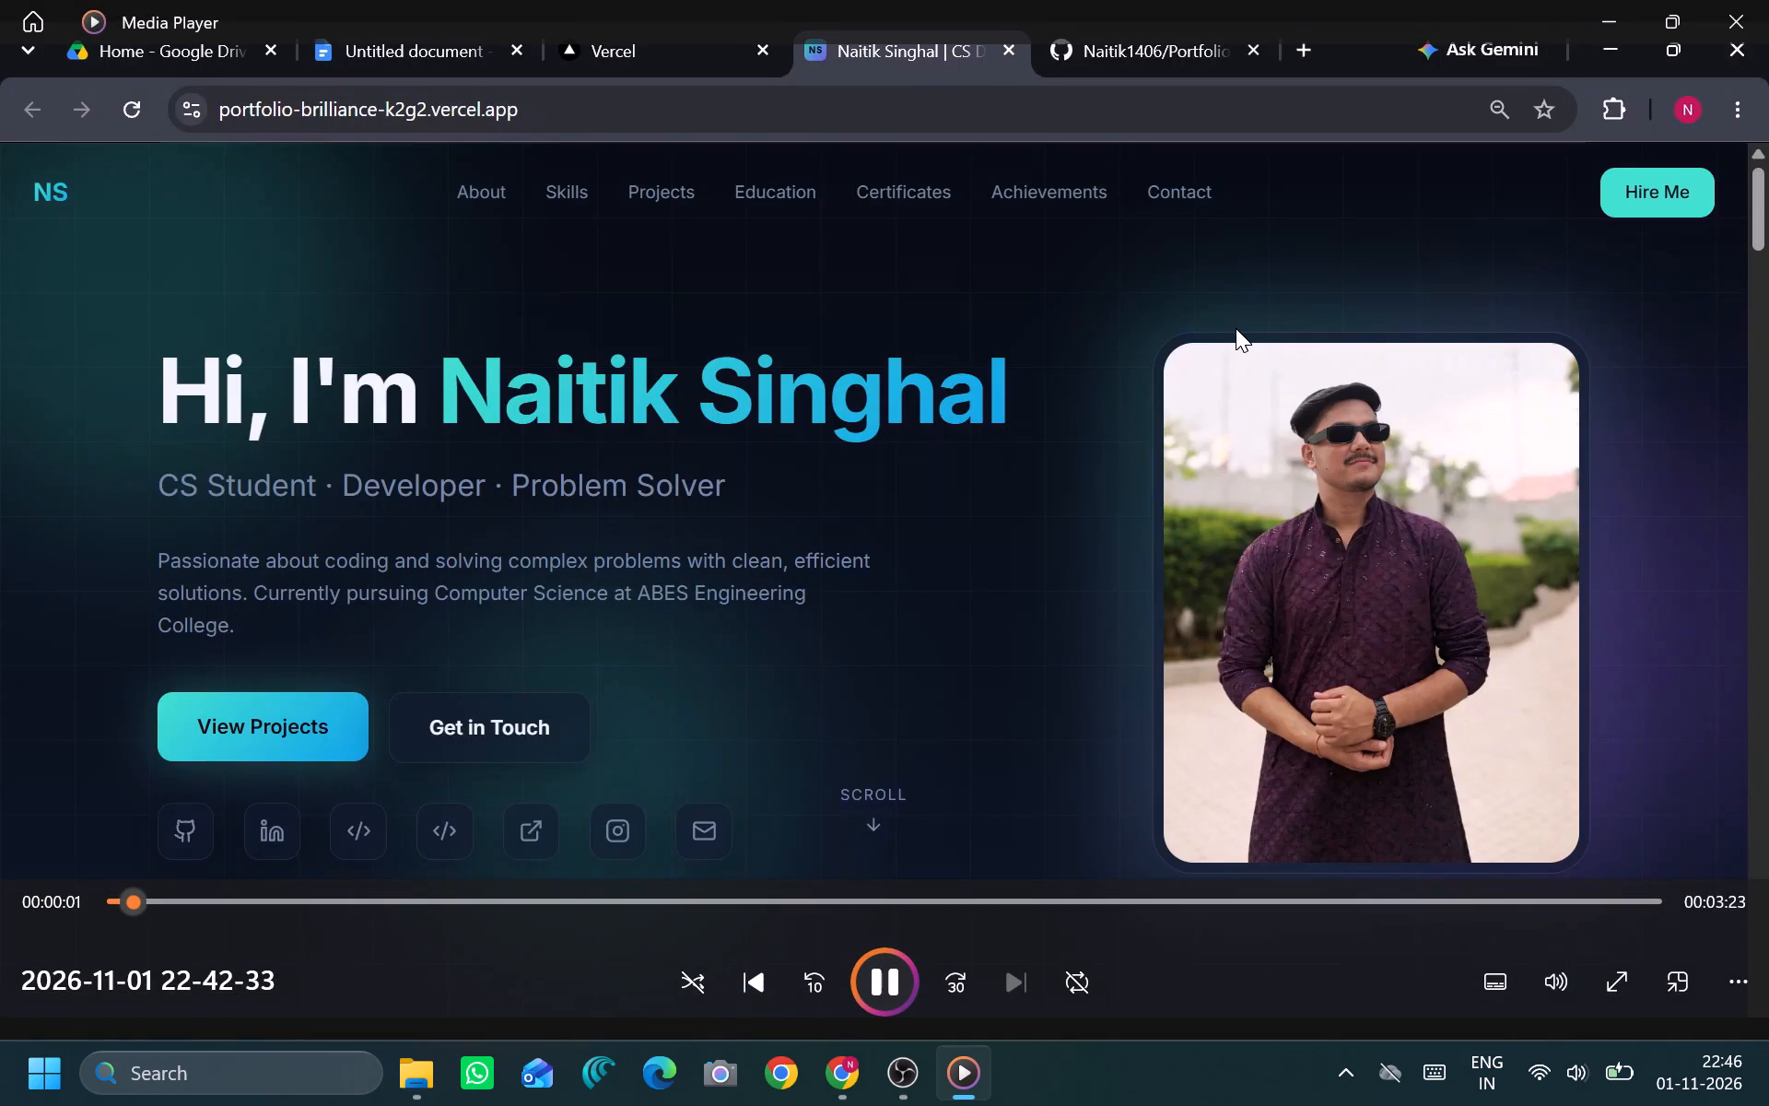
# Check the system's quick settings for Bluetooth and sound while the recorded walkthrough plays, and close them again.
pyautogui.click(1573, 1071)
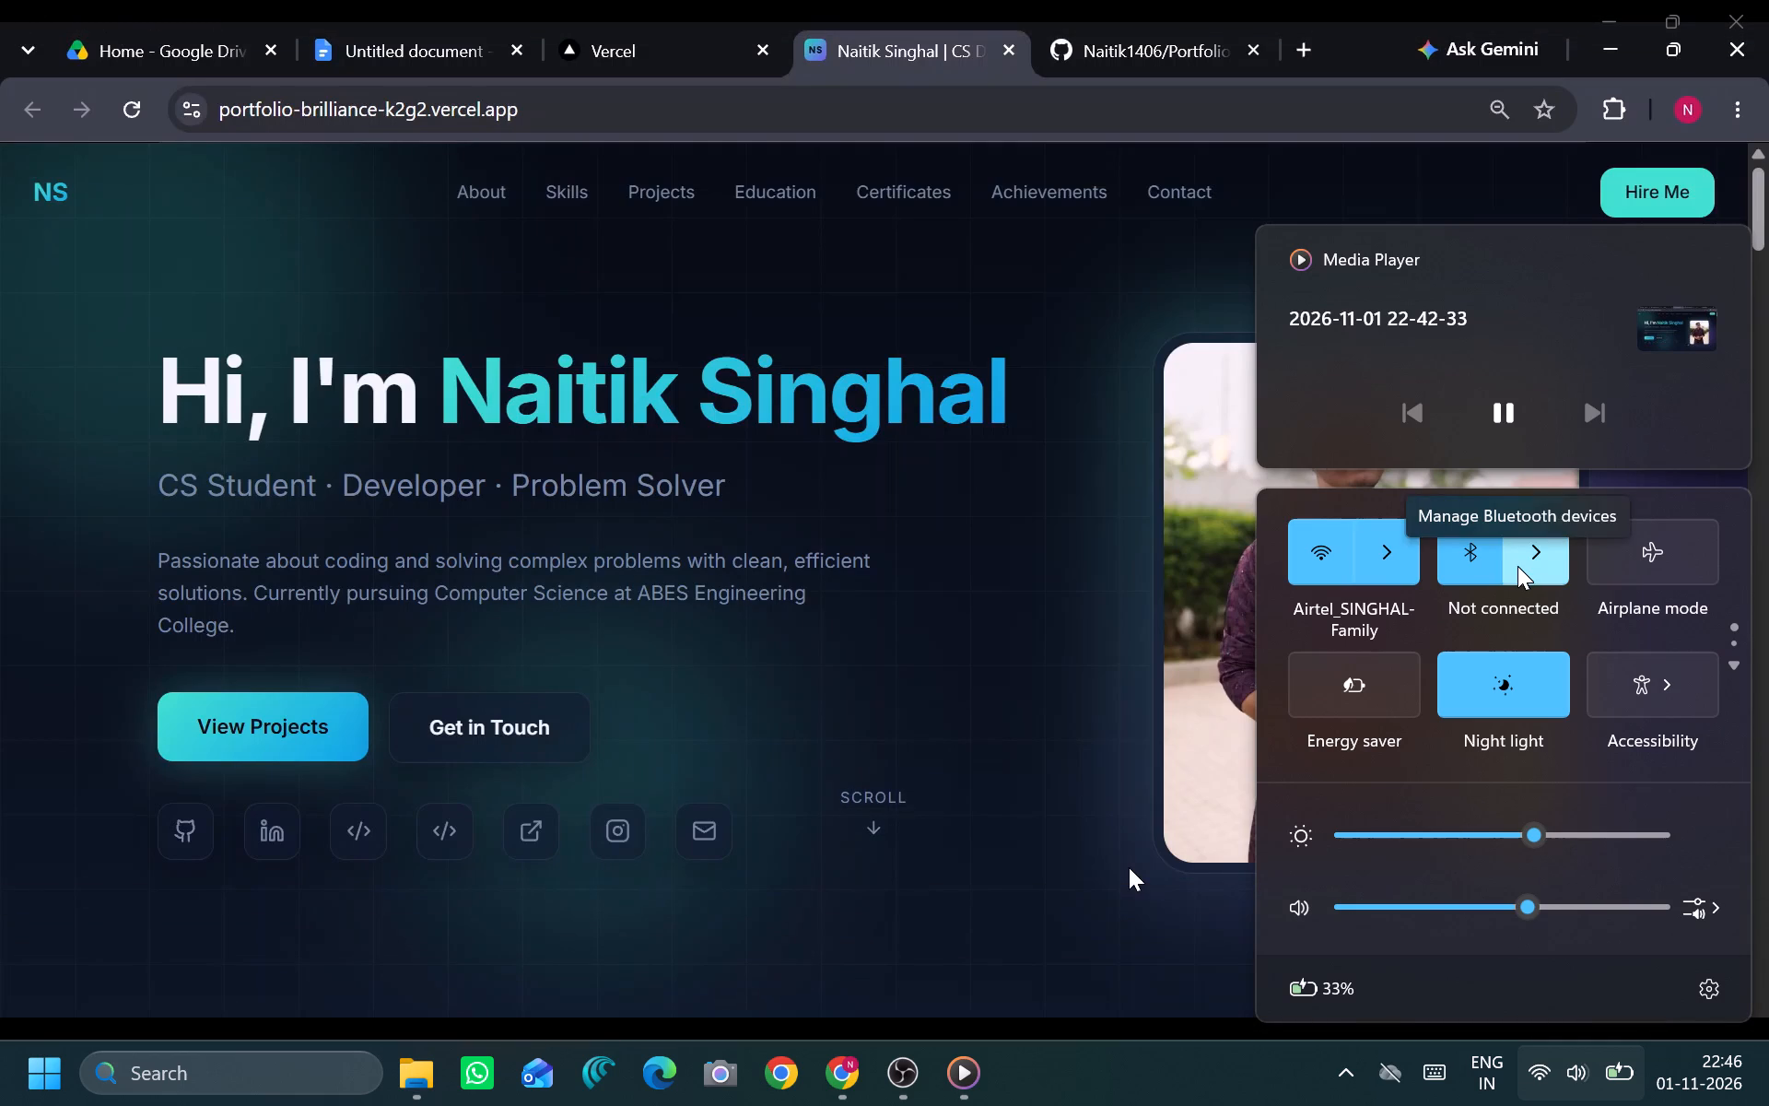
pyautogui.click(1222, 1101)
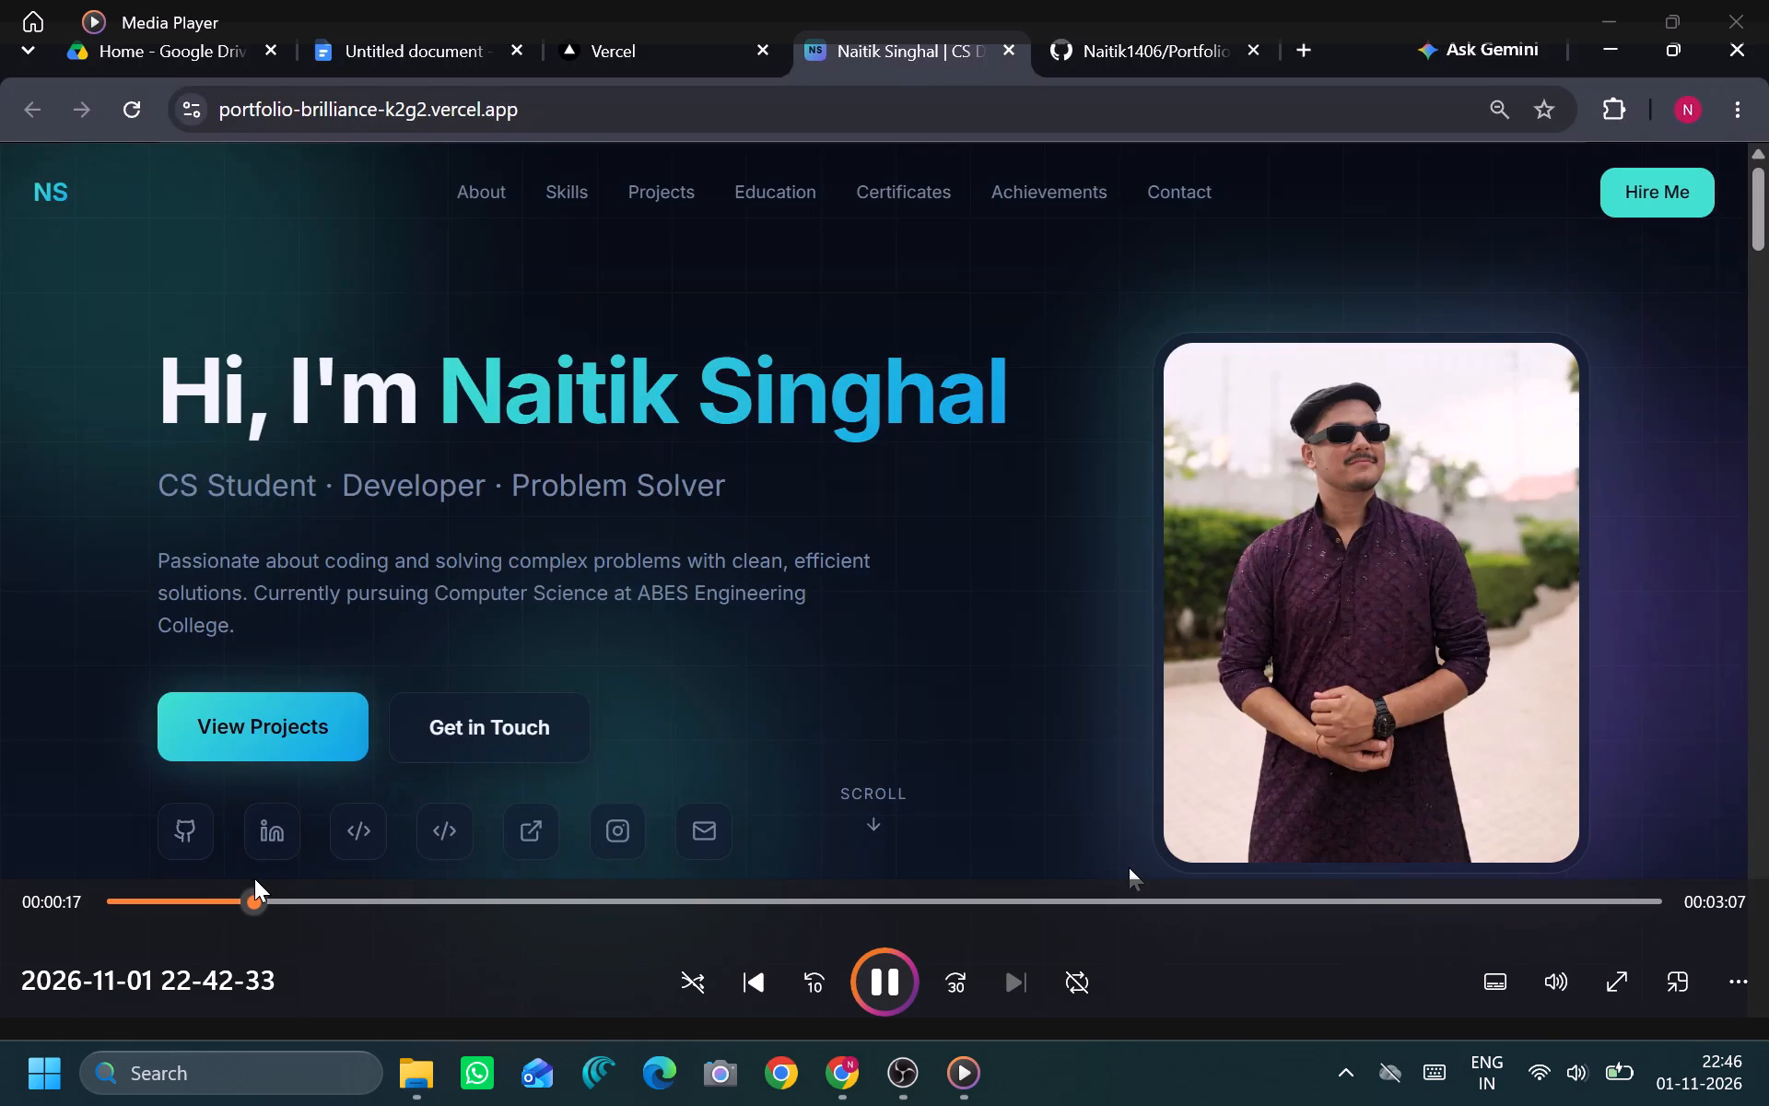
# Rewind the recorded portfolio walkthrough to near its beginning to replay the introduction.
pyautogui.moveTo(259, 900); pyautogui.dragTo(129, 927)
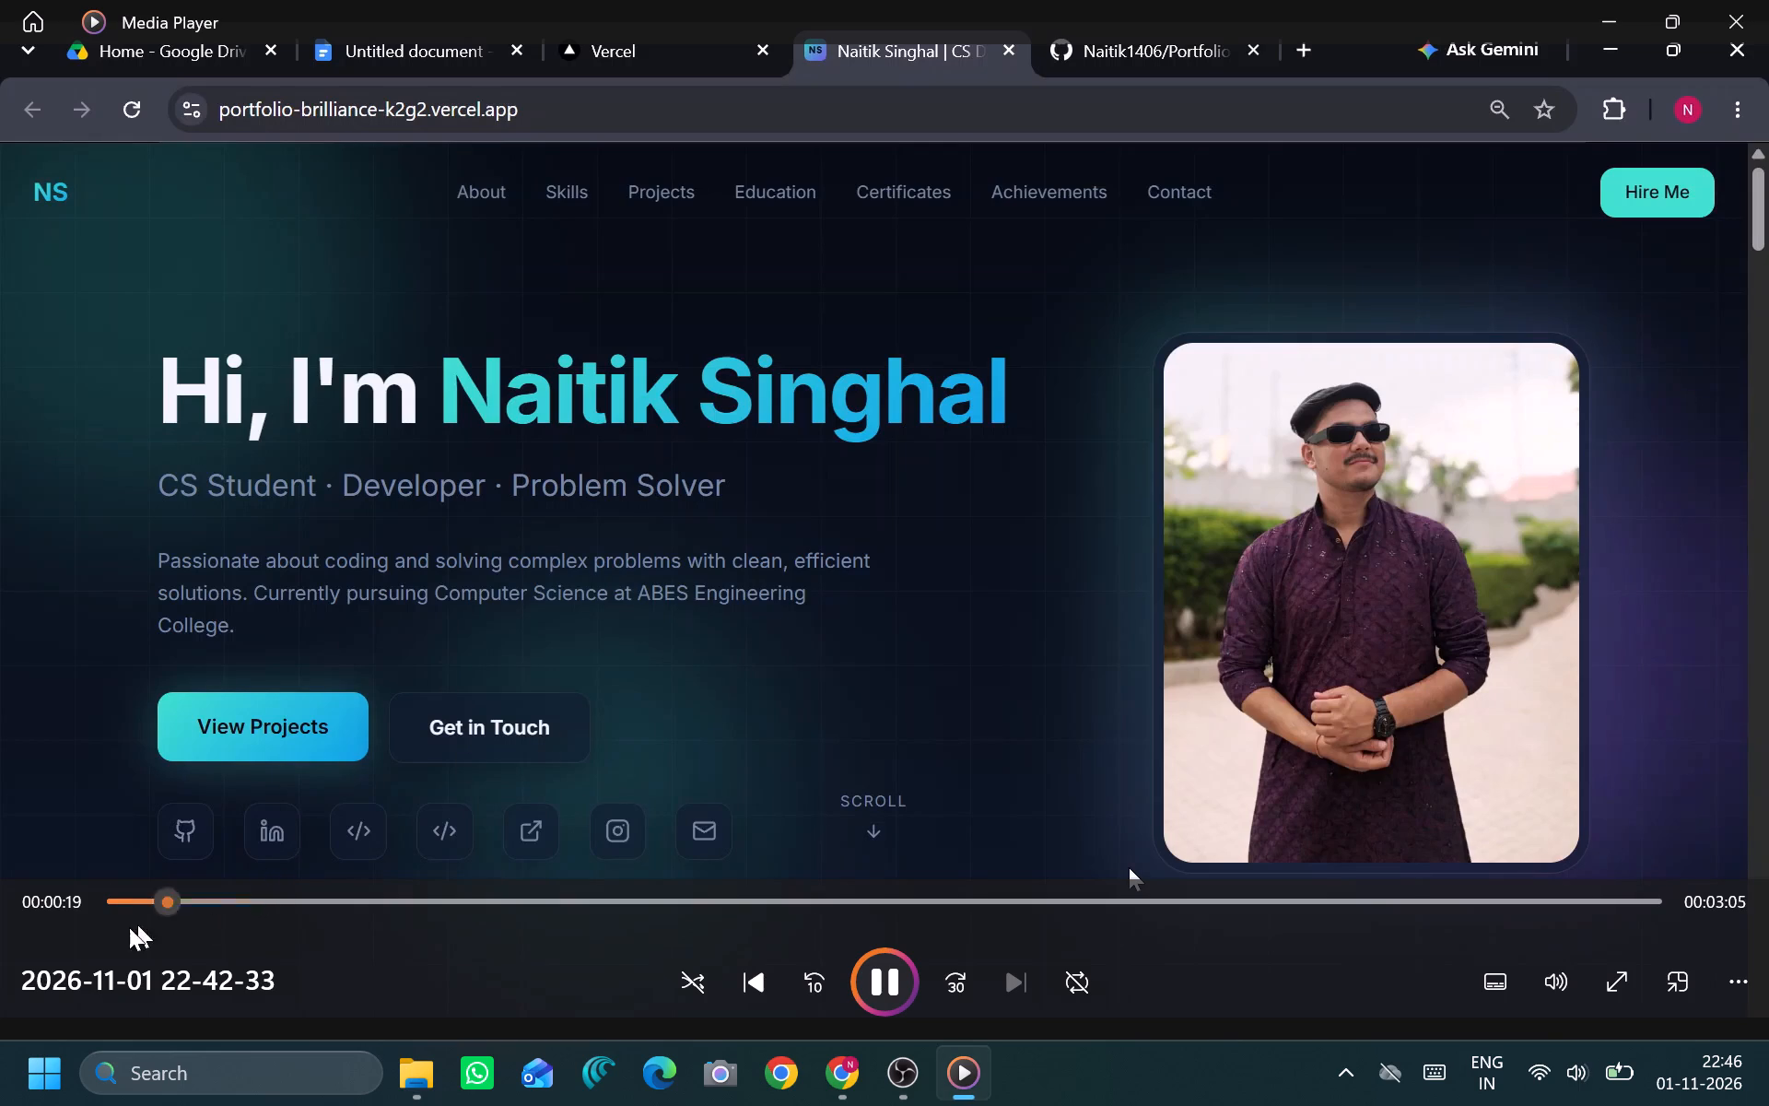
# Rewind the recording to its beginning and pause the playback.
pyautogui.moveTo(129, 927); pyautogui.dragTo(97, 933)
pyautogui.click(883, 995)
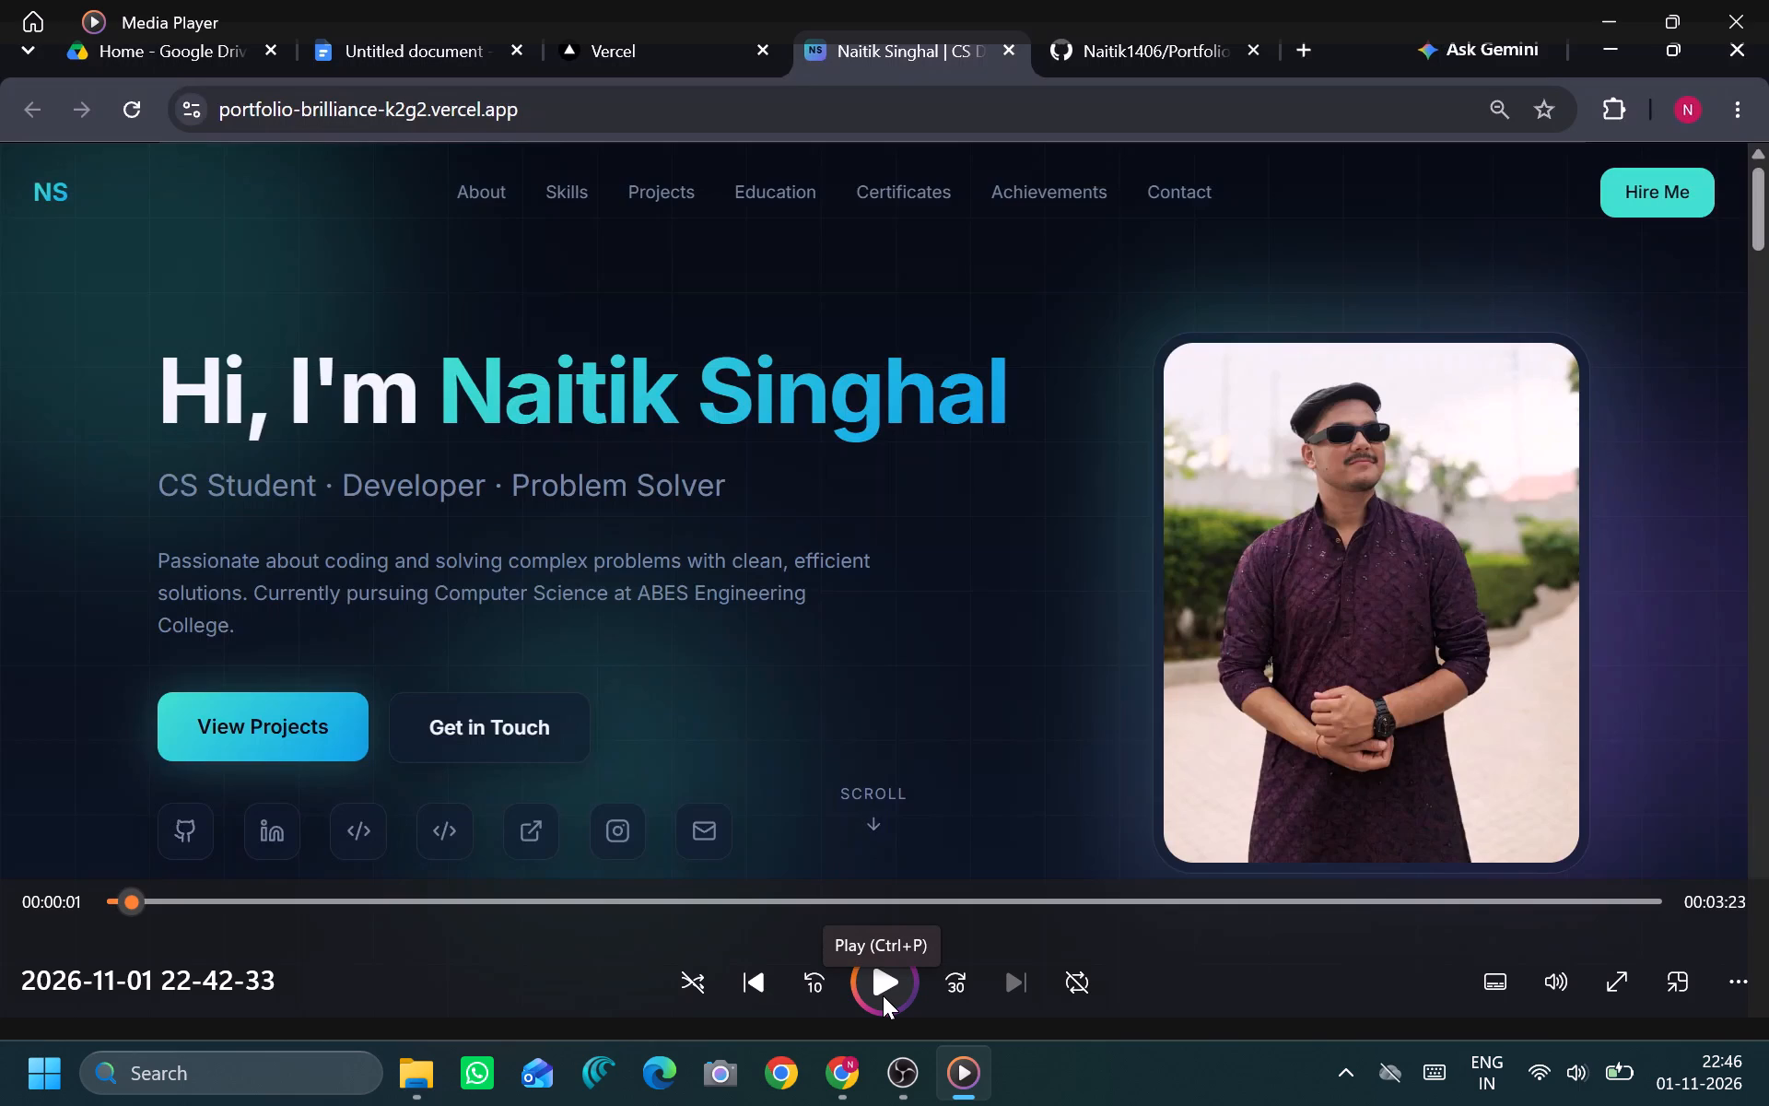
# Open the list of Bluetooth devices in the Windows quick settings.
pyautogui.click(1562, 1070)
pyautogui.click(1541, 582)
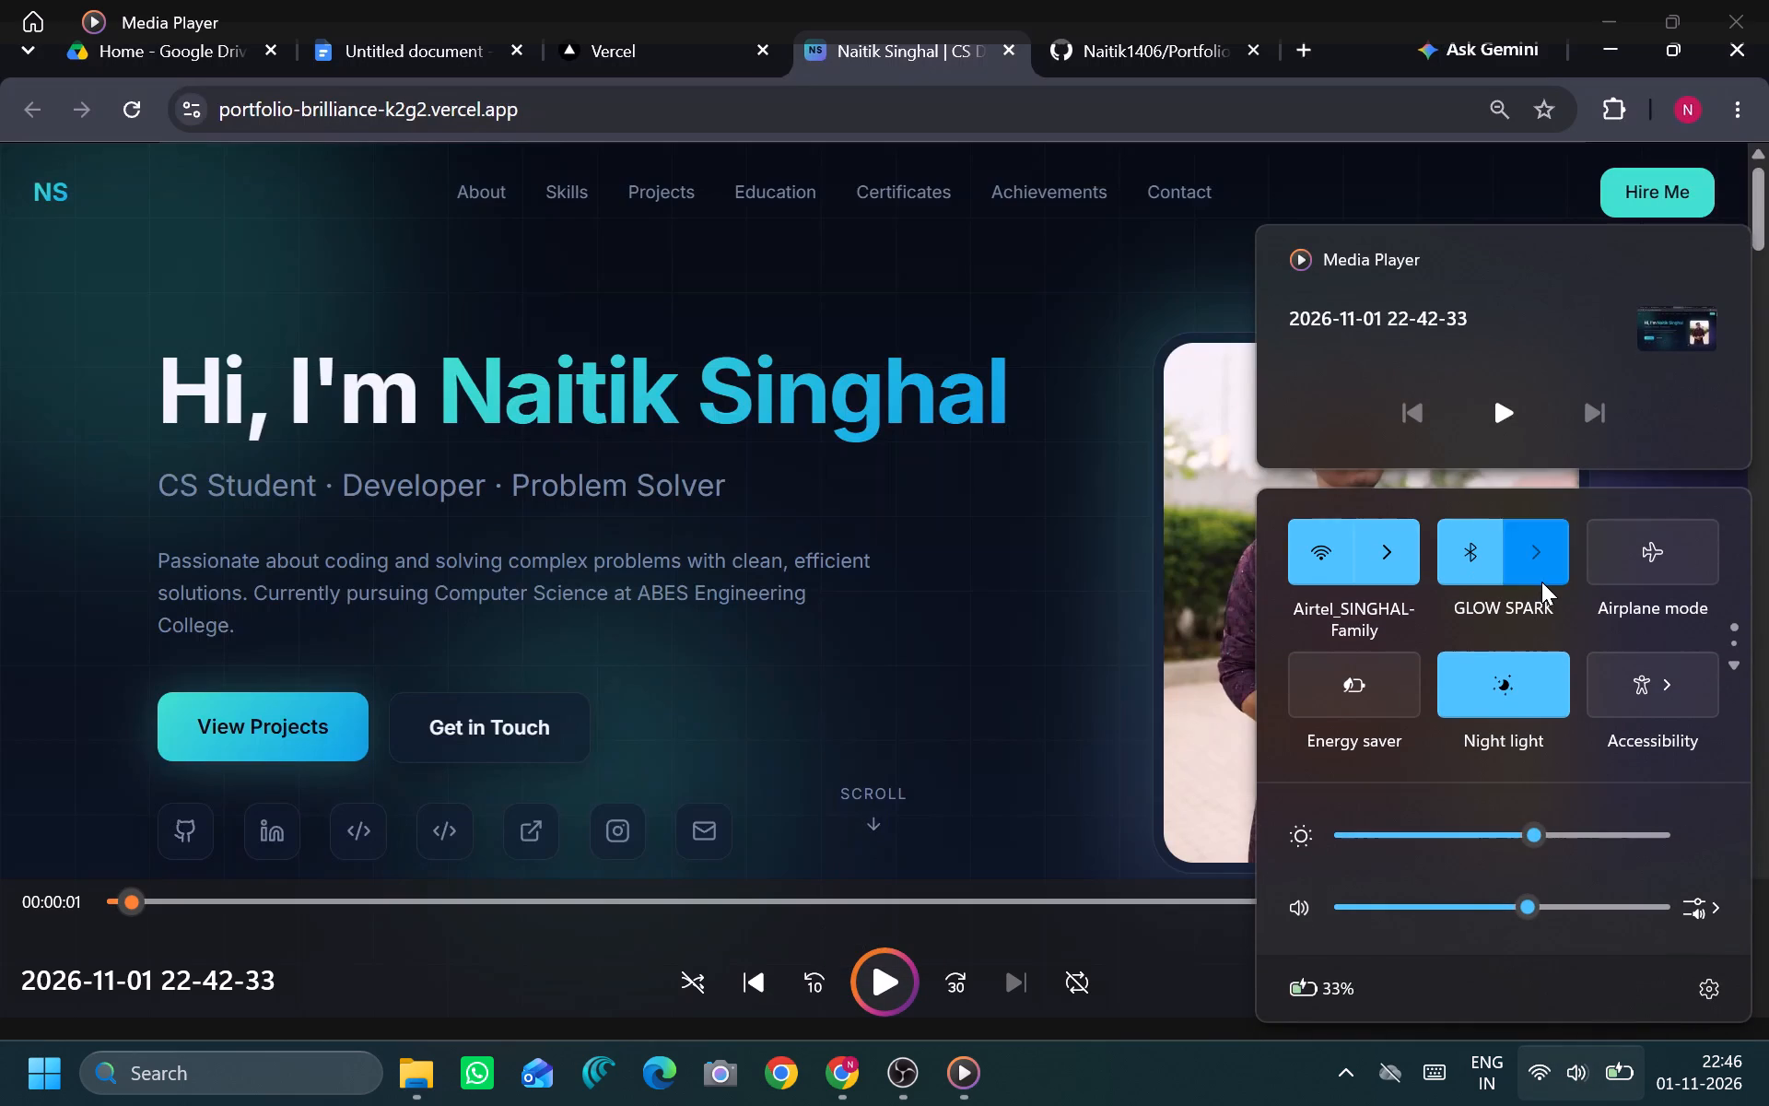
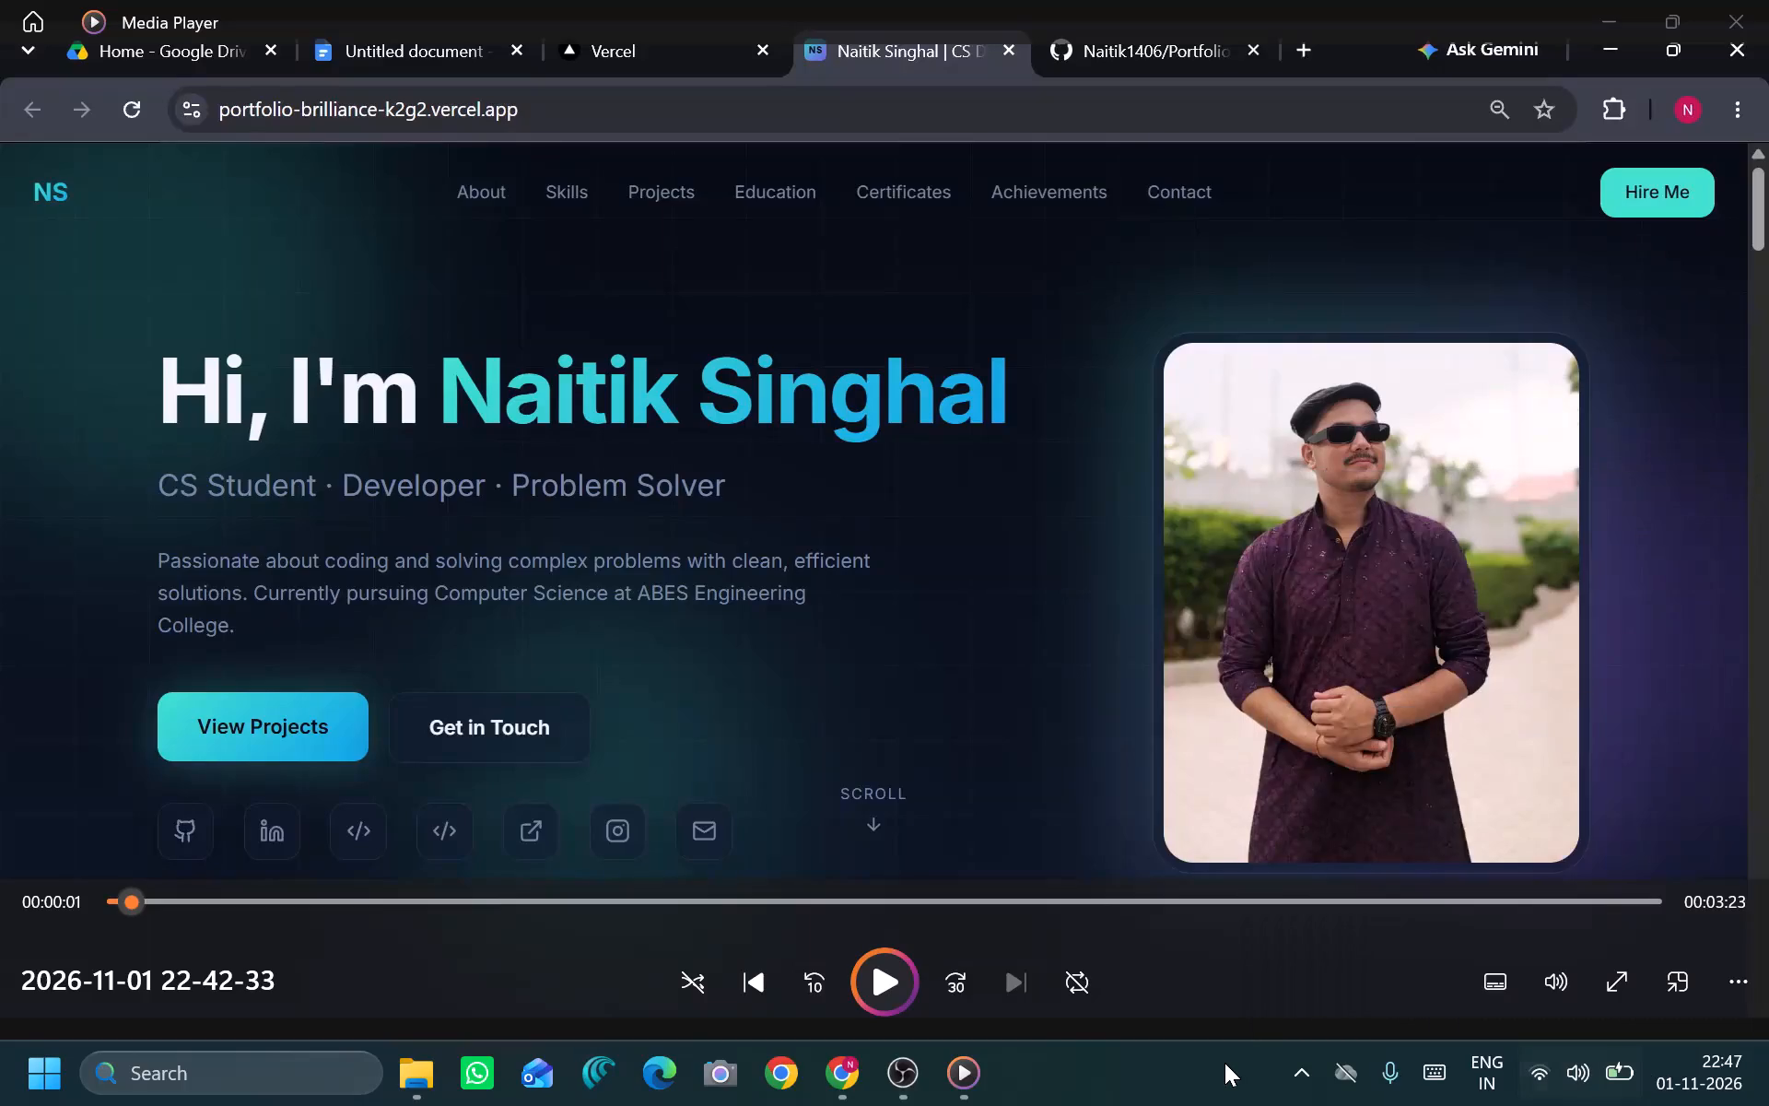
# Play about ten seconds of the walkthrough recording from its beginning and pause it.
pyautogui.click(917, 972)
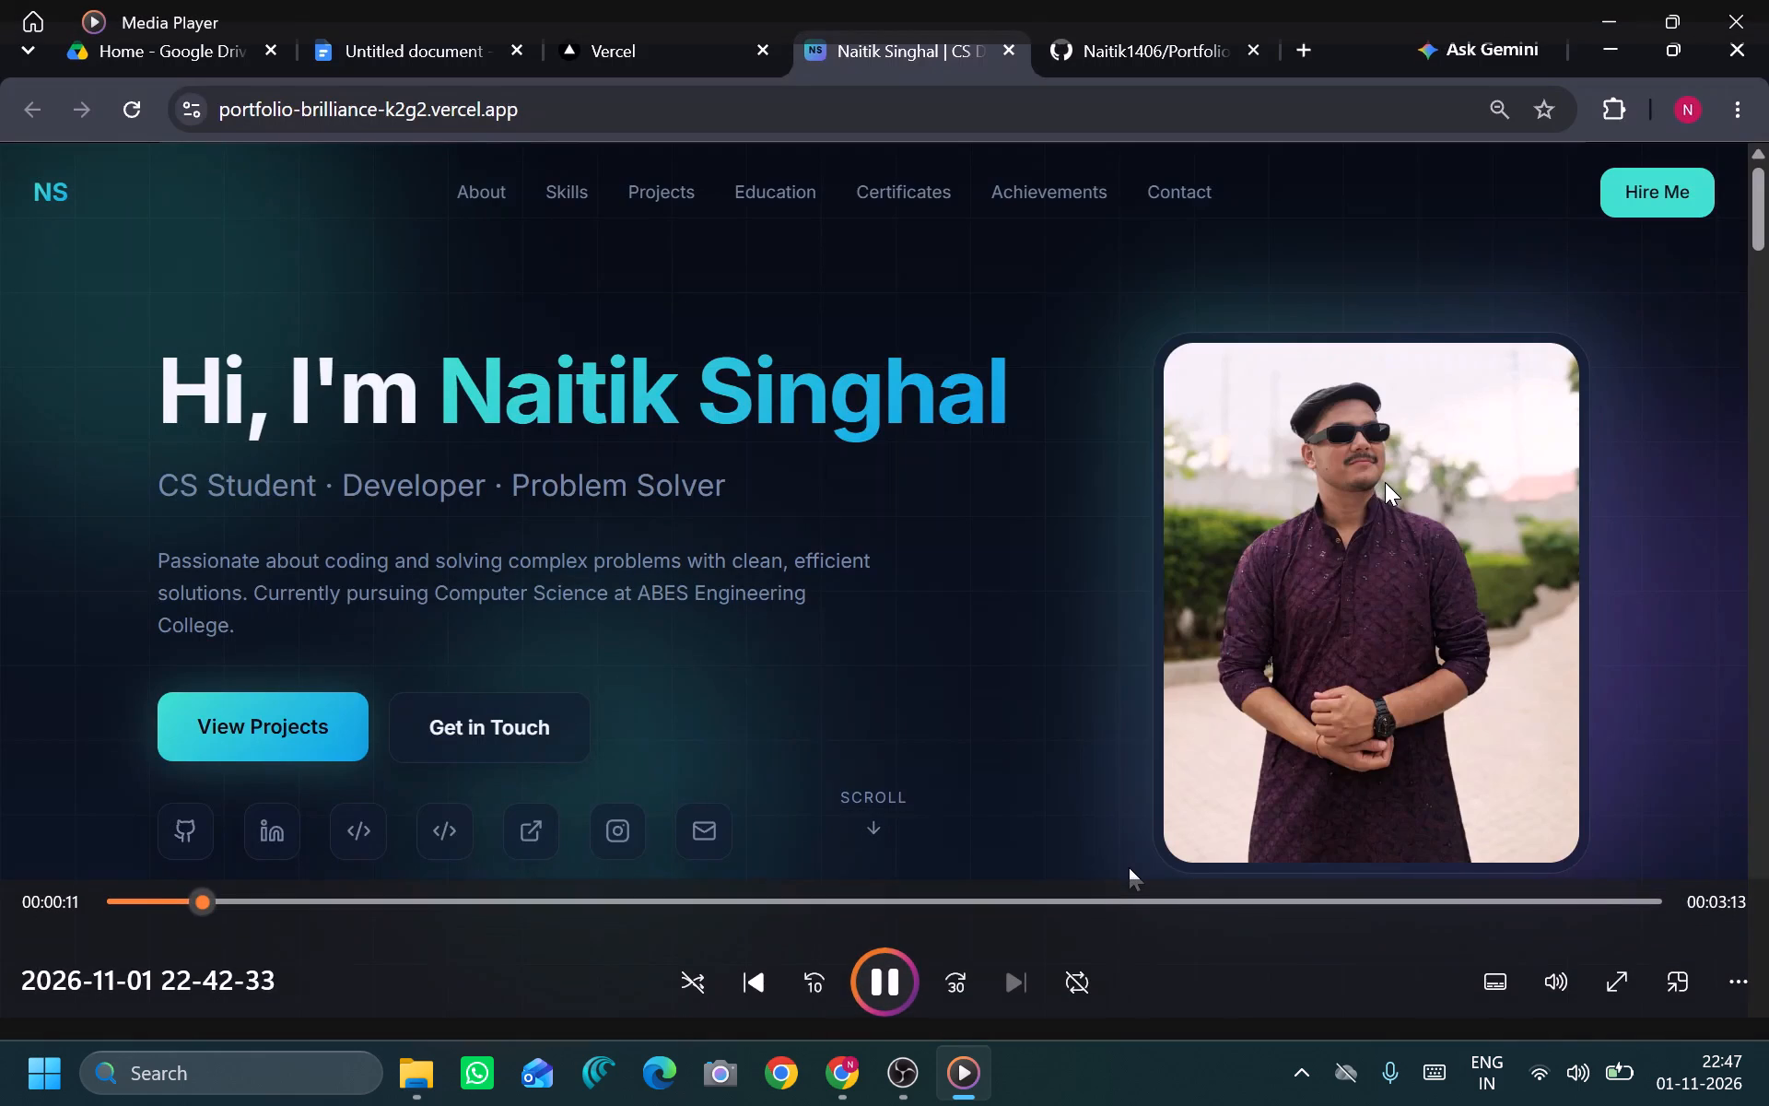
pyautogui.click(882, 980)
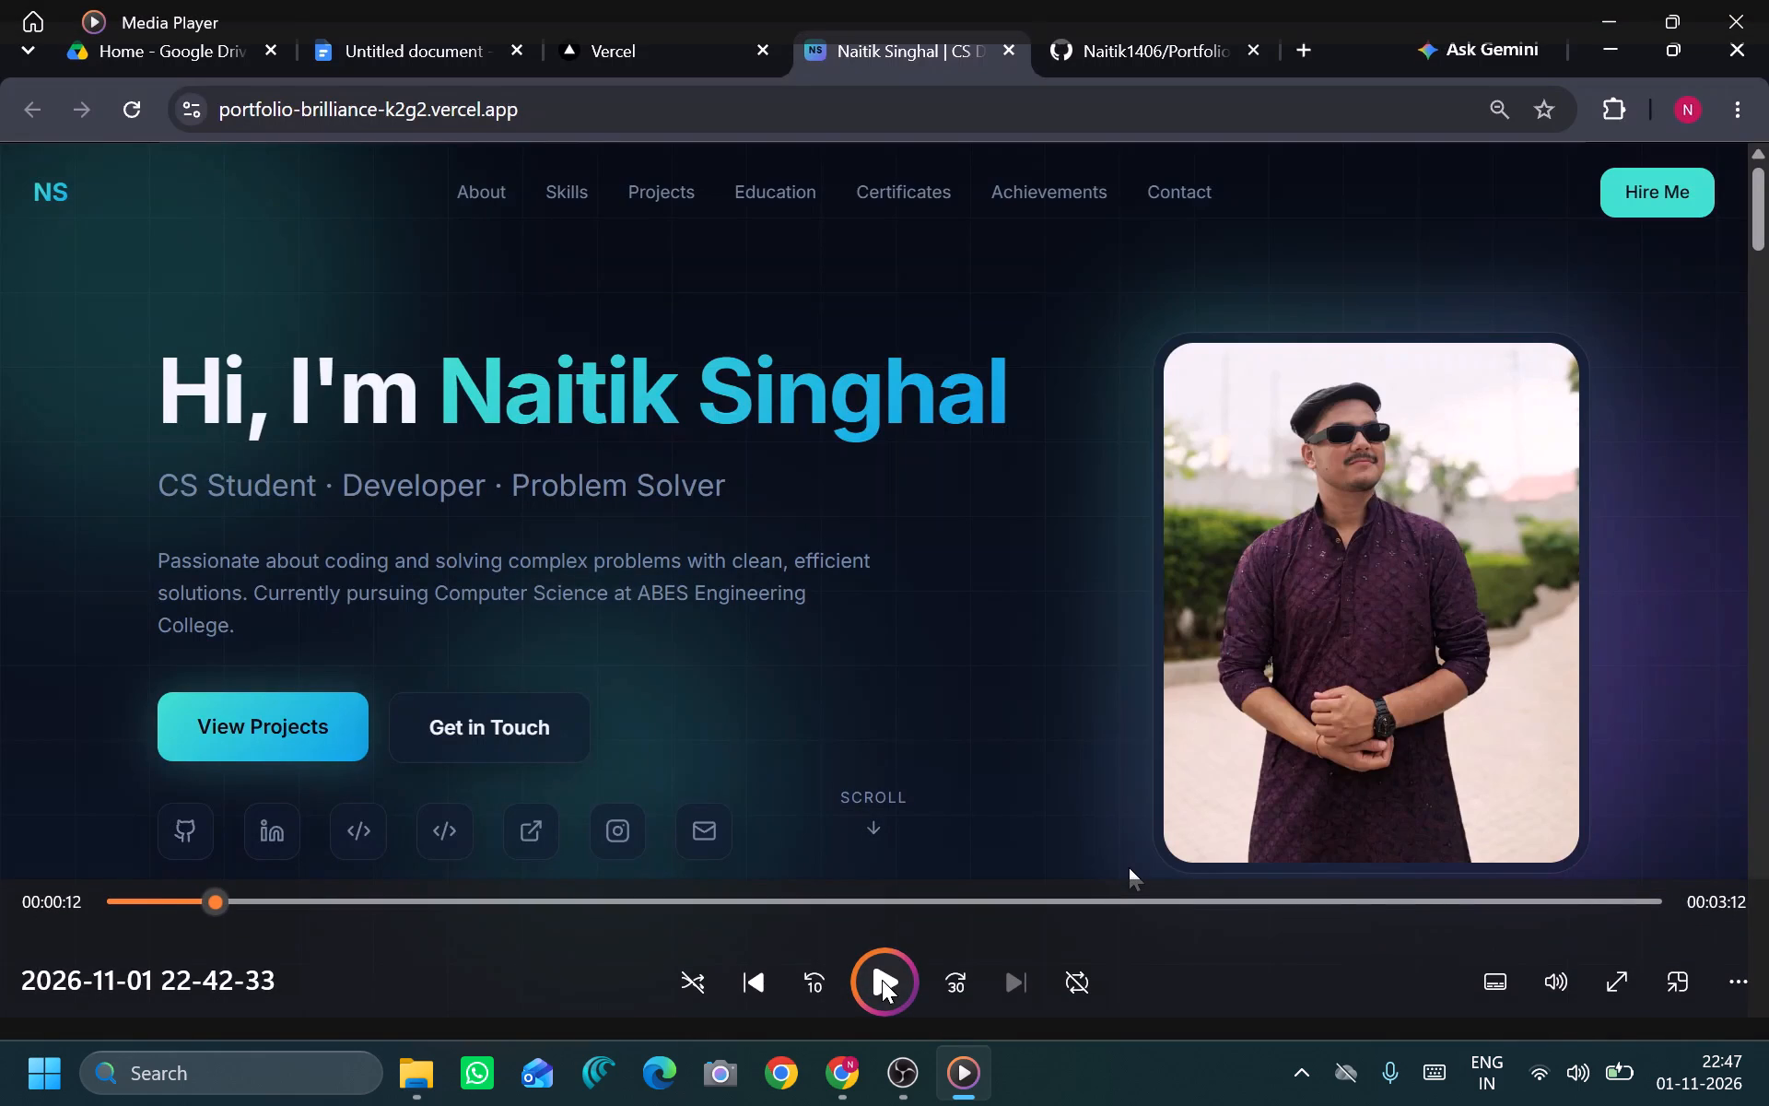
# Check the available Bluetooth devices in the Windows quick settings and dismiss the list.
pyautogui.click(1518, 1078)
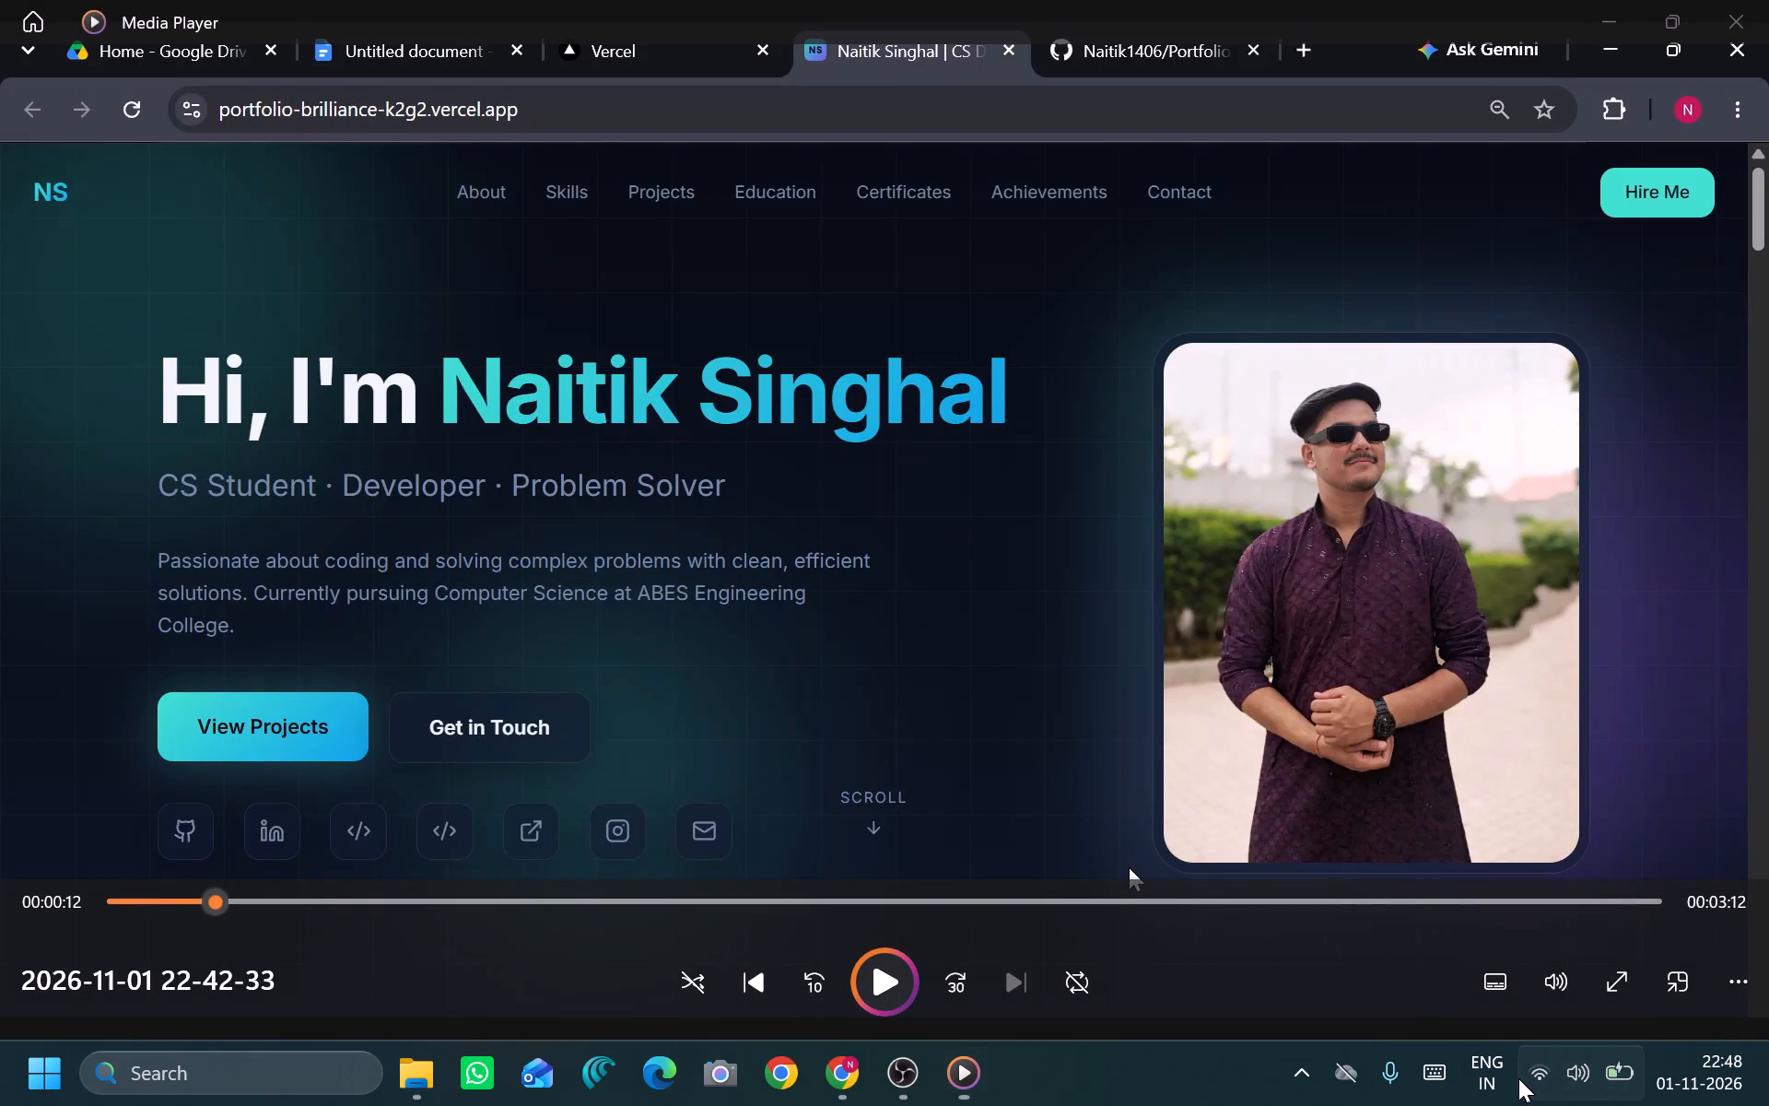
pyautogui.click(1528, 1069)
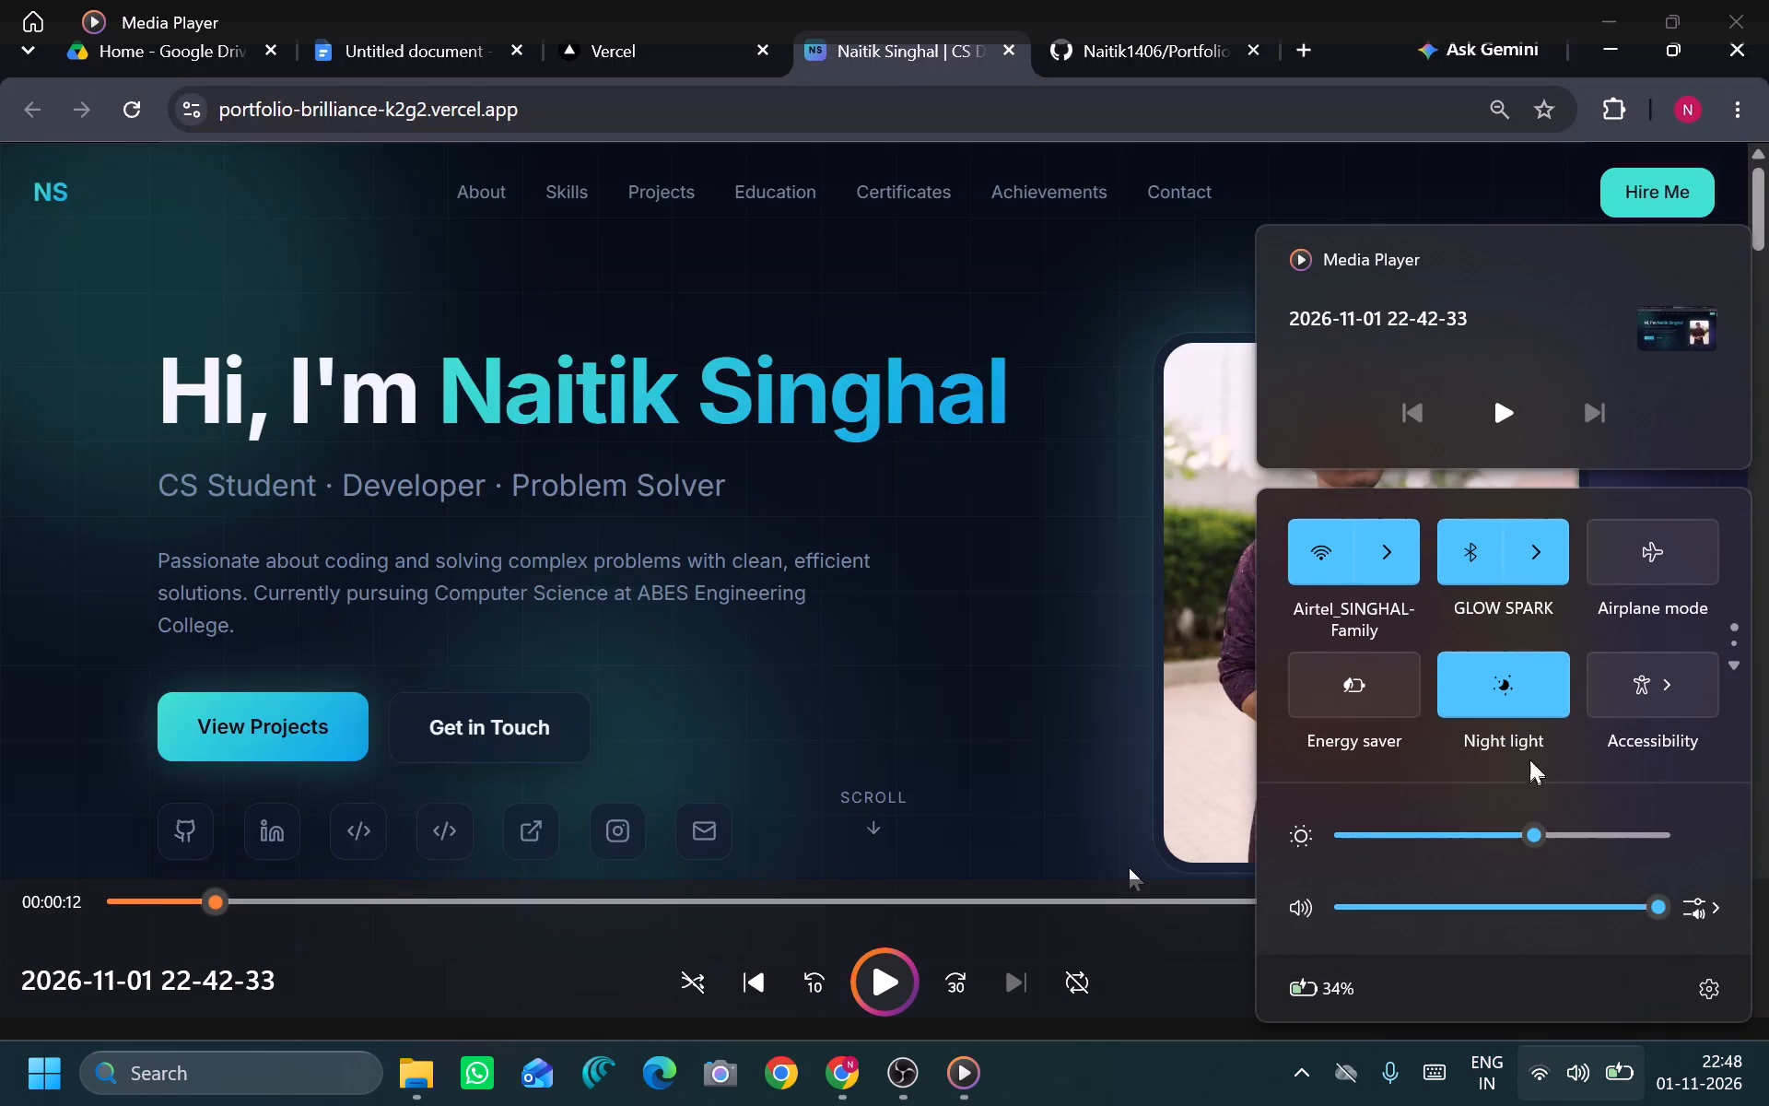
pyautogui.click(1533, 594)
pyautogui.click(1533, 575)
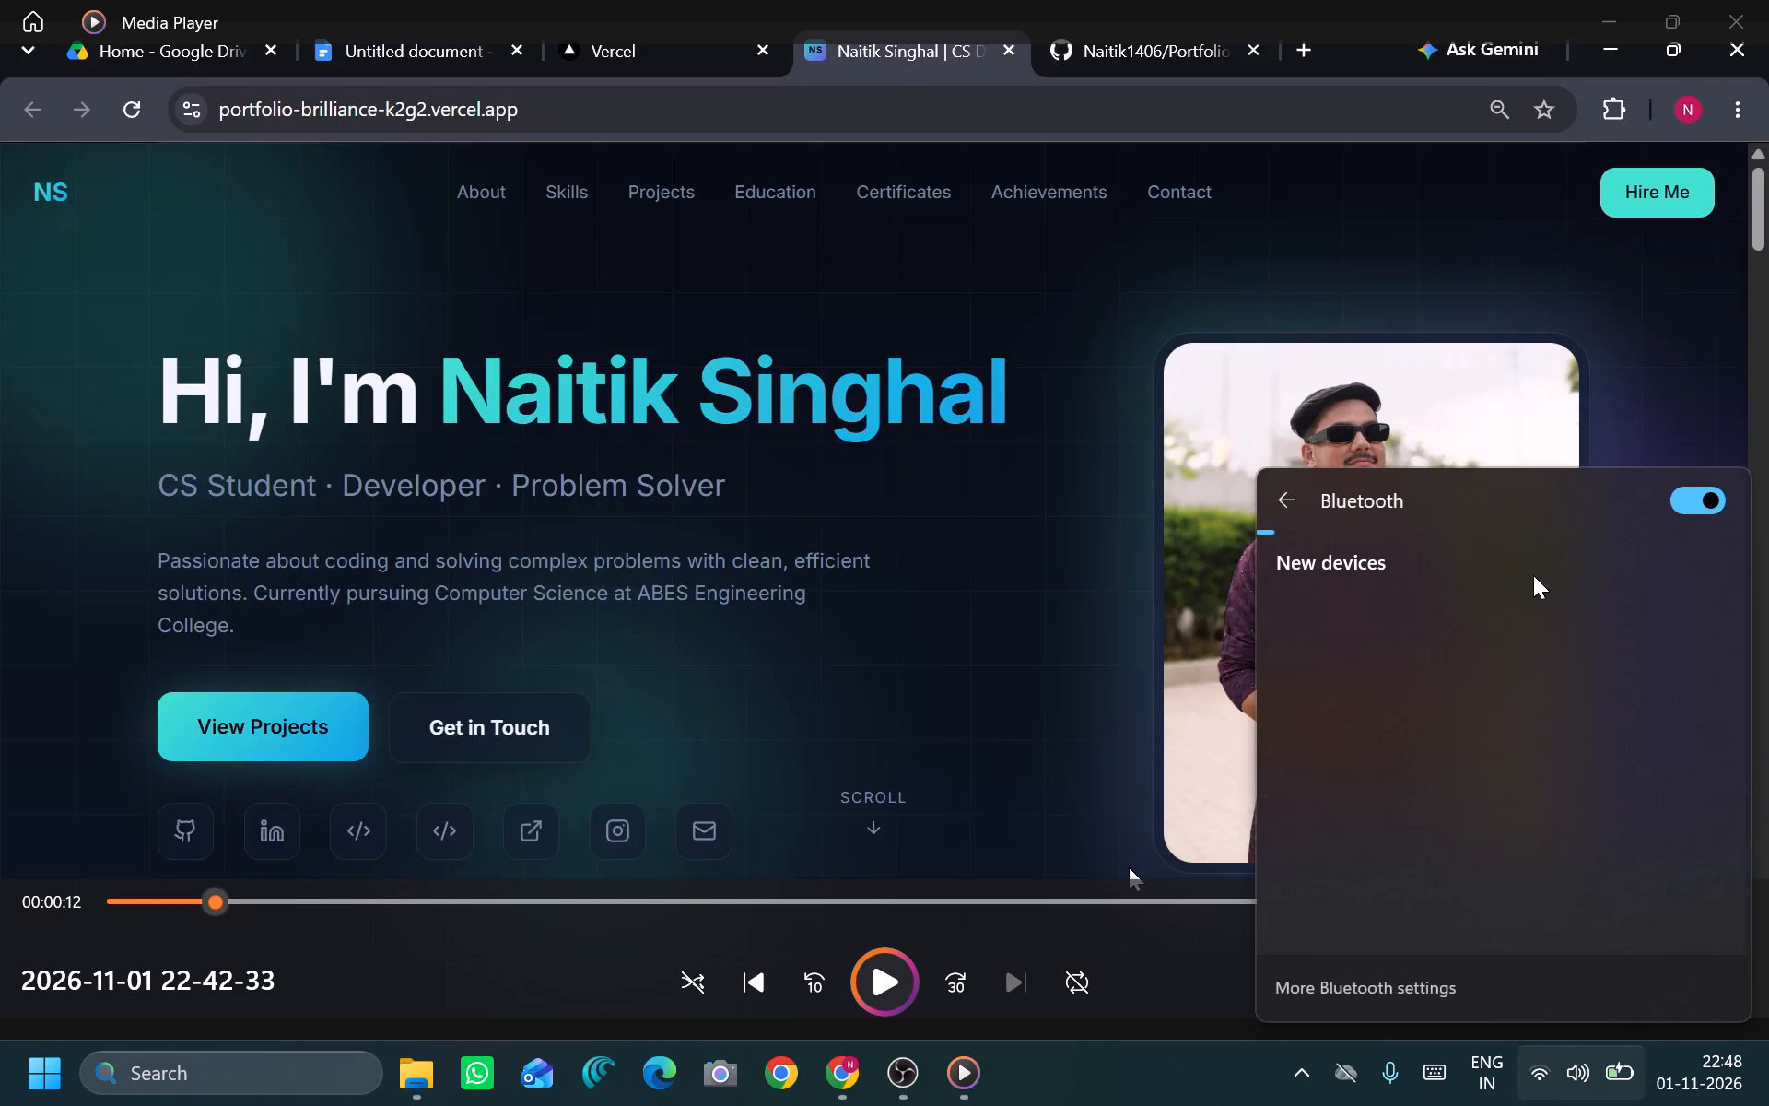
pyautogui.click(1172, 1064)
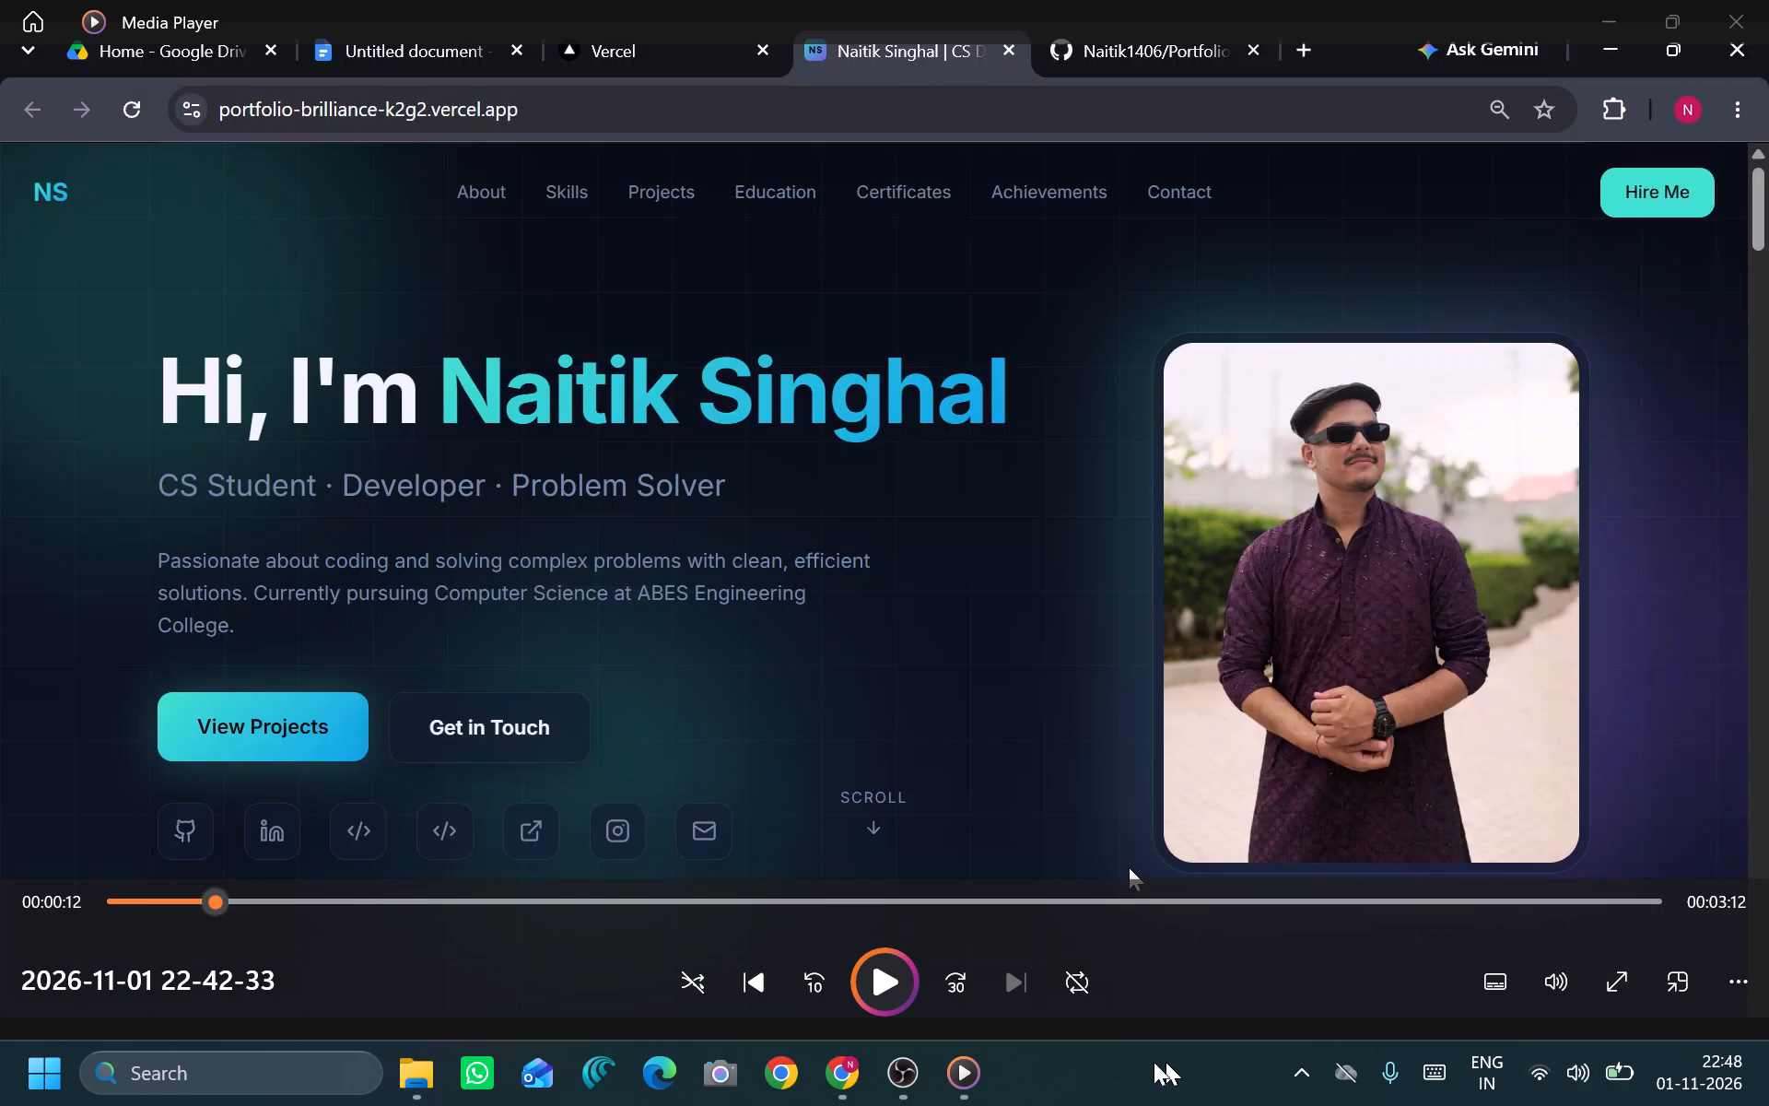
# Close the video playback and minimize the Videos folder window.
pyautogui.click(1757, 0)
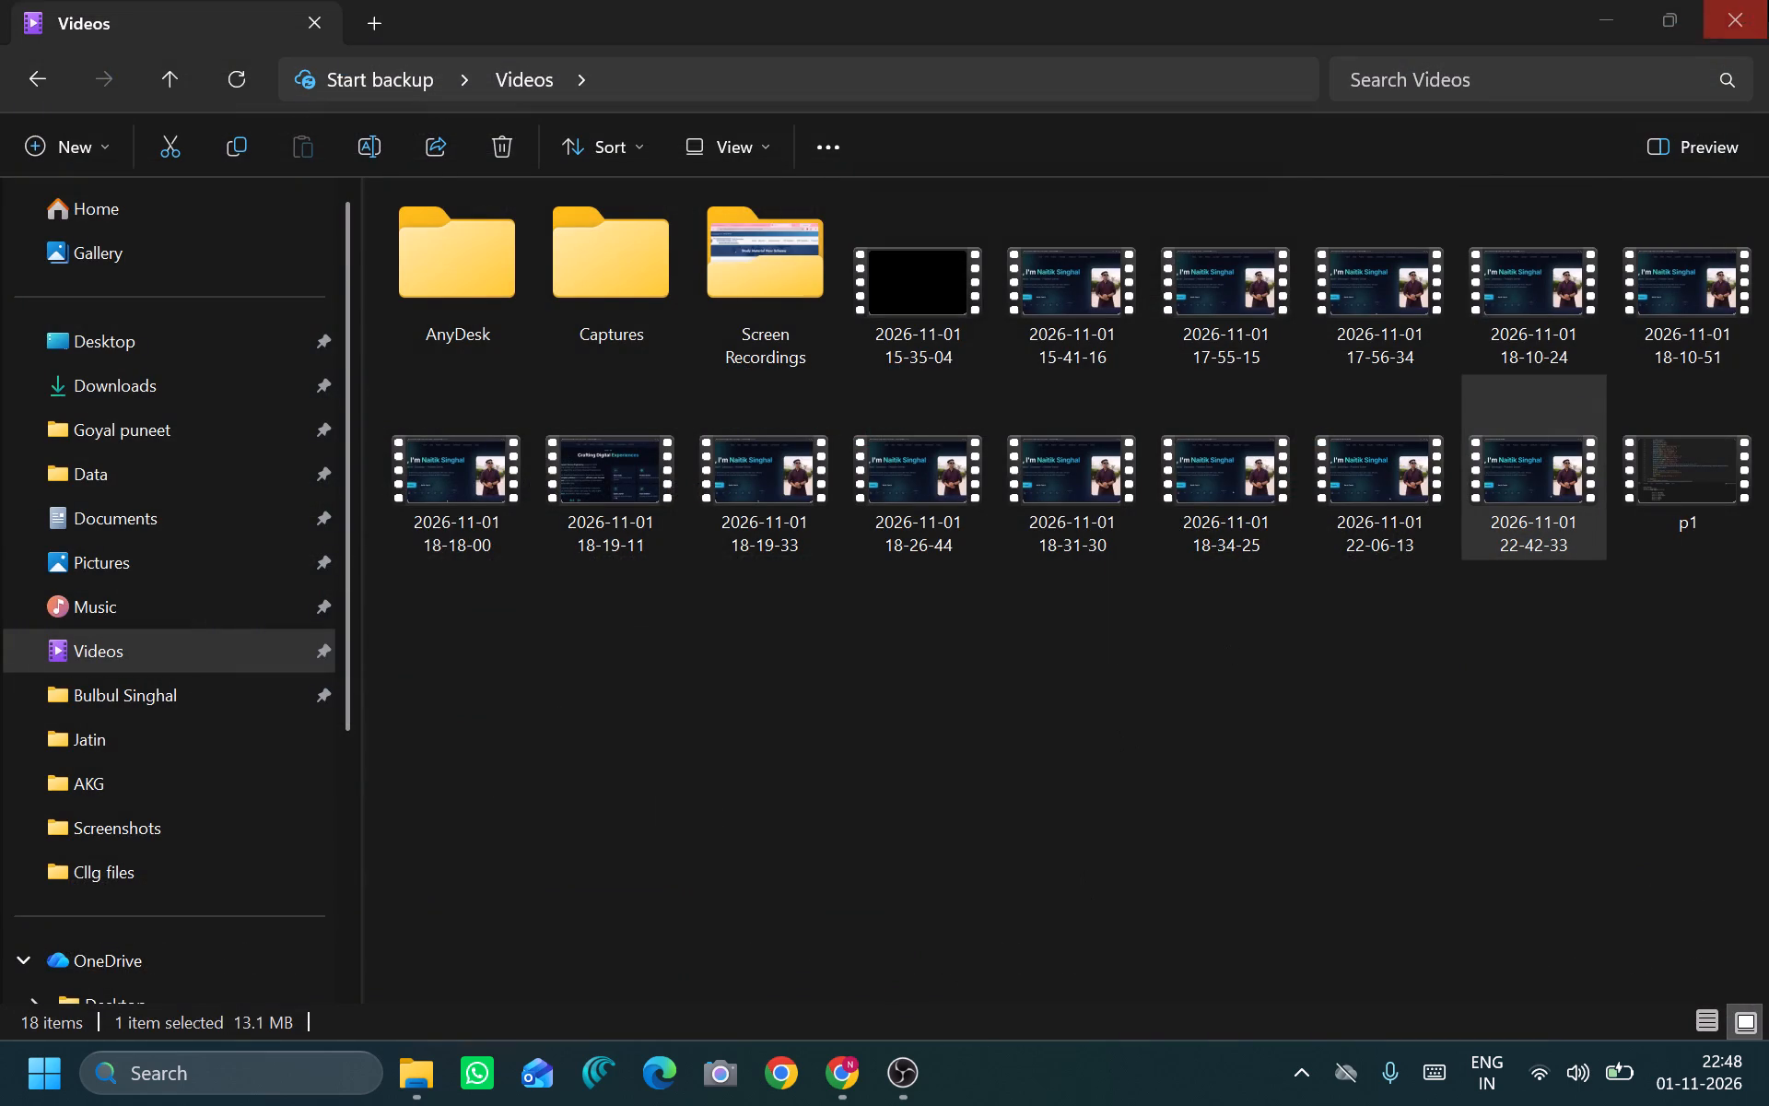
pyautogui.click(1598, 6)
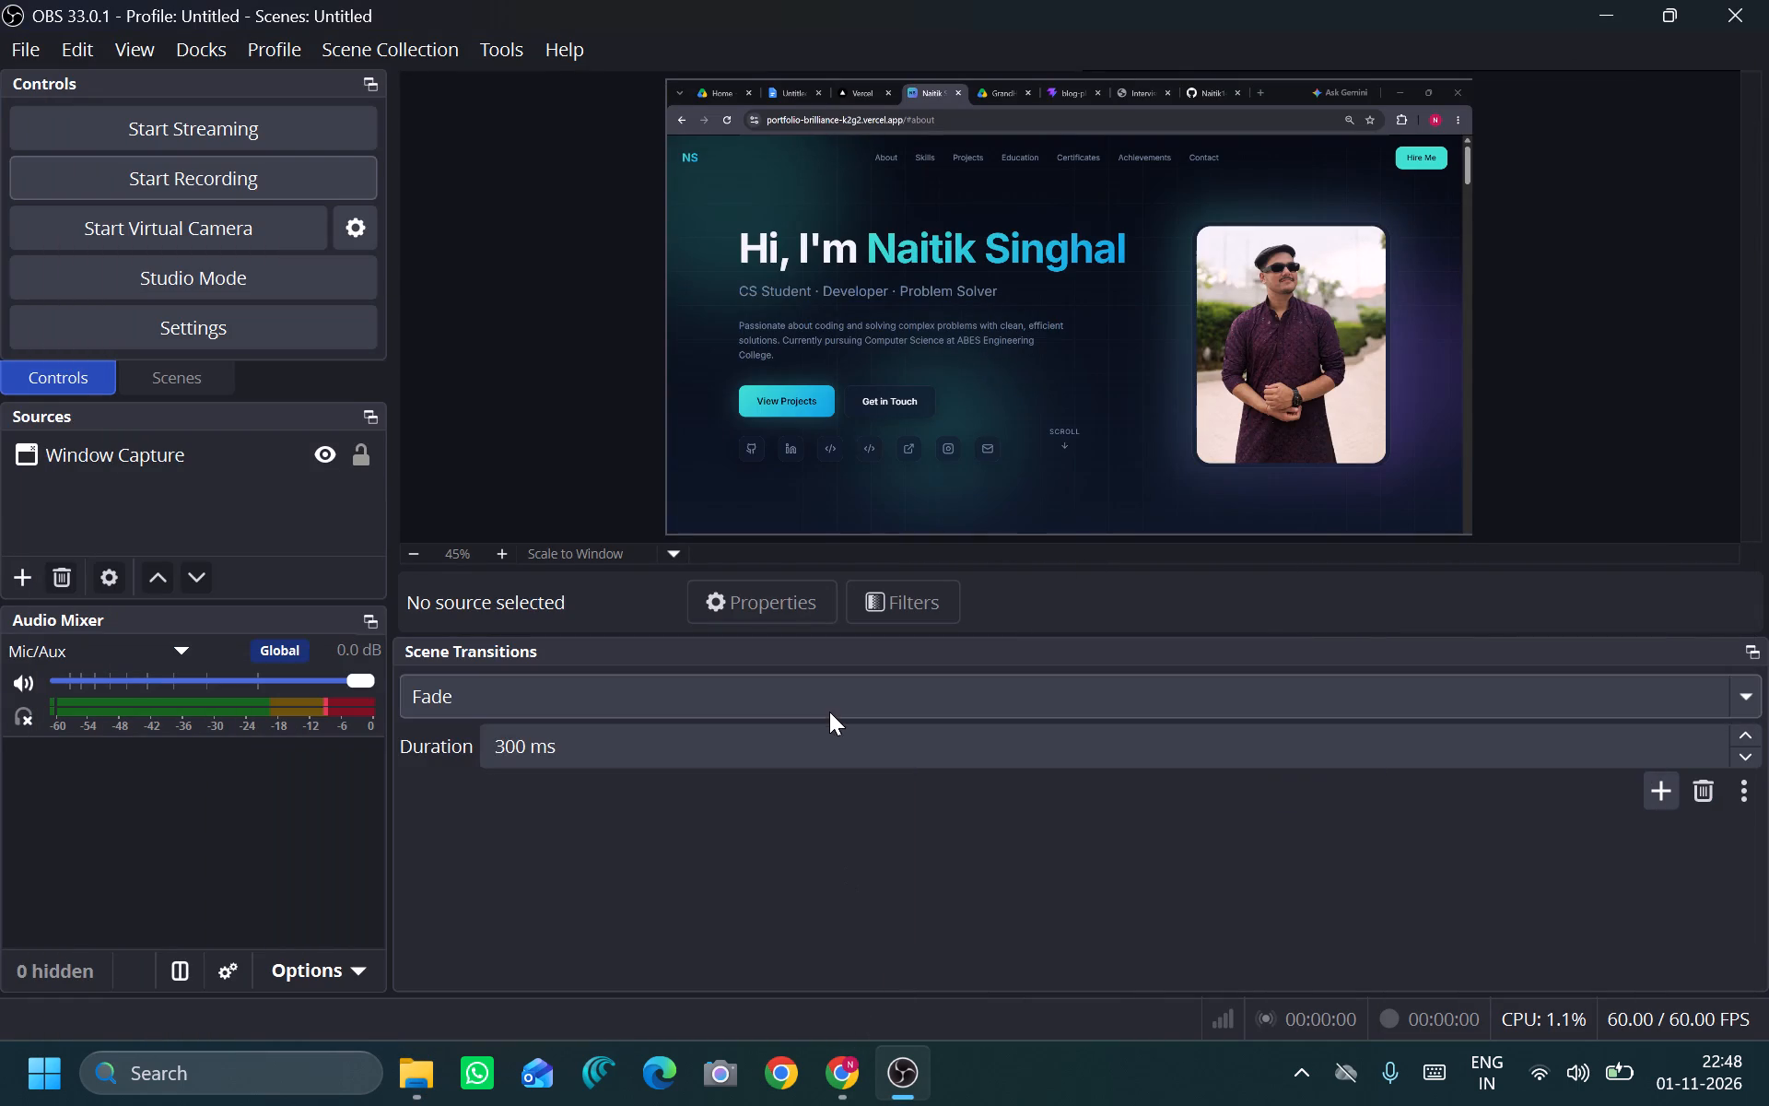
# Check the portfolio page in Chrome, start a new OBS recording, and return to the portfolio page to present it.
pyautogui.click(855, 1086)
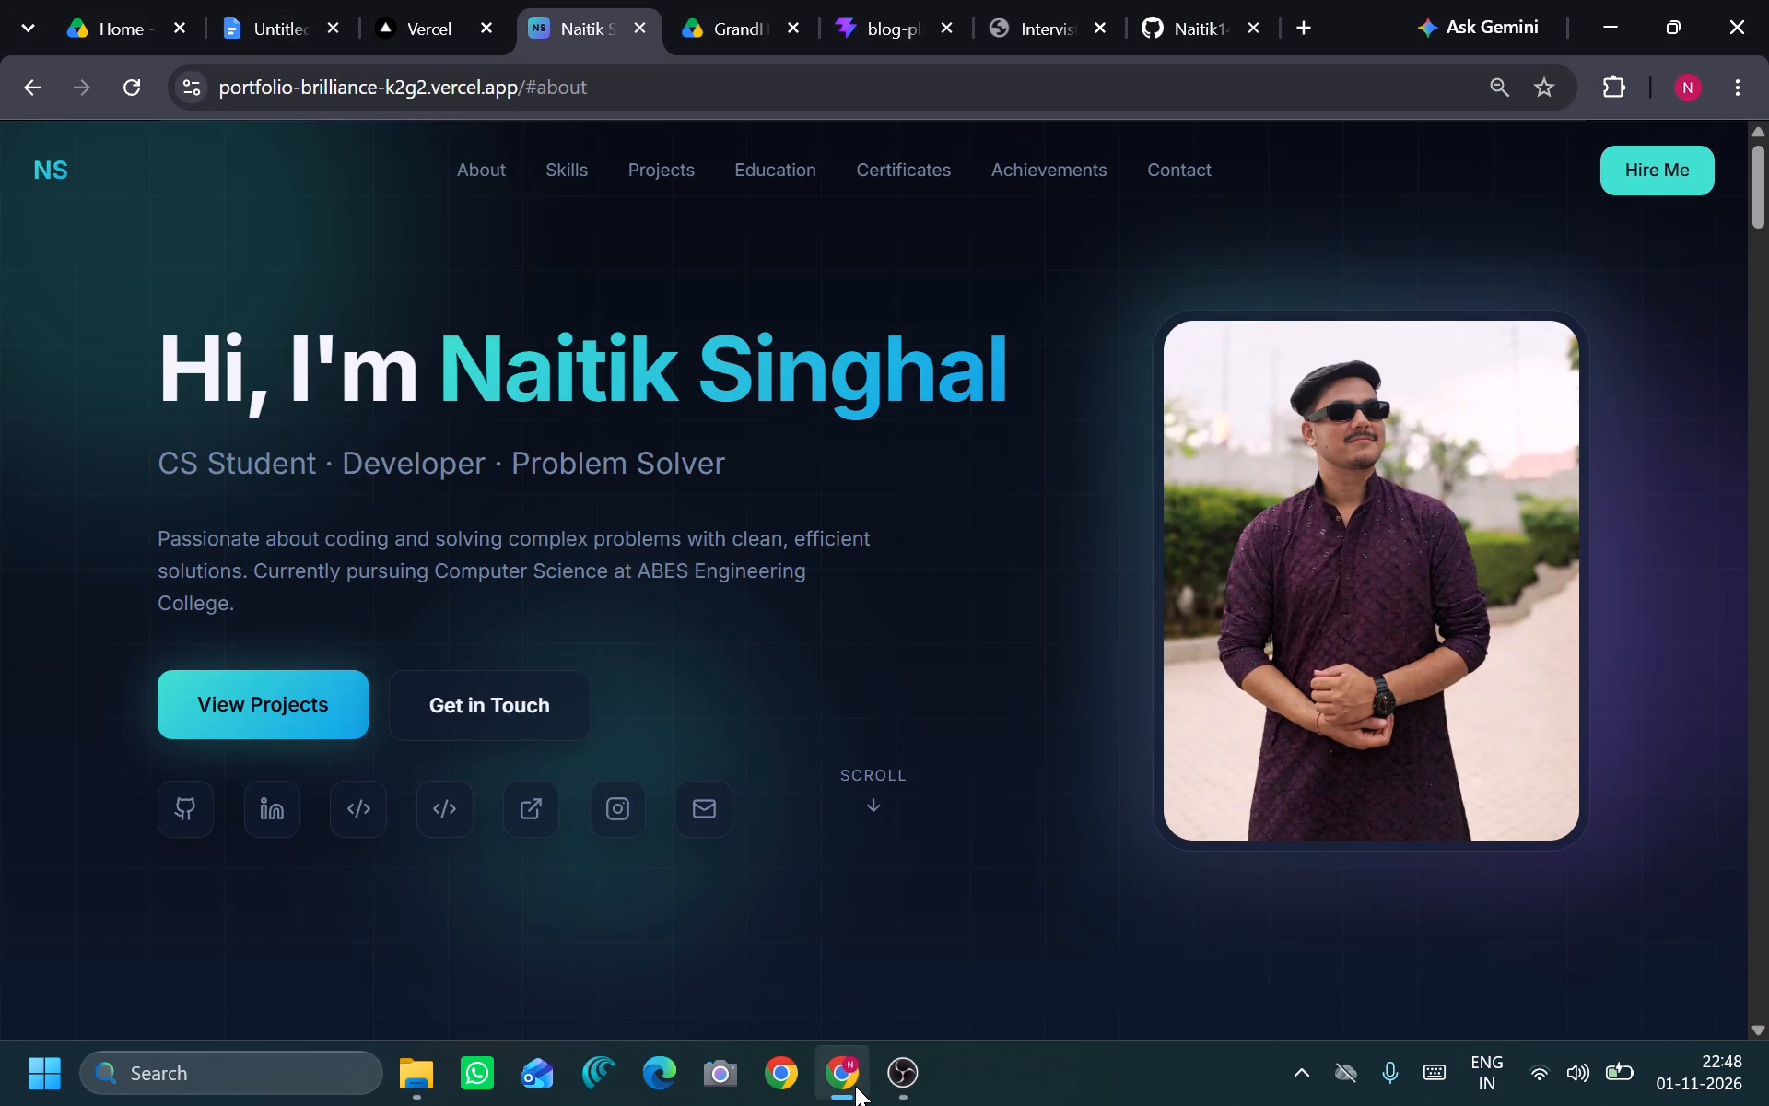
pyautogui.click(855, 1086)
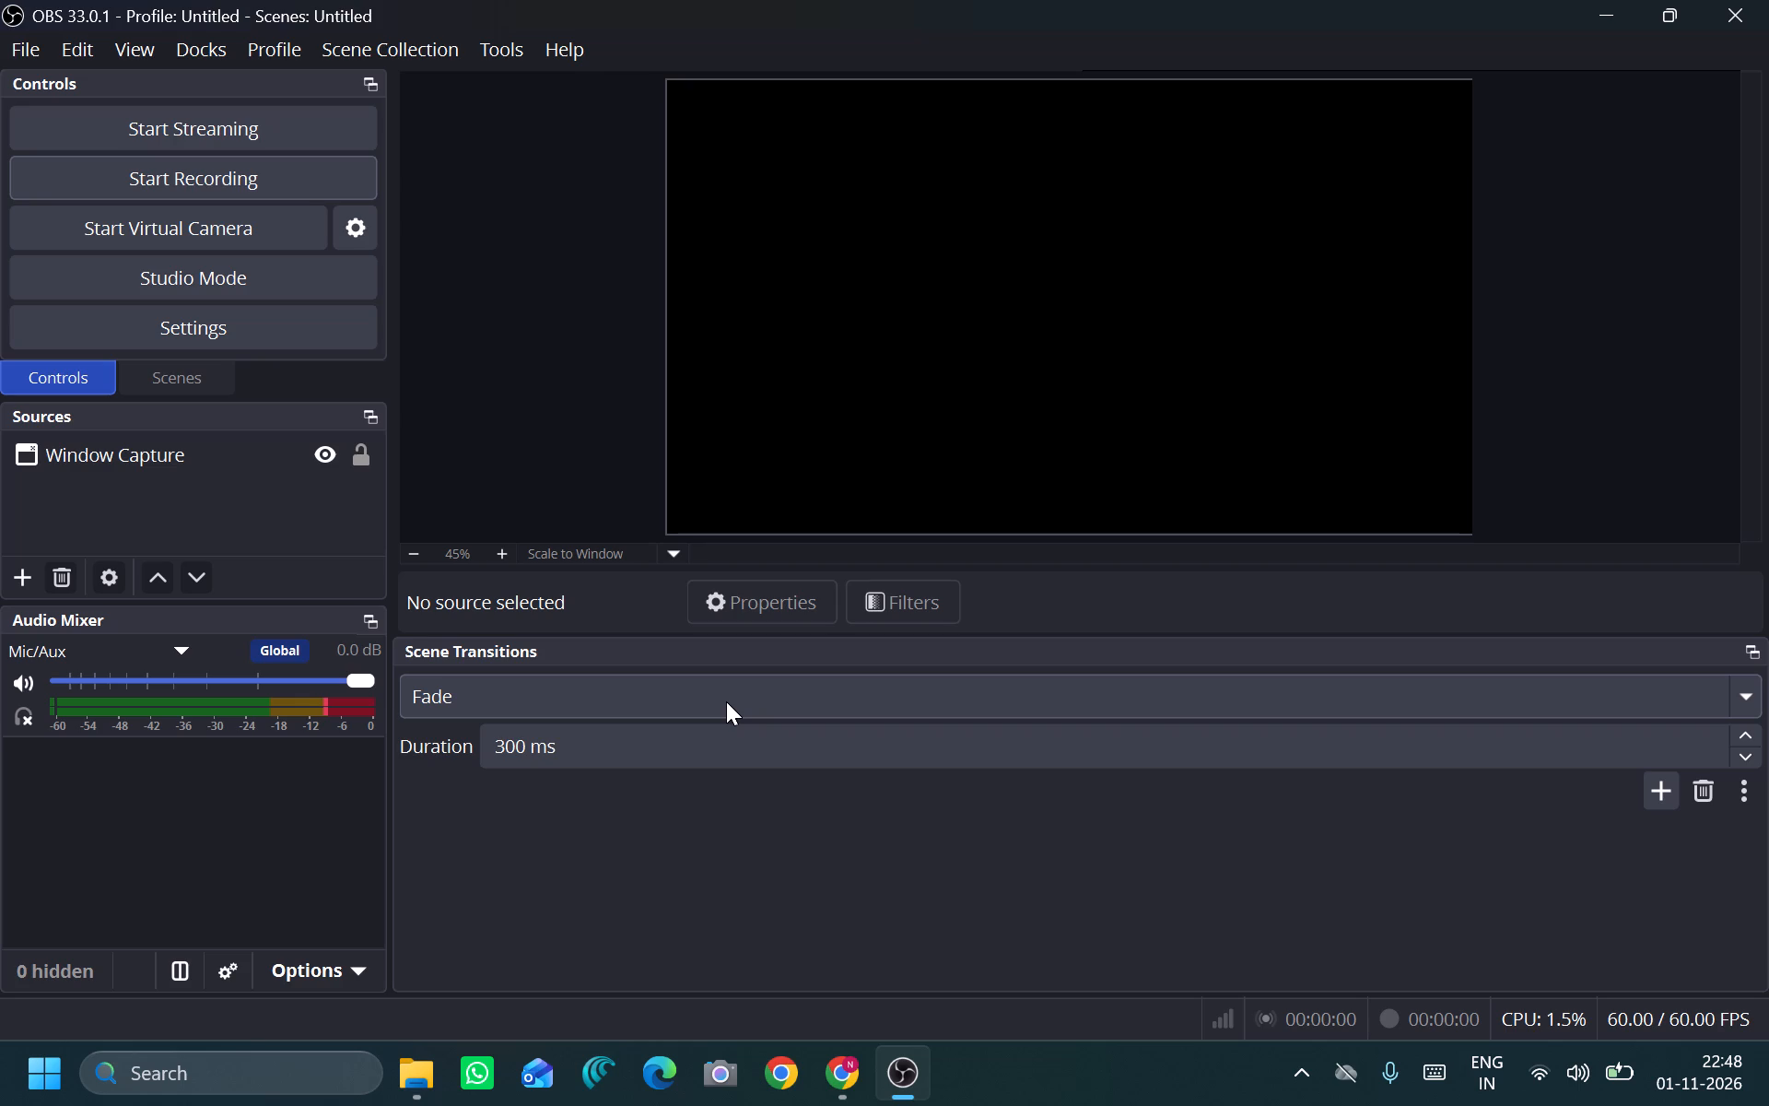
pyautogui.click(840, 1066)
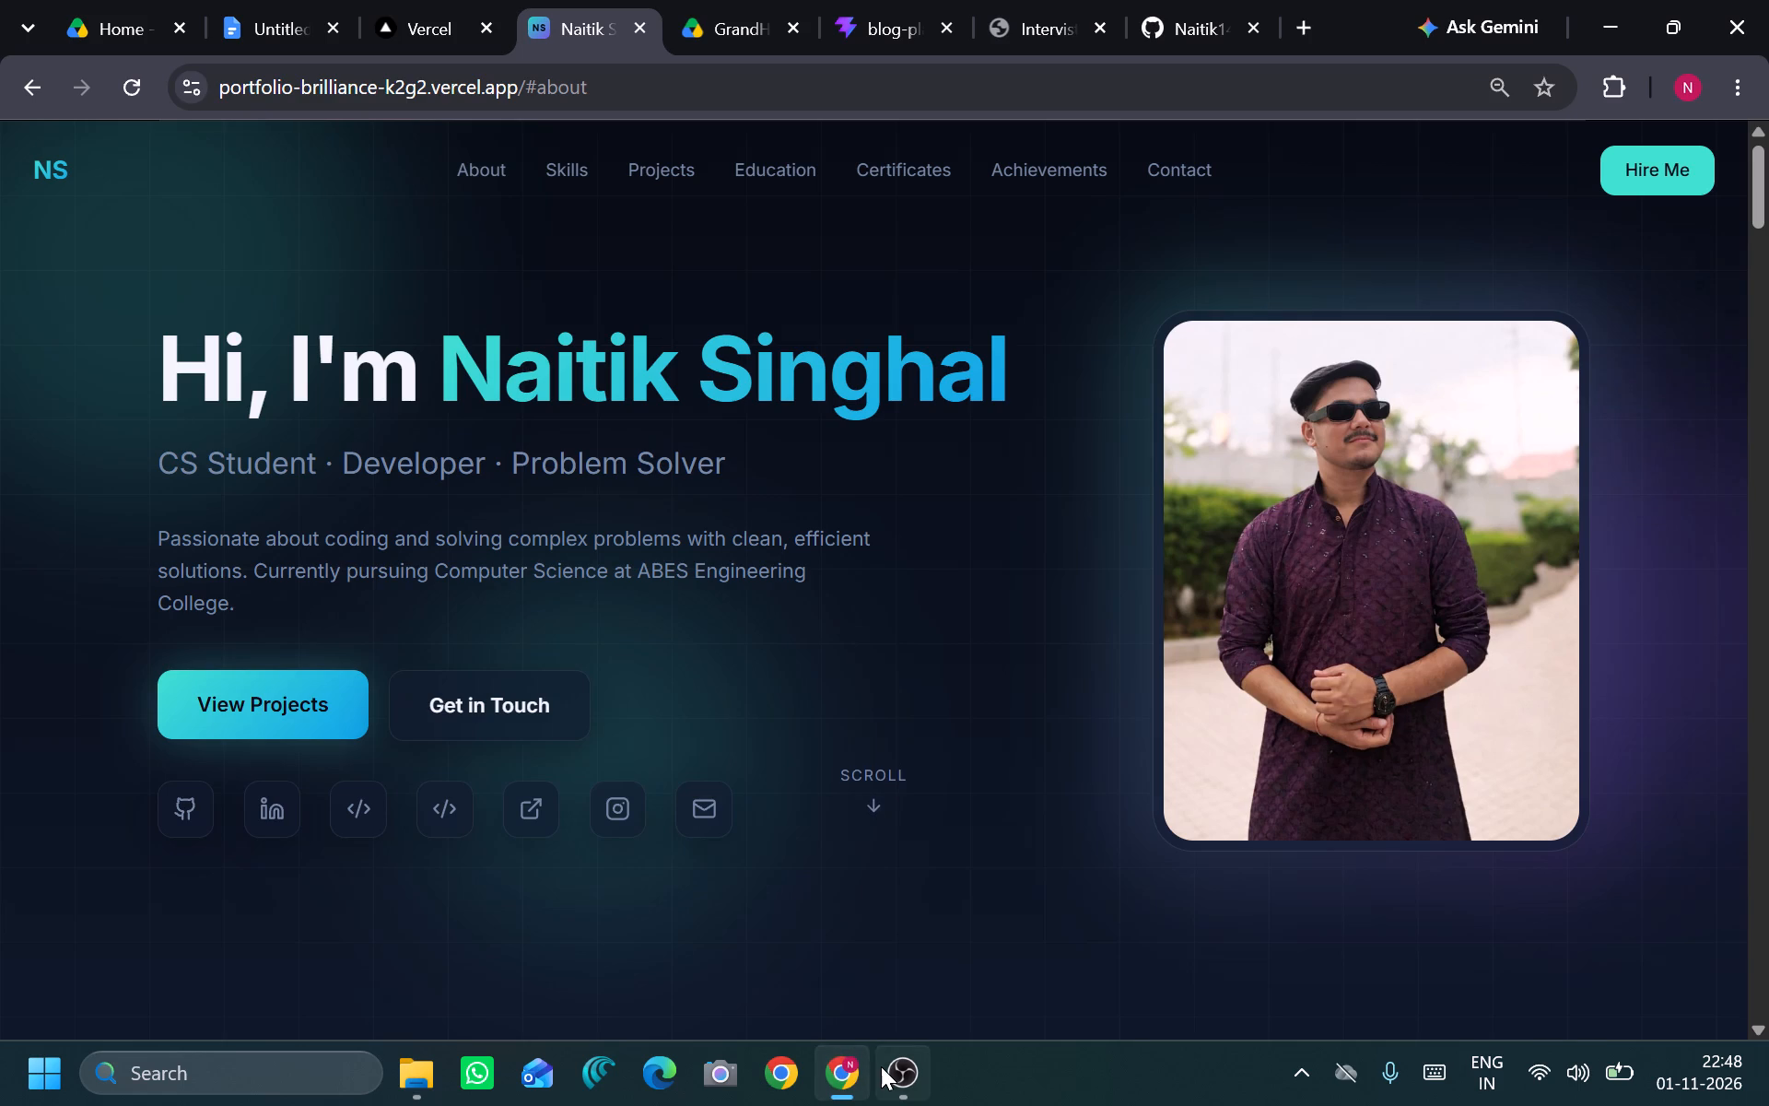
pyautogui.click(883, 1066)
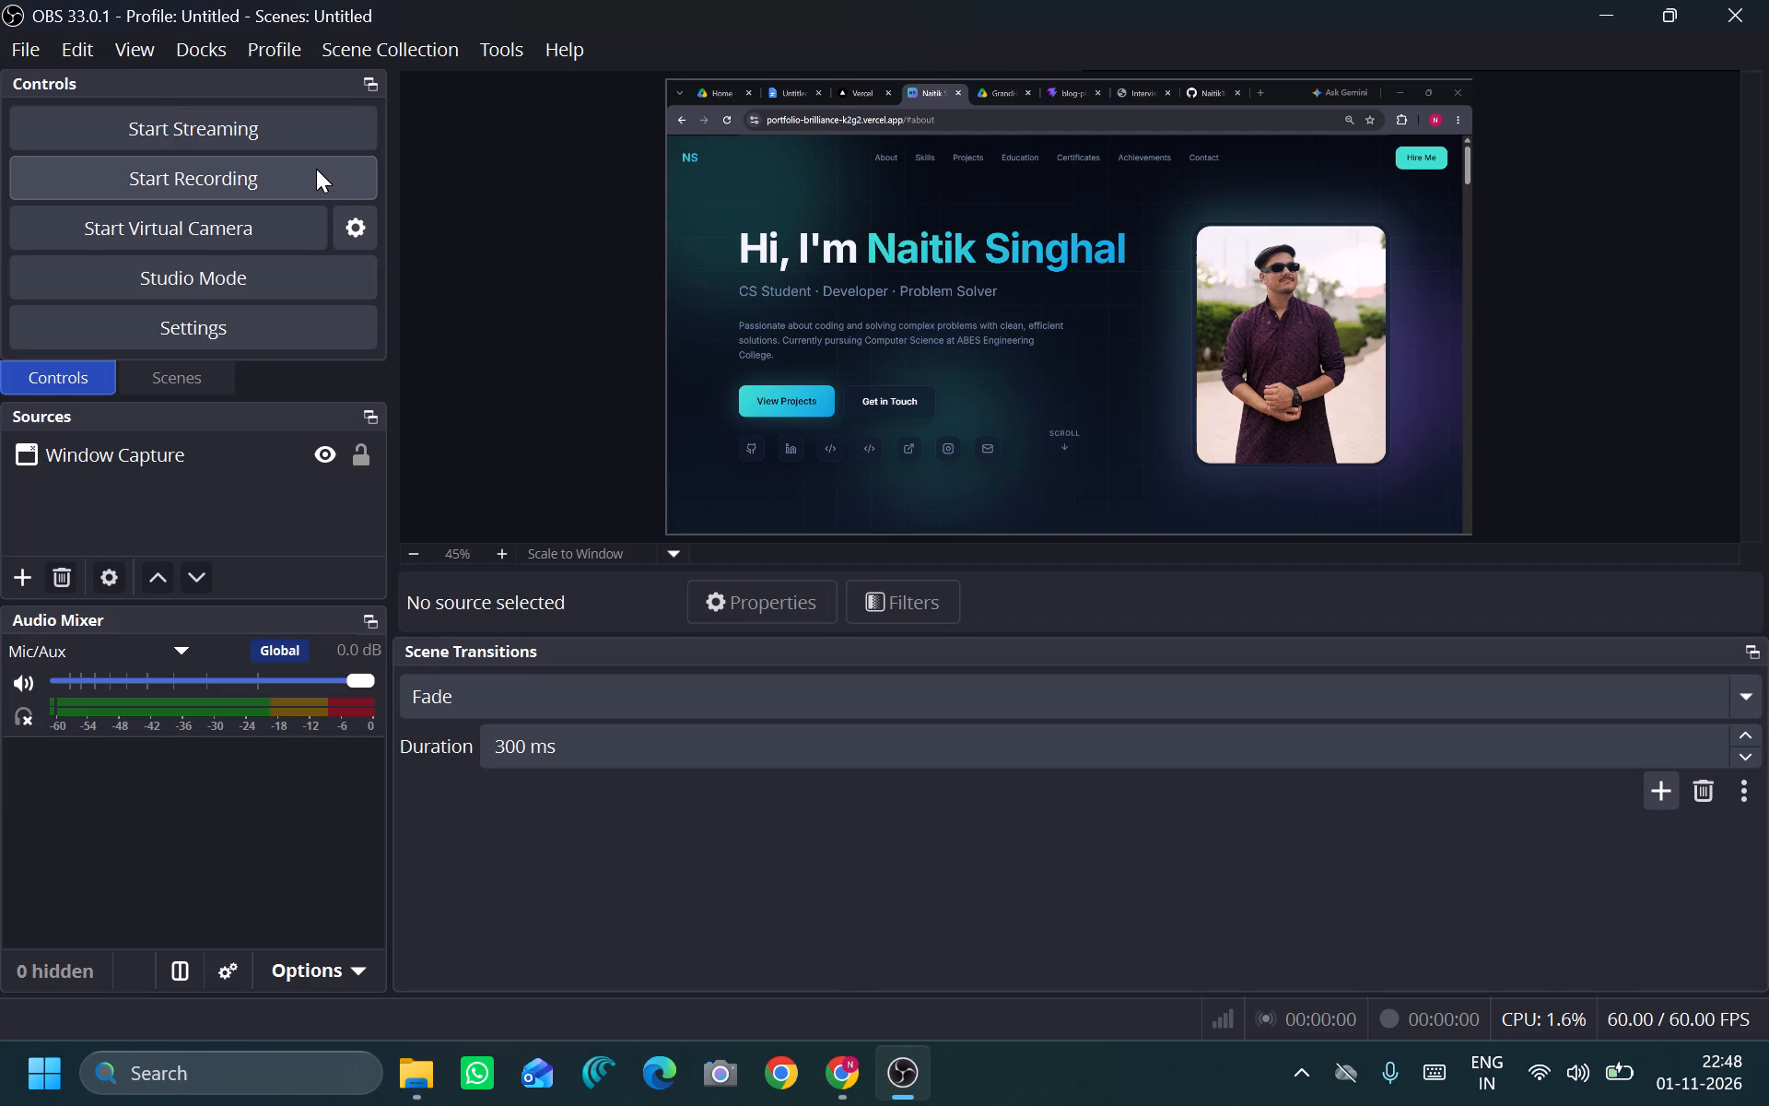
pyautogui.click(316, 169)
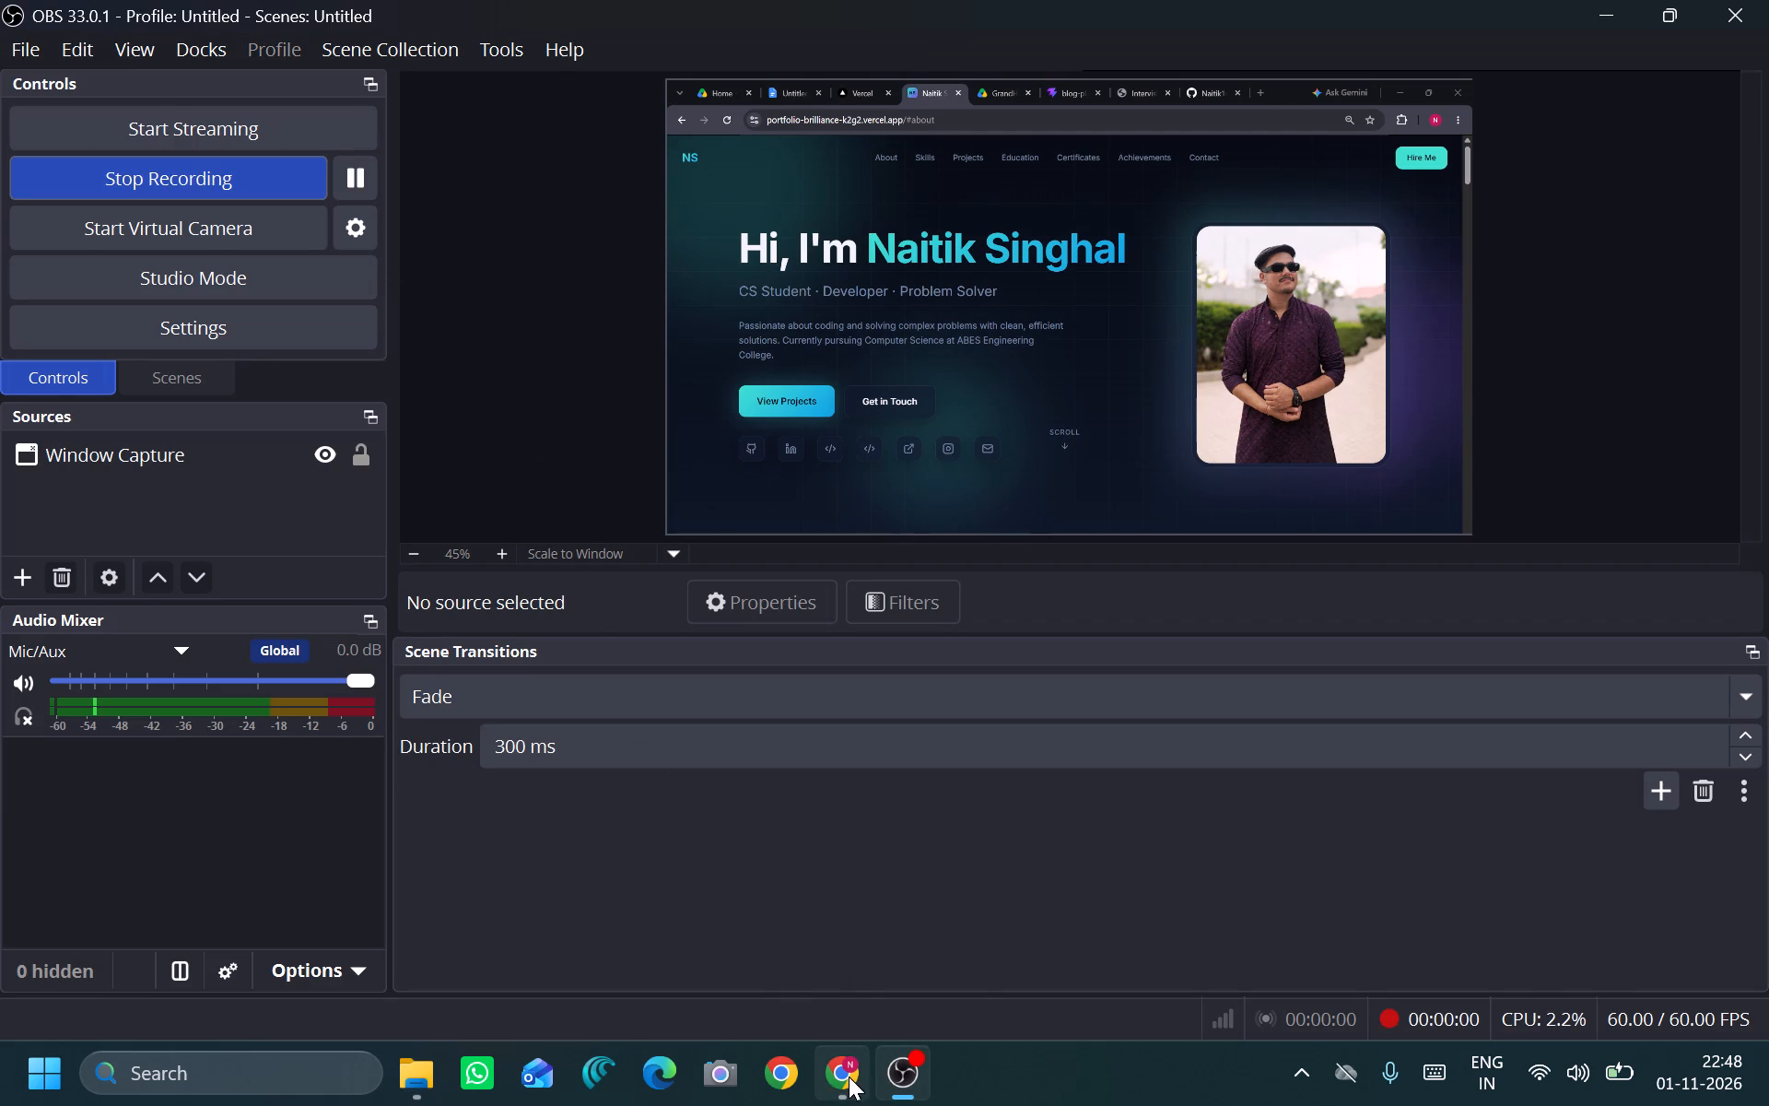
pyautogui.click(844, 1075)
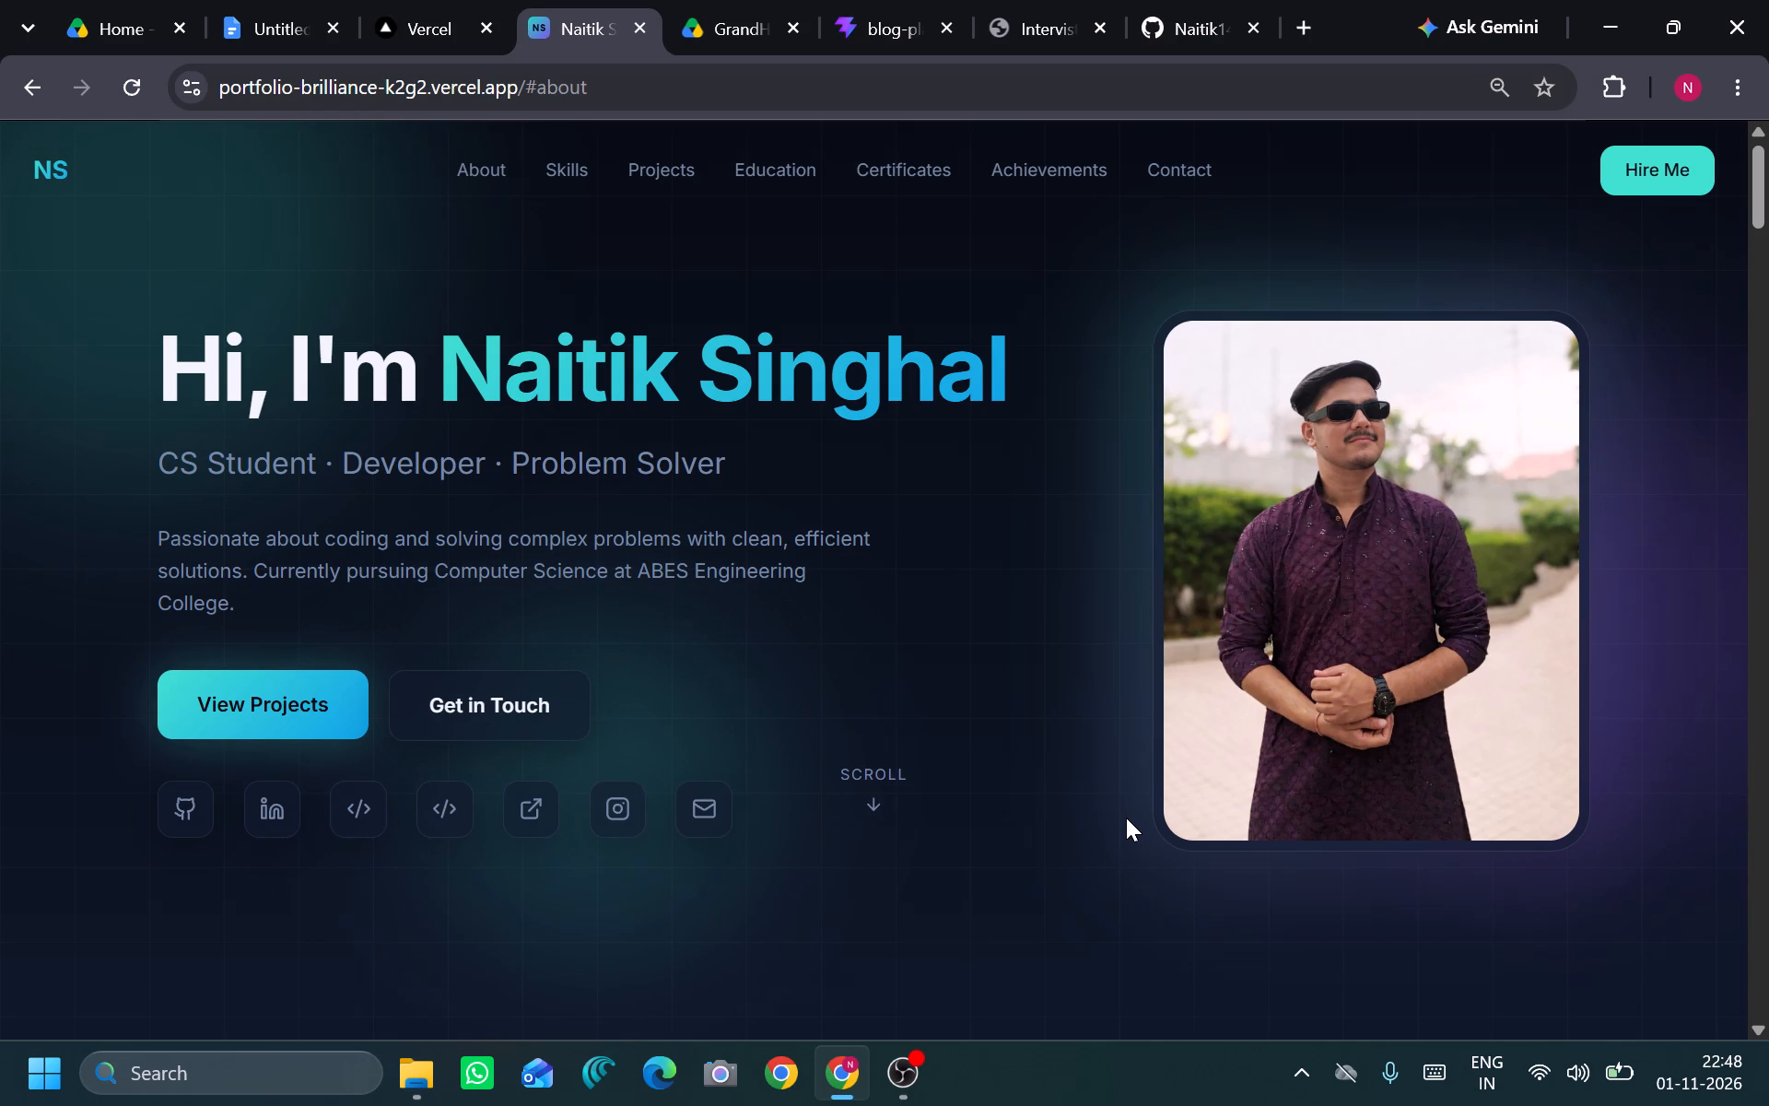
# Go to the portfolio's About section and present its introduction and highlight cards for the recording.
pyautogui.click(484, 165)
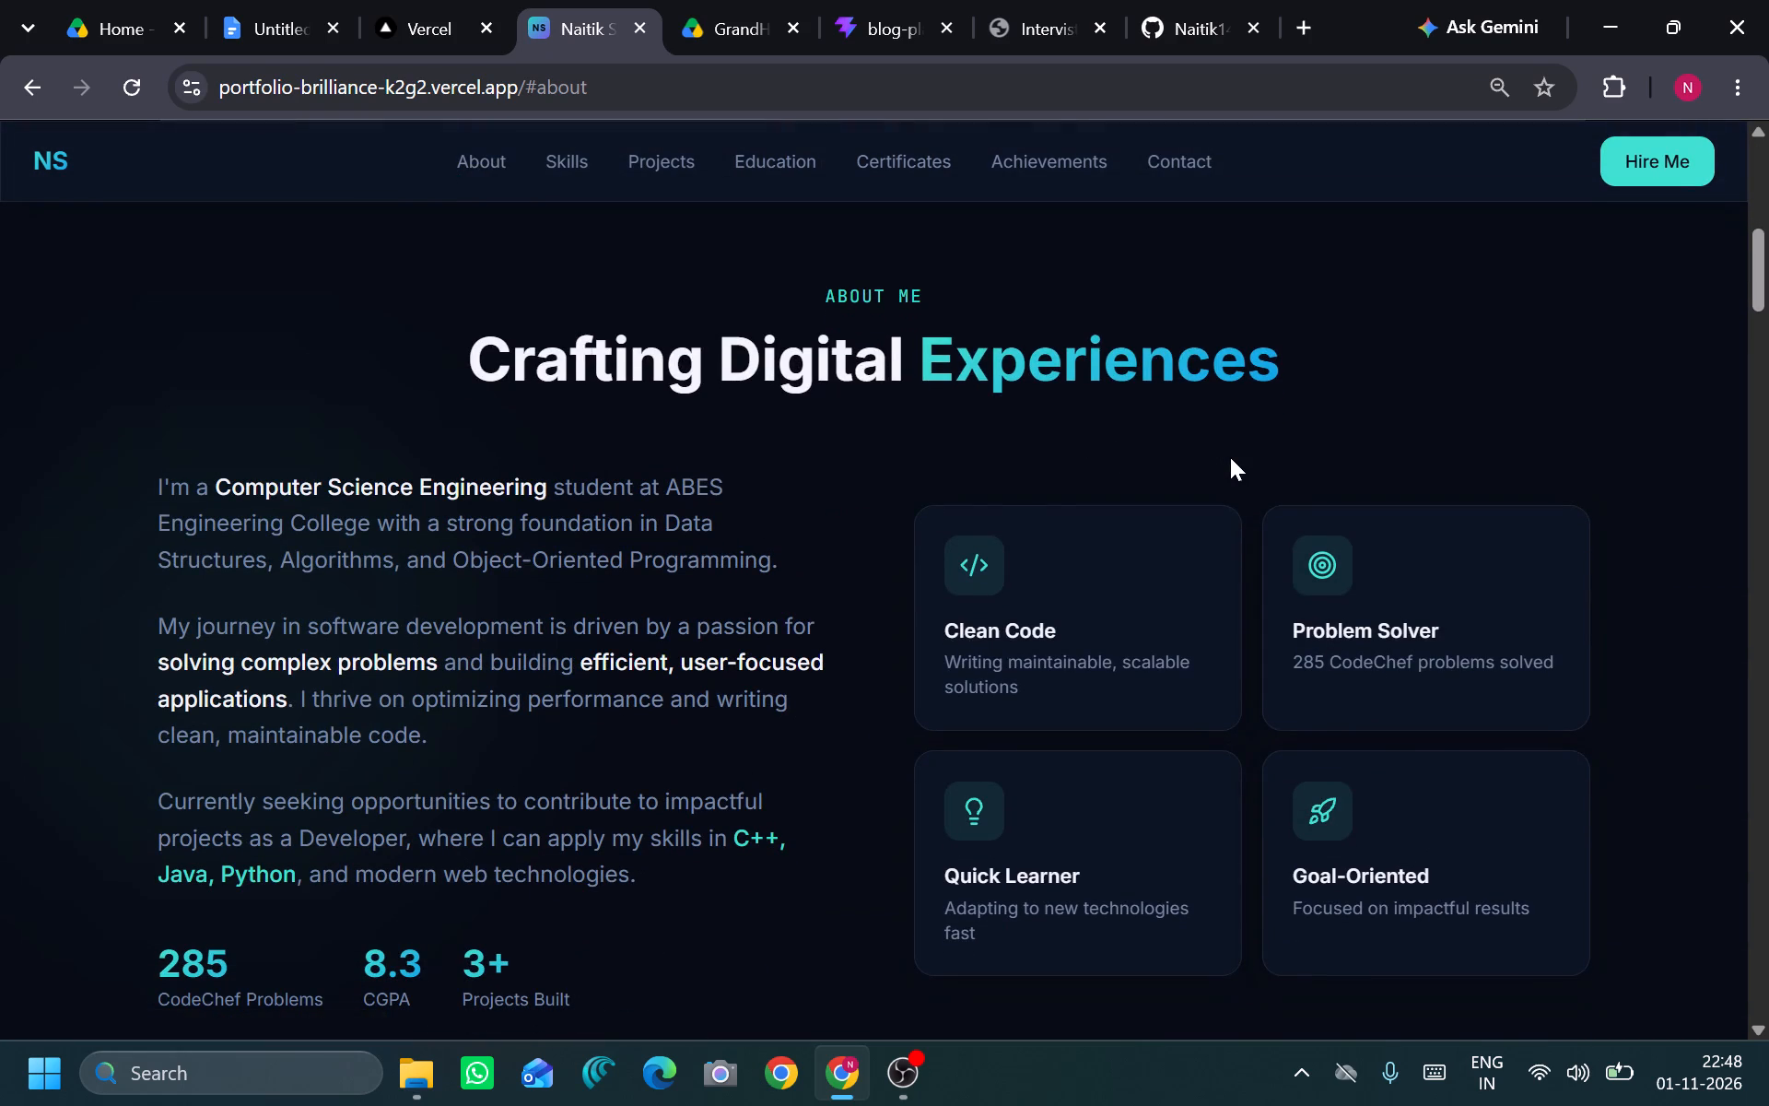
pyautogui.press('Down')
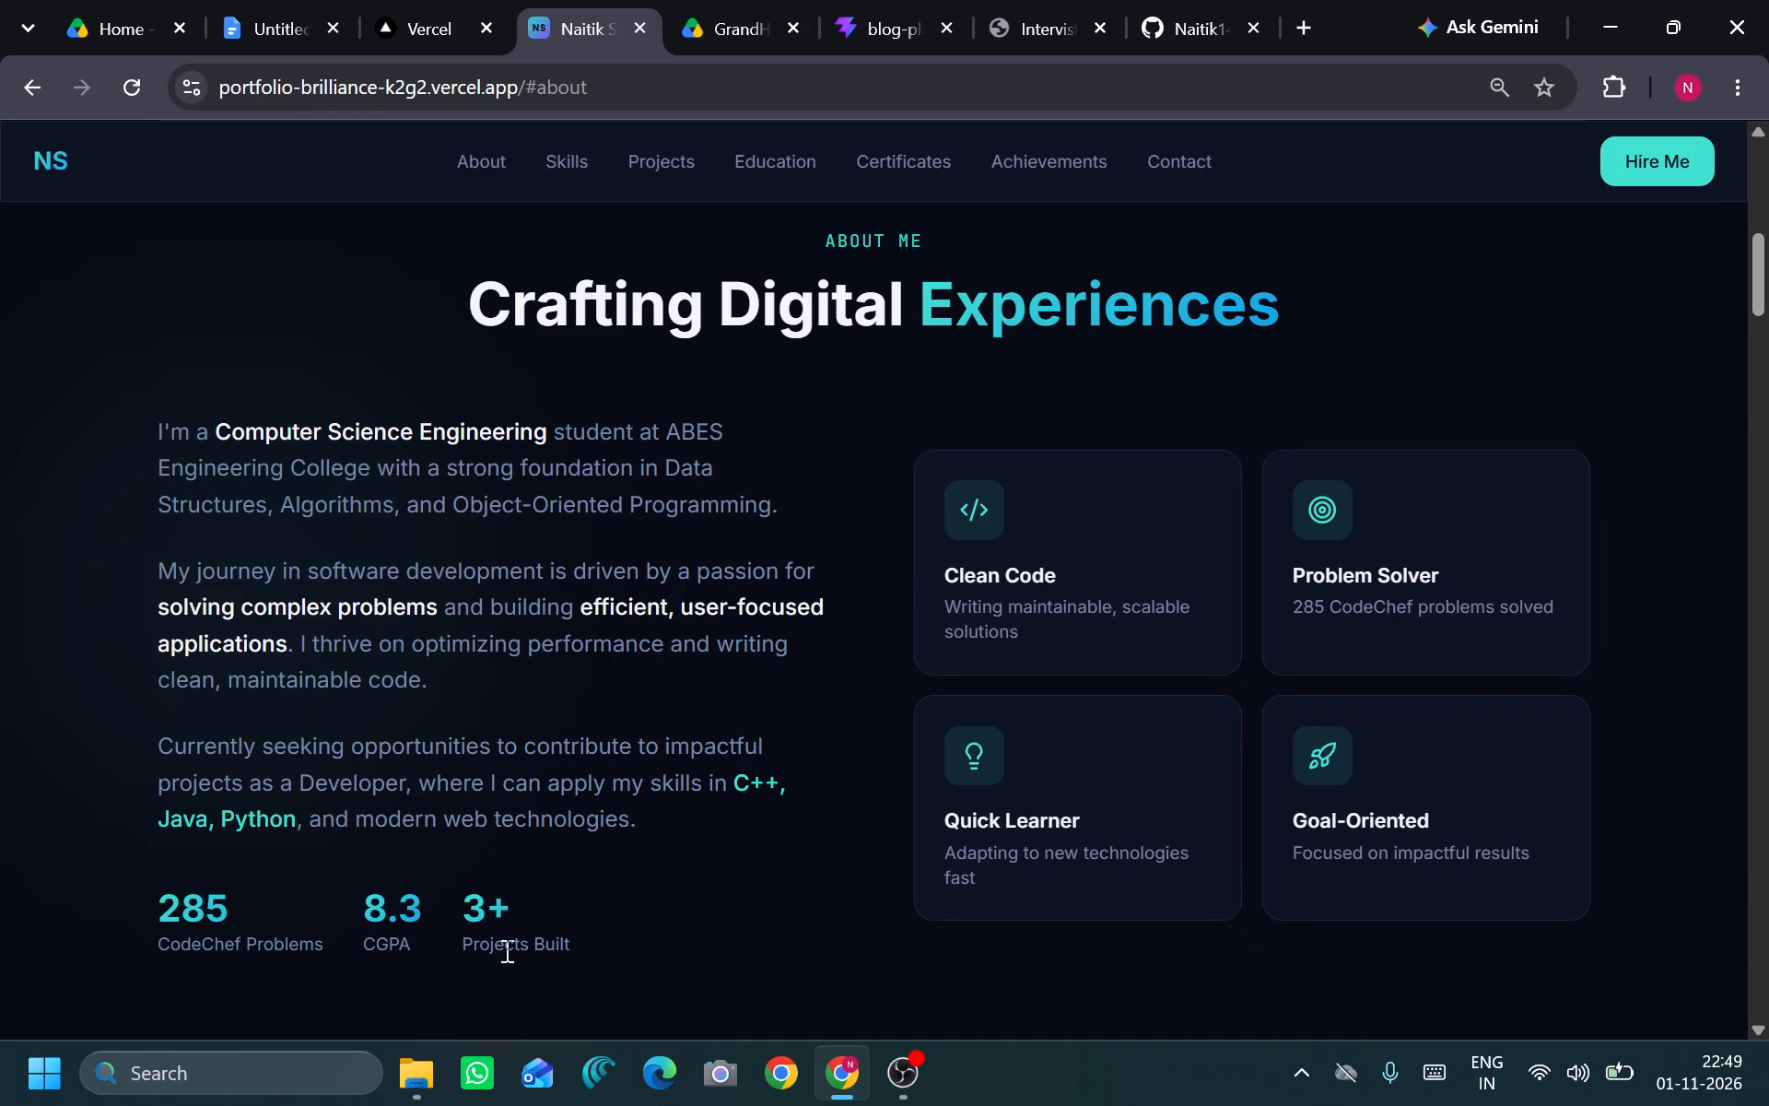
# Move on to the Technical Skills section and present all the tech stack cards.
pyautogui.press('Down')
pyautogui.press('Down')
pyautogui.press('Down')
pyautogui.press('Down')
pyautogui.press('Down')
pyautogui.press('Down')
pyautogui.press('Down')
pyautogui.press('Down')
pyautogui.press('Down')
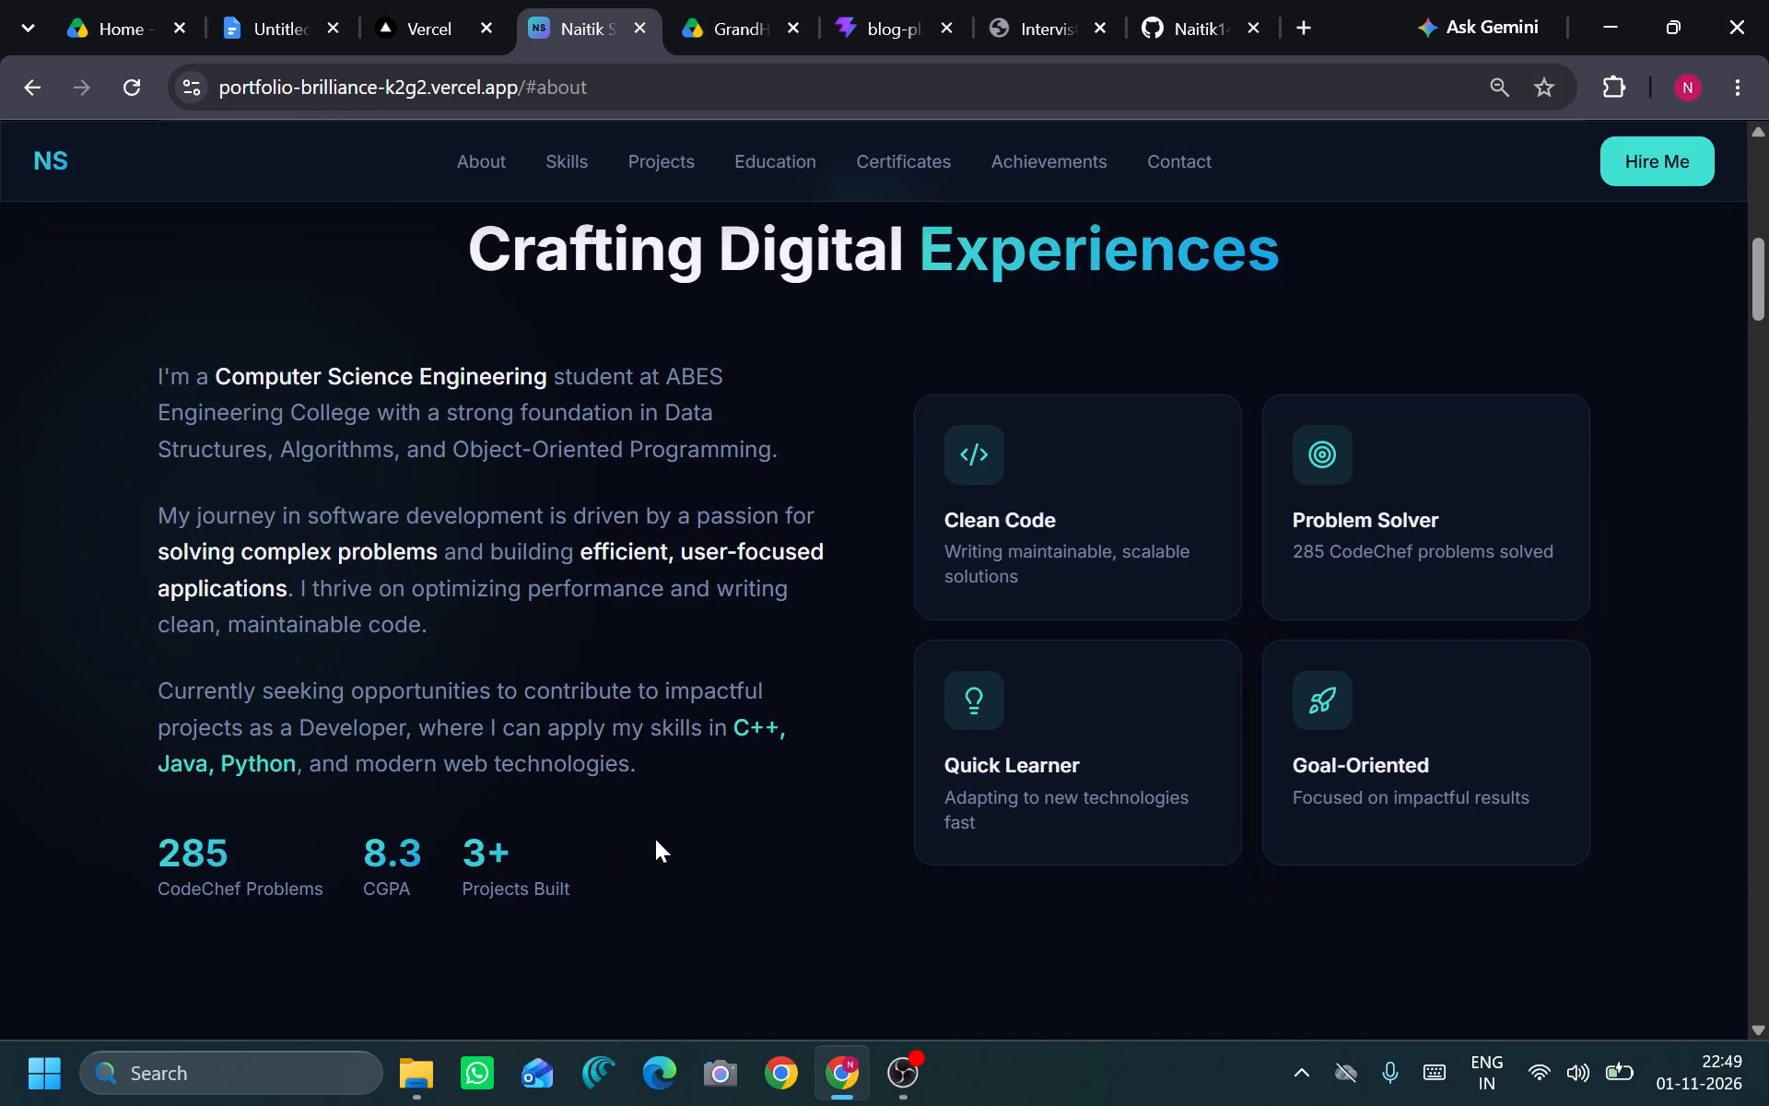
pyautogui.press('Down')
pyautogui.press('Down')
pyautogui.press('Down')
pyautogui.press('Down')
pyautogui.press('Down')
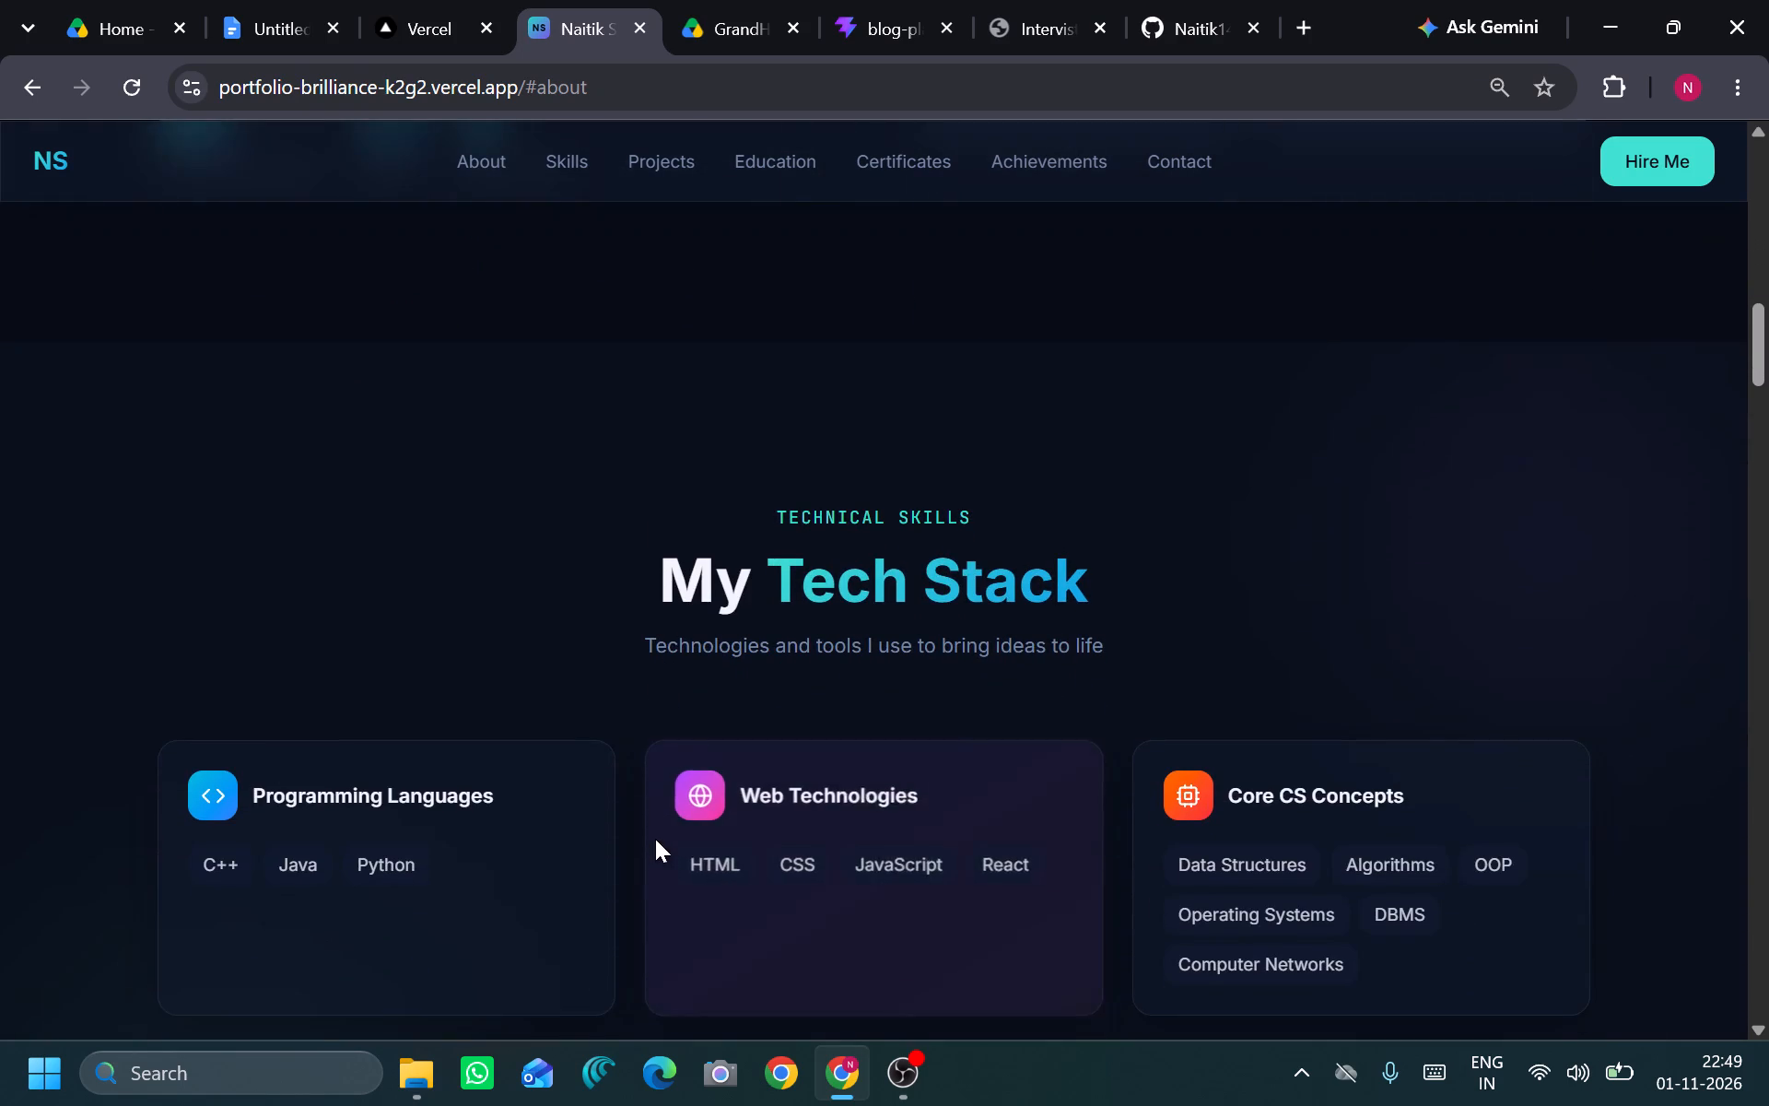
pyautogui.press('Down')
pyautogui.press('Down')
pyautogui.press('Down')
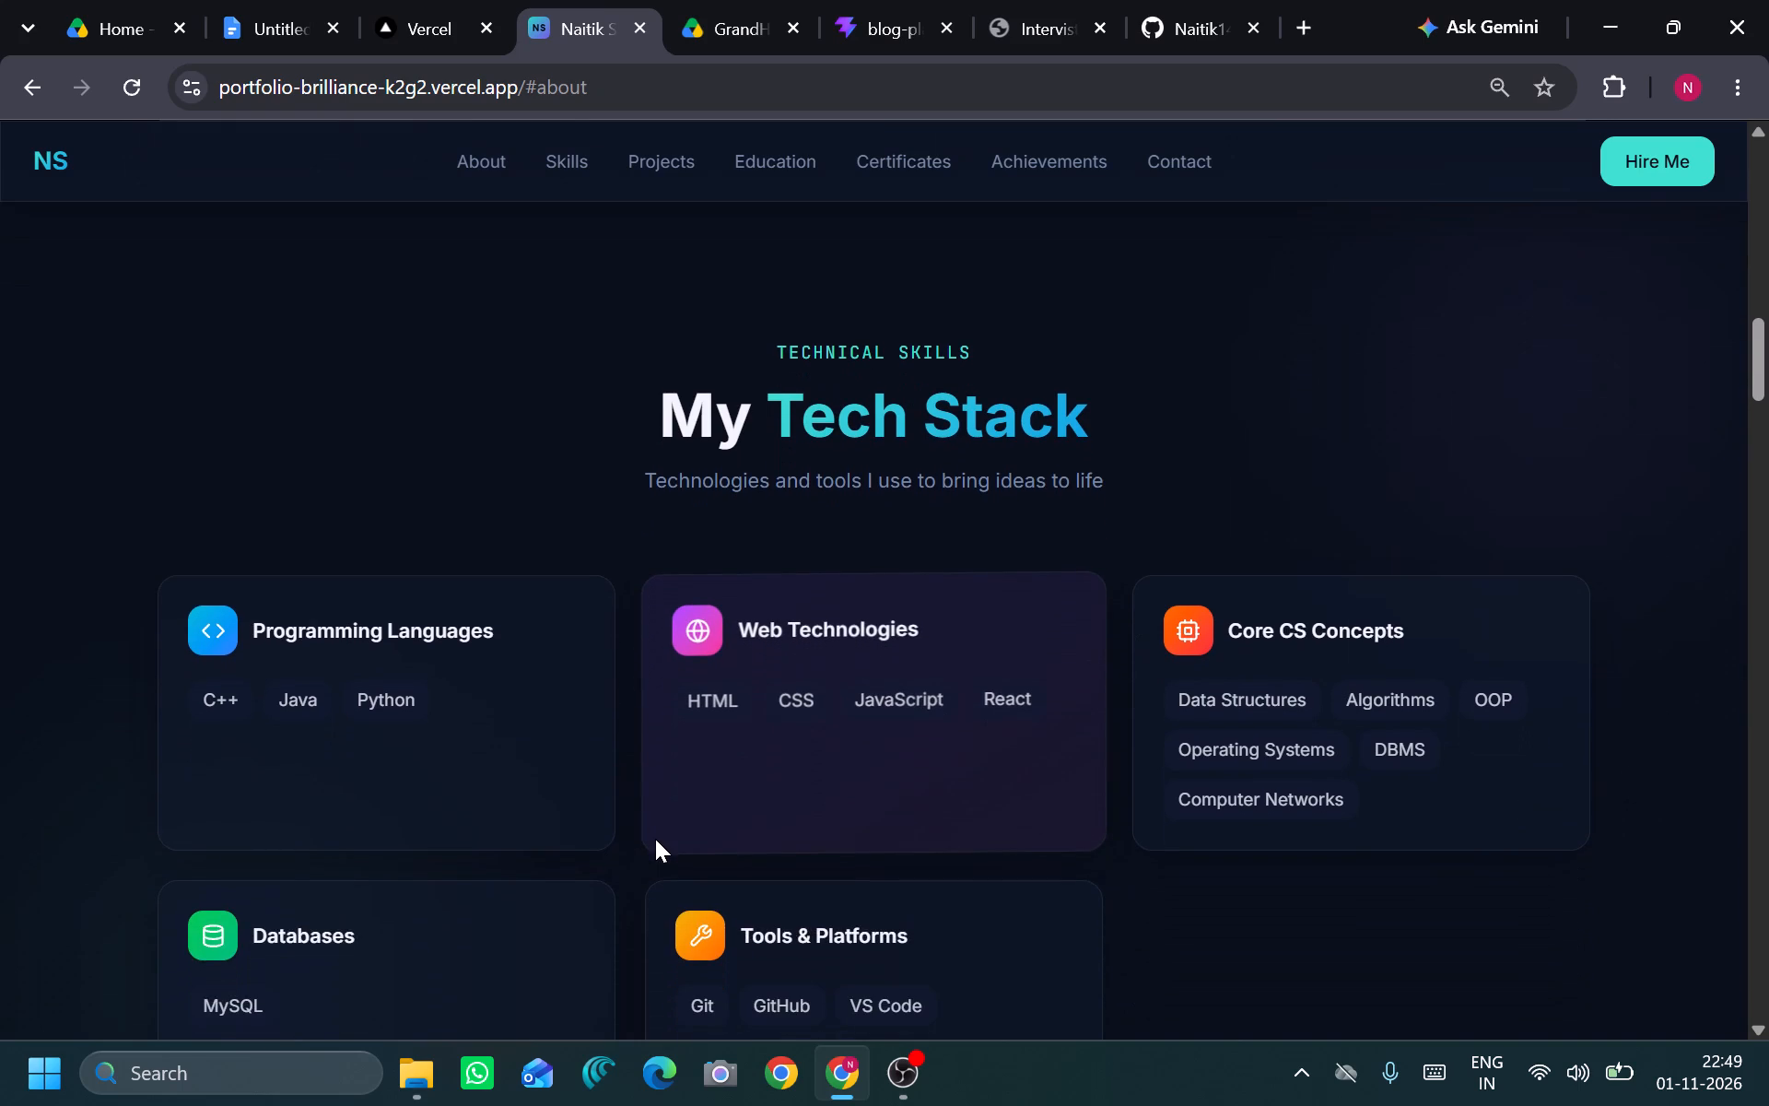
pyautogui.press('Down')
pyautogui.press('Down')
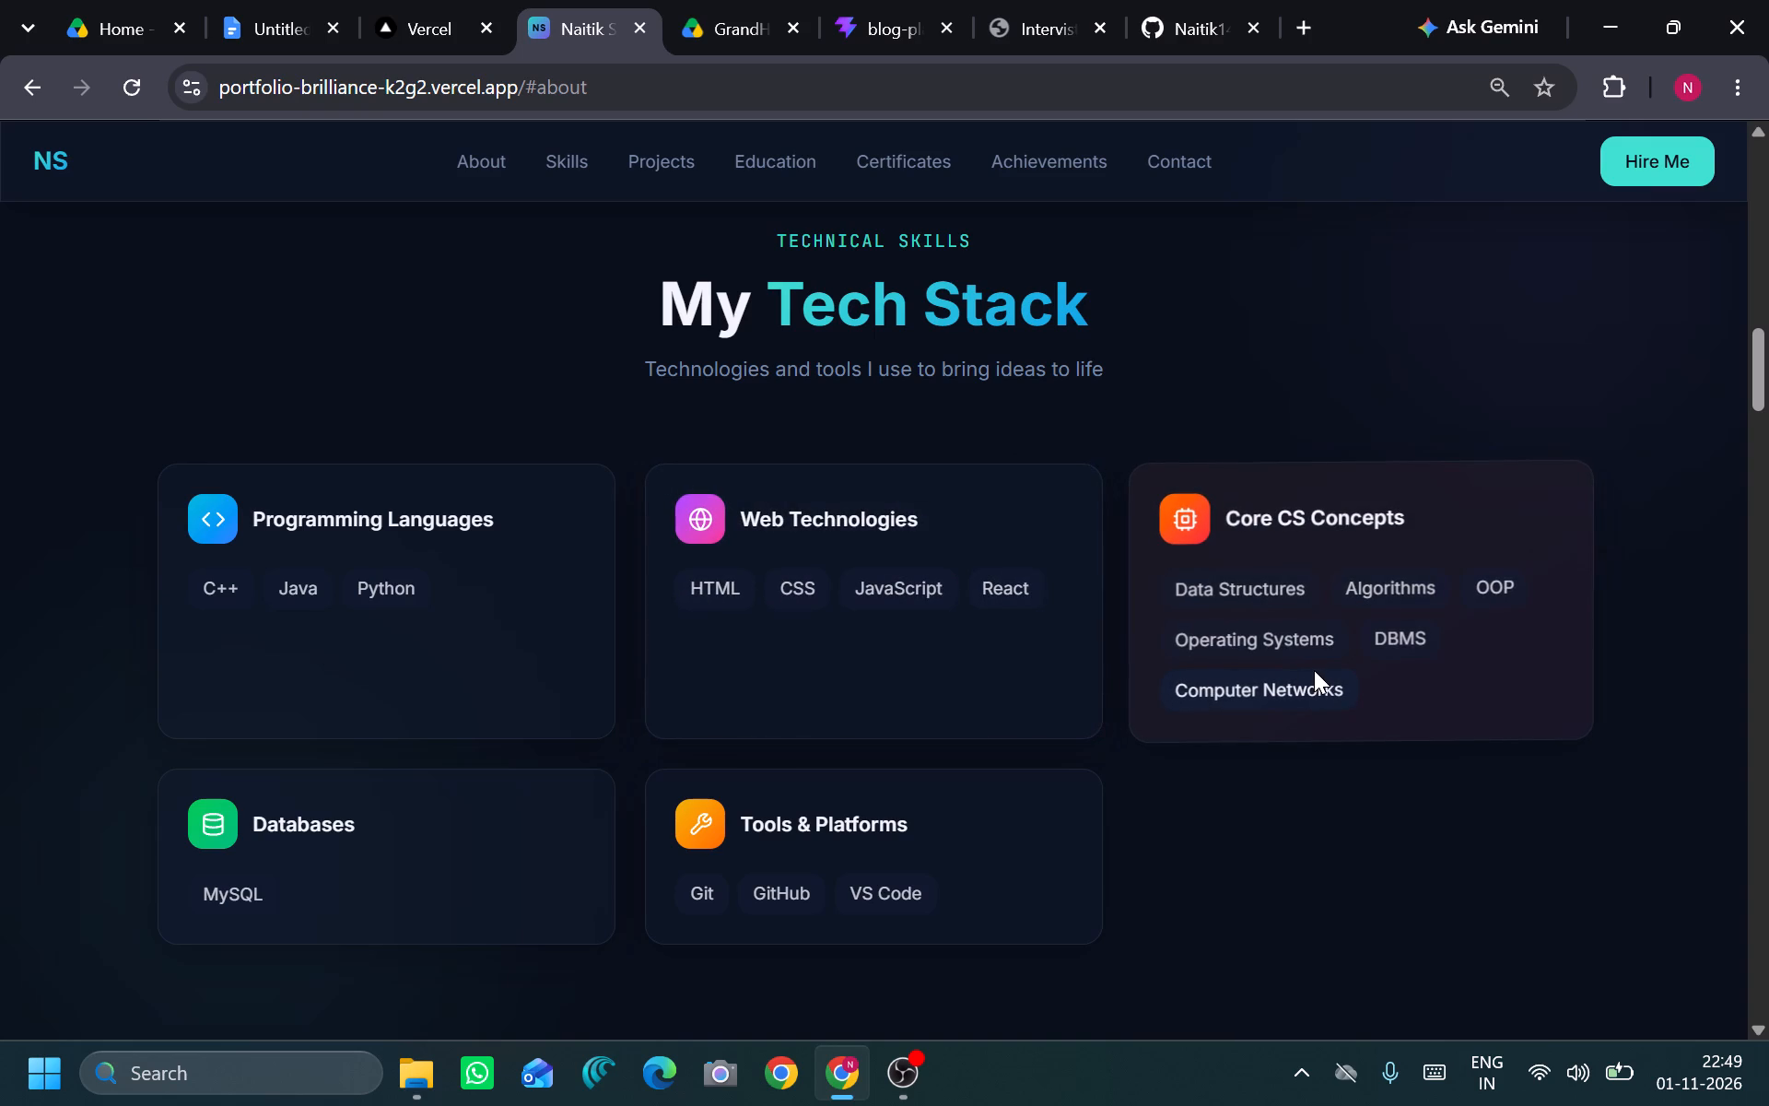
# Continue the walkthrough to the Featured Work section and bring the three project cards fully into view.
pyautogui.press('Down')
pyautogui.press('Down')
pyautogui.press('Down')
pyautogui.press('Down')
pyautogui.press('Down')
pyautogui.press('Down')
pyautogui.press('Down')
pyautogui.press('Down')
pyautogui.press('Down')
pyautogui.press('Down')
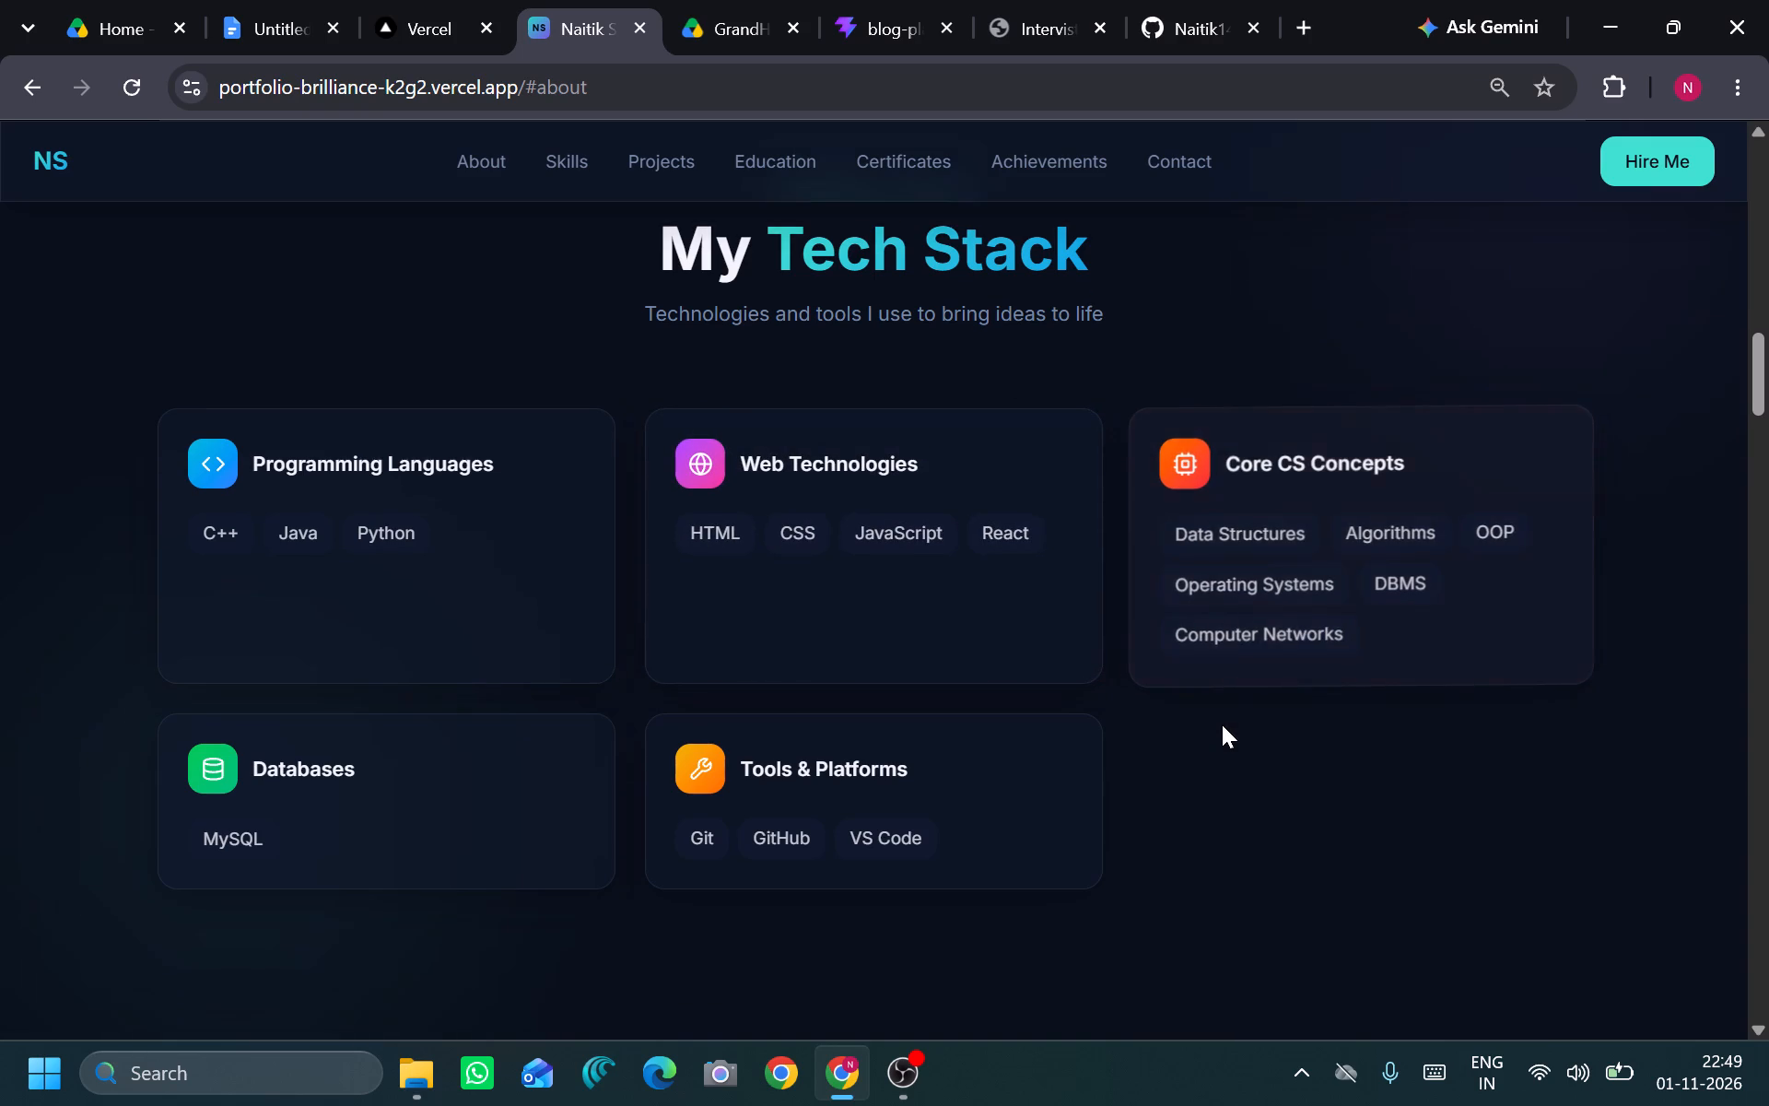
pyautogui.press('Down')
pyautogui.press('Down')
pyautogui.press('Down')
pyautogui.press('Down')
pyautogui.press('Down')
pyautogui.press('Down')
pyautogui.press('Down')
pyautogui.press('Down')
pyautogui.press('Down')
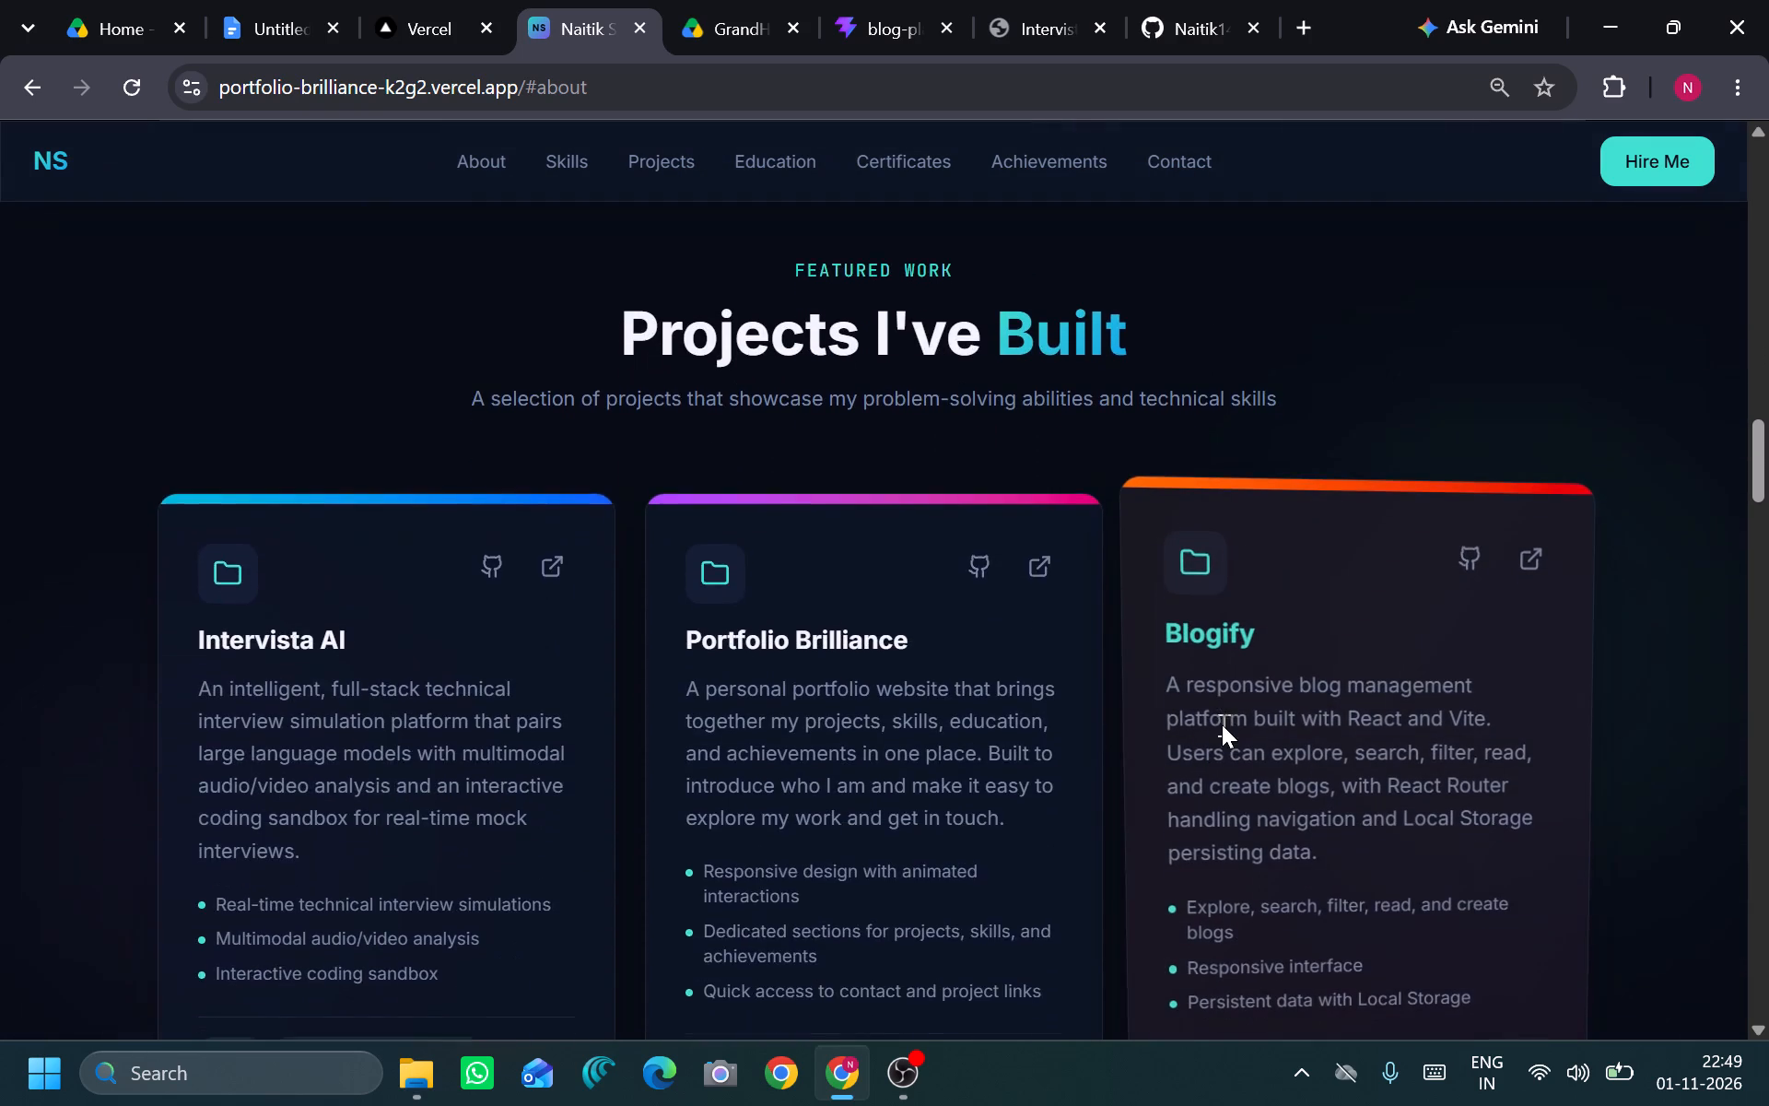
pyautogui.press('Down')
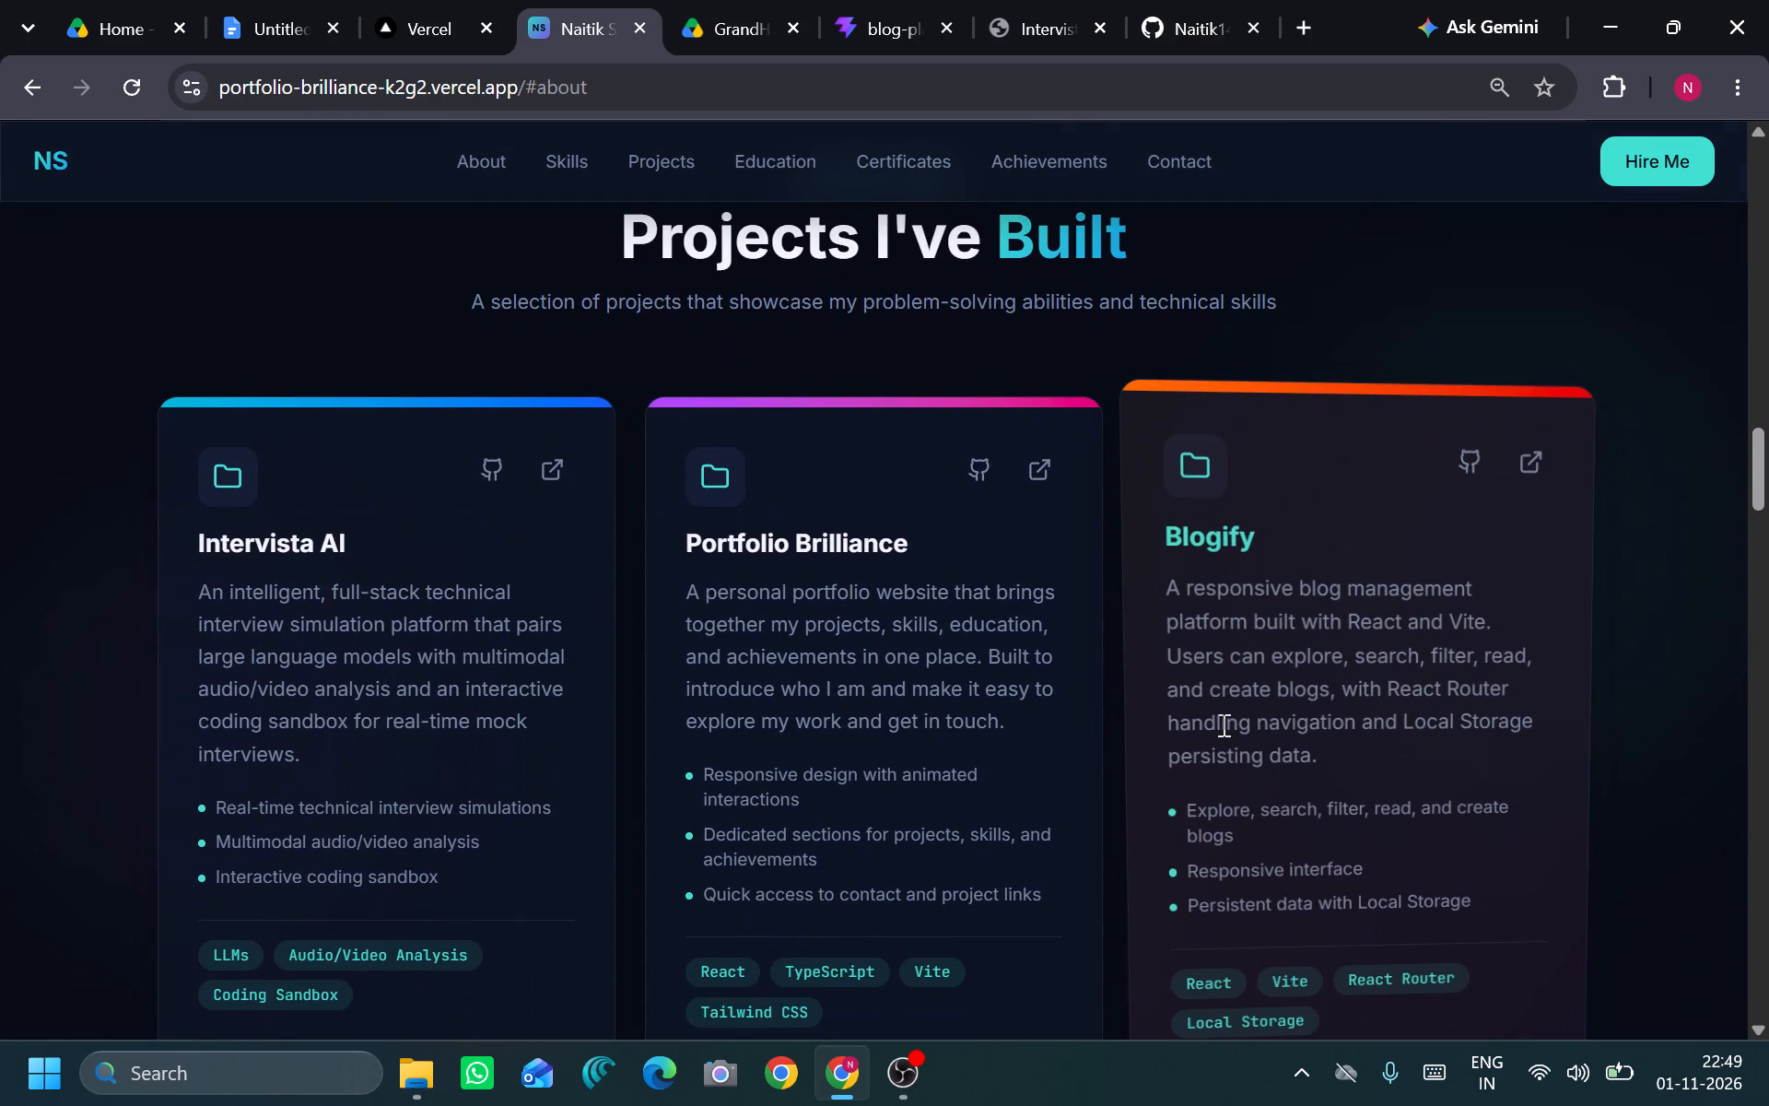
pyautogui.press('Down')
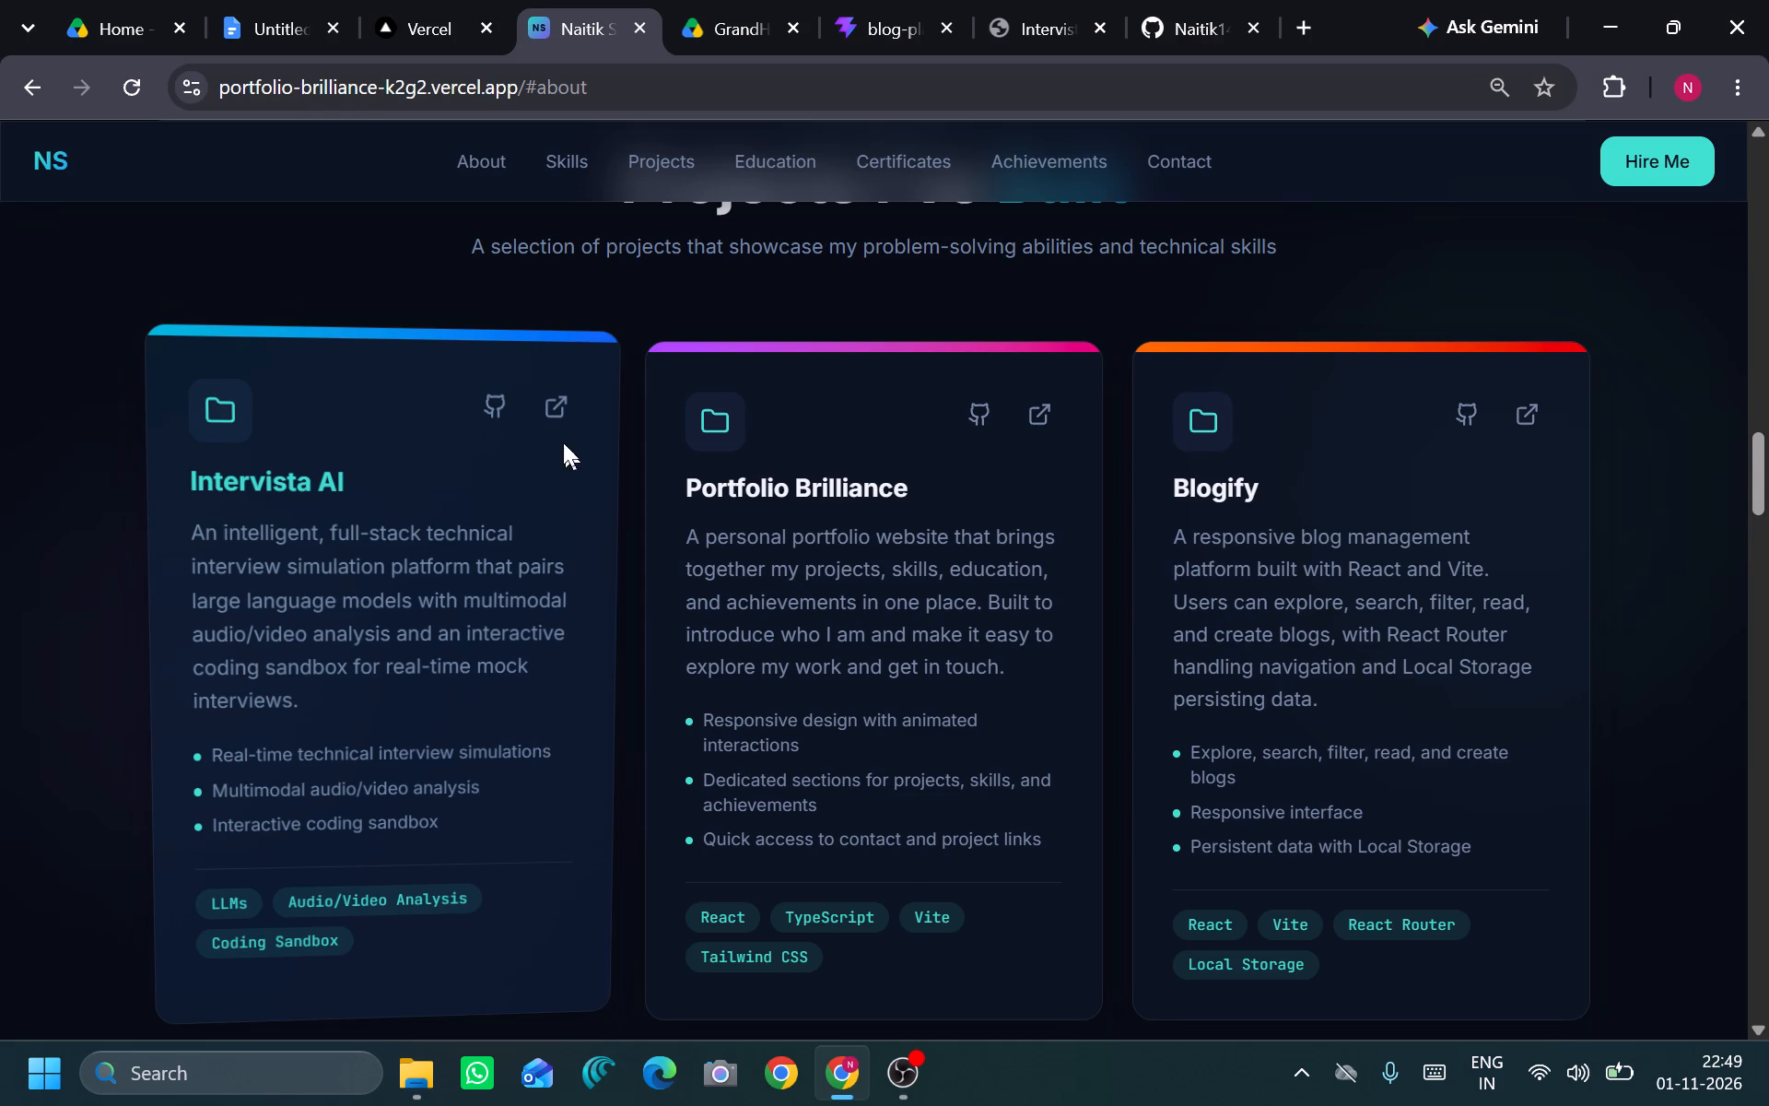
# Open the Intervista AI project's live site and present its landing page down to the three feature cards.
pyautogui.click(558, 396)
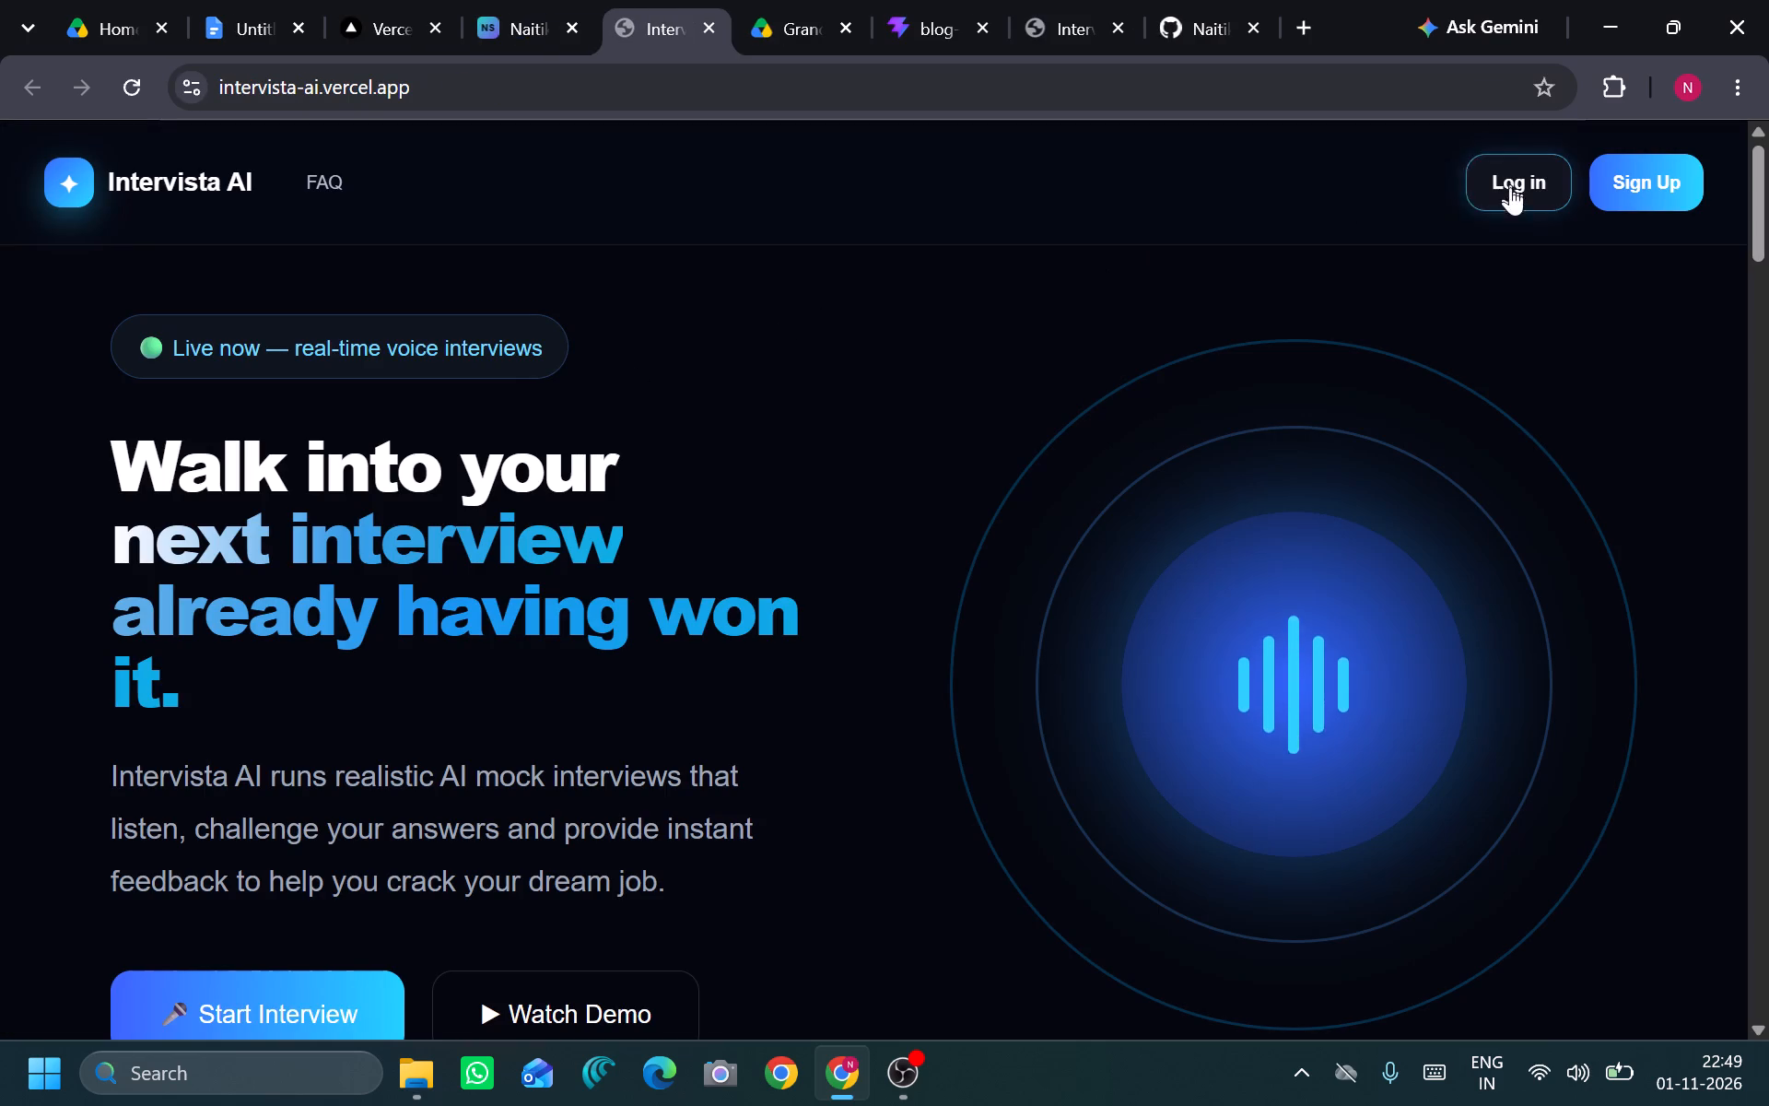
pyautogui.press('Down')
pyautogui.press('Down')
pyautogui.press('Down')
pyautogui.press('Down')
pyautogui.press('Down')
pyautogui.press('Down')
pyautogui.press('Down')
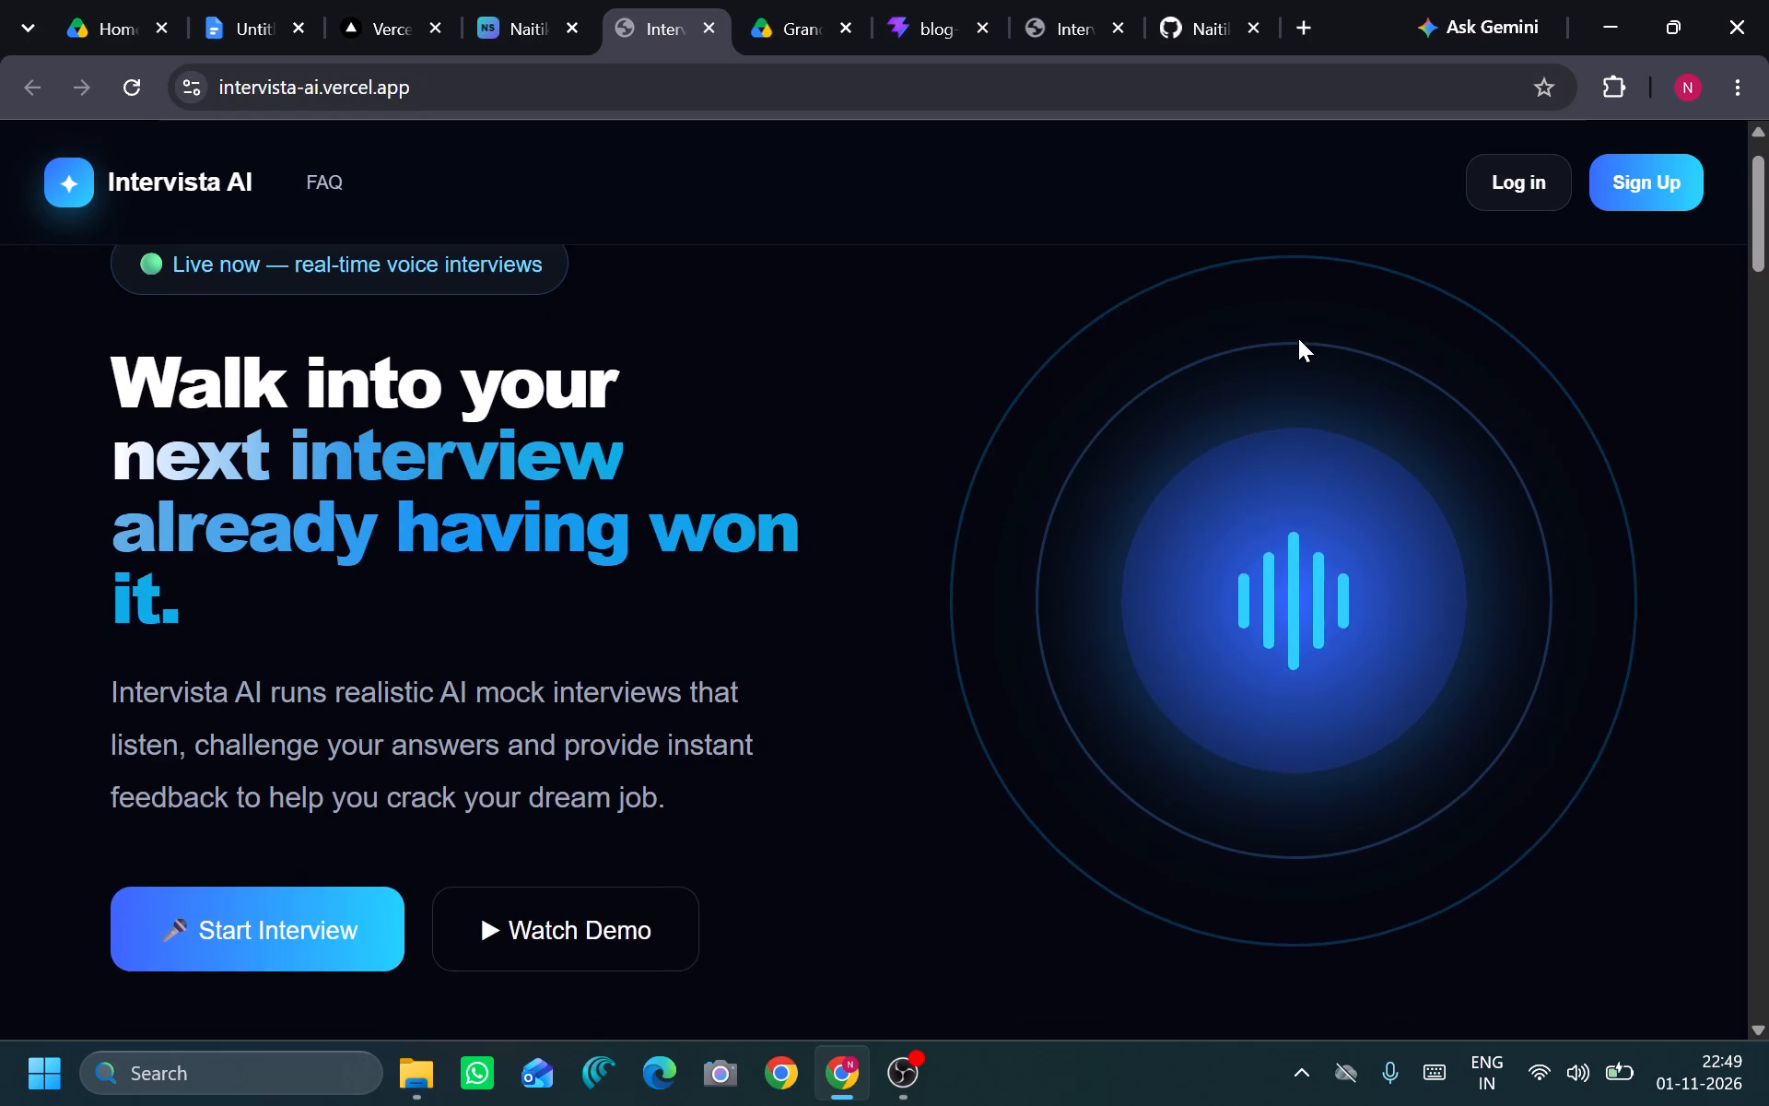
pyautogui.press('Down')
pyautogui.press('Down')
pyautogui.press('Down')
pyautogui.press('Down')
pyautogui.press('Down')
pyautogui.press('Down')
pyautogui.press('Down')
pyautogui.press('Down')
pyautogui.press('Down')
pyautogui.press('Down')
pyautogui.press('Down')
pyautogui.press('Down')
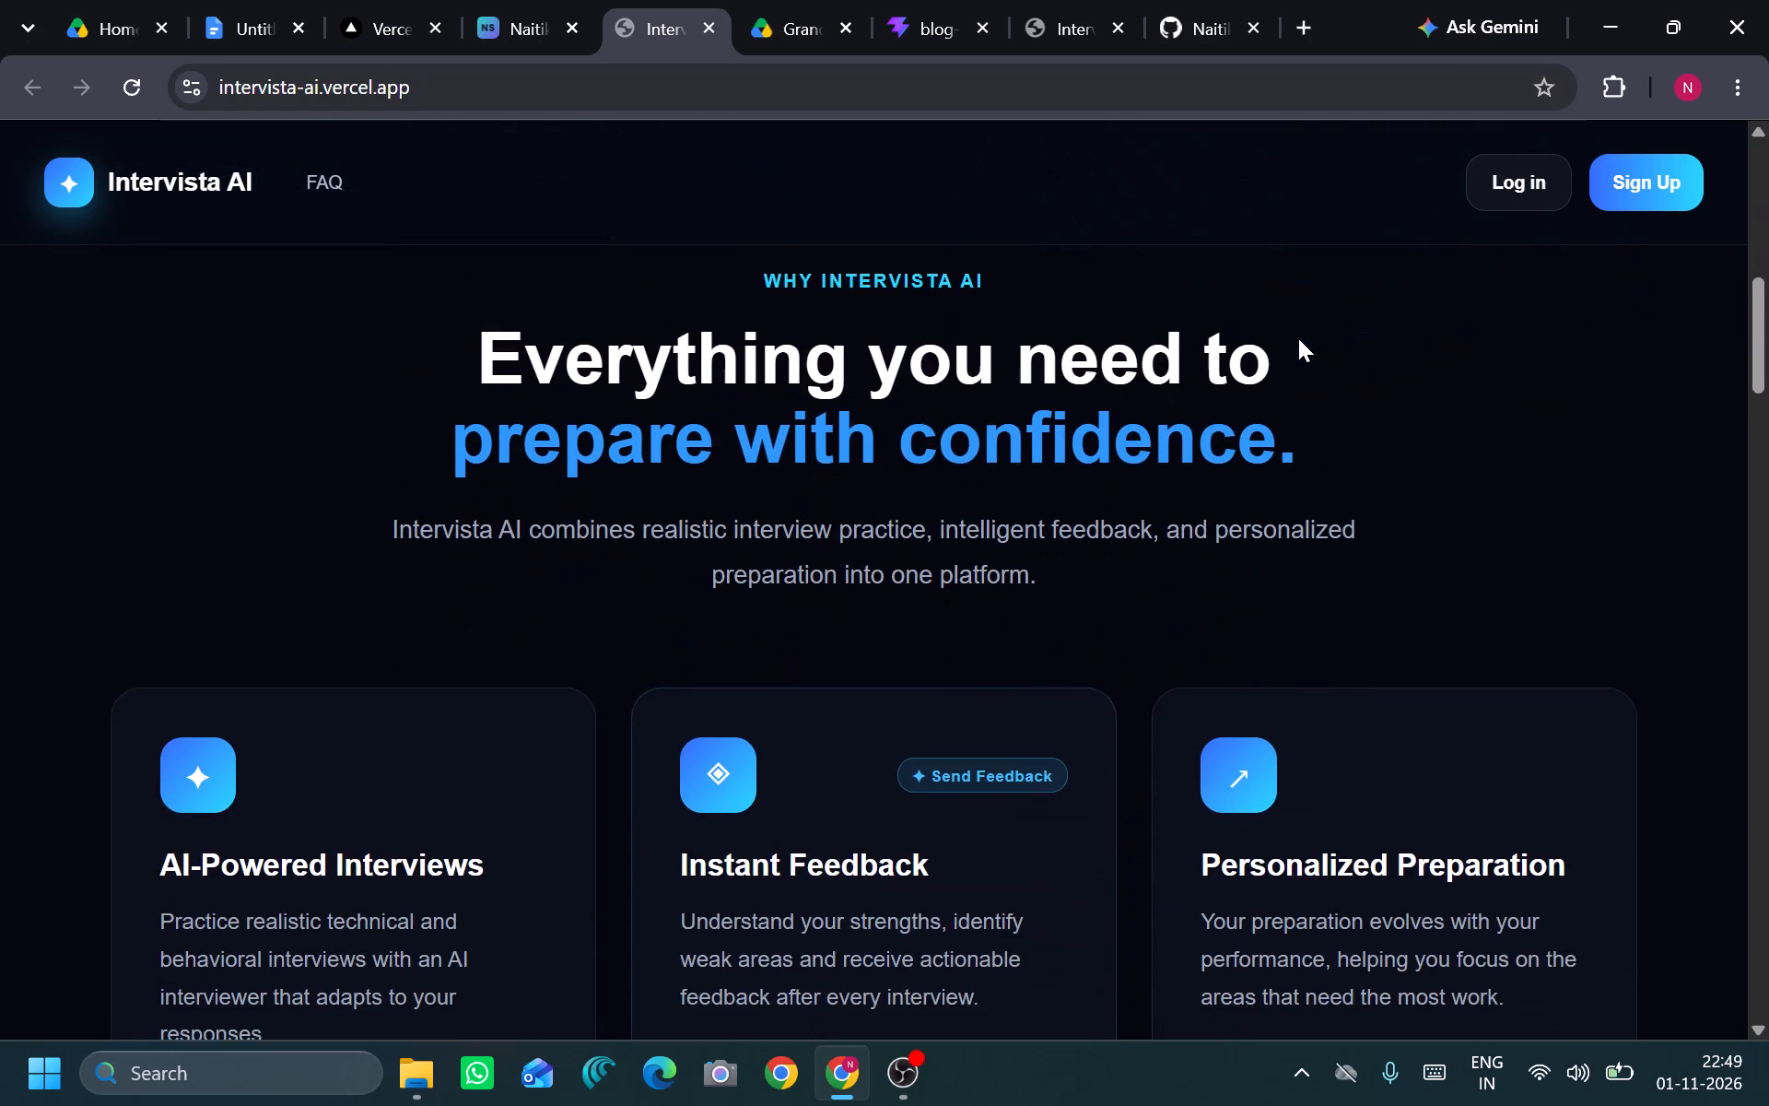
pyautogui.press('Down')
pyautogui.press('Down')
pyautogui.press('Down')
pyautogui.press('Down')
pyautogui.press('Down')
pyautogui.press('Down')
pyautogui.press('Down')
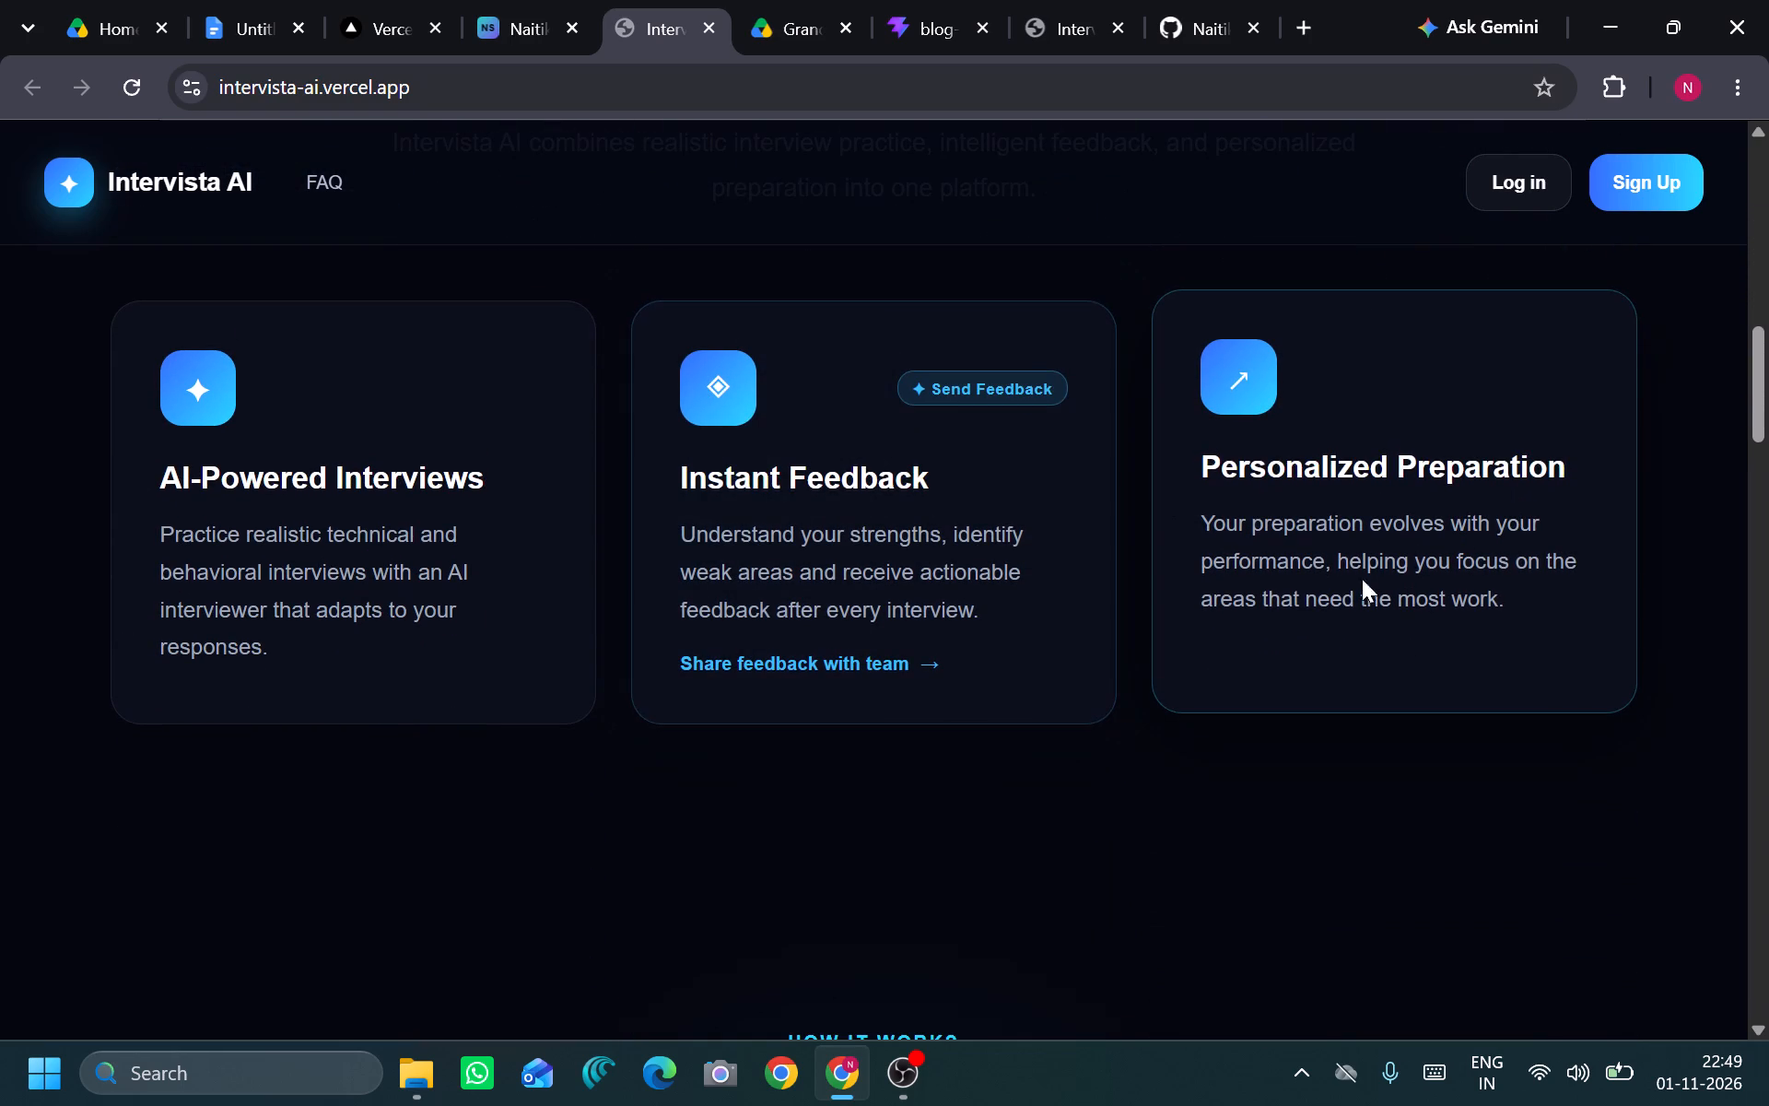
# Present the rest of the Intervista AI page, from How It Works down to the closing Ready to Start section.
pyautogui.press('Down')
pyautogui.press('Down')
pyautogui.press('Down')
pyautogui.press('Down')
pyautogui.press('Down')
pyautogui.press('Down')
pyautogui.press('Down')
pyautogui.press('Down')
pyautogui.press('Down')
pyautogui.press('Down')
pyautogui.press('Down')
pyautogui.press('Down')
pyautogui.press('Down')
pyautogui.press('Down')
pyautogui.press('Down')
pyautogui.press('Down')
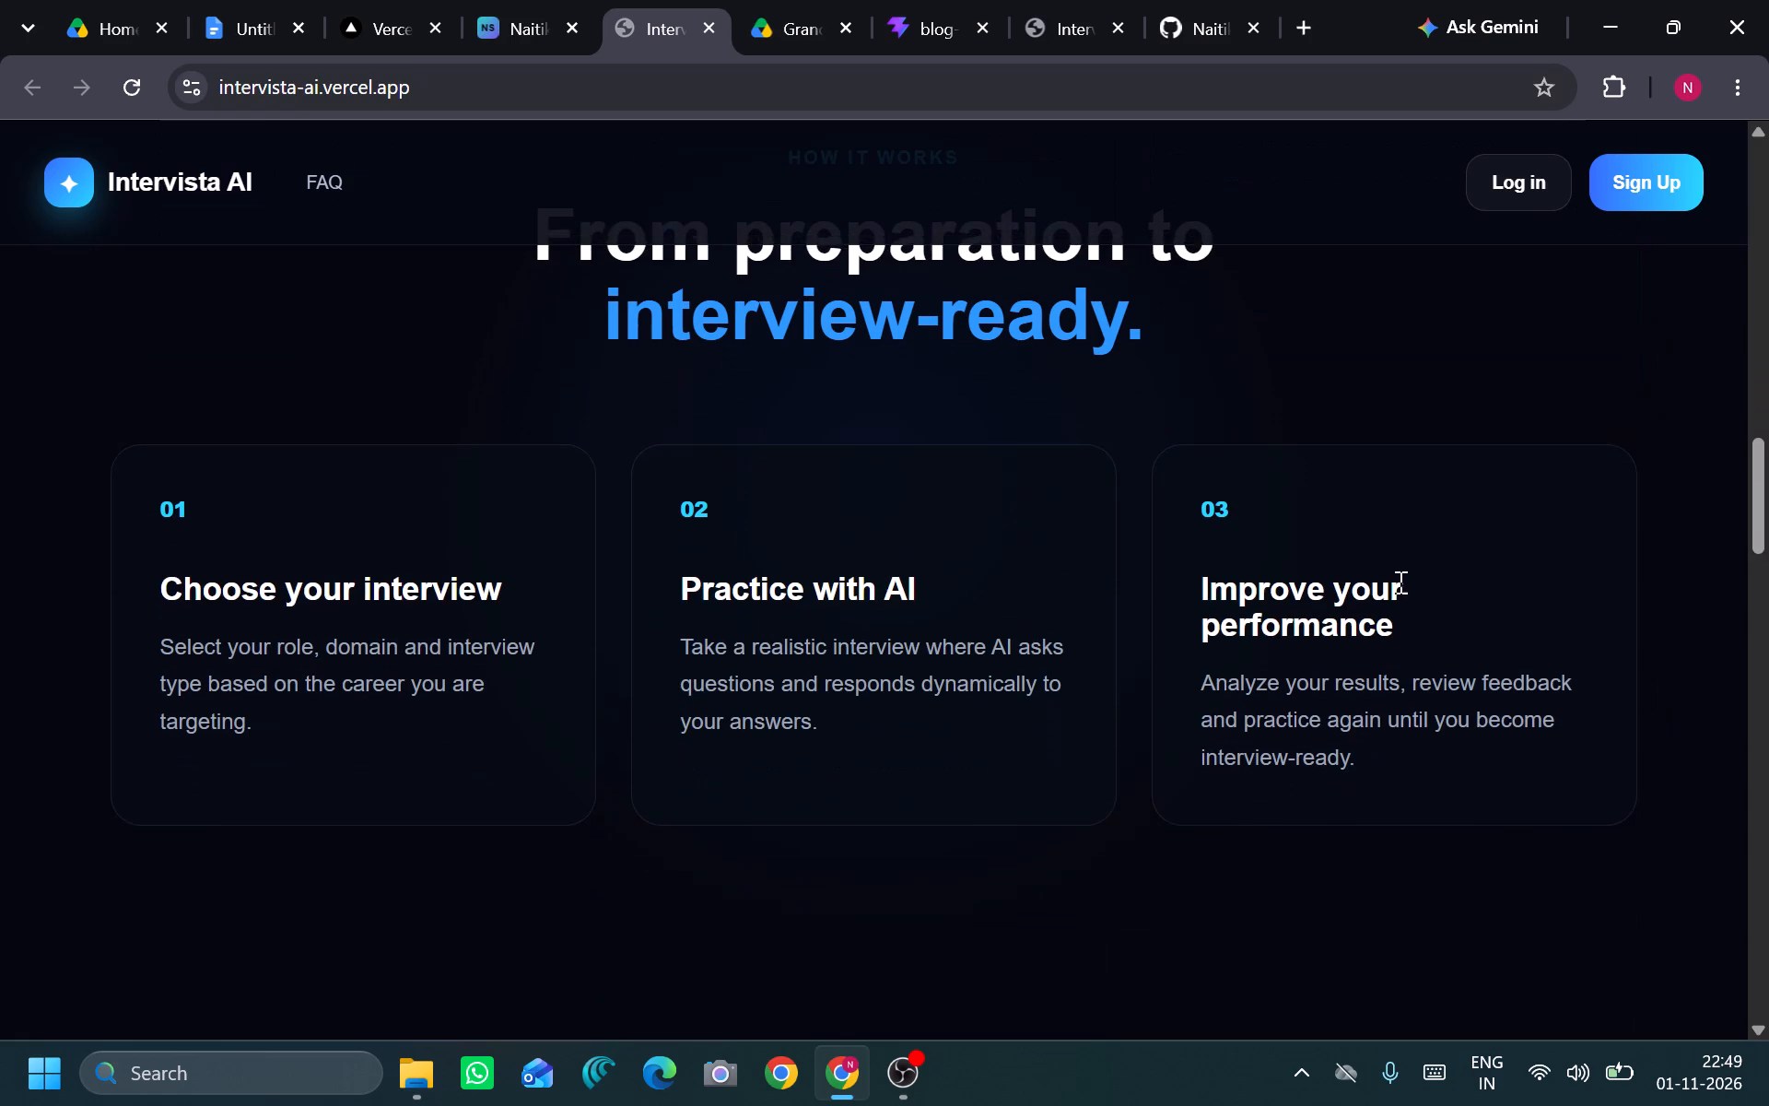
pyautogui.press('Down')
pyautogui.press('Down')
pyautogui.press('Down')
pyautogui.press('Down')
pyautogui.press('Down')
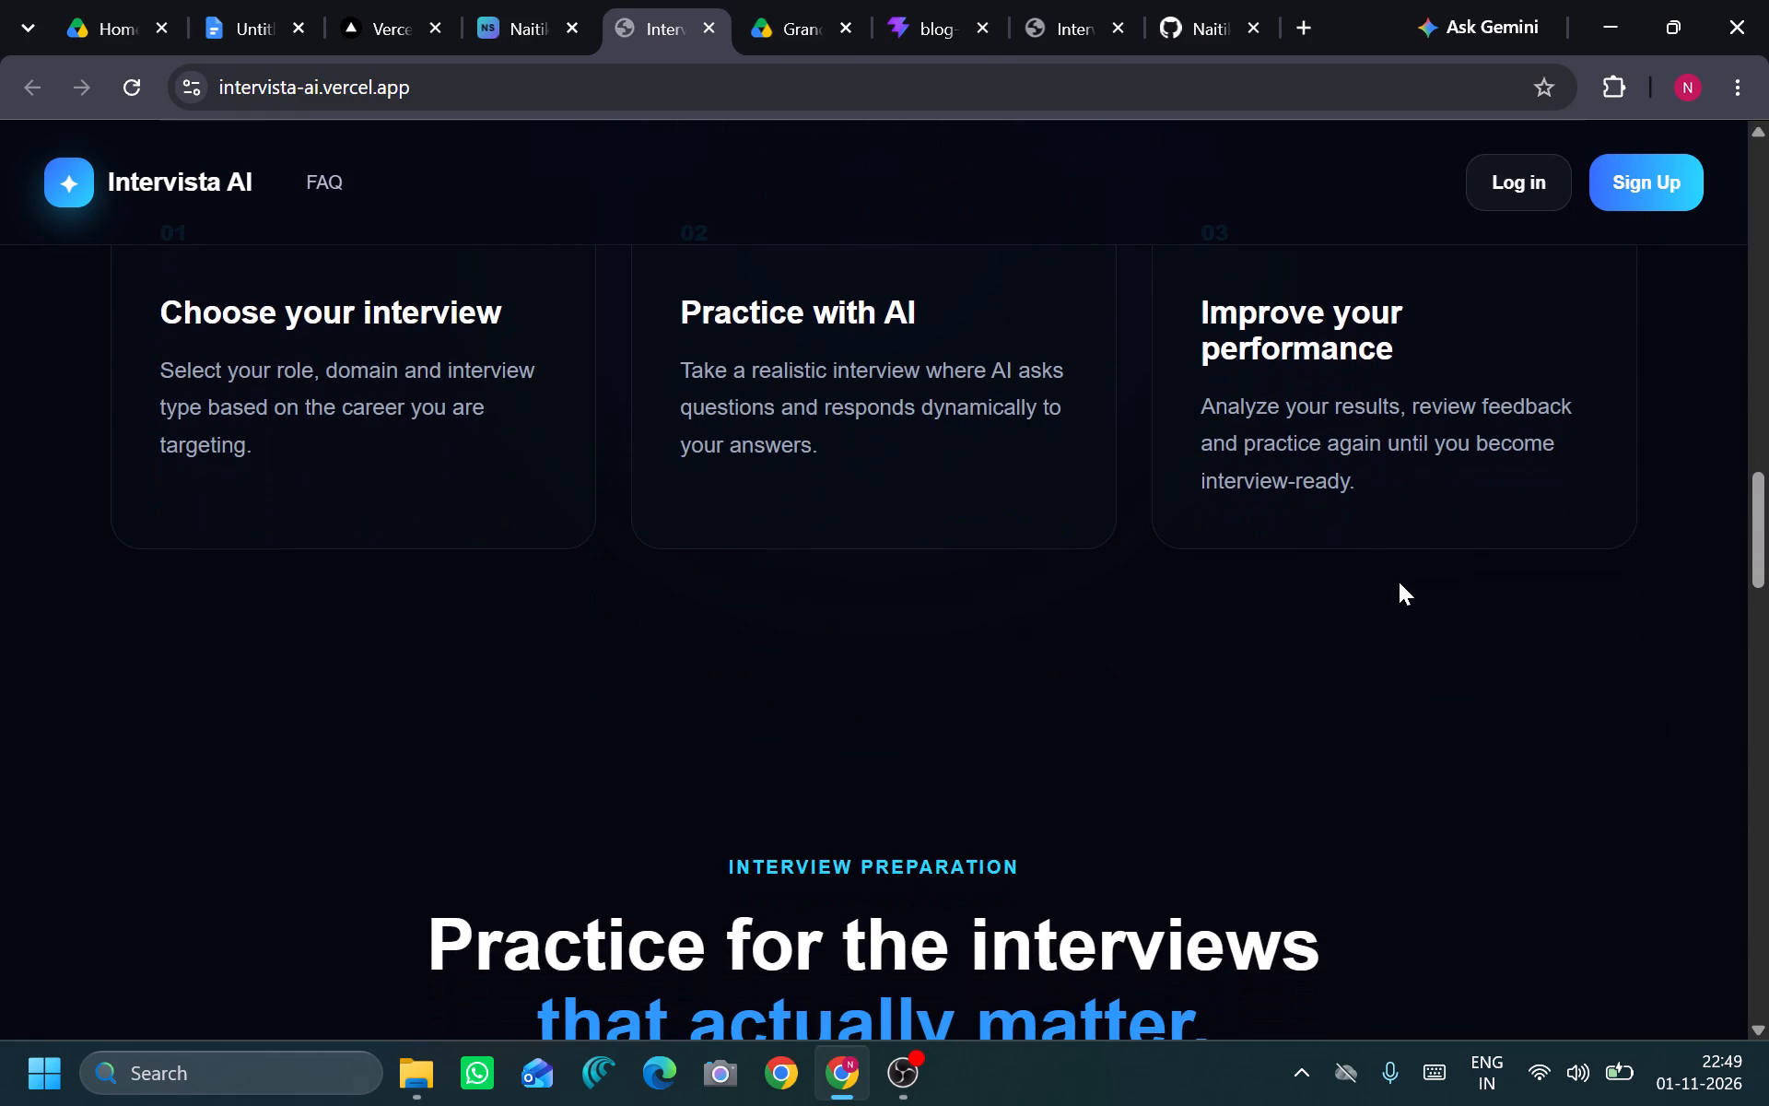
pyautogui.press('Down')
pyautogui.press('Down')
pyautogui.press('Down')
pyautogui.press('Down')
pyautogui.press('Down')
pyautogui.press('Down')
pyautogui.press('Down')
pyautogui.press('Down')
pyautogui.press('Down')
pyautogui.press('Down')
pyautogui.press('Down')
pyautogui.press('Down')
pyautogui.press('Down')
pyautogui.press('Down')
pyautogui.press('Down')
pyautogui.press('Down')
pyautogui.press('Down')
pyautogui.press('Down')
pyautogui.press('Down')
pyautogui.press('Down')
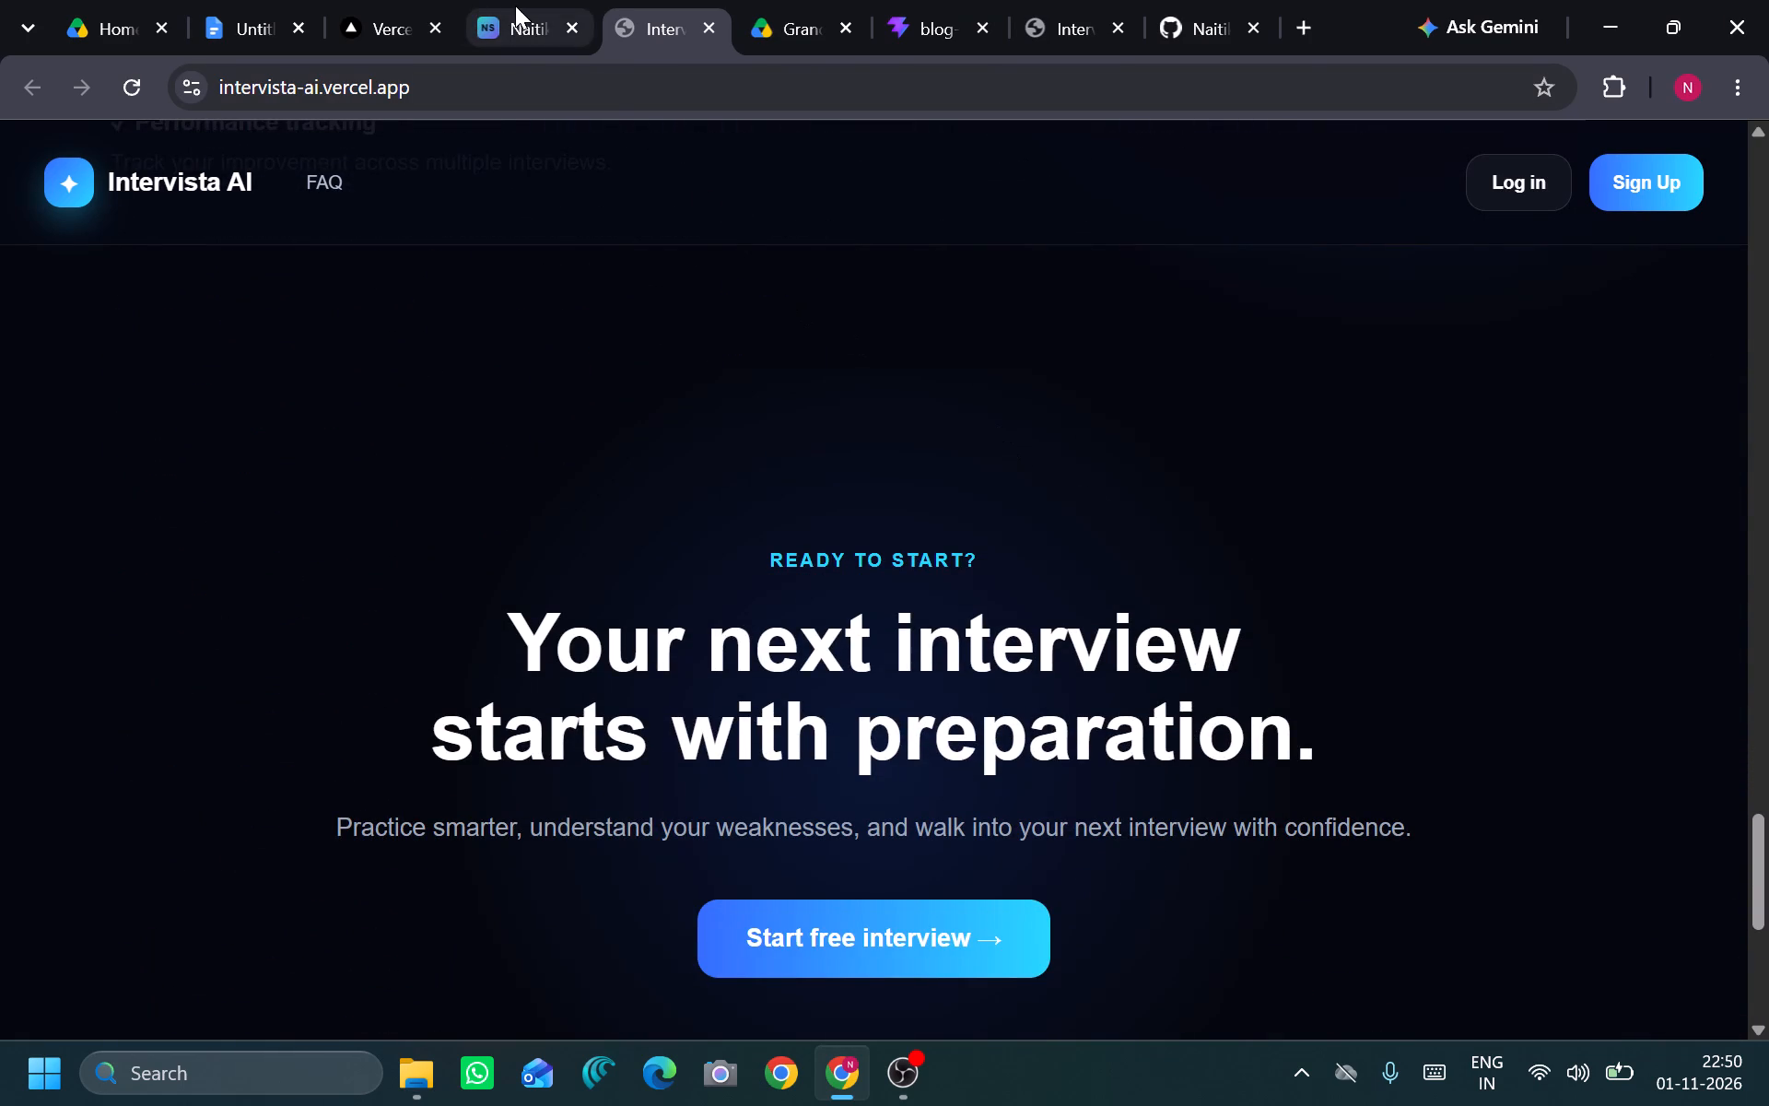
# Return to the portfolio tab and open the Blogify project's live site.
pyautogui.click(521, 6)
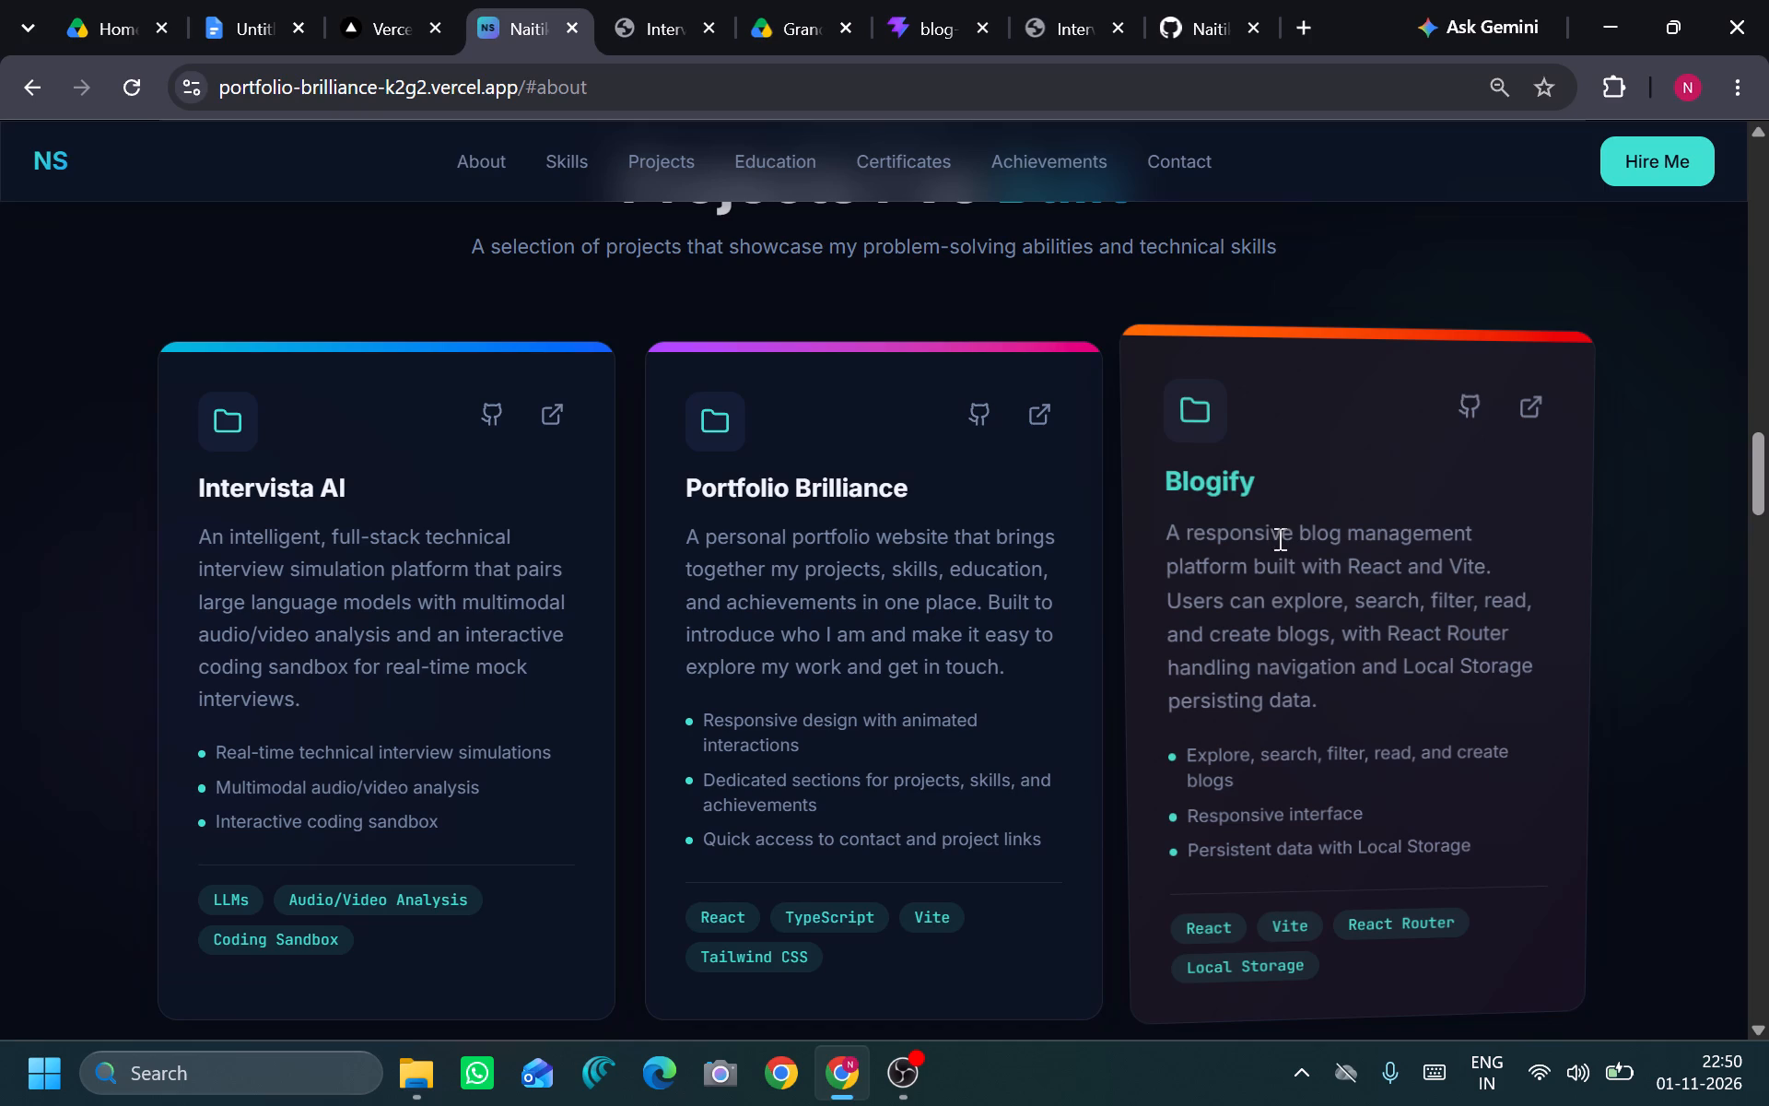
pyautogui.click(1522, 402)
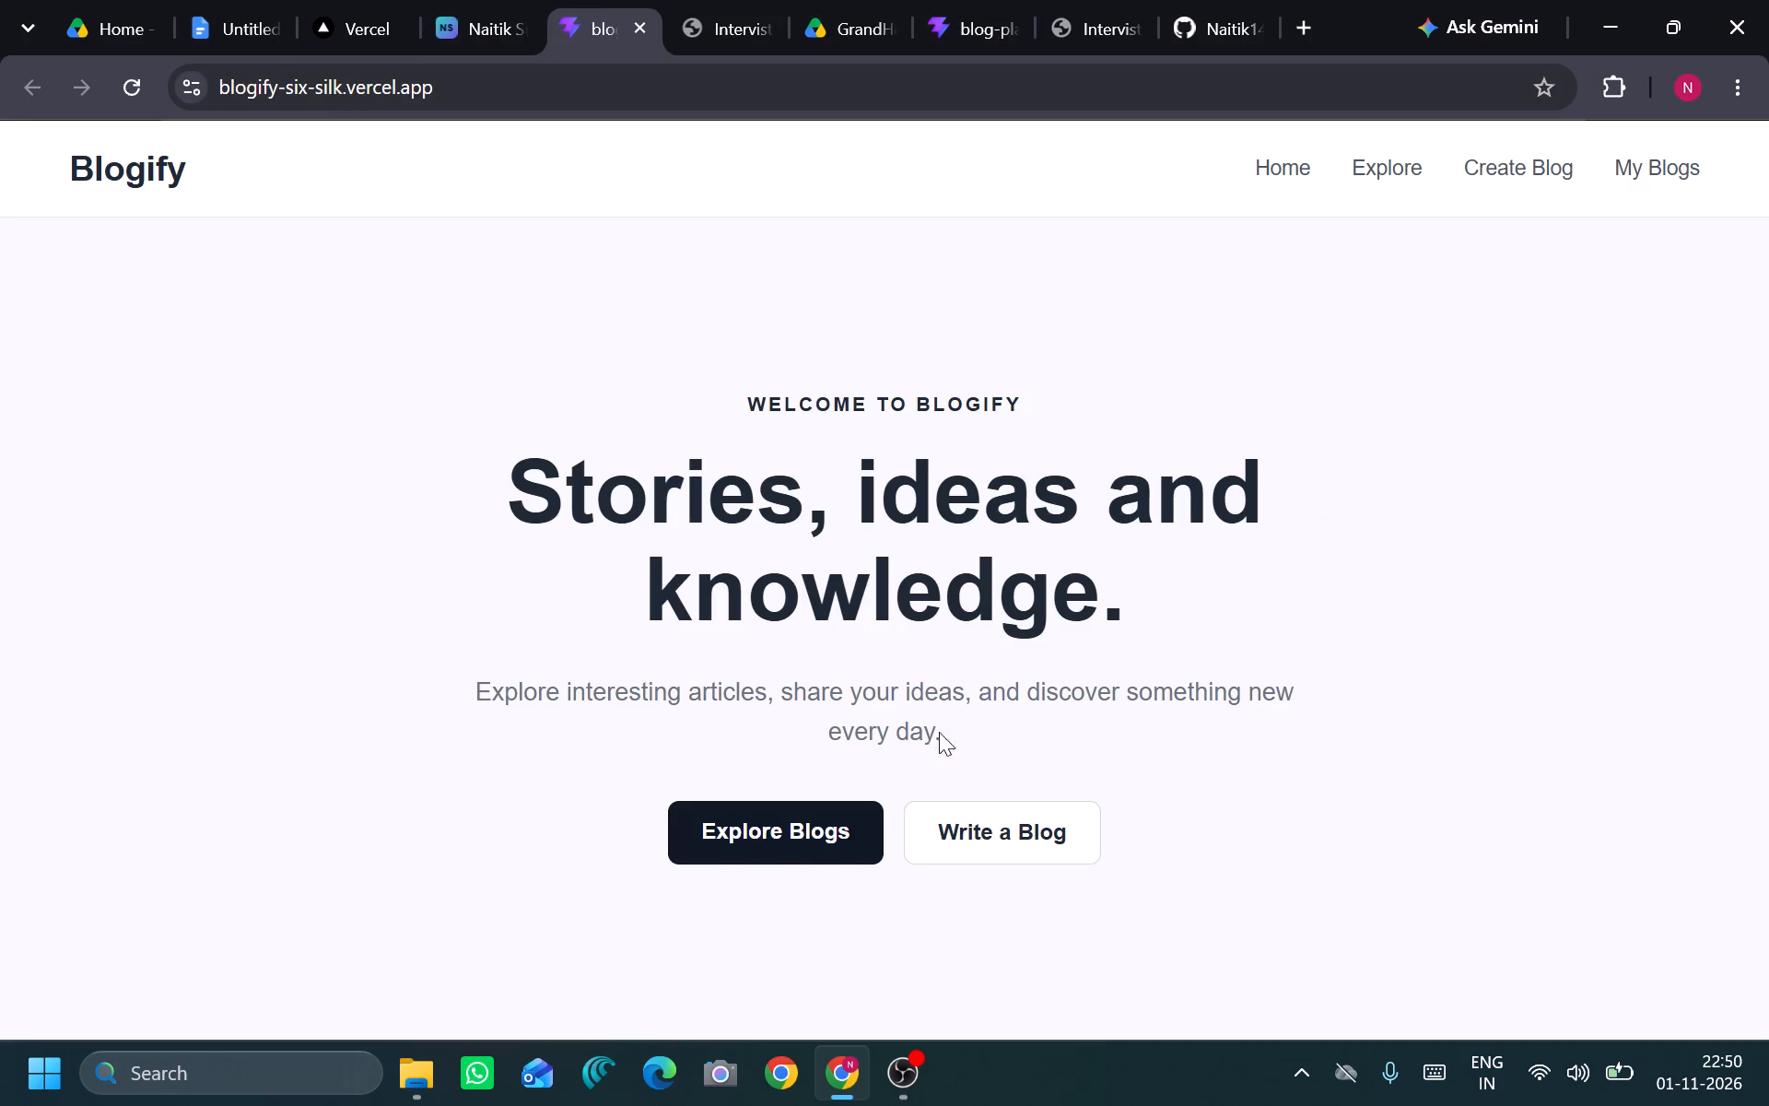
# Open Blogify's Explore Articles page and present the article cards.
pyautogui.click(849, 827)
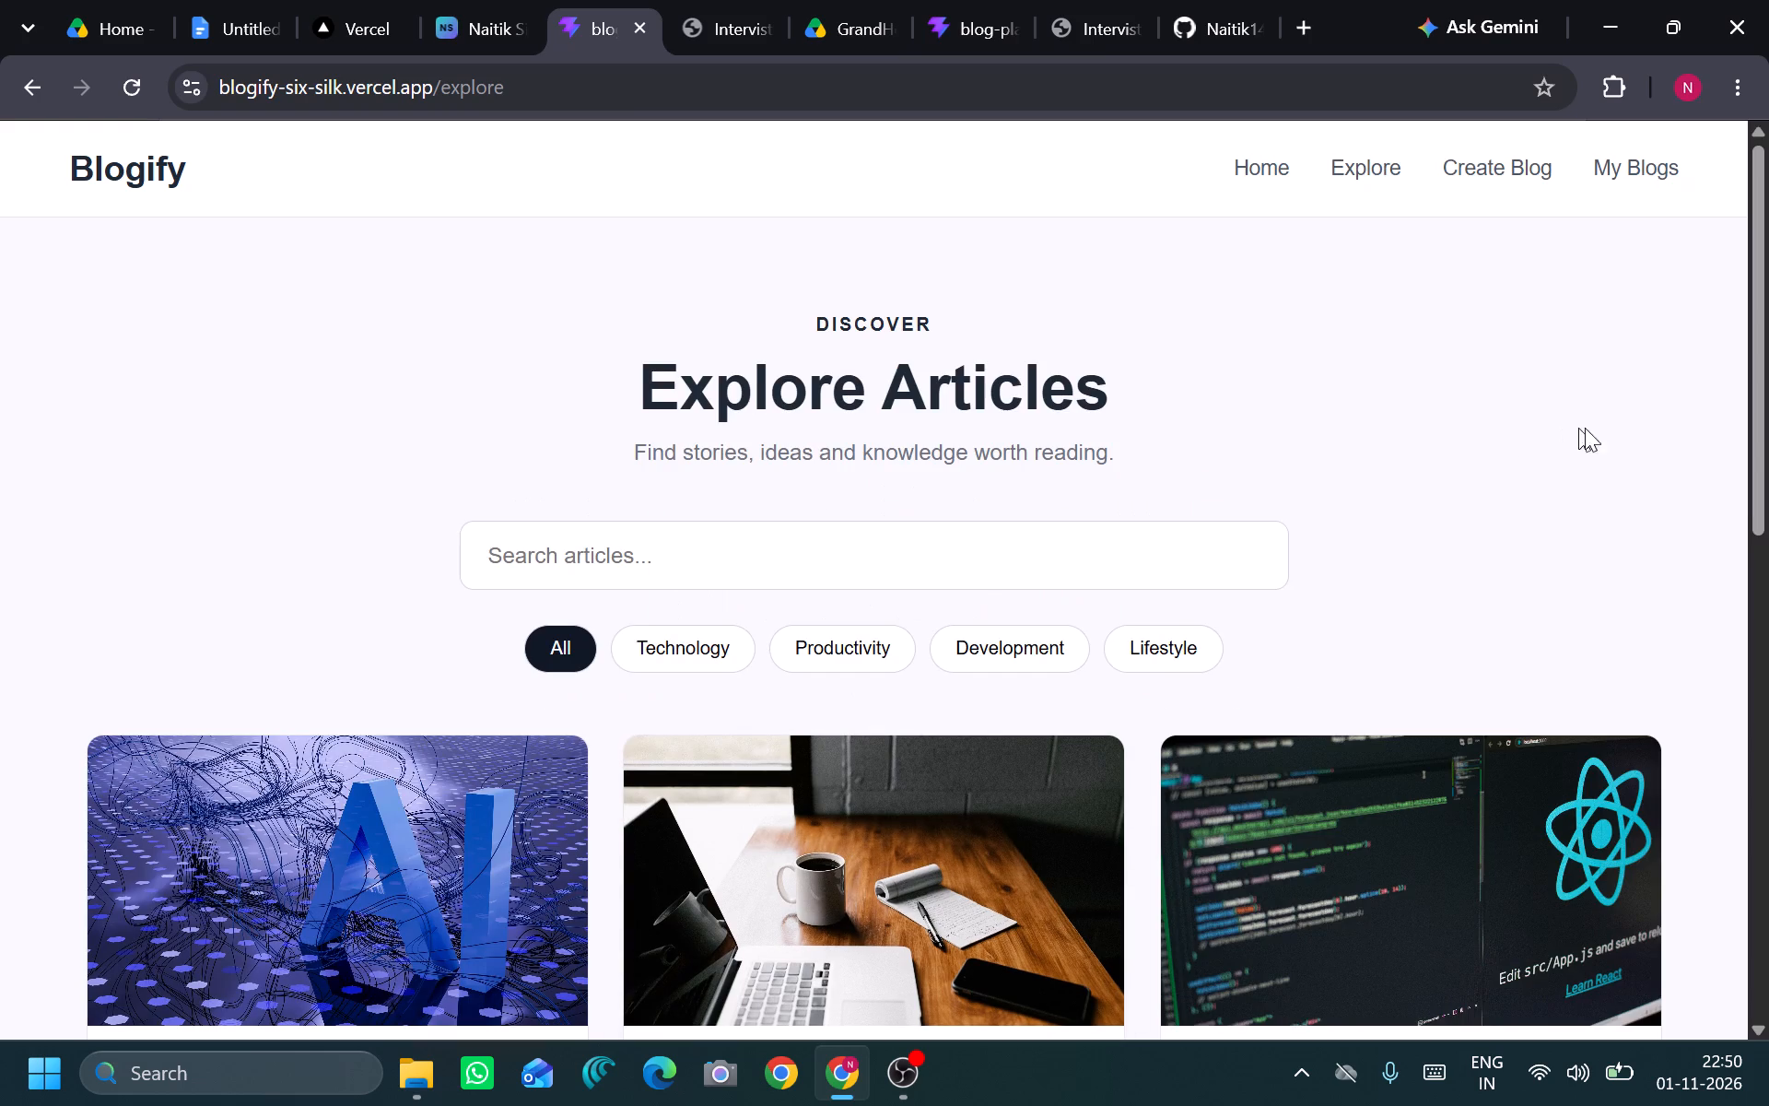
pyautogui.moveTo(1768, 431); pyautogui.dragTo(1752, 611)
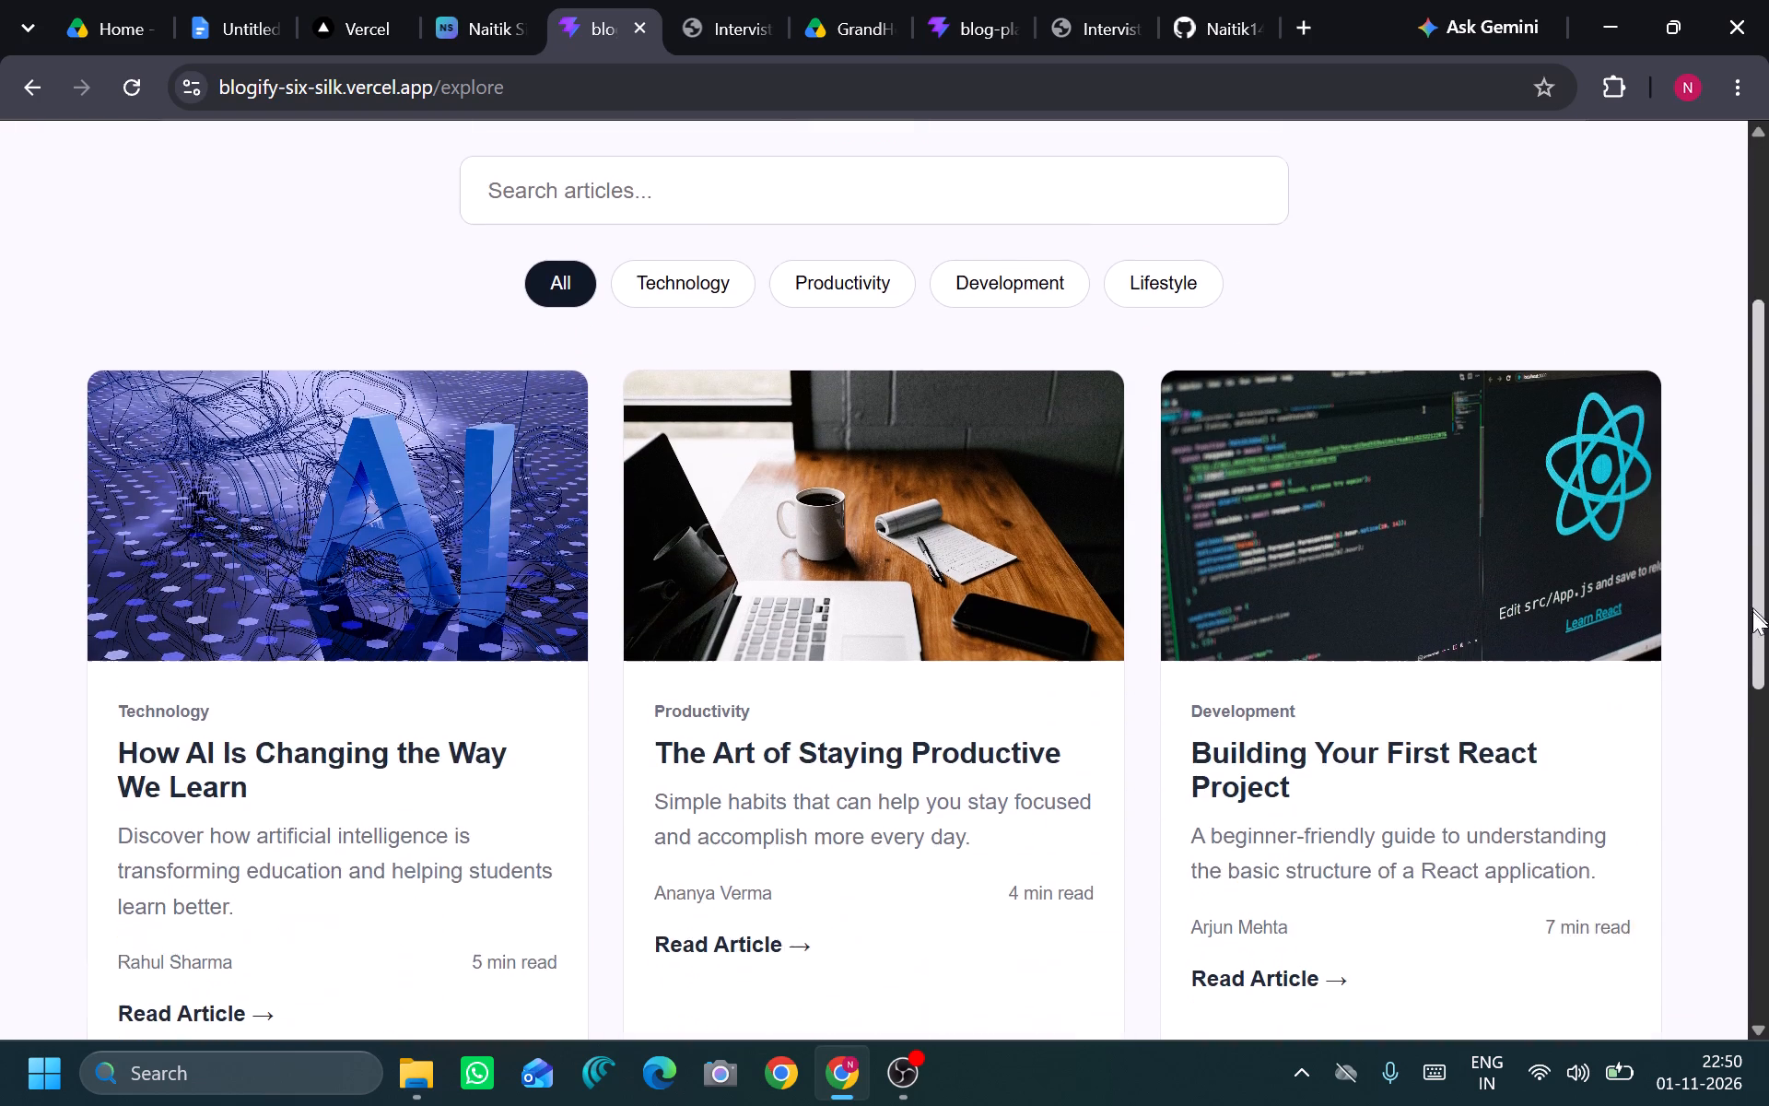
# Open Blogify's Create Blog page and present the Write a Blog form.
pyautogui.moveTo(1752, 611); pyautogui.dragTo(1744, 211)
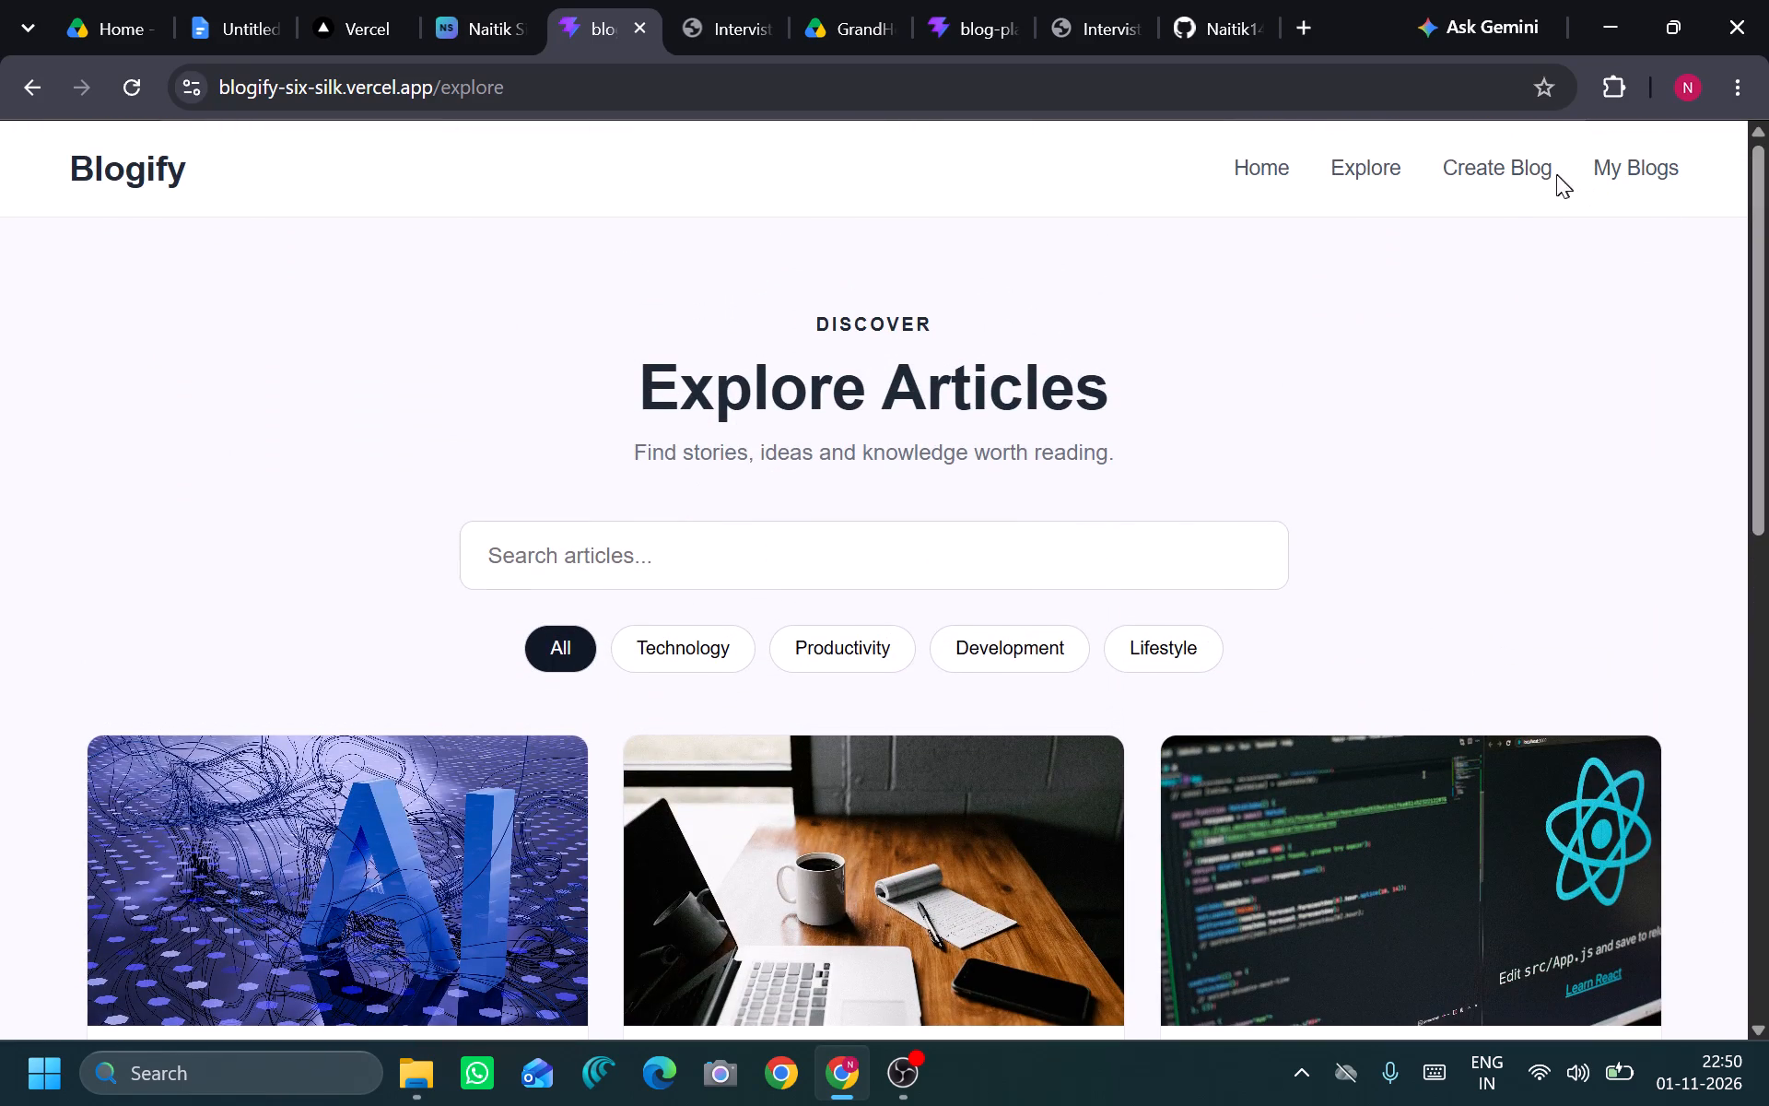
pyautogui.click(1506, 166)
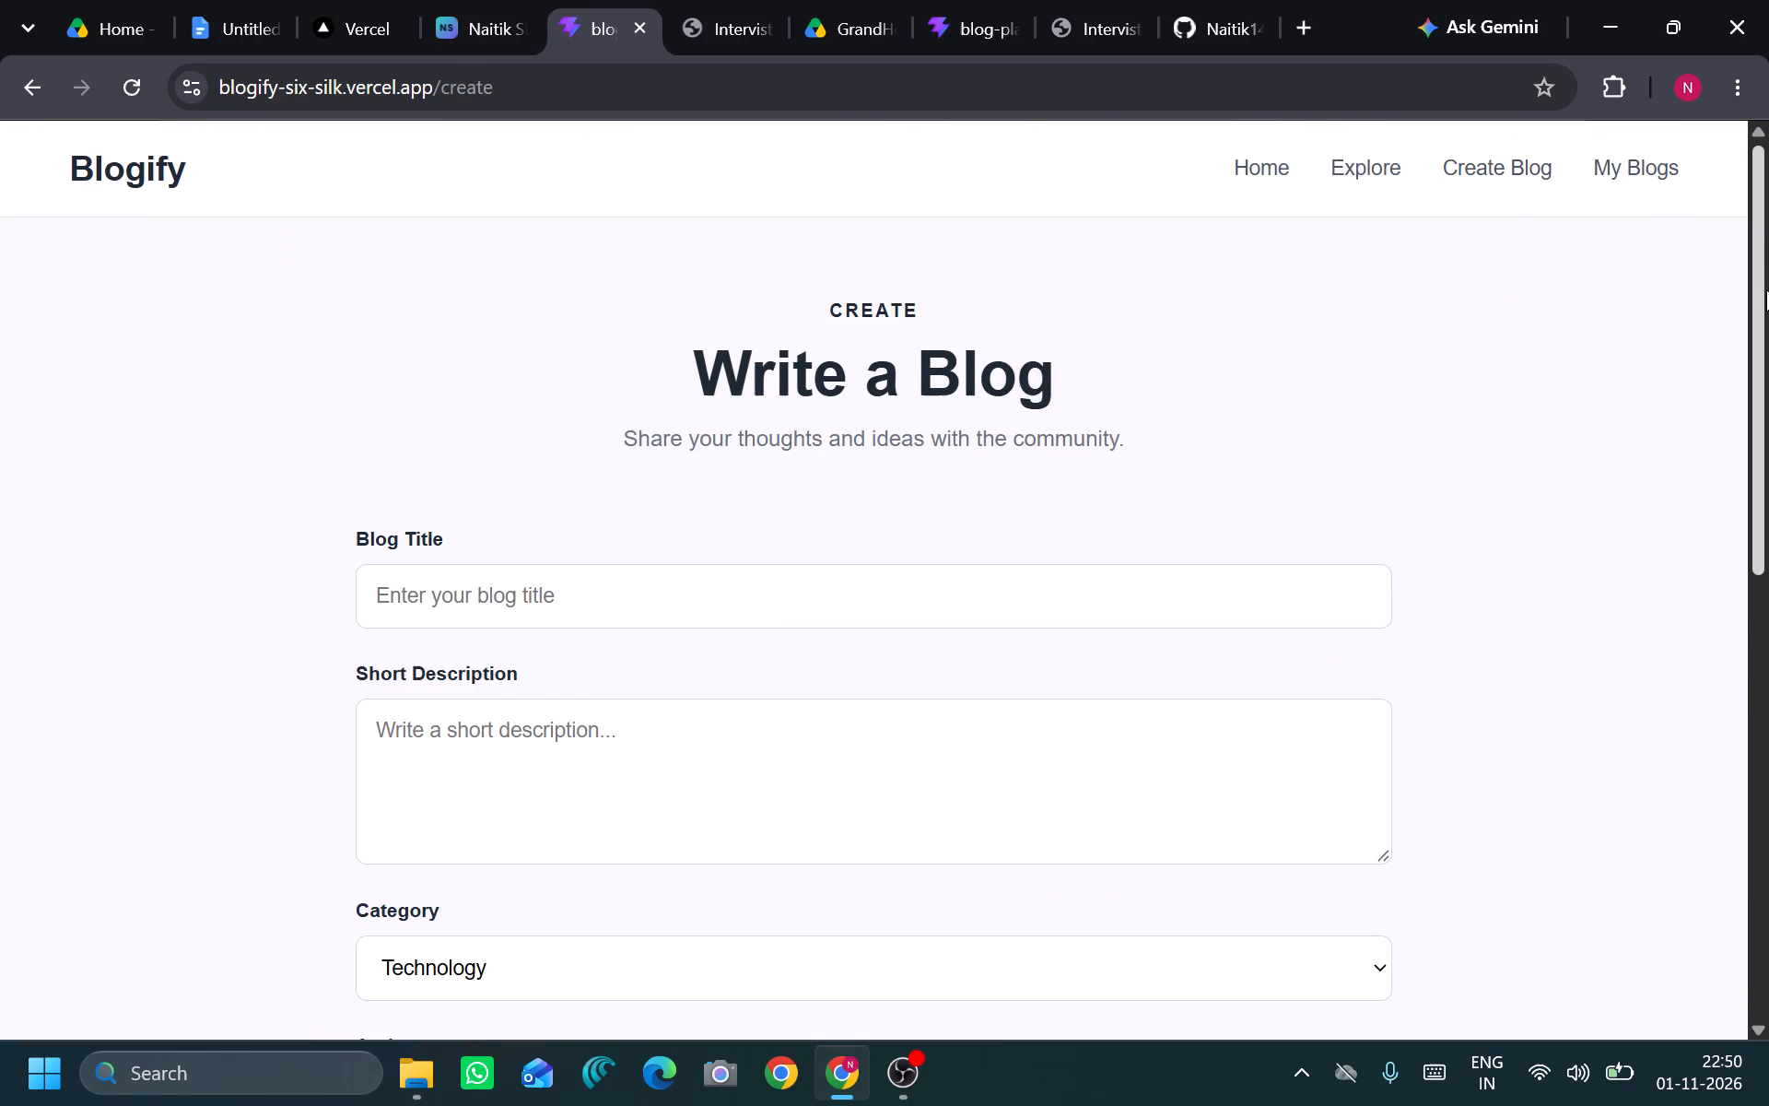
pyautogui.moveTo(1766, 289); pyautogui.dragTo(1768, 180)
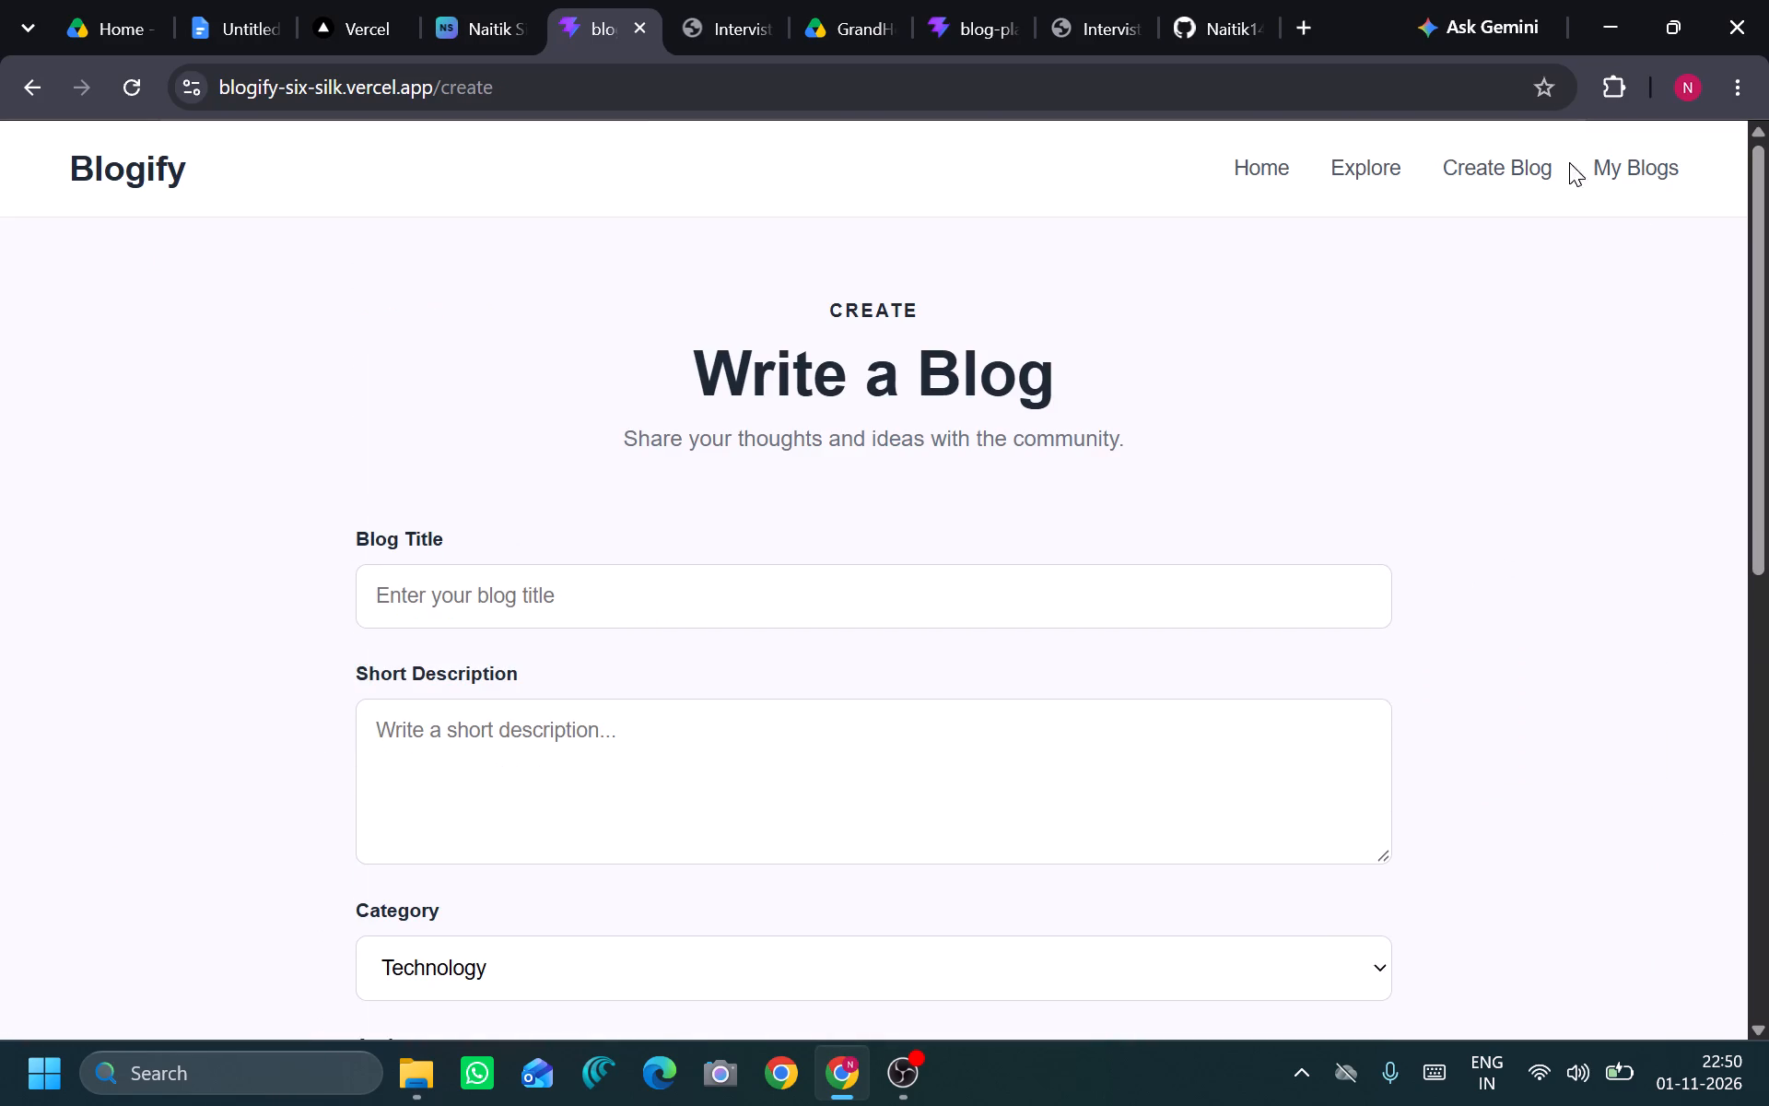
# Return to the portfolio tab and present the page from the project cards through the Academic Background section.
pyautogui.click(505, 51)
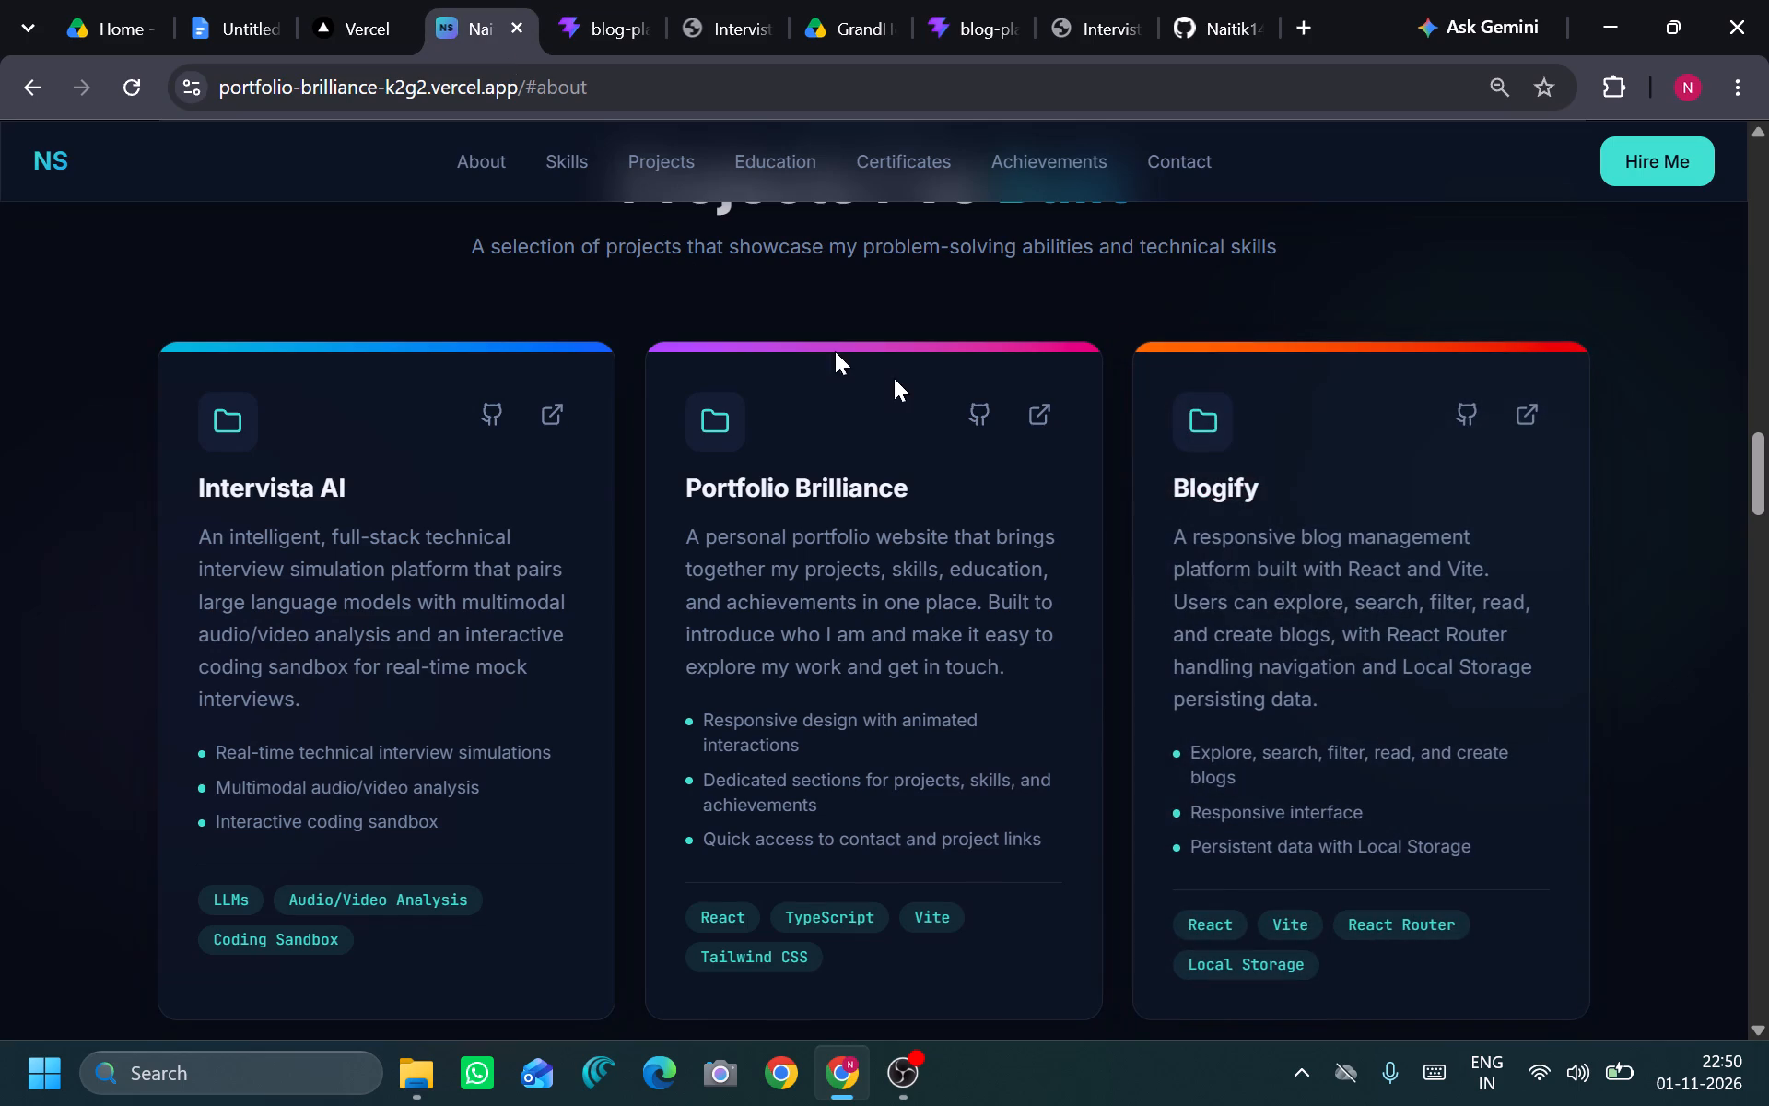
pyautogui.press('Down')
pyautogui.press('Down')
pyautogui.press('Down')
pyautogui.press('Down')
pyautogui.press('Down')
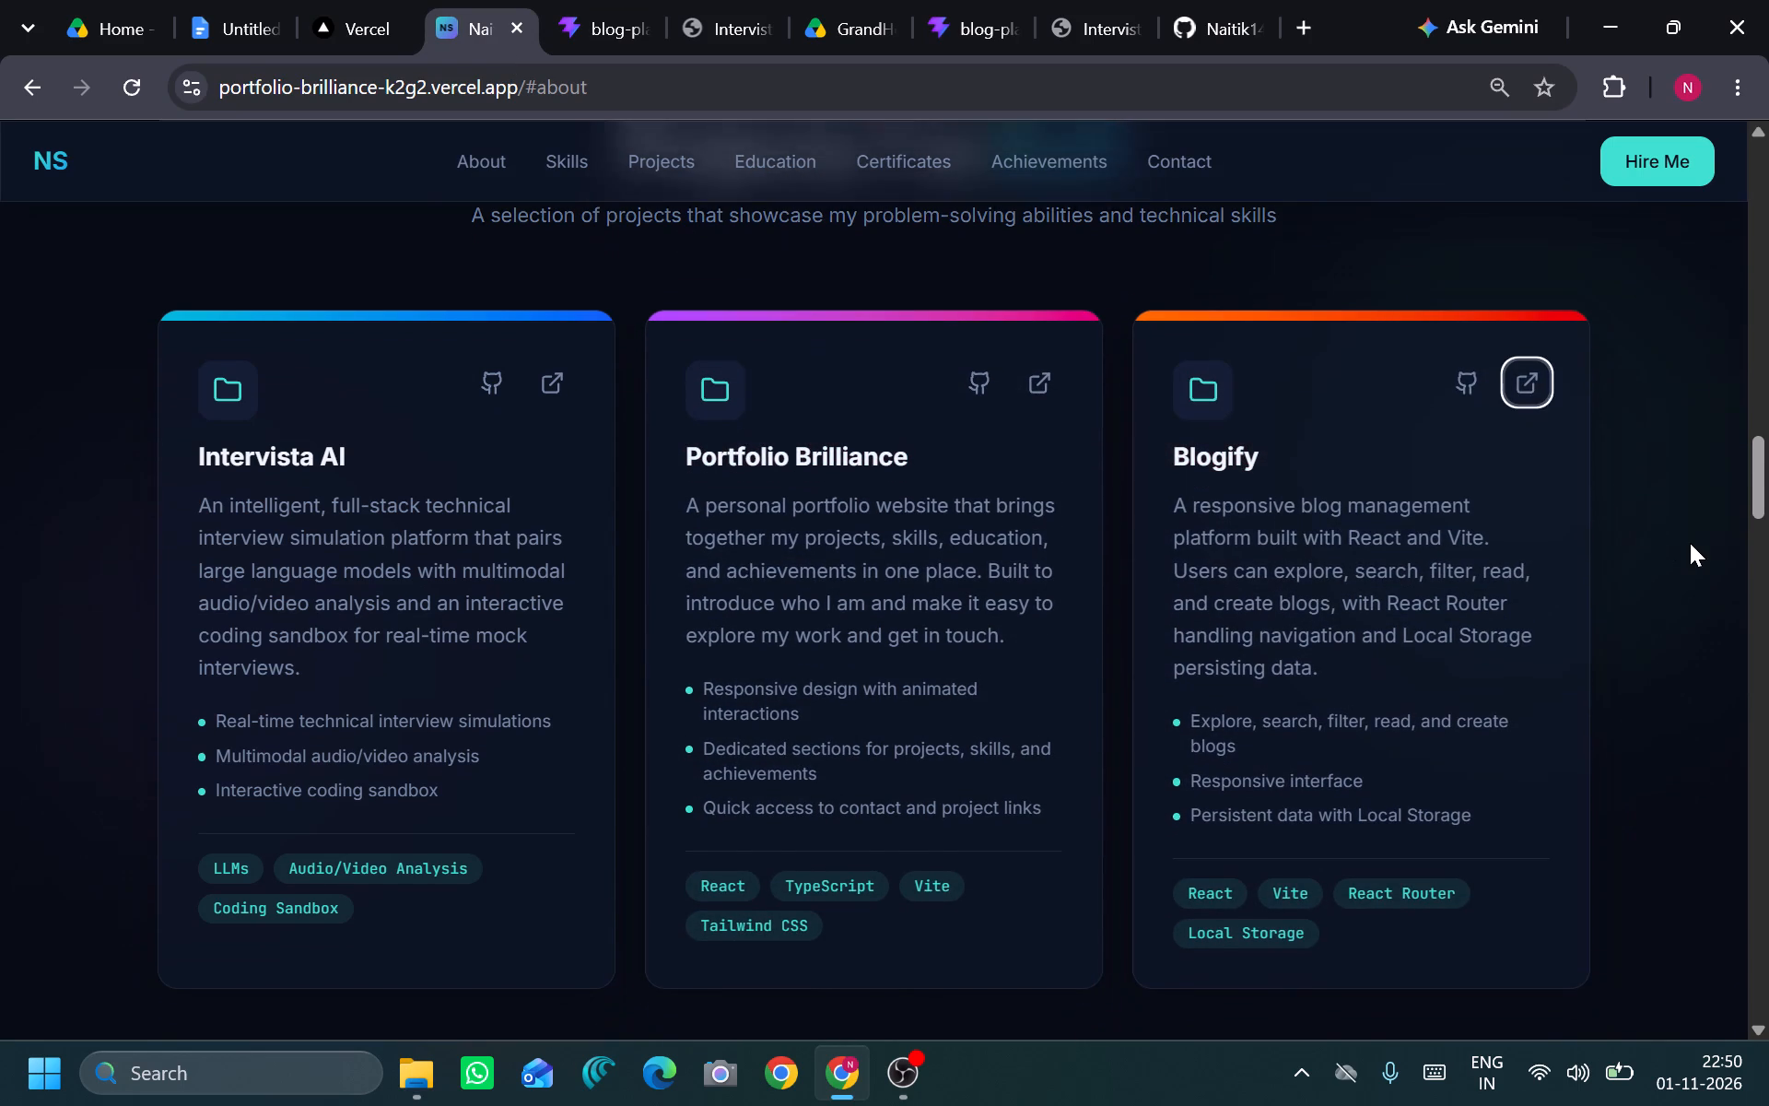
pyautogui.press('Down')
pyautogui.press('Down')
pyautogui.press('Down')
pyautogui.press('Down')
pyautogui.press('Down')
pyautogui.press('Down')
pyautogui.press('Down')
pyautogui.press('Down')
pyautogui.press('Down')
pyautogui.press('Down')
pyautogui.press('Down')
pyautogui.press('Down')
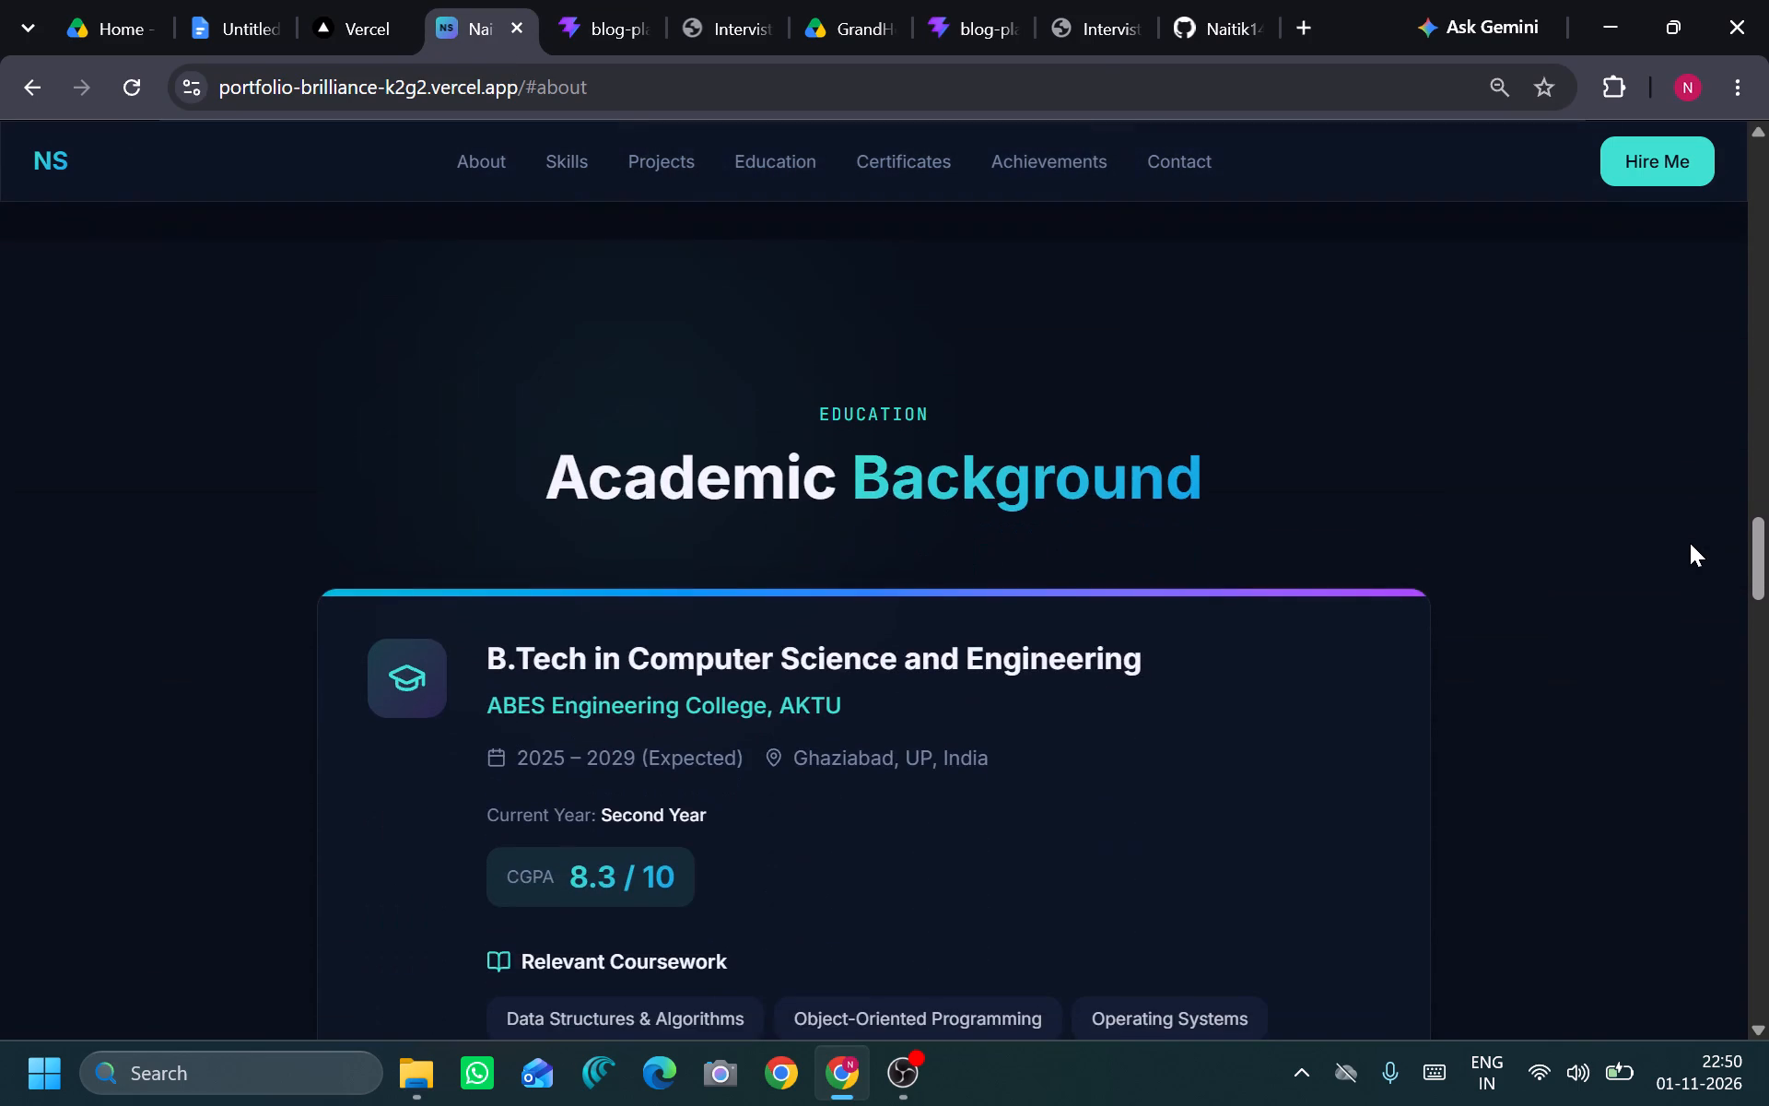
pyautogui.press('Down')
pyautogui.press('Down')
pyautogui.press('Down')
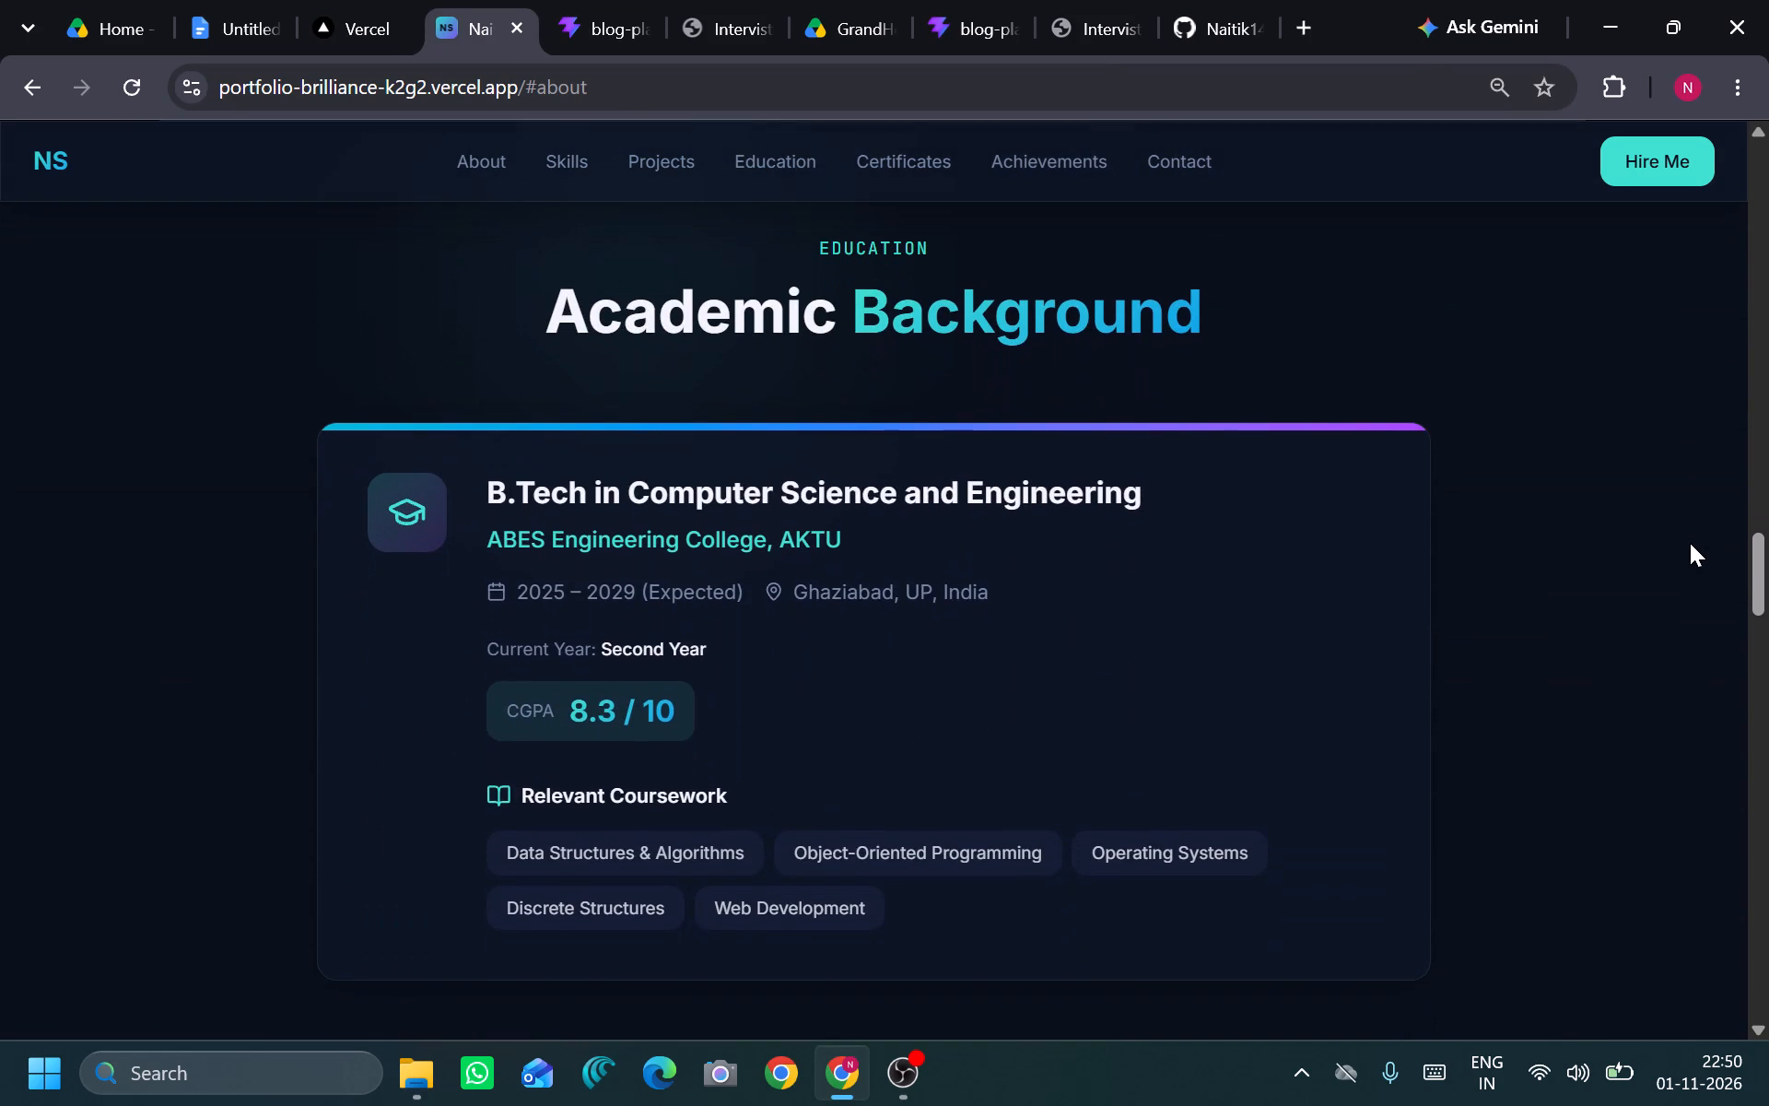
# Present the portfolio's Learning & Credentials section with its first certificate cards.
pyautogui.press('Down')
pyautogui.press('Down')
pyautogui.press('Down')
pyautogui.press('Down')
pyautogui.press('Down')
pyautogui.press('Down')
pyautogui.press('Down')
pyautogui.press('Down')
pyautogui.press('Down')
pyautogui.press('Down')
pyautogui.press('Down')
pyautogui.press('Down')
pyautogui.press('Down')
pyautogui.press('Down')
pyautogui.press('Down')
pyautogui.press('Down')
pyautogui.press('Down')
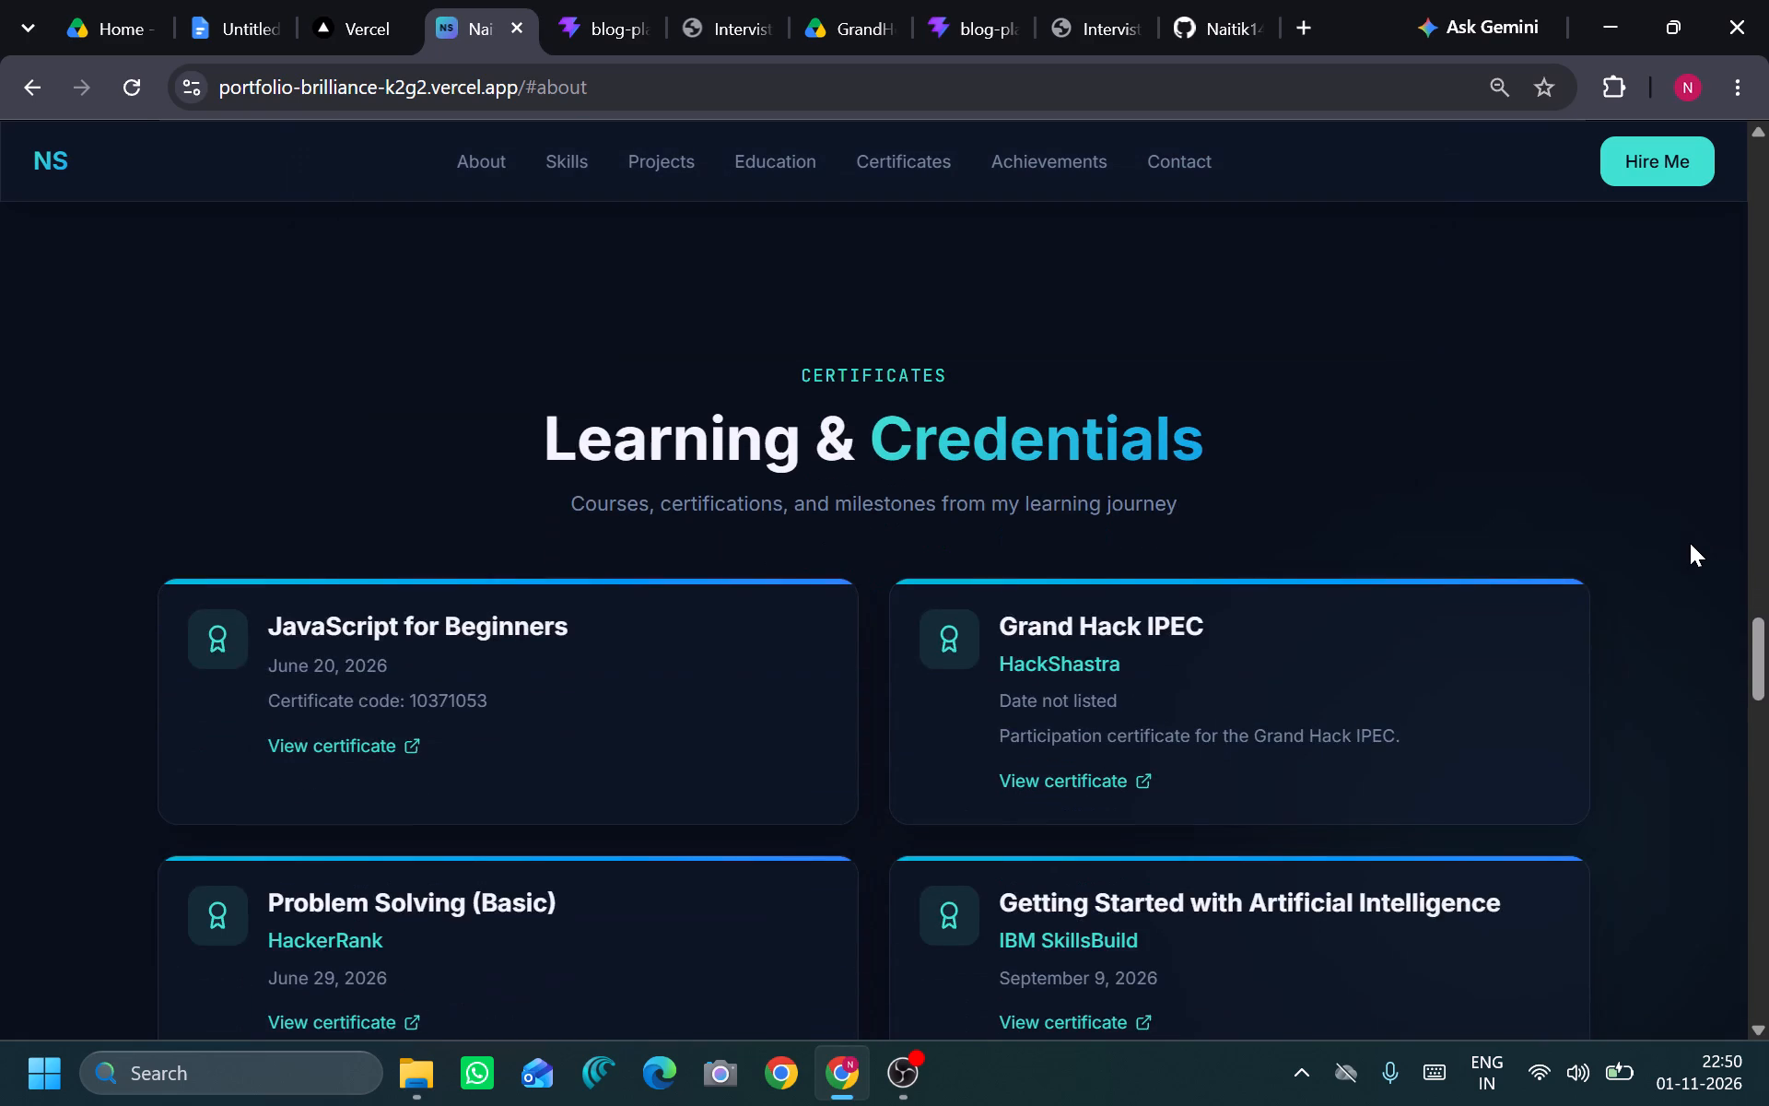
pyautogui.press('Down')
pyautogui.press('Down')
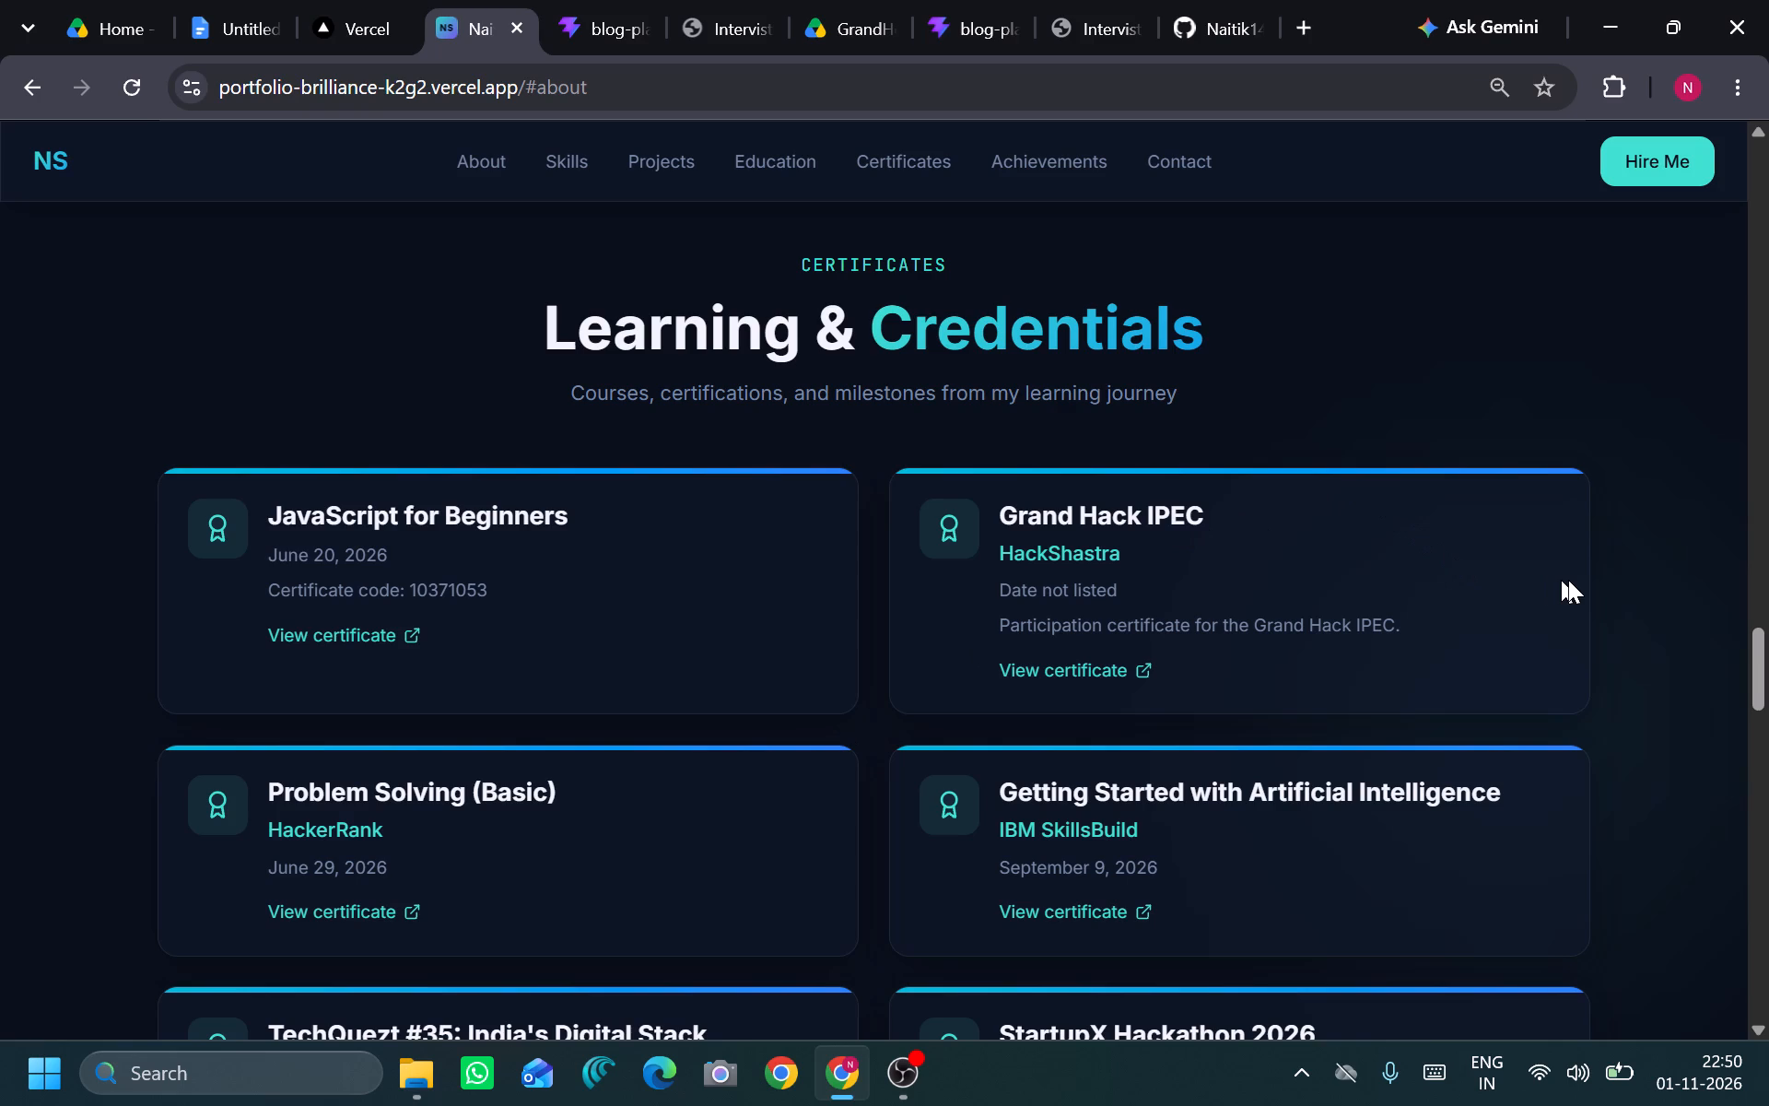
pyautogui.press('Down')
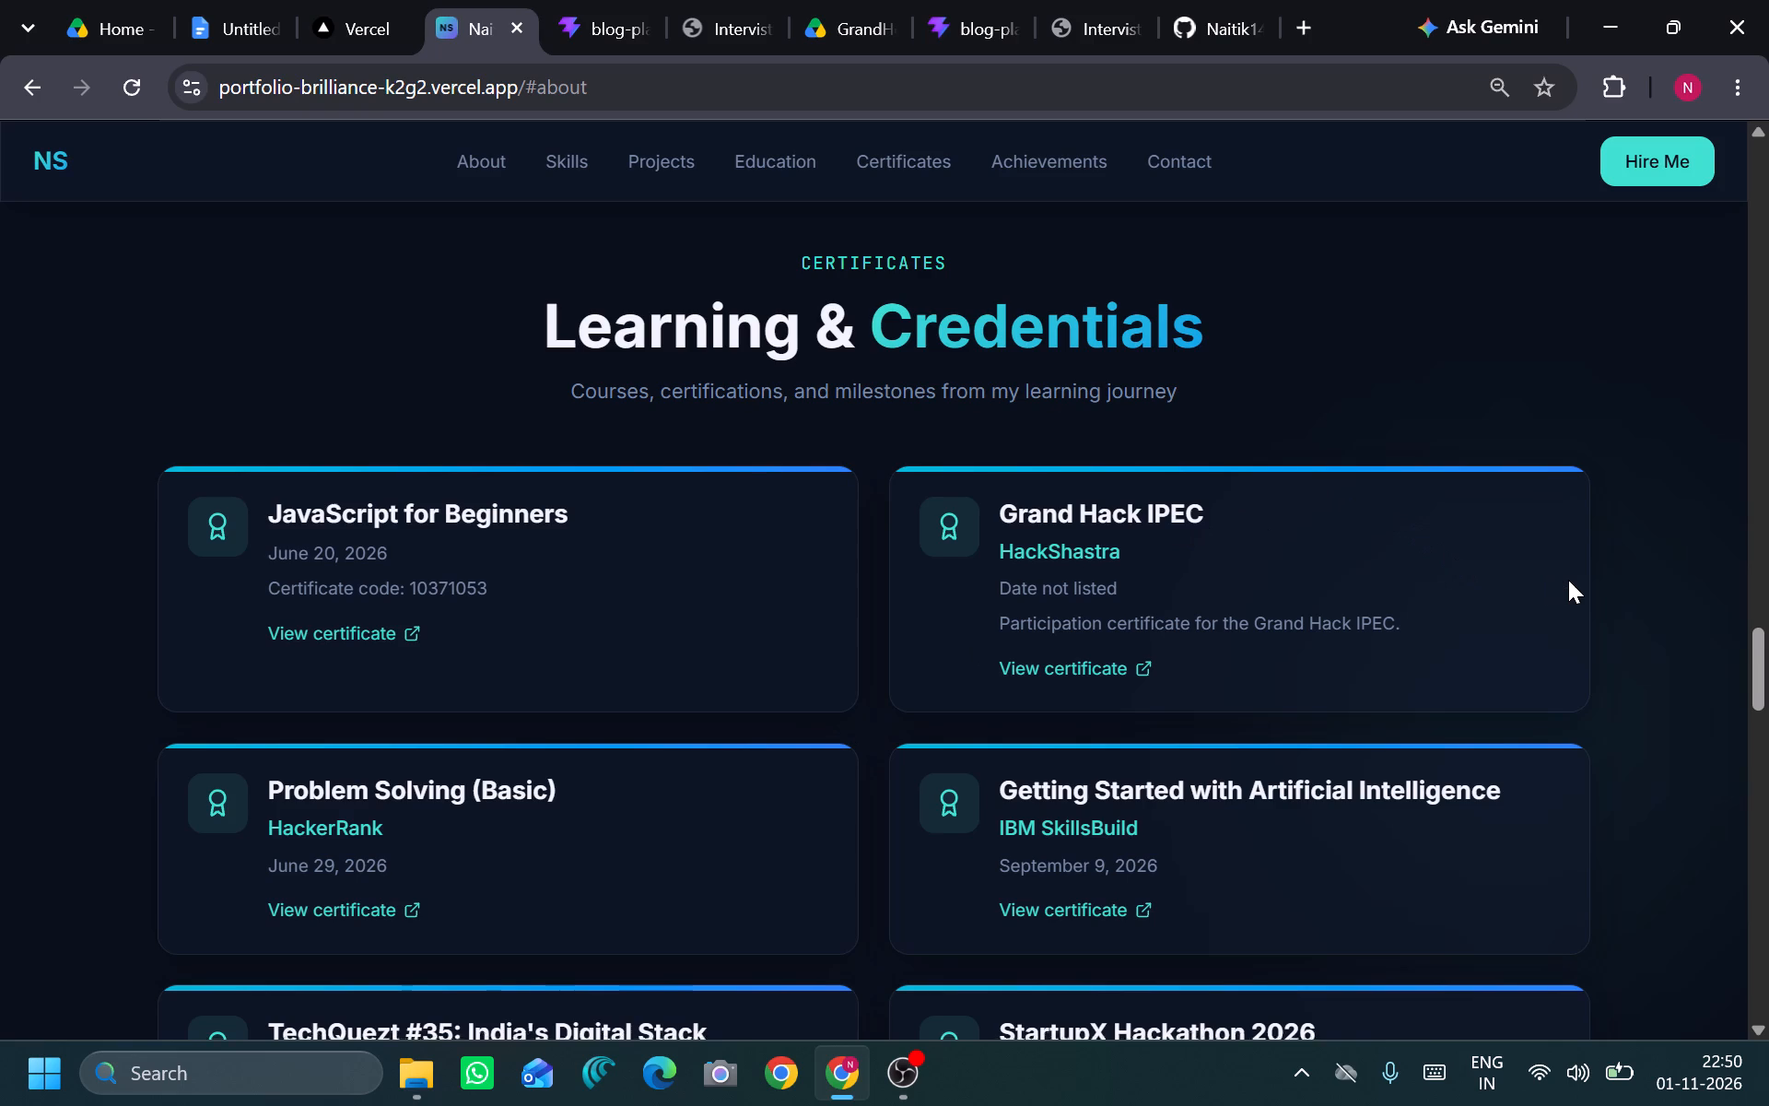
pyautogui.press('Down')
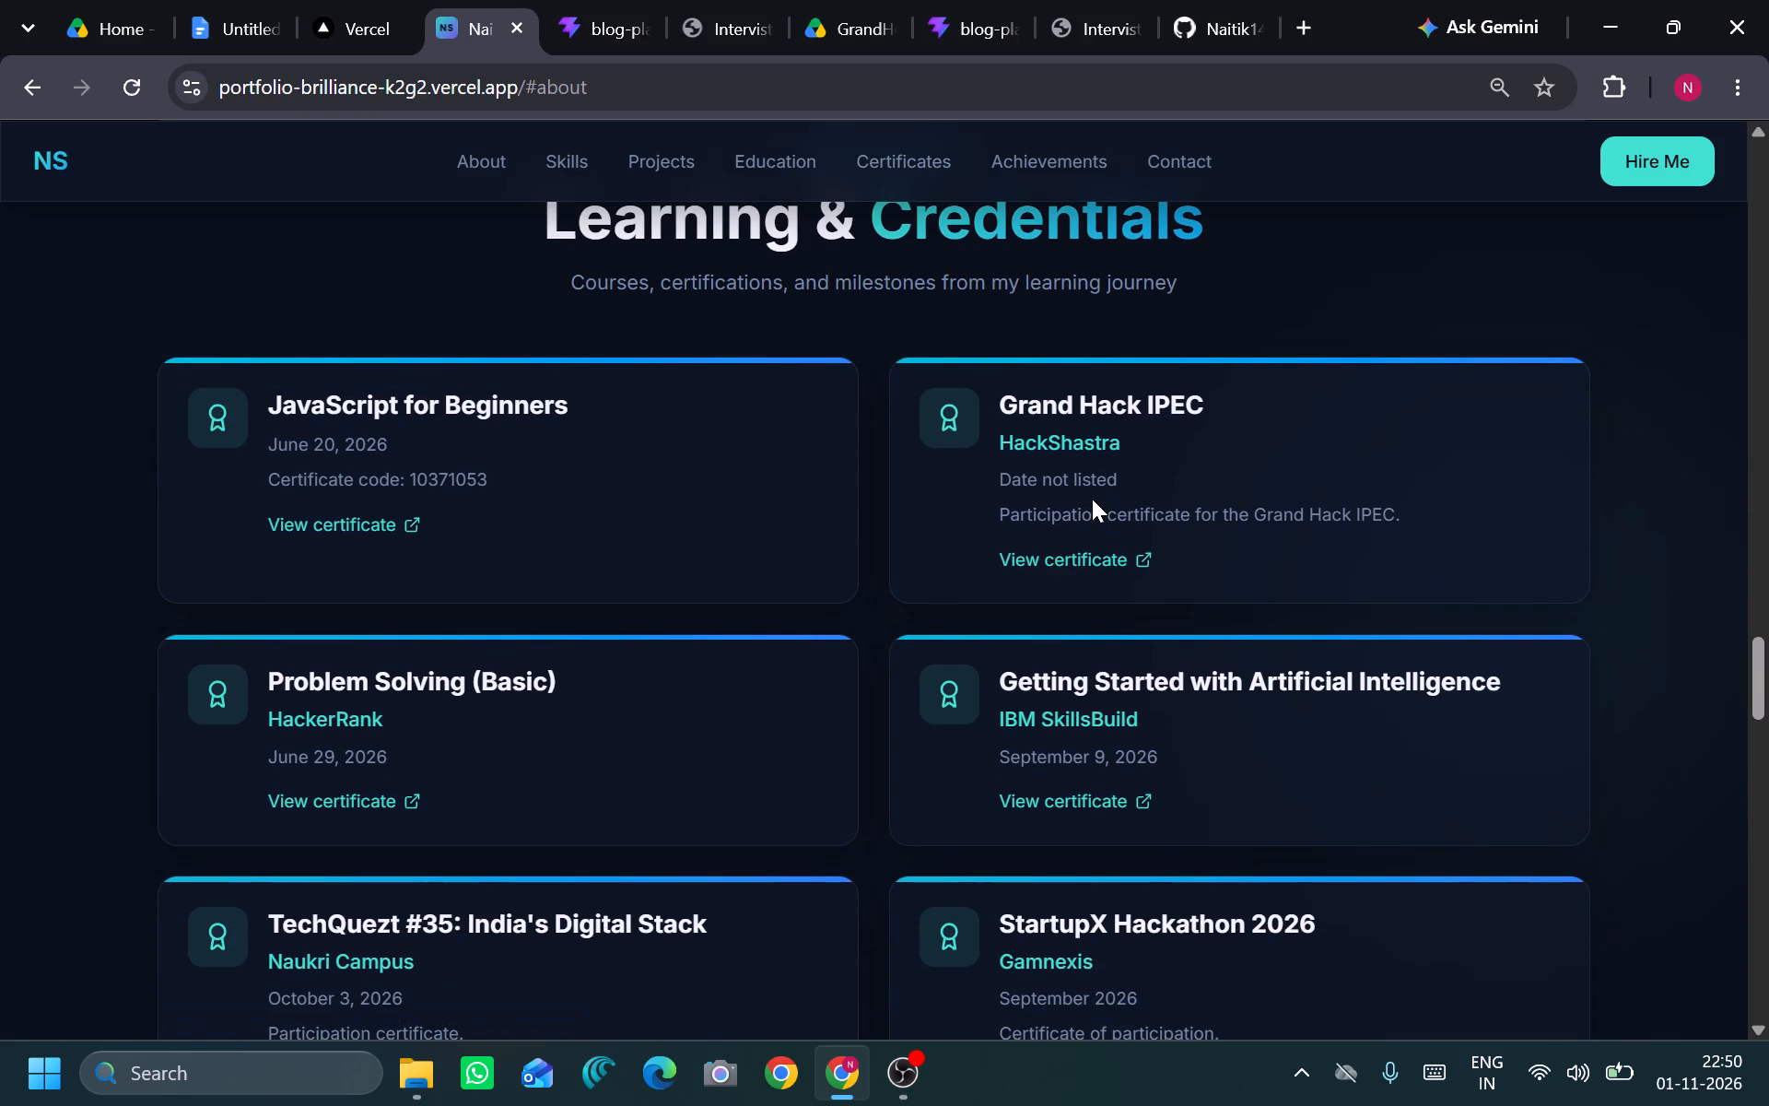
# Open the Grand Hack IPEC participation certificate and show it.
pyautogui.click(1107, 560)
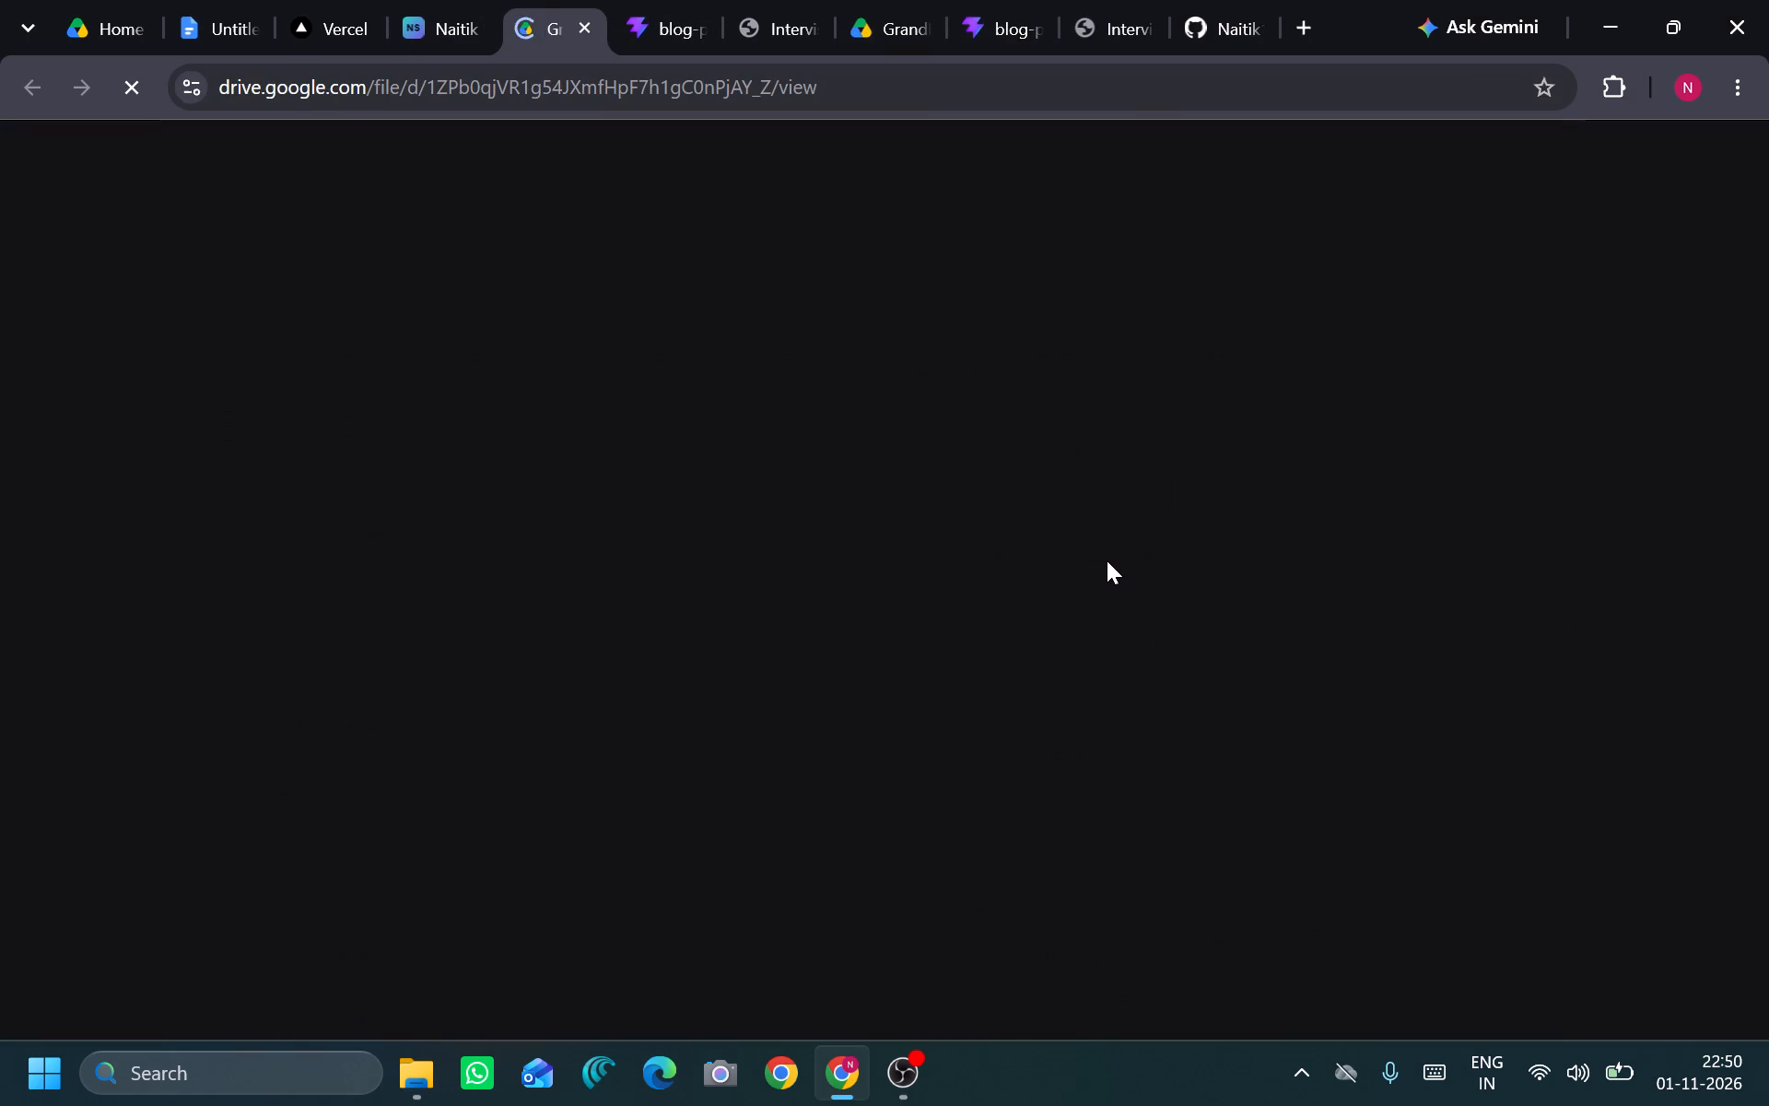
pyautogui.press('Down')
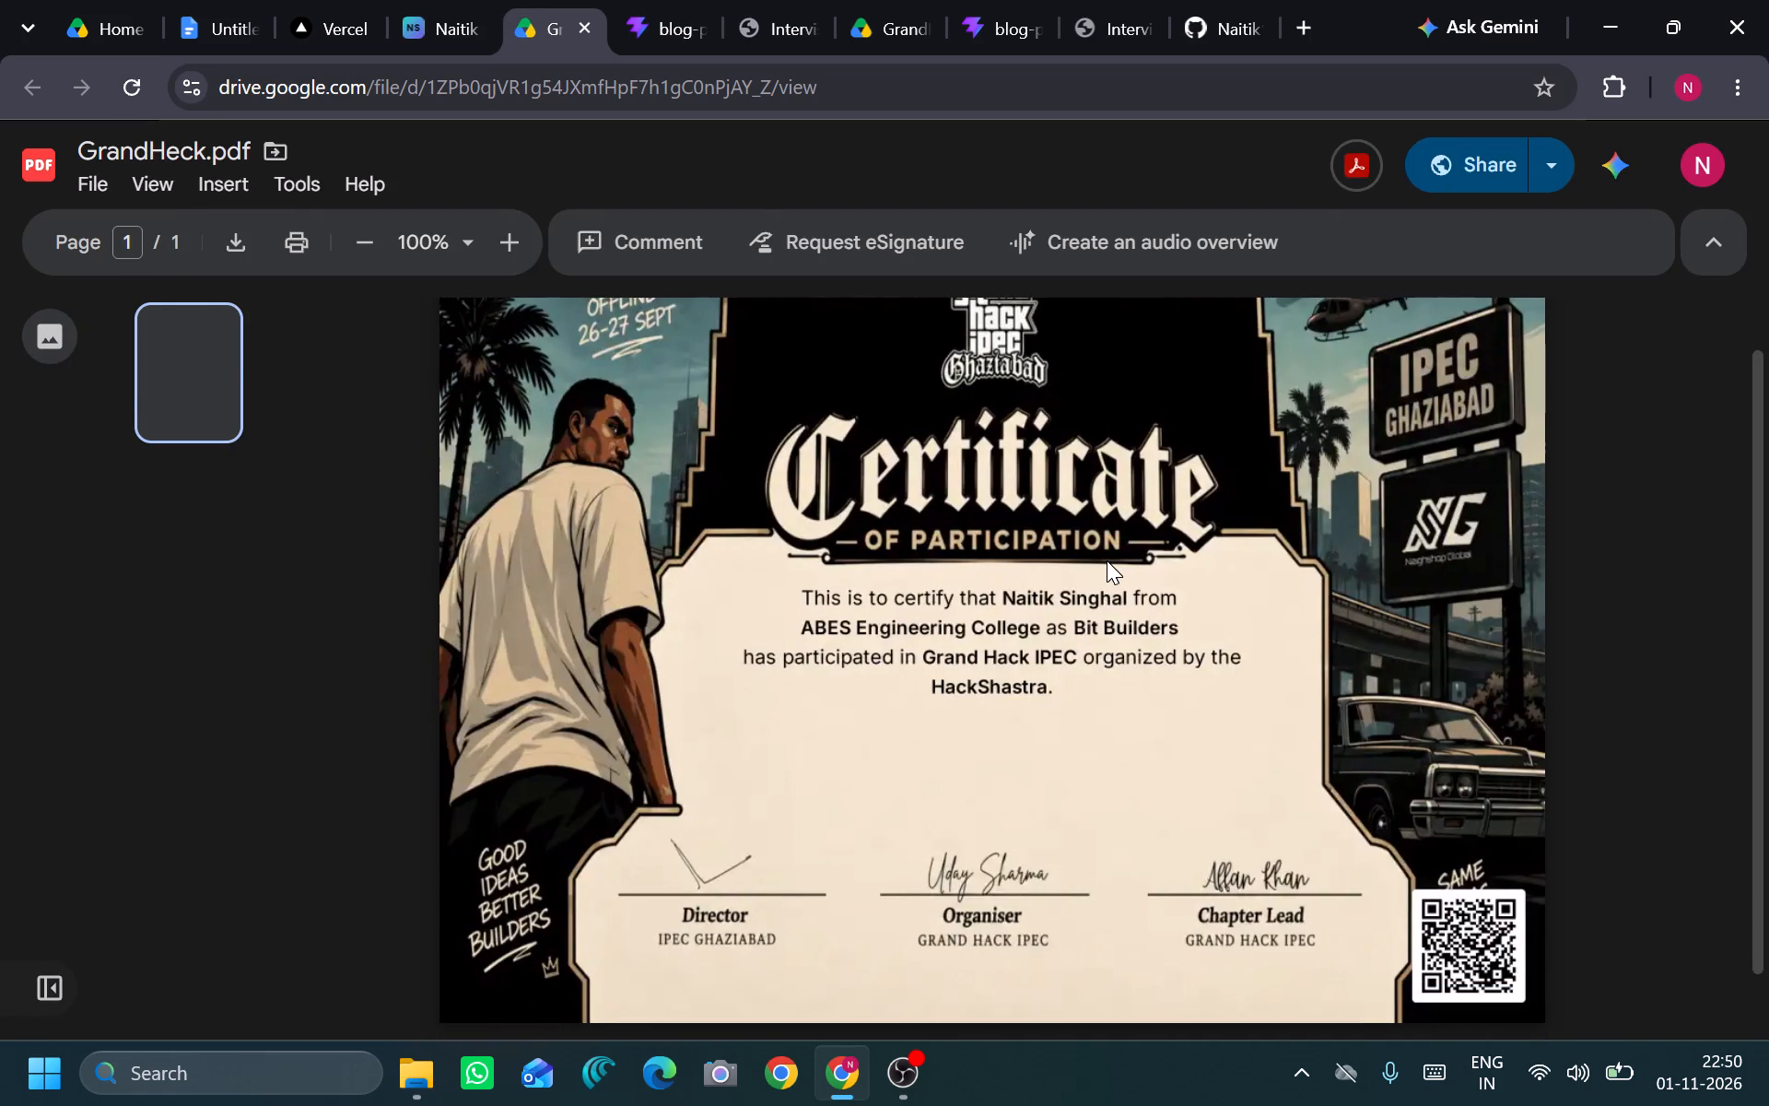
# Return to the portfolio tab and present the remaining certificate cards down to Naukri Campus Young Turks 2026.
pyautogui.click(459, 27)
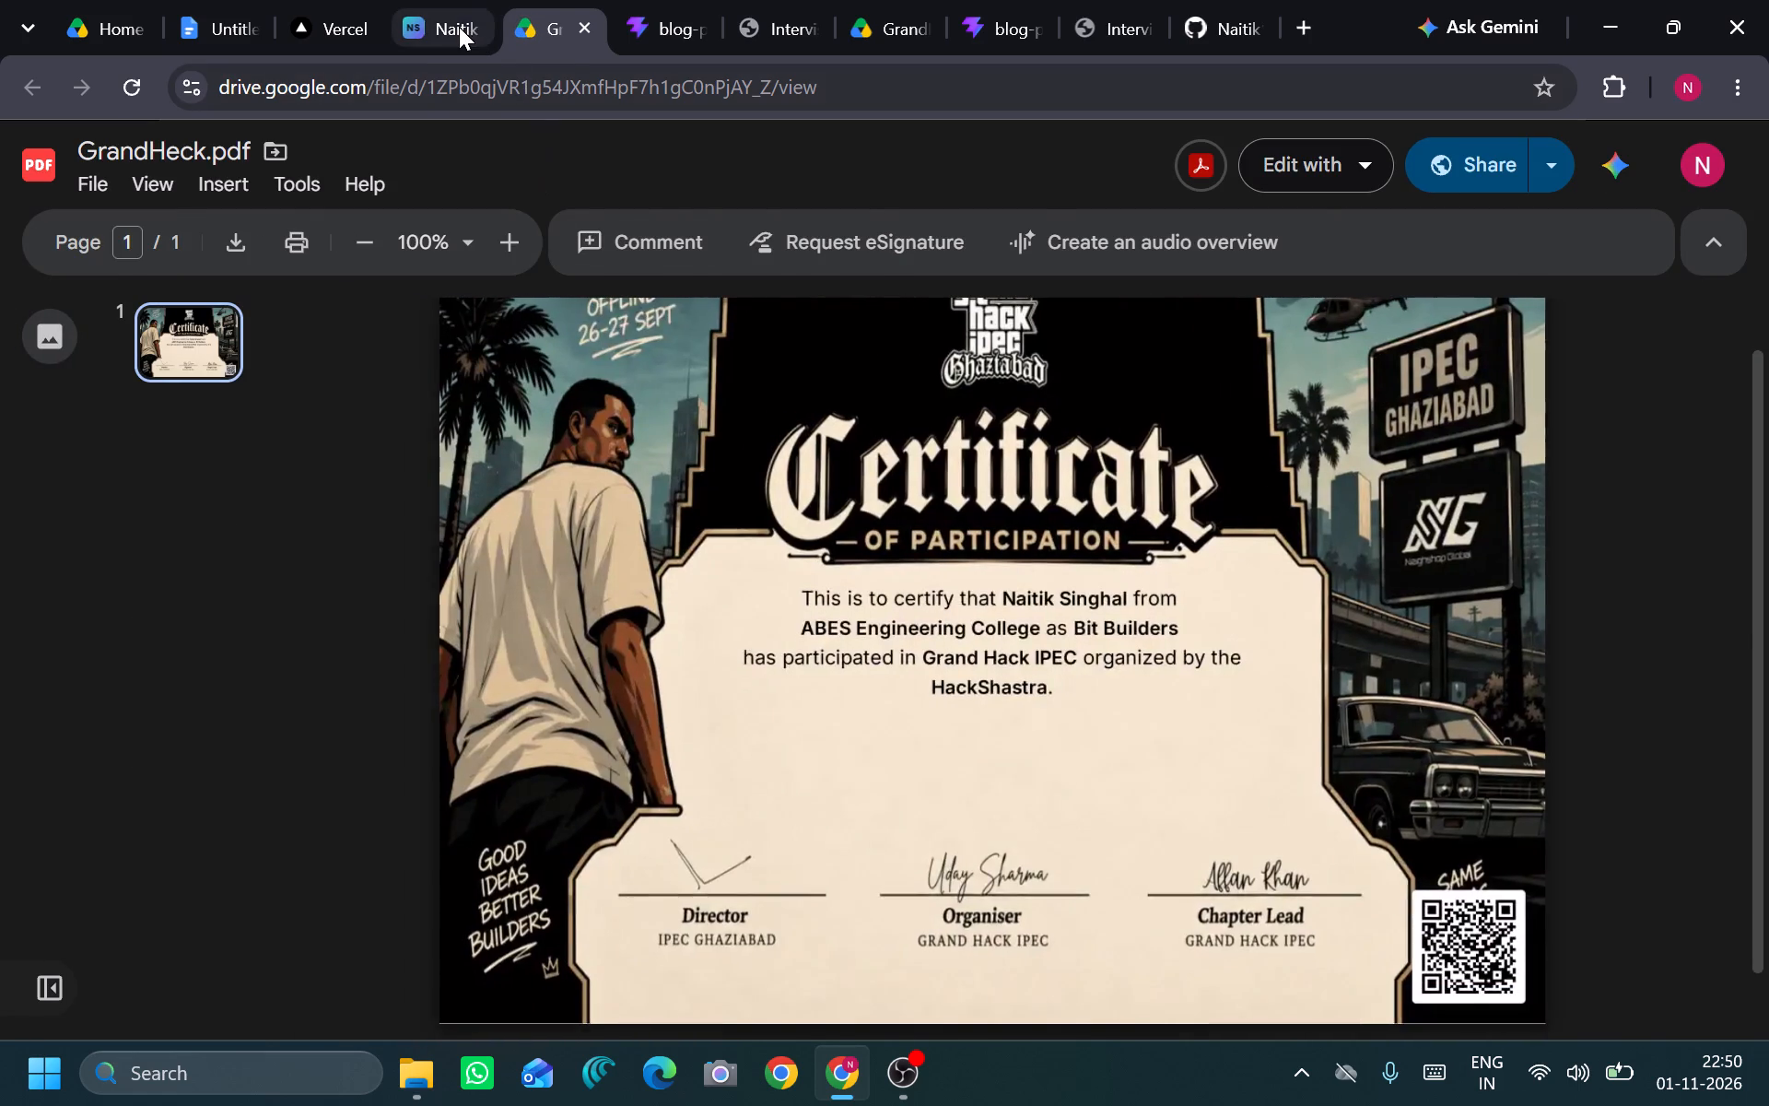
pyautogui.press('Down')
pyautogui.press('Down')
pyautogui.press('Down')
pyautogui.press('Down')
pyautogui.press('Down')
pyautogui.press('Down')
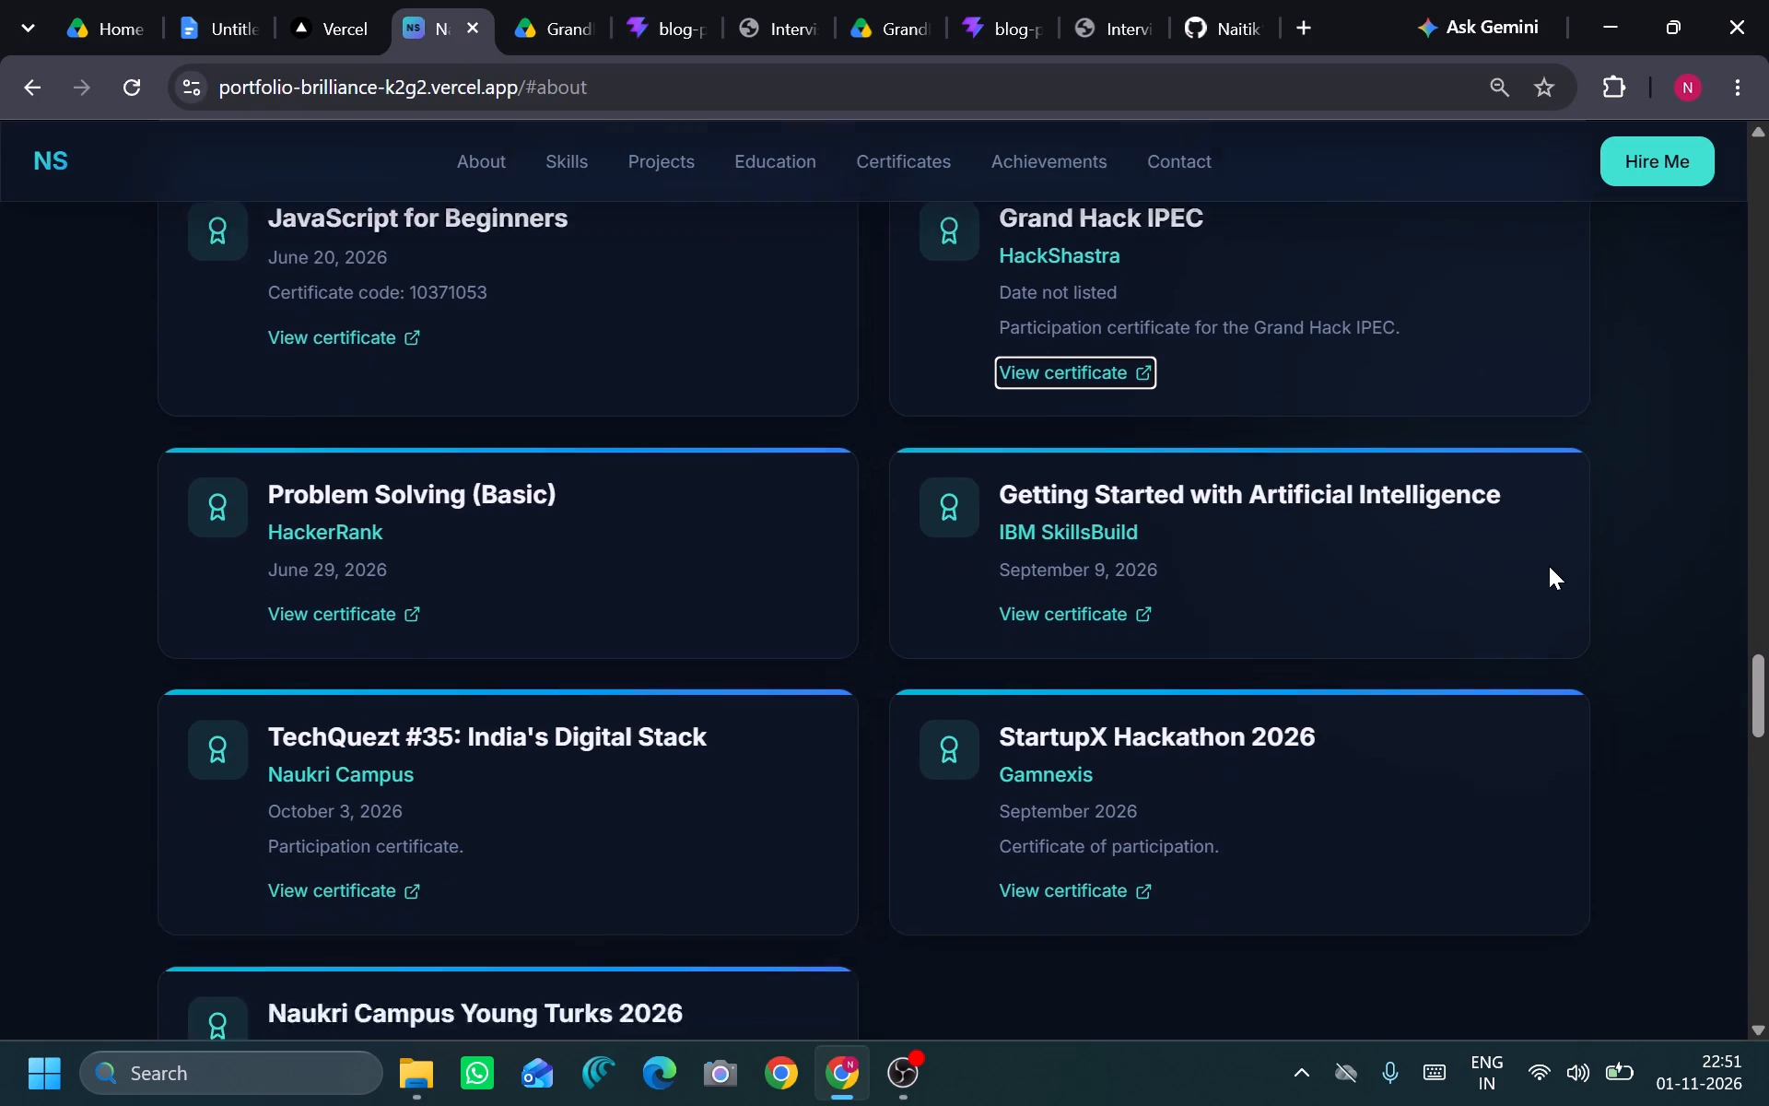
pyautogui.press('Down')
pyautogui.press('Down')
pyautogui.press('Down')
pyautogui.press('Down')
pyautogui.press('Down')
pyautogui.press('Down')
pyautogui.press('Down')
pyautogui.press('Down')
pyautogui.press('Down')
pyautogui.press('Down')
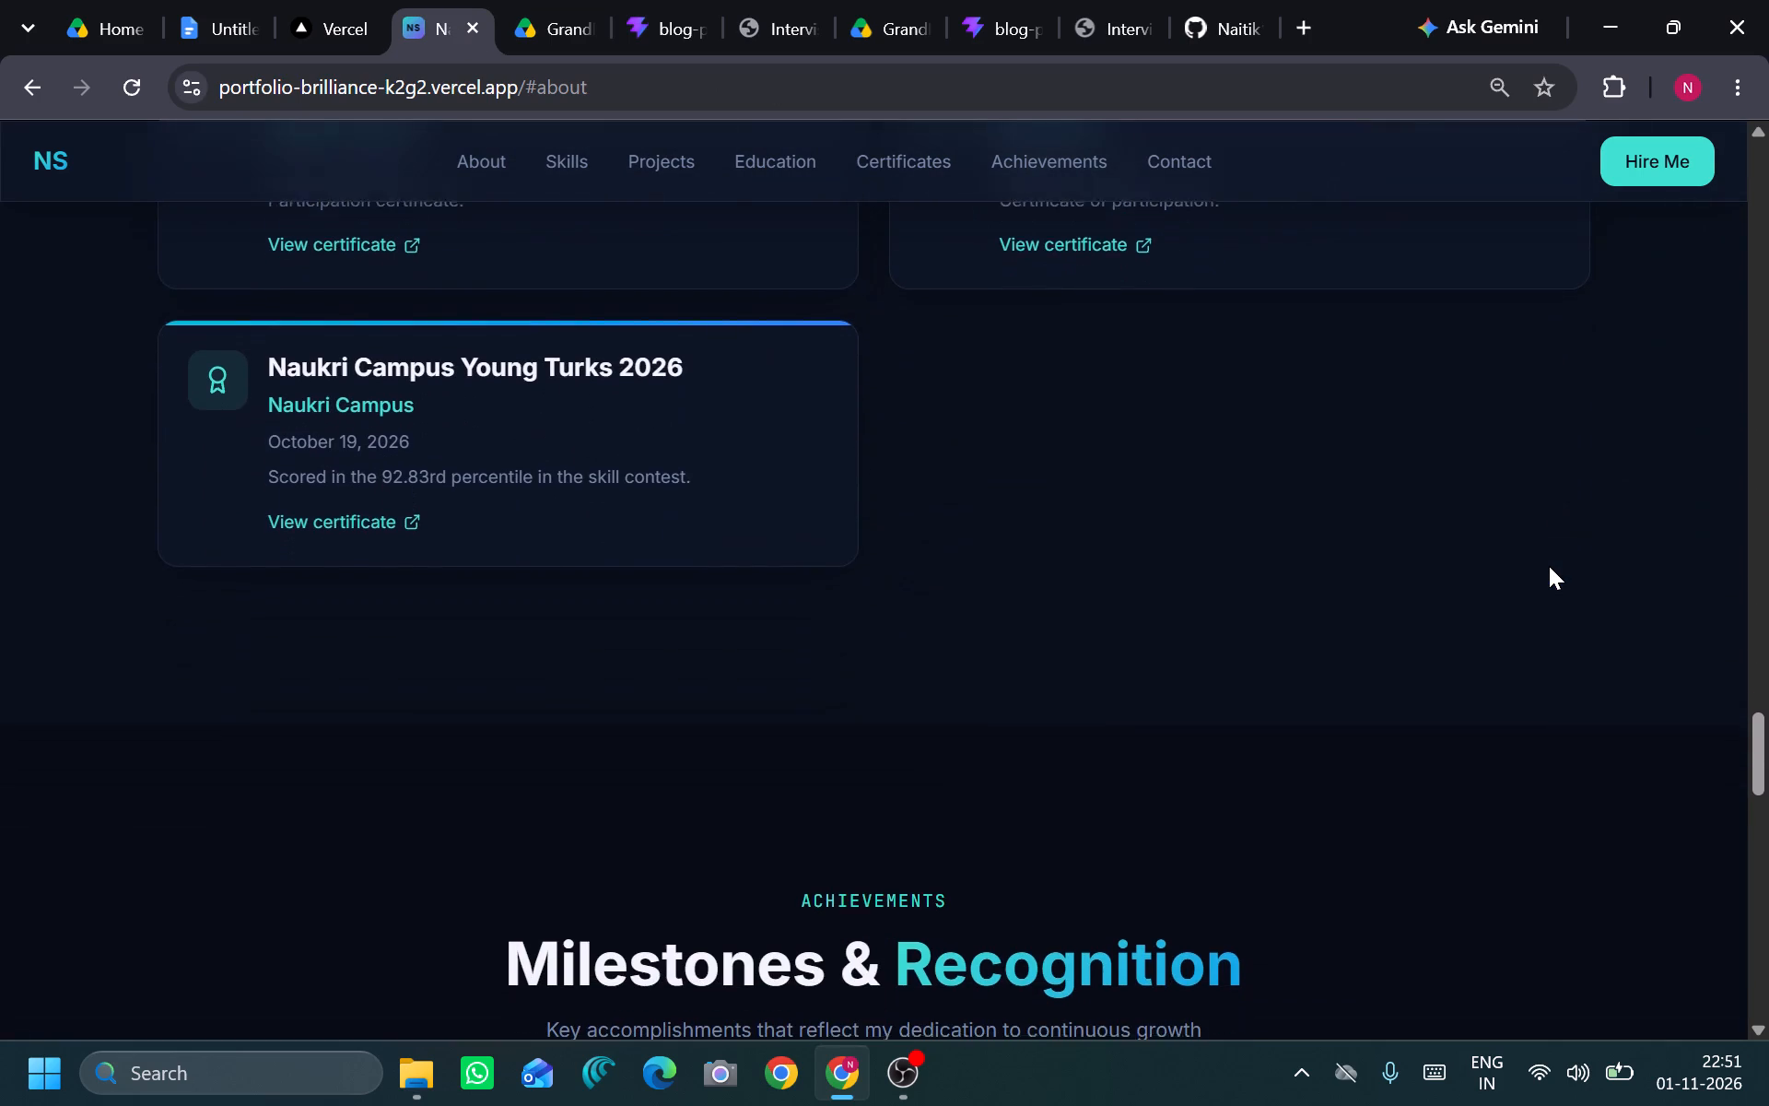
# Present the Milestones & Recognition section, starting with the cards for CodeChef problems solved and peak rating.
pyautogui.press('Down')
pyautogui.press('Down')
pyautogui.press('Down')
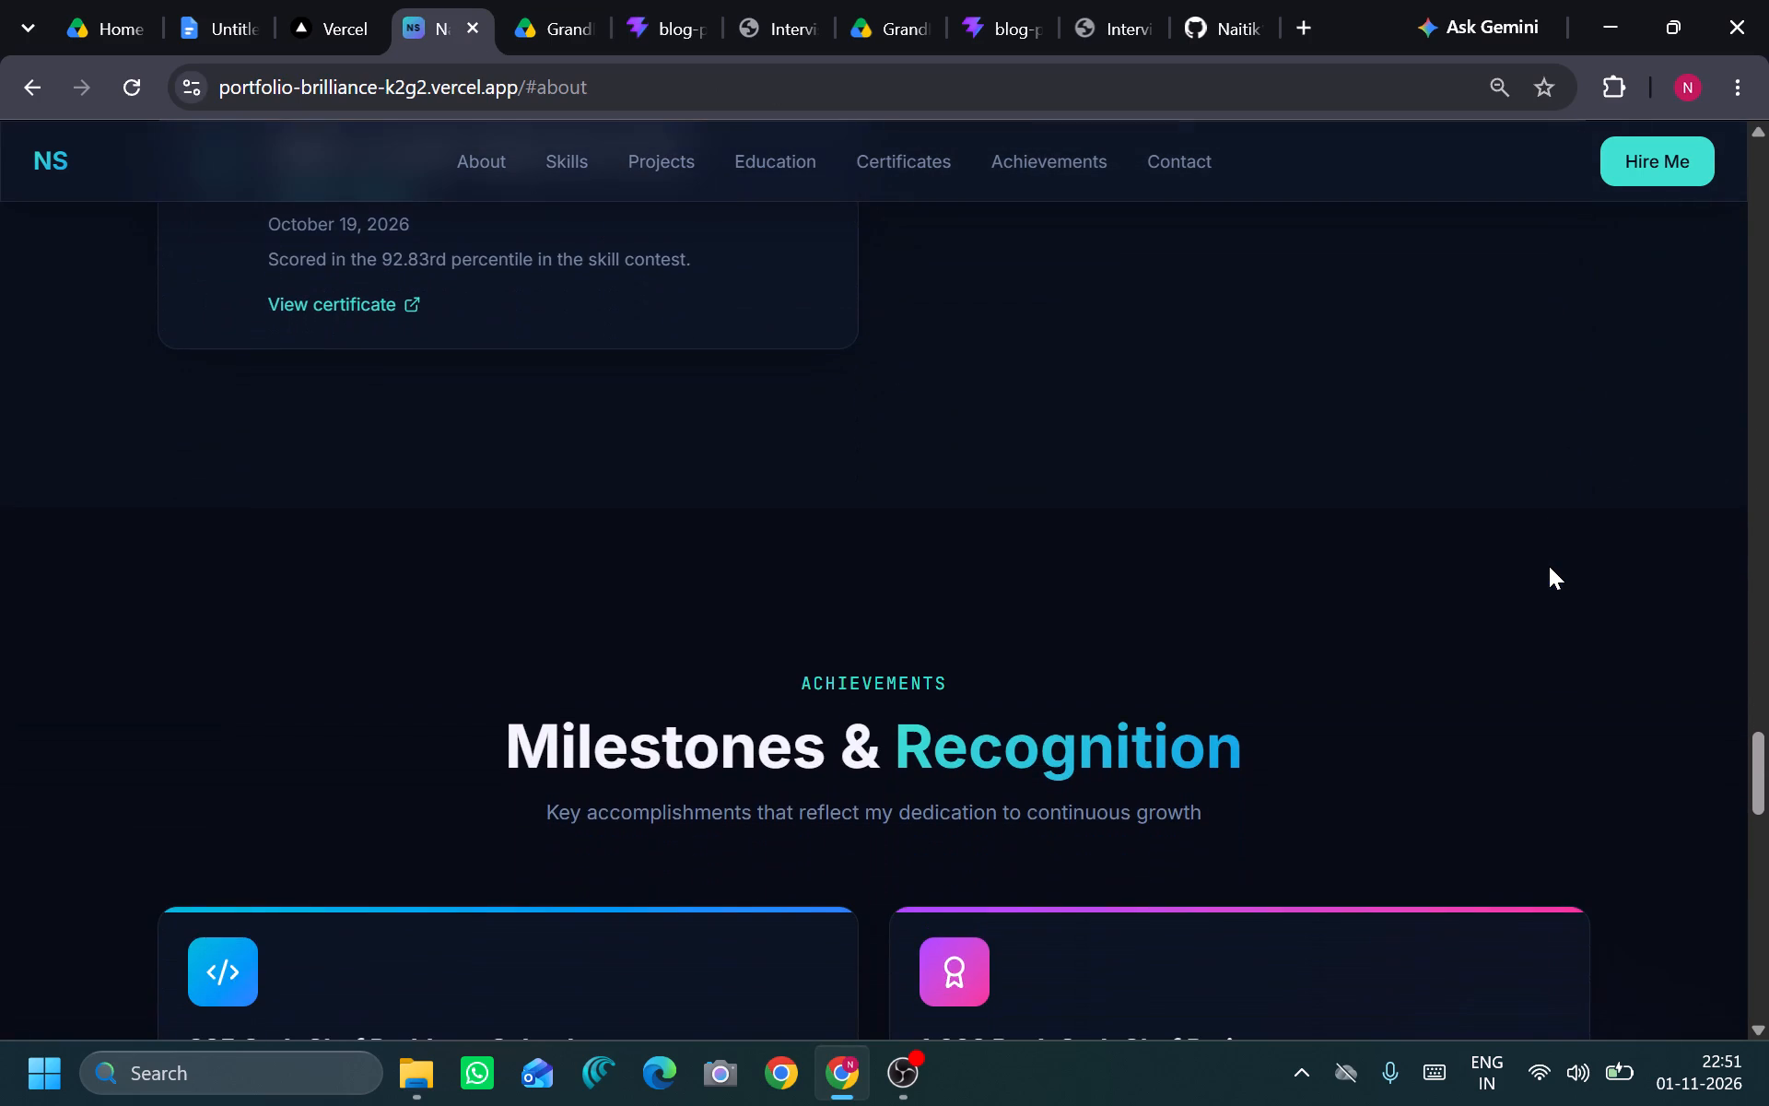
pyautogui.press('Down')
pyautogui.press('Down')
pyautogui.press('Down')
pyautogui.press('Down')
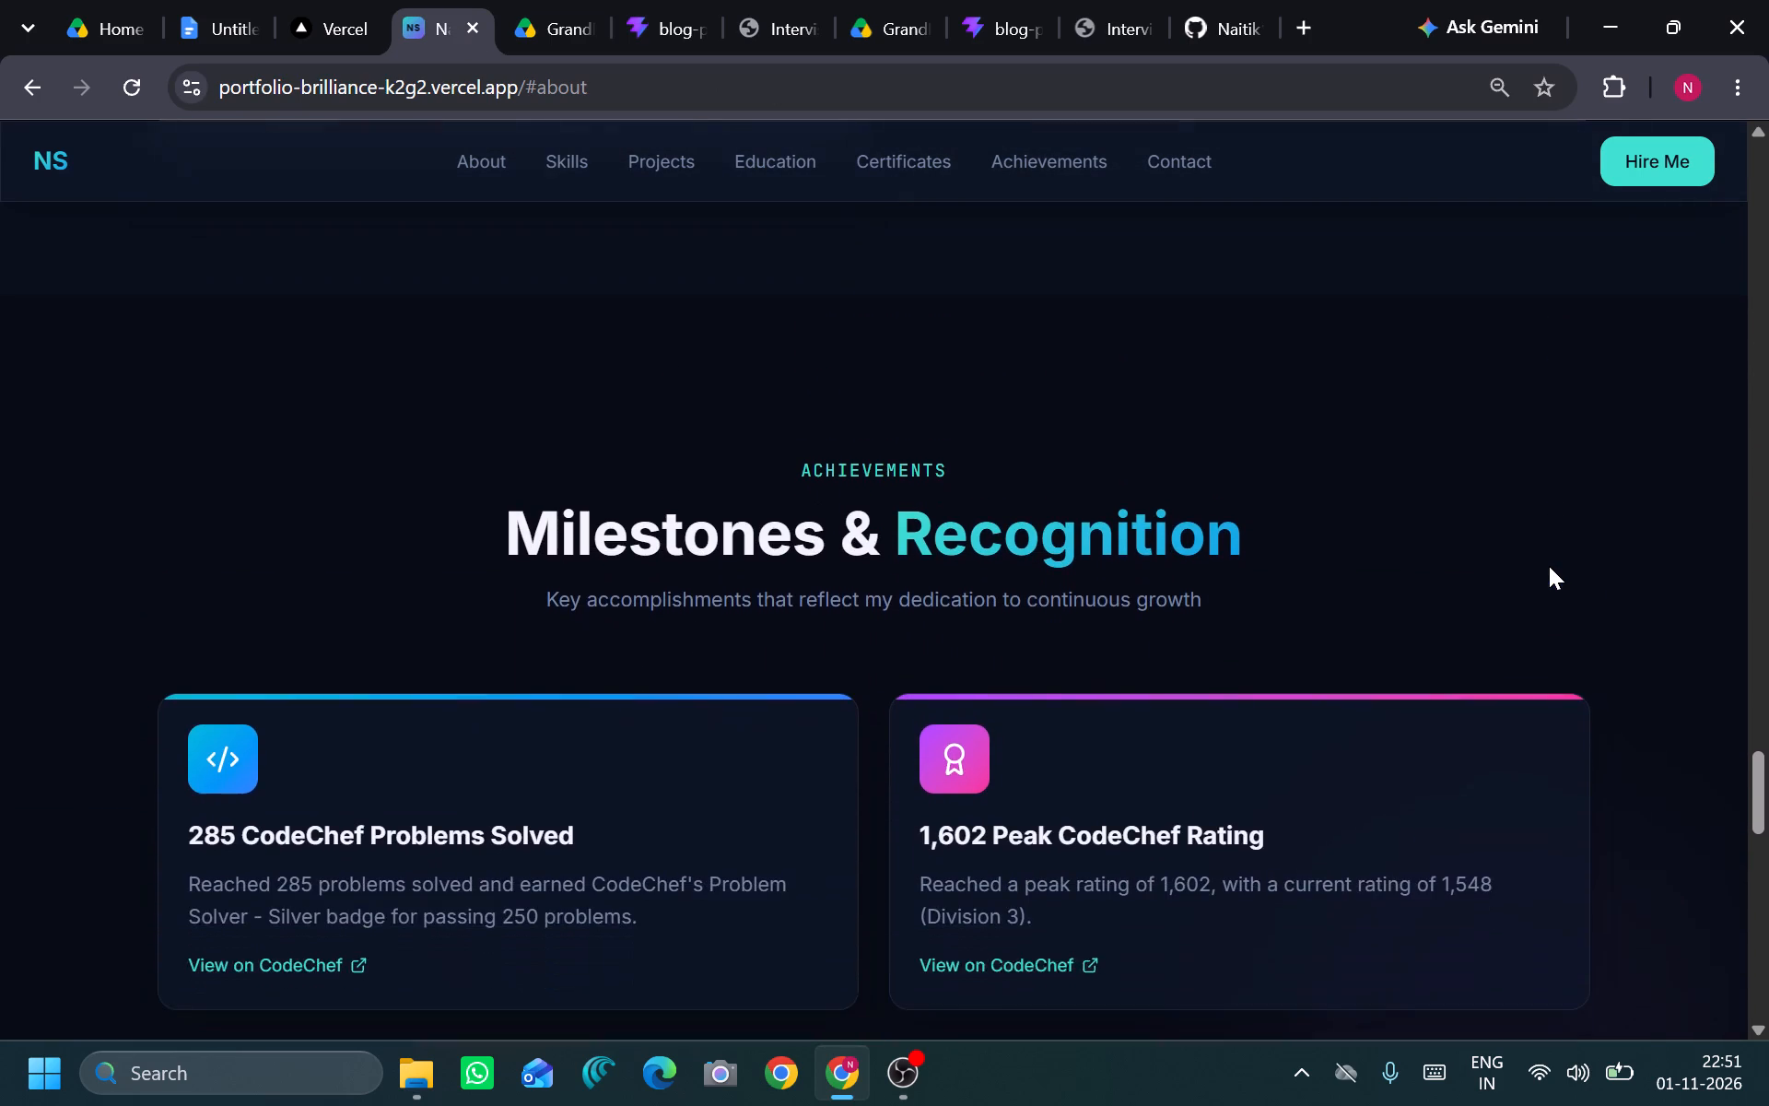
pyautogui.press('Down')
pyautogui.press('Down')
pyautogui.press('Down')
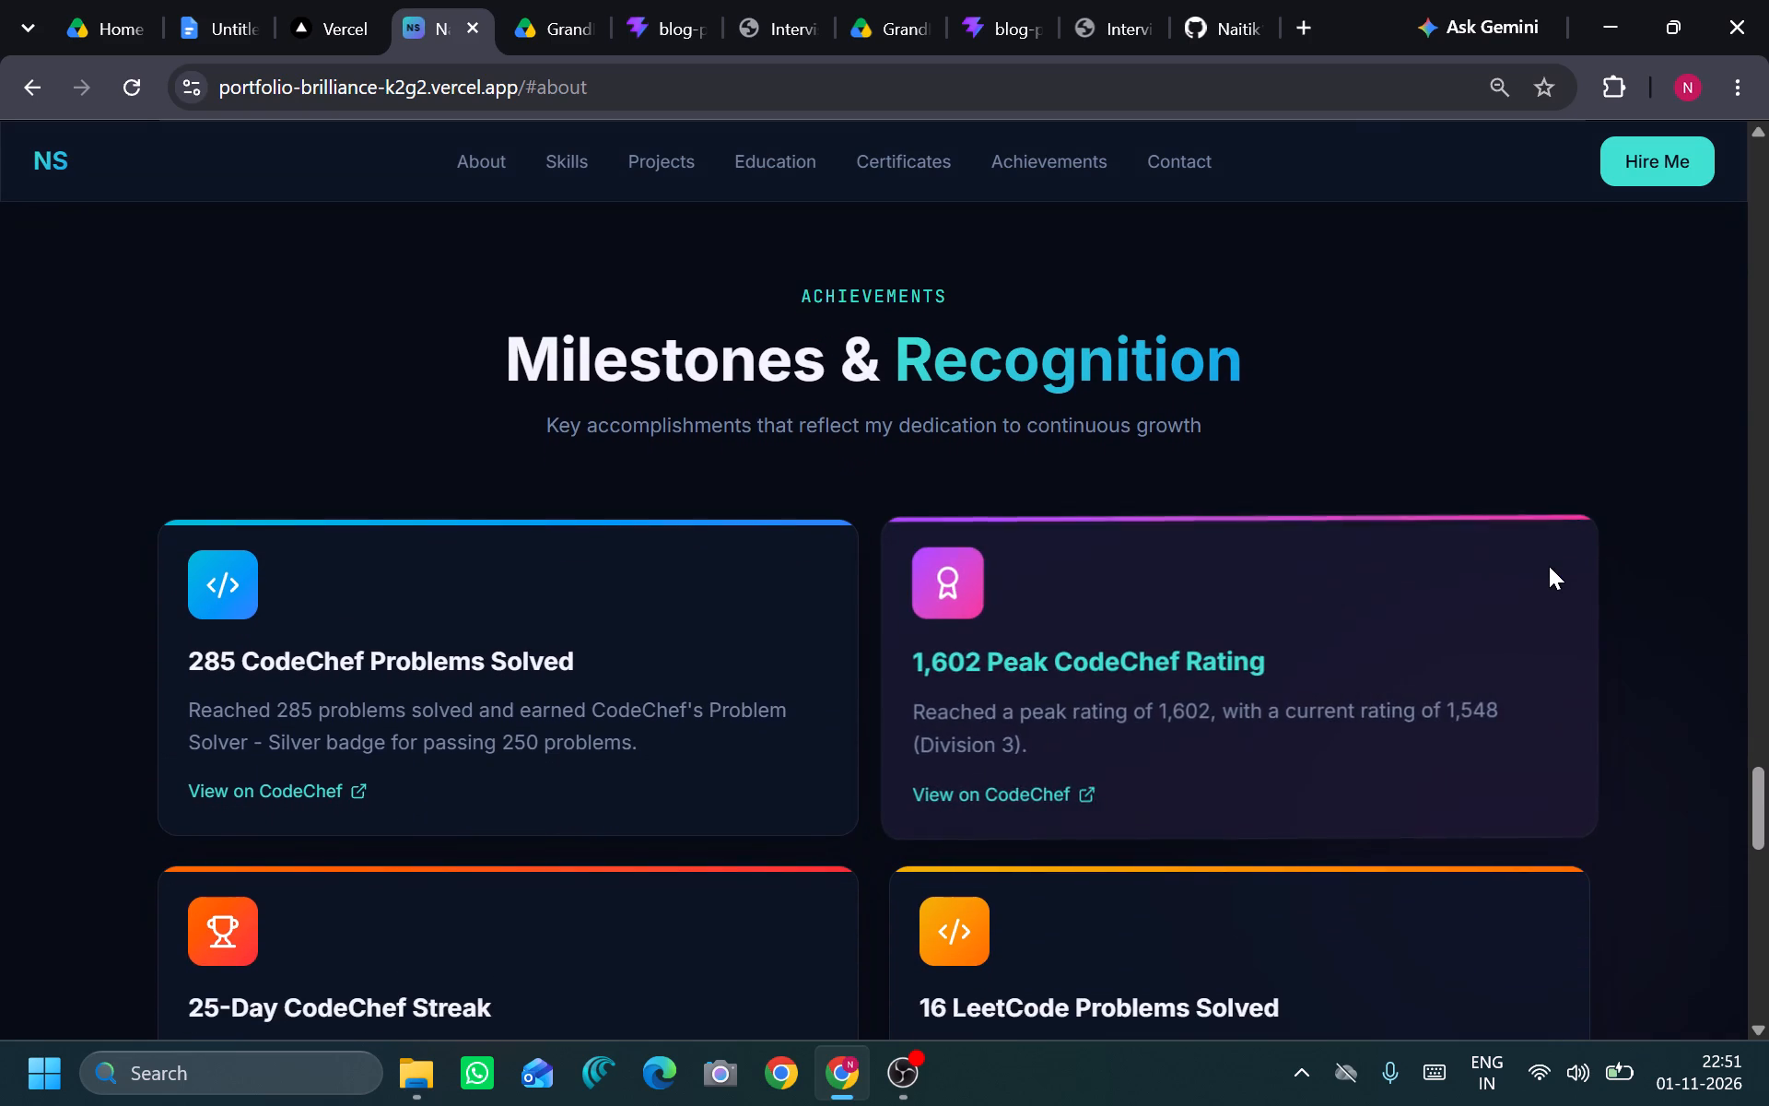
pyautogui.press('Down')
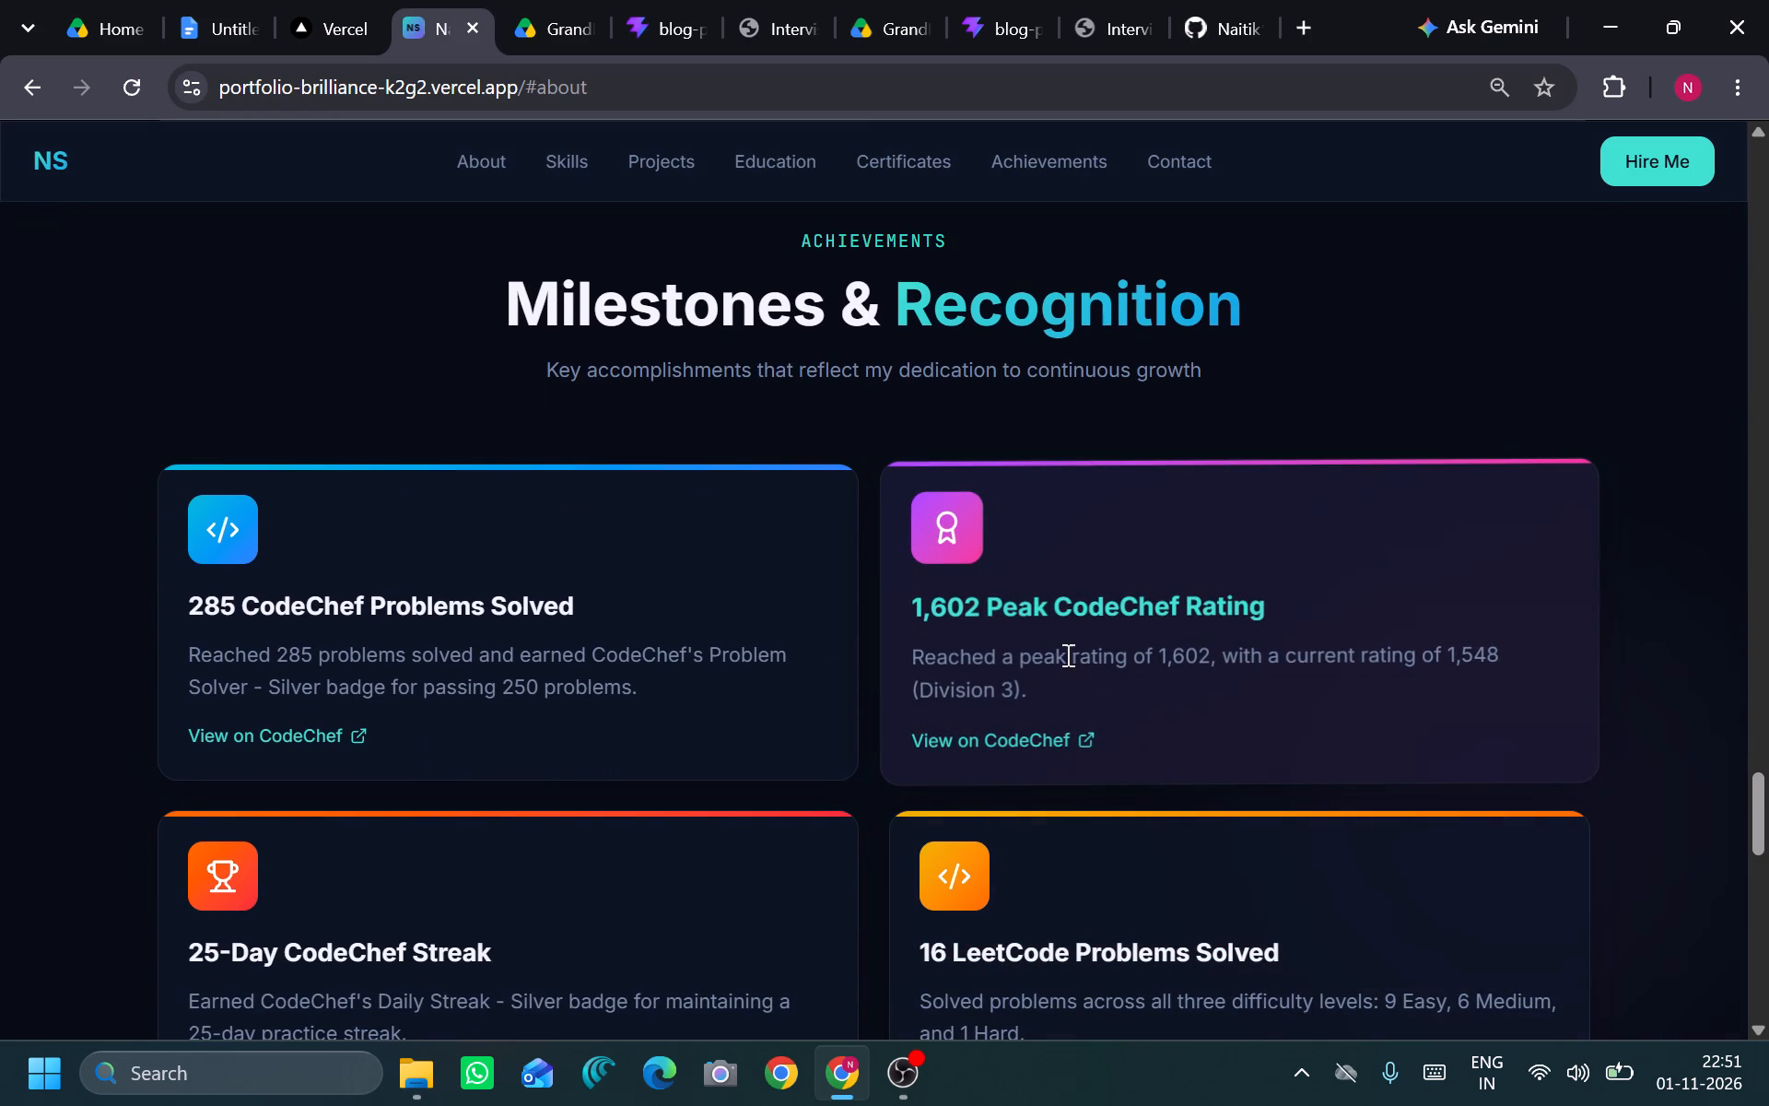
# Present the remaining achievement cards, covering the CodeChef streak, LeetCode problems, coding contests and GitHub contributions.
pyautogui.press('Down')
pyautogui.press('Down')
pyautogui.press('Down')
pyautogui.press('Down')
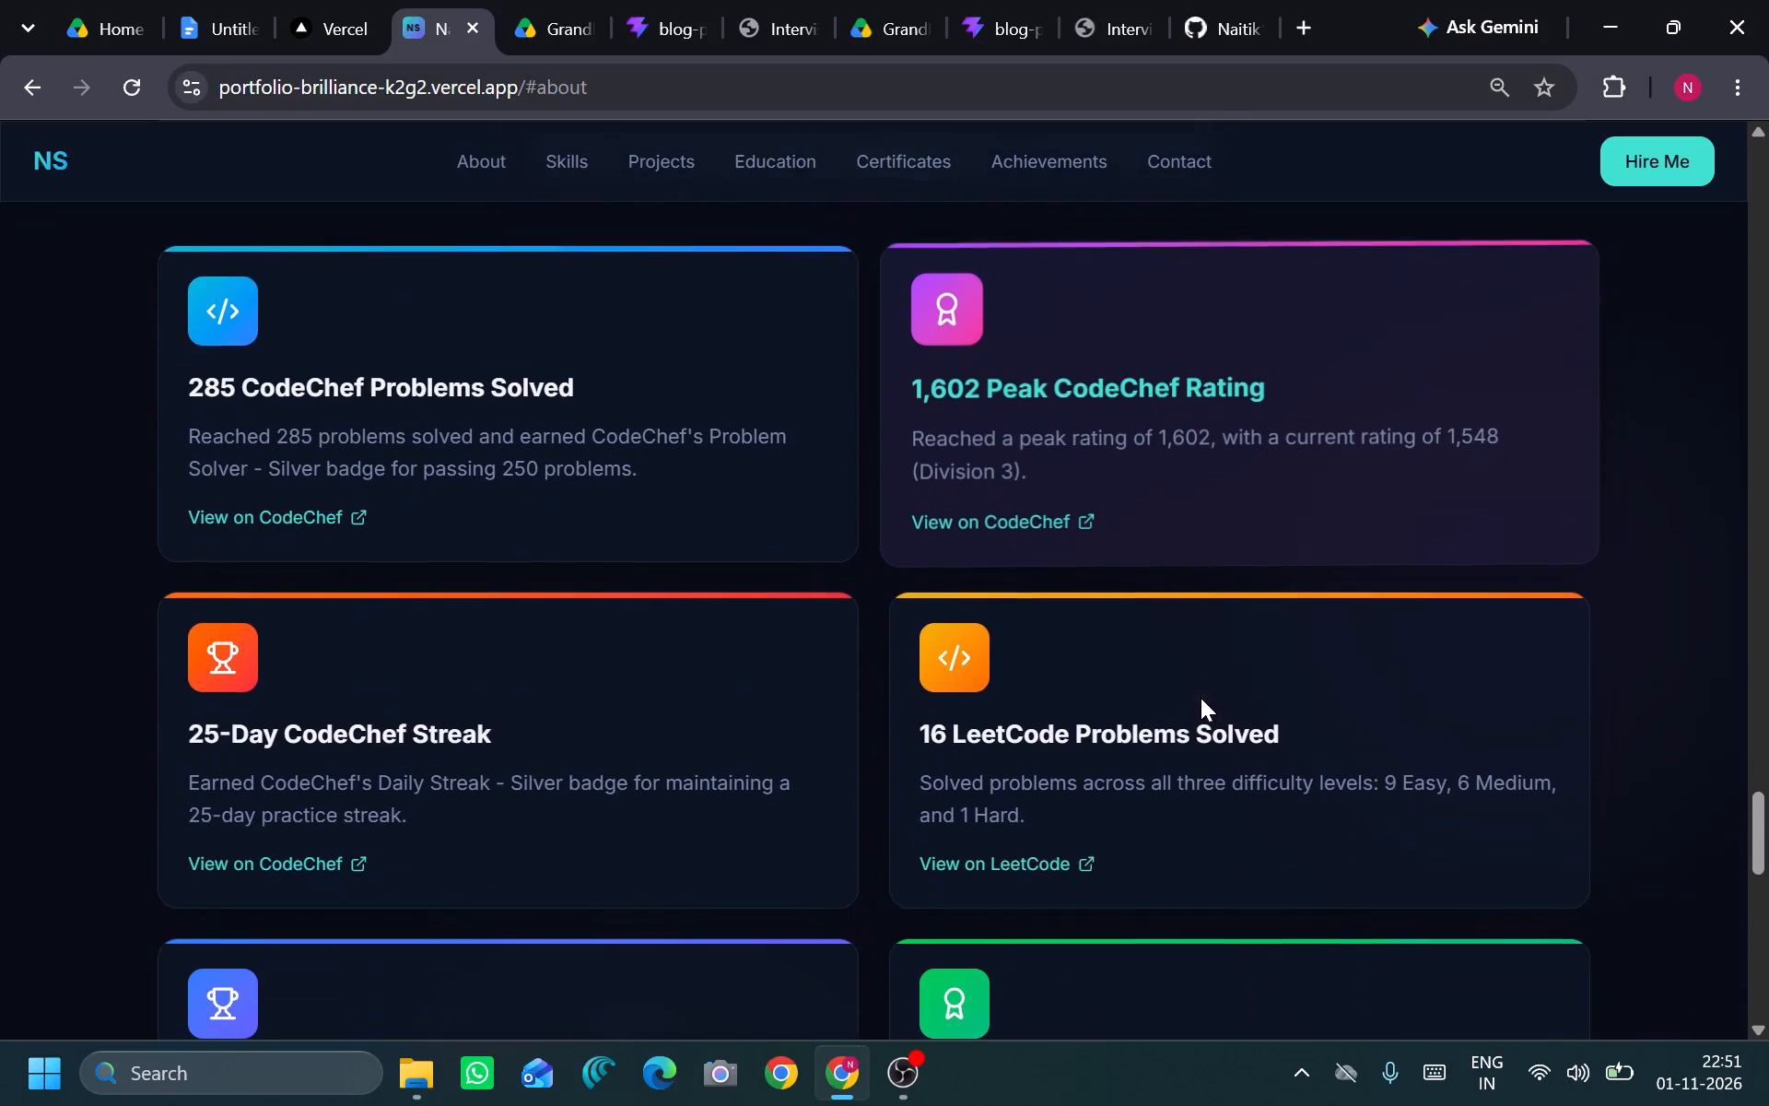
pyautogui.press('Down')
pyautogui.press('Down')
pyautogui.press('Down')
pyautogui.press('Down')
pyautogui.press('Down')
pyautogui.press('Down')
pyautogui.press('Down')
pyautogui.press('Down')
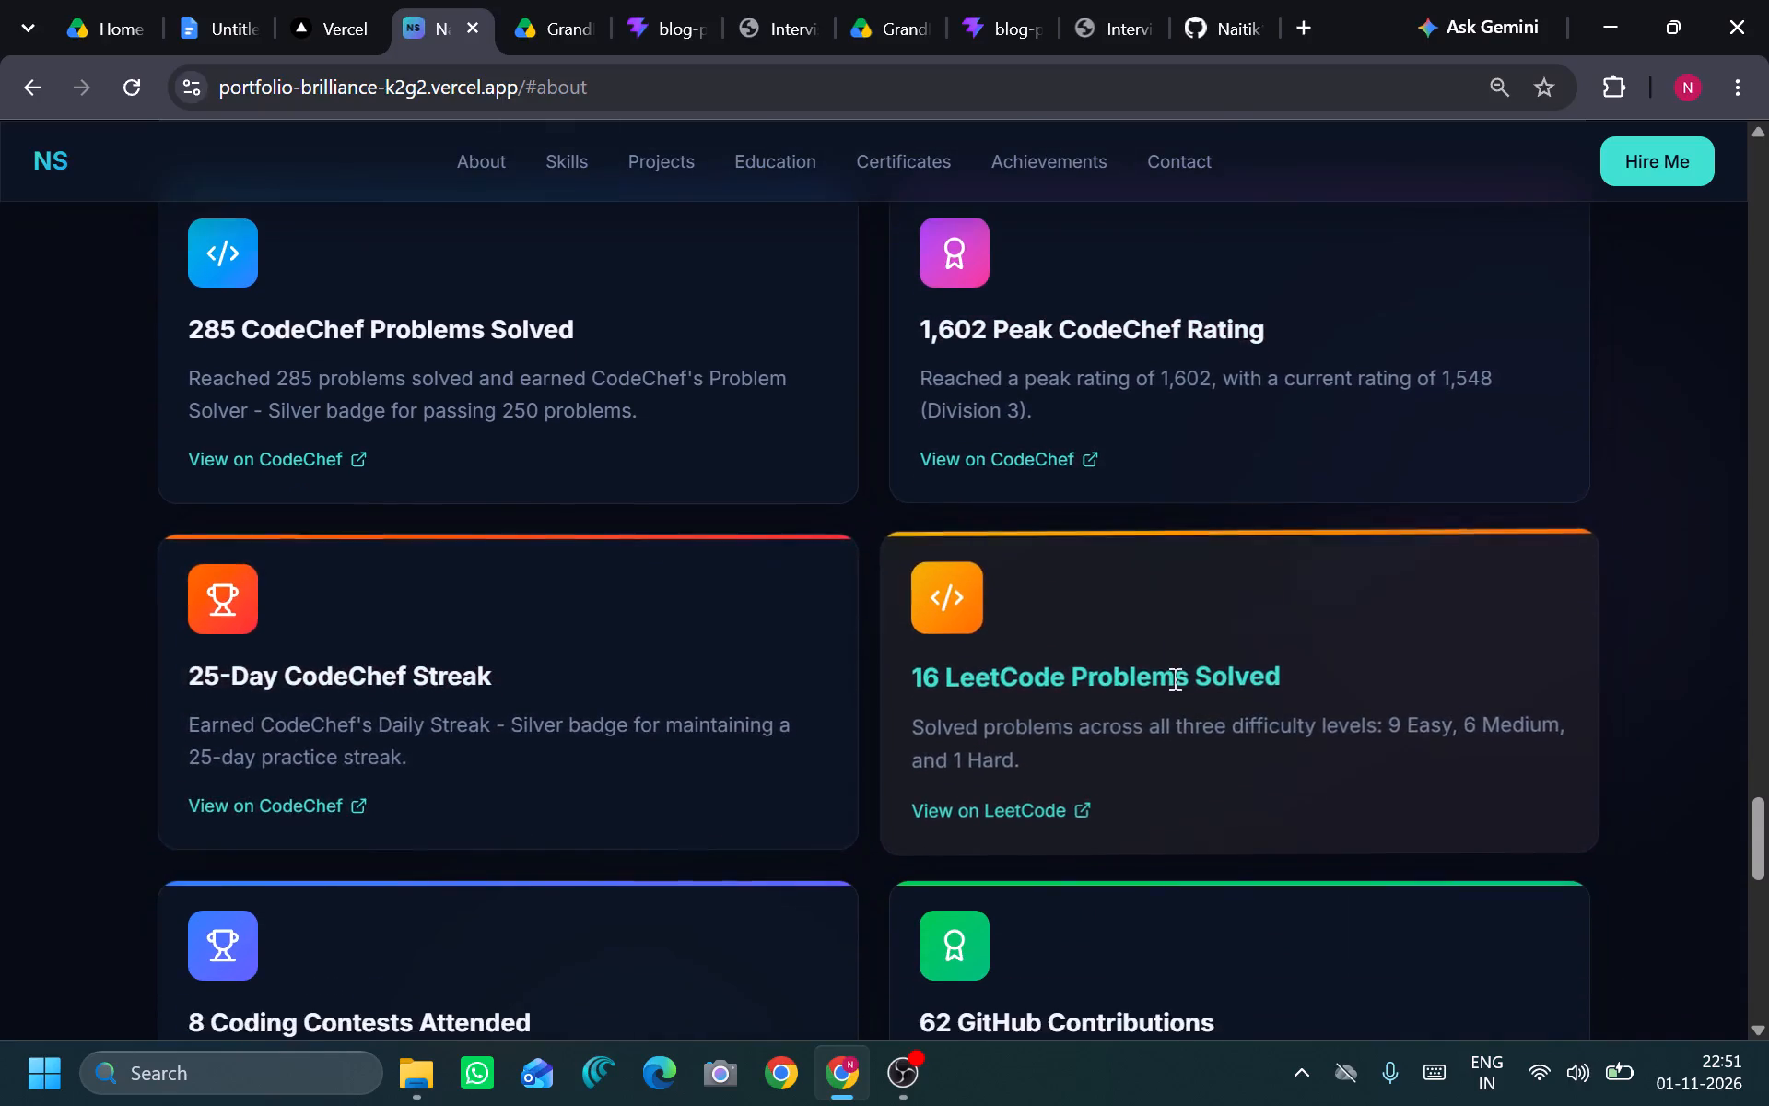
pyautogui.press('Down')
pyautogui.press('Down')
pyautogui.press('Down')
pyautogui.press('Down')
pyautogui.press('Down')
pyautogui.press('Down')
pyautogui.press('Down')
pyautogui.press('Down')
pyautogui.press('Down')
pyautogui.press('Down')
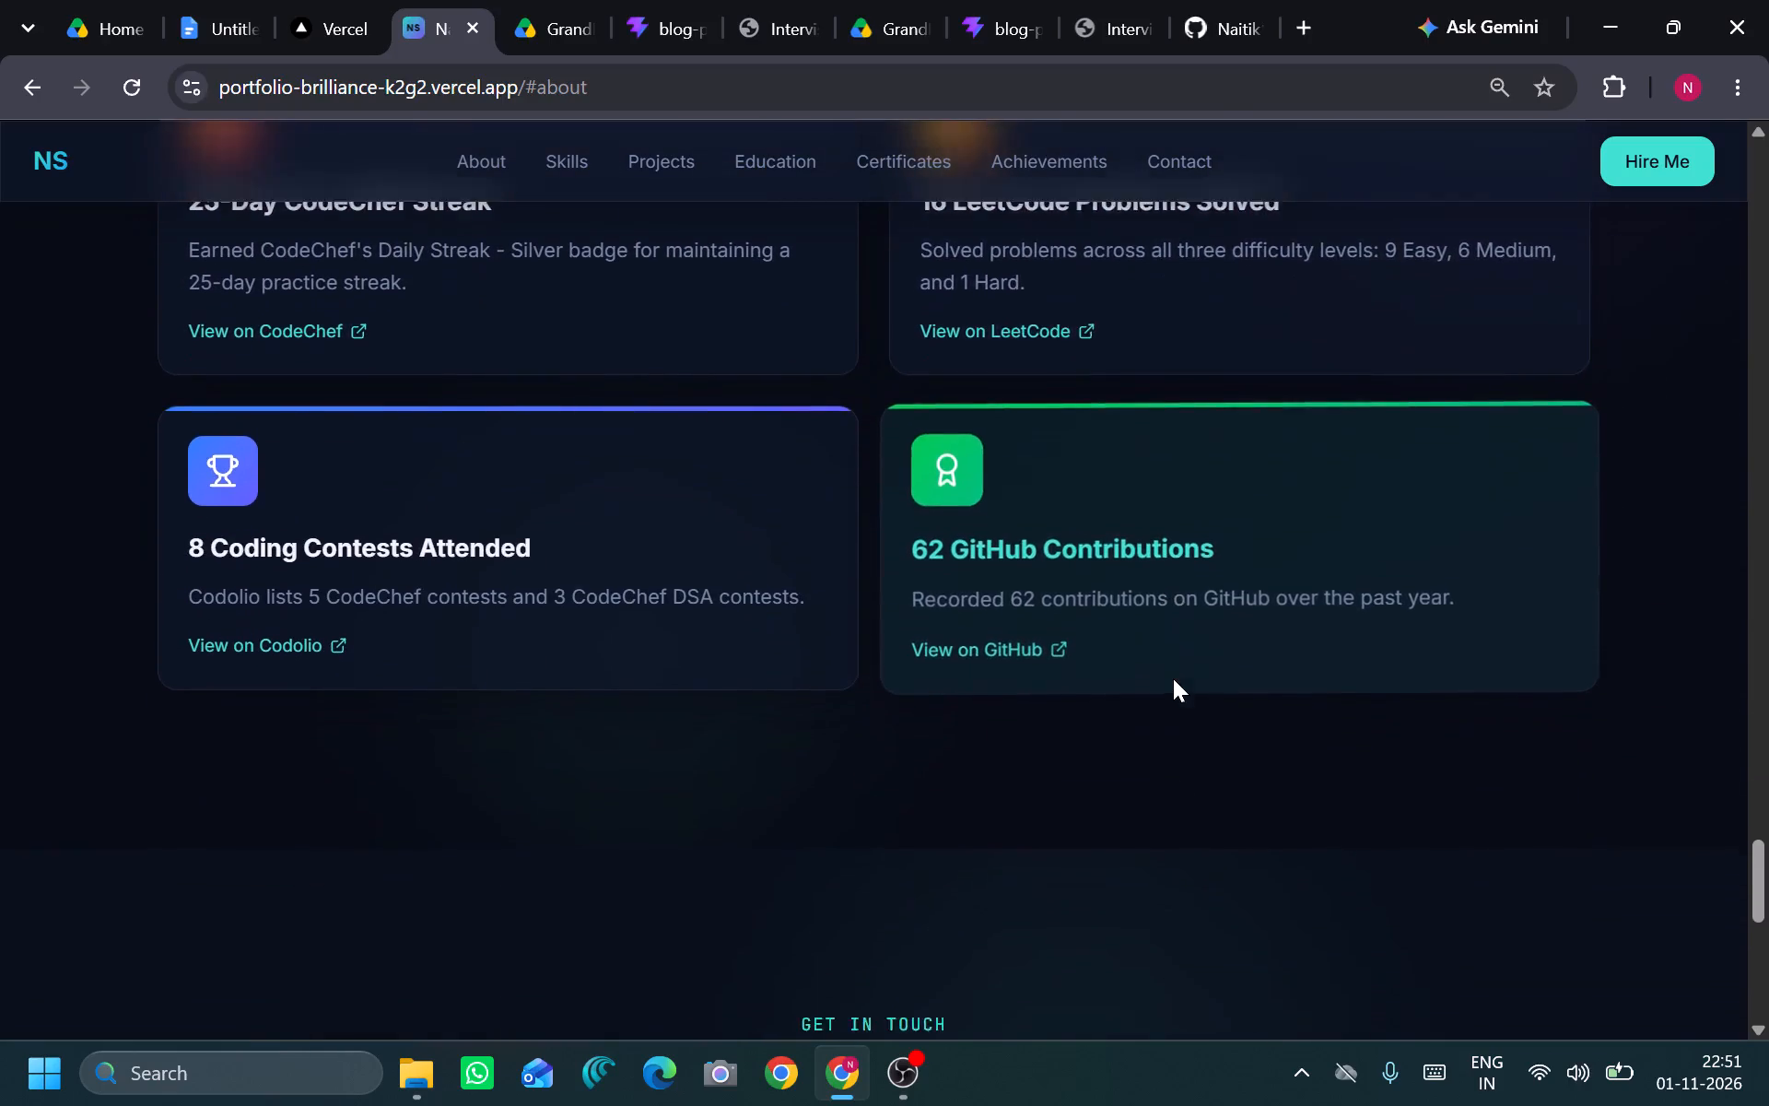
# Present the Let's Connect section with its contact cards and the Send Me an Email option.
pyautogui.press('Down')
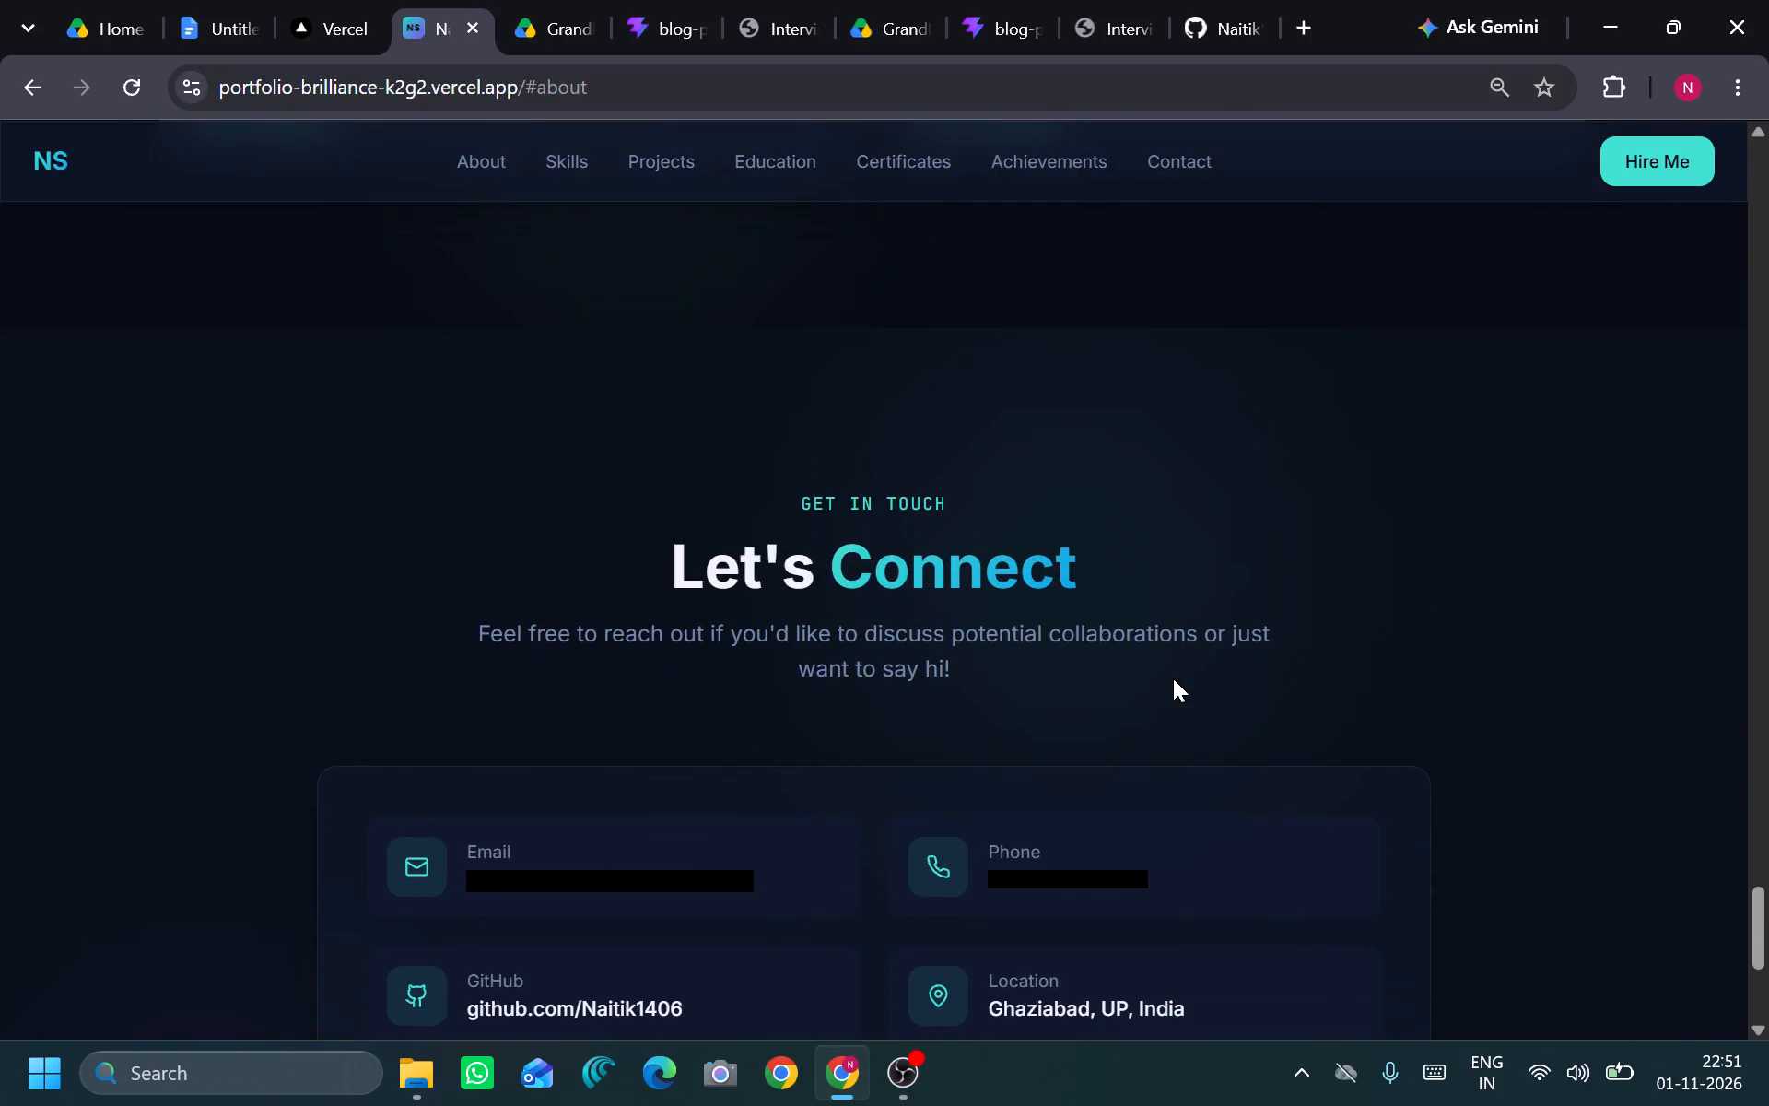
pyautogui.press('Down')
pyautogui.press('Down')
pyautogui.press('Down')
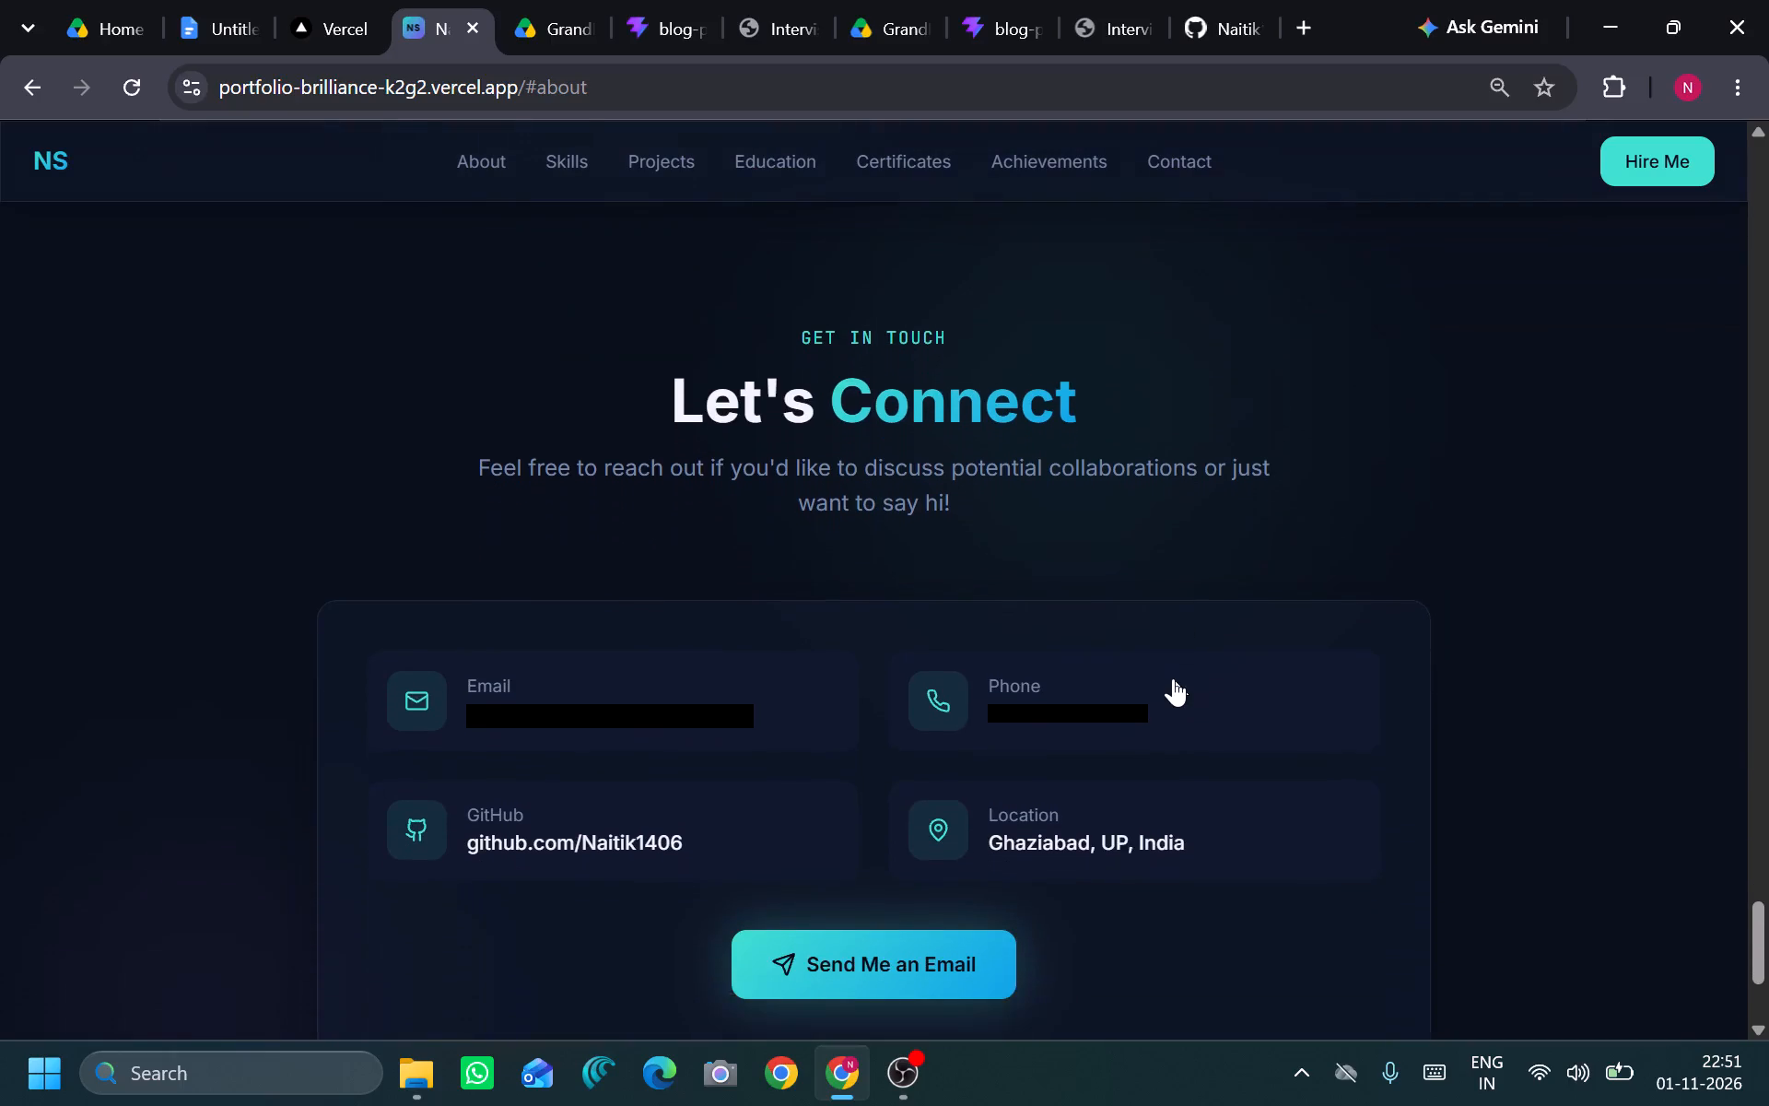
pyautogui.press('Down')
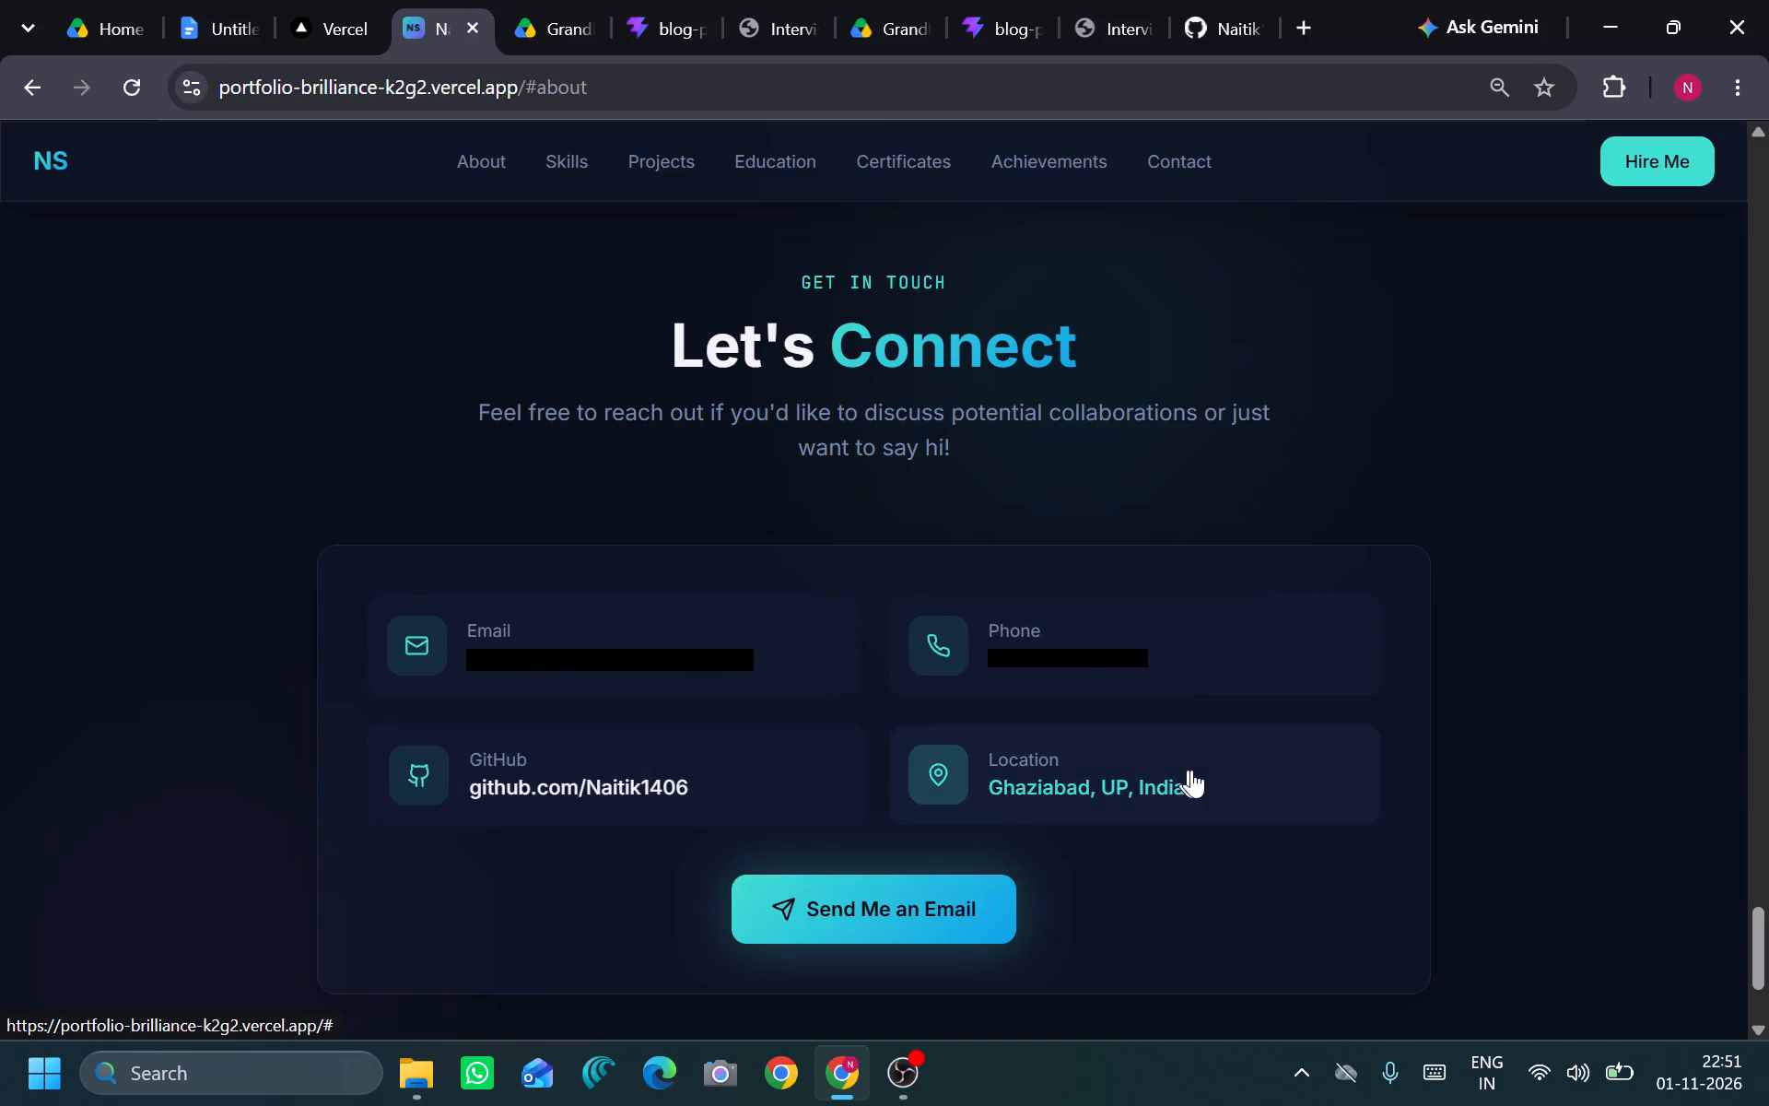
pyautogui.press('Down')
pyautogui.press('Down')
pyautogui.press('Down')
pyautogui.press('Down')
pyautogui.press('Down')
pyautogui.press('Down')
pyautogui.press('Down')
pyautogui.press('Down')
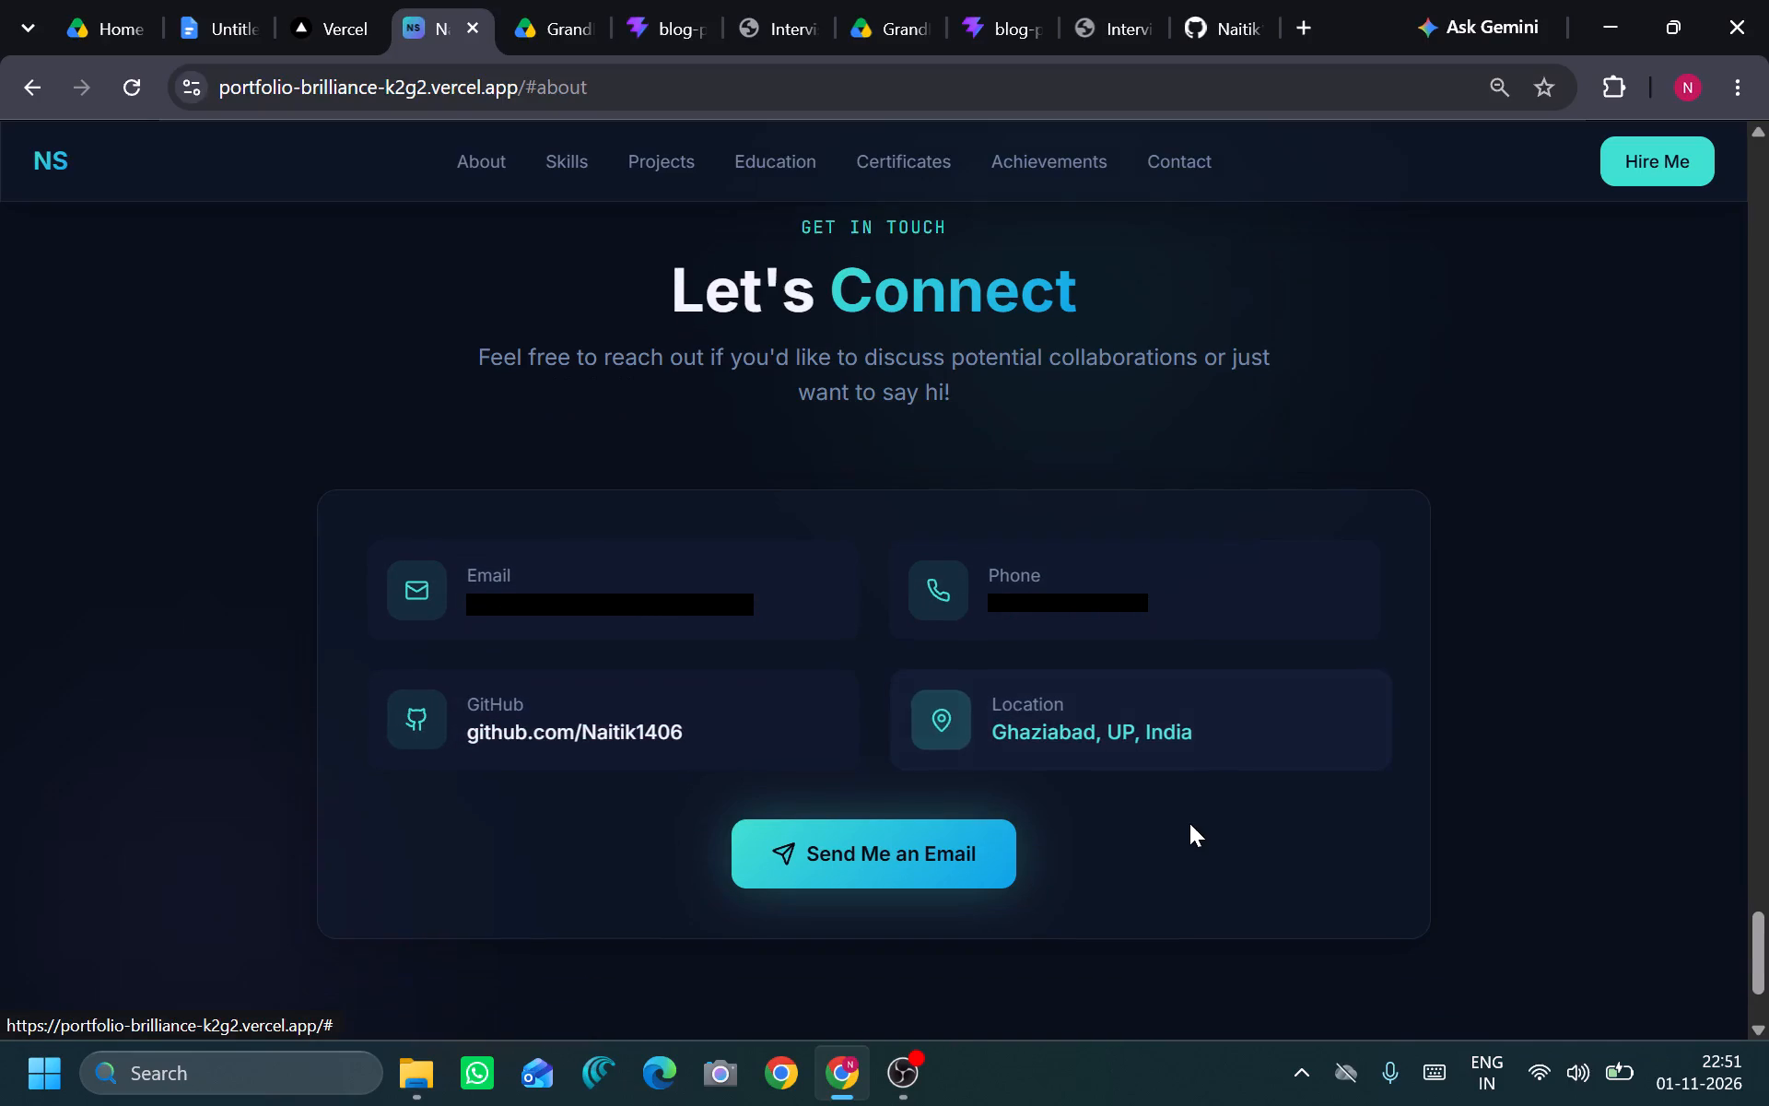
# Go back up through the portfolio page to its opening hero section to end the recorded walkthrough.
pyautogui.press('Up')
pyautogui.press('Up')
pyautogui.press('Up')
pyautogui.press('Up')
pyautogui.press('Up')
pyautogui.press('Up')
pyautogui.press('Up')
pyautogui.press('Up')
pyautogui.press('Up')
pyautogui.press('Up')
pyautogui.press('Up')
pyautogui.press('Up')
pyautogui.press('Up')
pyautogui.press('Up')
pyautogui.press('Up')
pyautogui.press('Up')
pyautogui.press('Up')
pyautogui.press('Up')
pyautogui.press('Up')
pyautogui.press('Up')
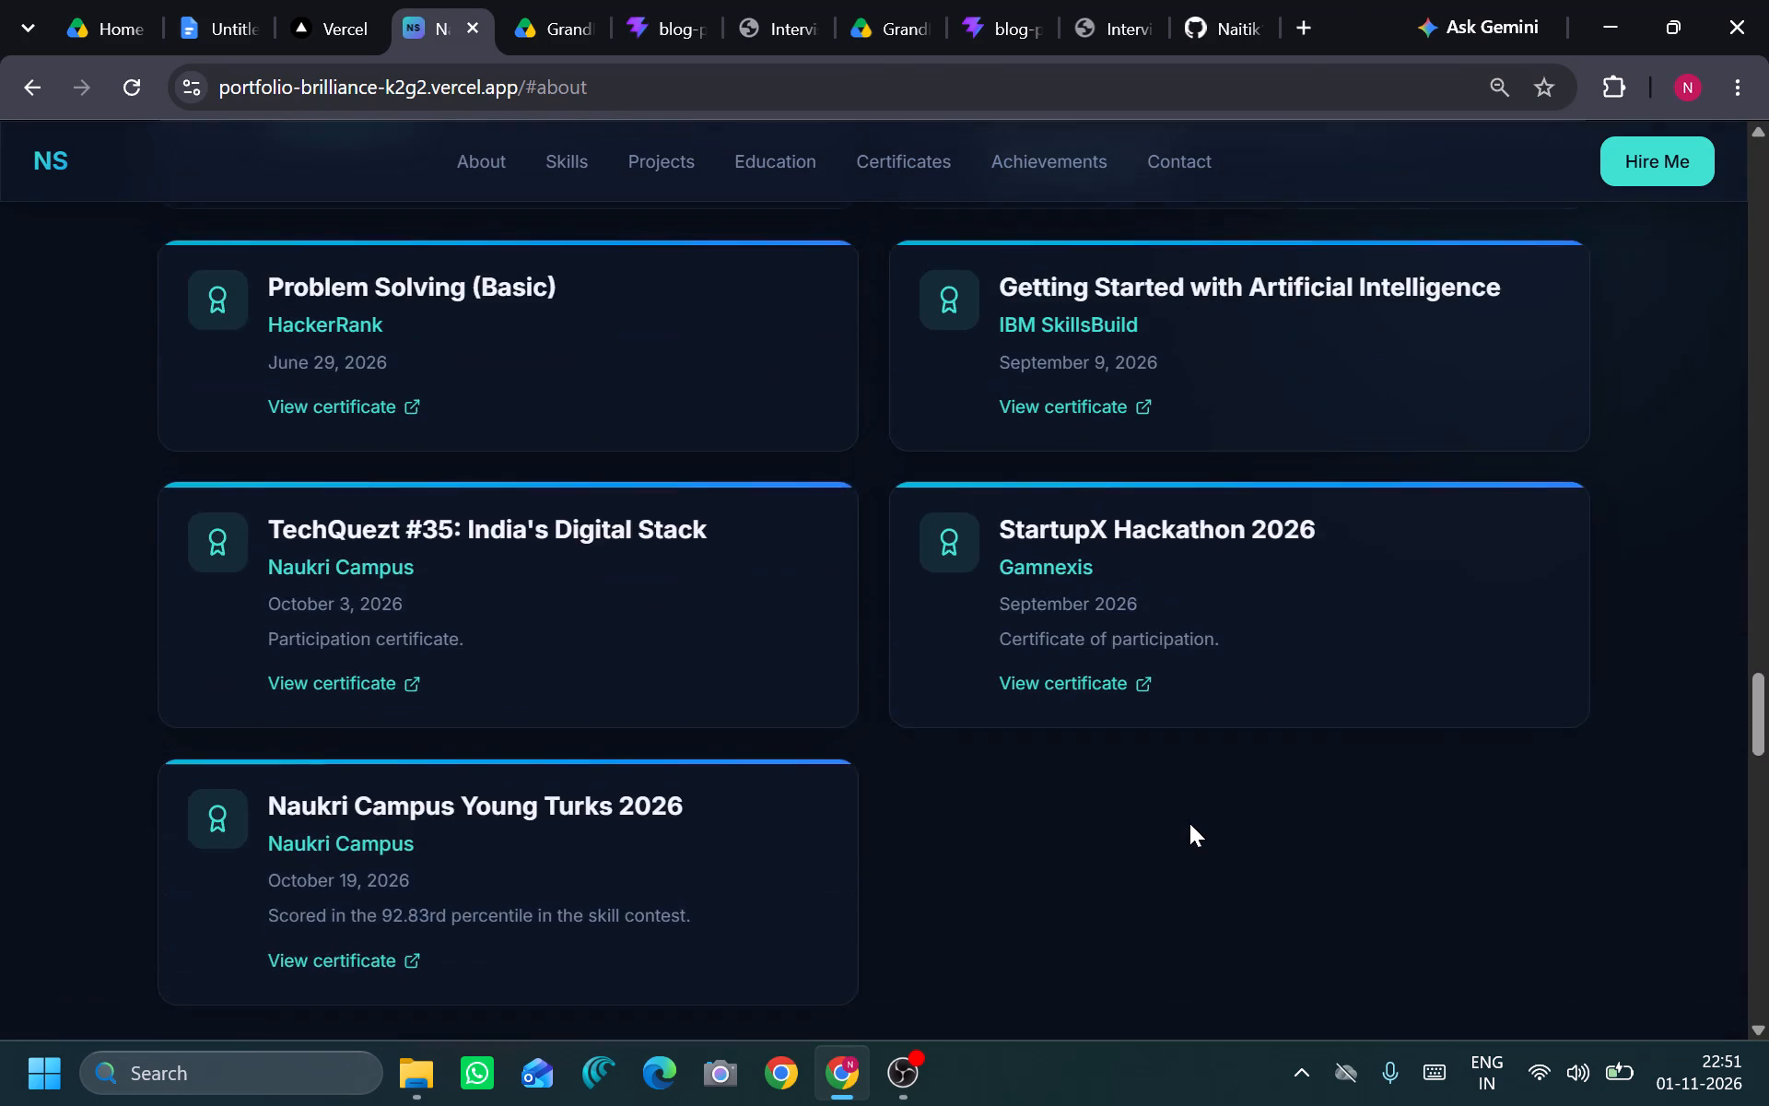
pyautogui.press('Up')
pyautogui.press('Up')
pyautogui.press('Up')
pyautogui.press('Up')
pyautogui.press('Up')
pyautogui.press('Up')
pyautogui.press('Up')
pyautogui.press('Up')
pyautogui.press('Up')
pyautogui.press('Up')
pyautogui.press('Up')
pyautogui.press('Up')
pyautogui.press('Up')
pyautogui.press('Up')
pyautogui.press('Up')
pyautogui.press('Up')
pyautogui.press('Up')
pyautogui.press('Up')
pyautogui.press('Up')
pyautogui.press('Up')
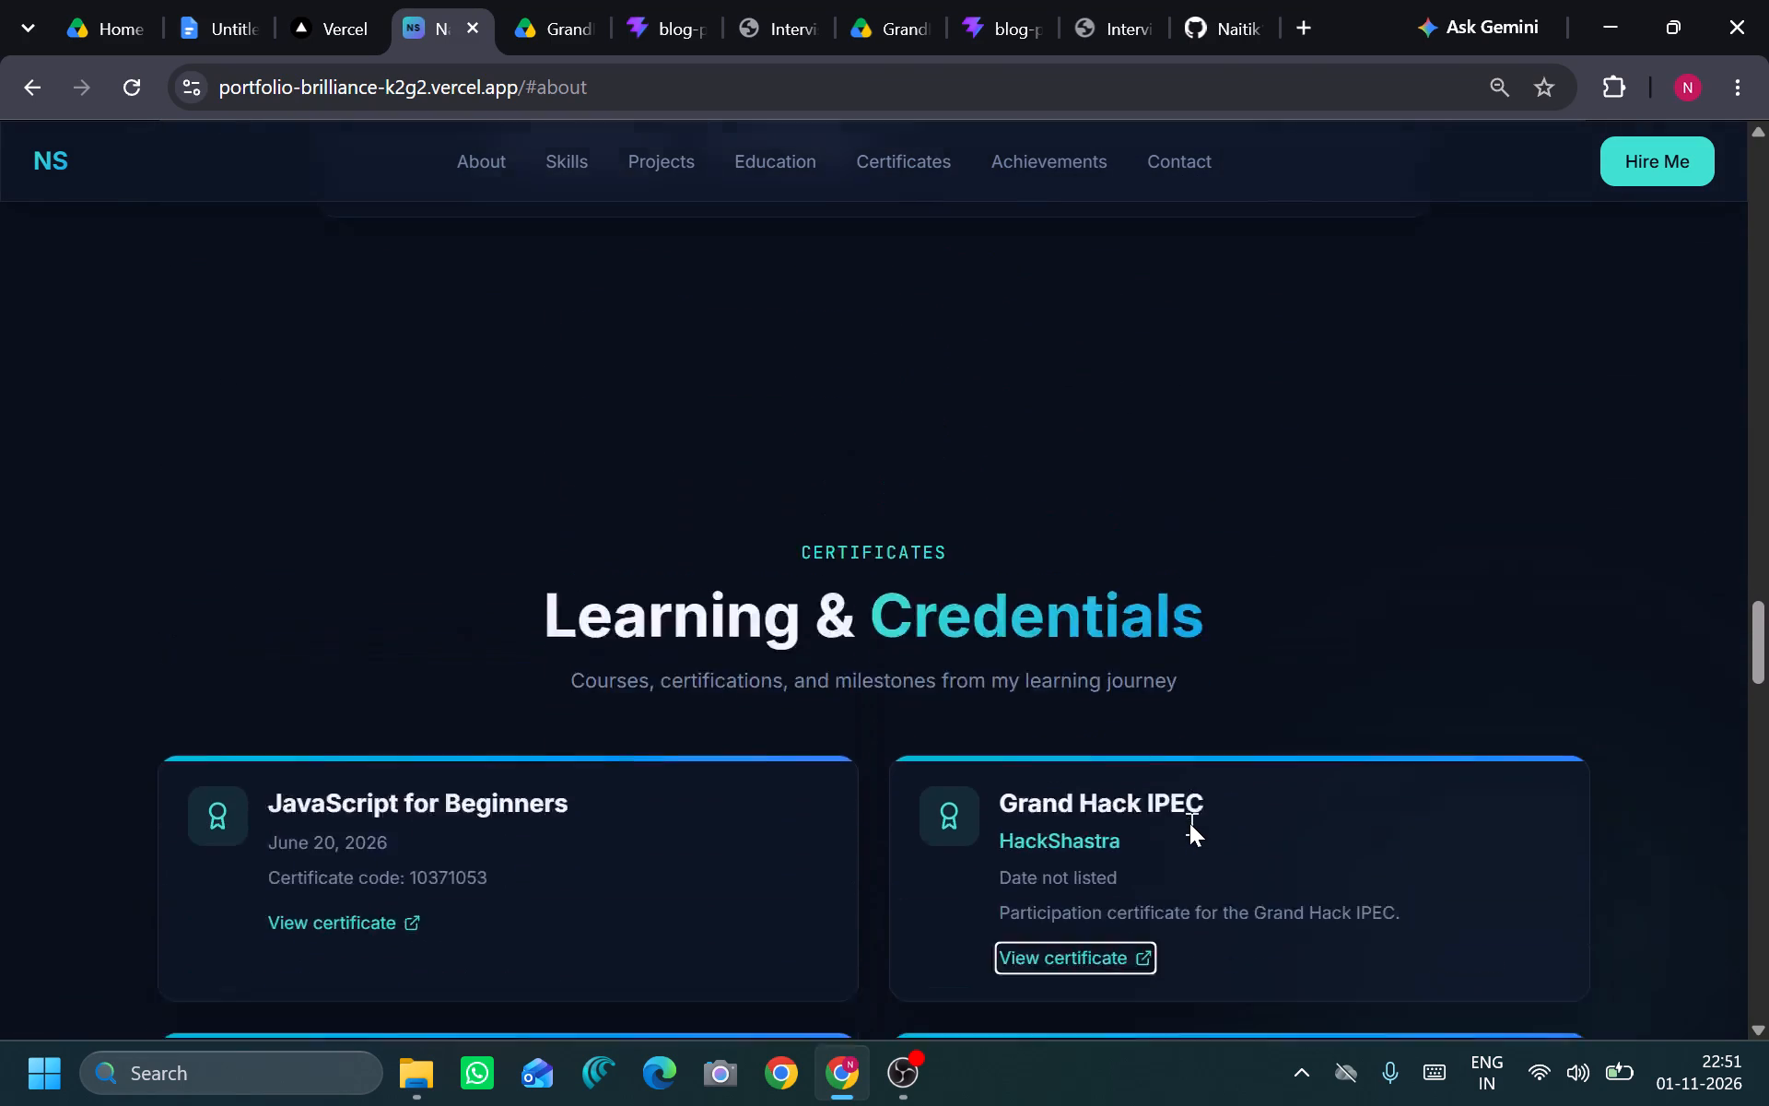
pyautogui.press('Up')
pyautogui.press('Up')
pyautogui.press('Up')
pyautogui.press('Up')
pyautogui.press('Up')
pyautogui.press('Up')
pyautogui.press('Up')
pyautogui.press('Up')
pyautogui.press('Up')
pyautogui.press('Up')
pyautogui.press('Up')
pyautogui.press('Up')
pyautogui.press('Up')
pyautogui.press('Up')
pyautogui.press('Up')
pyautogui.press('Up')
pyautogui.press('Up')
pyautogui.press('Up')
pyautogui.press('Up')
pyautogui.press('Up')
pyautogui.press('Up')
pyautogui.press('Up')
pyautogui.press('Up')
pyautogui.press('Up')
pyautogui.press('Up')
pyautogui.press('Up')
pyautogui.press('Up')
pyautogui.press('Up')
pyautogui.press('Up')
pyautogui.press('Up')
pyautogui.press('Up')
pyautogui.press('Up')
pyautogui.press('Up')
pyautogui.press('Up')
pyautogui.press('Up')
pyautogui.press('Up')
pyautogui.press('Up')
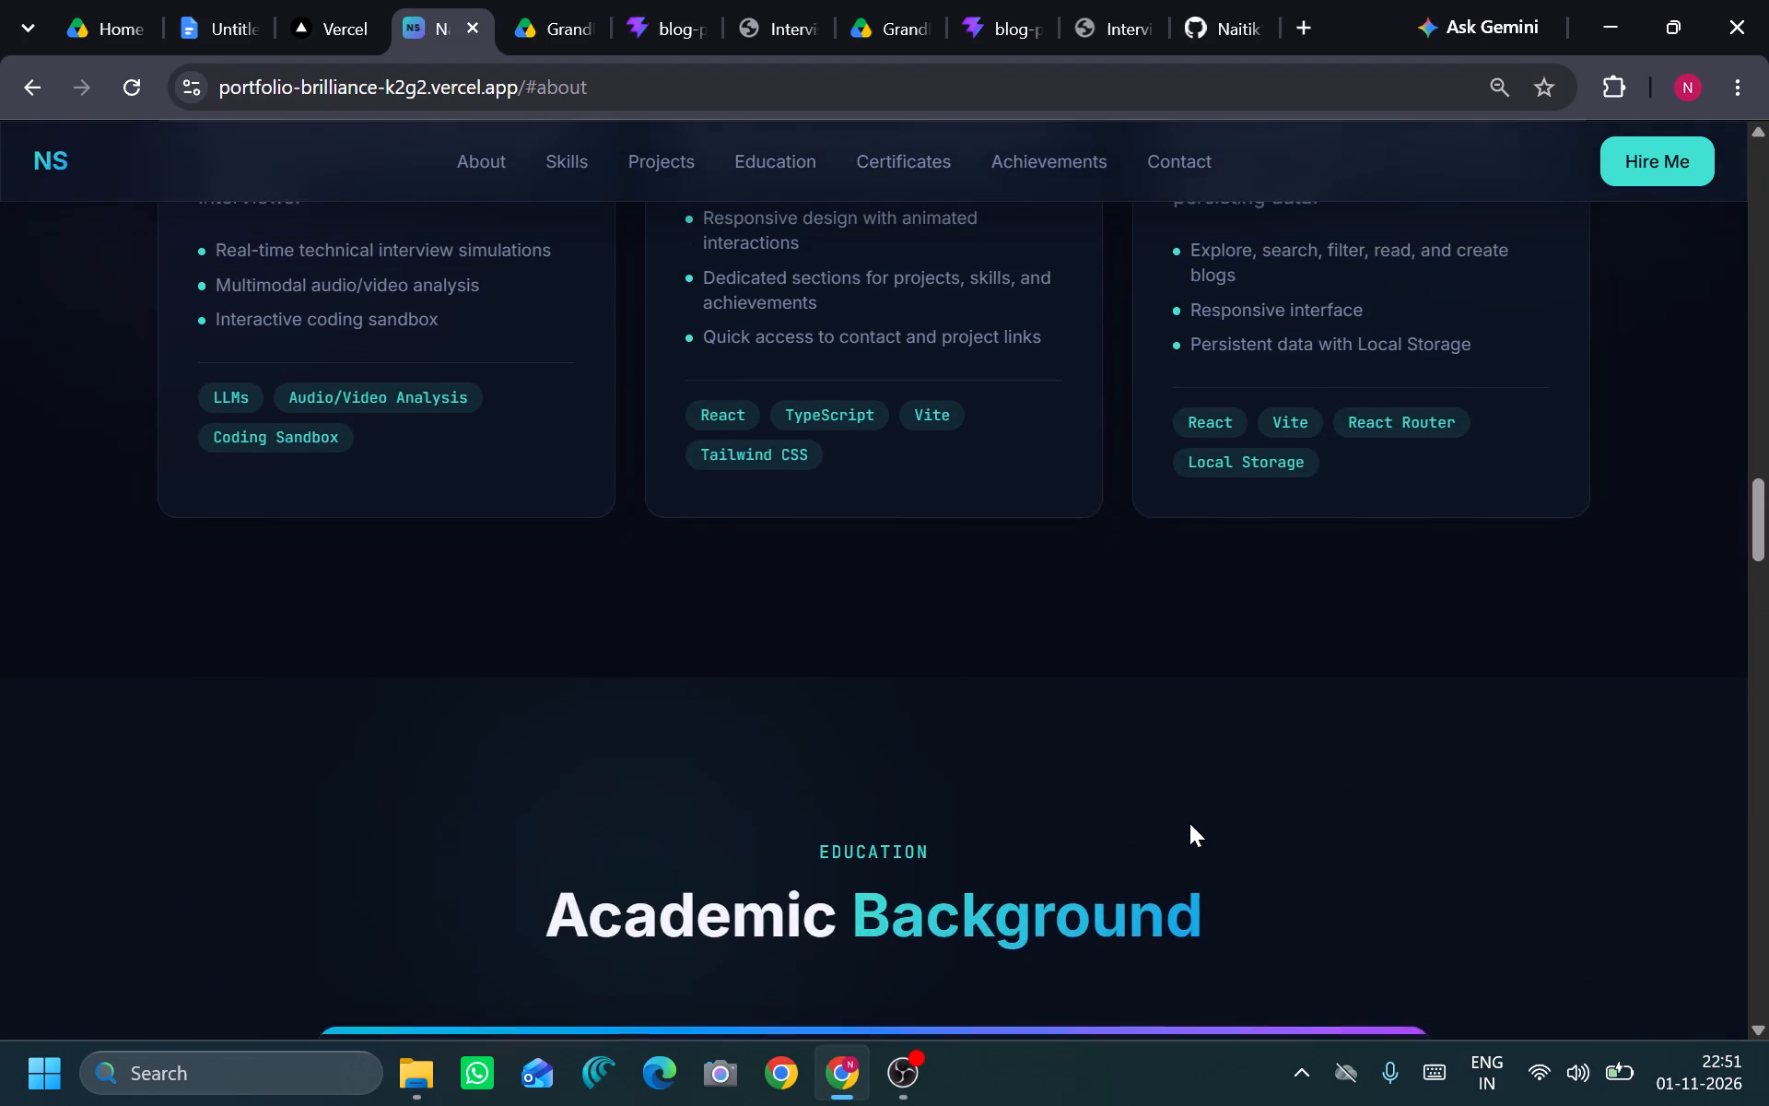
pyautogui.press('Up')
pyautogui.press('Up')
pyautogui.press('Up')
pyautogui.press('Up')
pyautogui.press('Up')
pyautogui.press('Up')
pyautogui.press('Up')
pyautogui.press('Up')
pyautogui.press('Up')
pyautogui.press('Up')
pyautogui.press('Up')
pyautogui.press('Up')
pyautogui.press('Up')
pyautogui.press('Up')
pyautogui.press('Up')
pyautogui.press('Up')
pyautogui.press('Up')
pyautogui.press('Up')
pyautogui.press('Up')
pyautogui.press('Up')
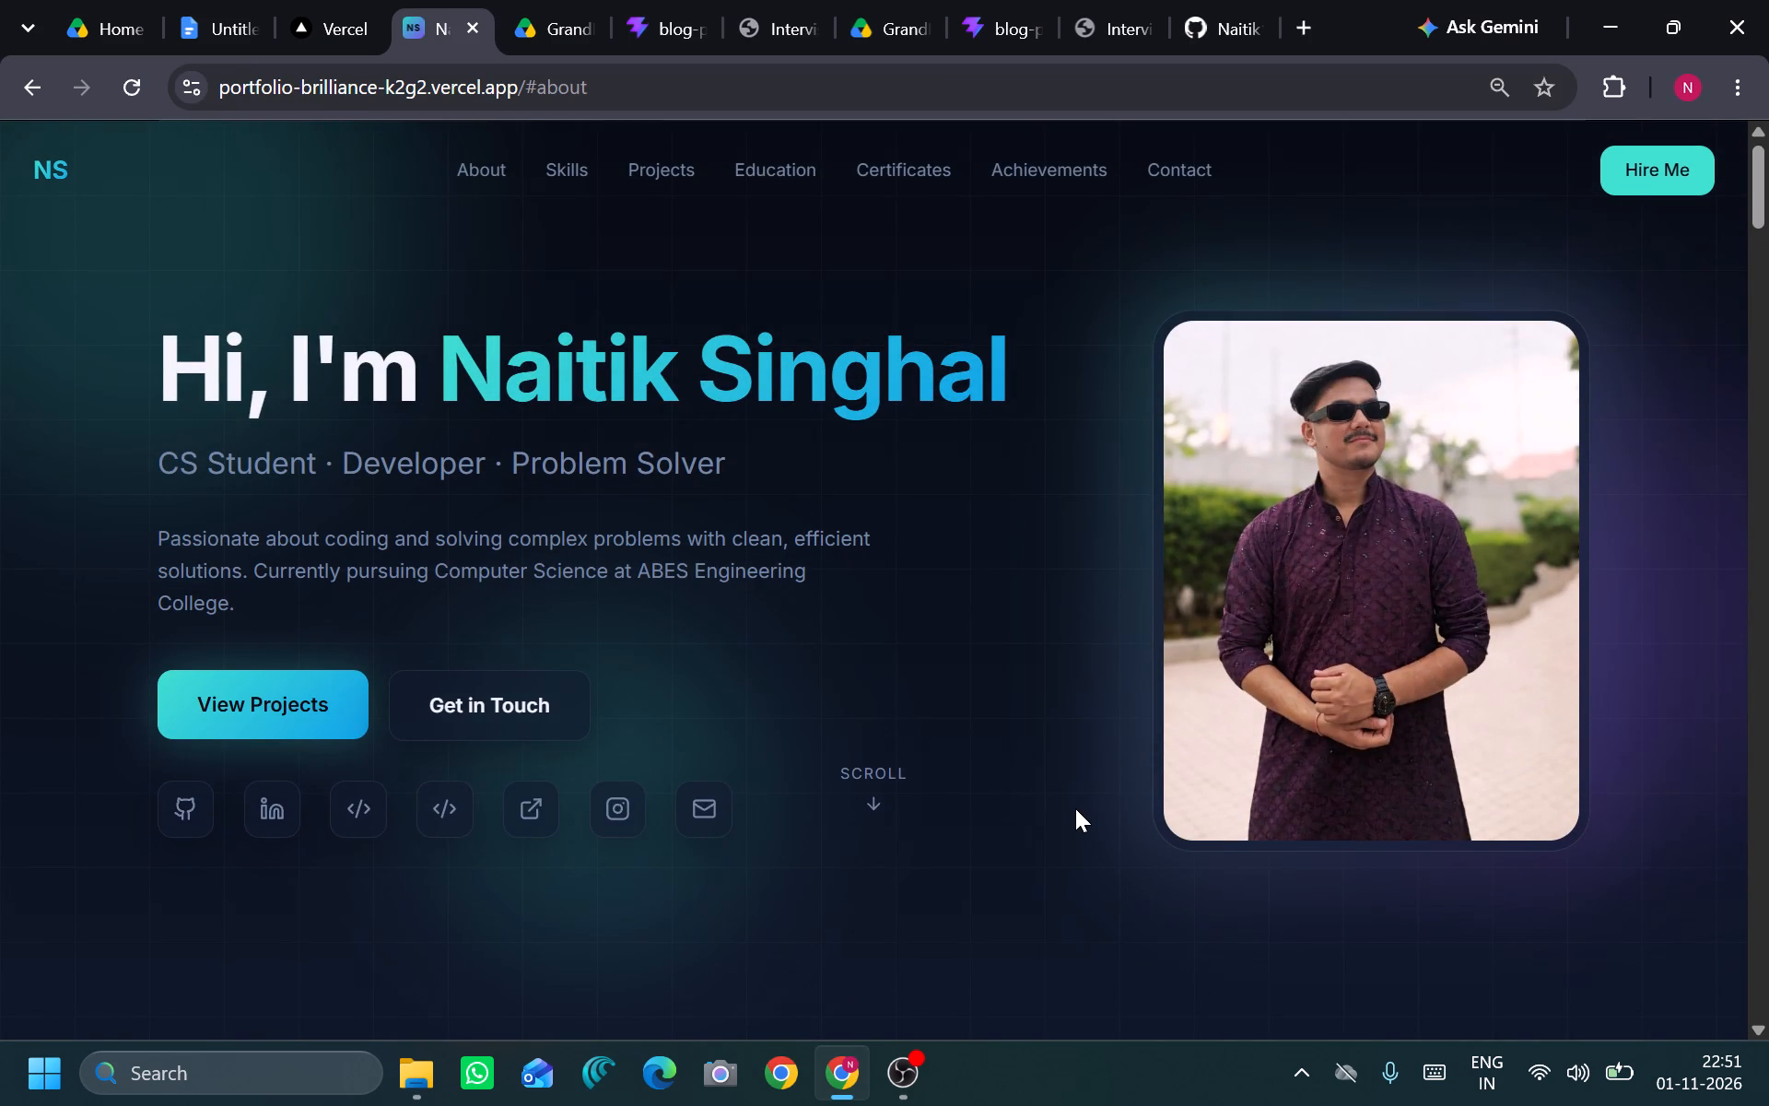
# Switch to OBS Studio and stop the walkthrough recording.
pyautogui.click(919, 1075)
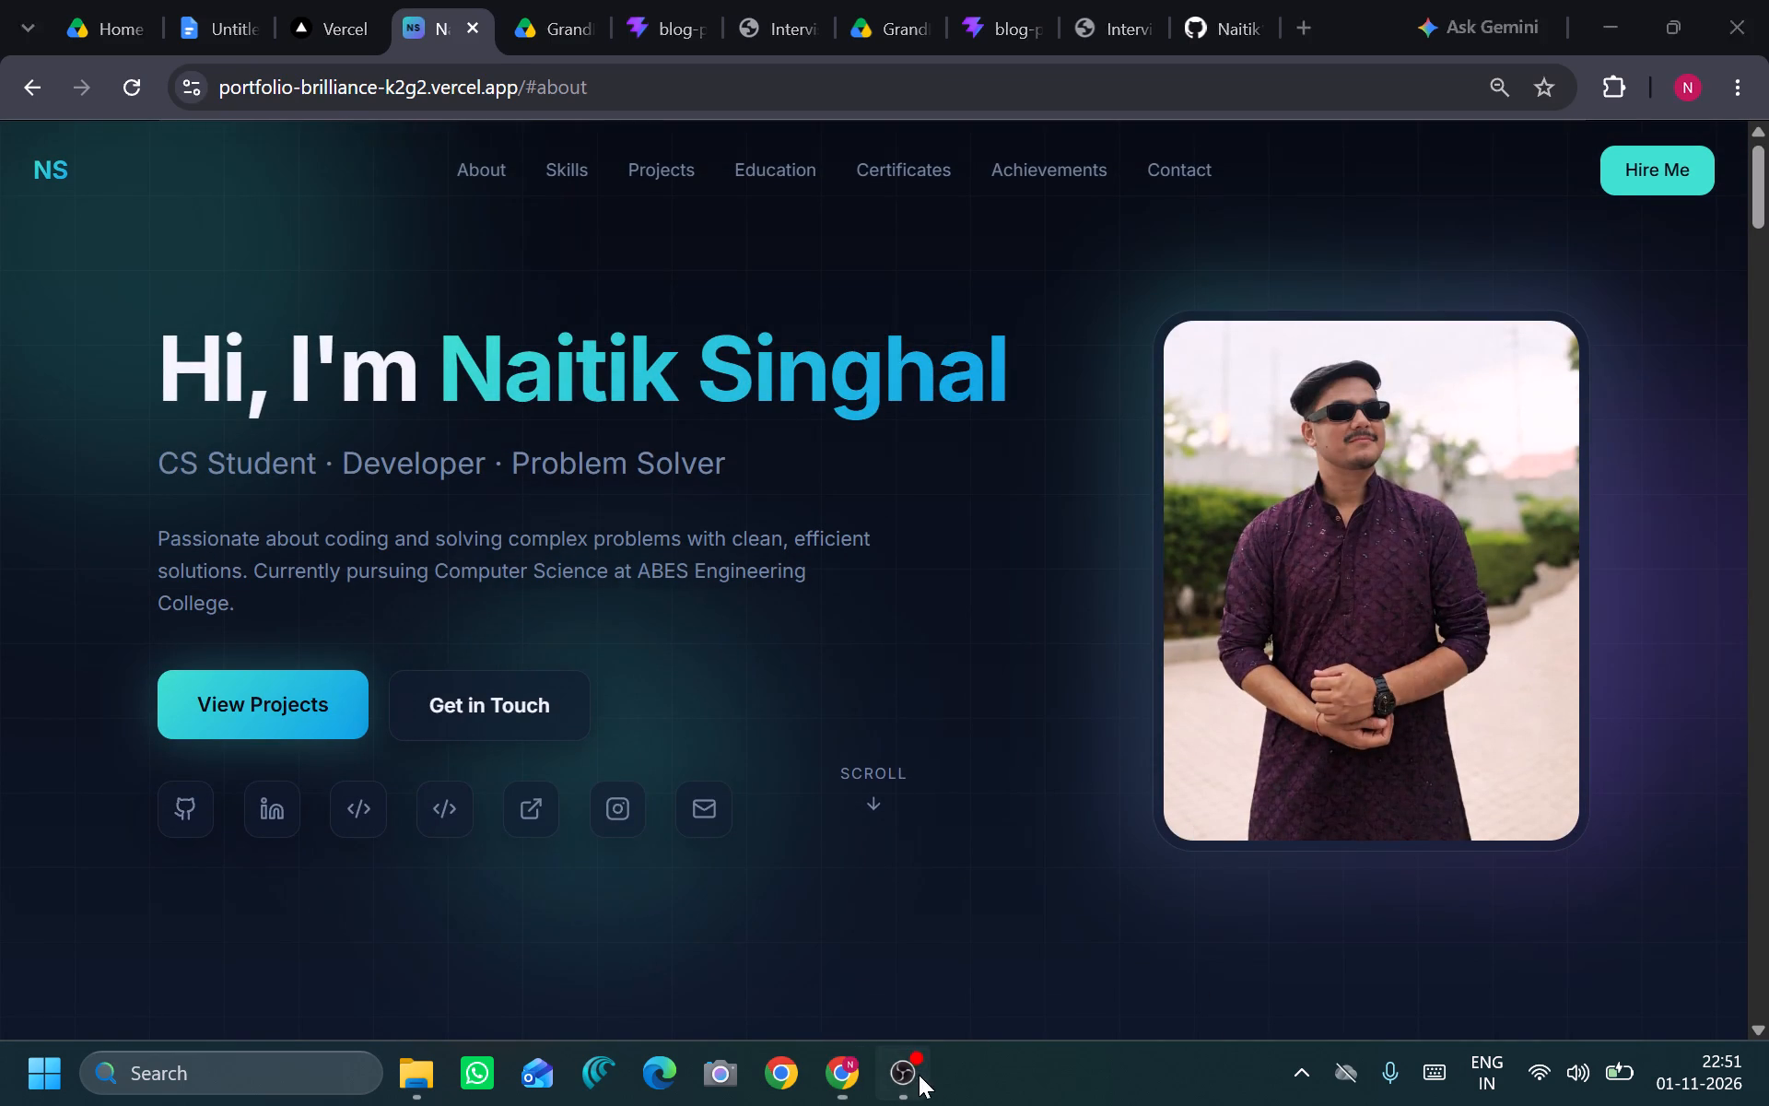
pyautogui.click(250, 197)
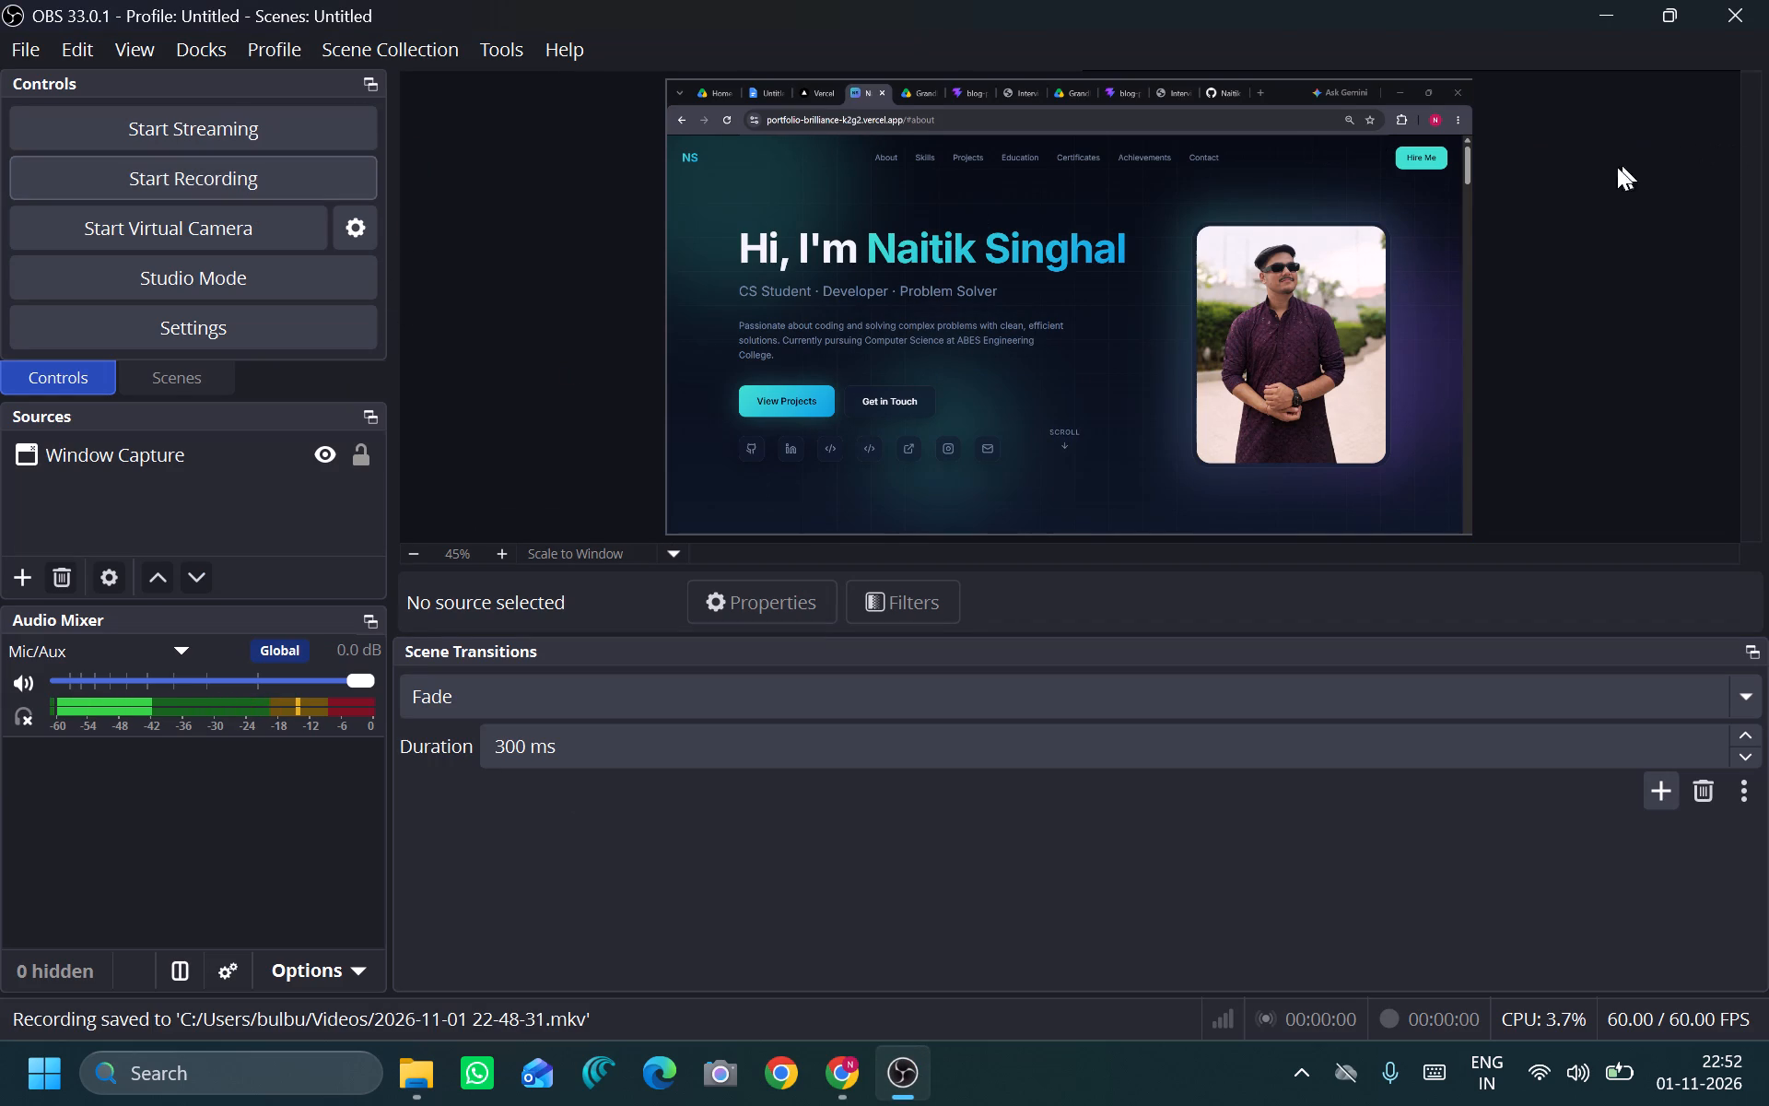
pyautogui.click(1617, 0)
pyautogui.click(1617, 0)
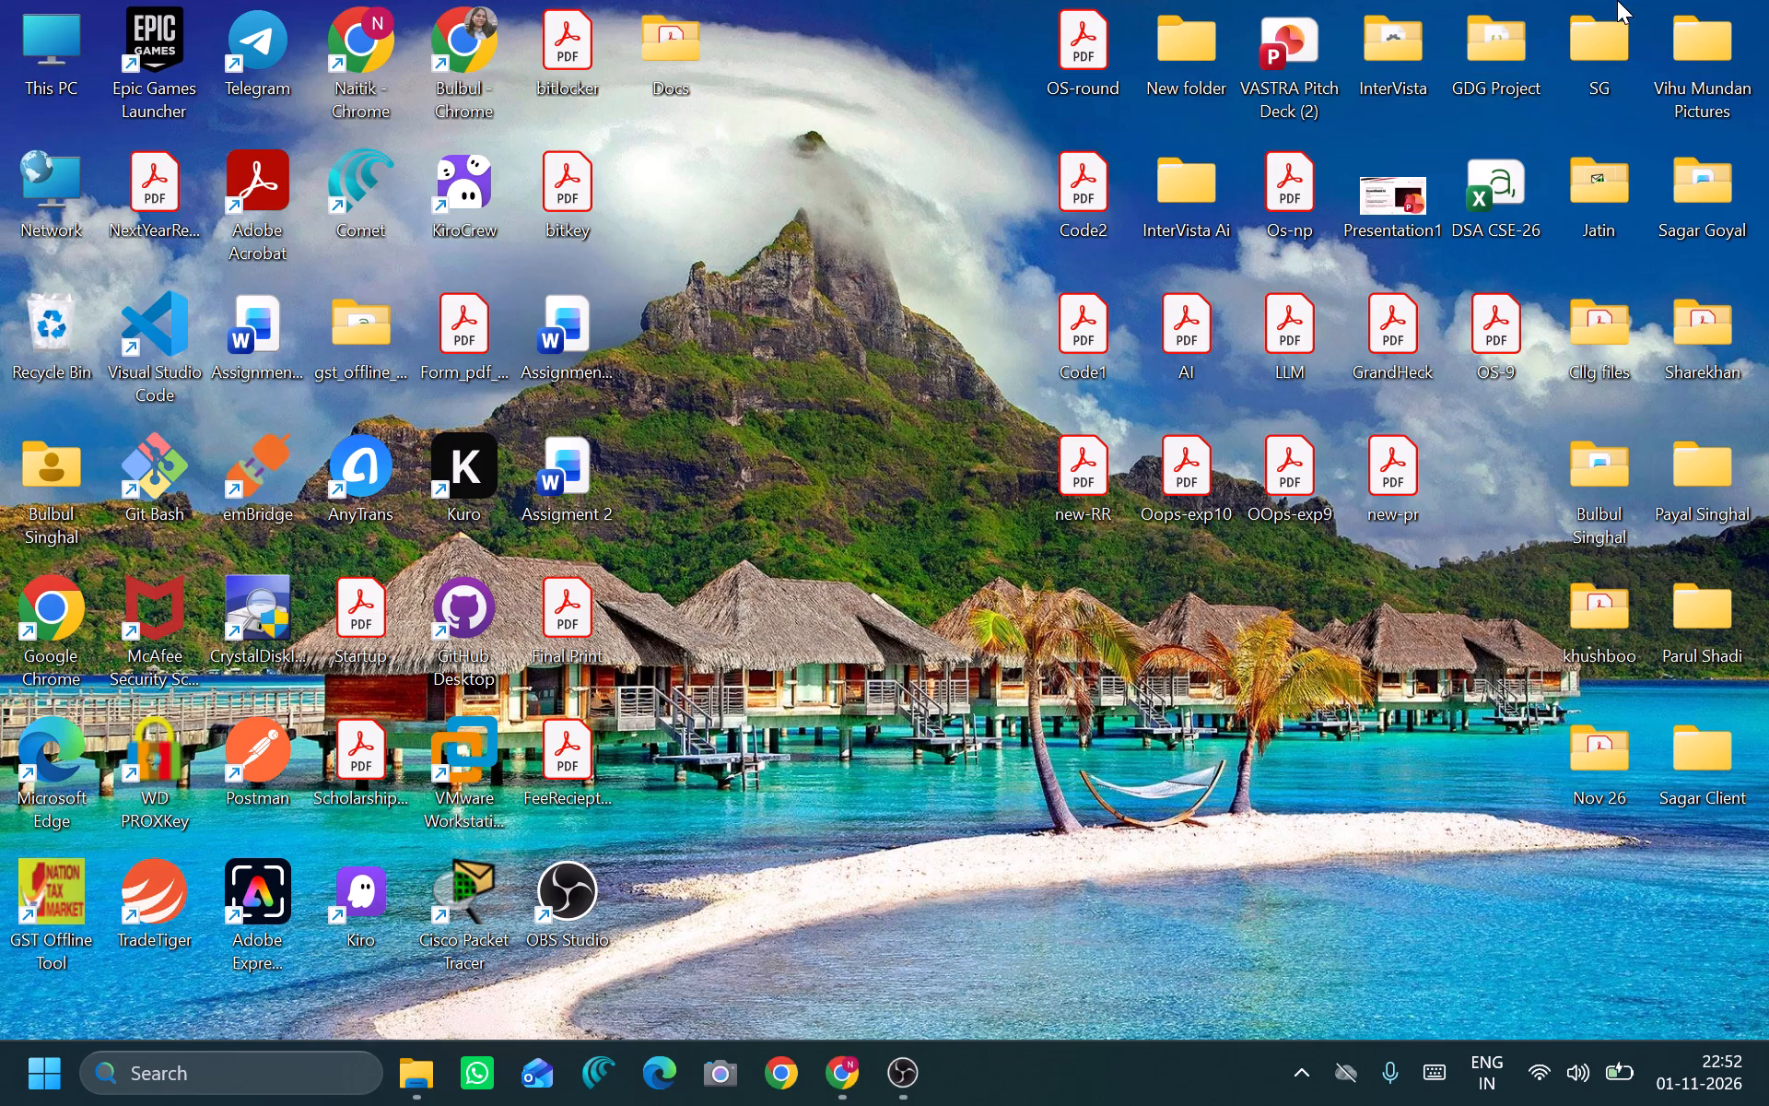
pyautogui.click(404, 1089)
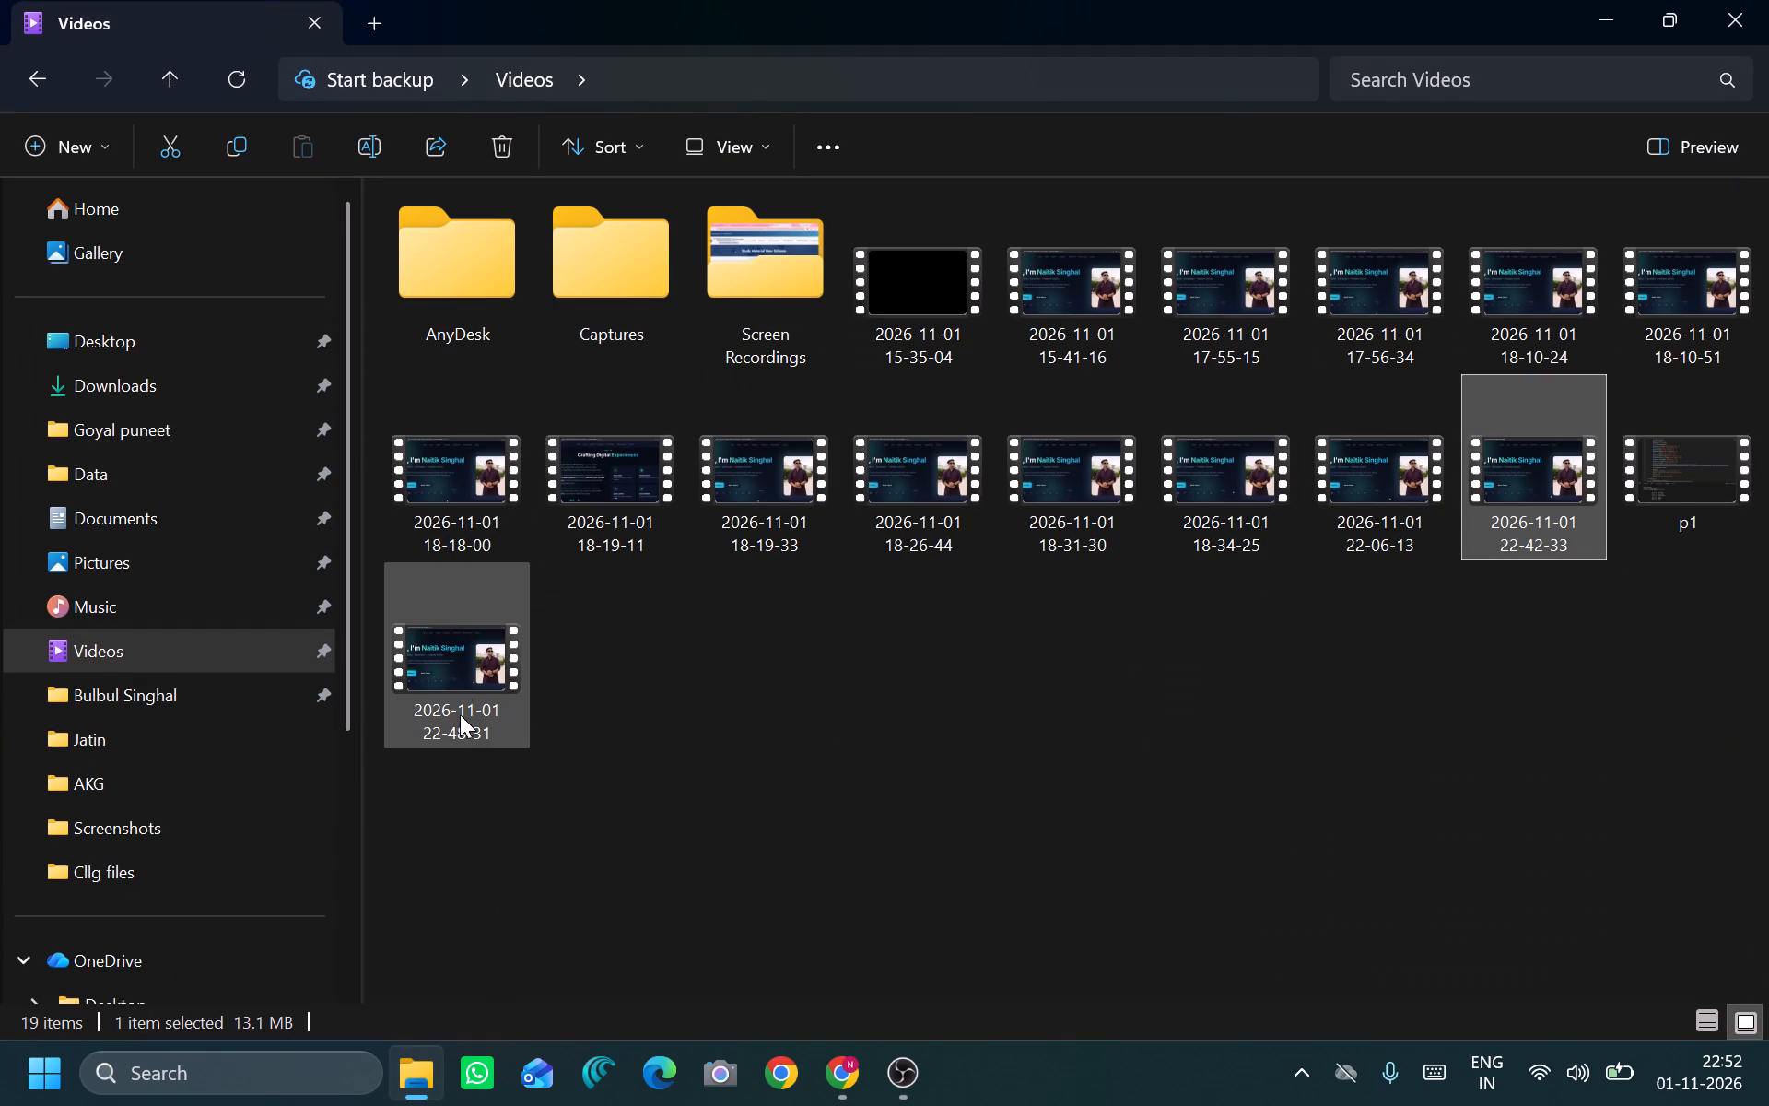
pyautogui.doubleClick(429, 641)
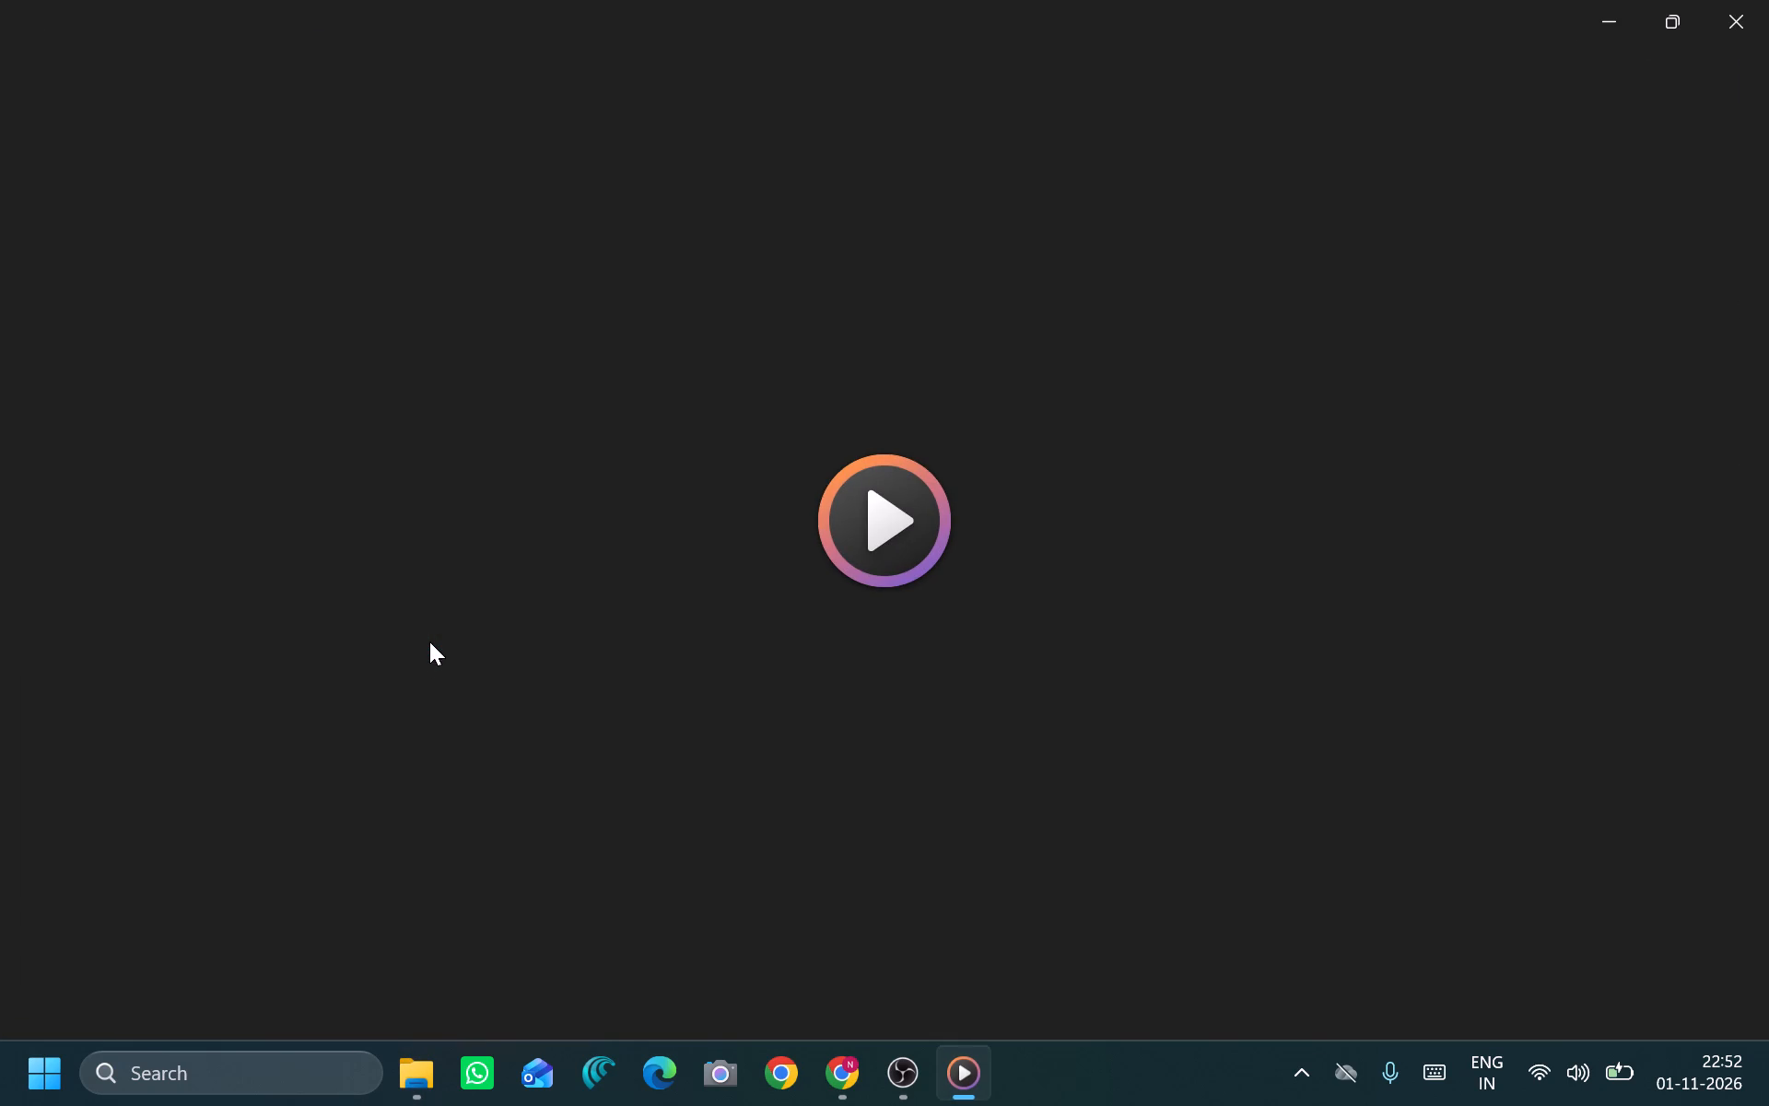
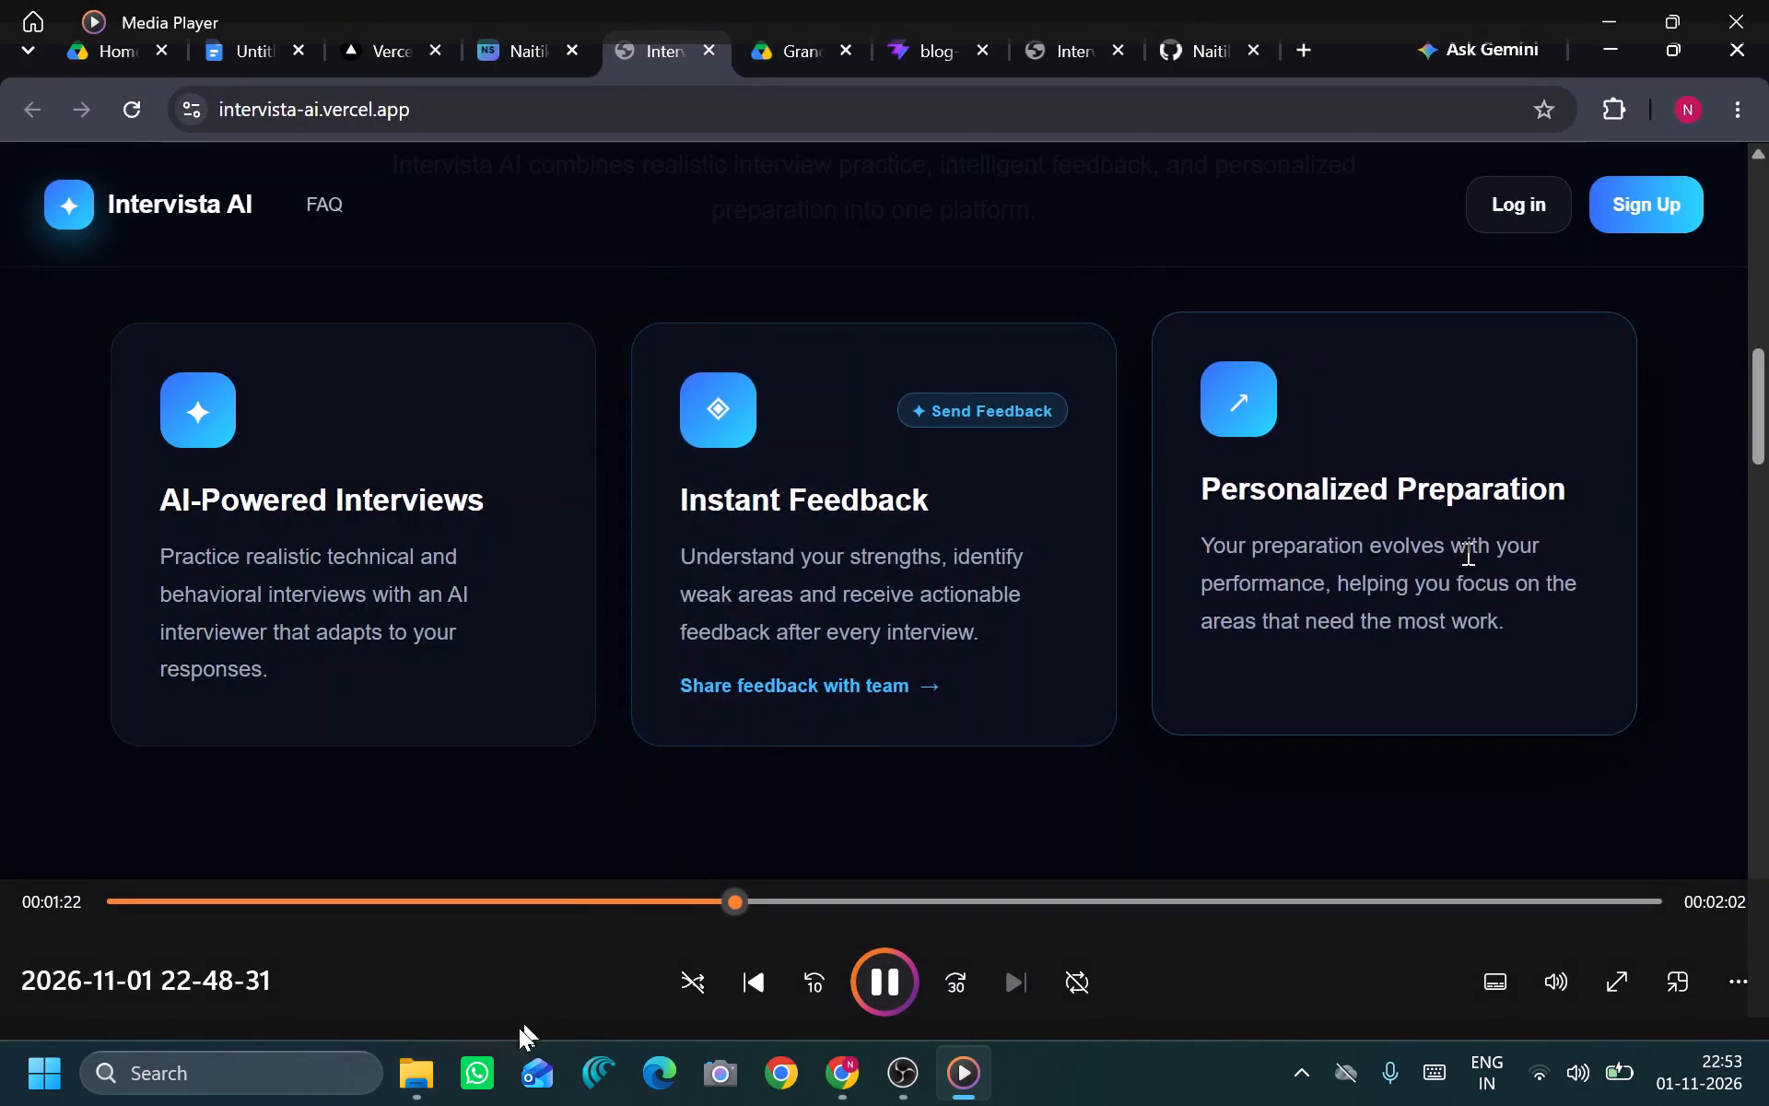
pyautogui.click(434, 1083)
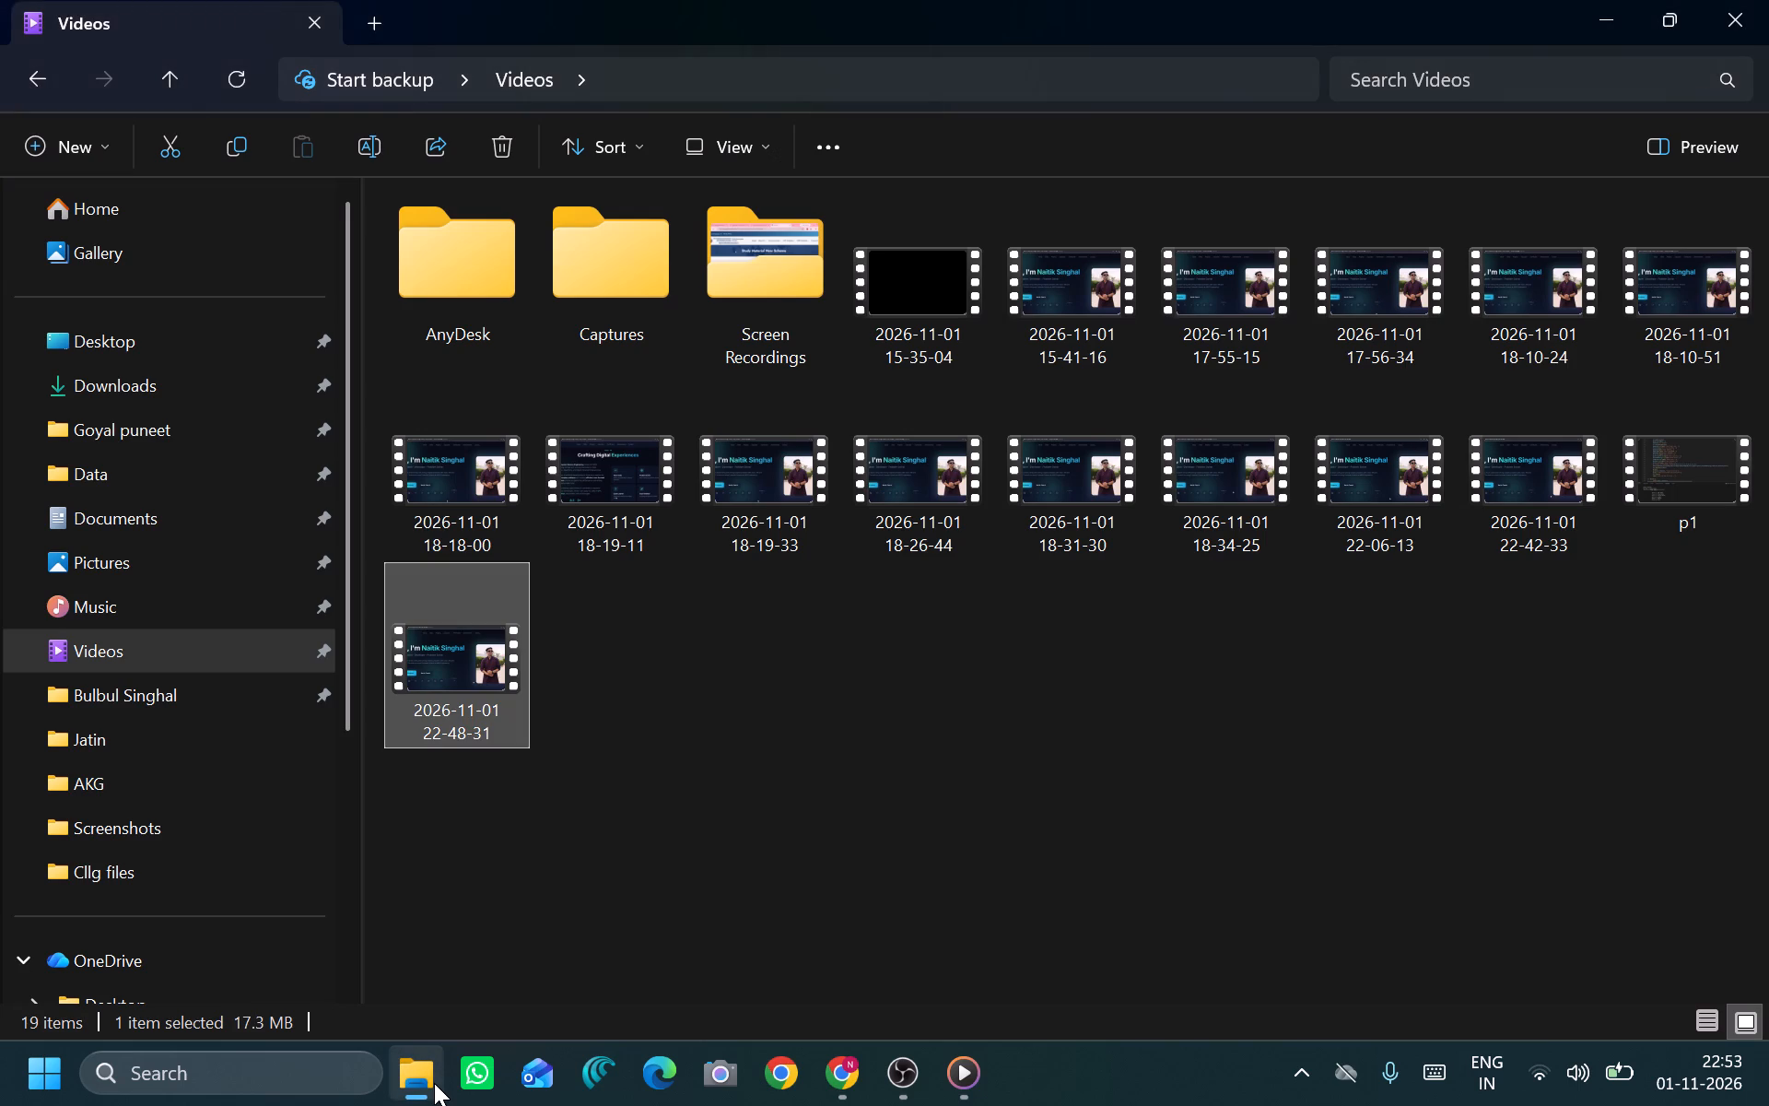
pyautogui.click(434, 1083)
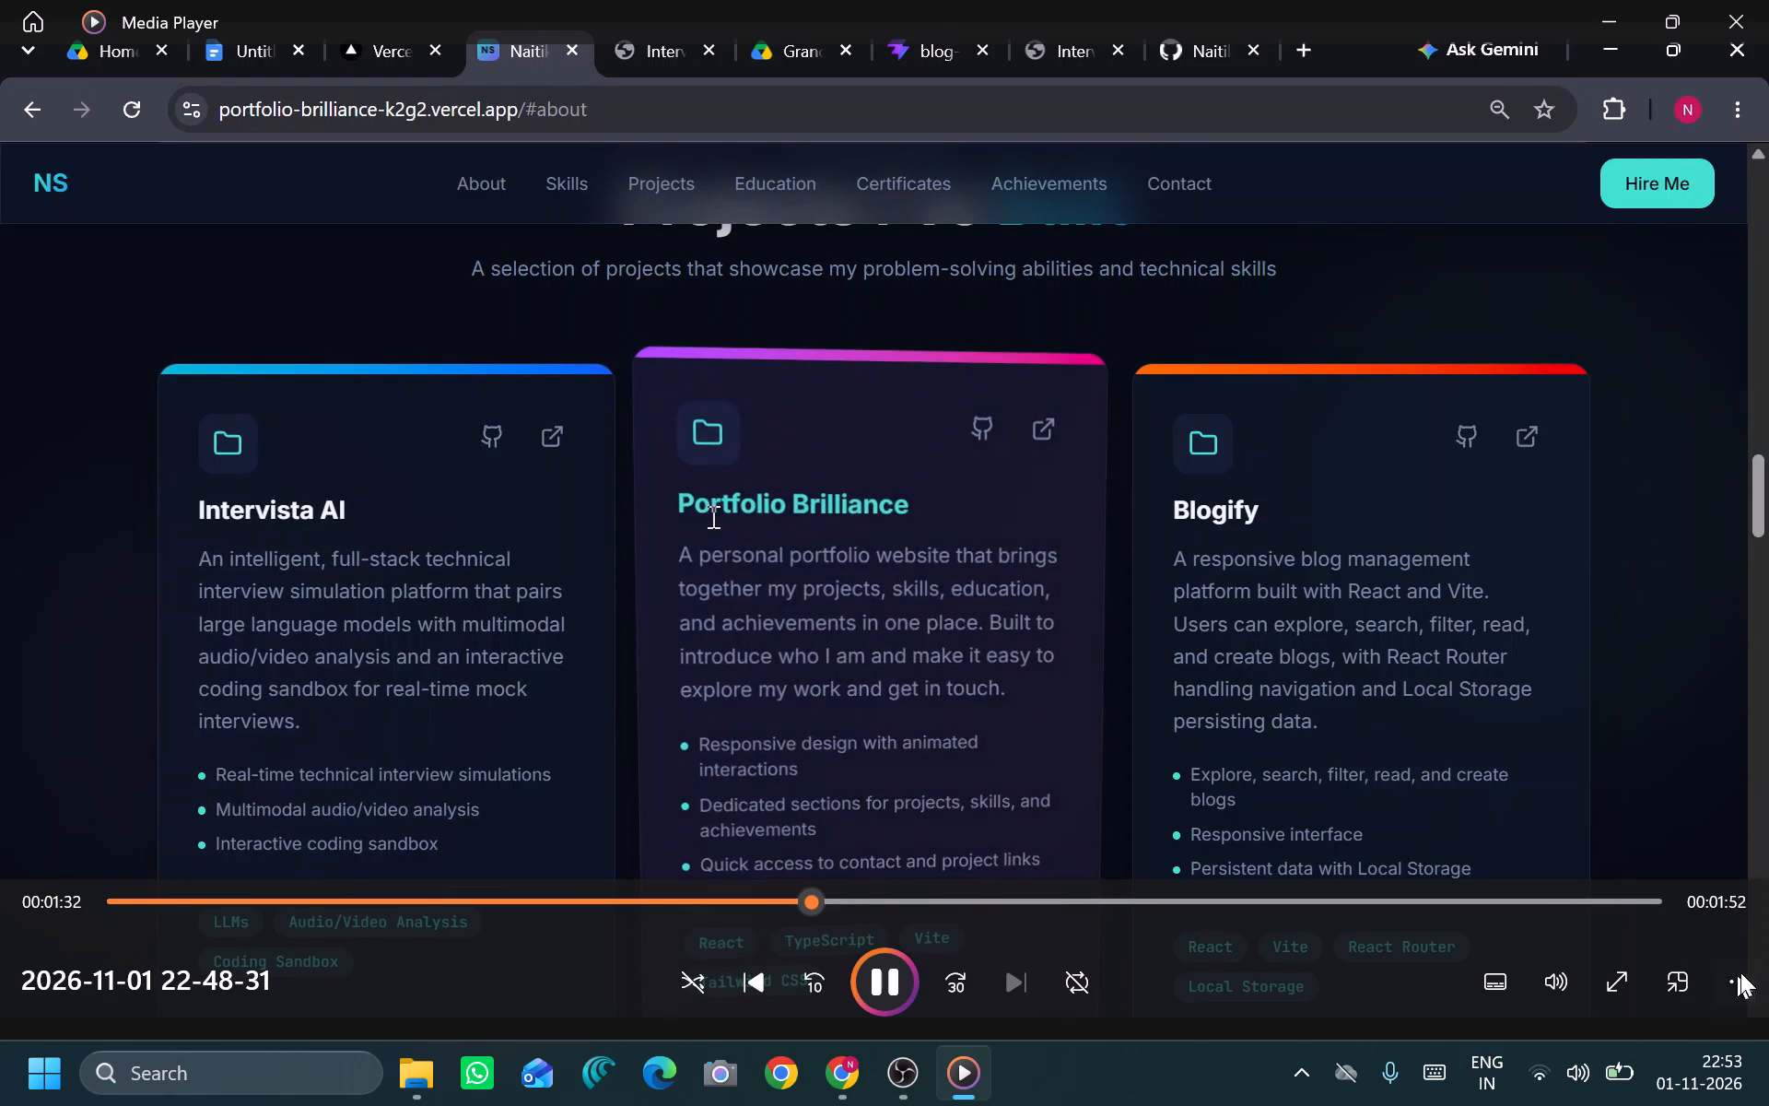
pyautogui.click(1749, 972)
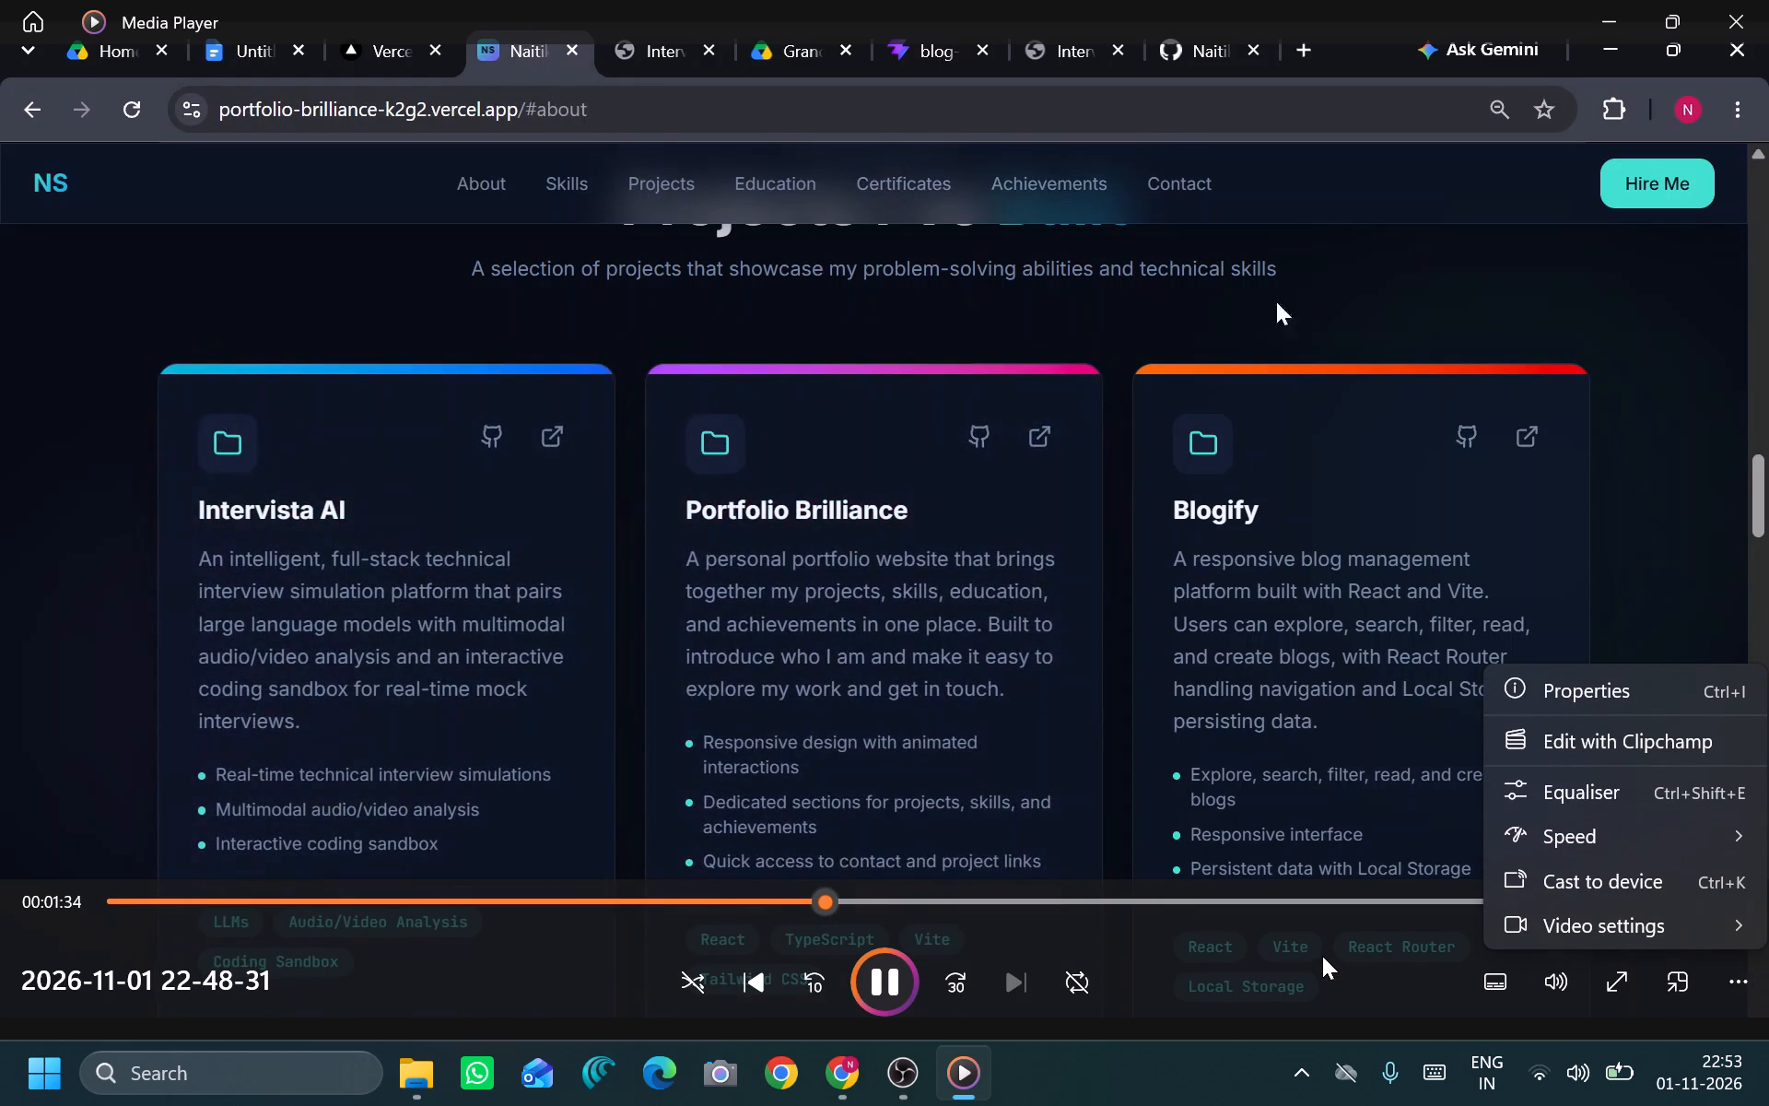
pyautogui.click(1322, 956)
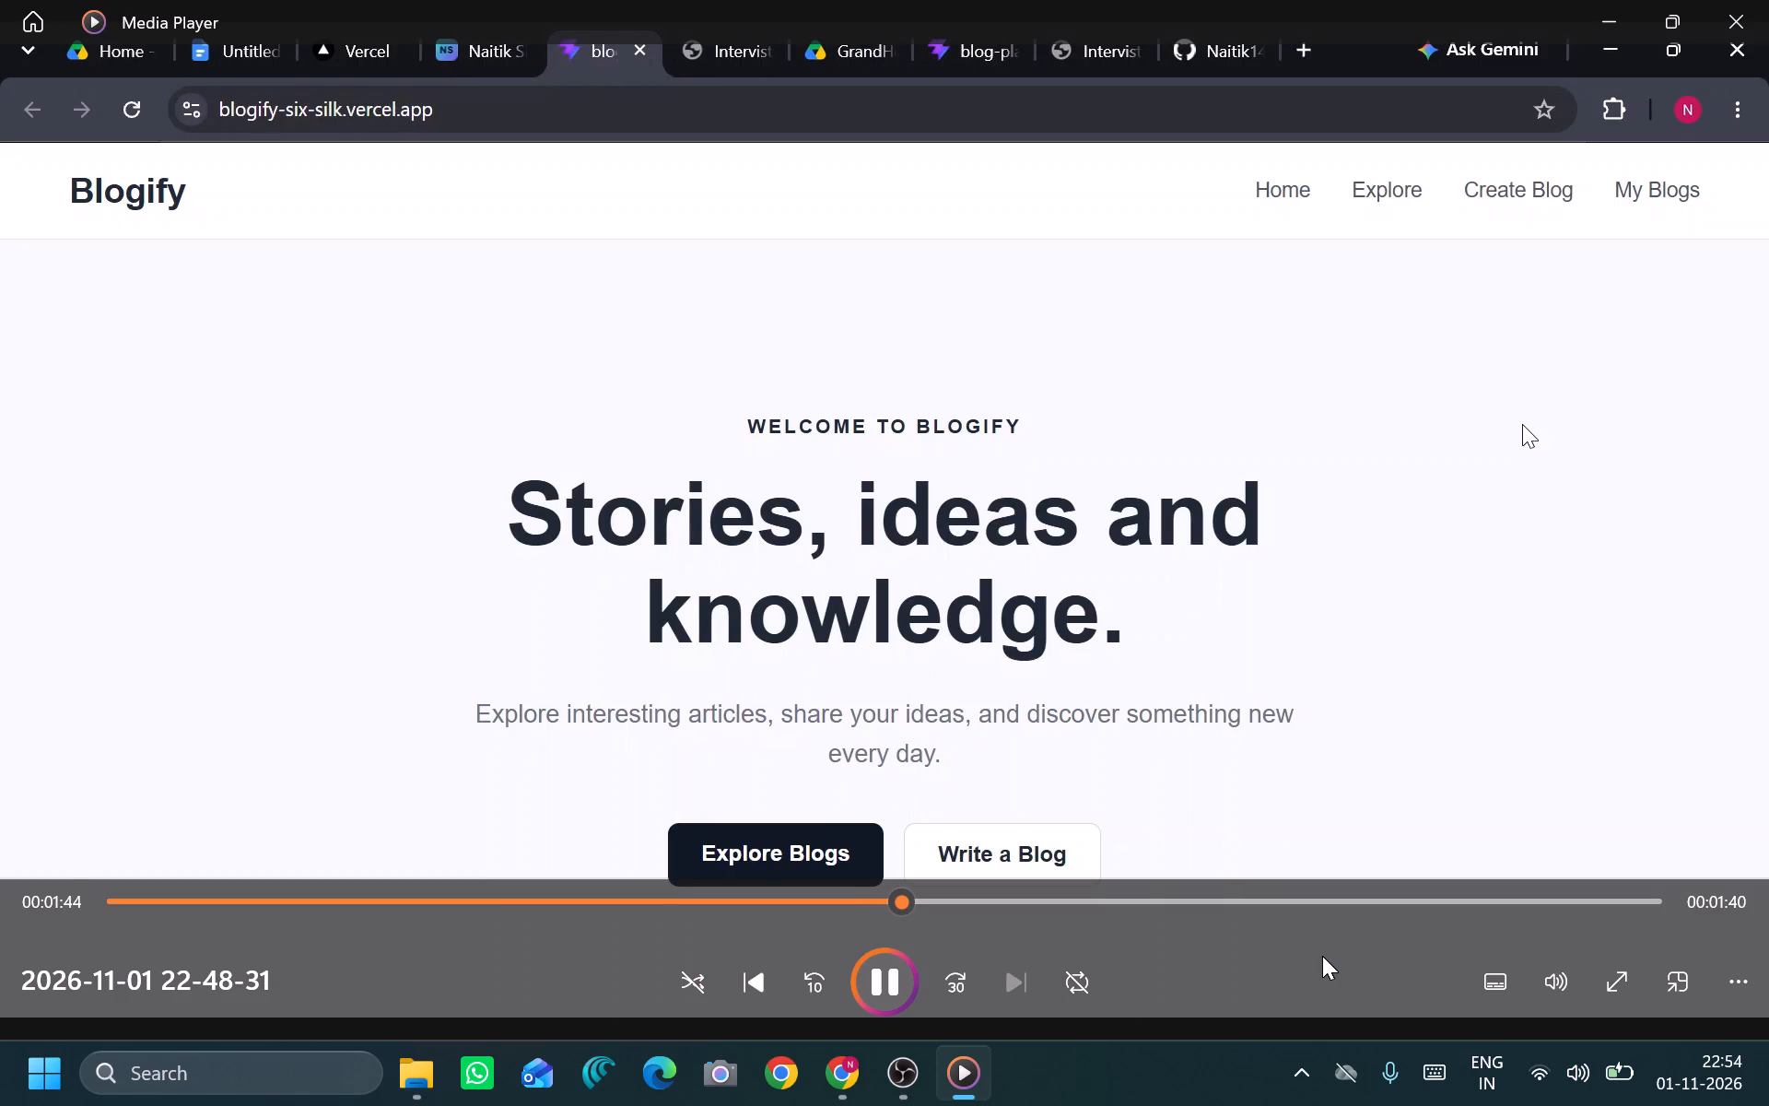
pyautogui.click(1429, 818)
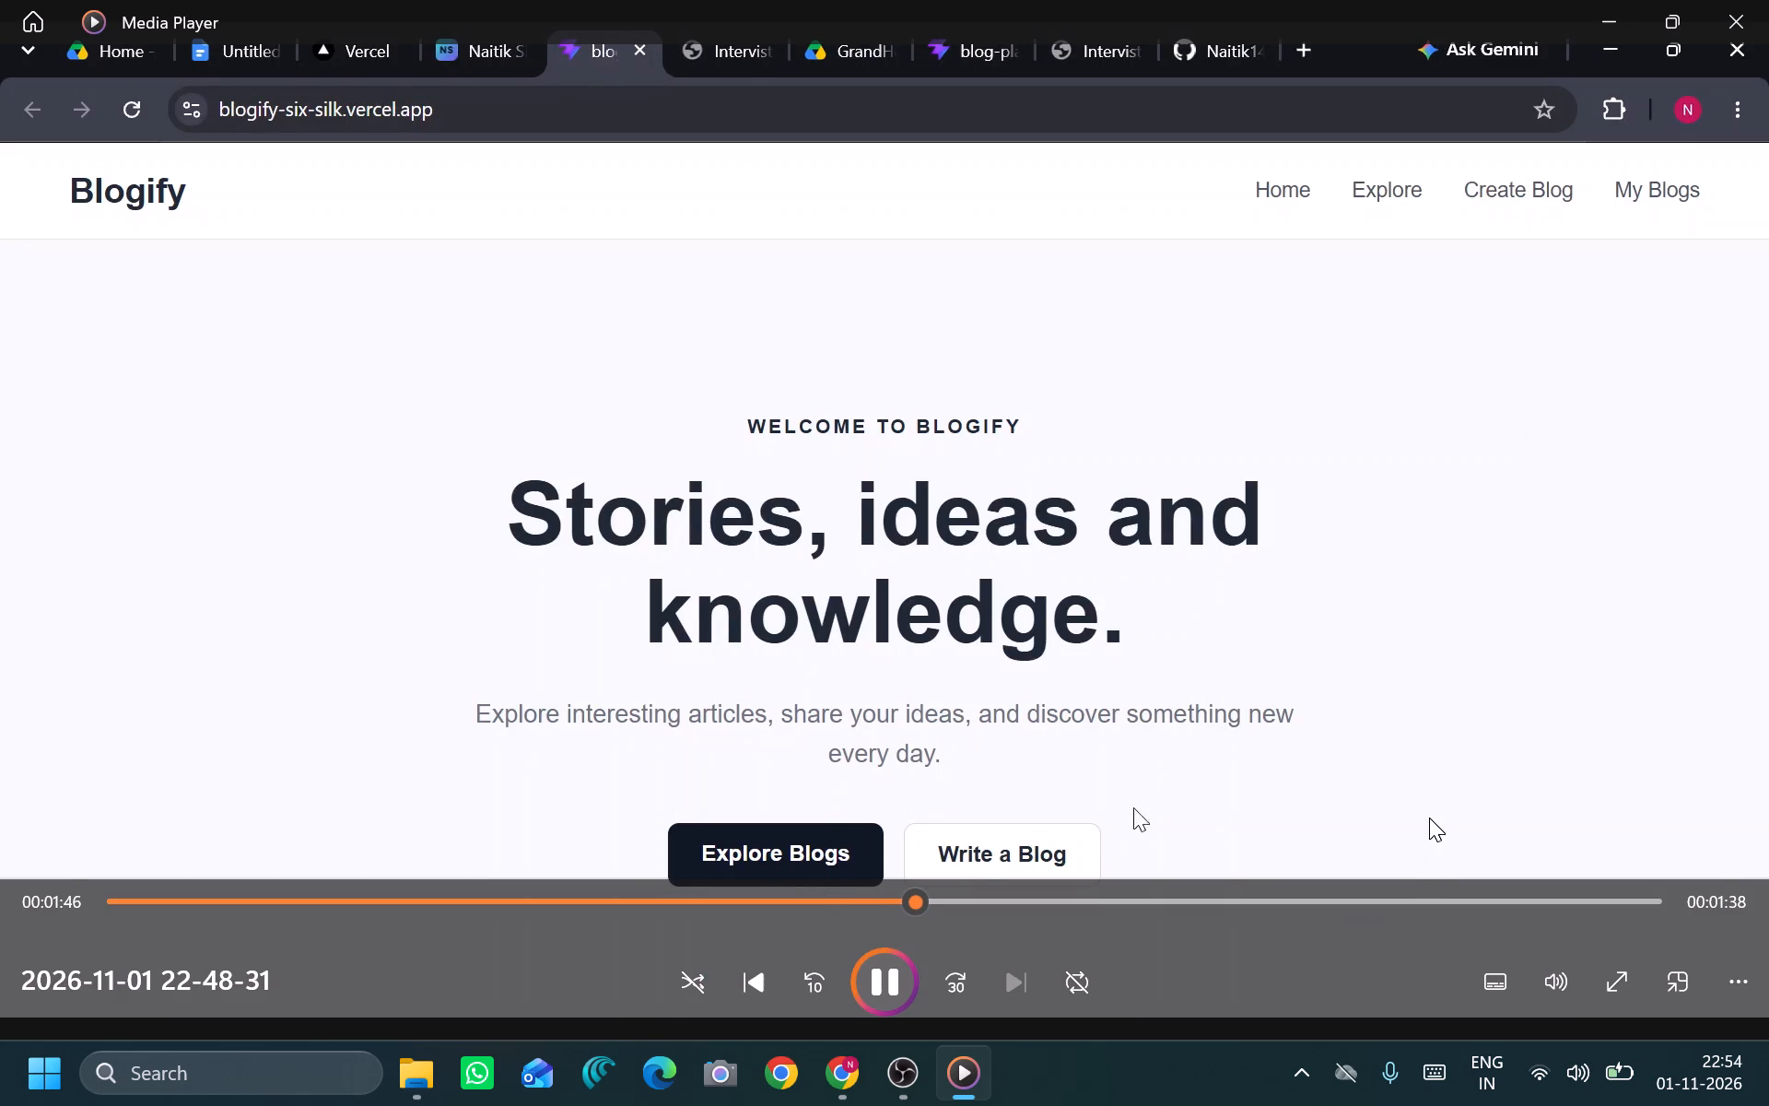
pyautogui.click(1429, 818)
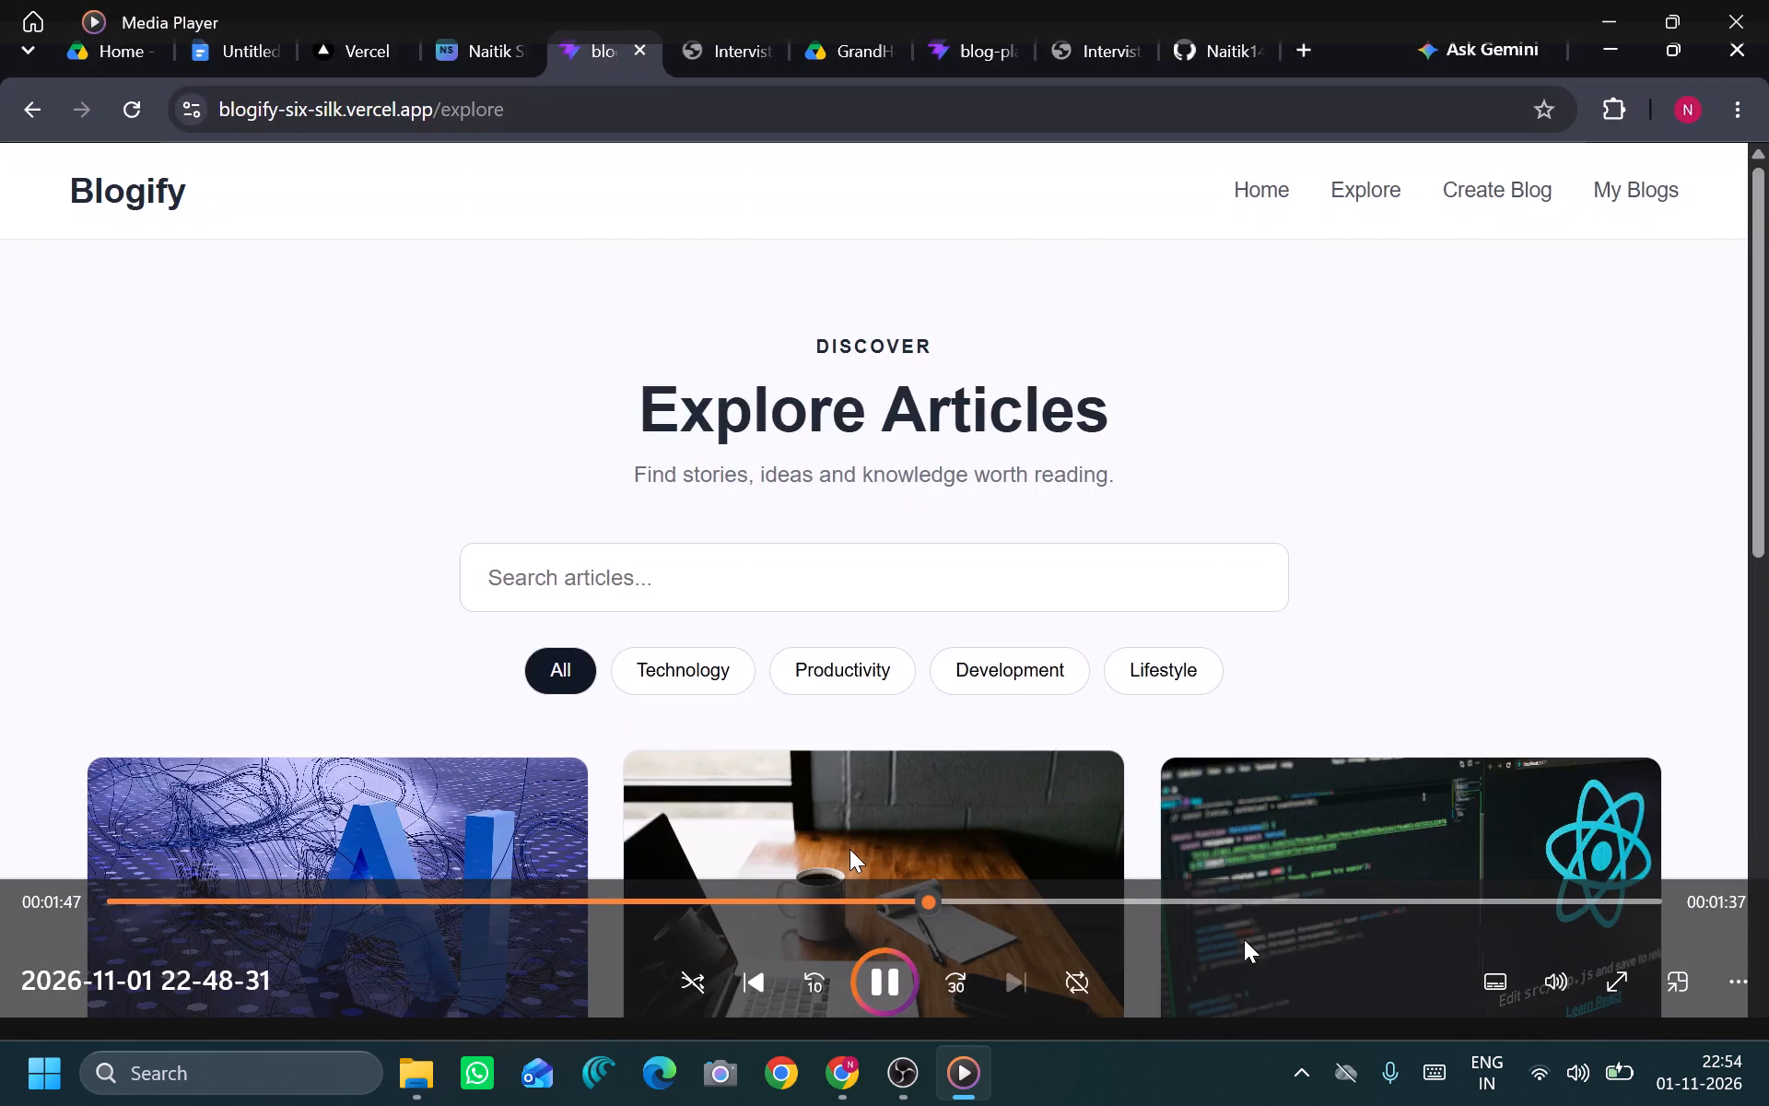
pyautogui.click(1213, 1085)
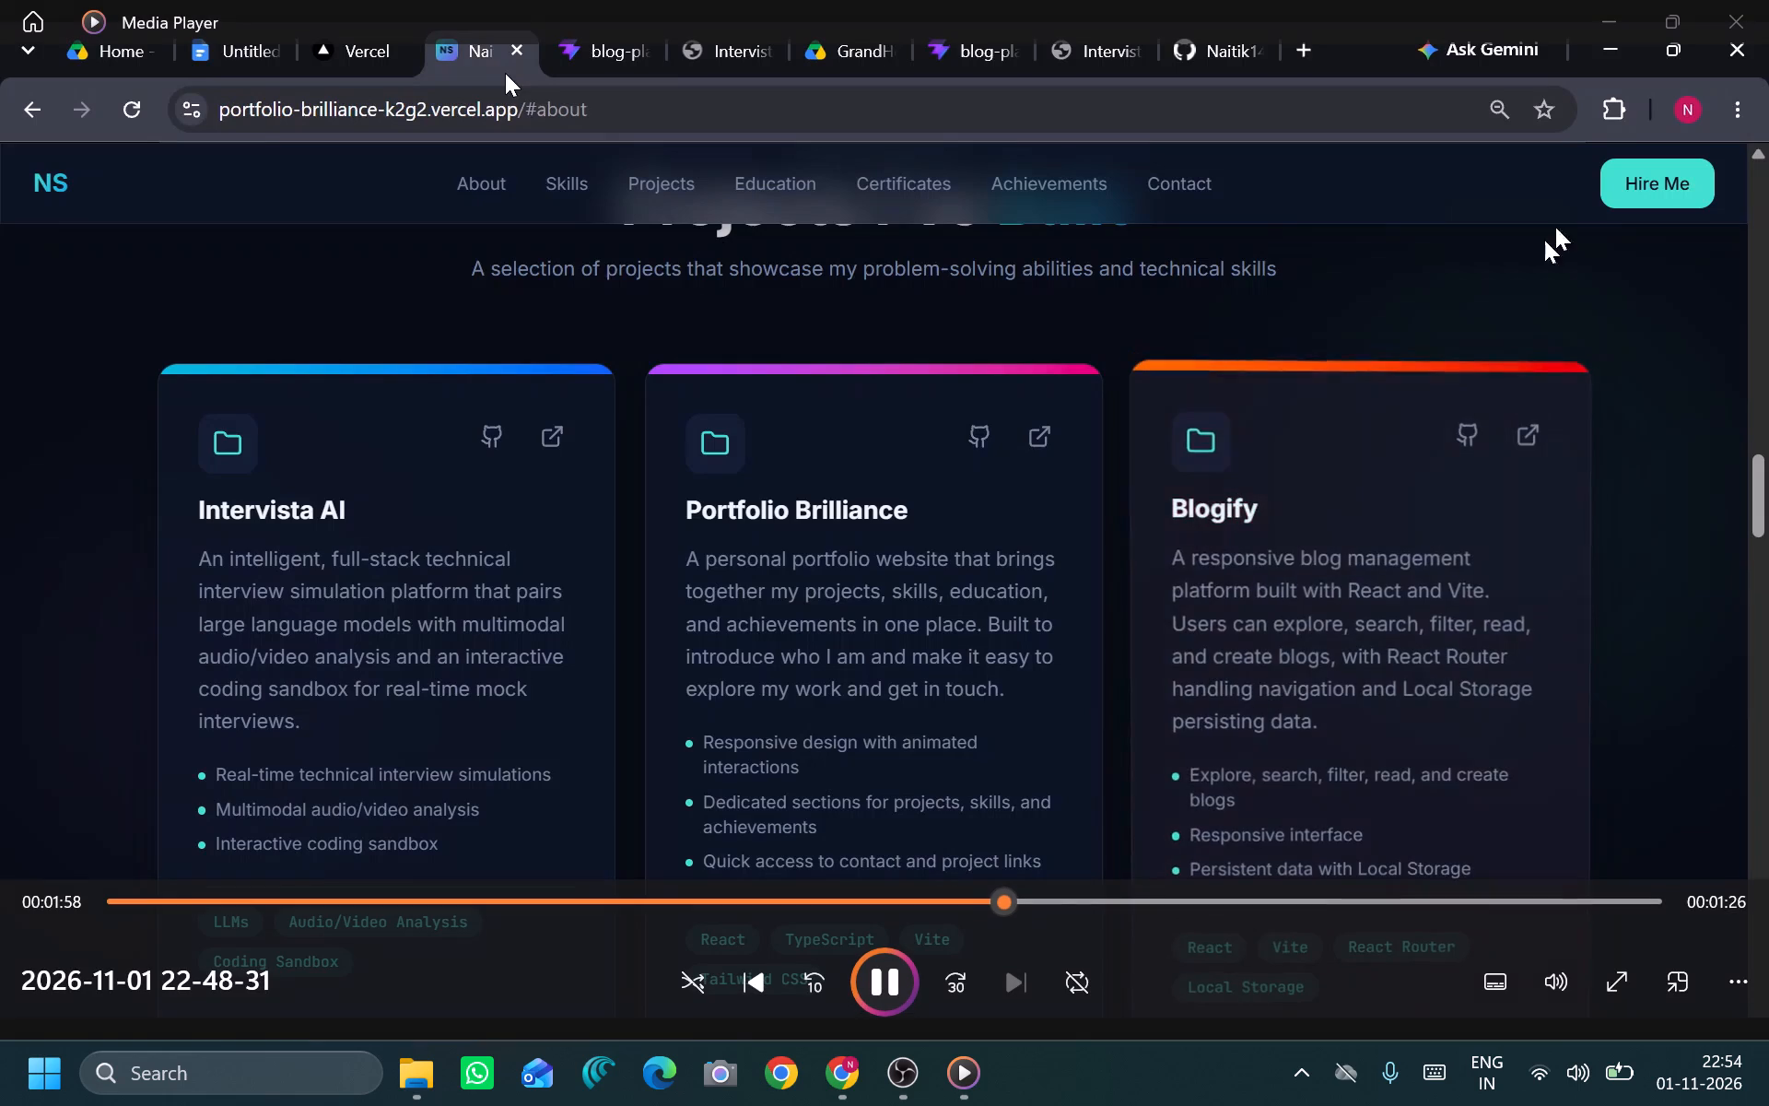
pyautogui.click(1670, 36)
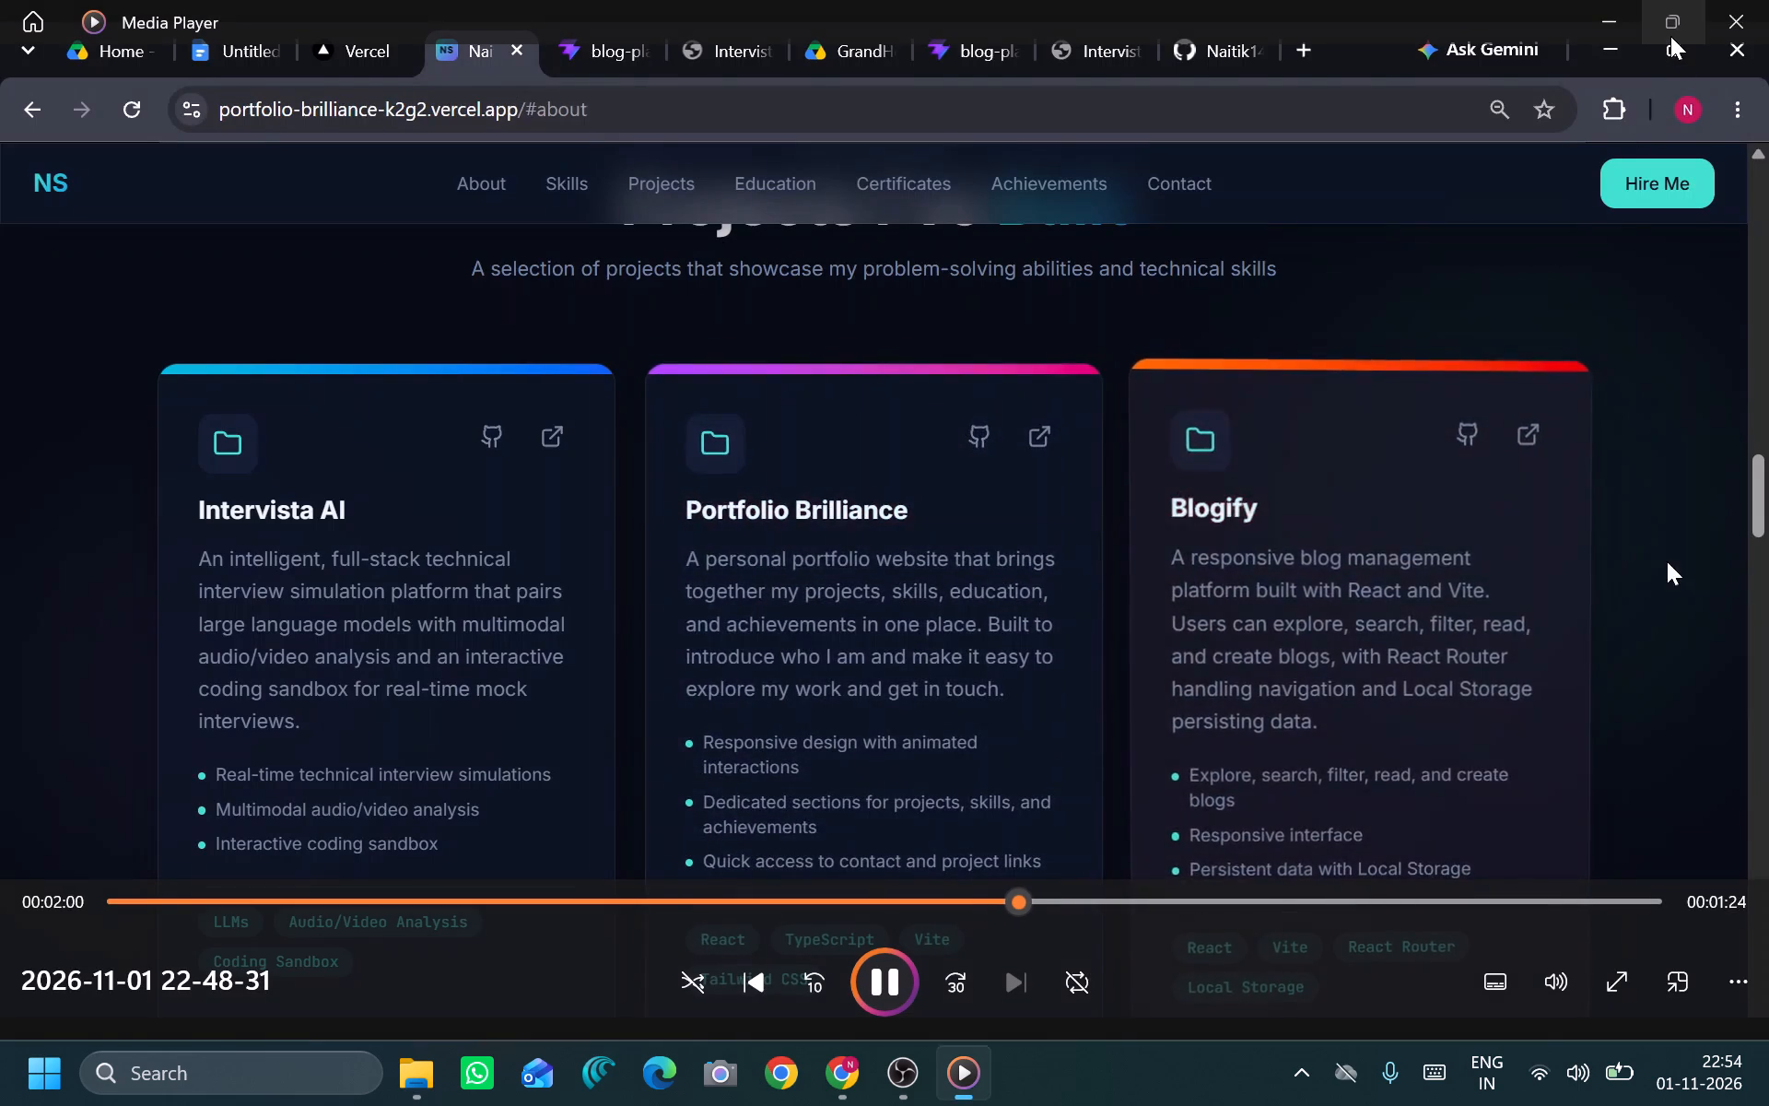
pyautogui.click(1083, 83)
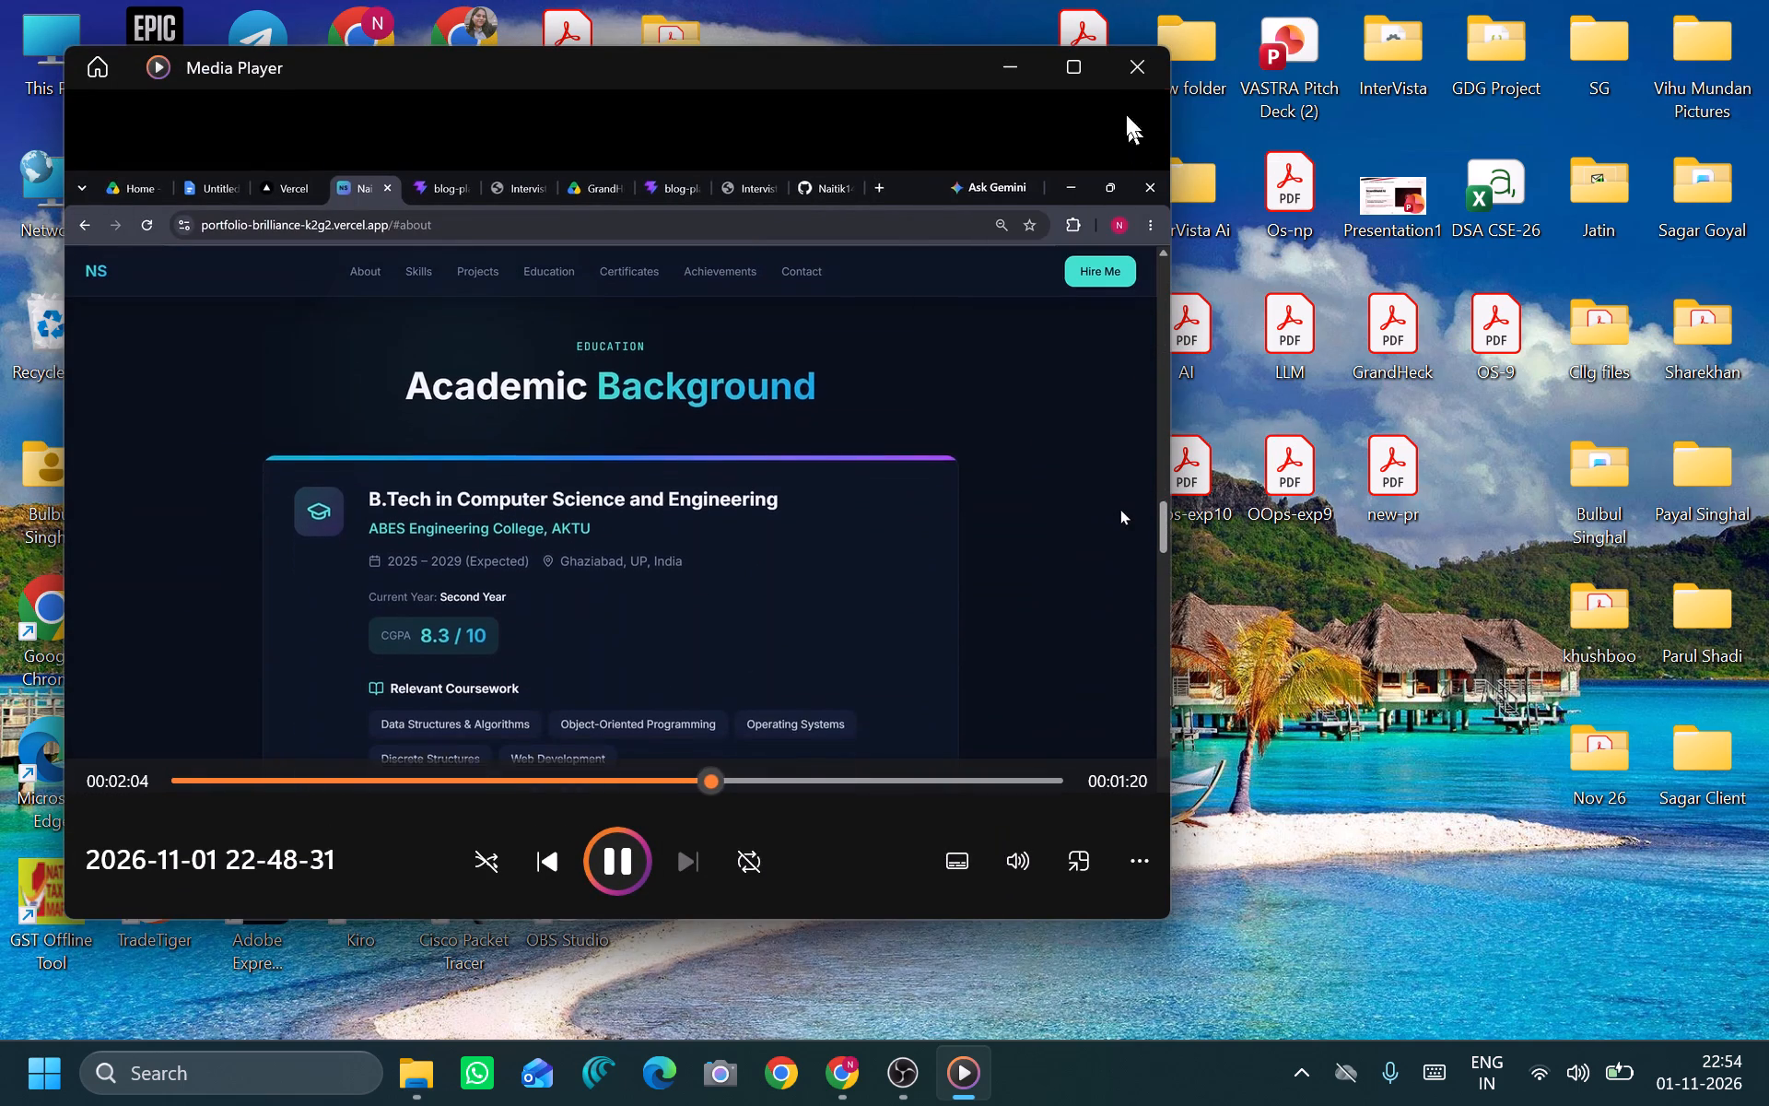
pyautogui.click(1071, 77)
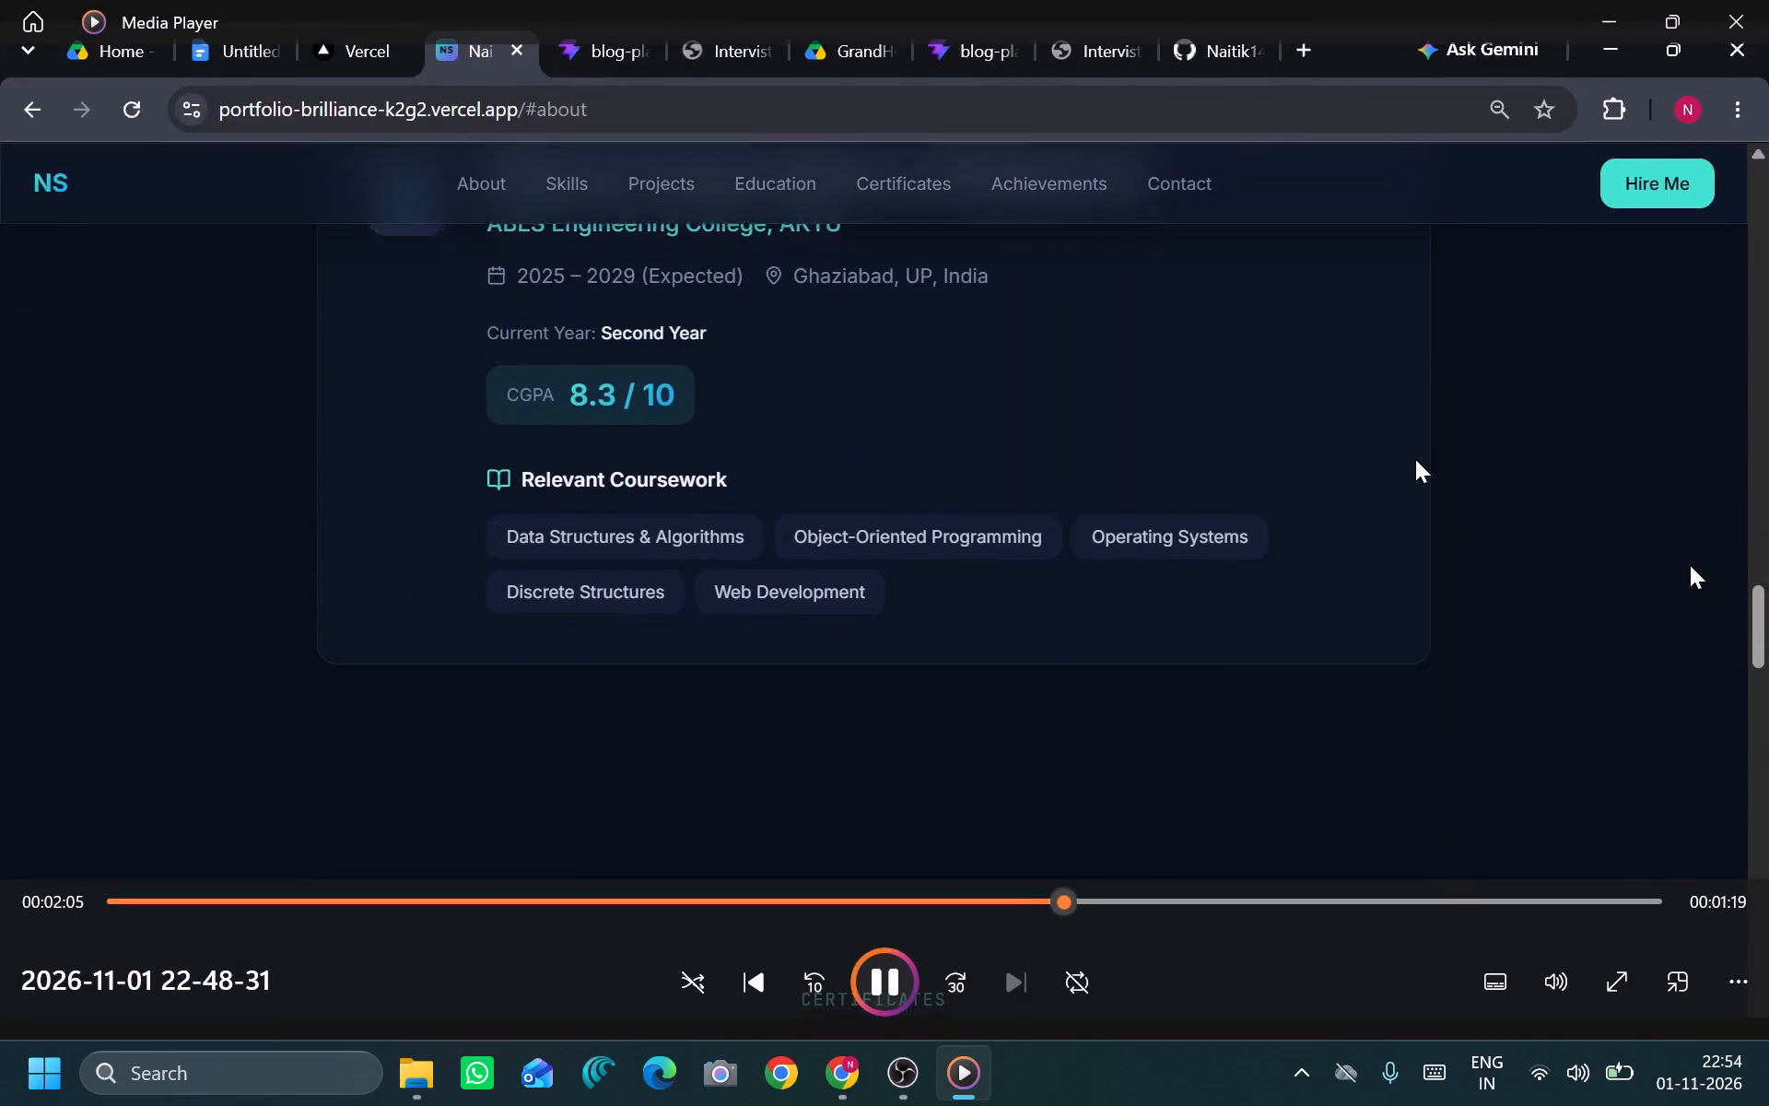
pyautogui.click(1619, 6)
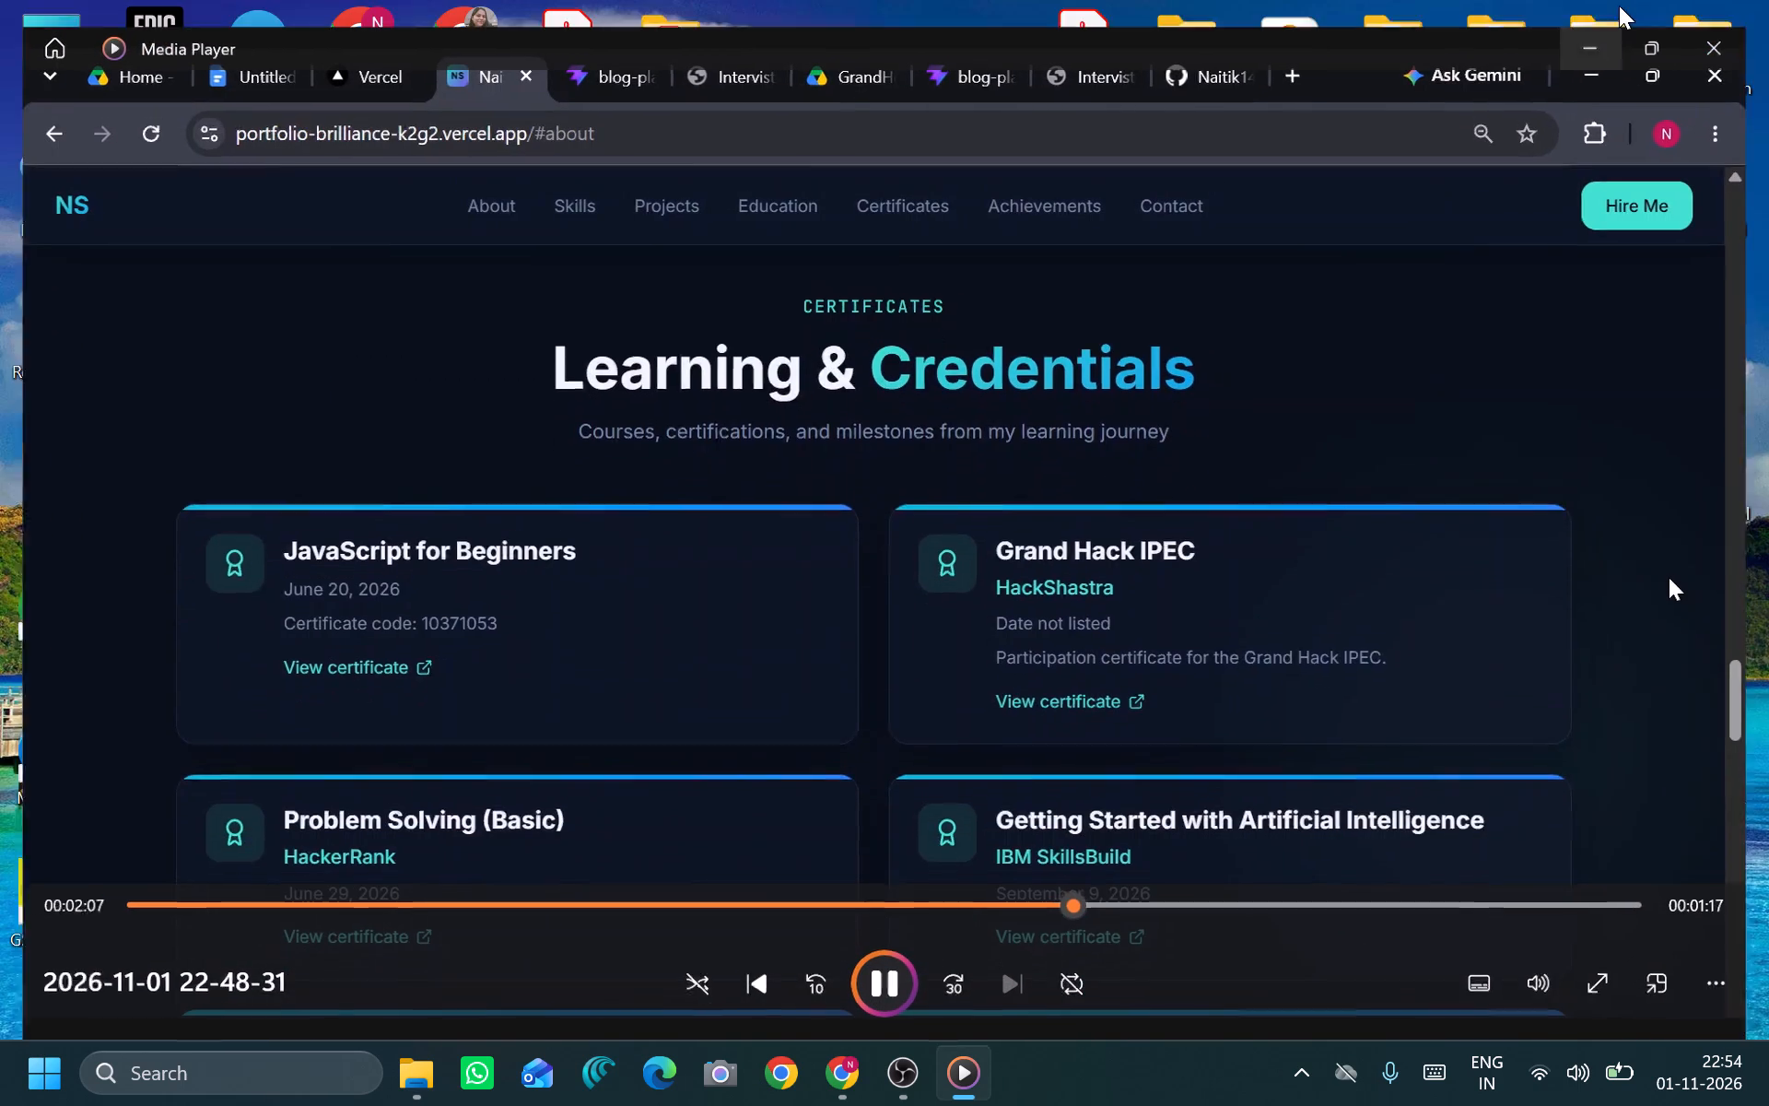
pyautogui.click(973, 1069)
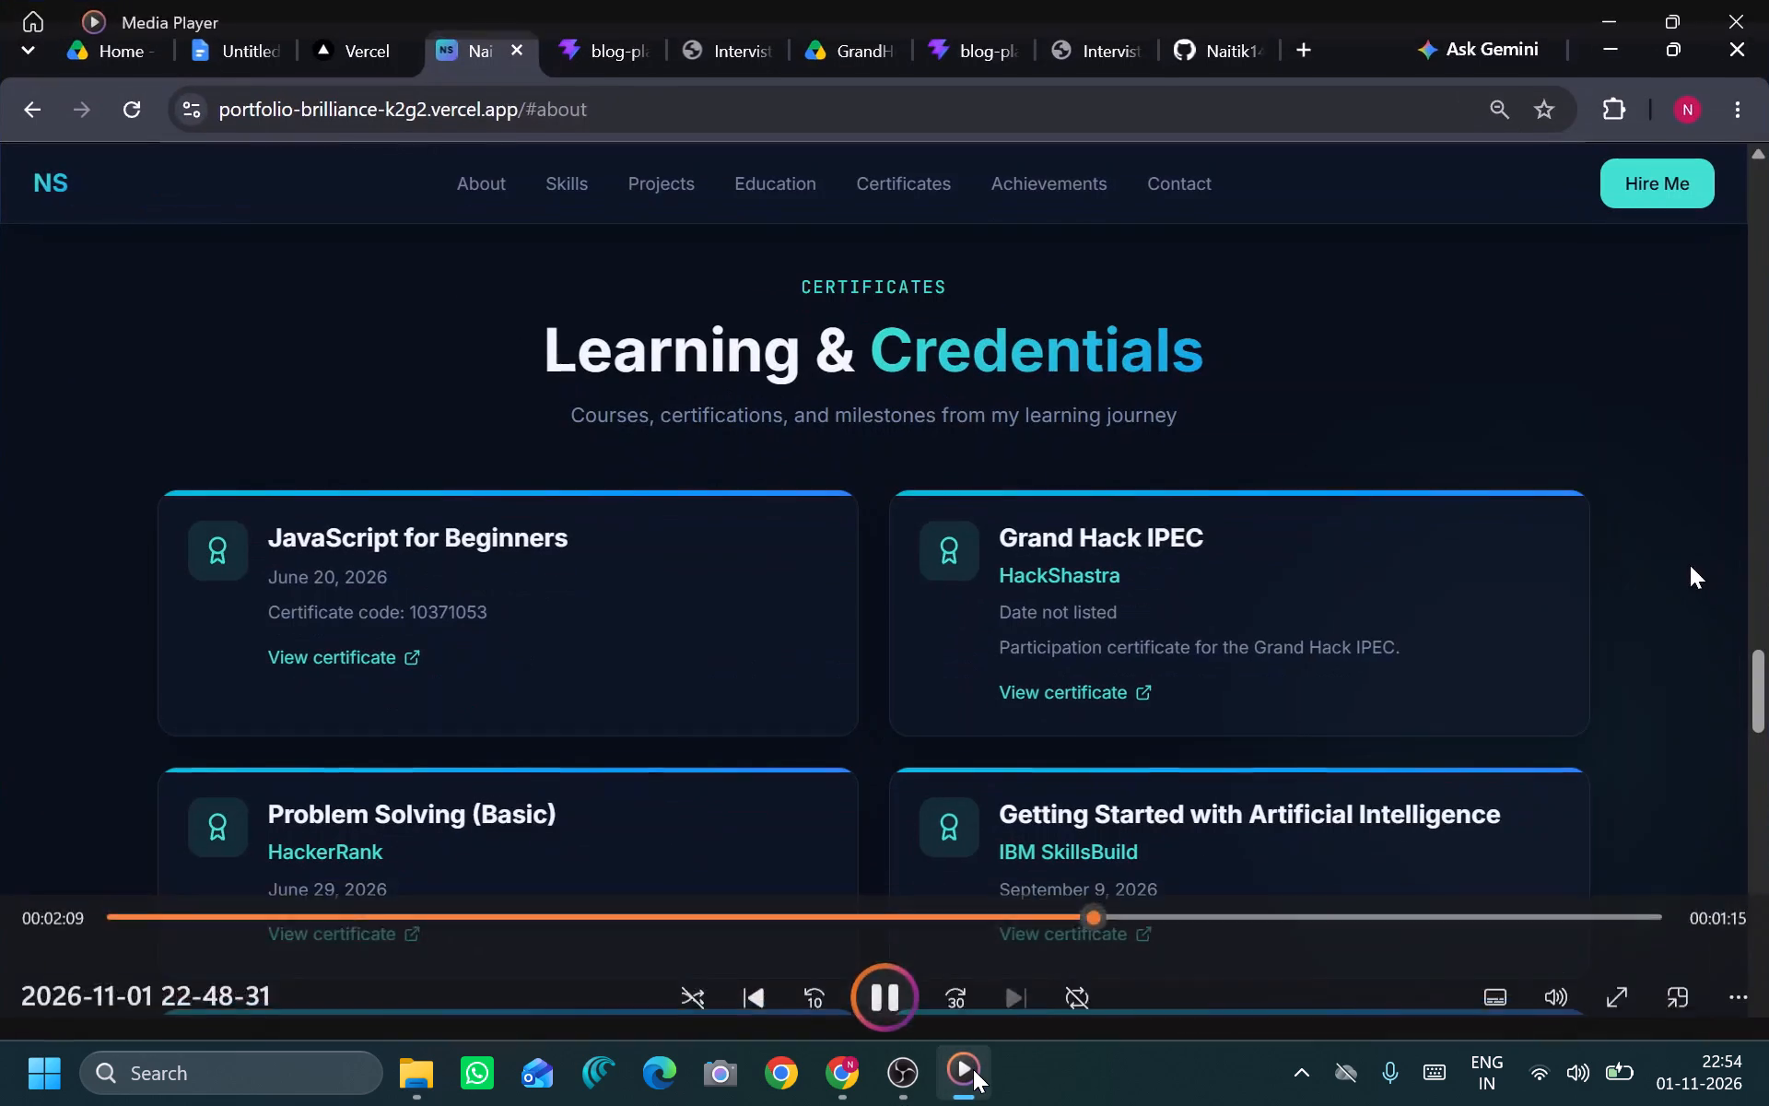
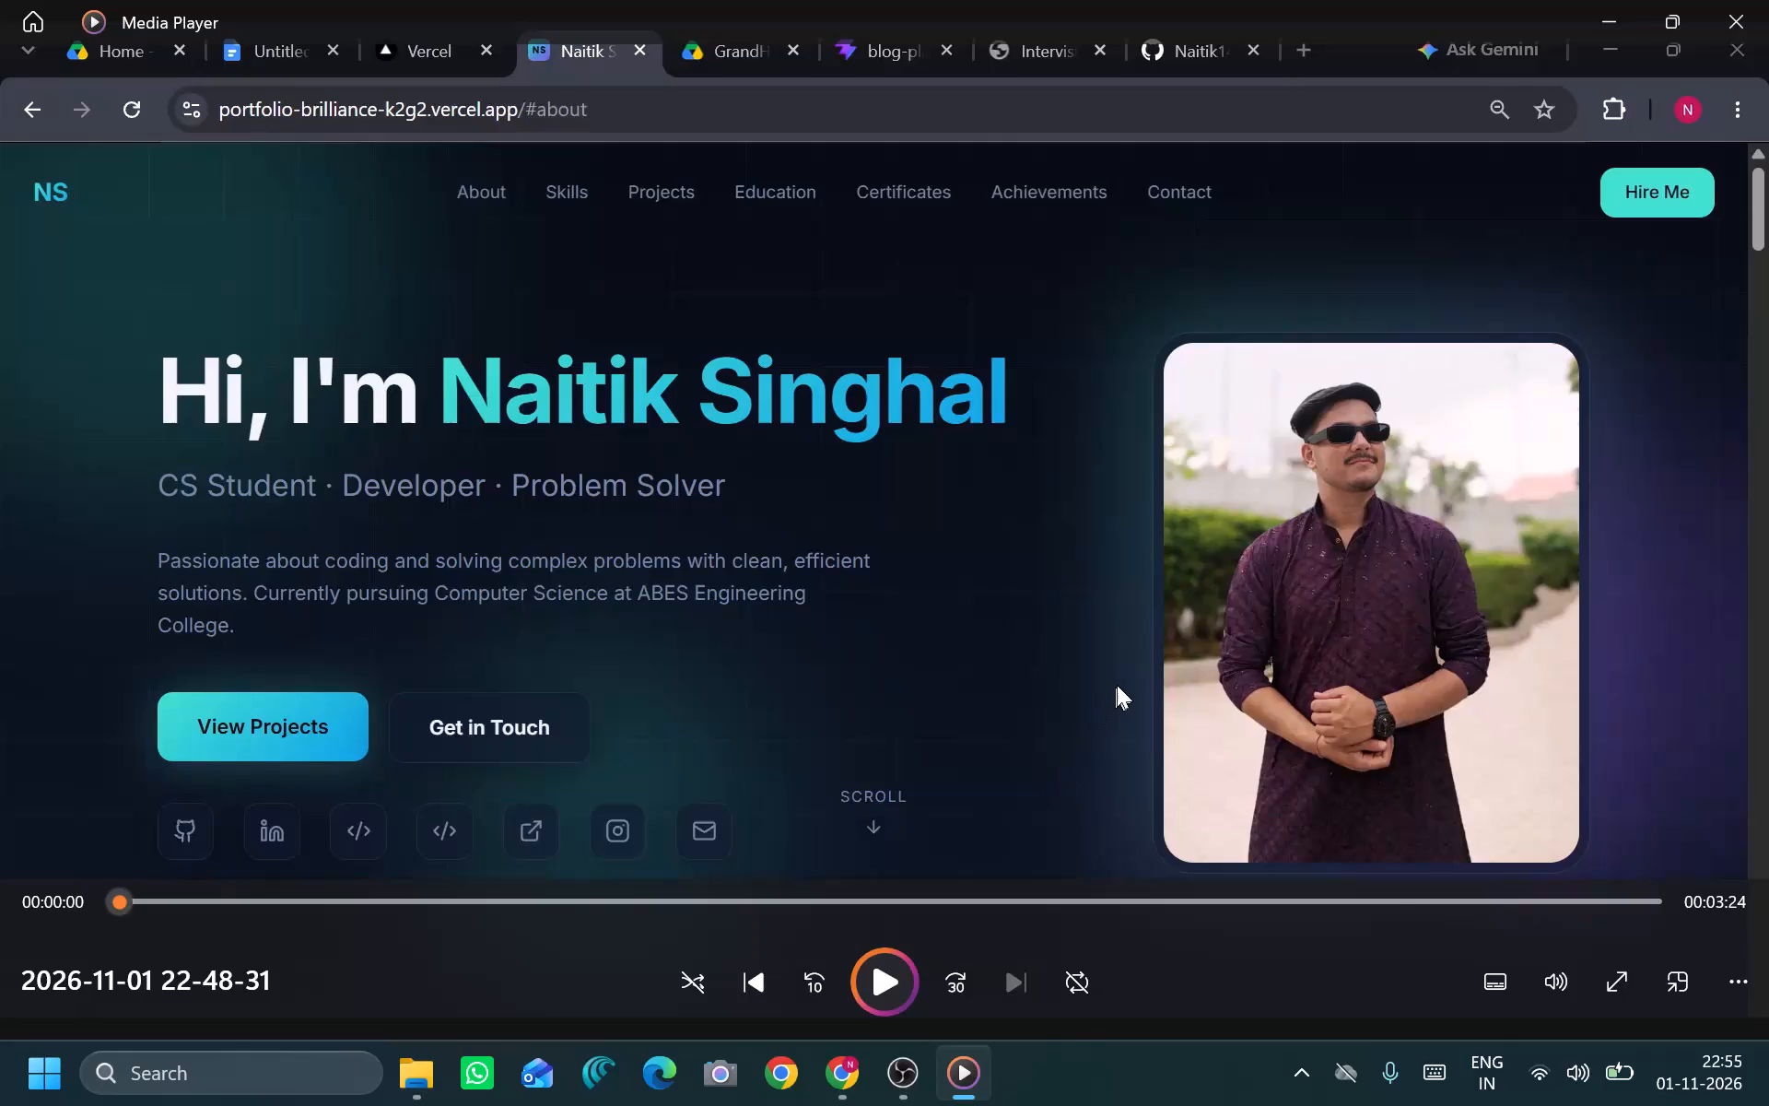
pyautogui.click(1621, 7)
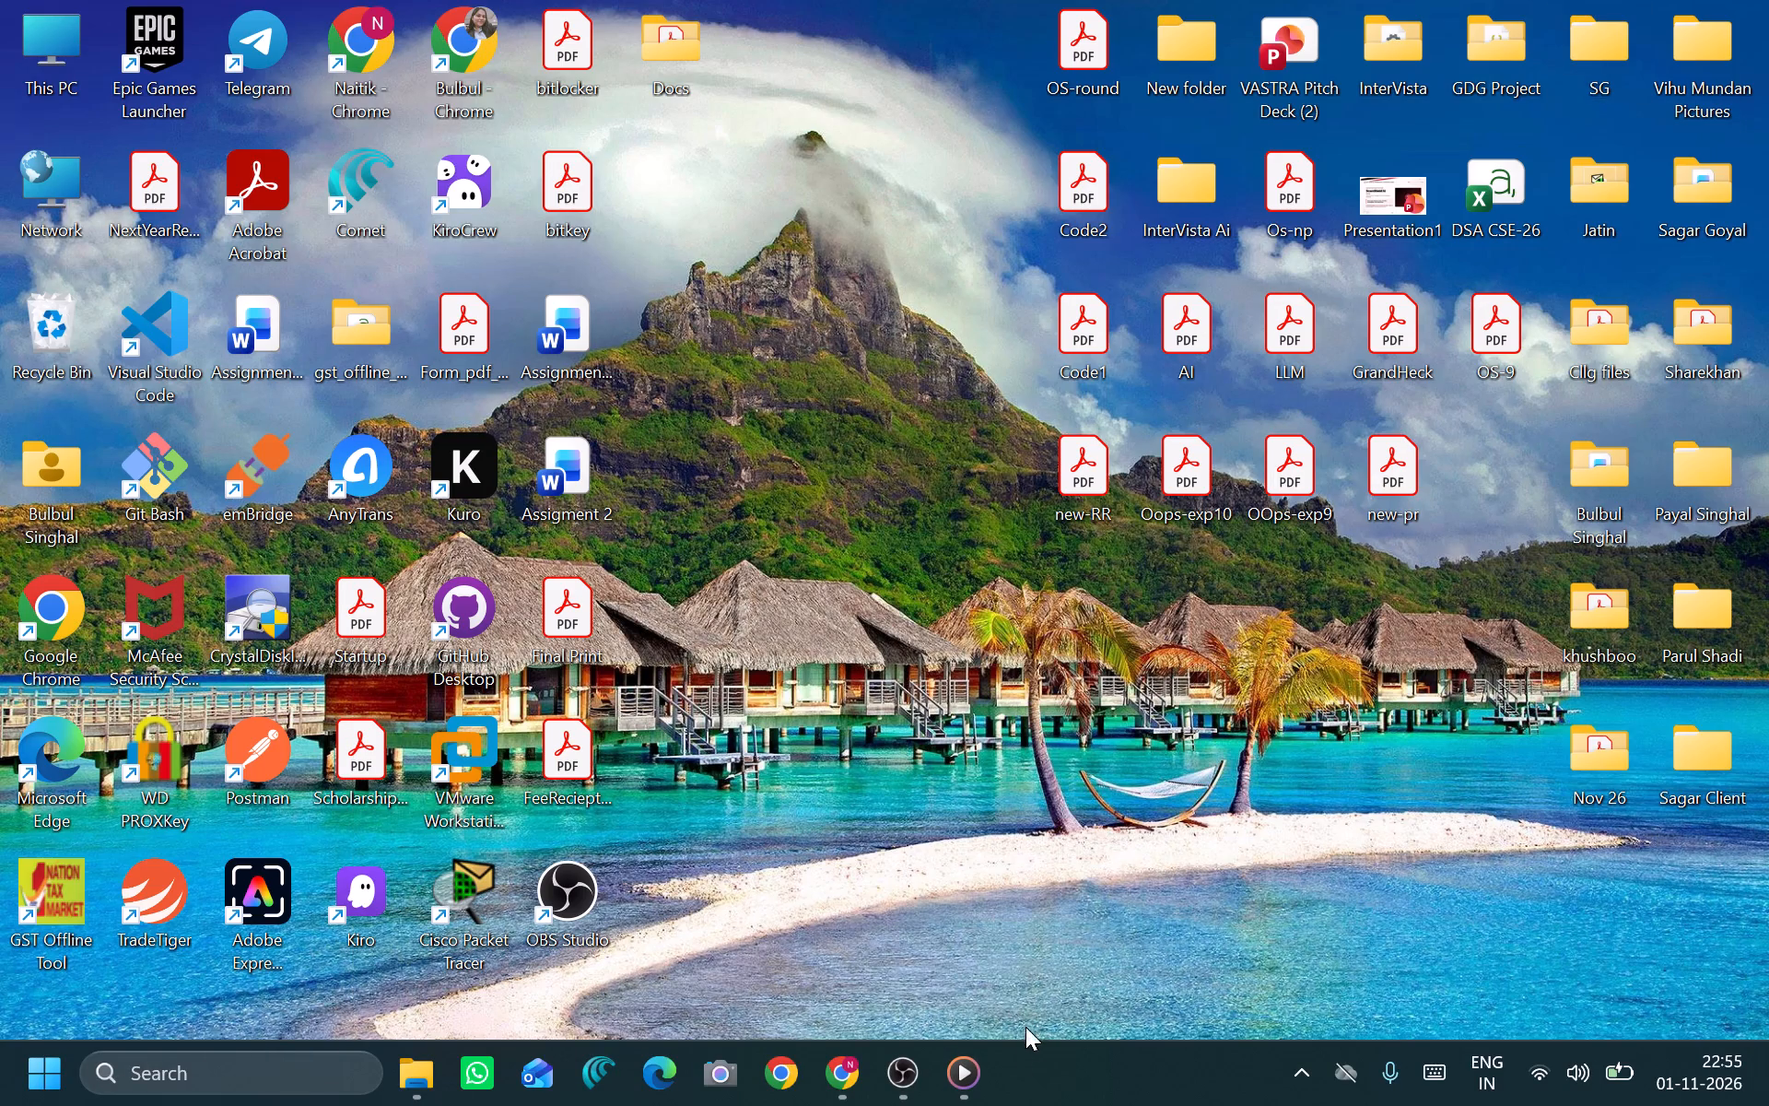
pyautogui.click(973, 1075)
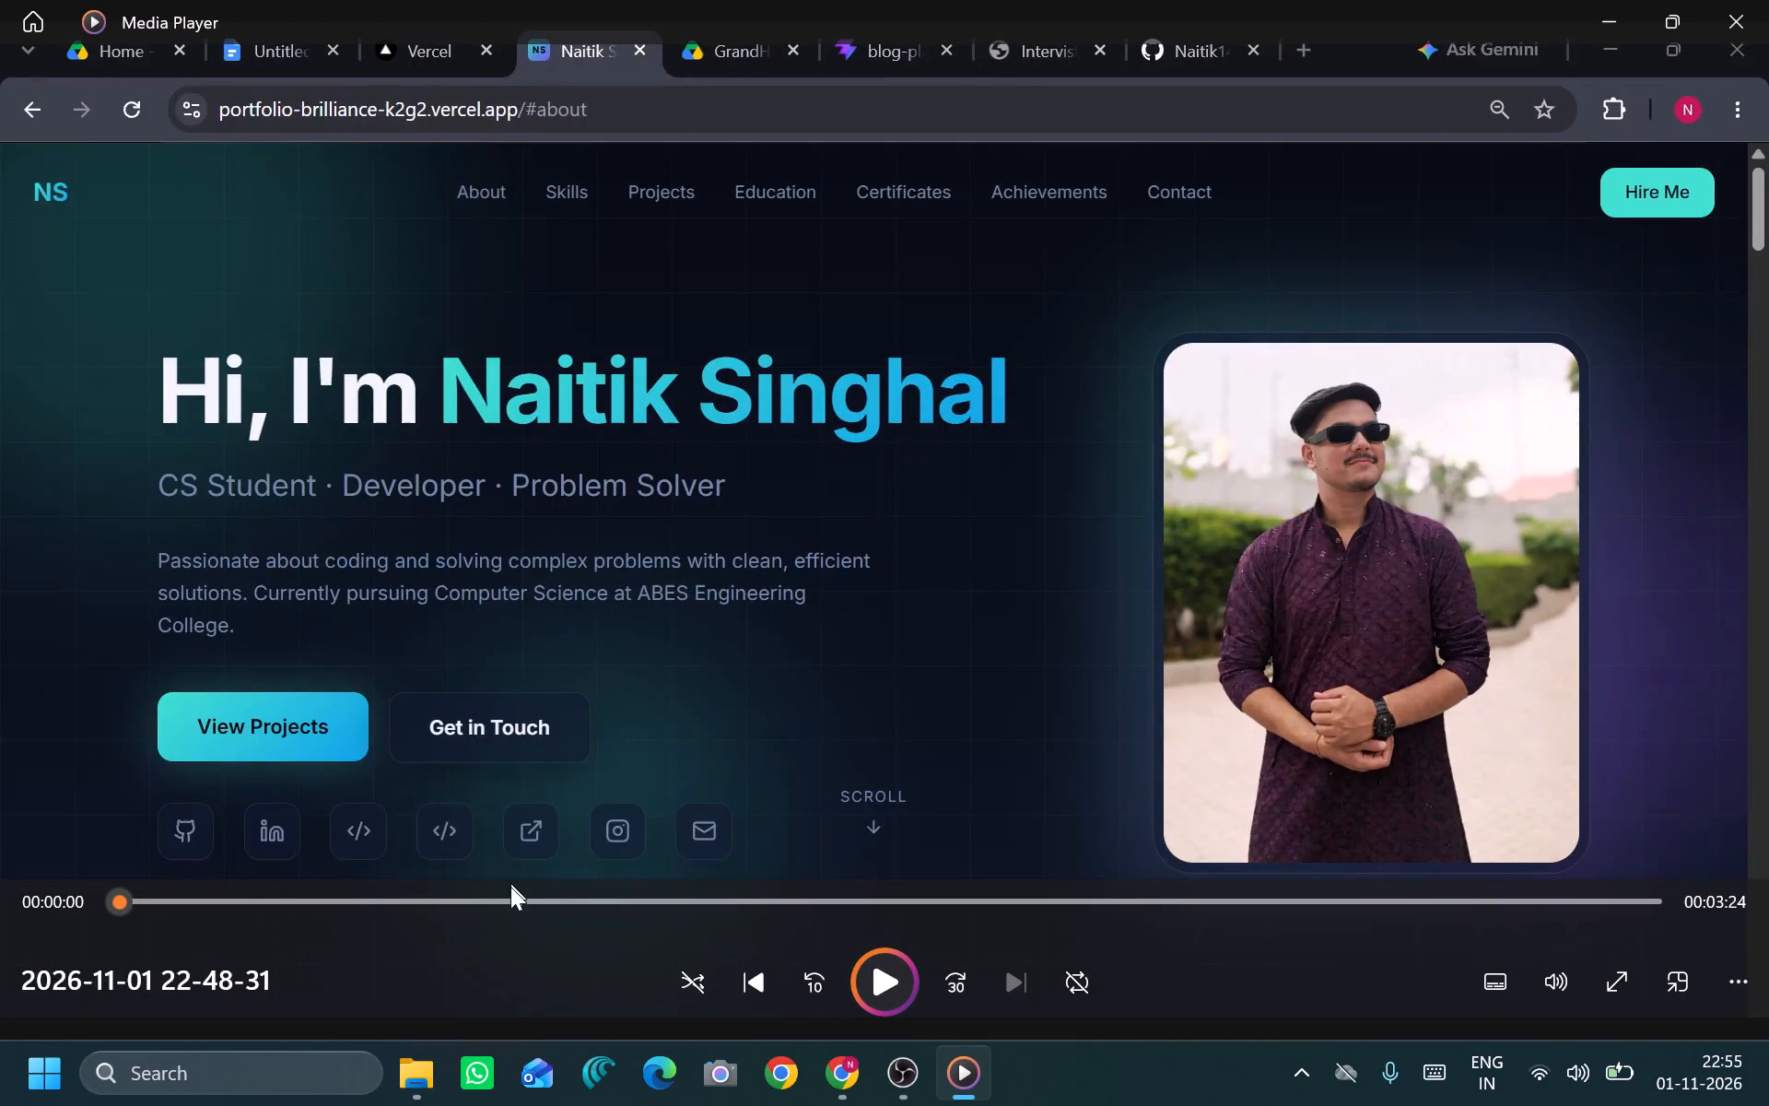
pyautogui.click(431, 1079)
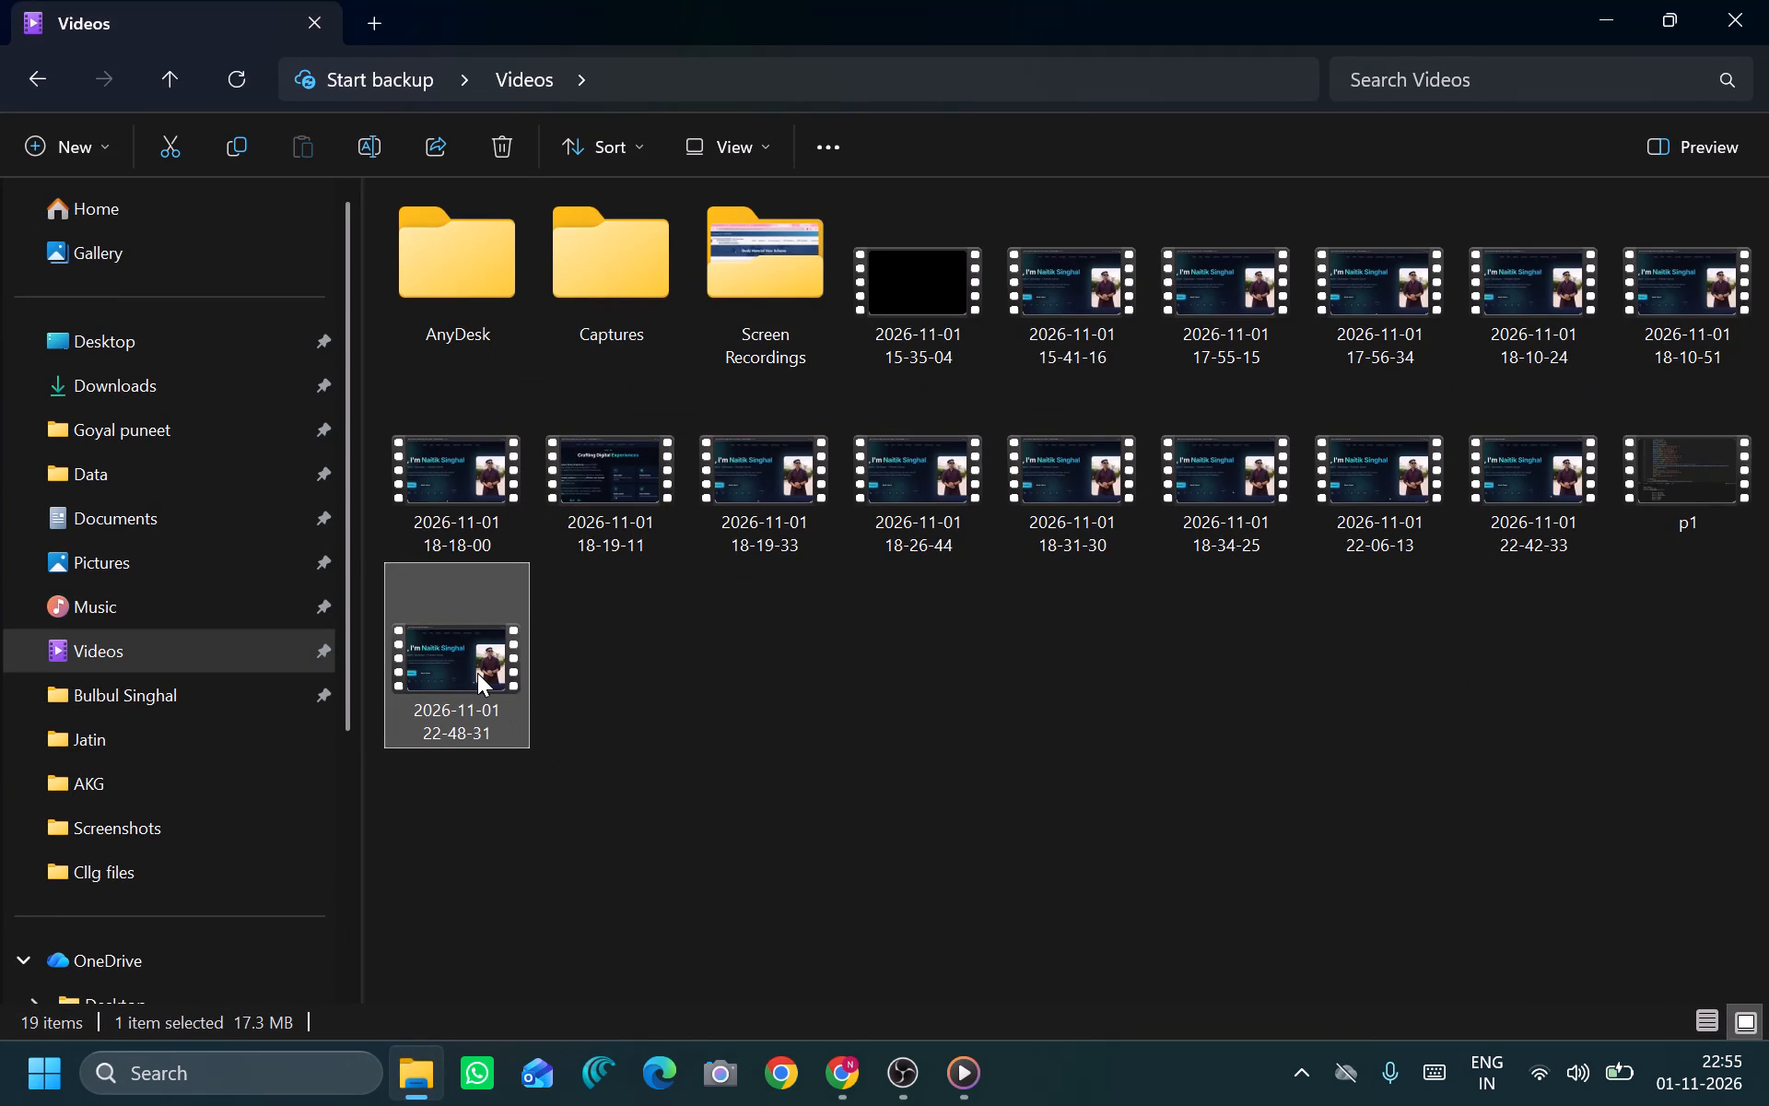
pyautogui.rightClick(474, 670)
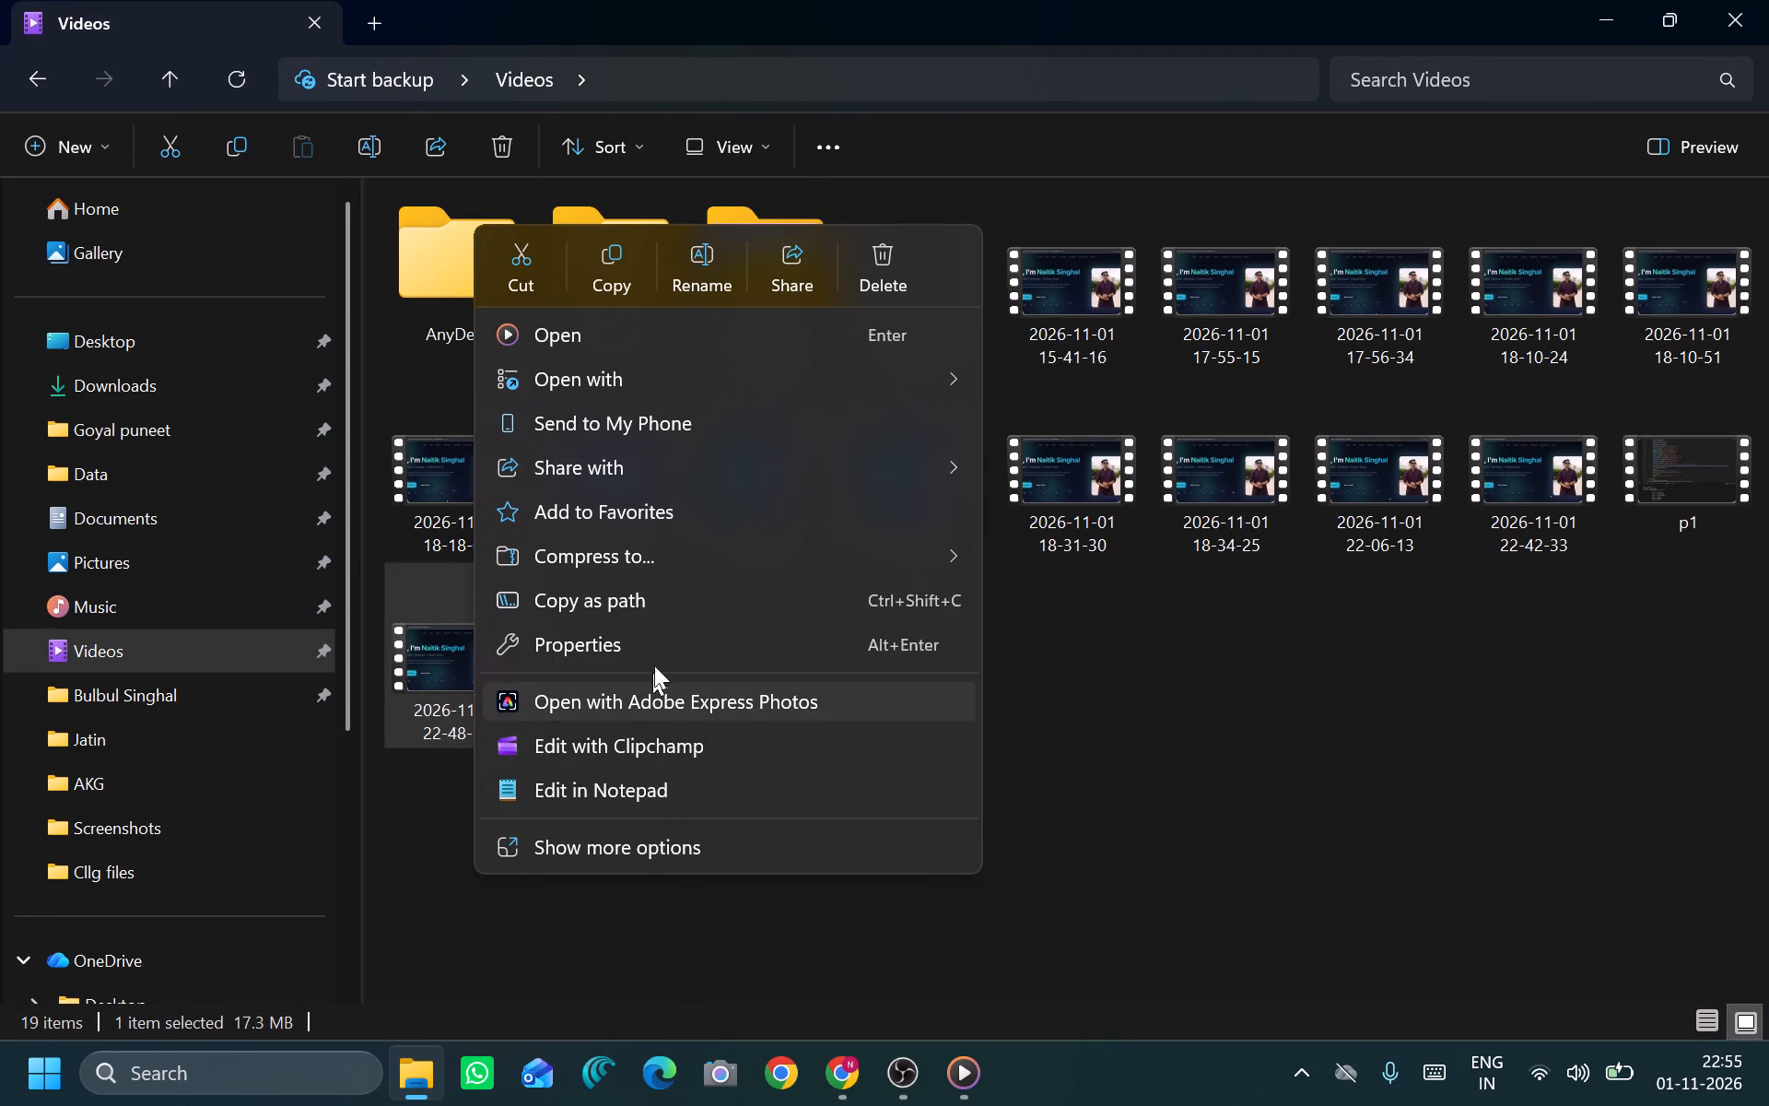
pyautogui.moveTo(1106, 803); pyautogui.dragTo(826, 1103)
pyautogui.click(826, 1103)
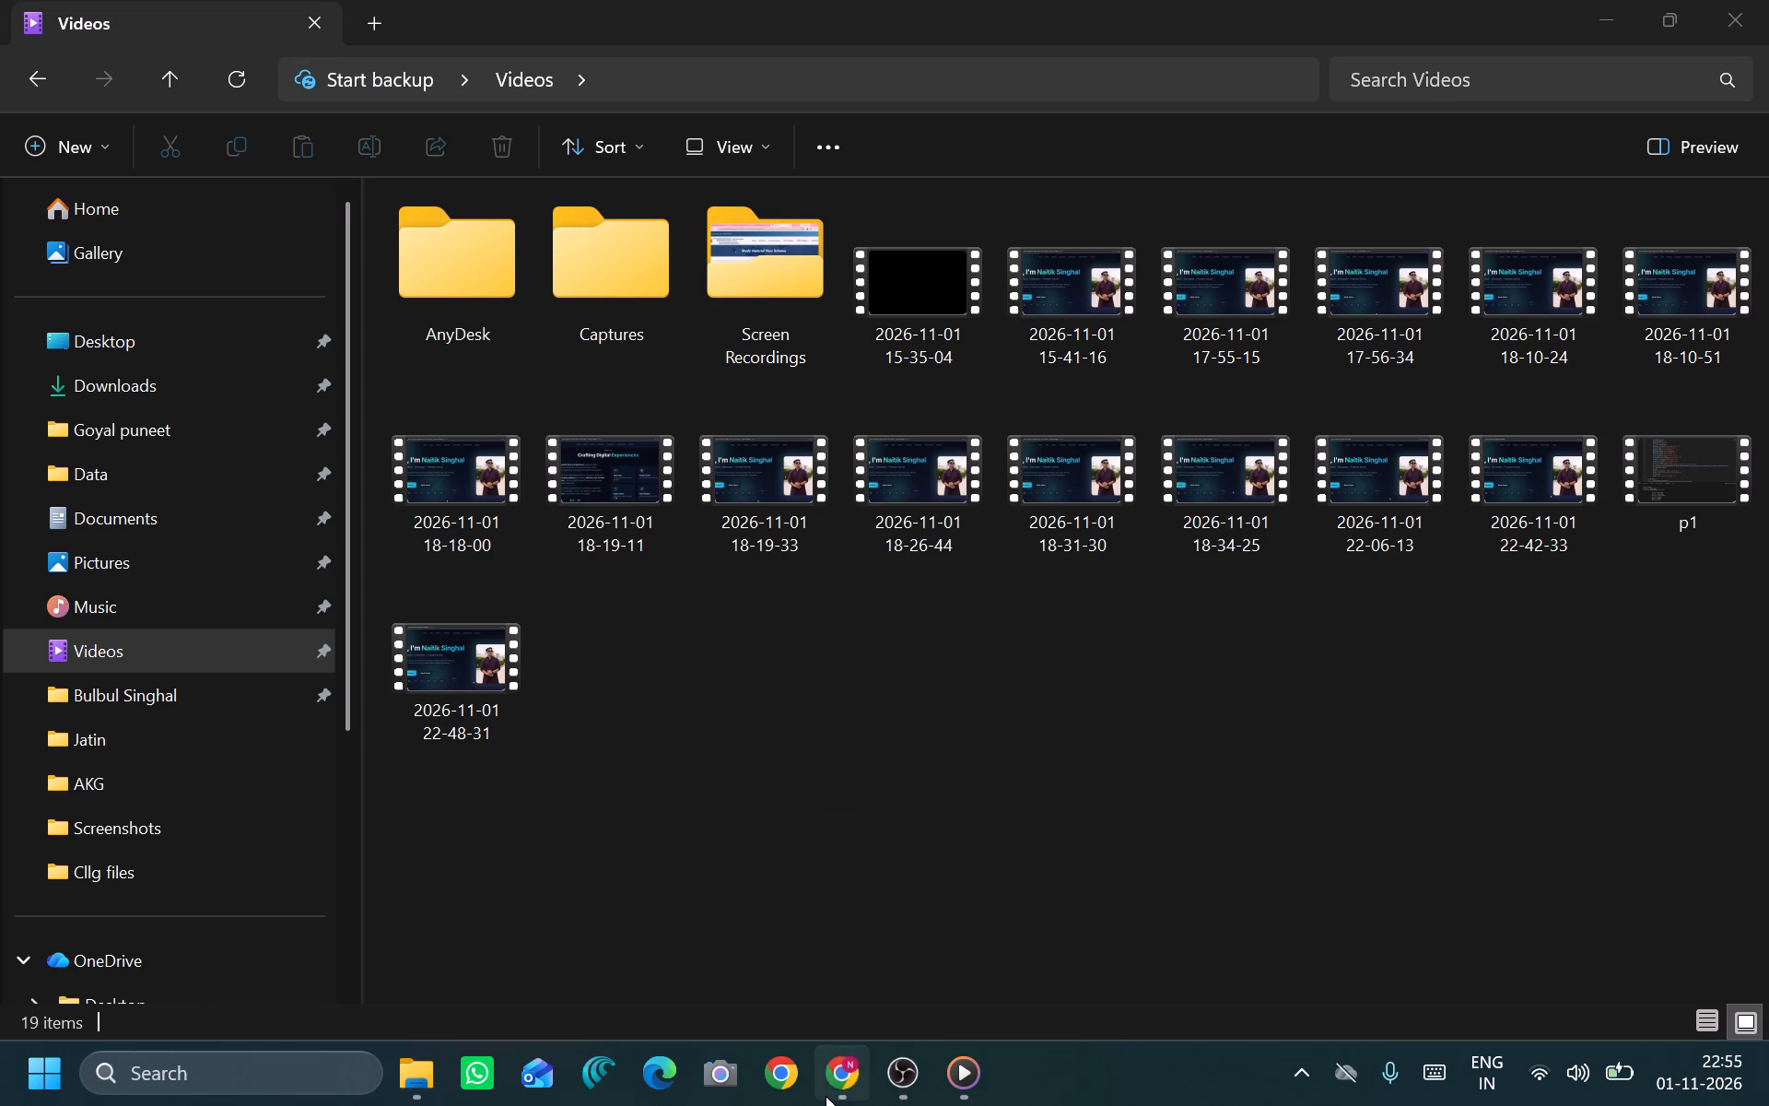
pyautogui.click(826, 1096)
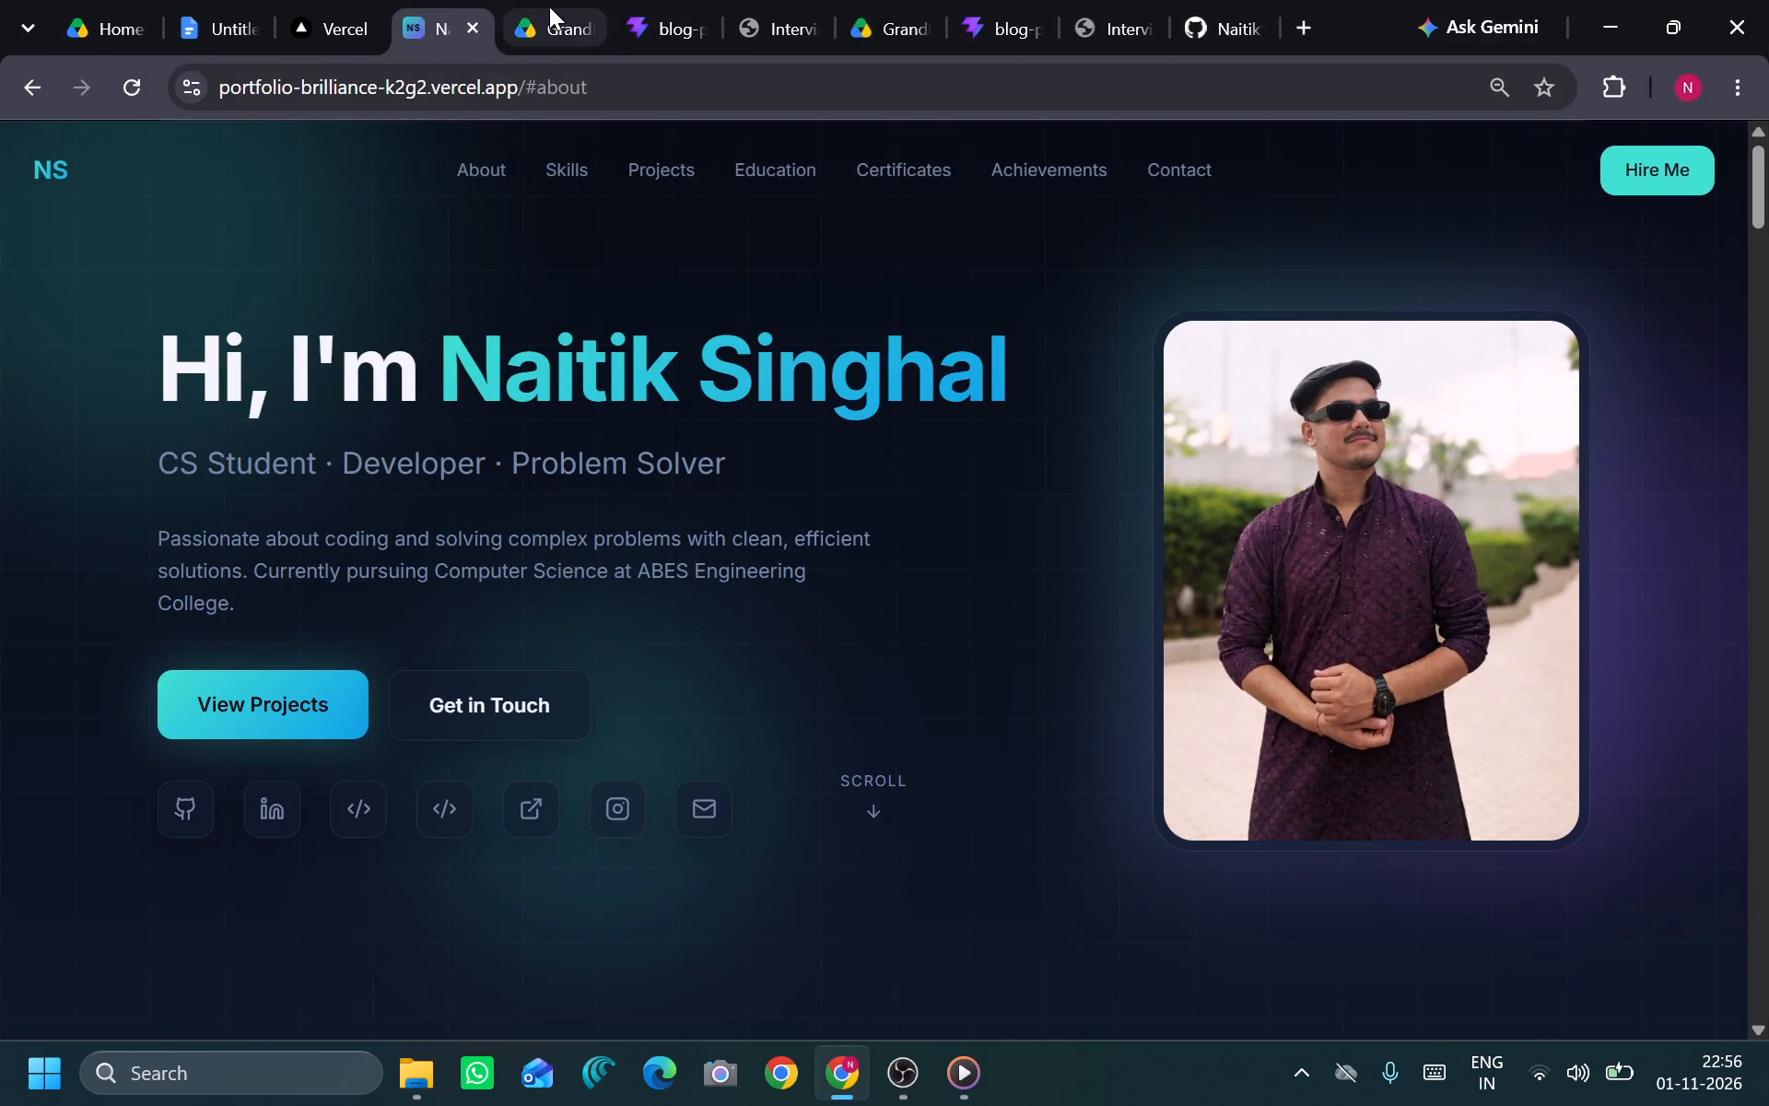
pyautogui.click(549, 6)
pyautogui.click(96, 6)
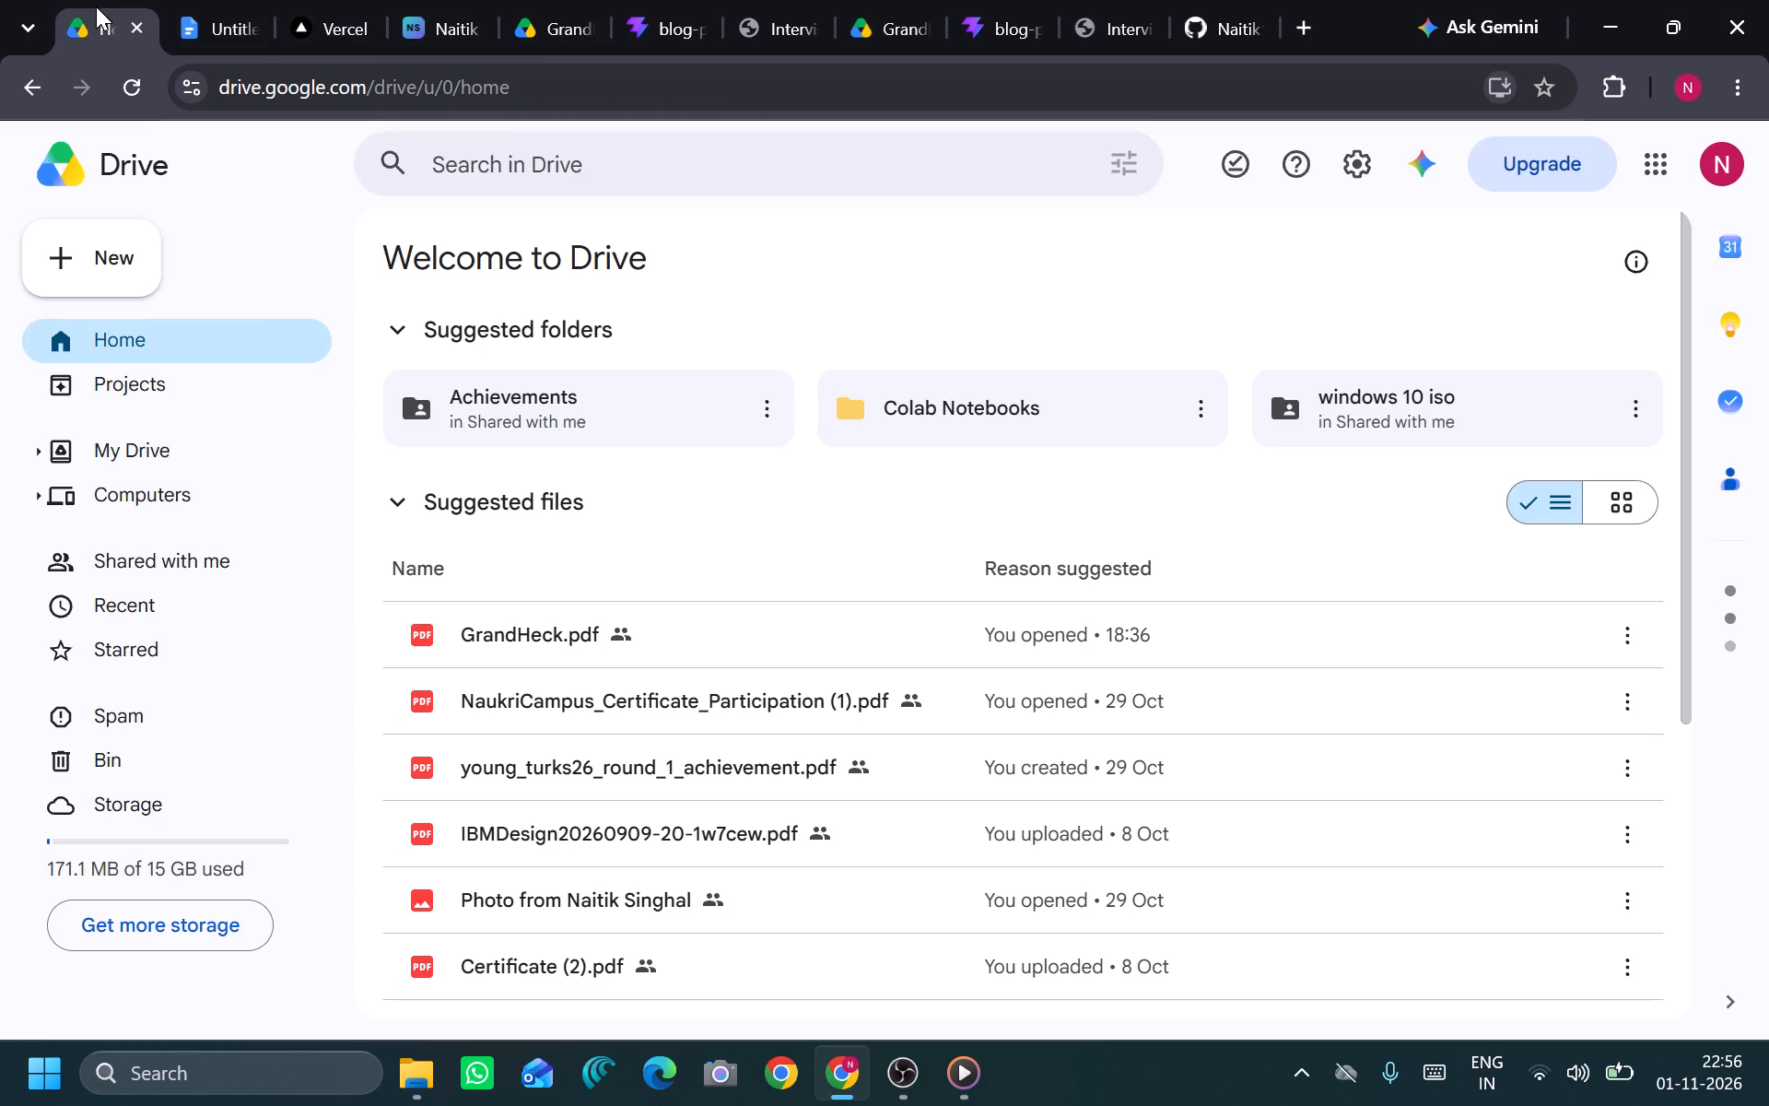
pyautogui.click(122, 280)
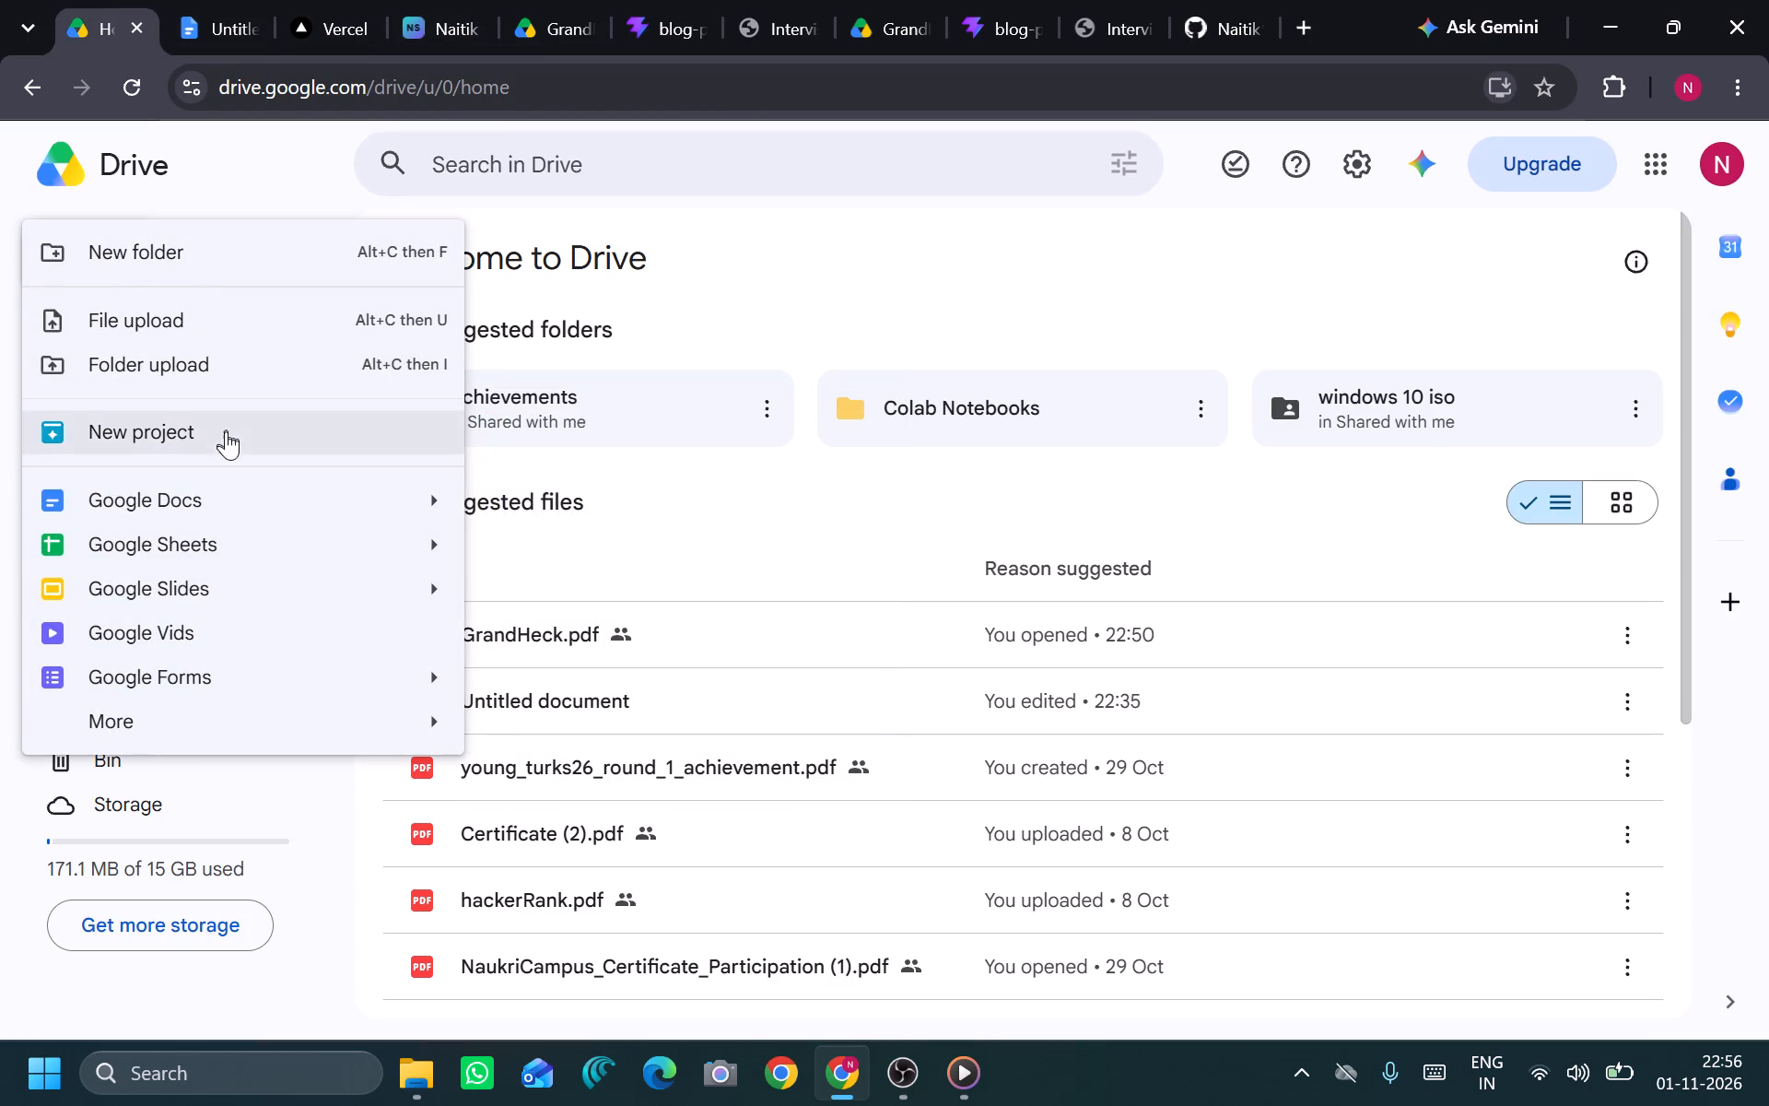
pyautogui.click(206, 324)
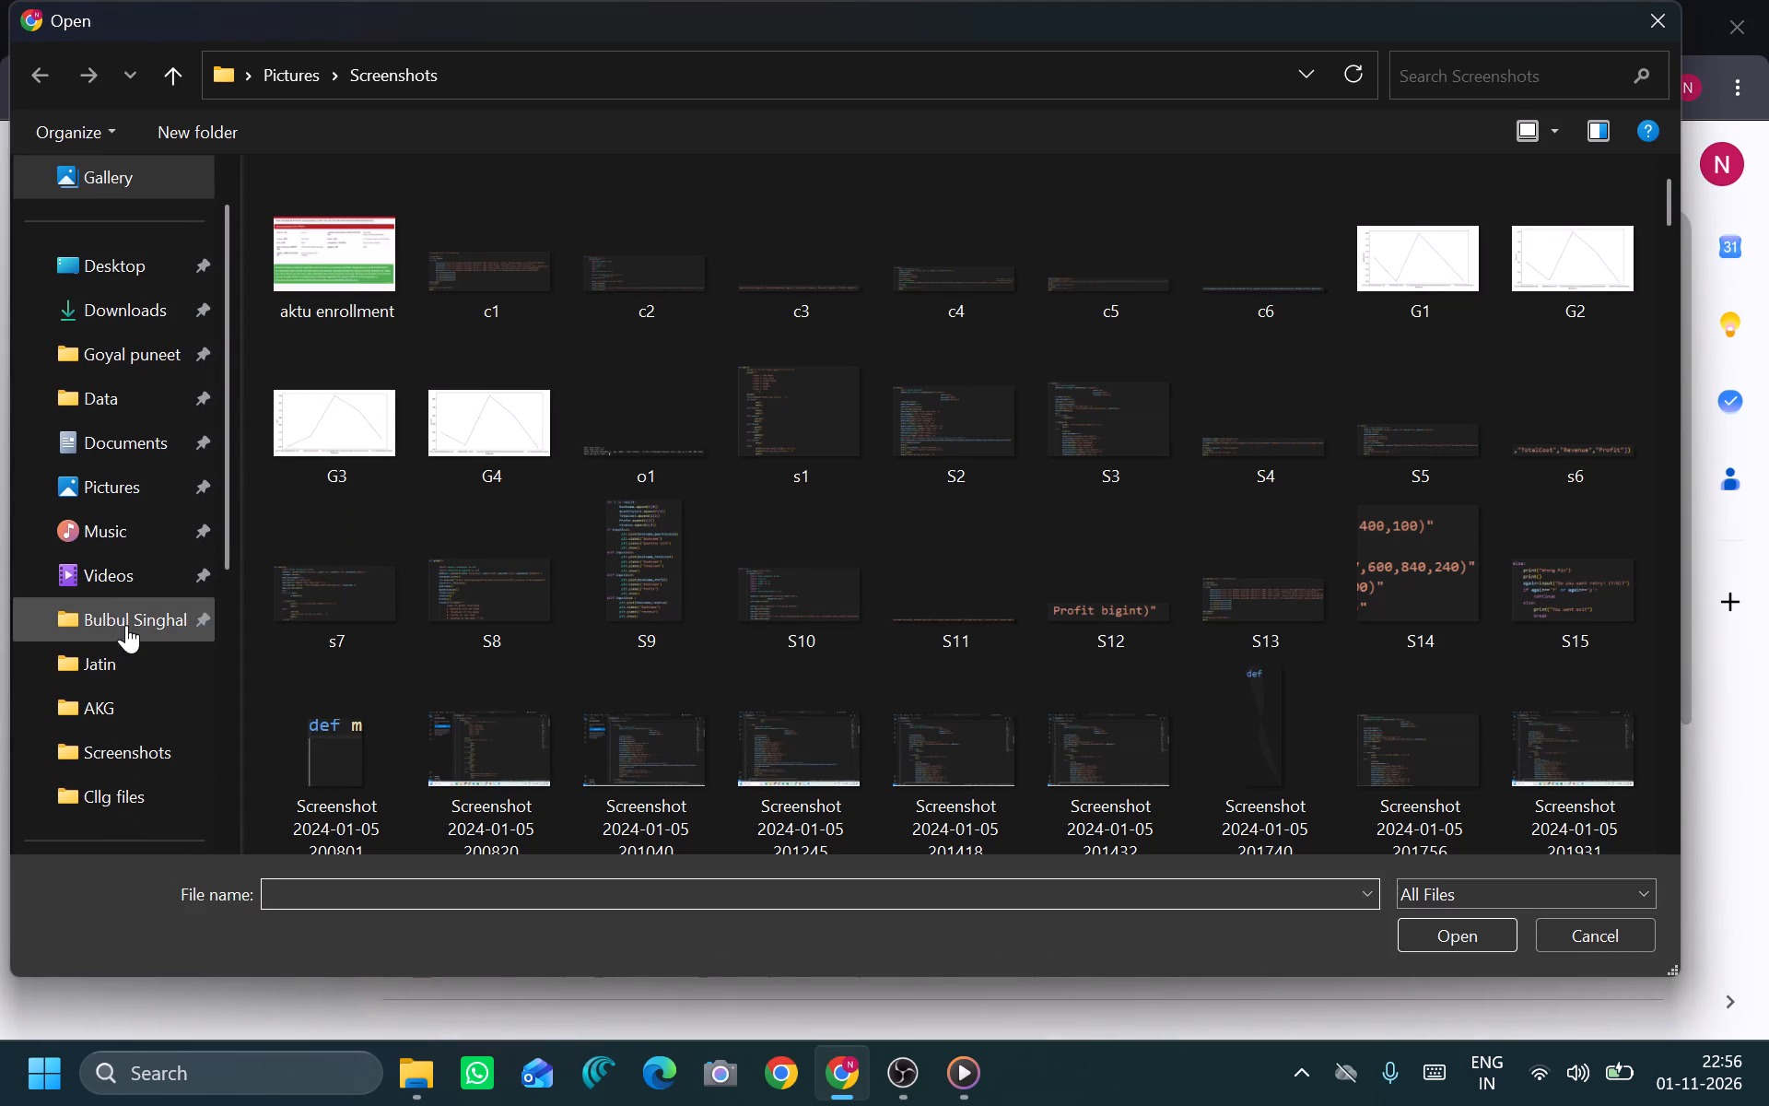
pyautogui.click(118, 582)
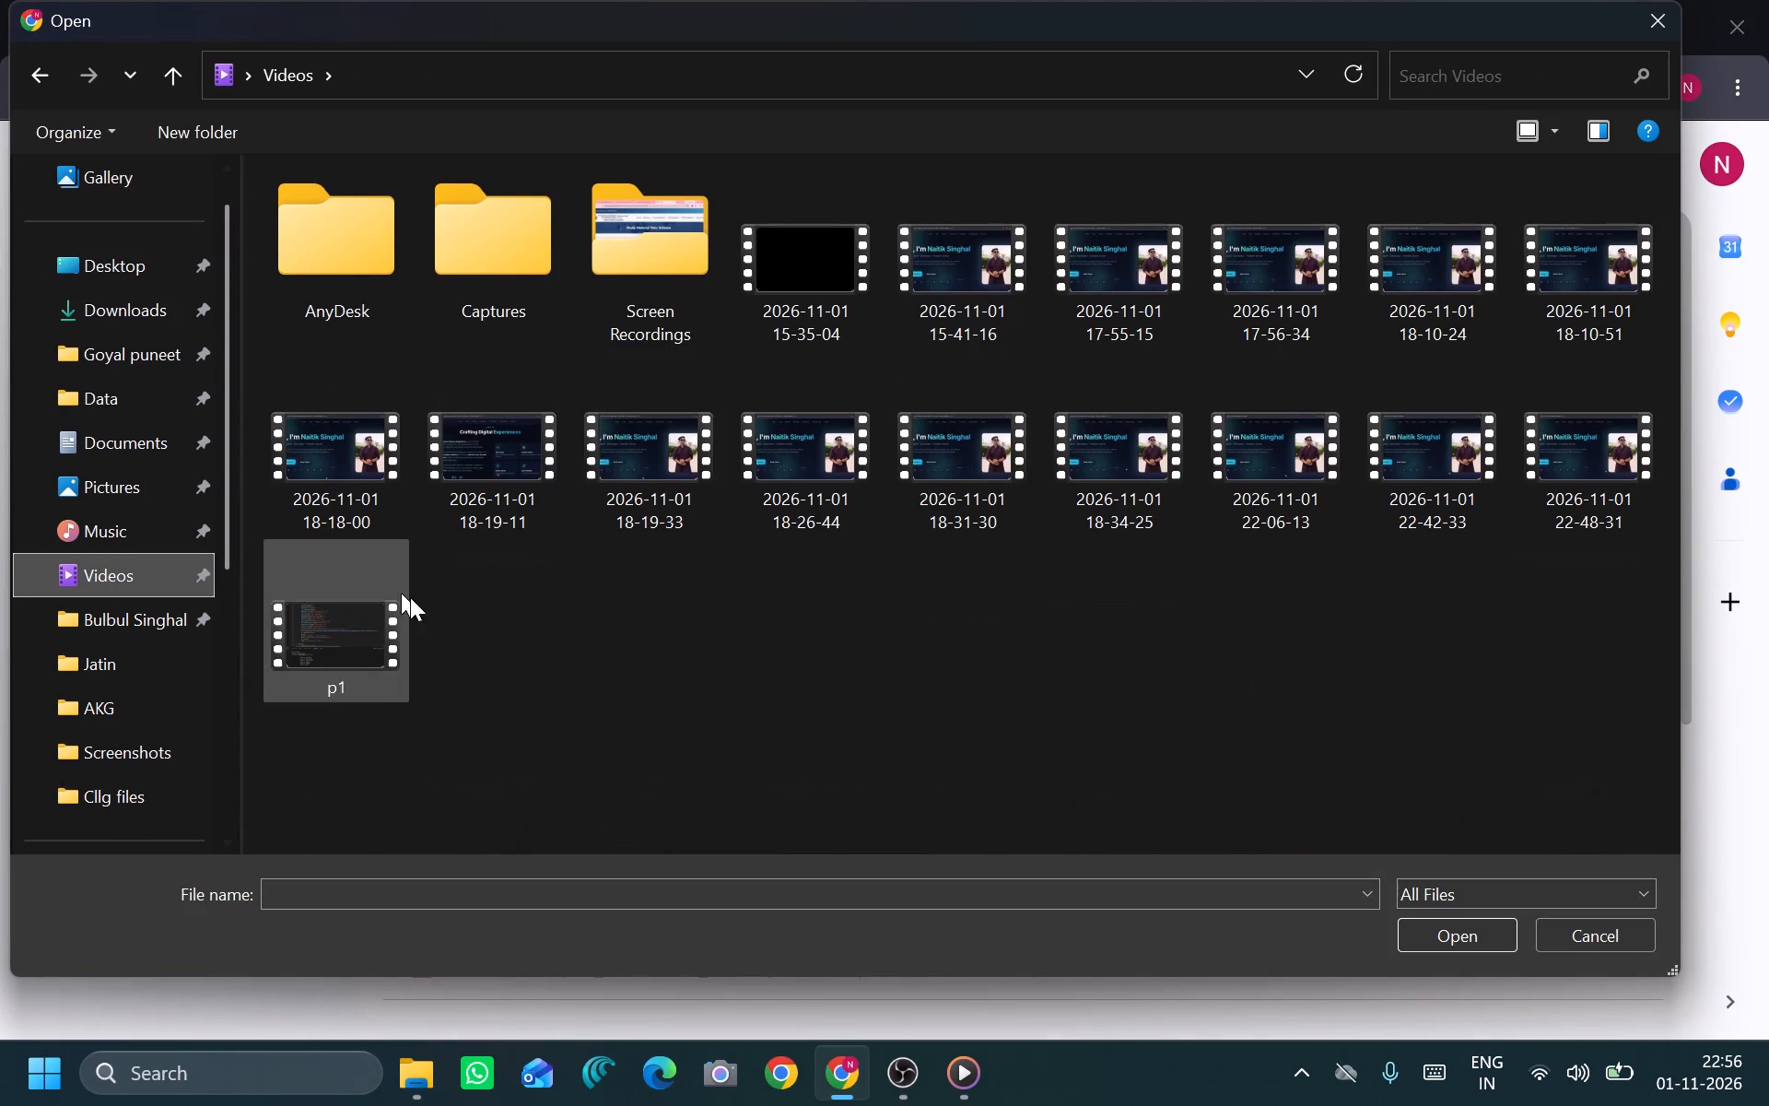
pyautogui.click(1564, 480)
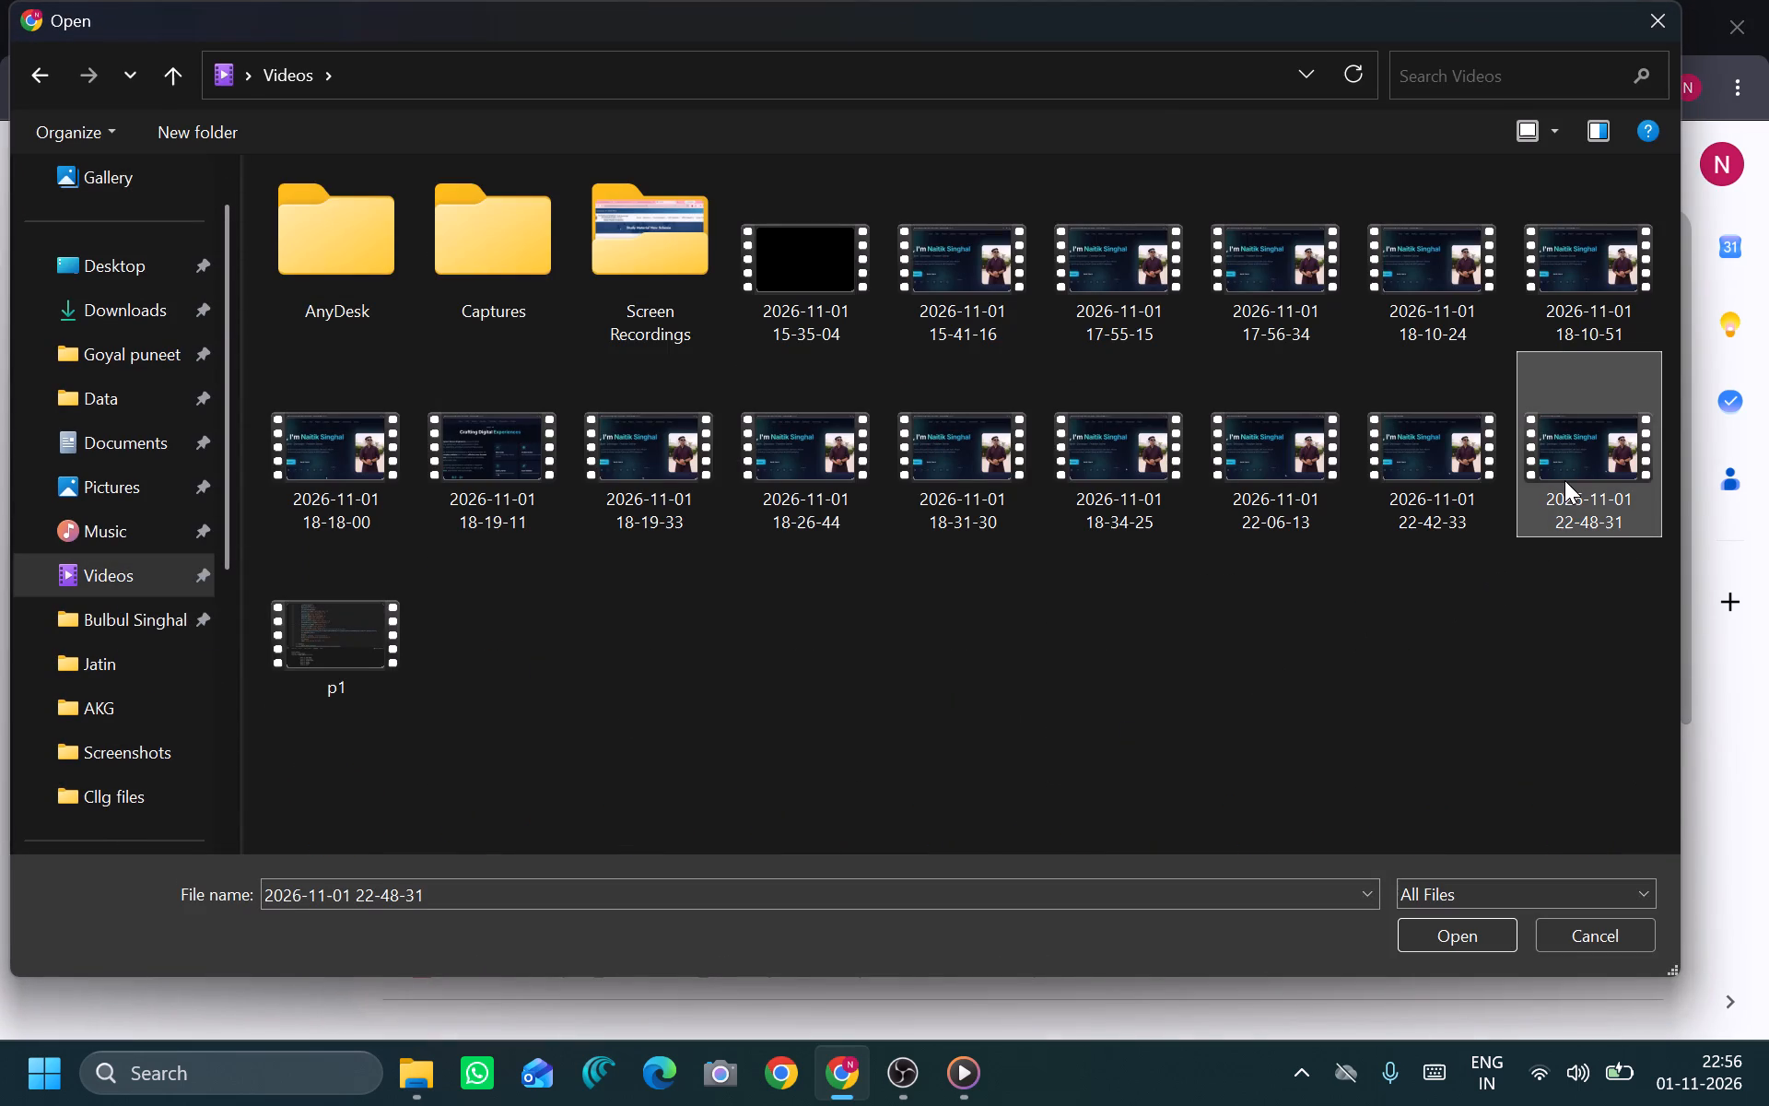
pyautogui.click(1478, 939)
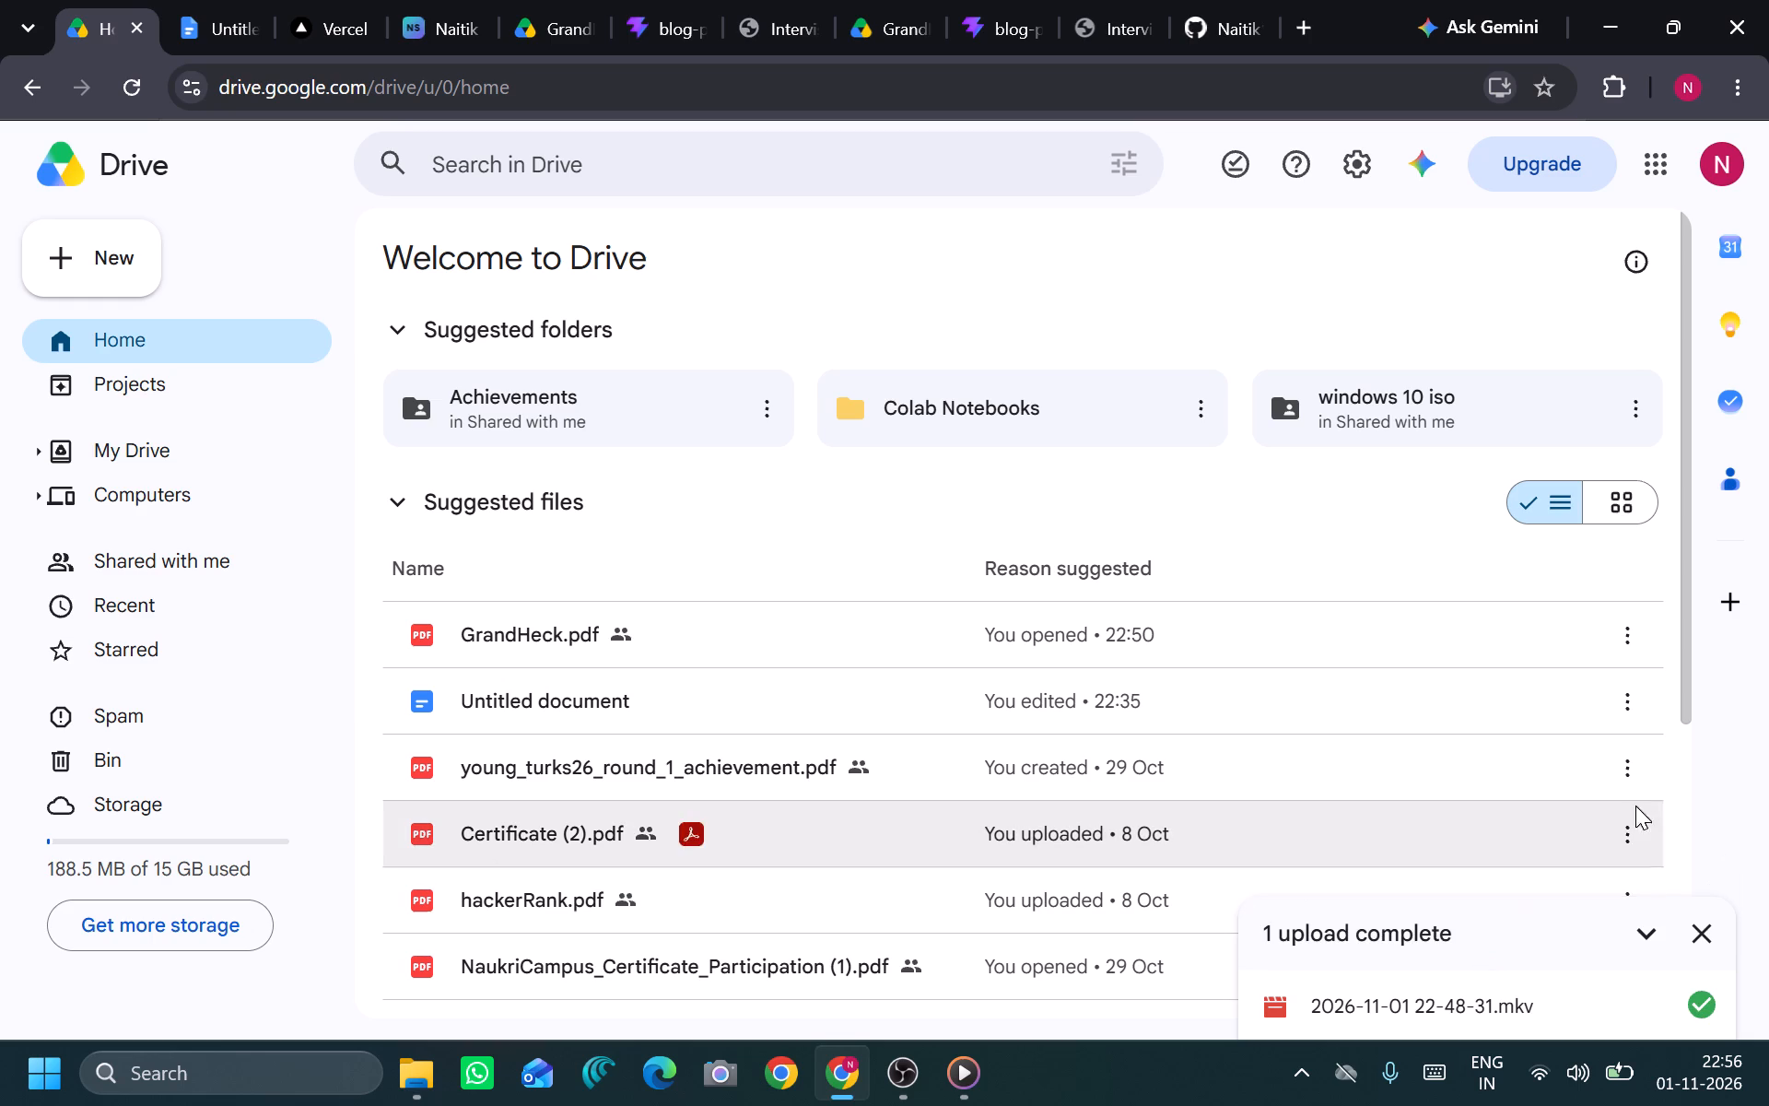
pyautogui.click(1620, 1006)
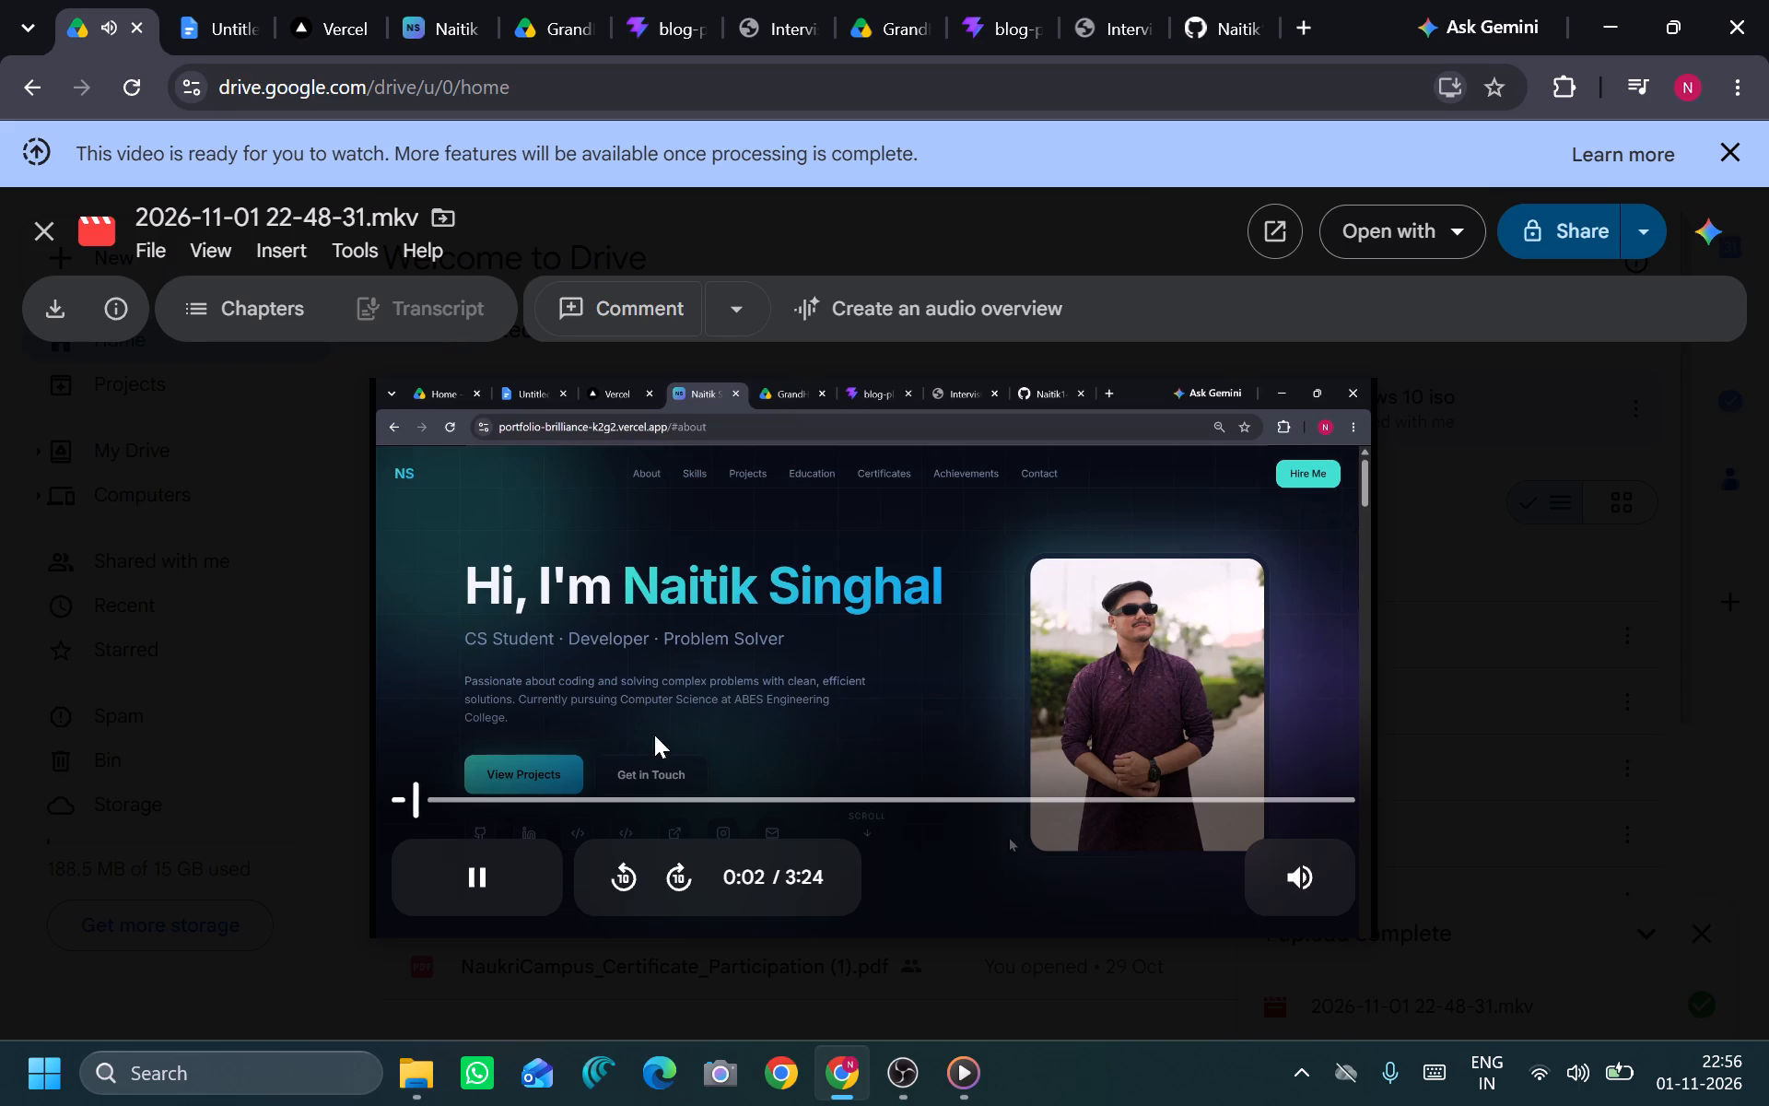
pyautogui.click(495, 874)
pyautogui.click(495, 874)
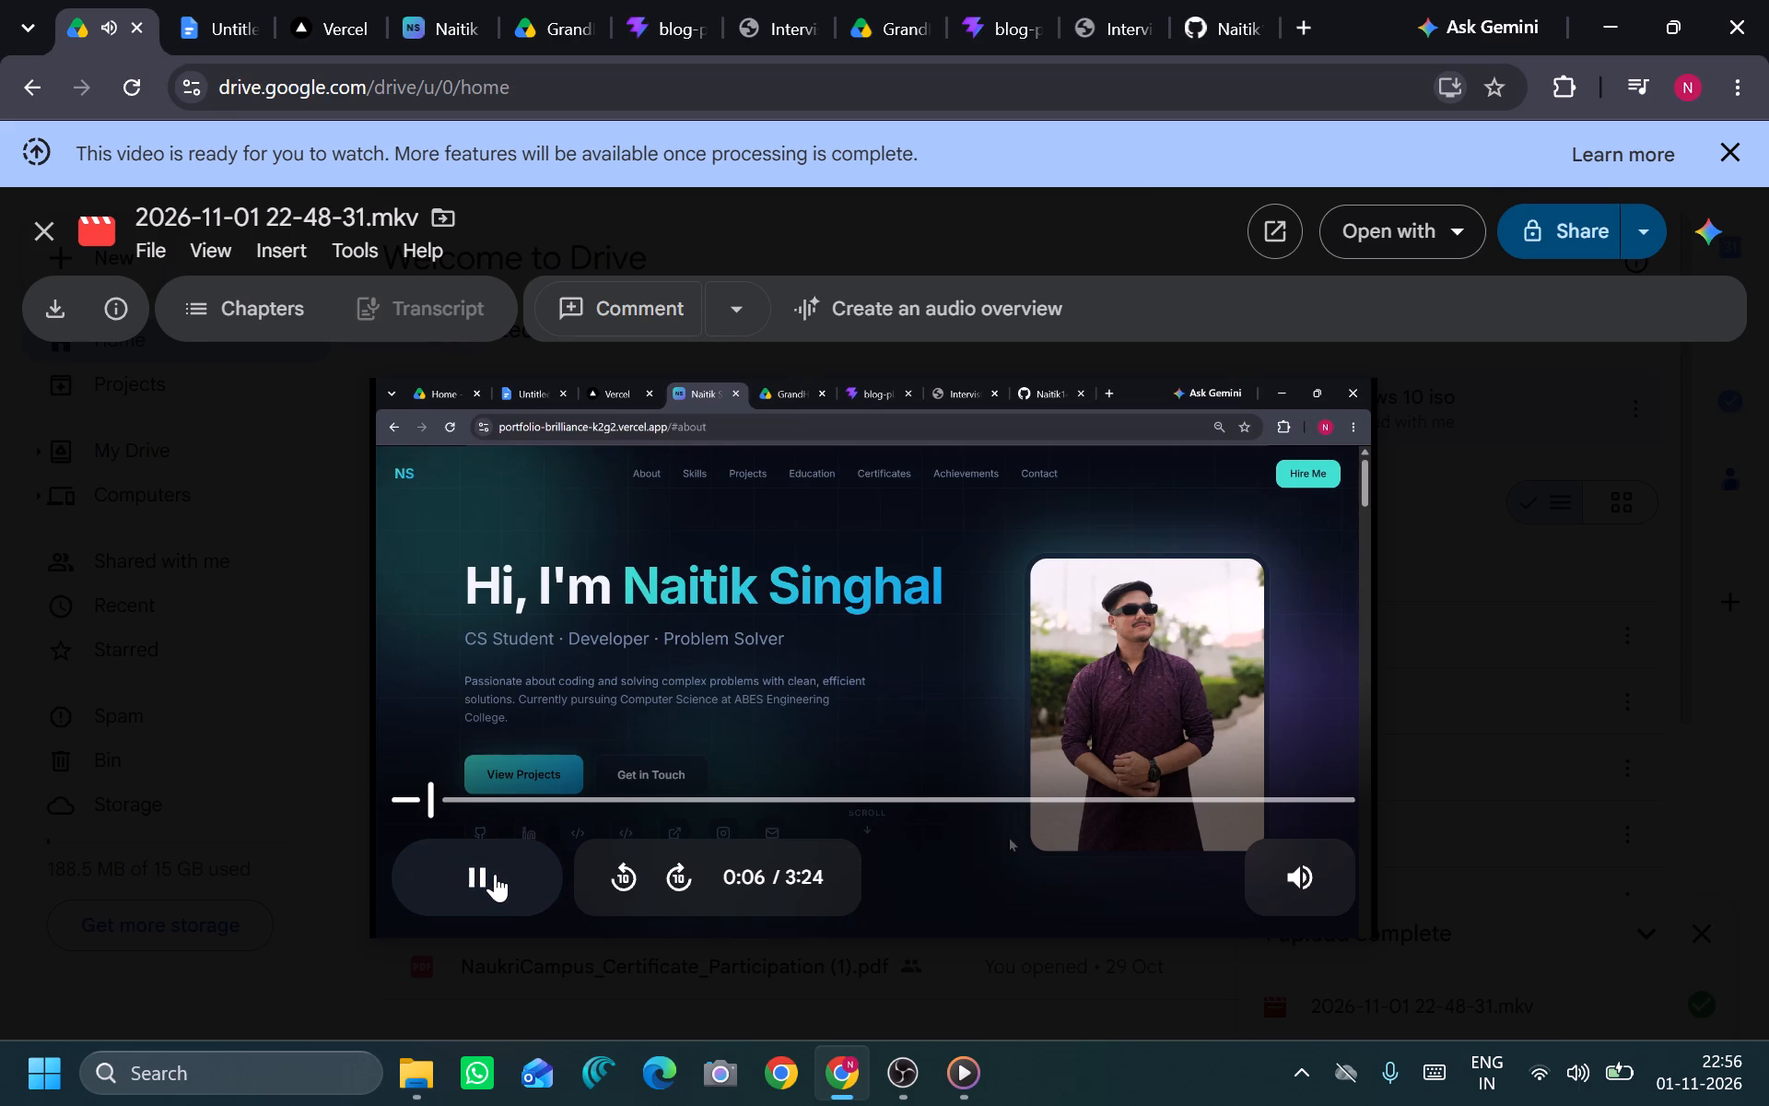
pyautogui.click(495, 874)
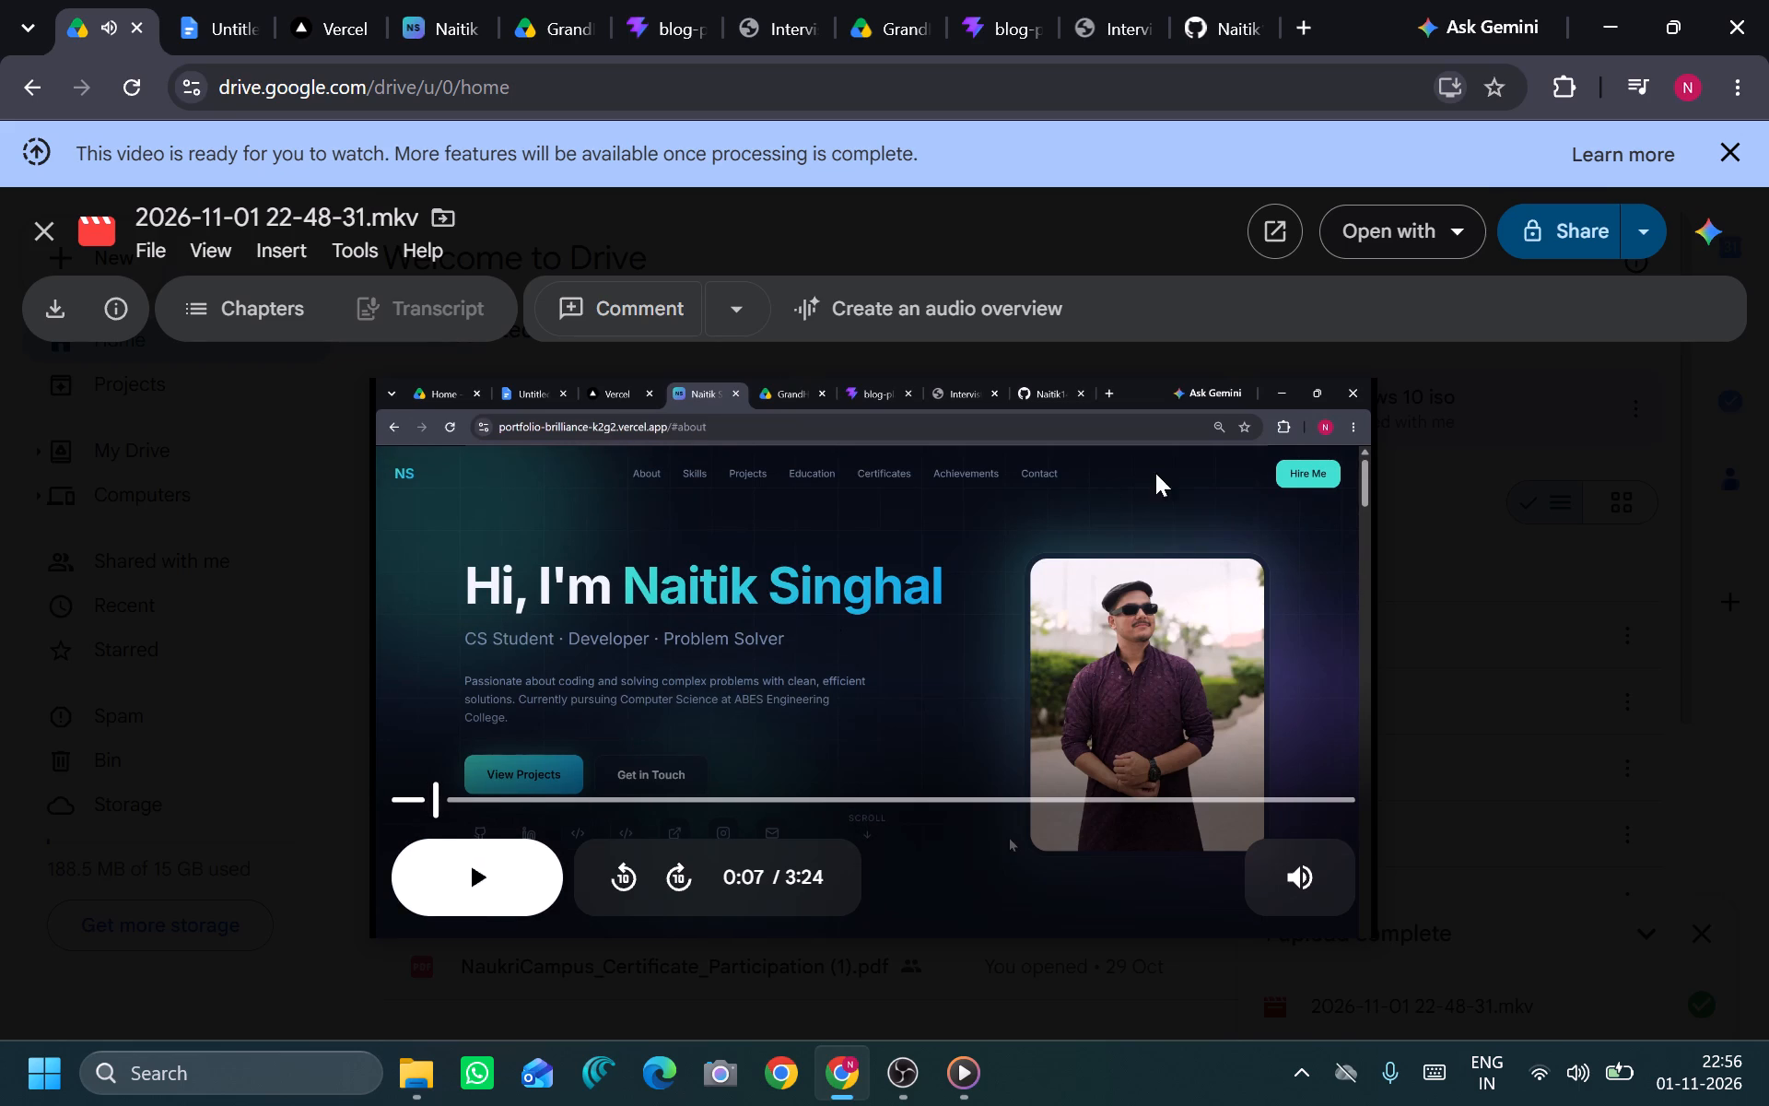
pyautogui.click(1634, 243)
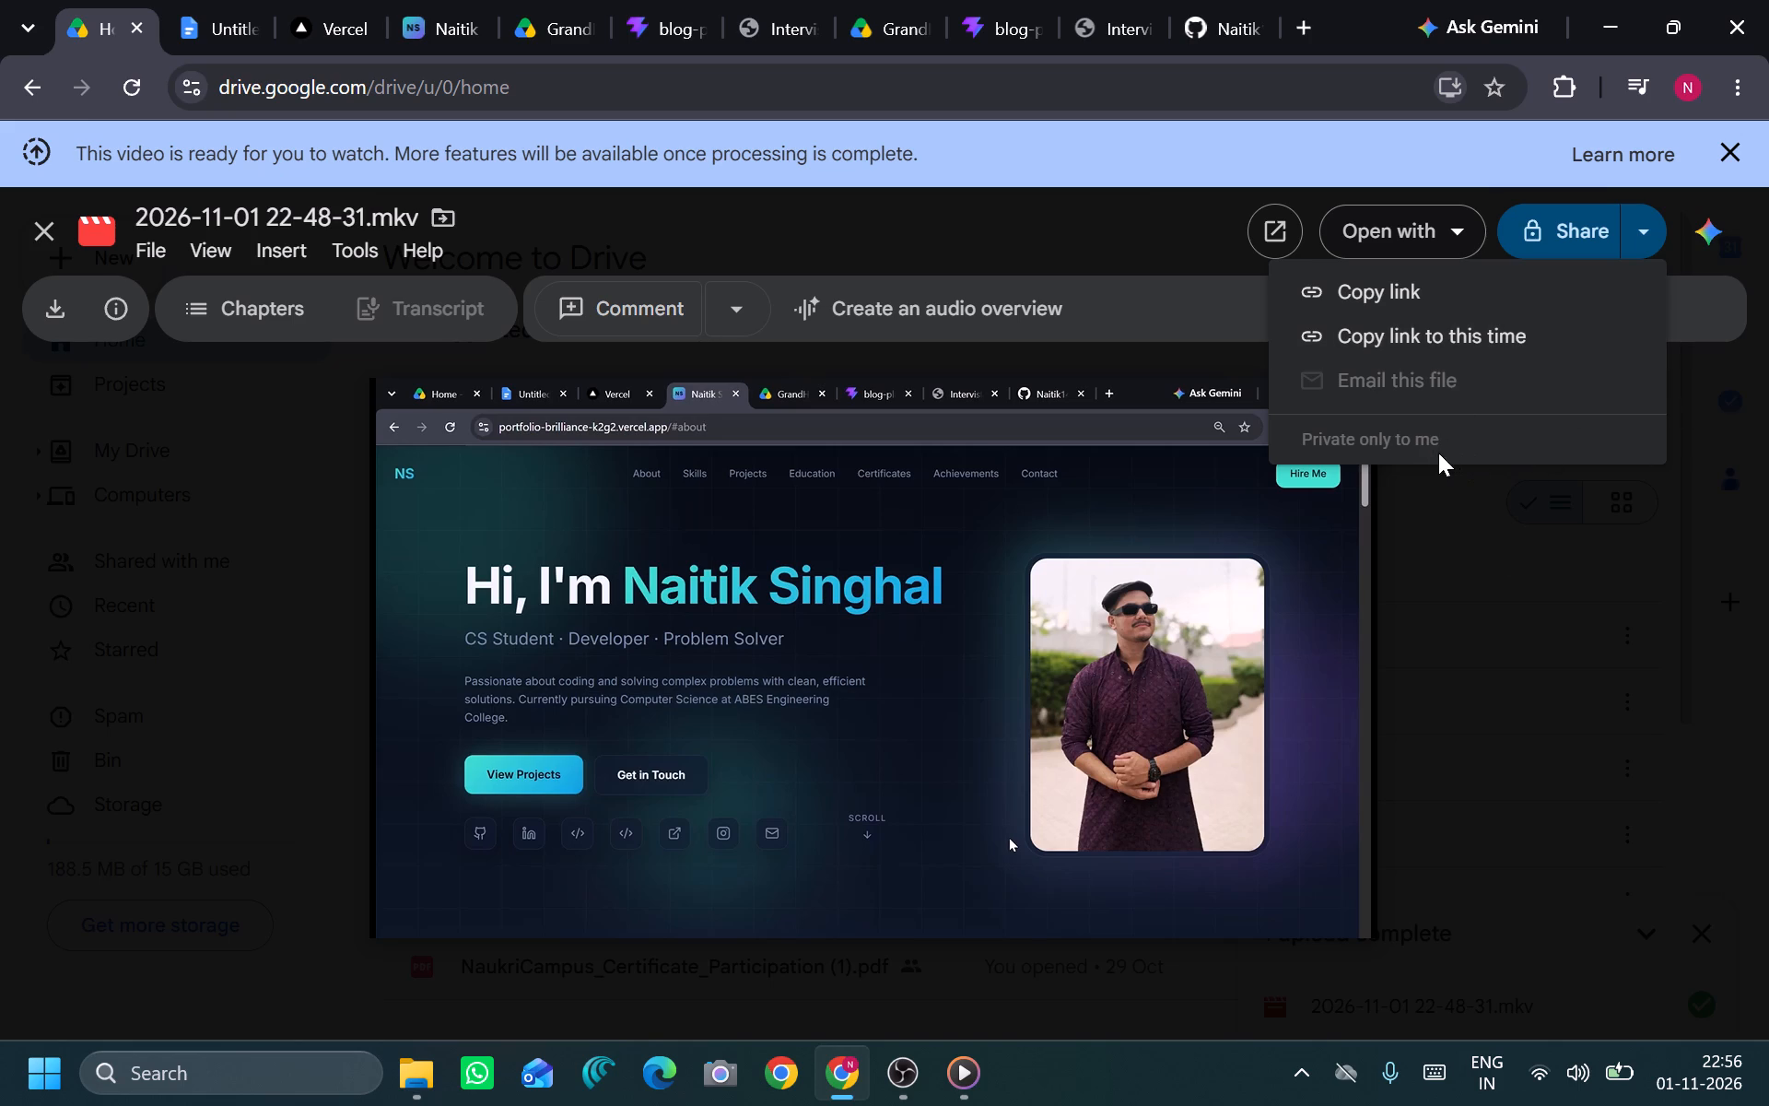
pyautogui.click(1472, 511)
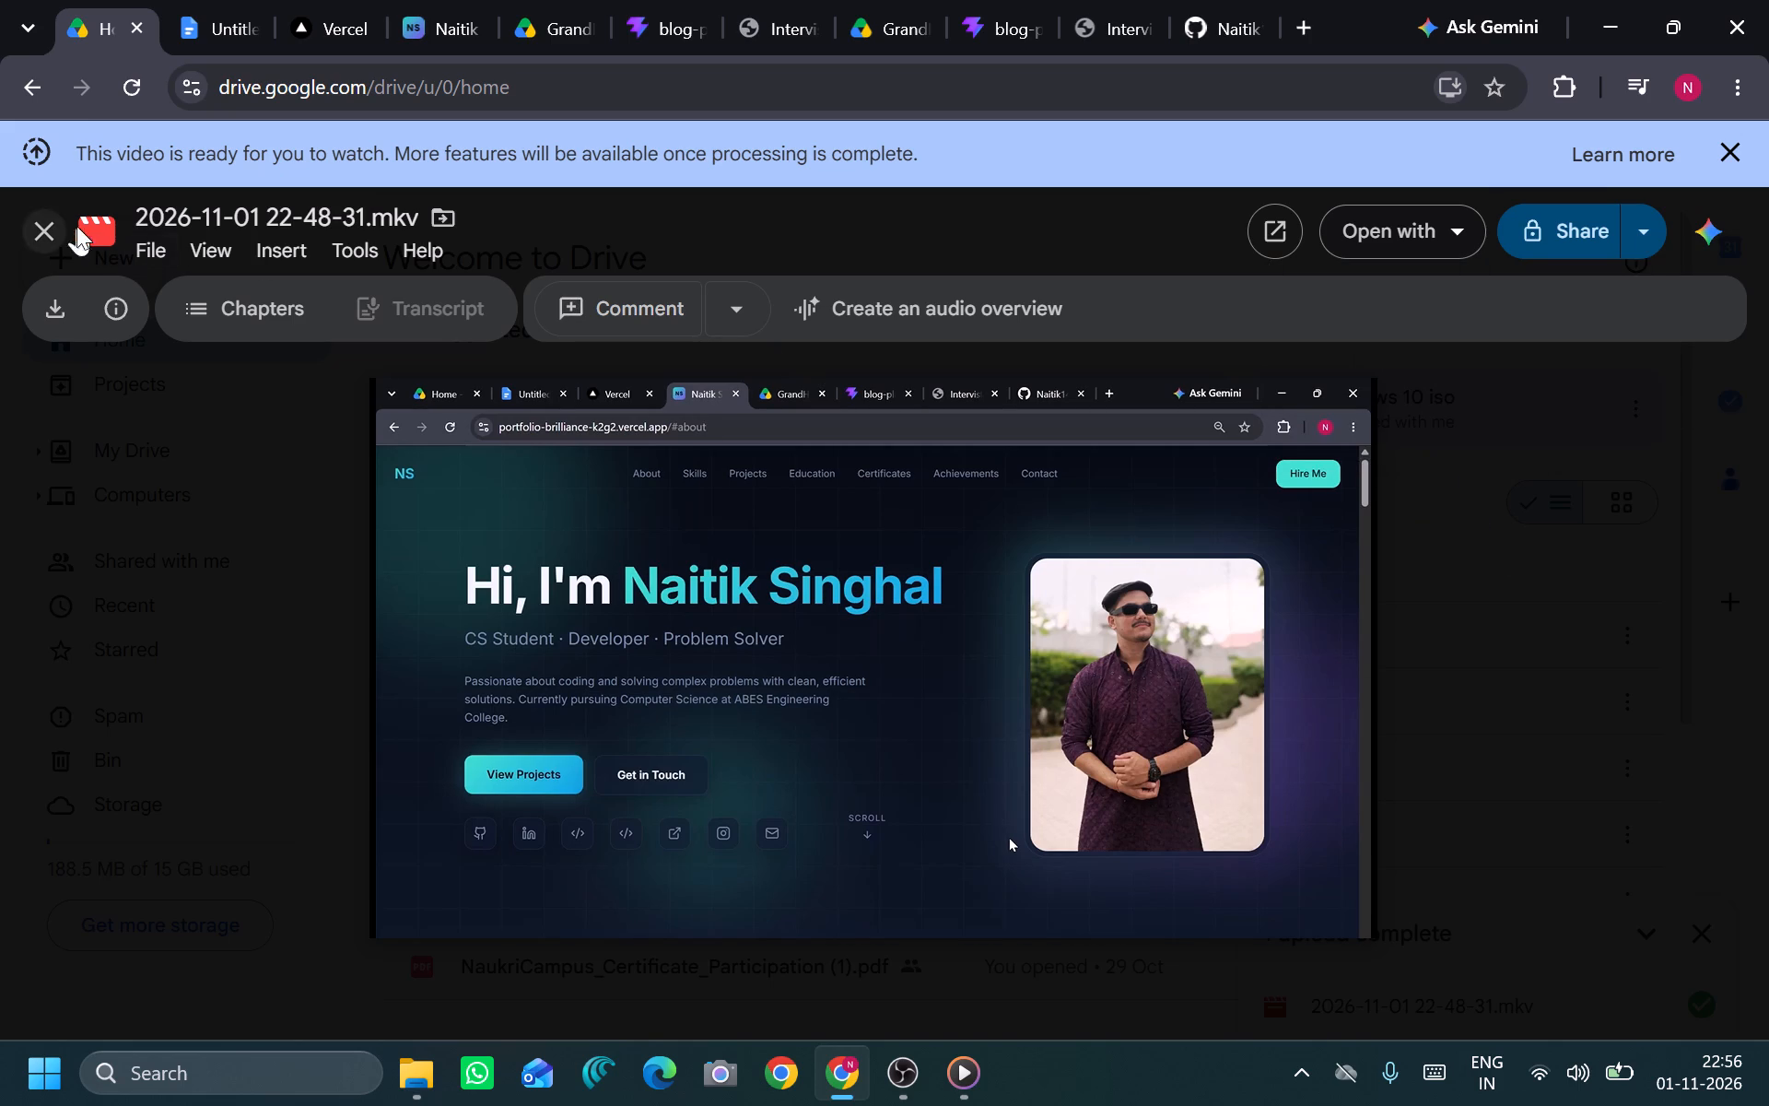
pyautogui.click(72, 230)
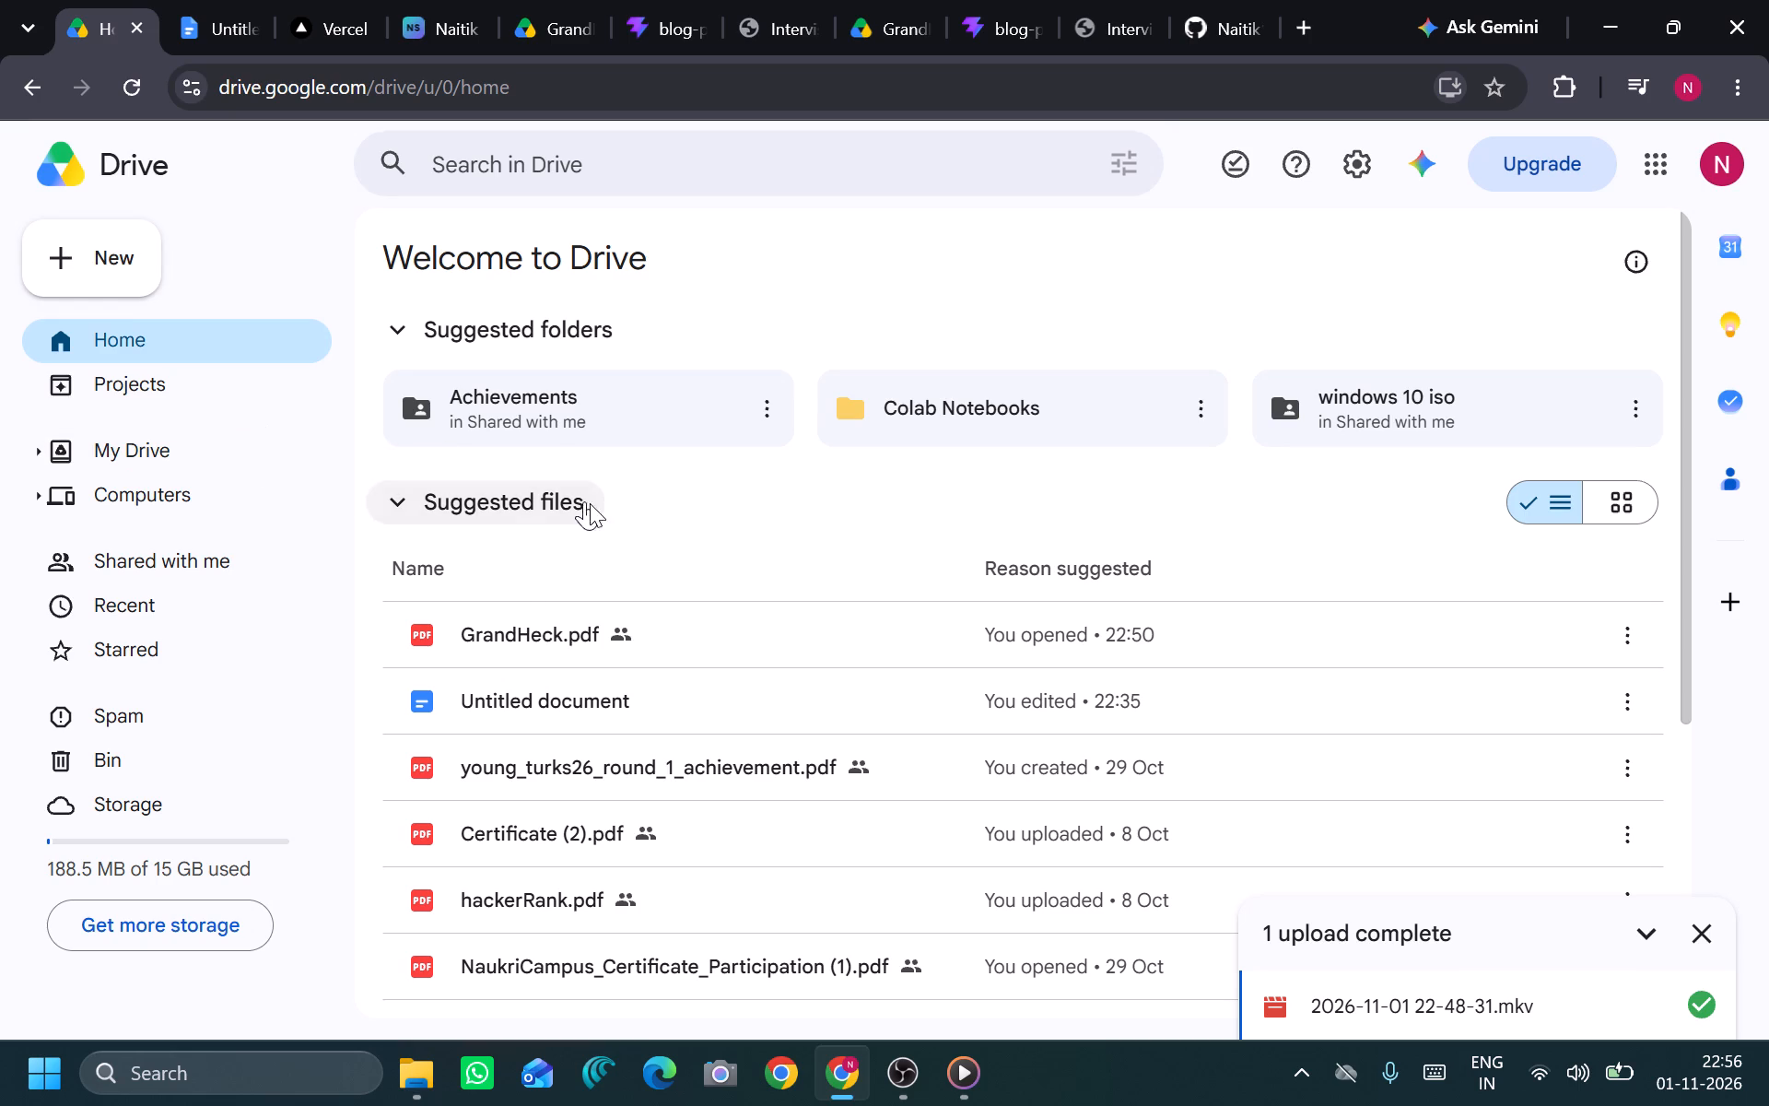
pyautogui.click(161, 615)
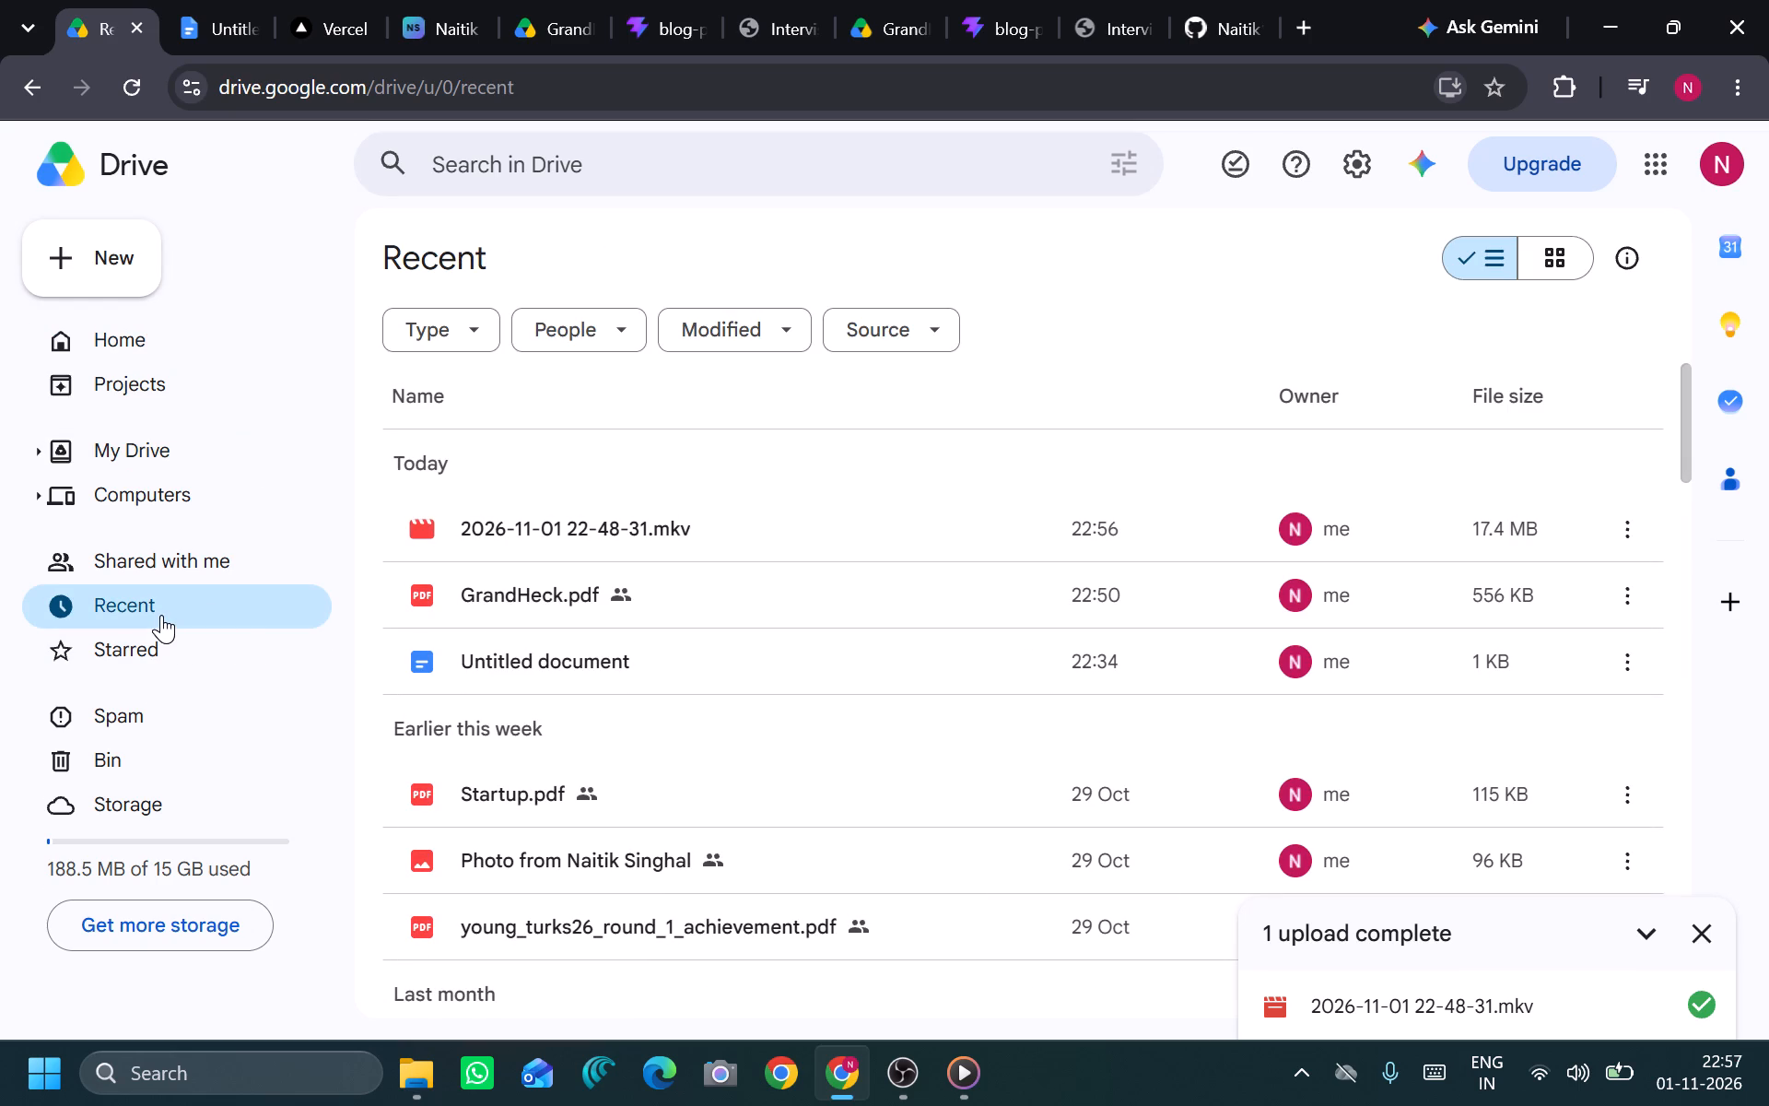
pyautogui.click(1638, 531)
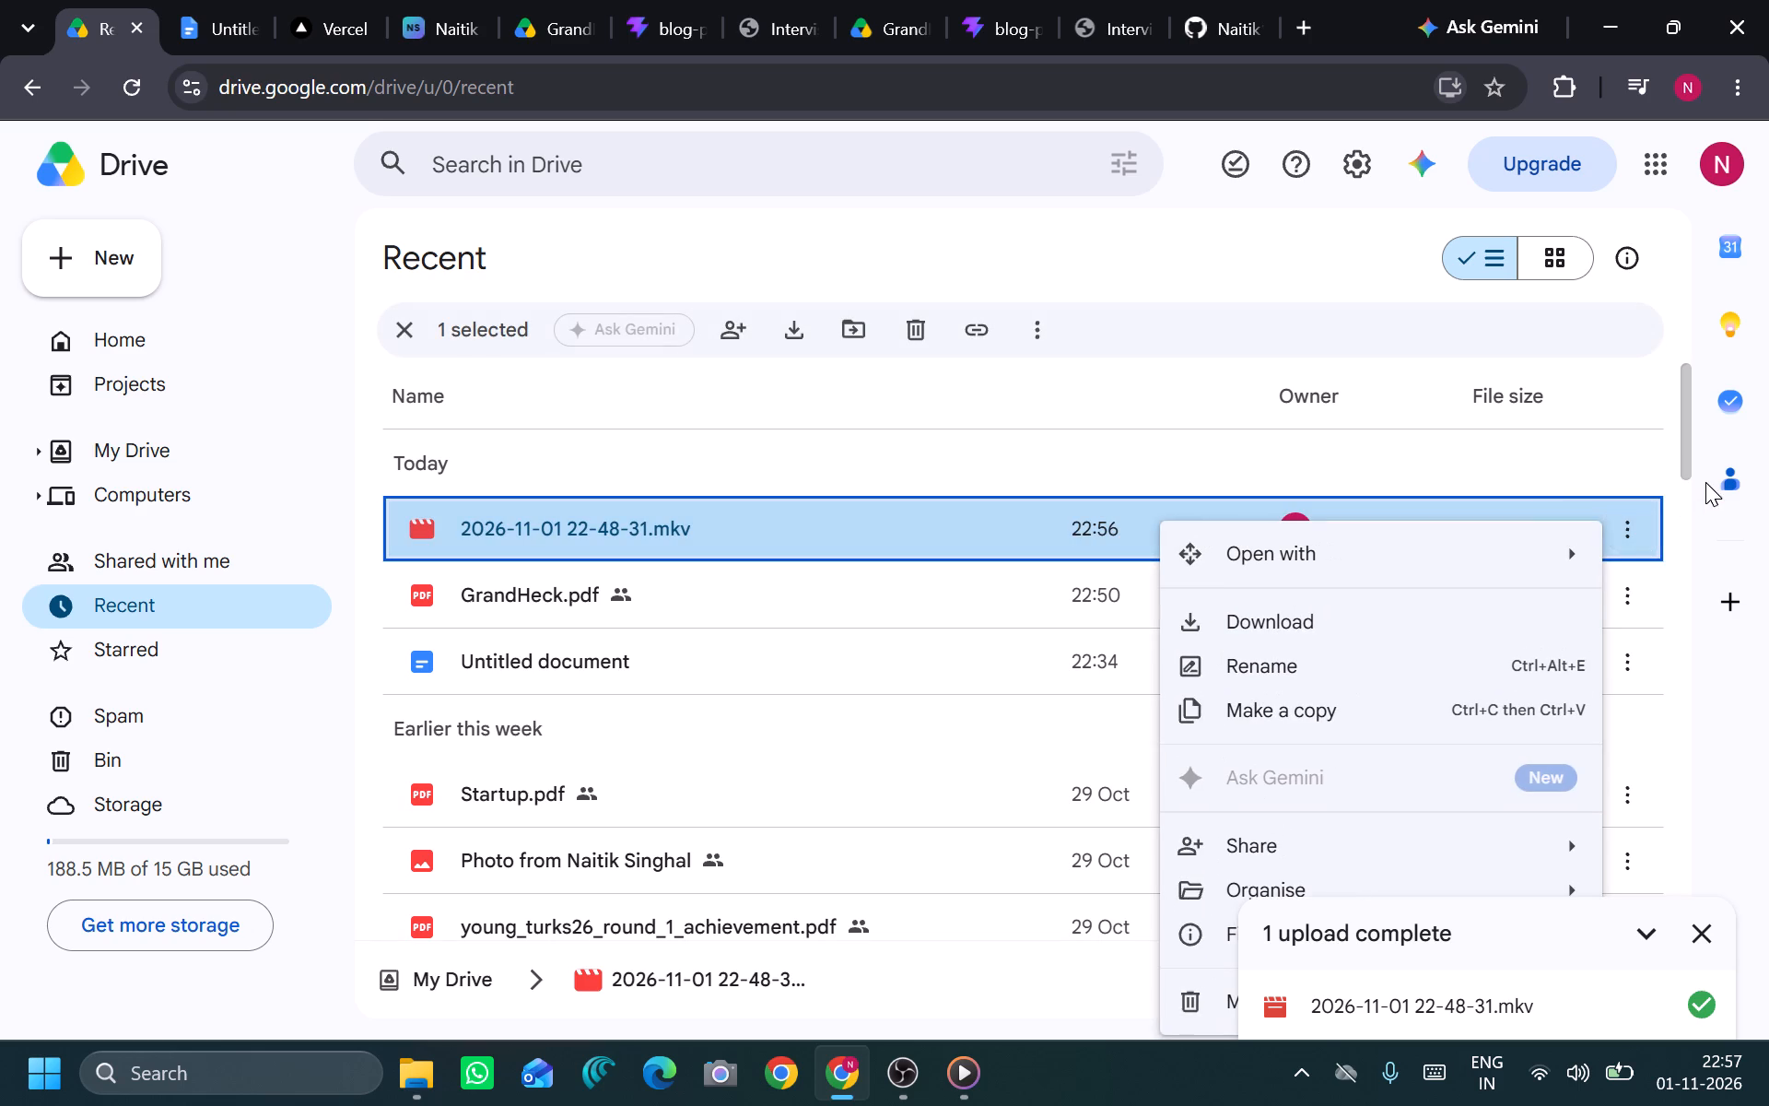
pyautogui.moveTo(1691, 462); pyautogui.dragTo(1694, 502)
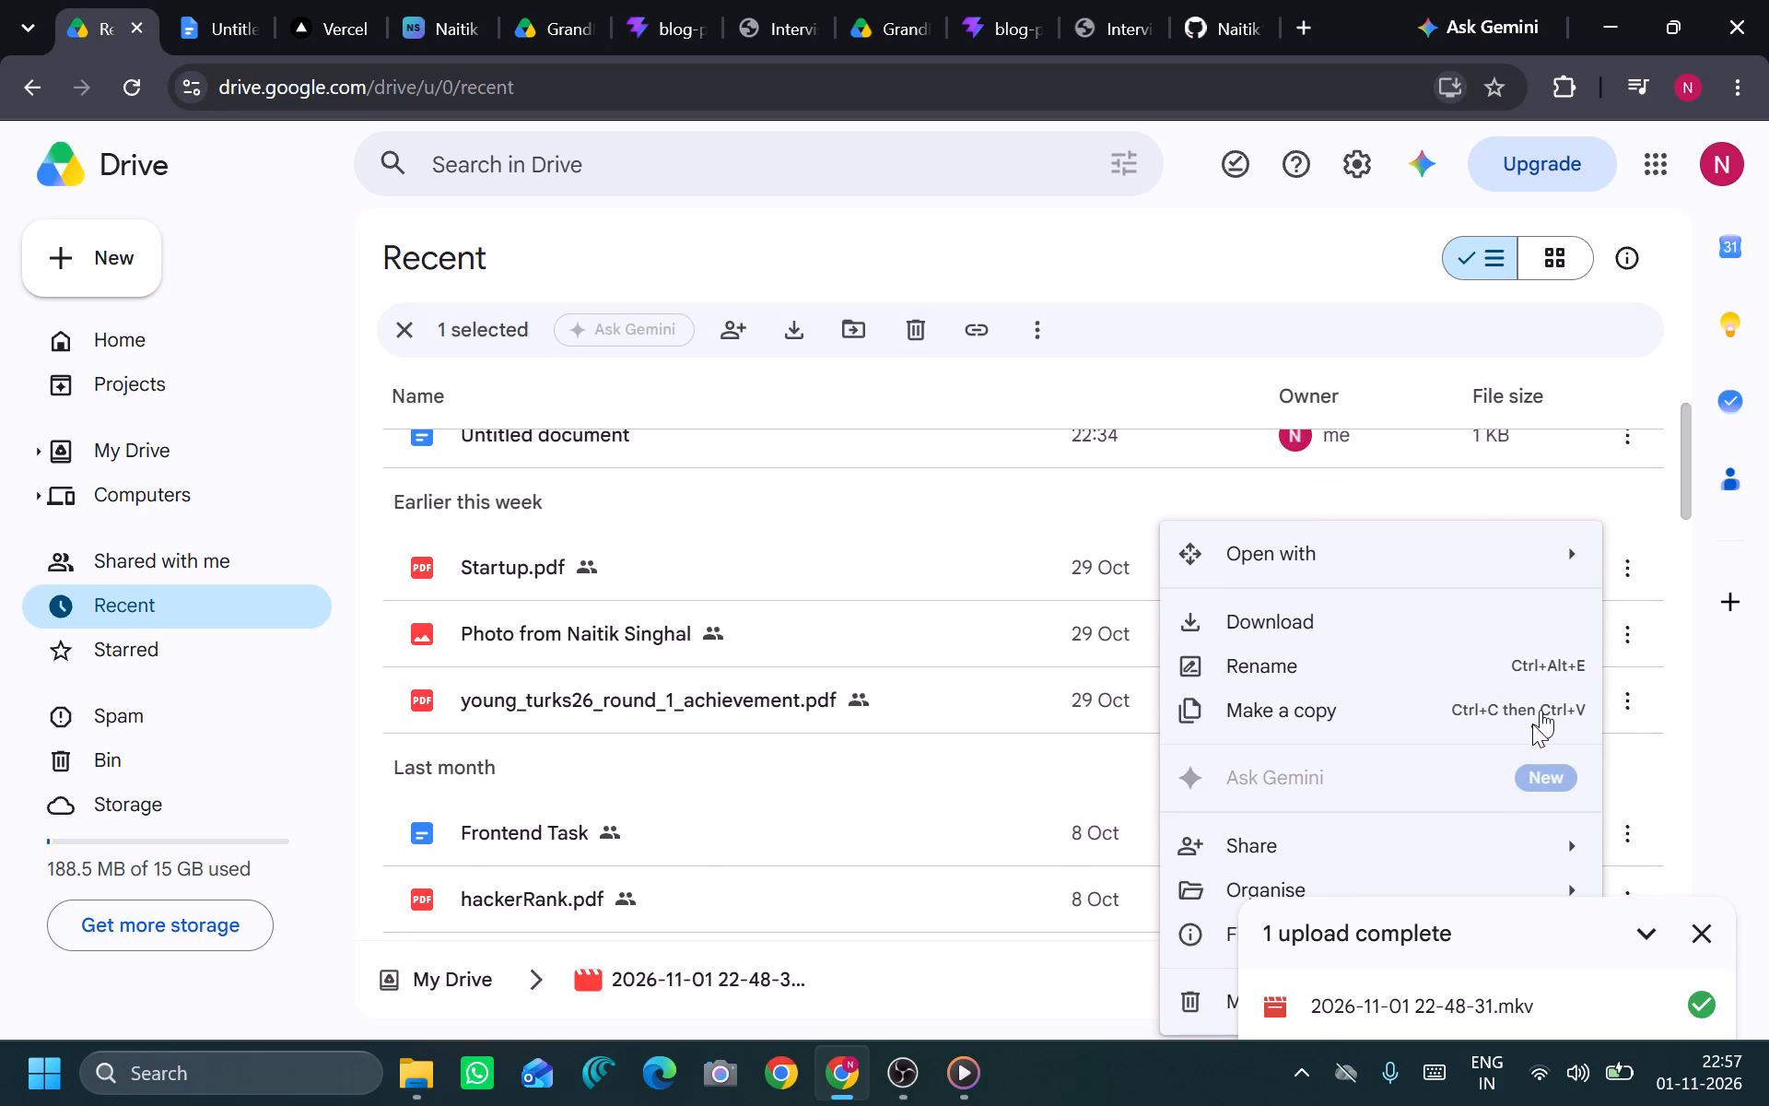
pyautogui.click(1704, 927)
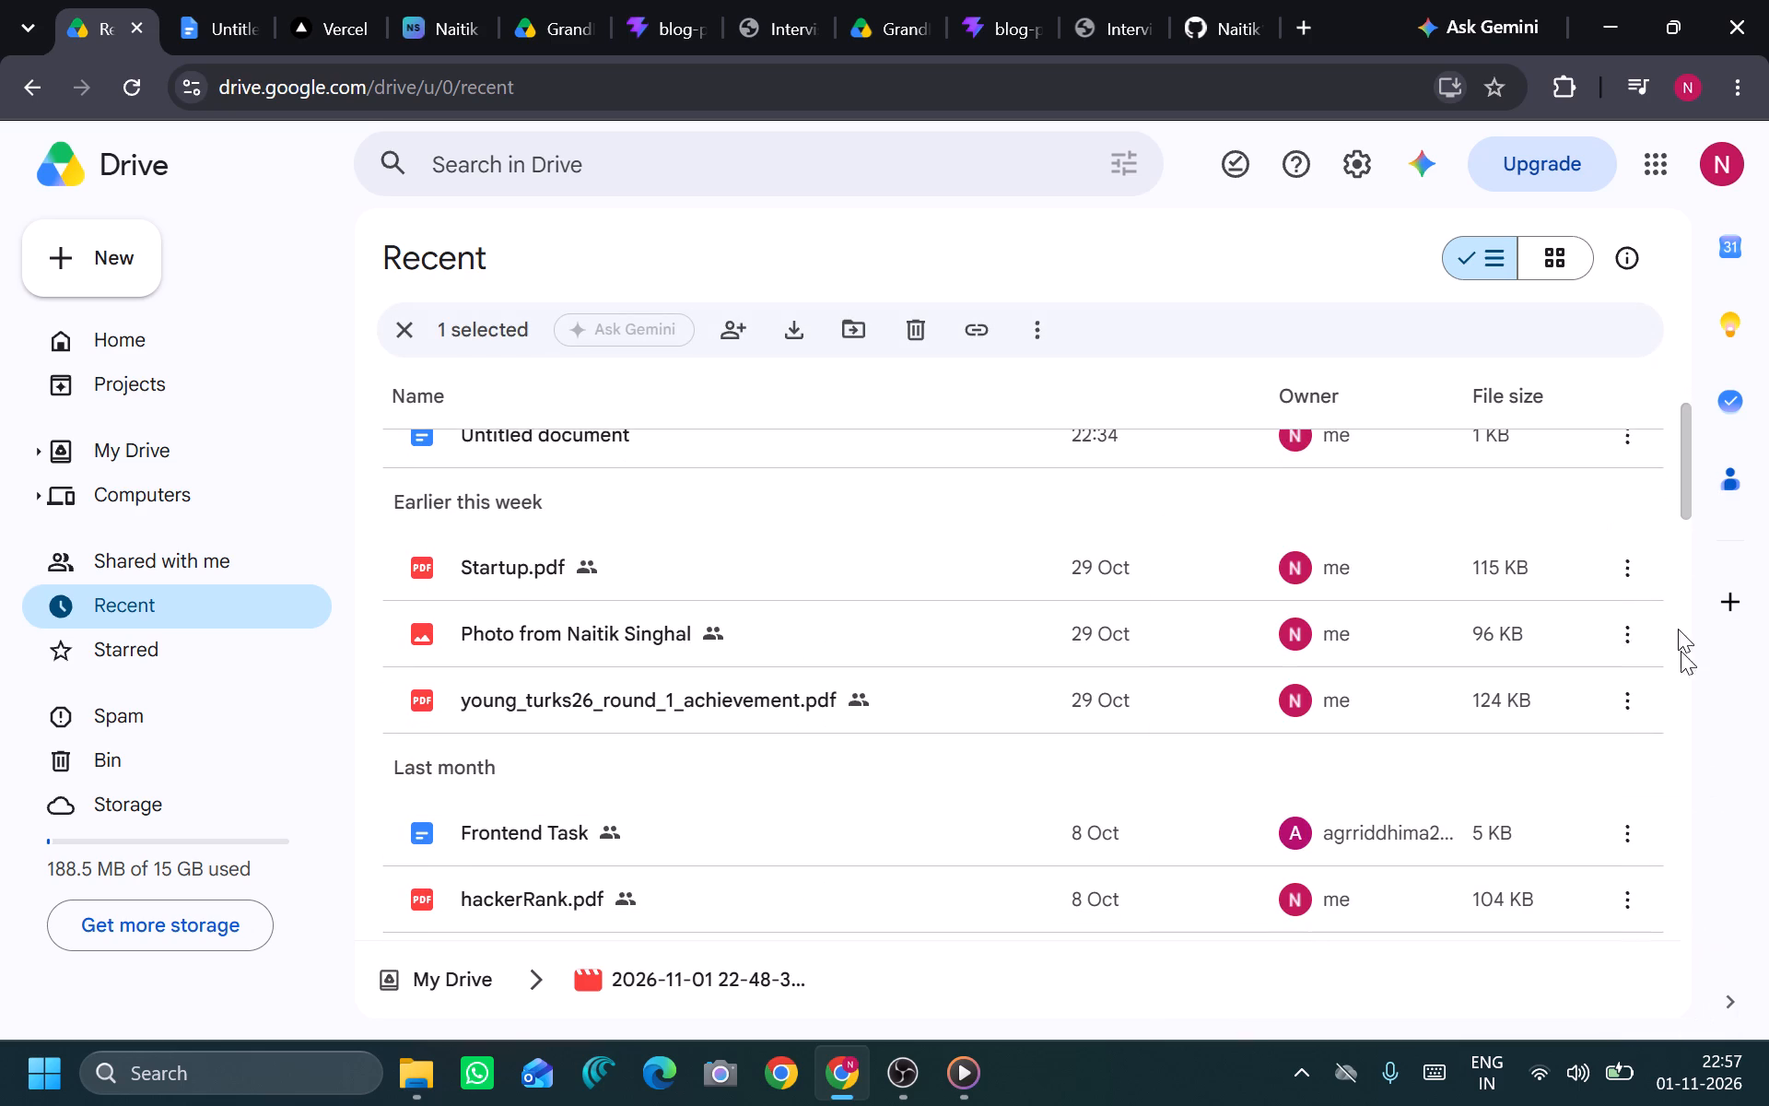
pyautogui.moveTo(1689, 469); pyautogui.dragTo(1689, 429)
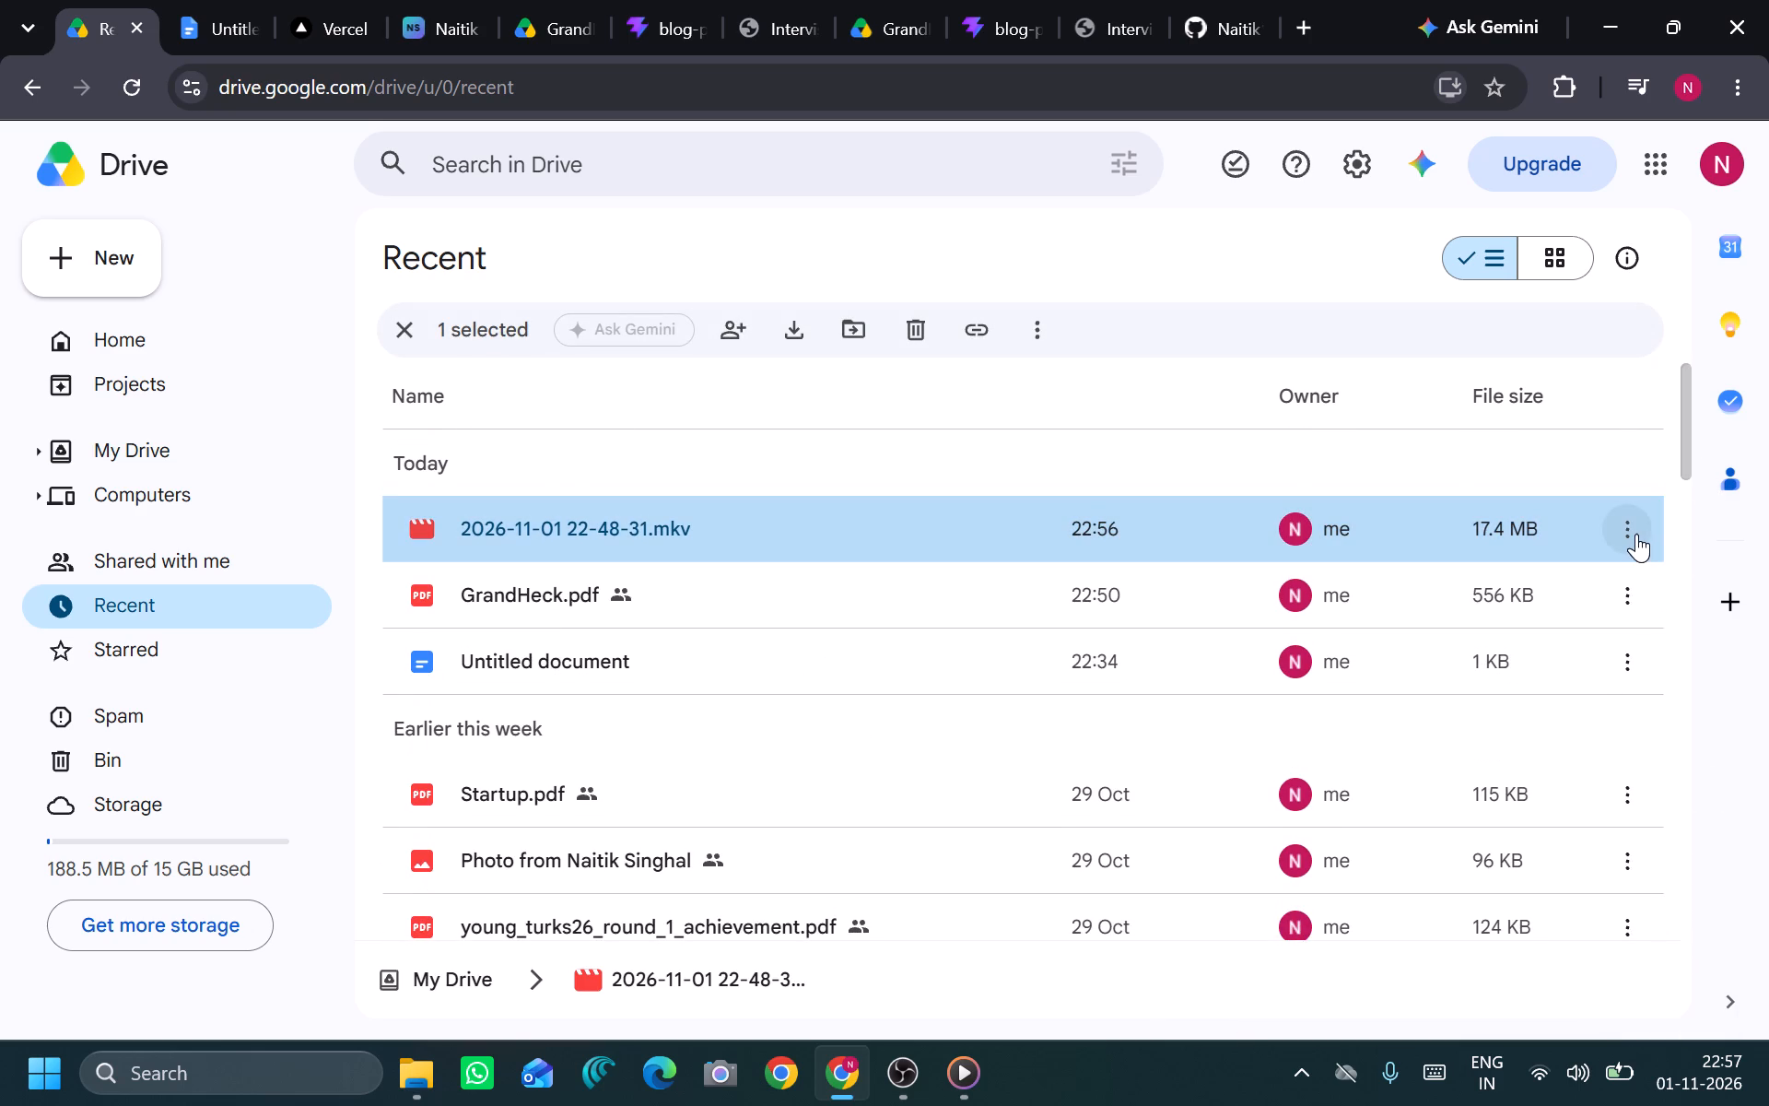
pyautogui.click(1636, 534)
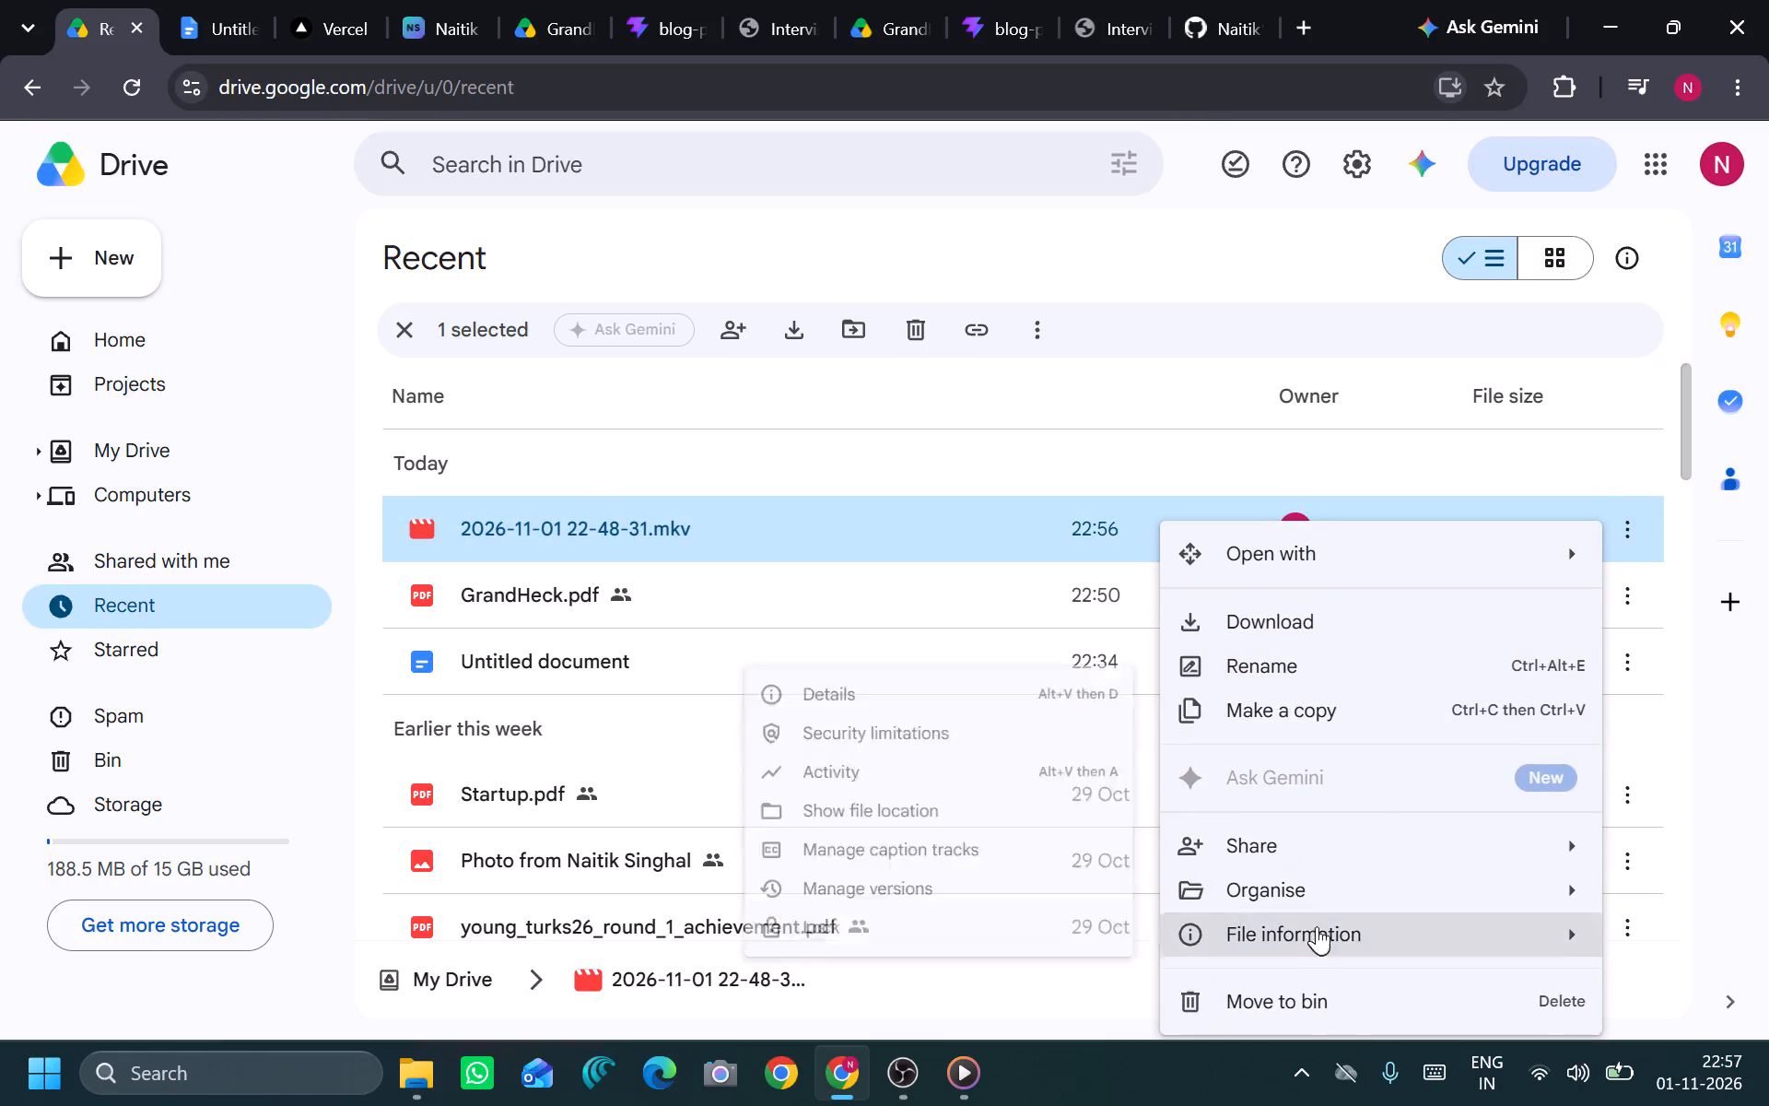
pyautogui.click(1328, 840)
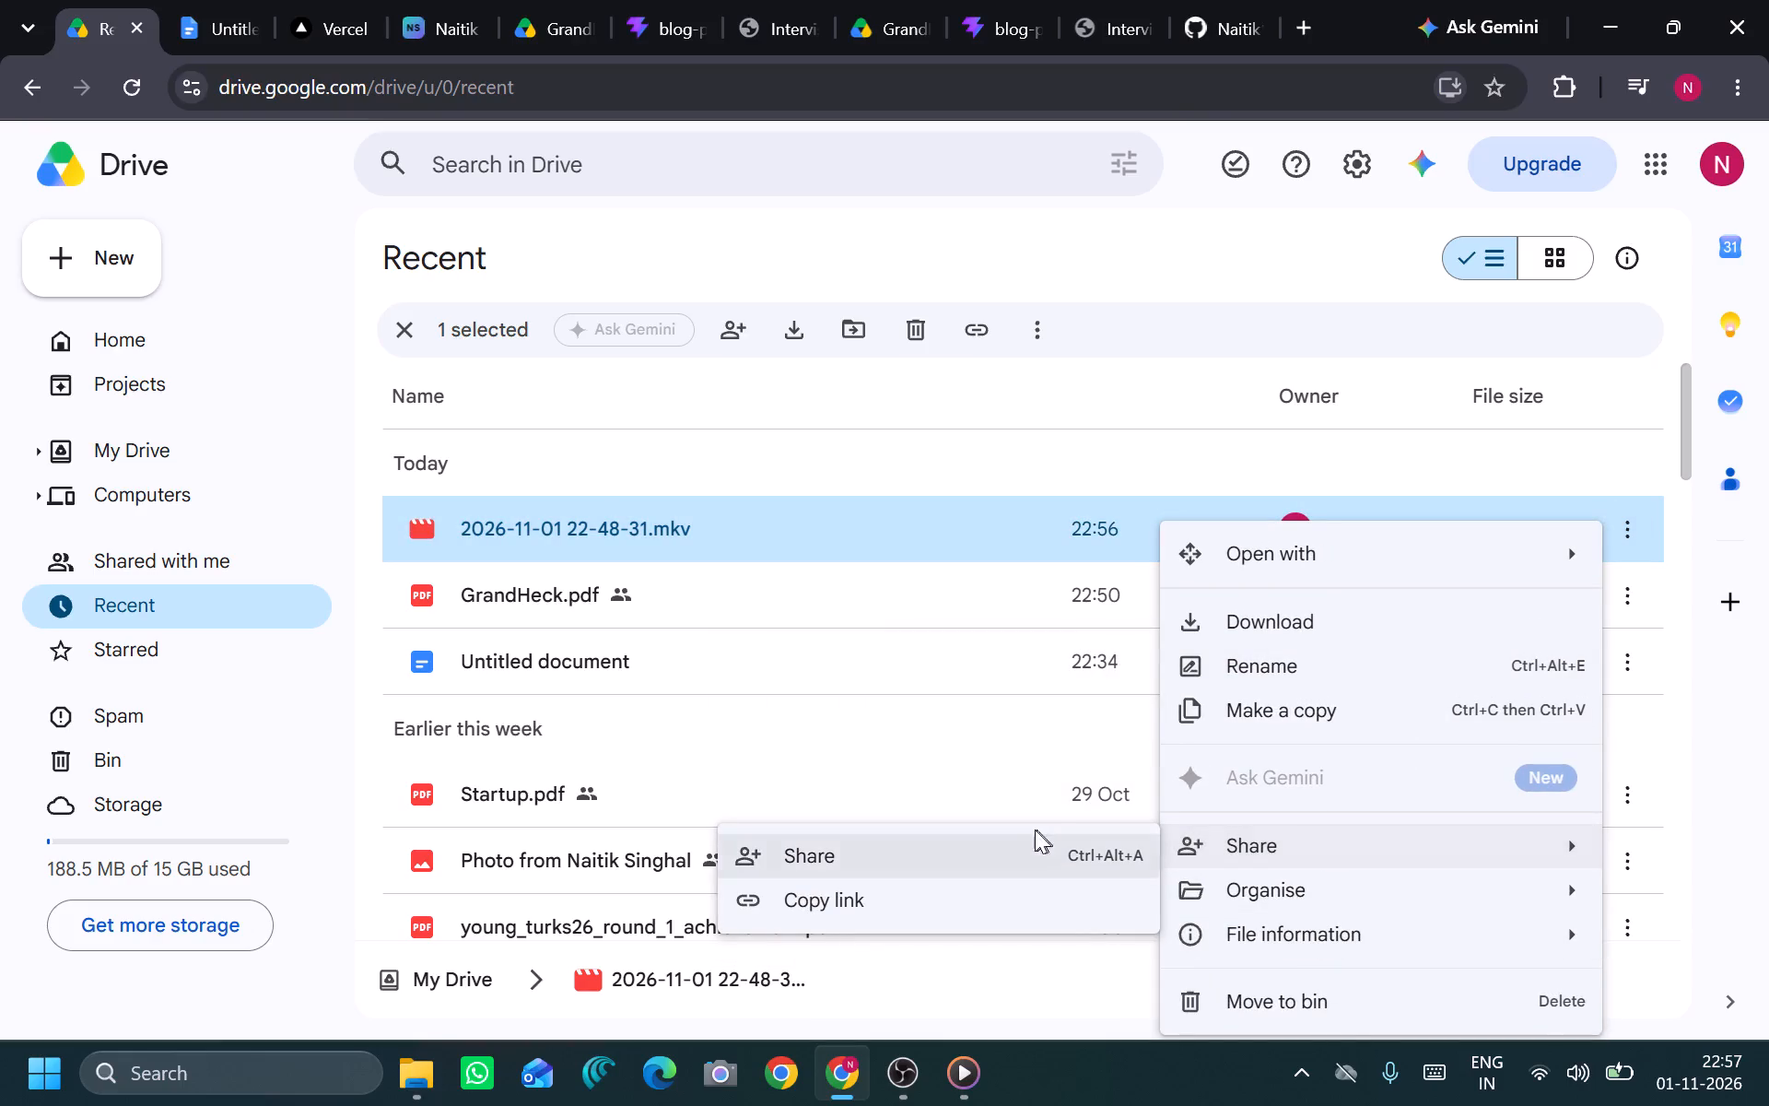
pyautogui.click(1030, 841)
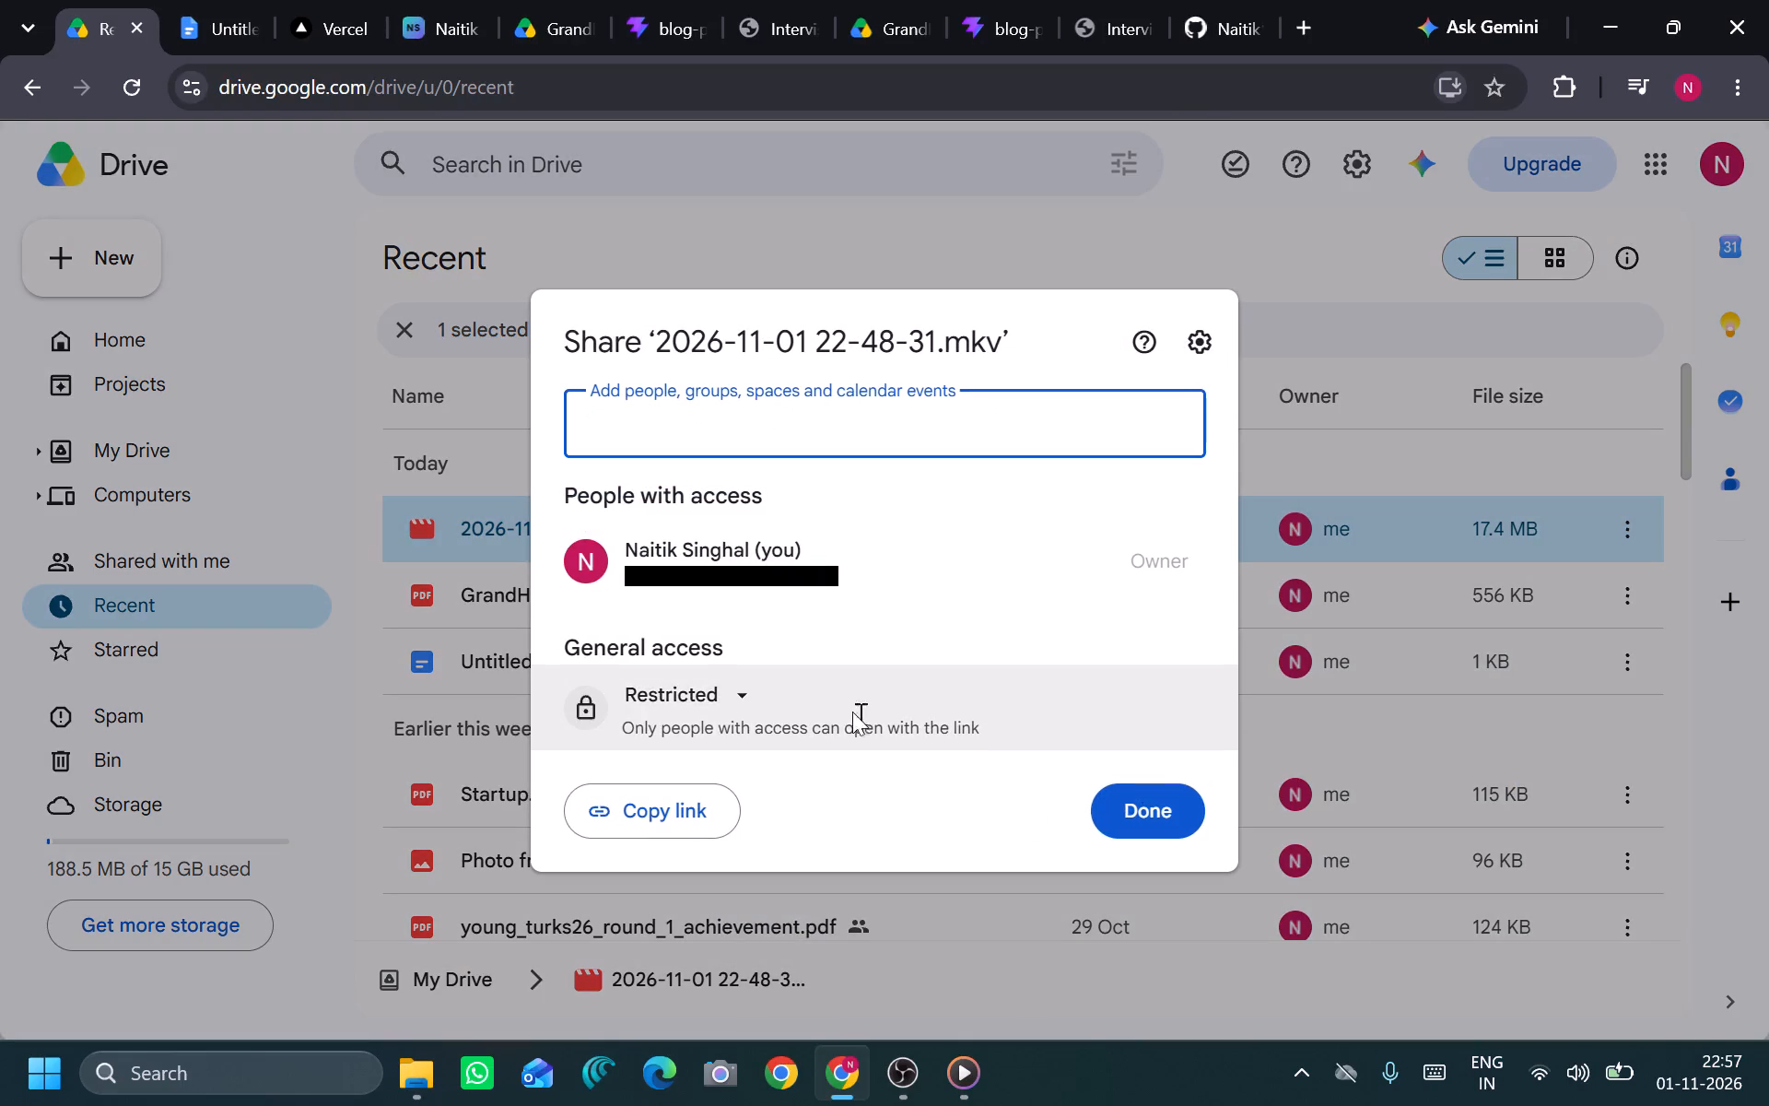
pyautogui.click(756, 684)
pyautogui.click(742, 814)
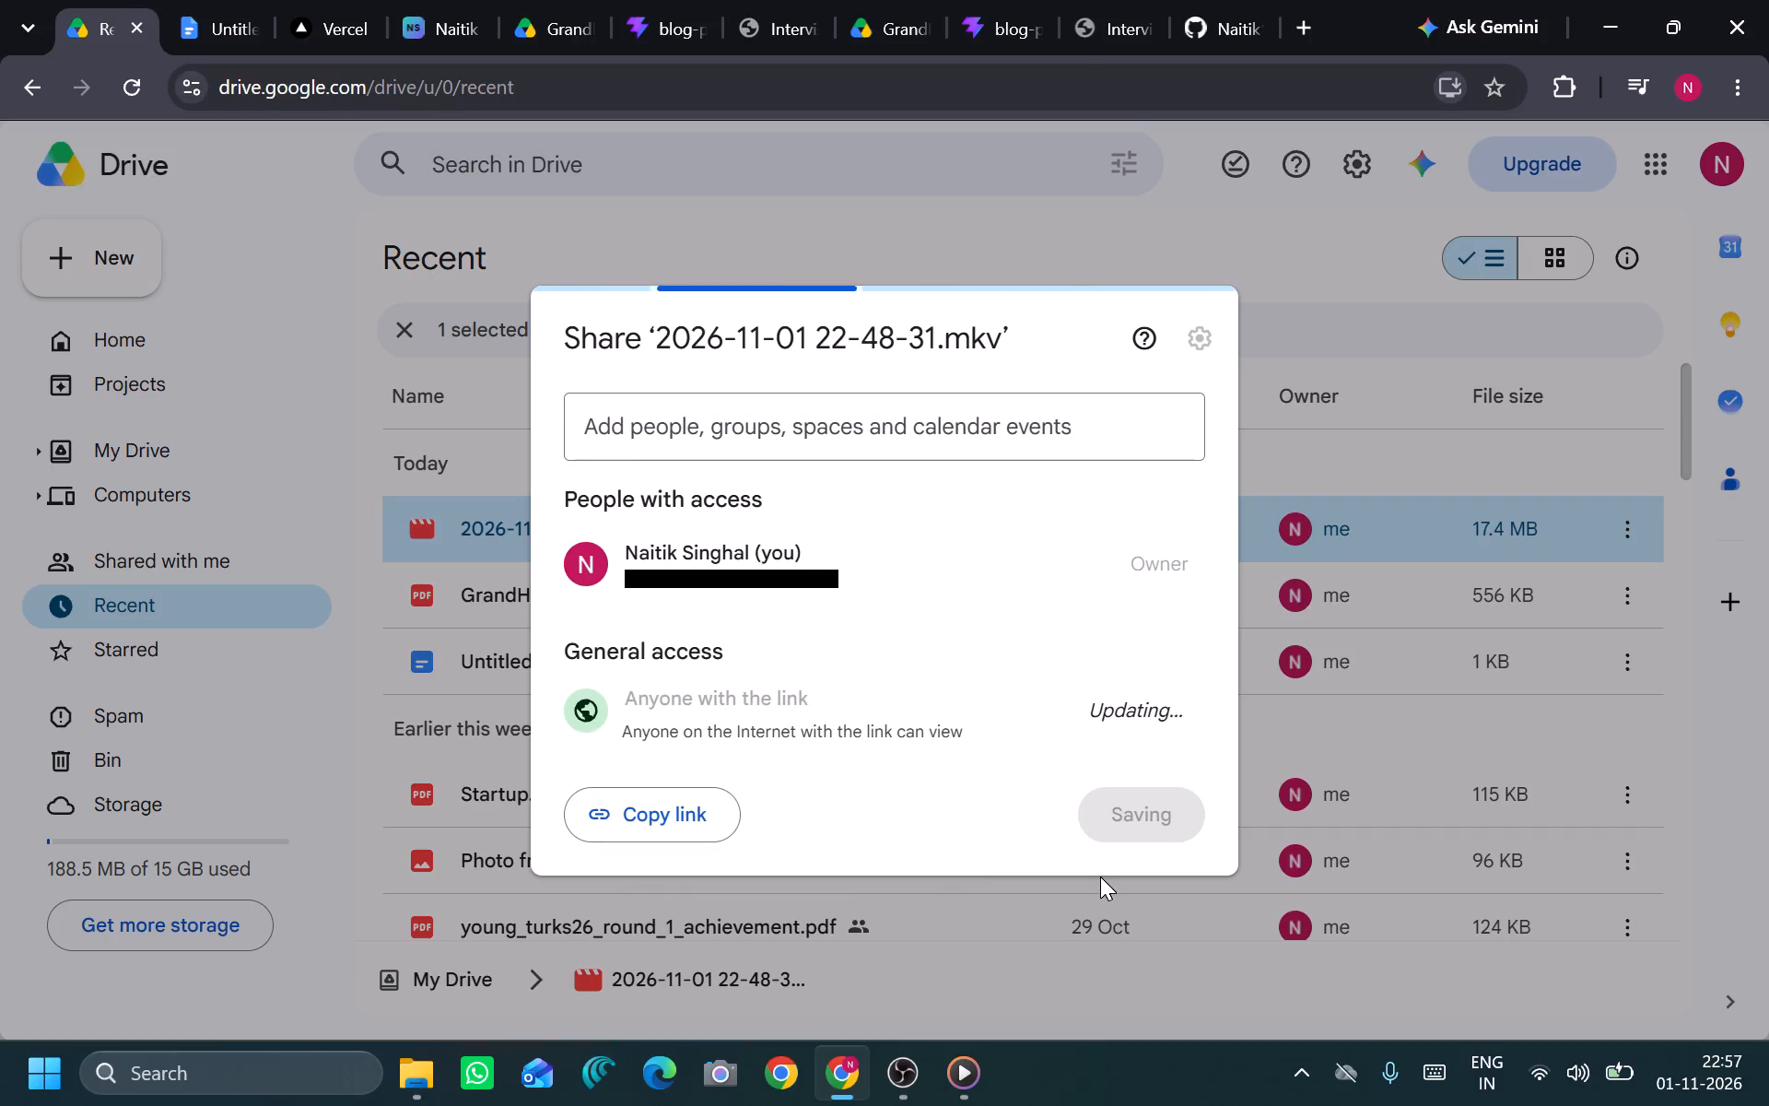
pyautogui.click(1153, 812)
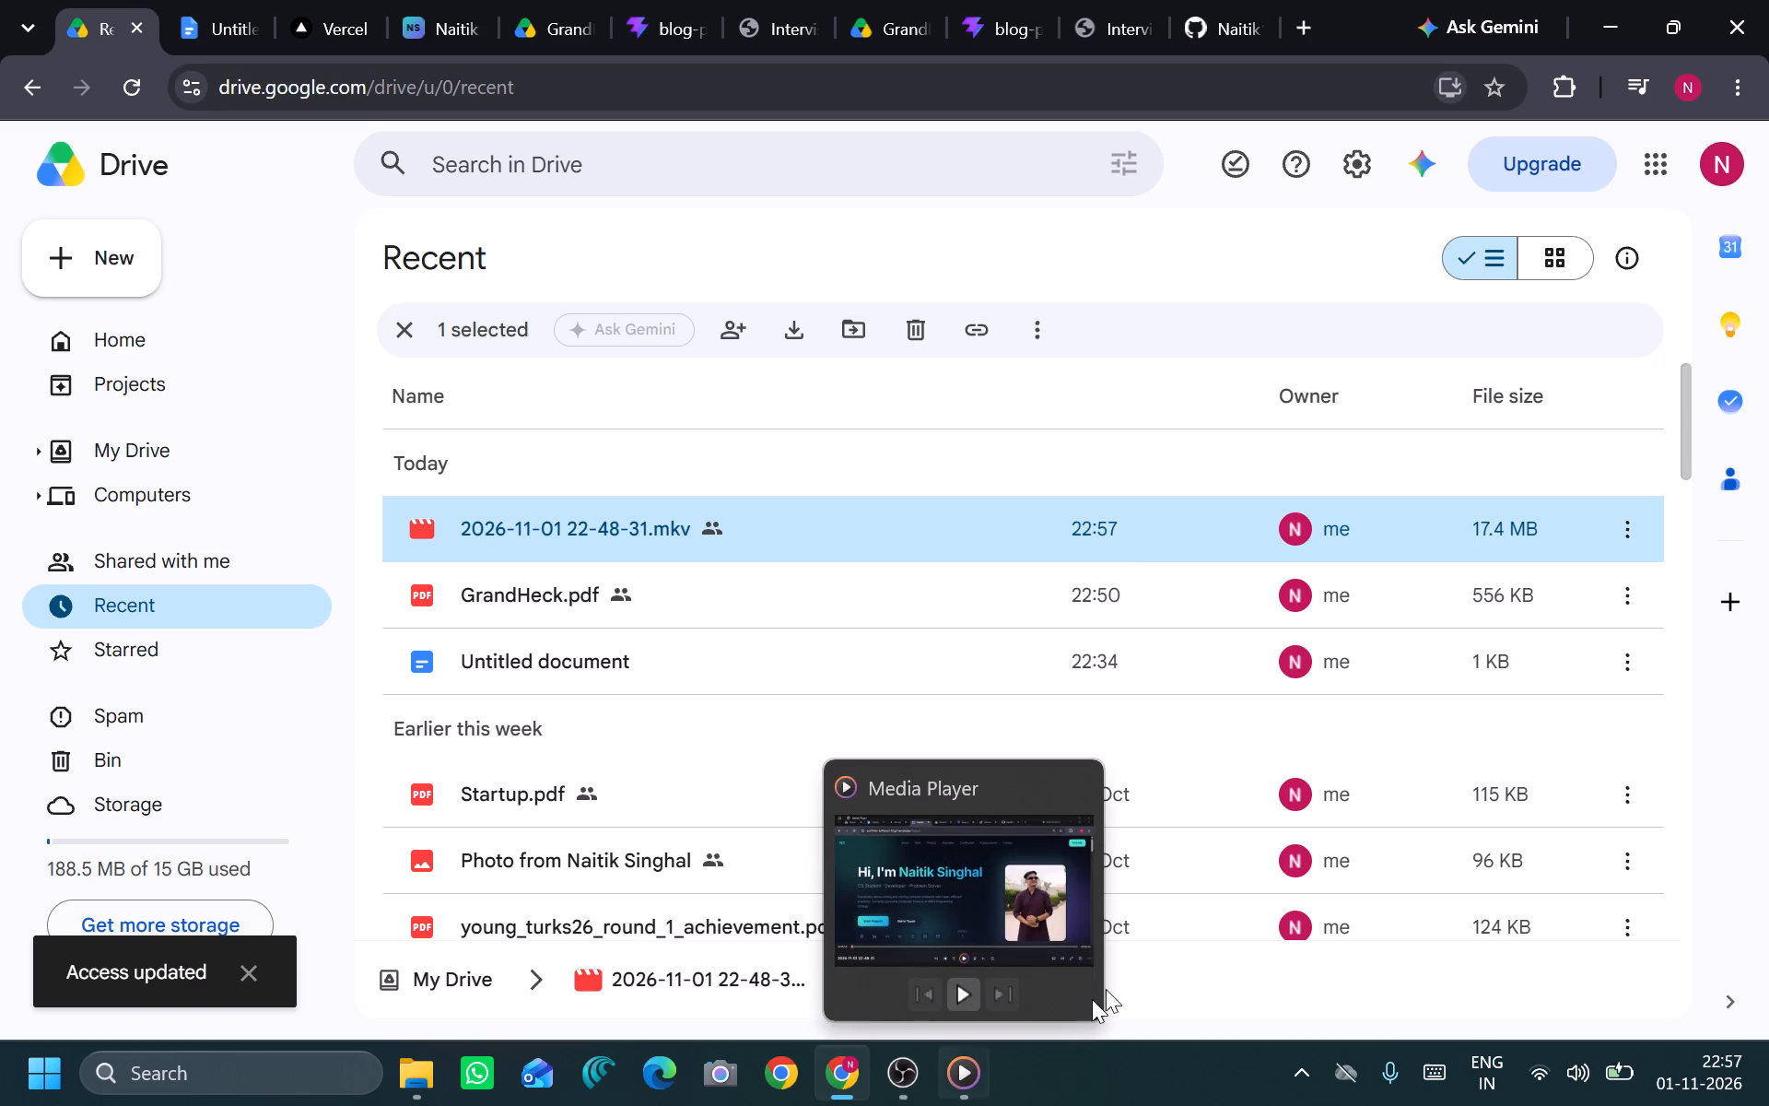
pyautogui.click(1632, 535)
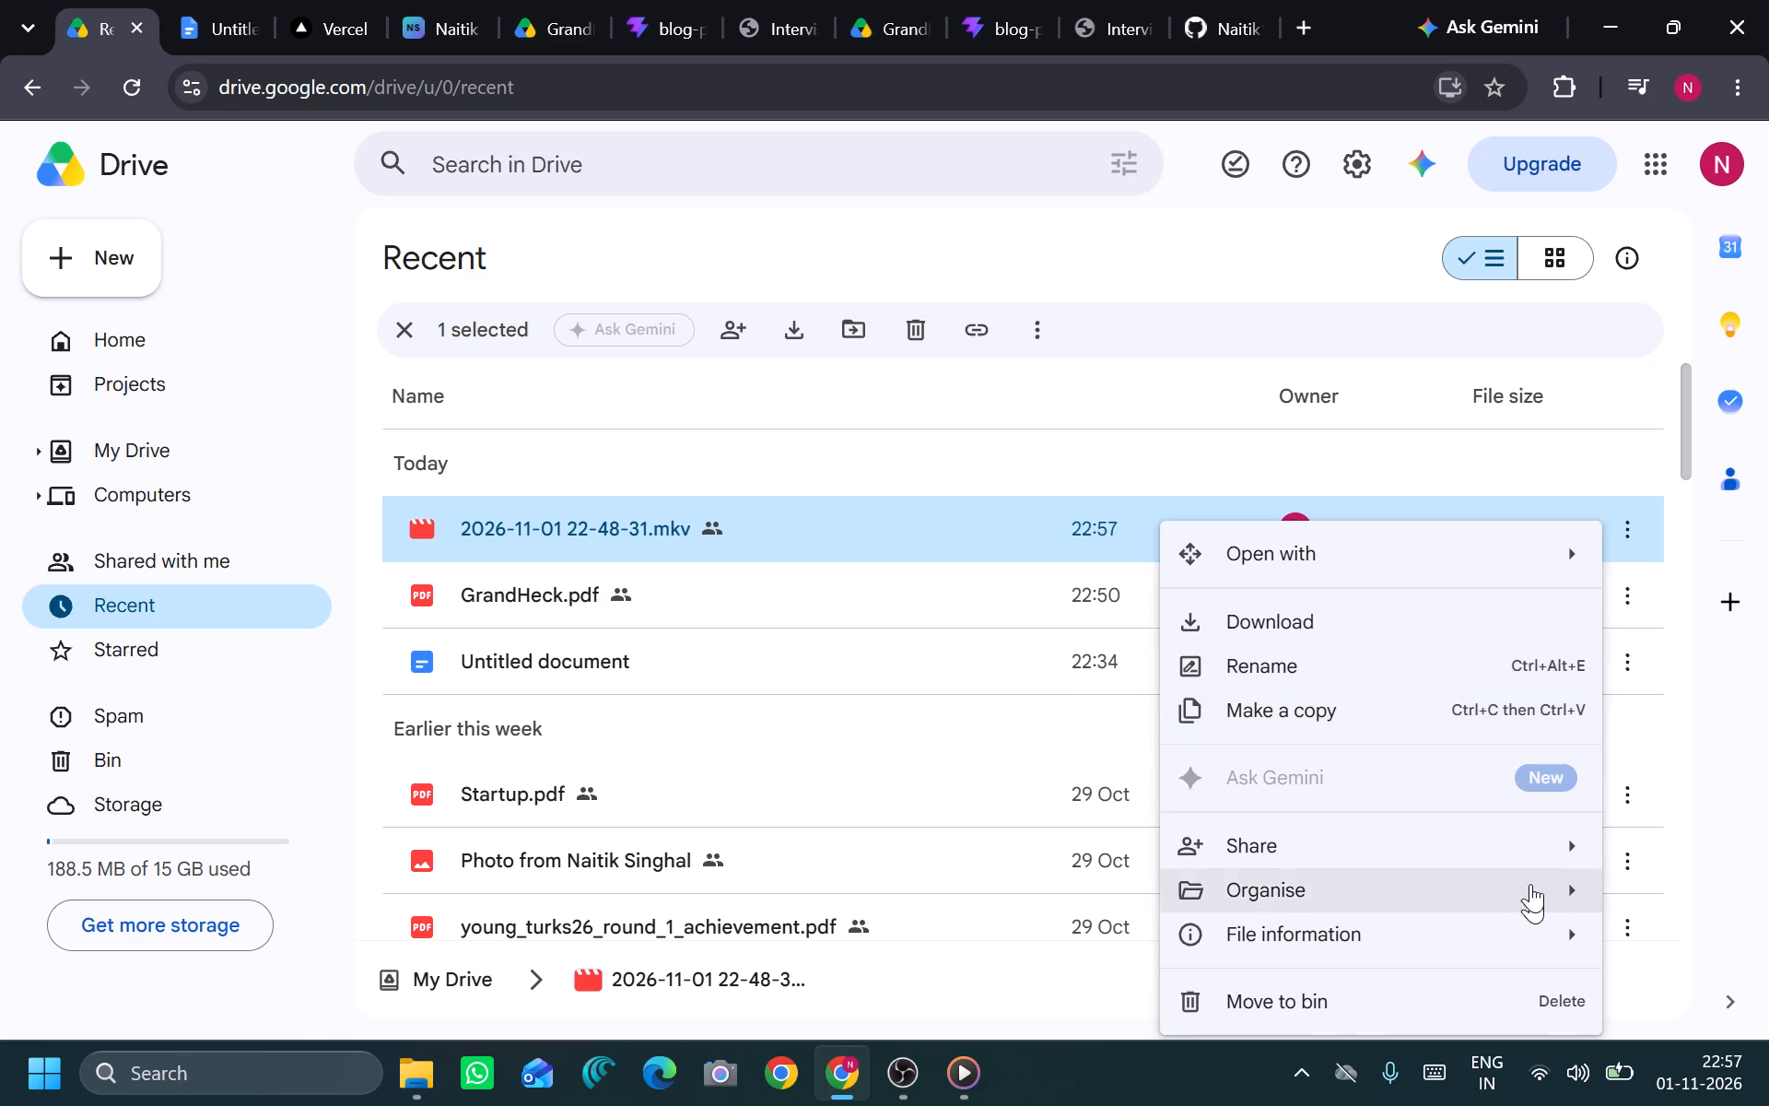
pyautogui.click(1277, 854)
pyautogui.click(976, 901)
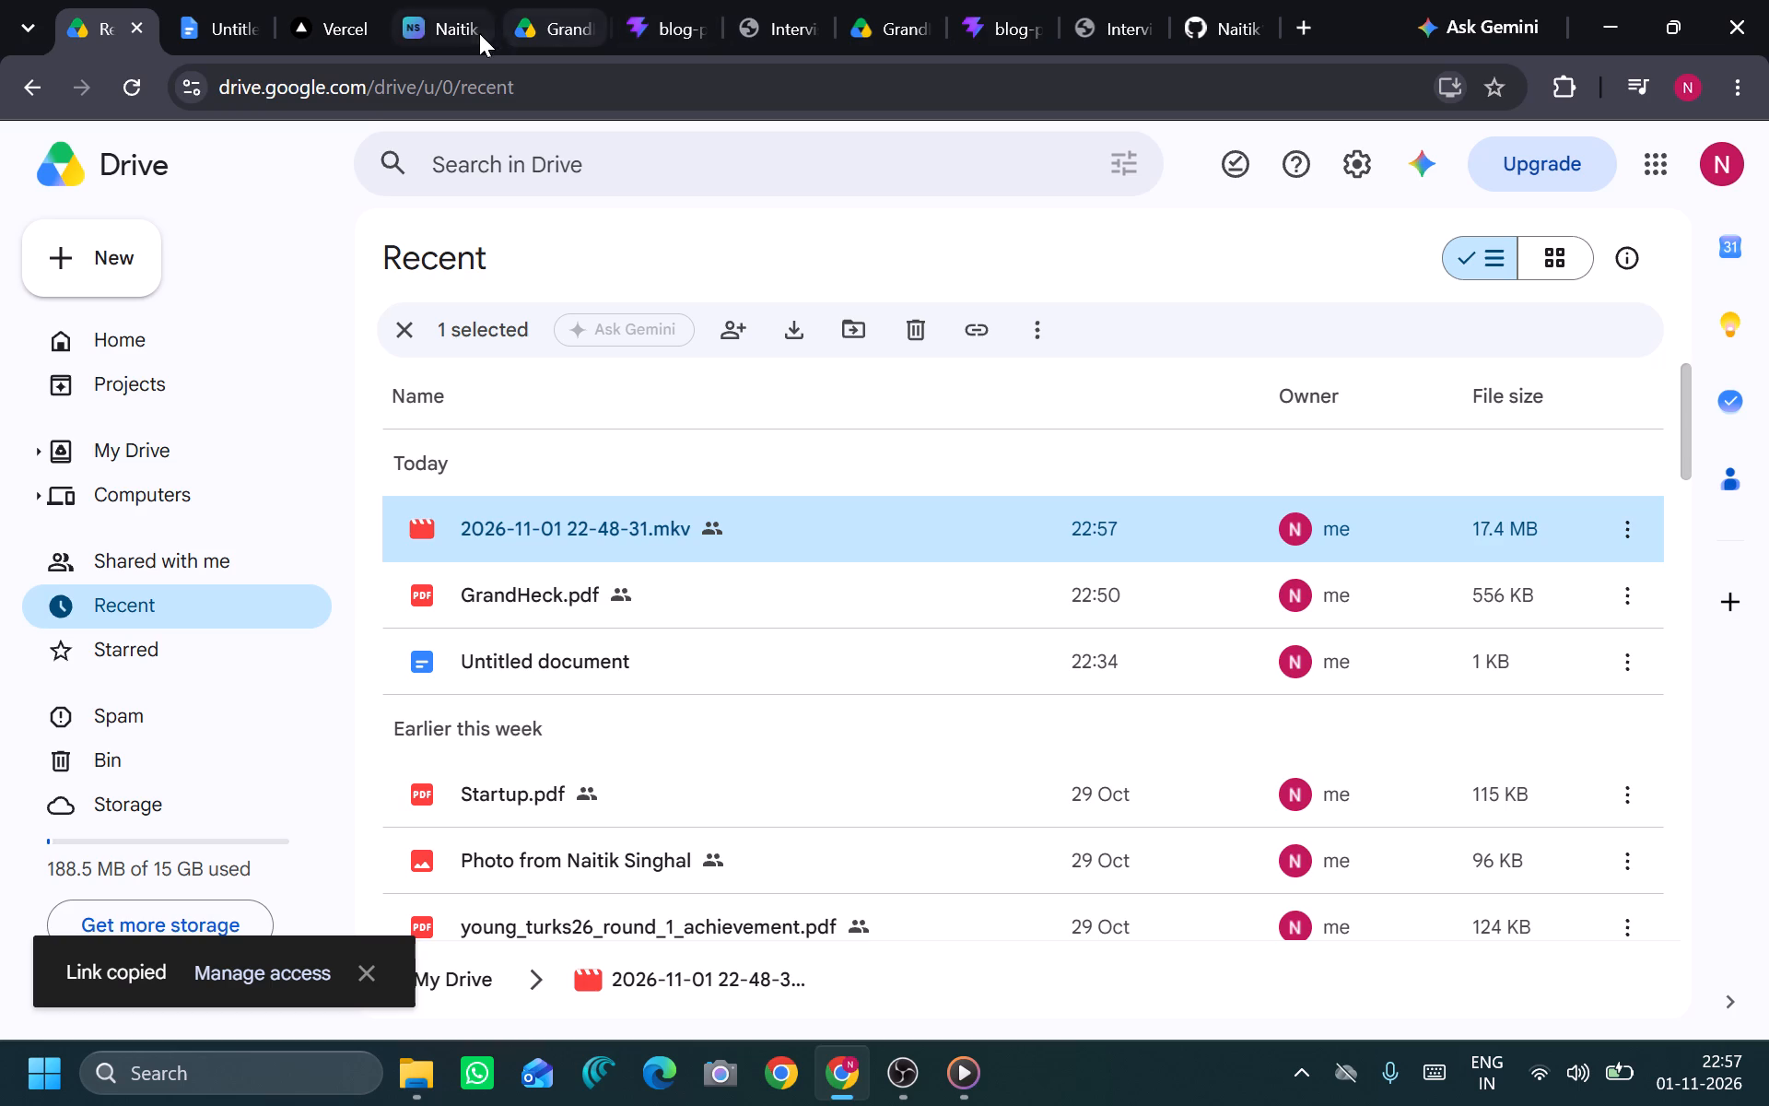
pyautogui.click(242, 24)
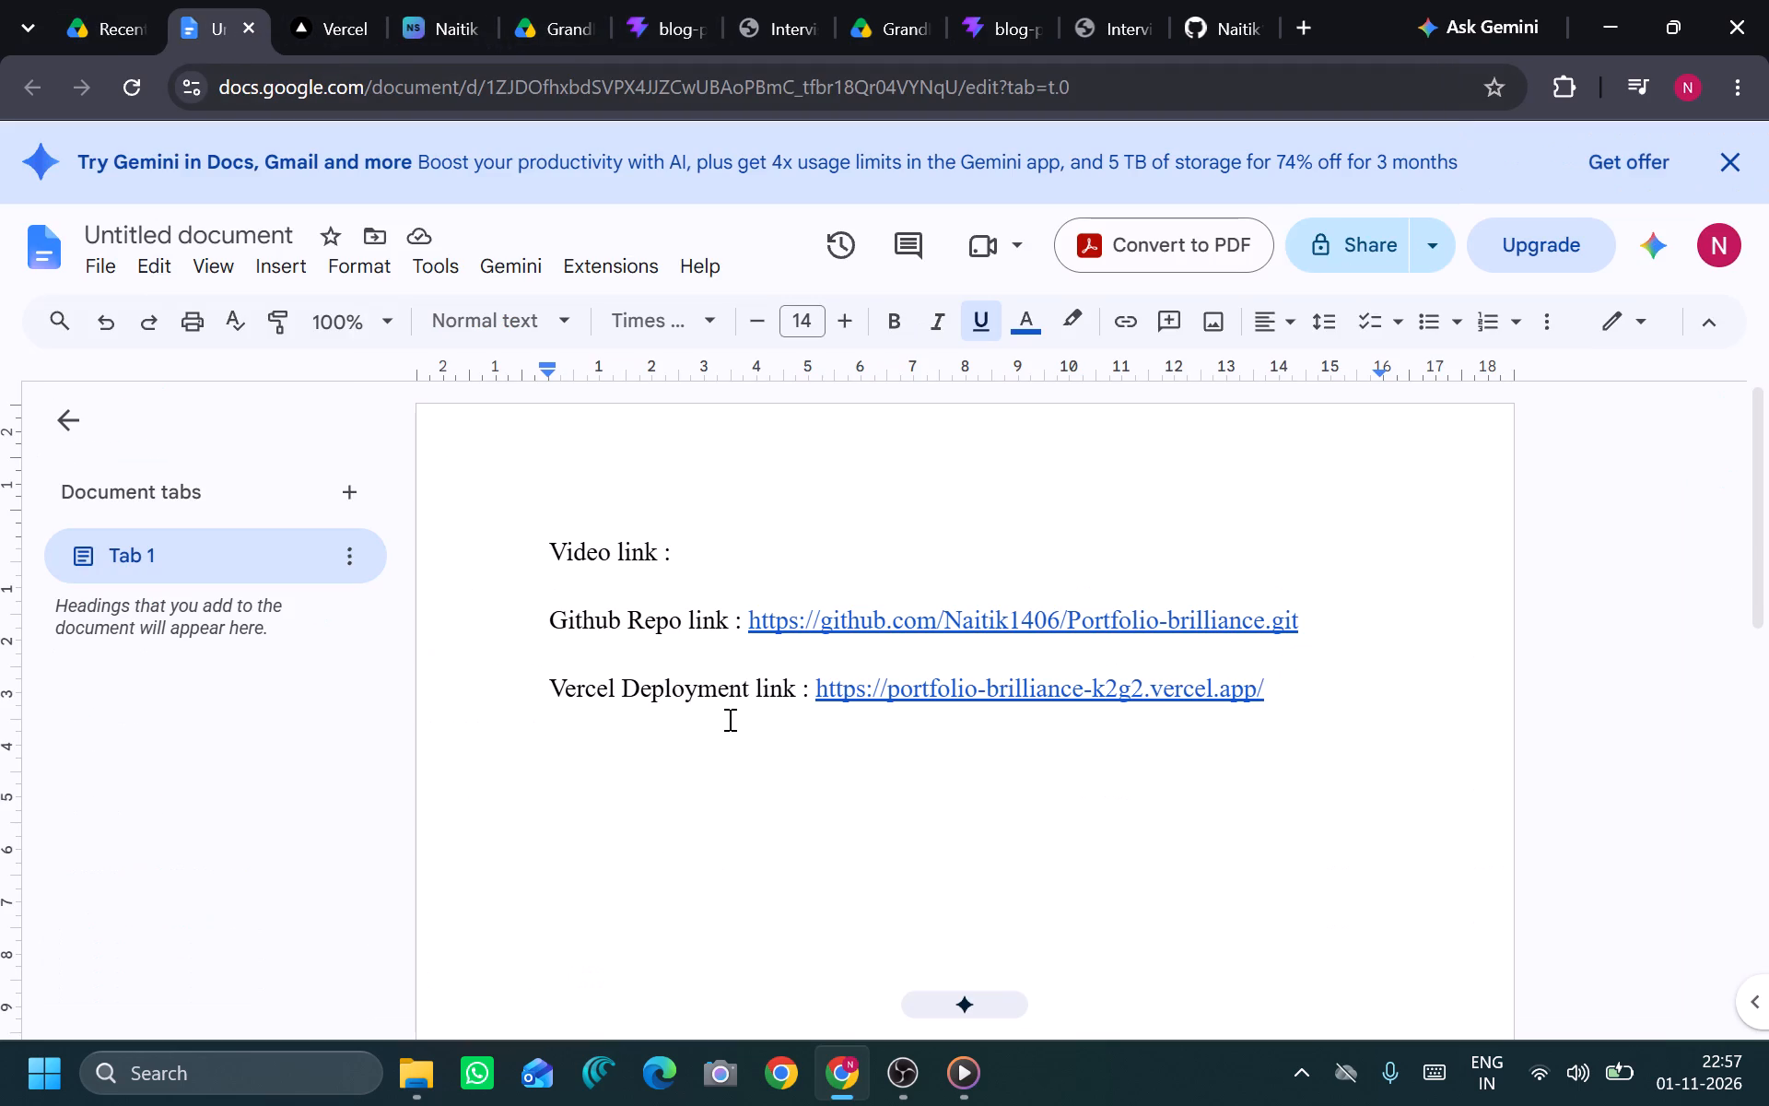
pyautogui.click(756, 551)
pyautogui.hotkey('ctrl', 'v')
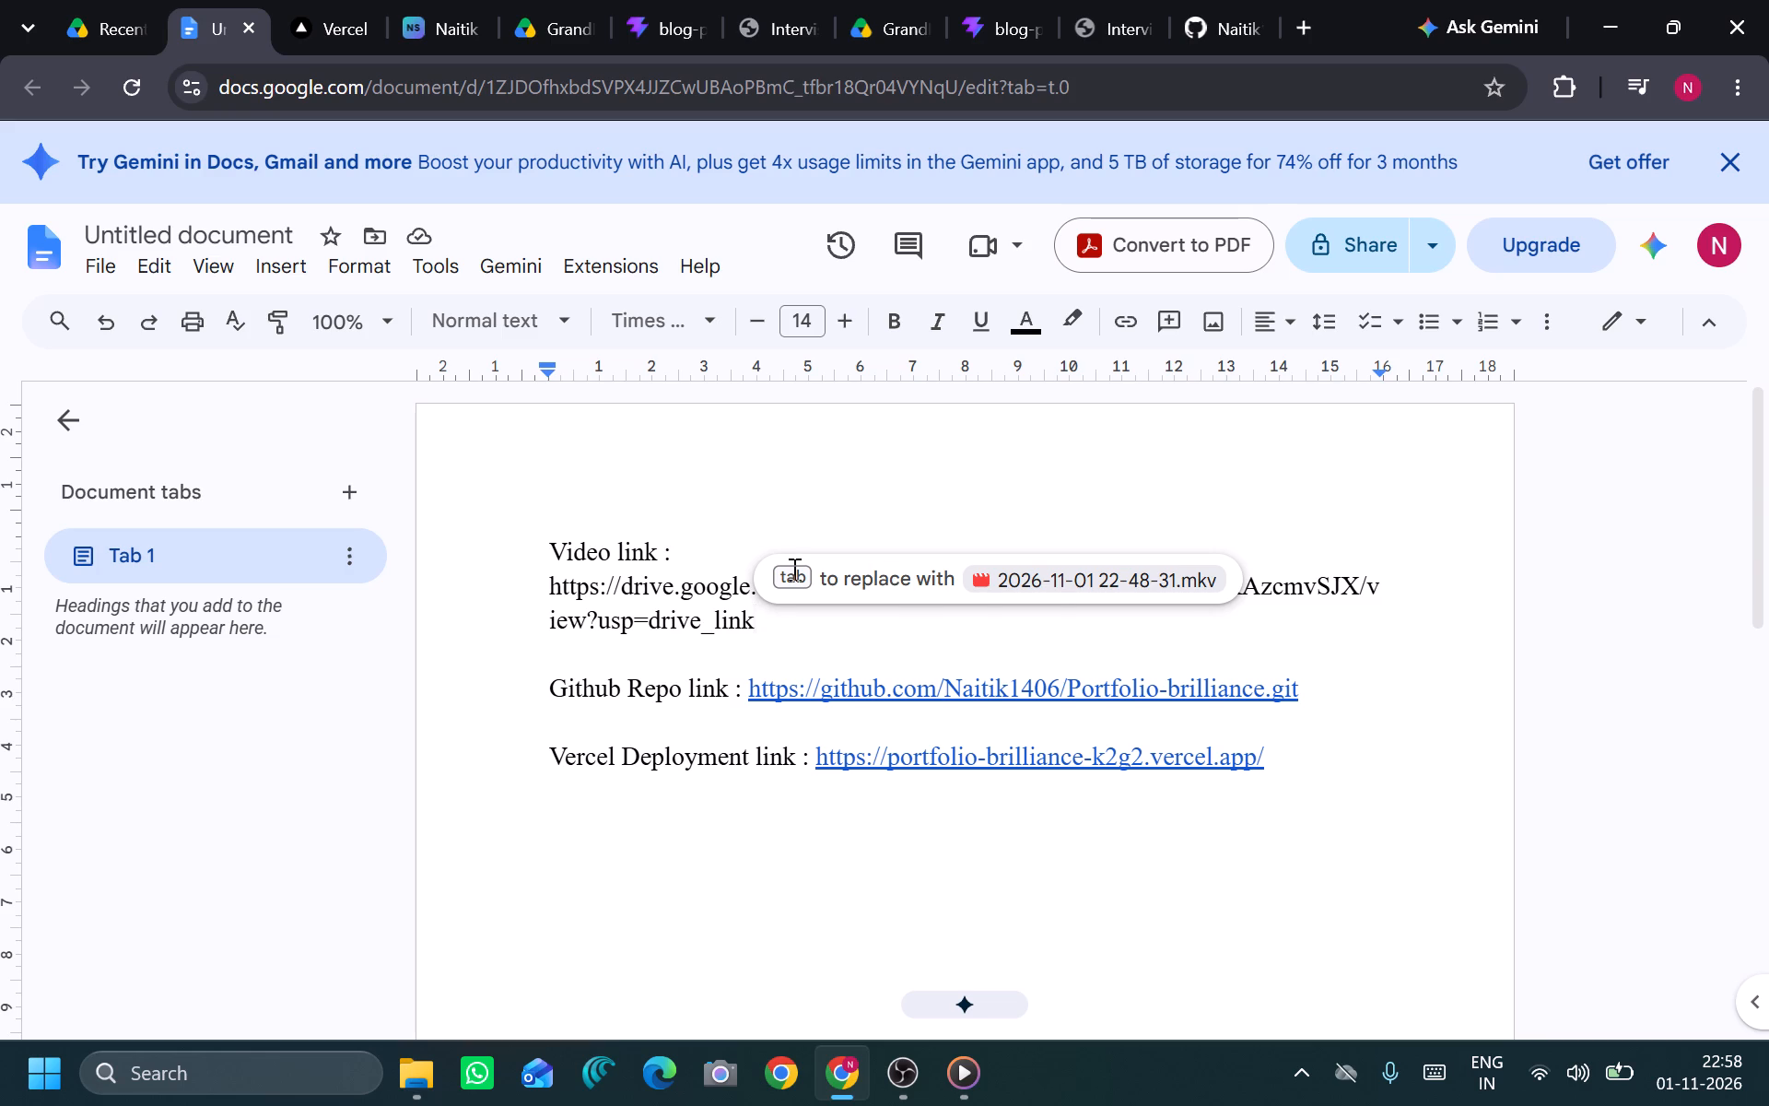
pyautogui.press('Tab')
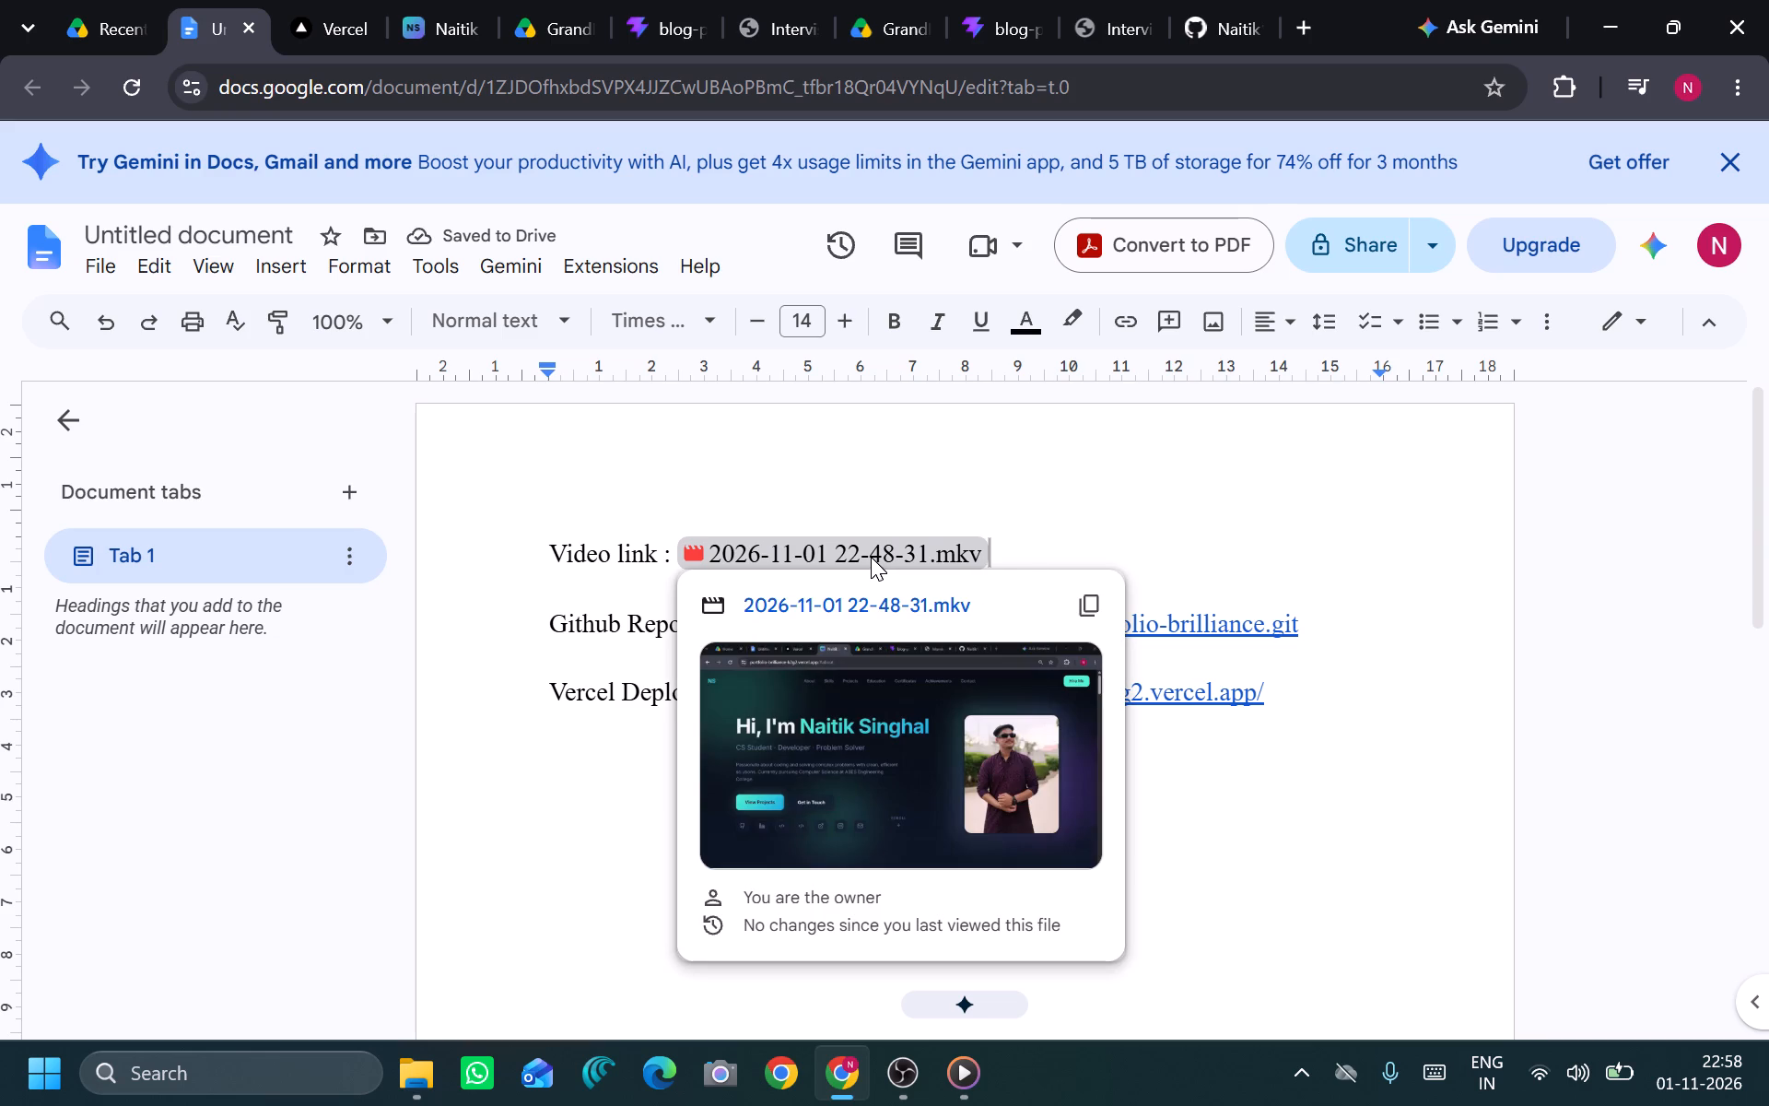
# Add a new line below the video file chip and paste the copied Drive link there.
pyautogui.click(1022, 553)
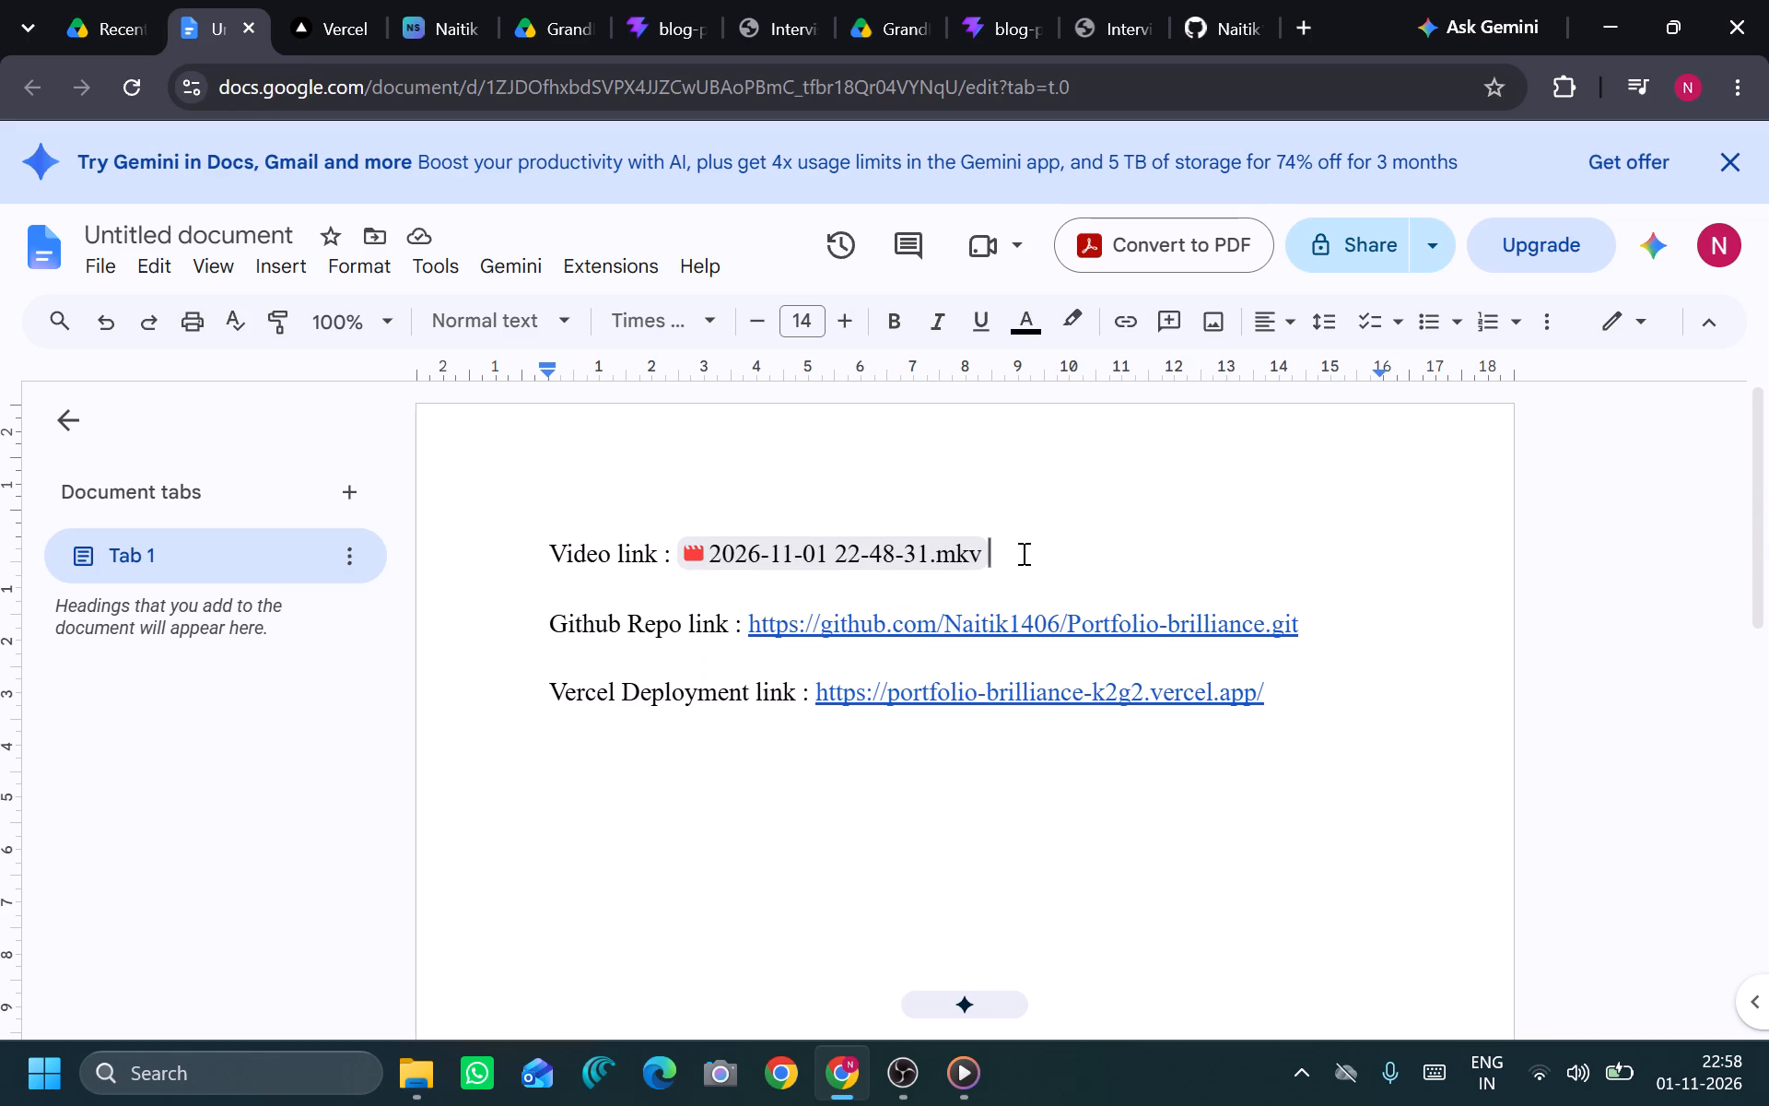
pyautogui.press('Return')
pyautogui.hotkey('ctrl', 'v')
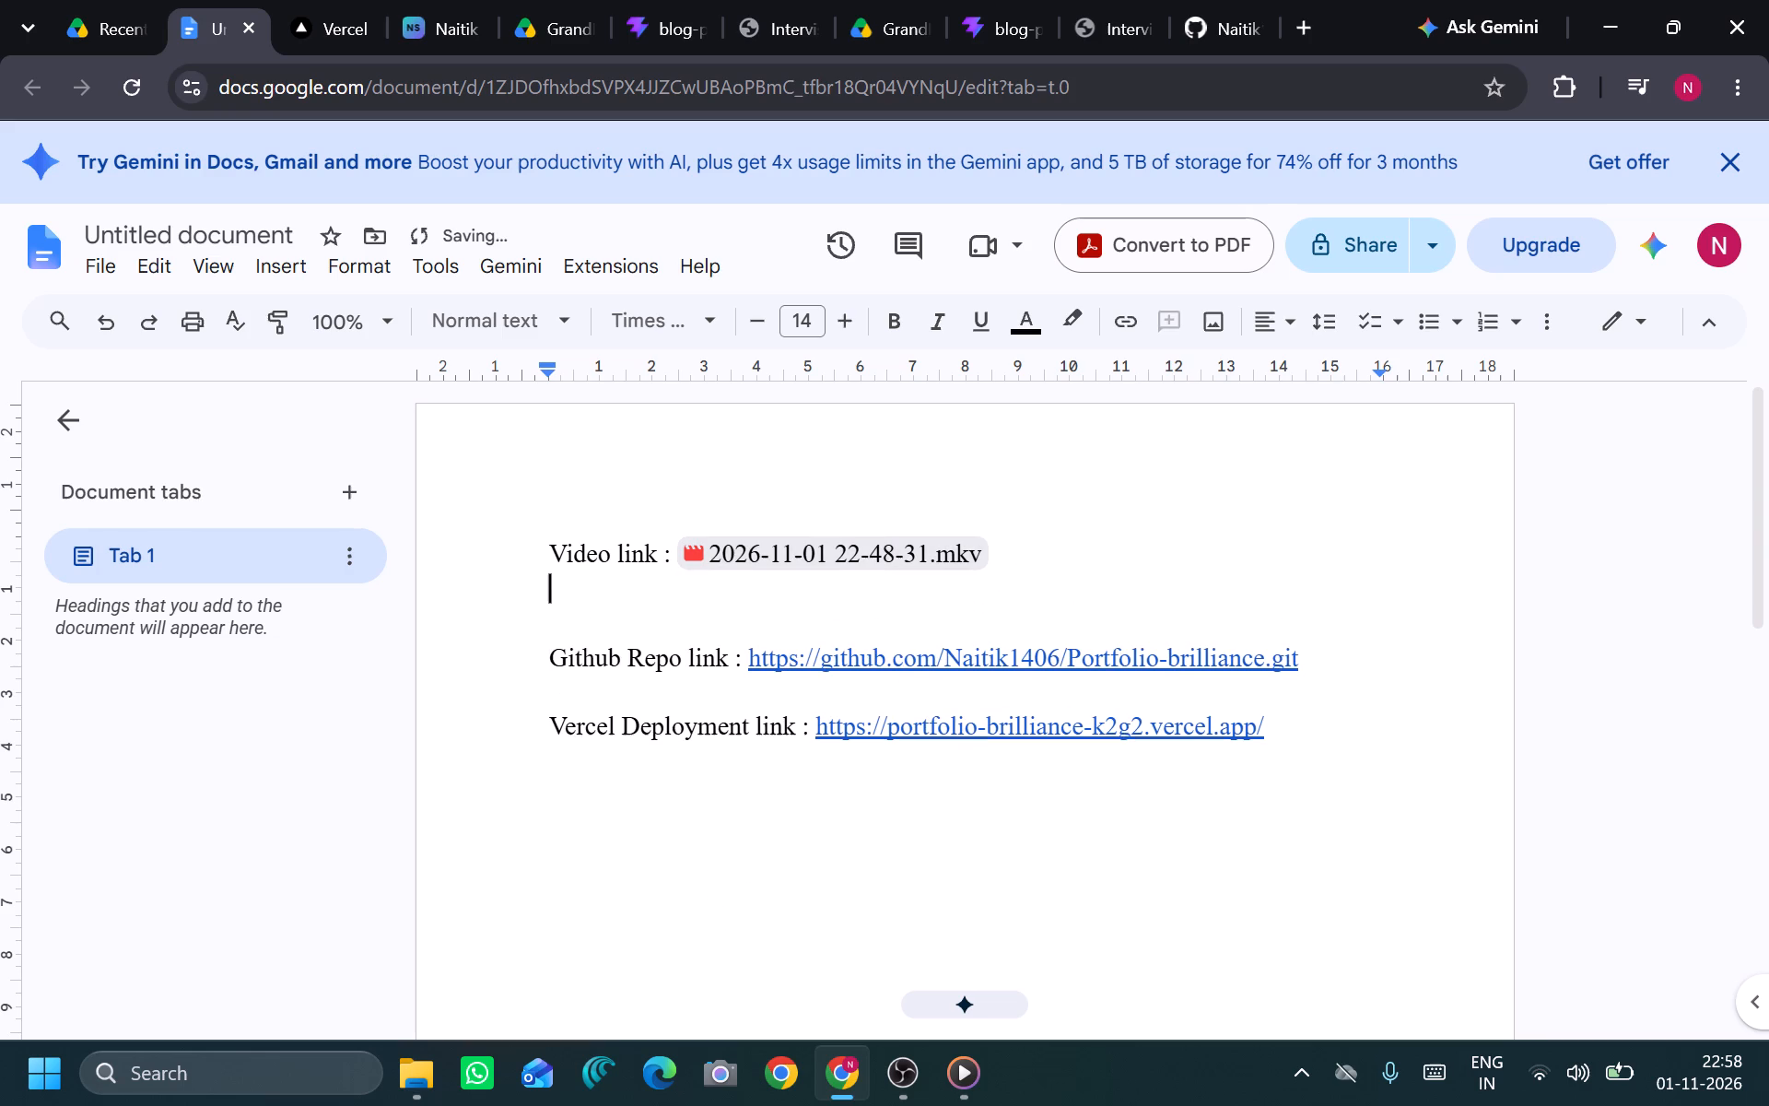
# Keep the pasted Drive link as plain text by dismissing the suggestion to replace it with a file chip.
pyautogui.click(1106, 642)
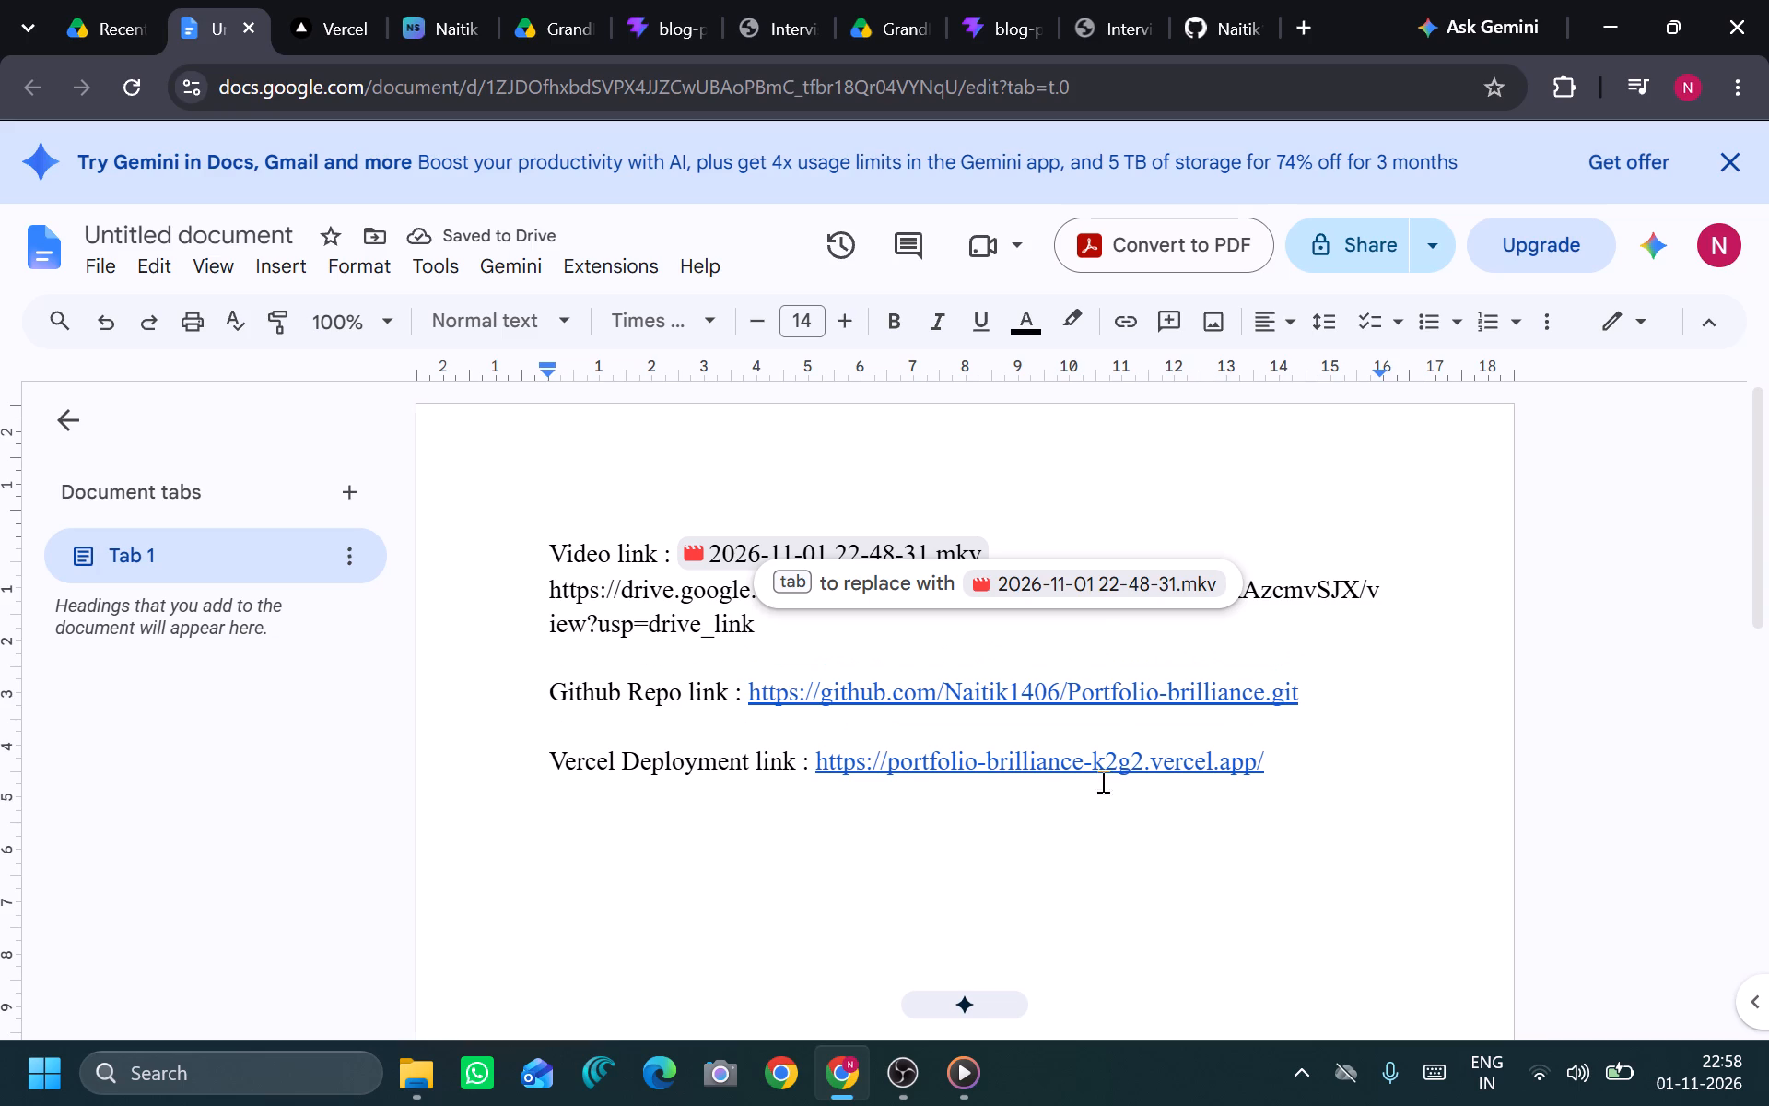
pyautogui.click(1106, 792)
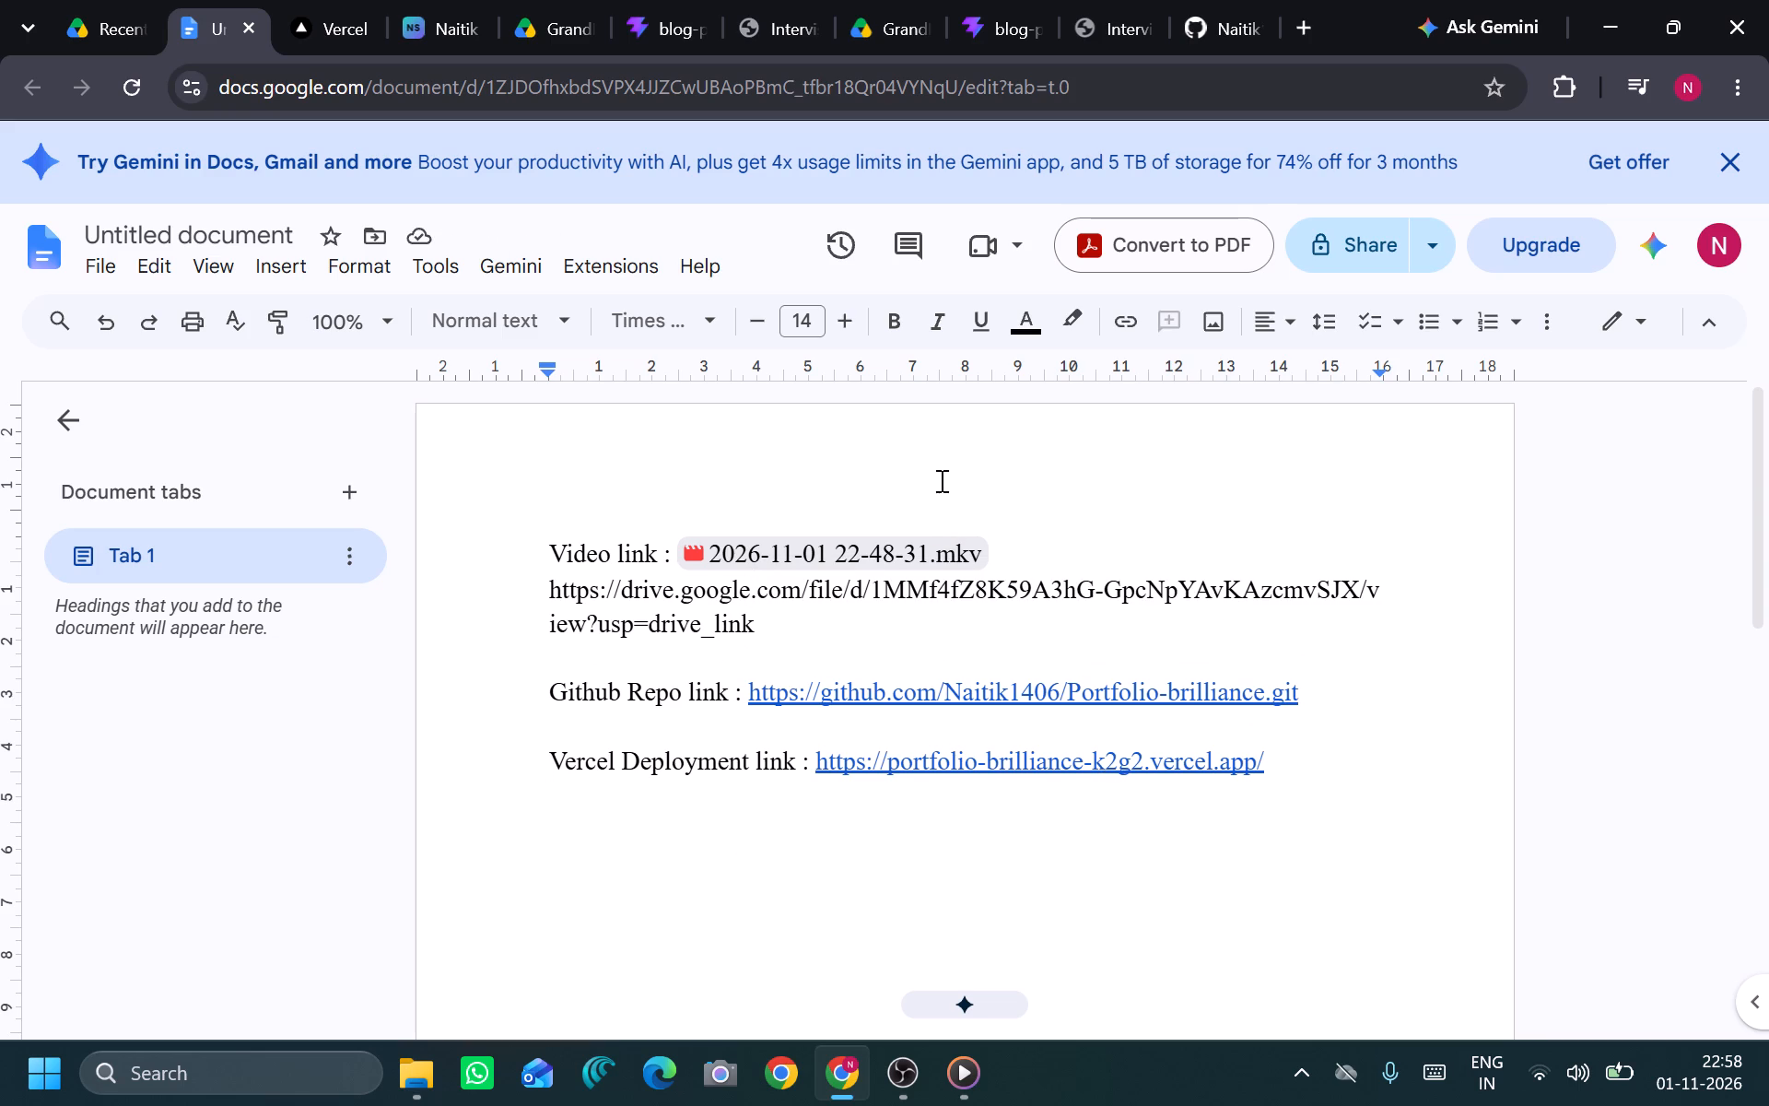
# Add a two-line heading above the "Video link" line with the student's name and "CSE-26", followed by a blank line.
pyautogui.click(908, 476)
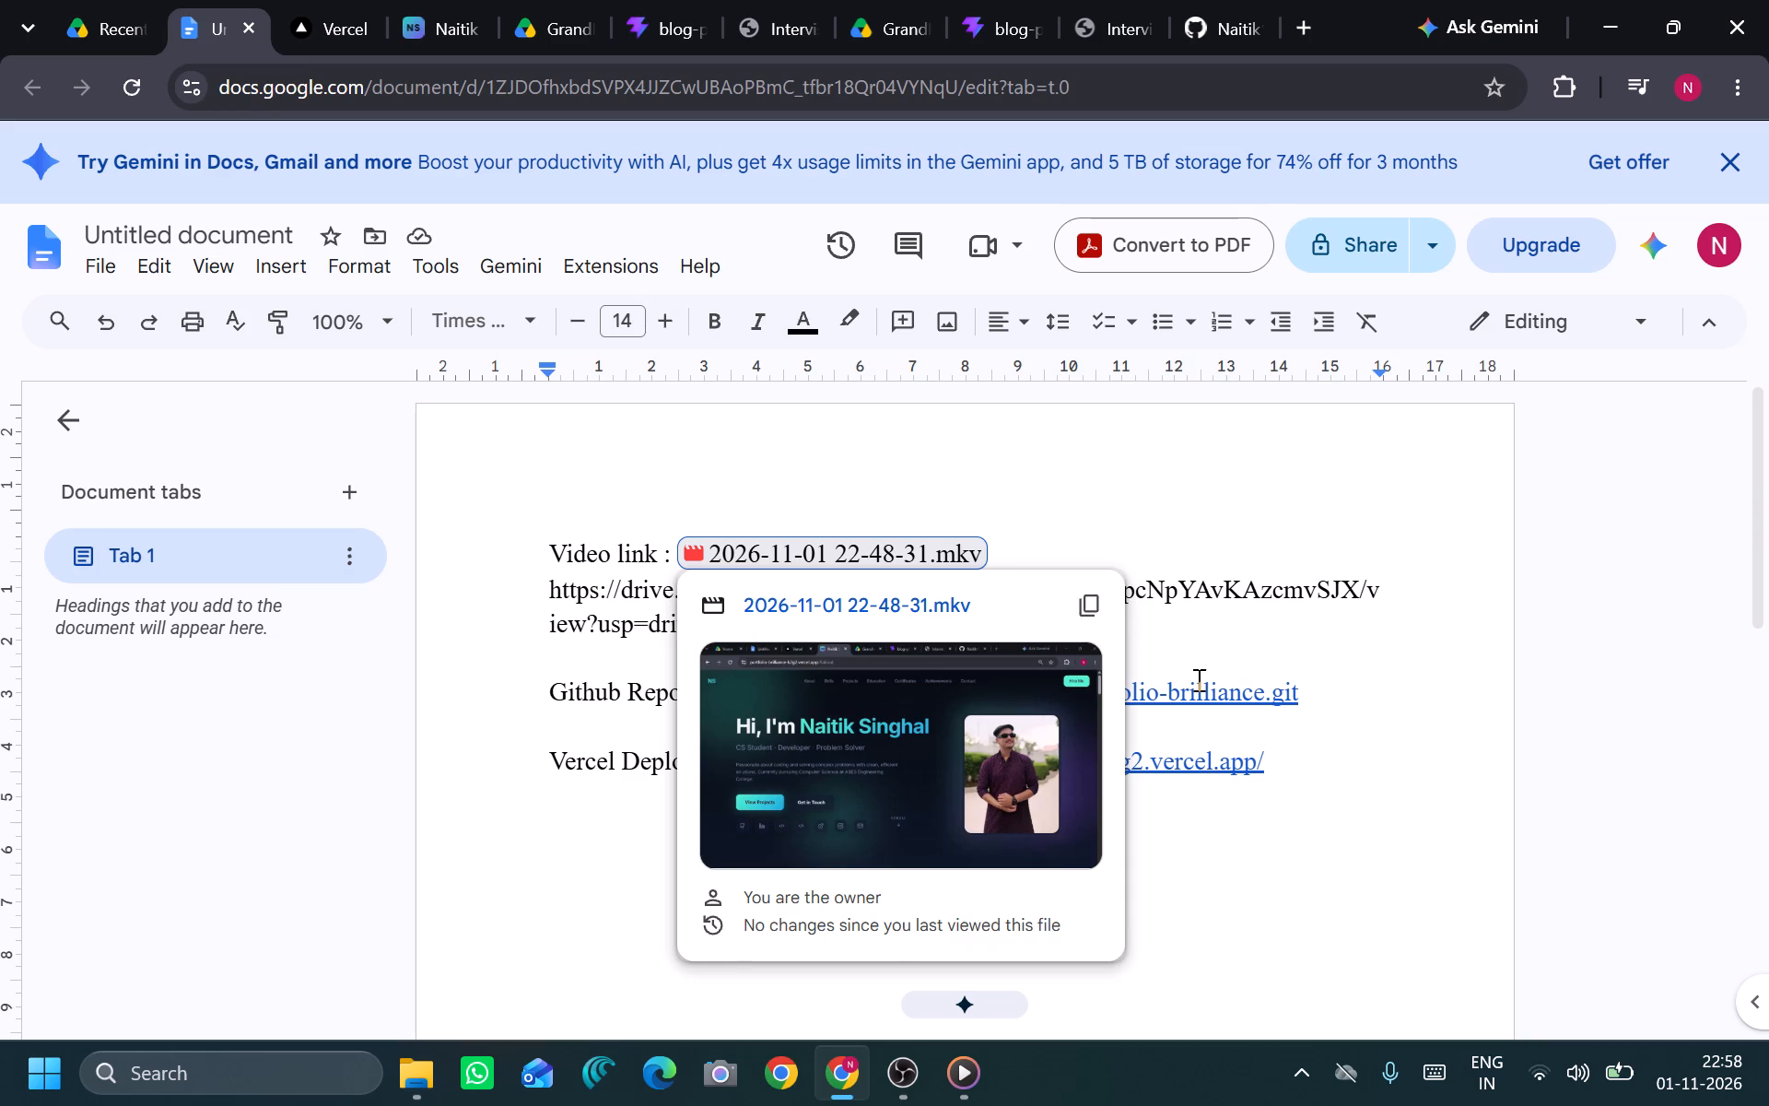
pyautogui.click(1197, 679)
pyautogui.click(540, 557)
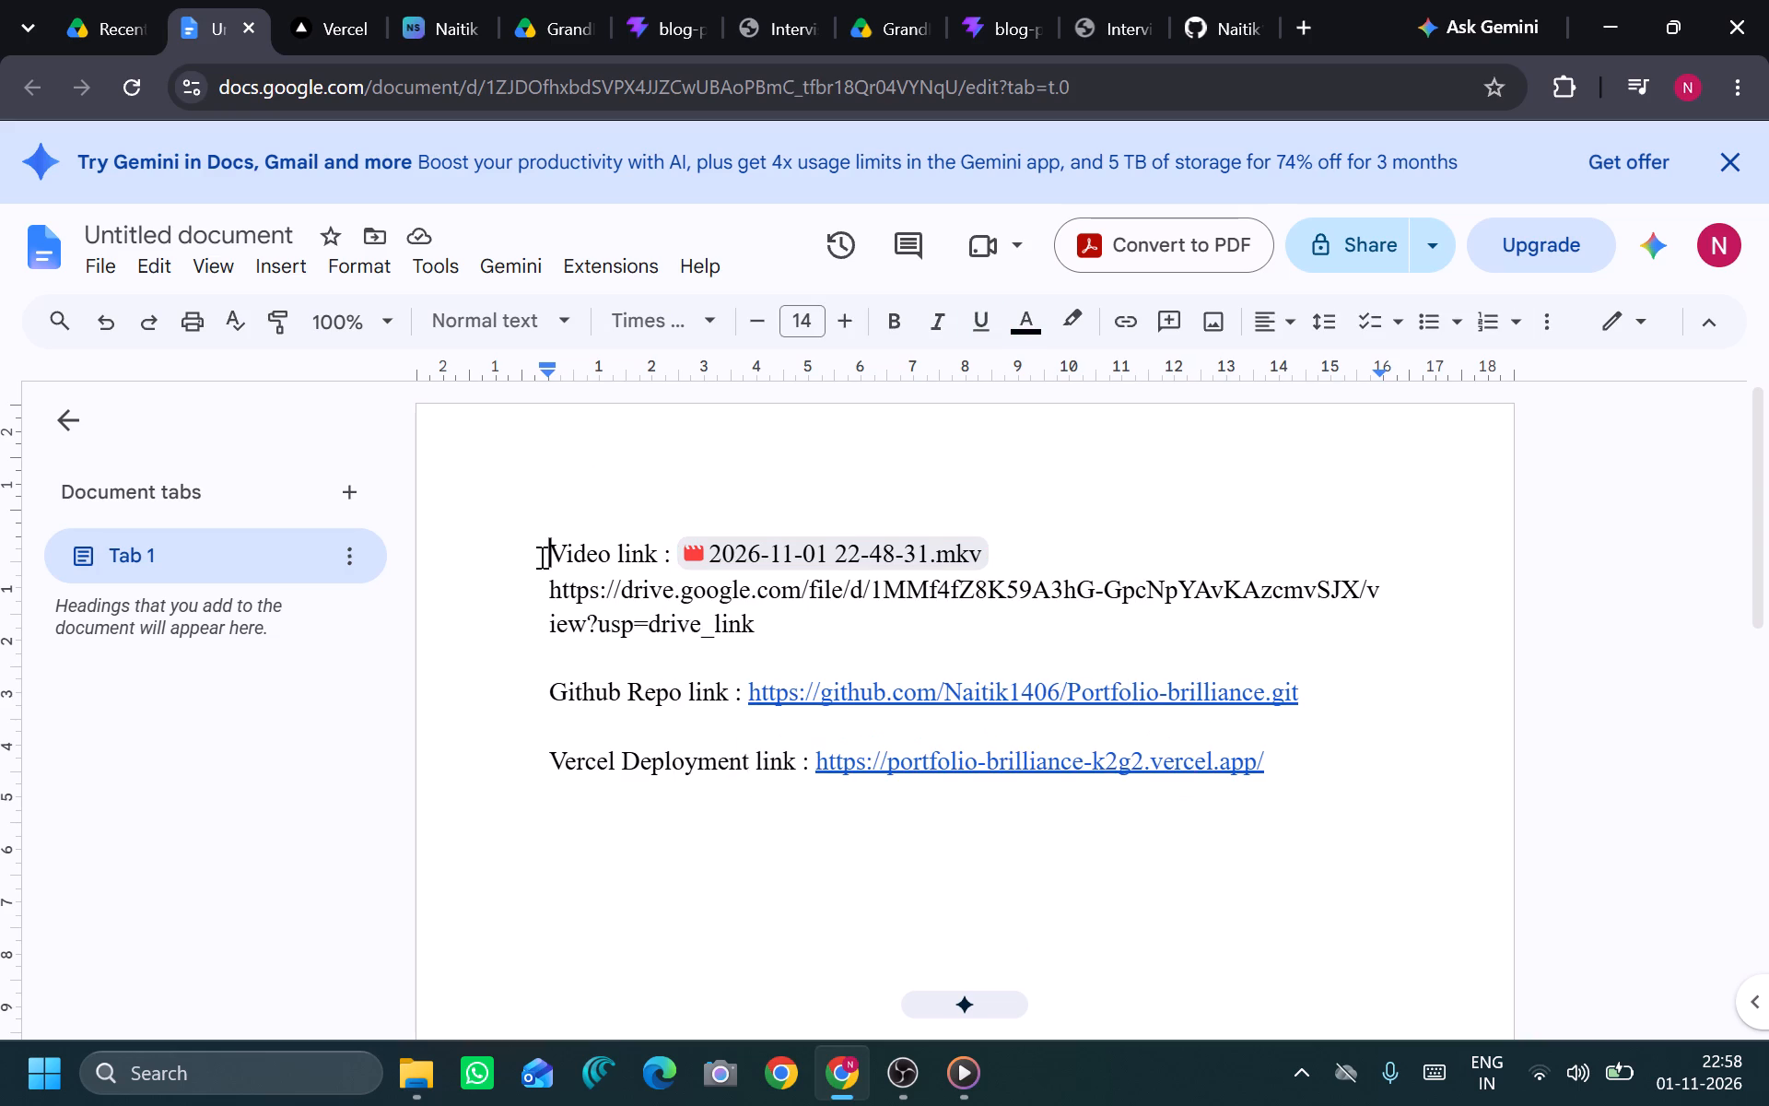
pyautogui.press('Return')
pyautogui.press('Return')
pyautogui.click(716, 496)
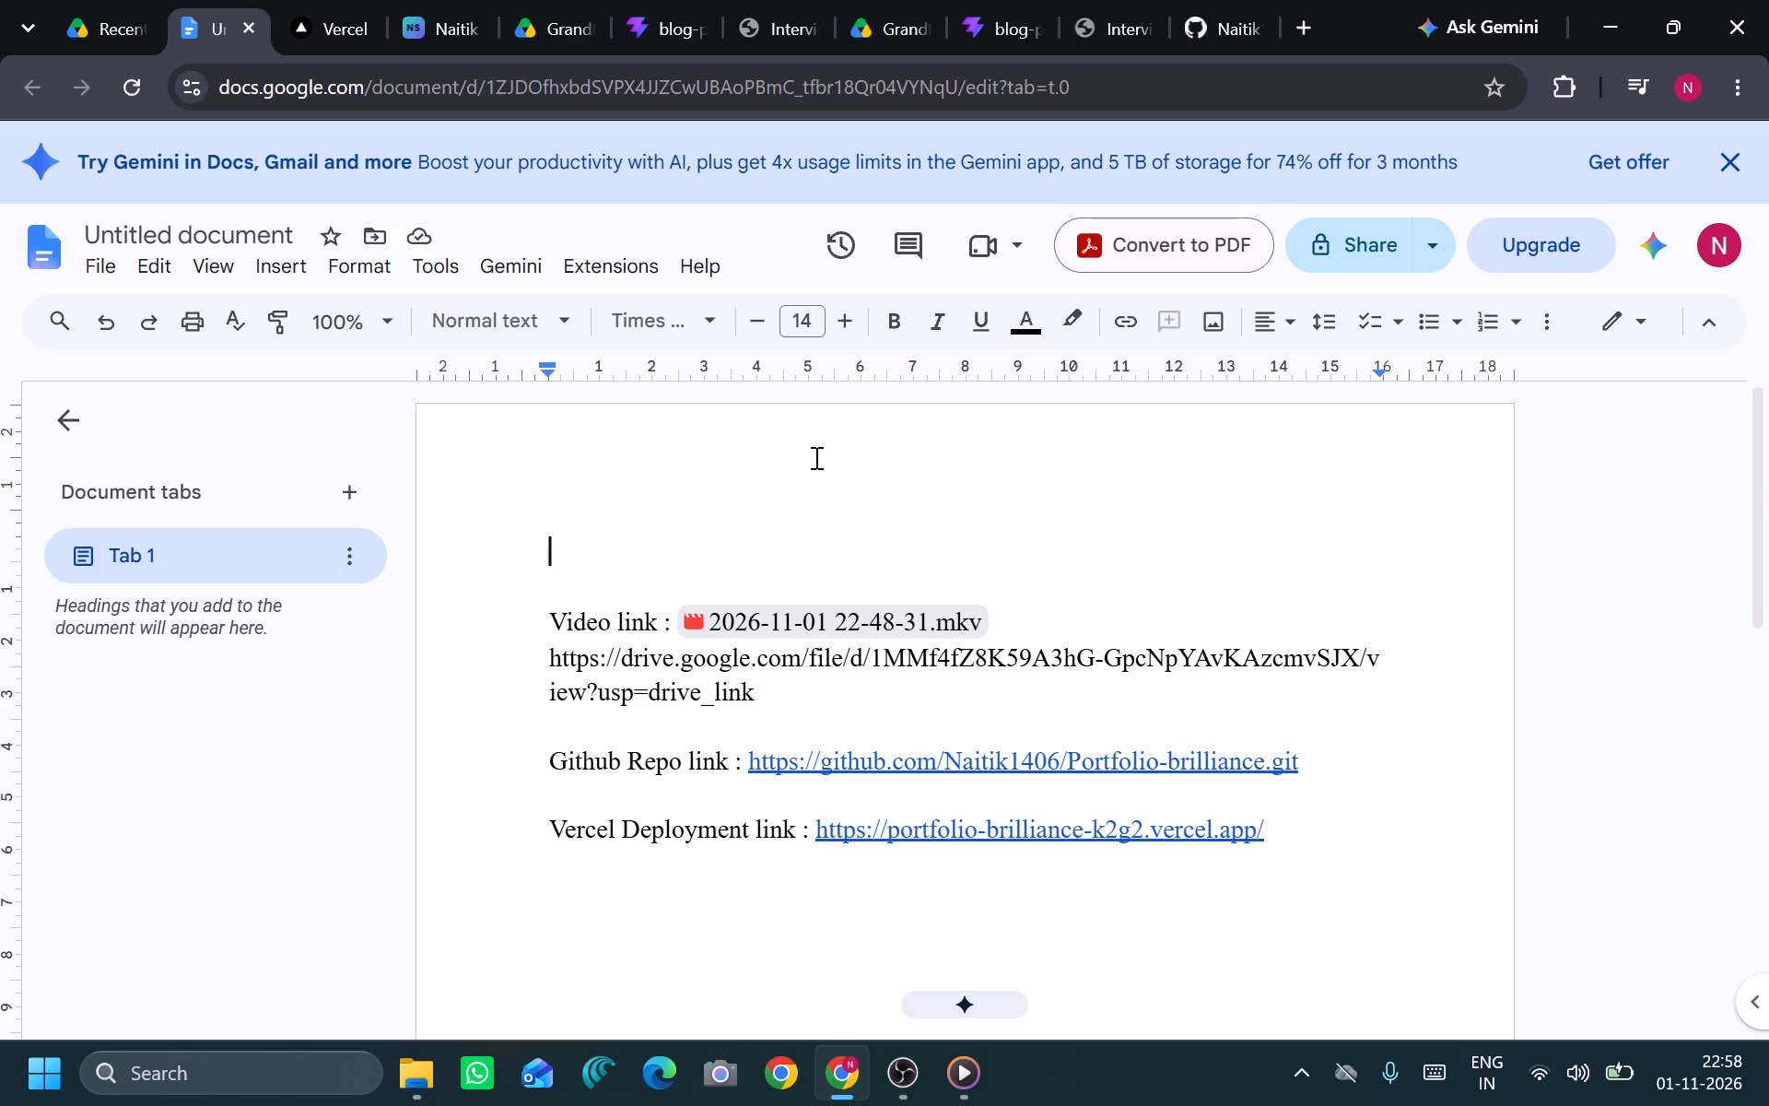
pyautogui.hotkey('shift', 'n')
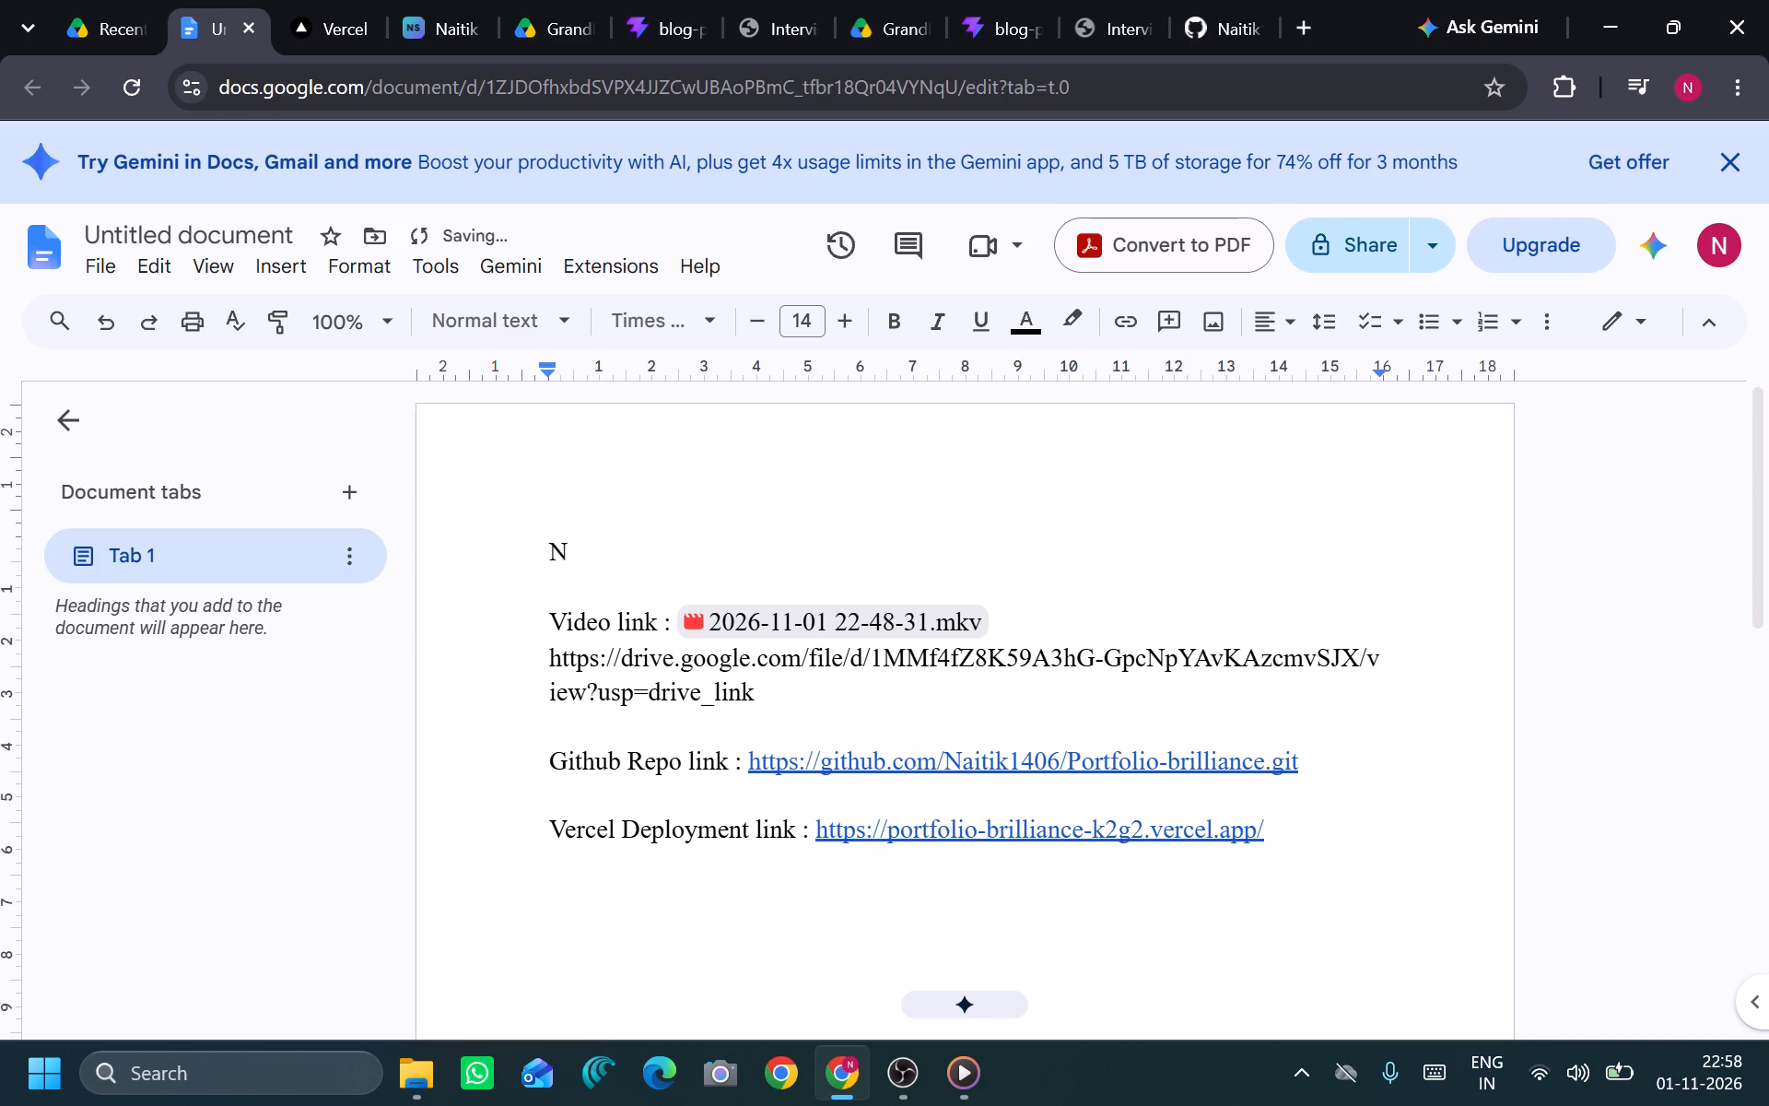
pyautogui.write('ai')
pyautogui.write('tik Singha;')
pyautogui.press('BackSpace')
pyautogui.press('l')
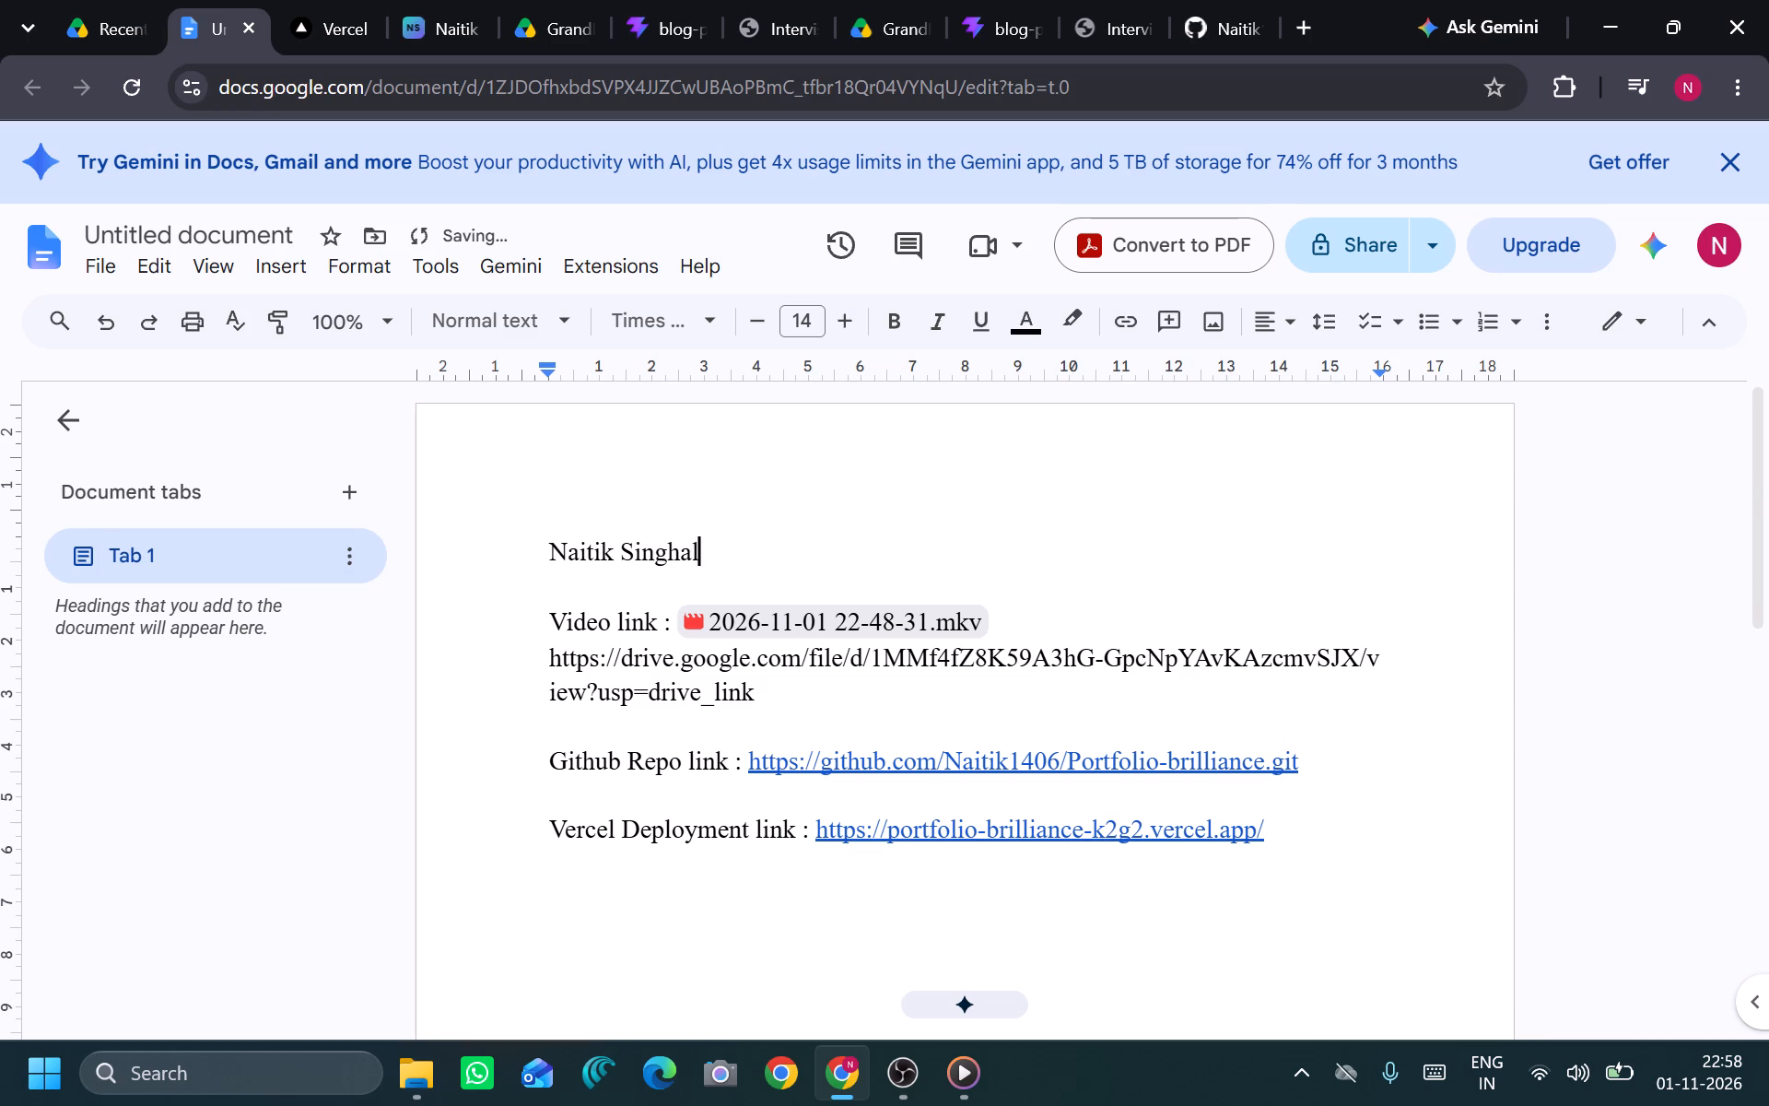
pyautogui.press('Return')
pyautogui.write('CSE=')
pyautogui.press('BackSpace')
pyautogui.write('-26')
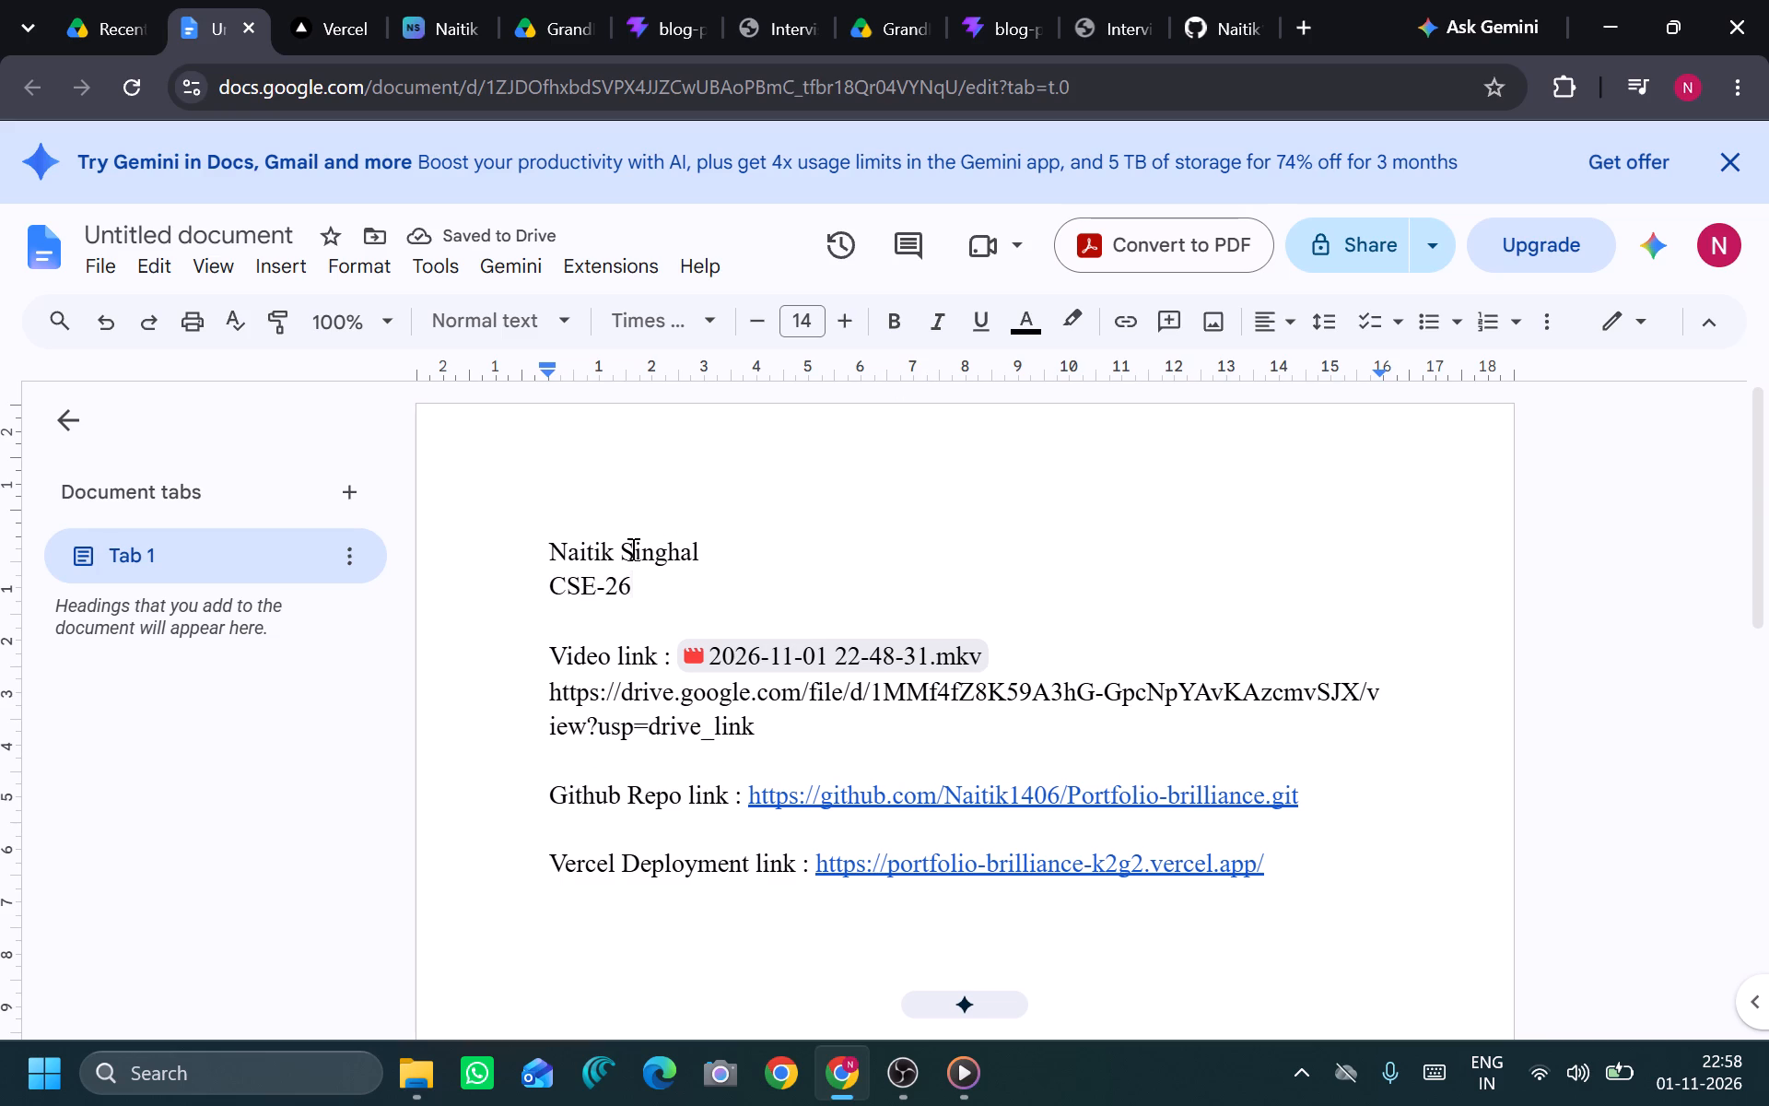
# Centre-align the student name and "CSE-26" heading lines.
pyautogui.click(705, 547)
pyautogui.moveTo(550, 547); pyautogui.dragTo(695, 578)
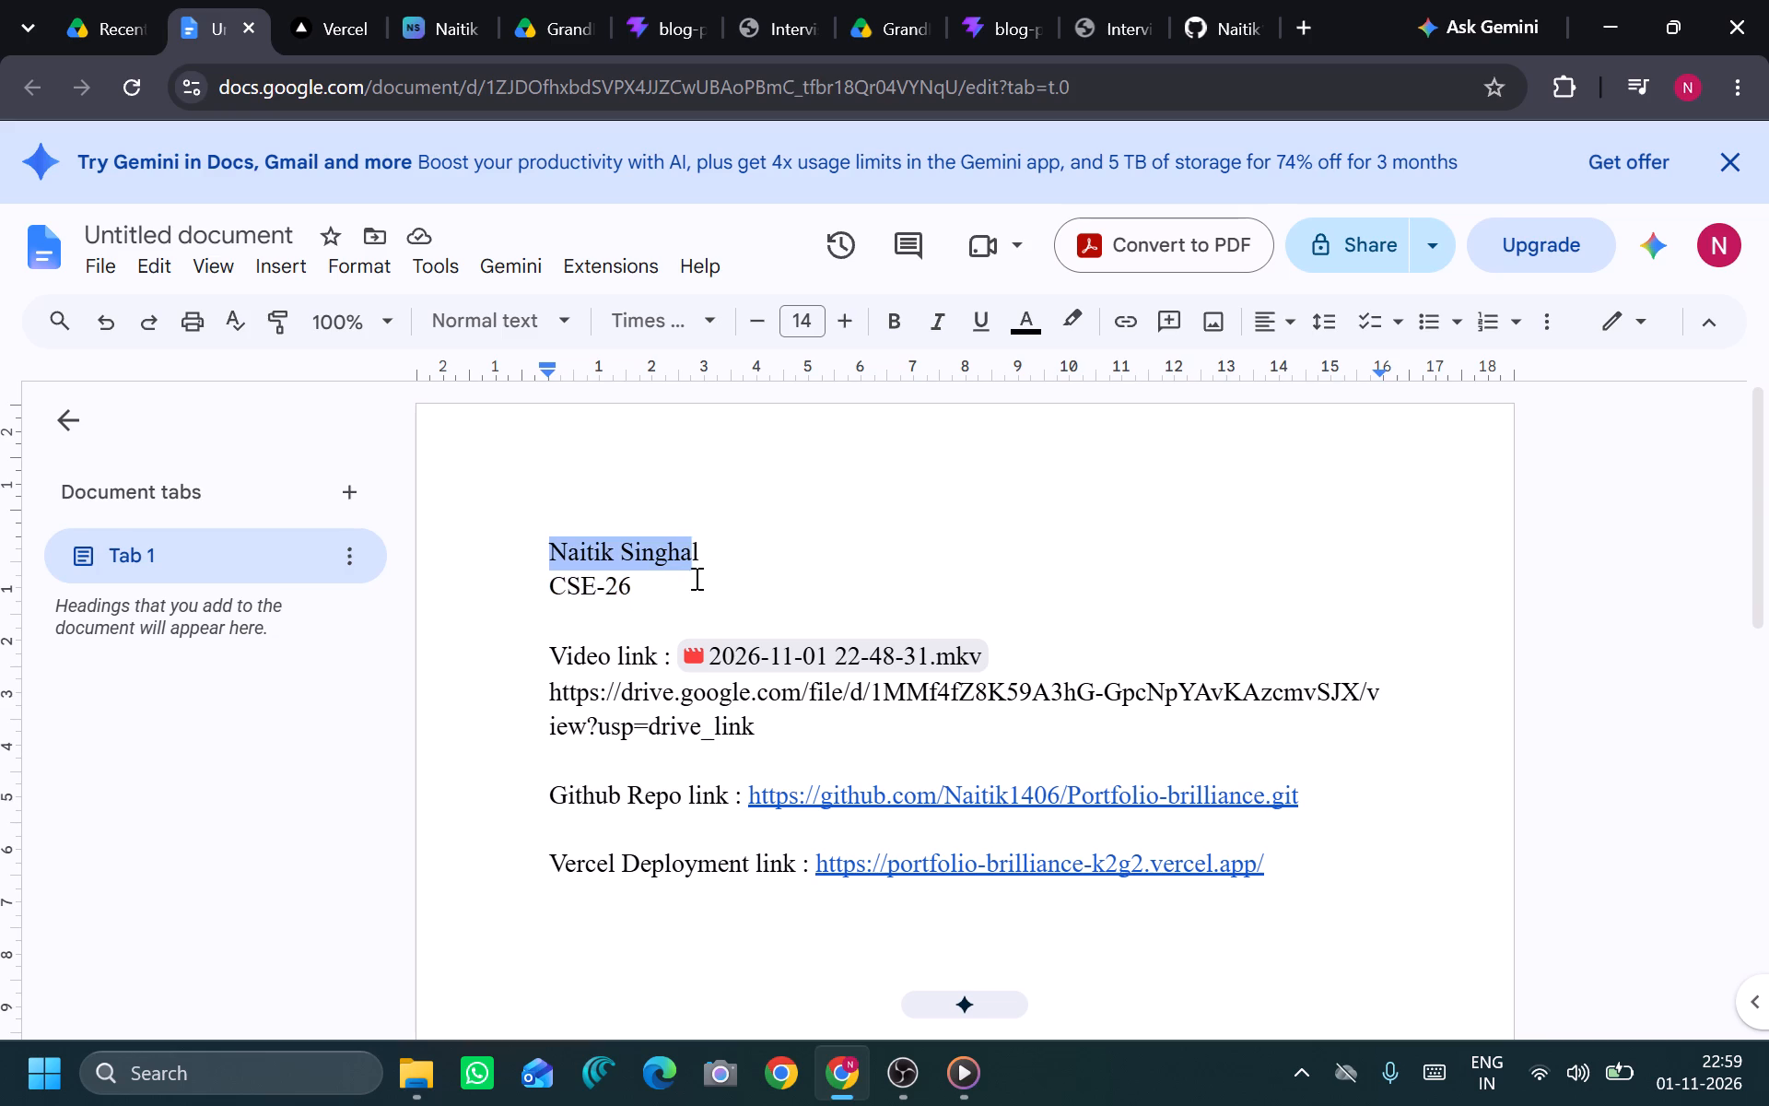
pyautogui.moveTo(695, 578); pyautogui.dragTo(698, 581)
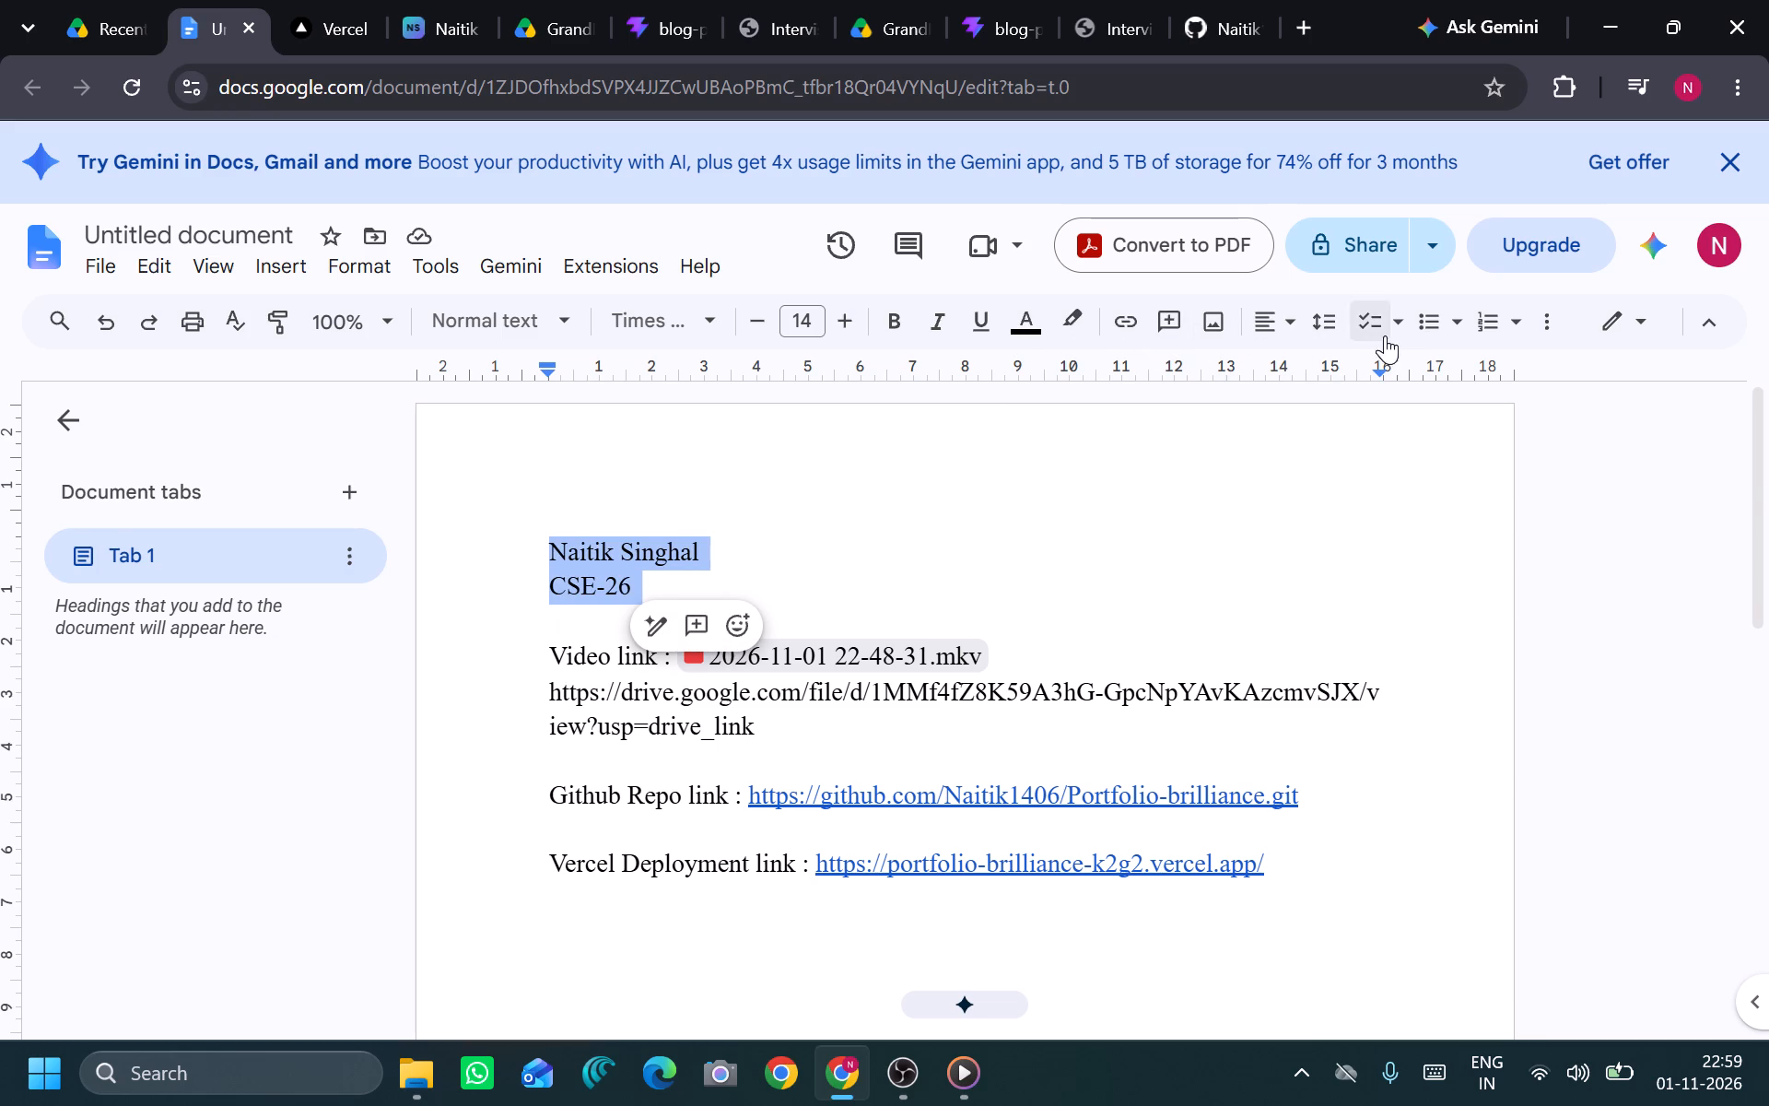
pyautogui.click(1282, 319)
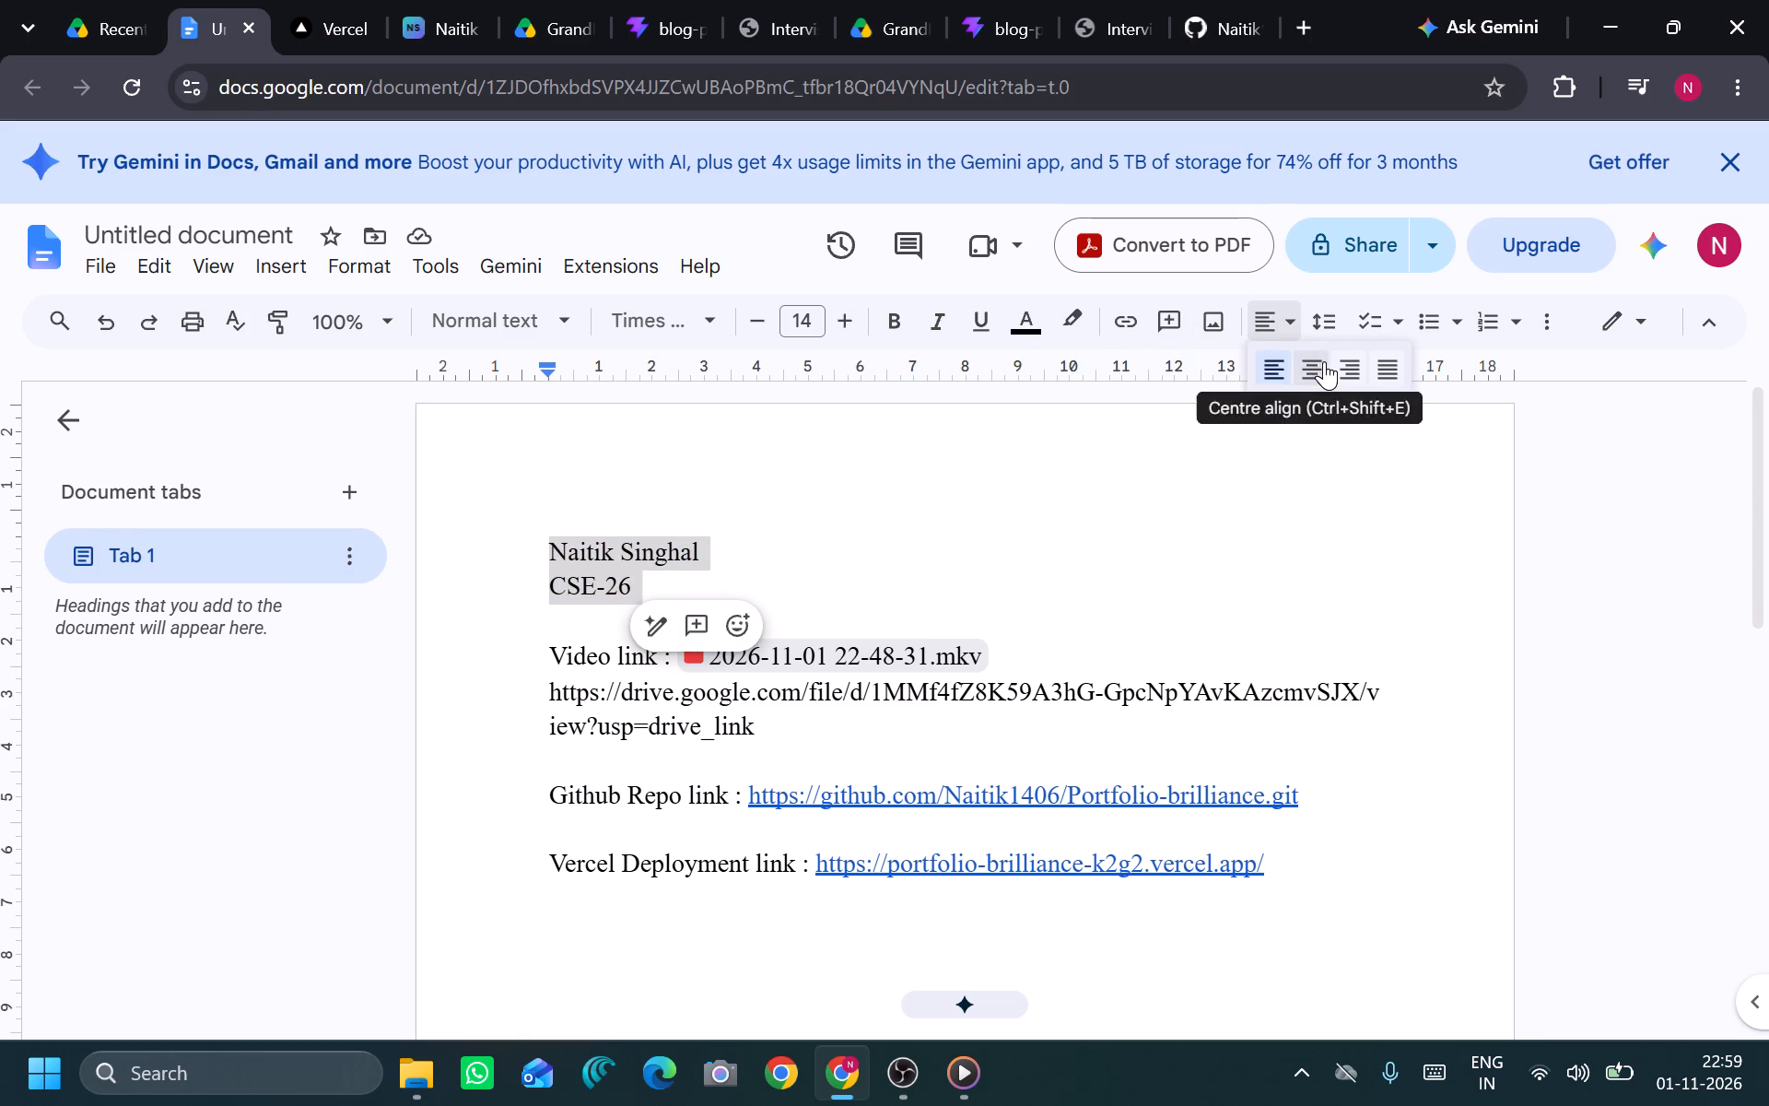
pyautogui.click(1324, 361)
pyautogui.click(1173, 478)
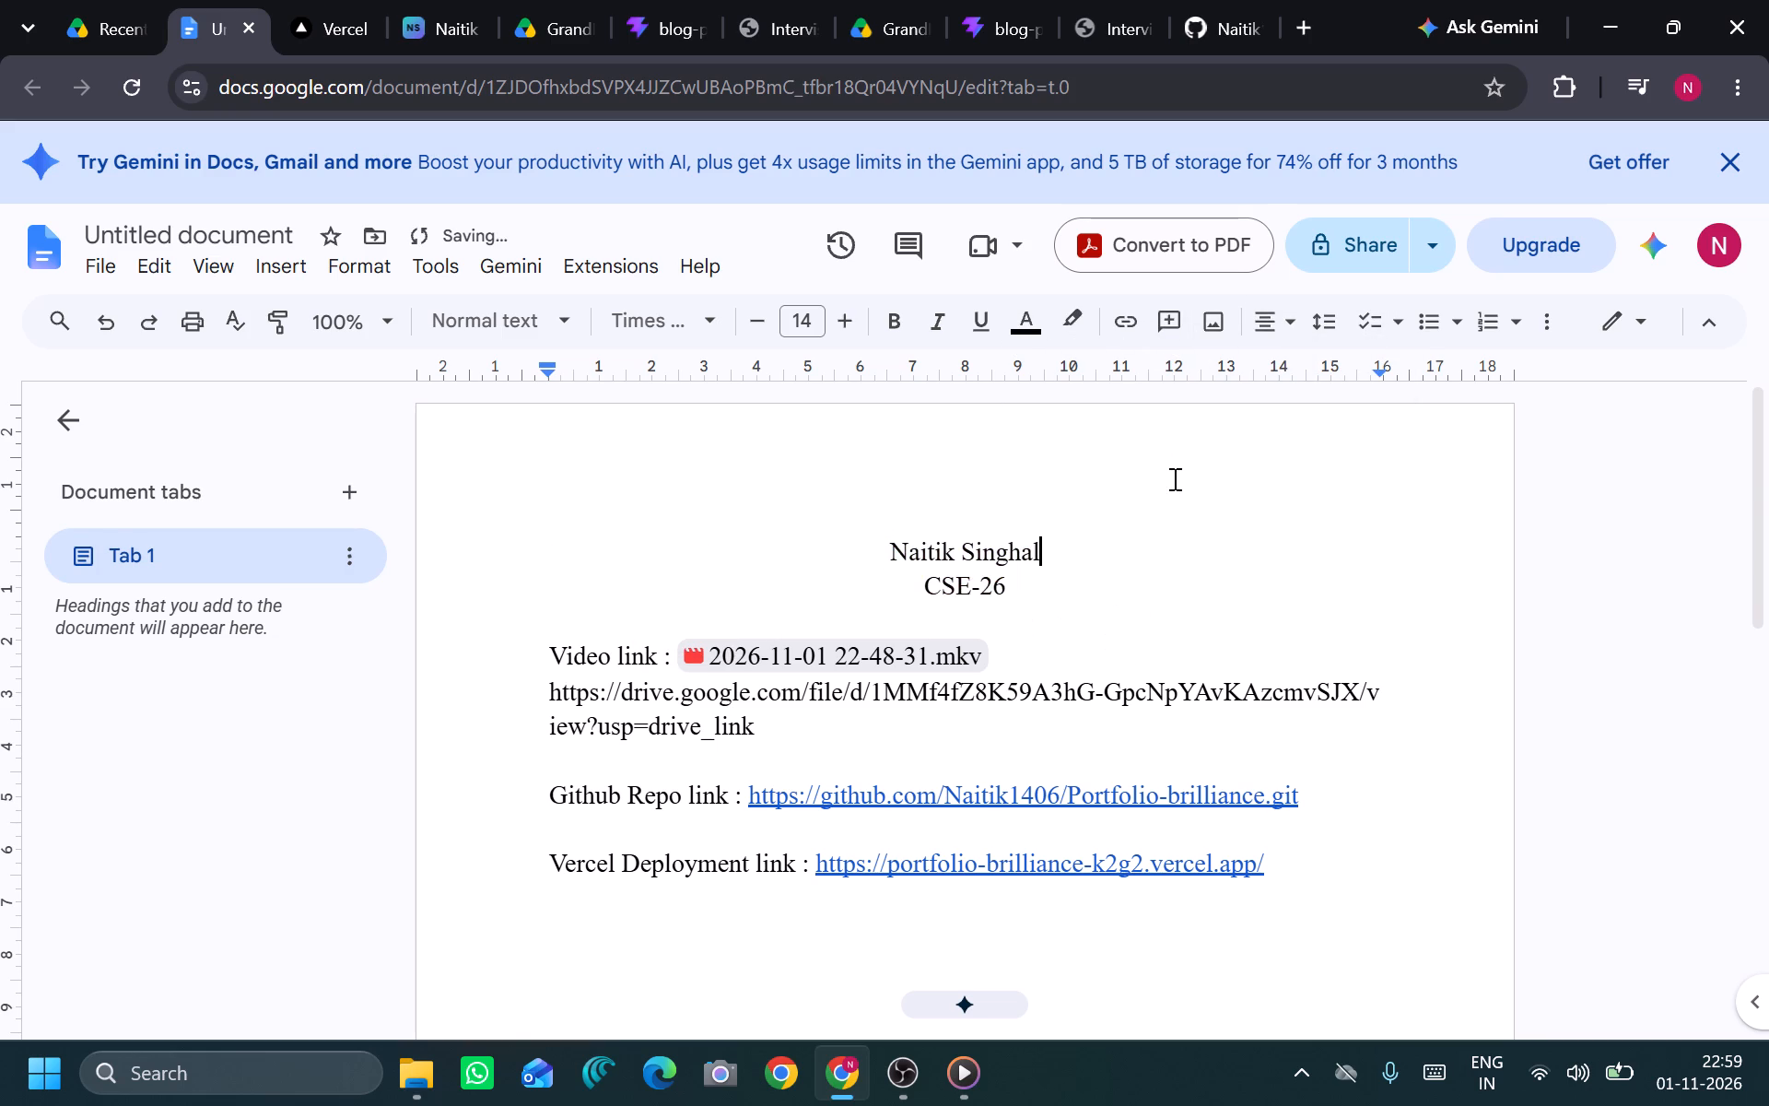
# Make the student name and "CSE-26" heading lines bold and increase their font size by two points.
pyautogui.moveTo(896, 544); pyautogui.dragTo(1032, 579)
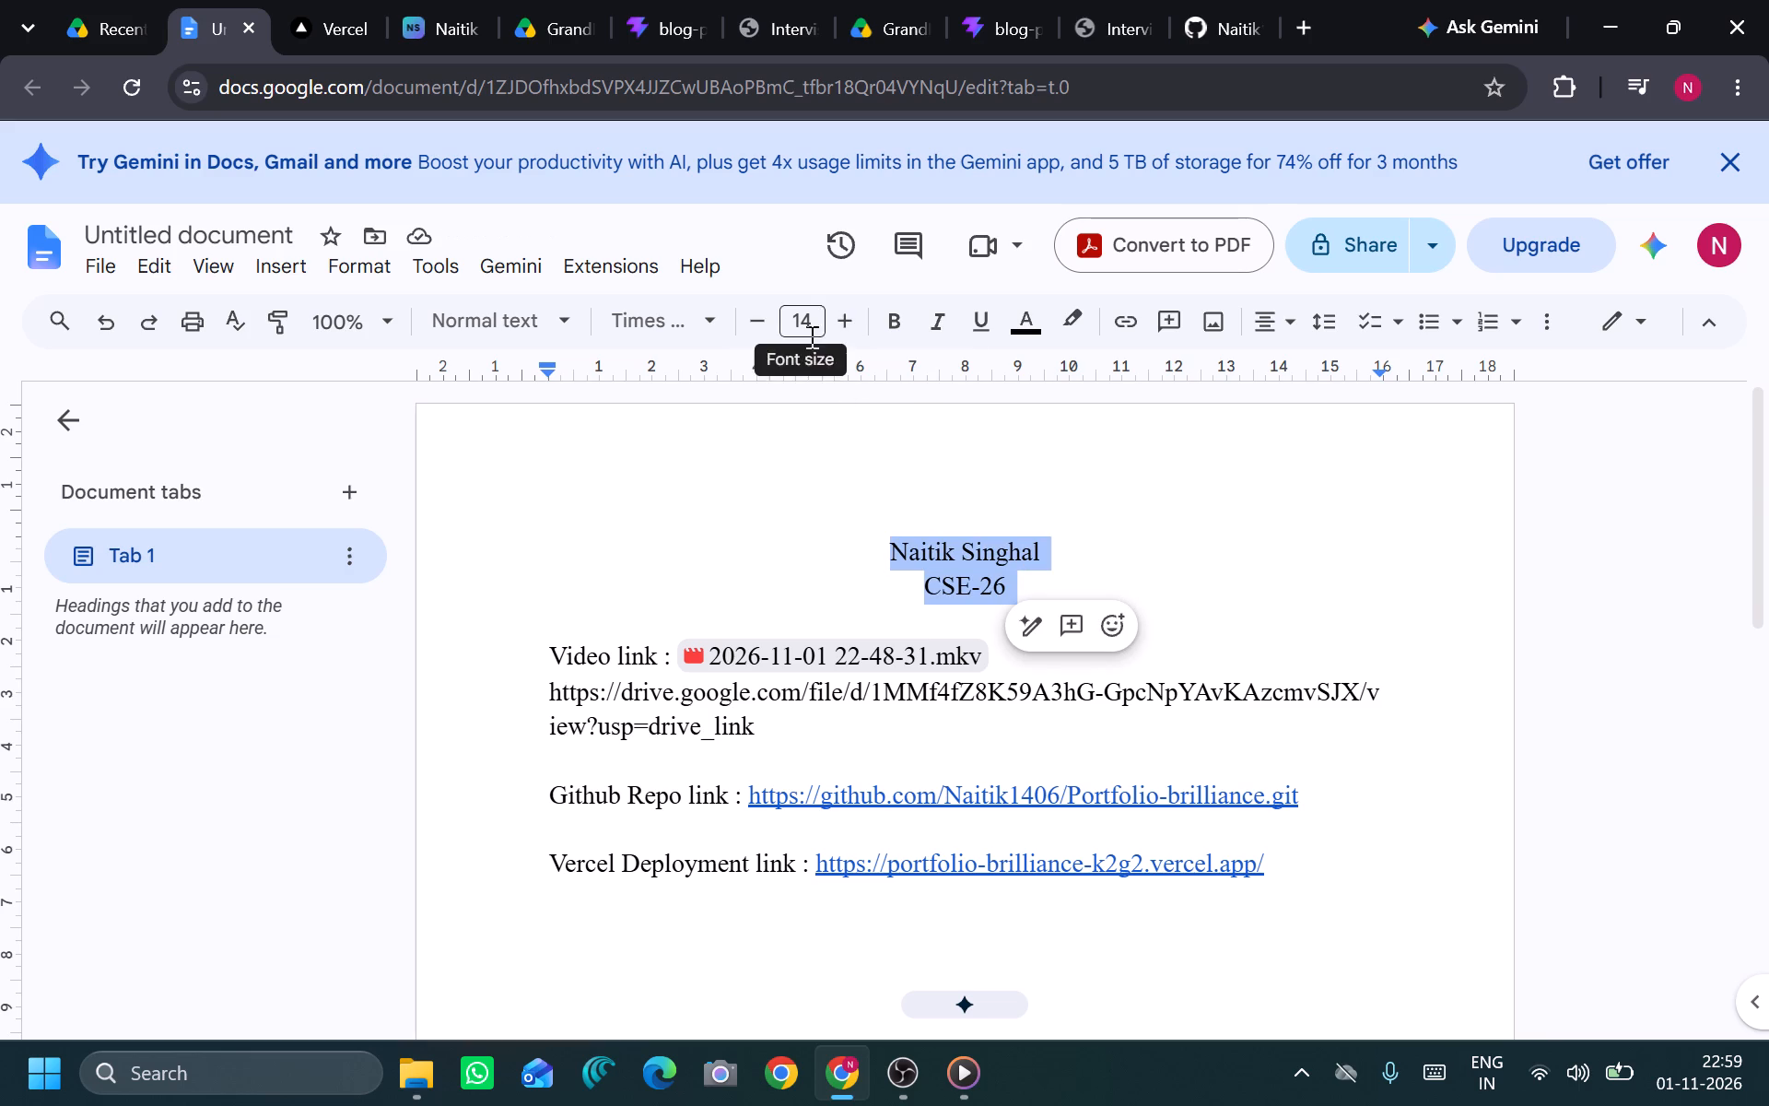
pyautogui.click(891, 324)
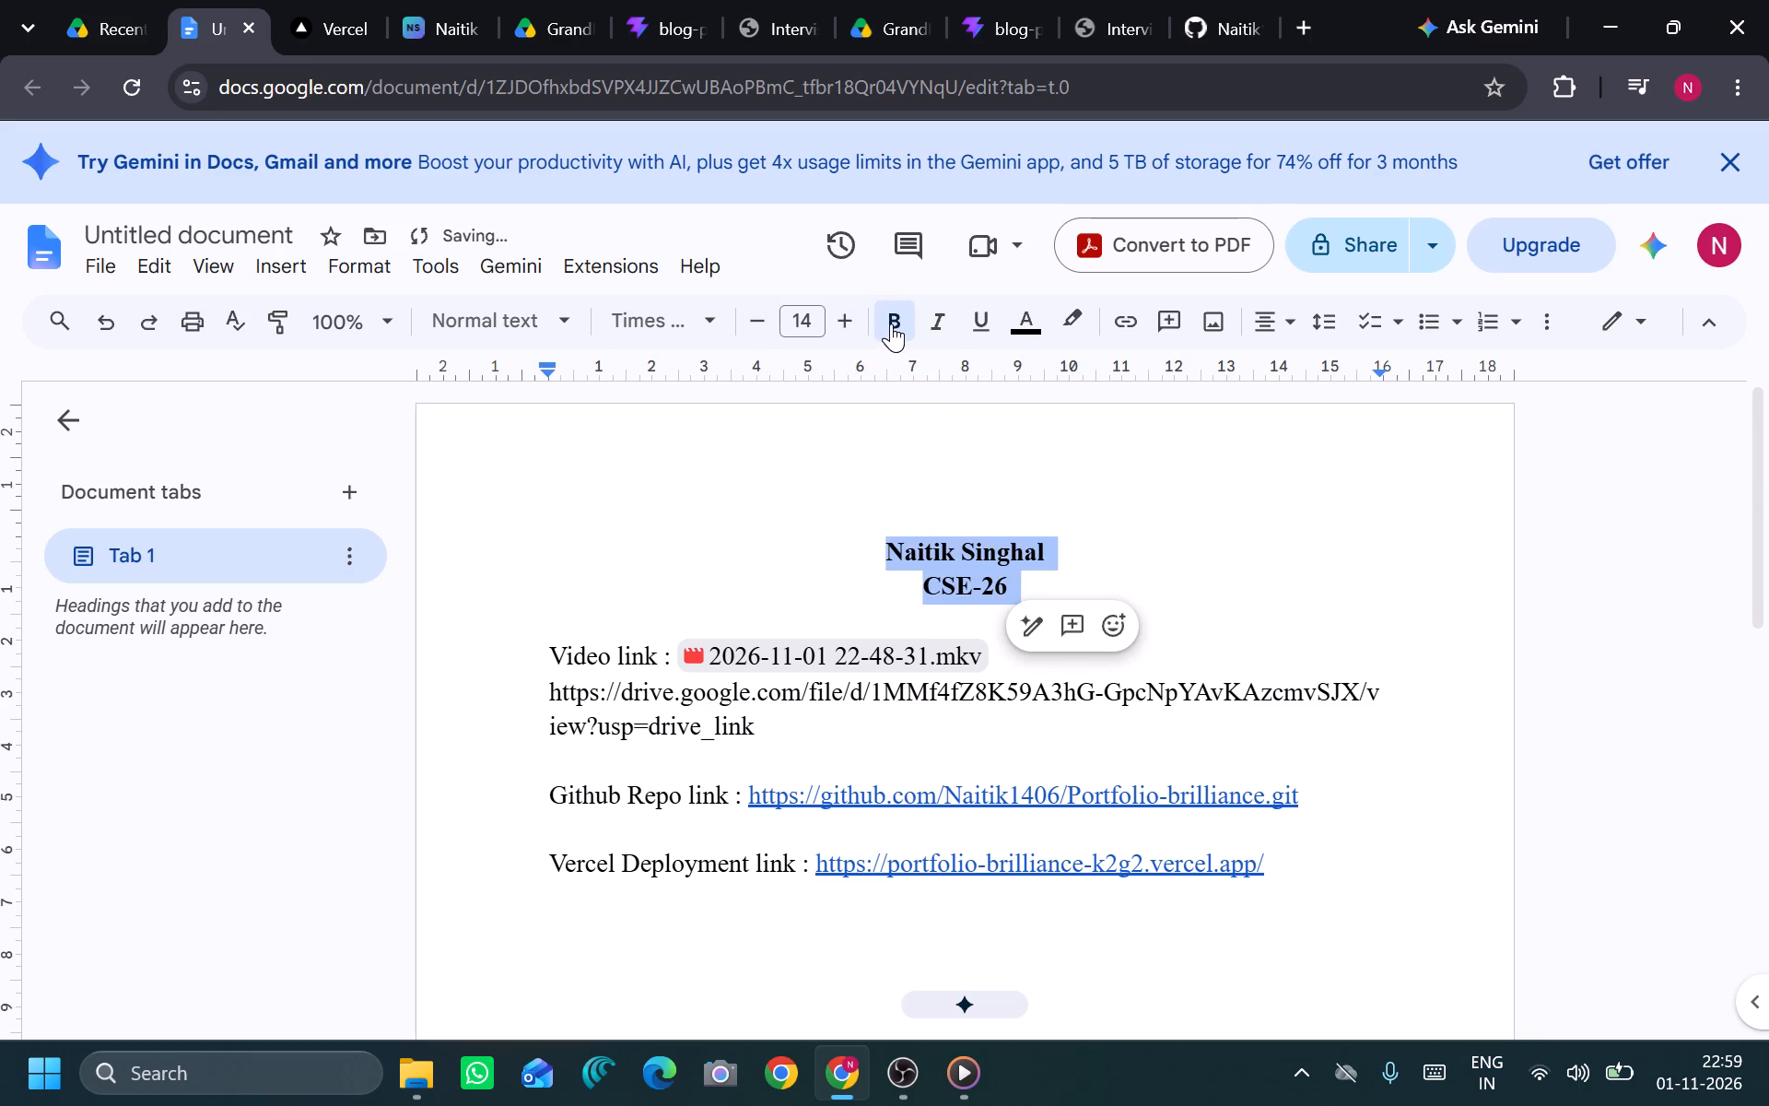
pyautogui.click(837, 330)
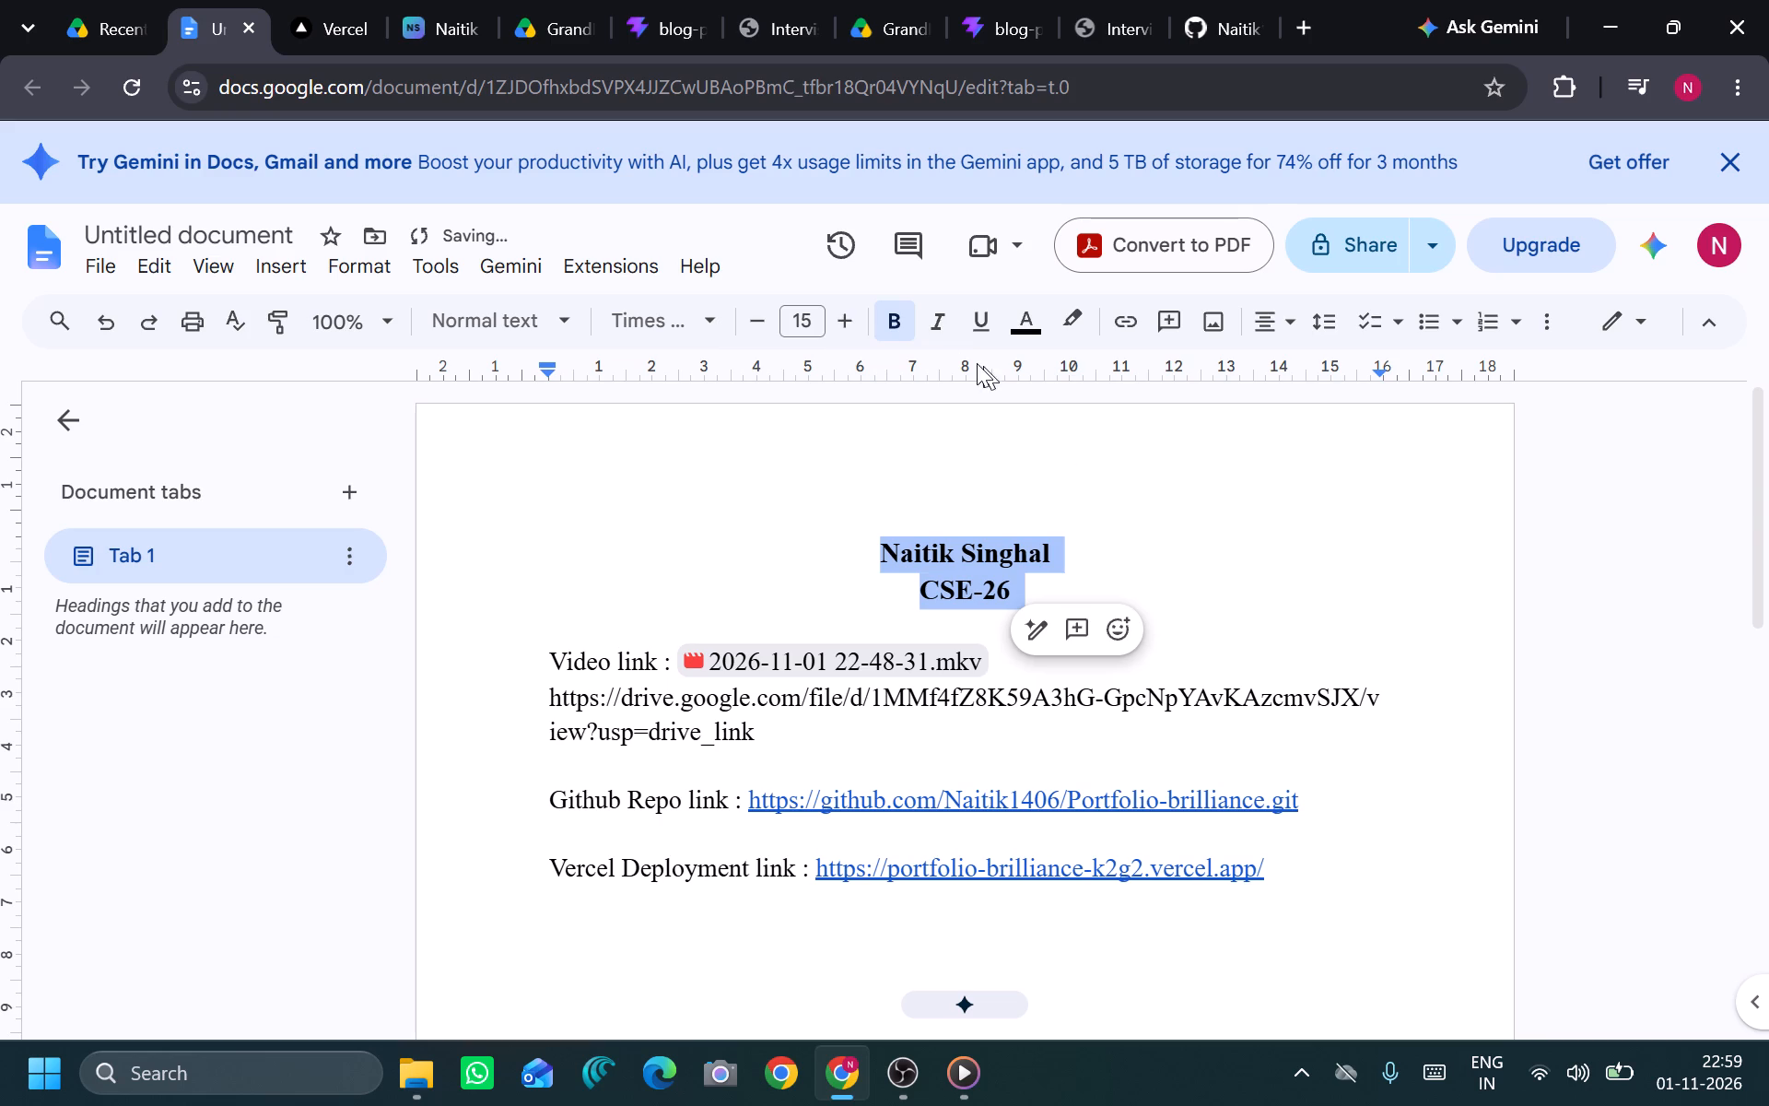
pyautogui.click(837, 325)
pyautogui.click(1276, 625)
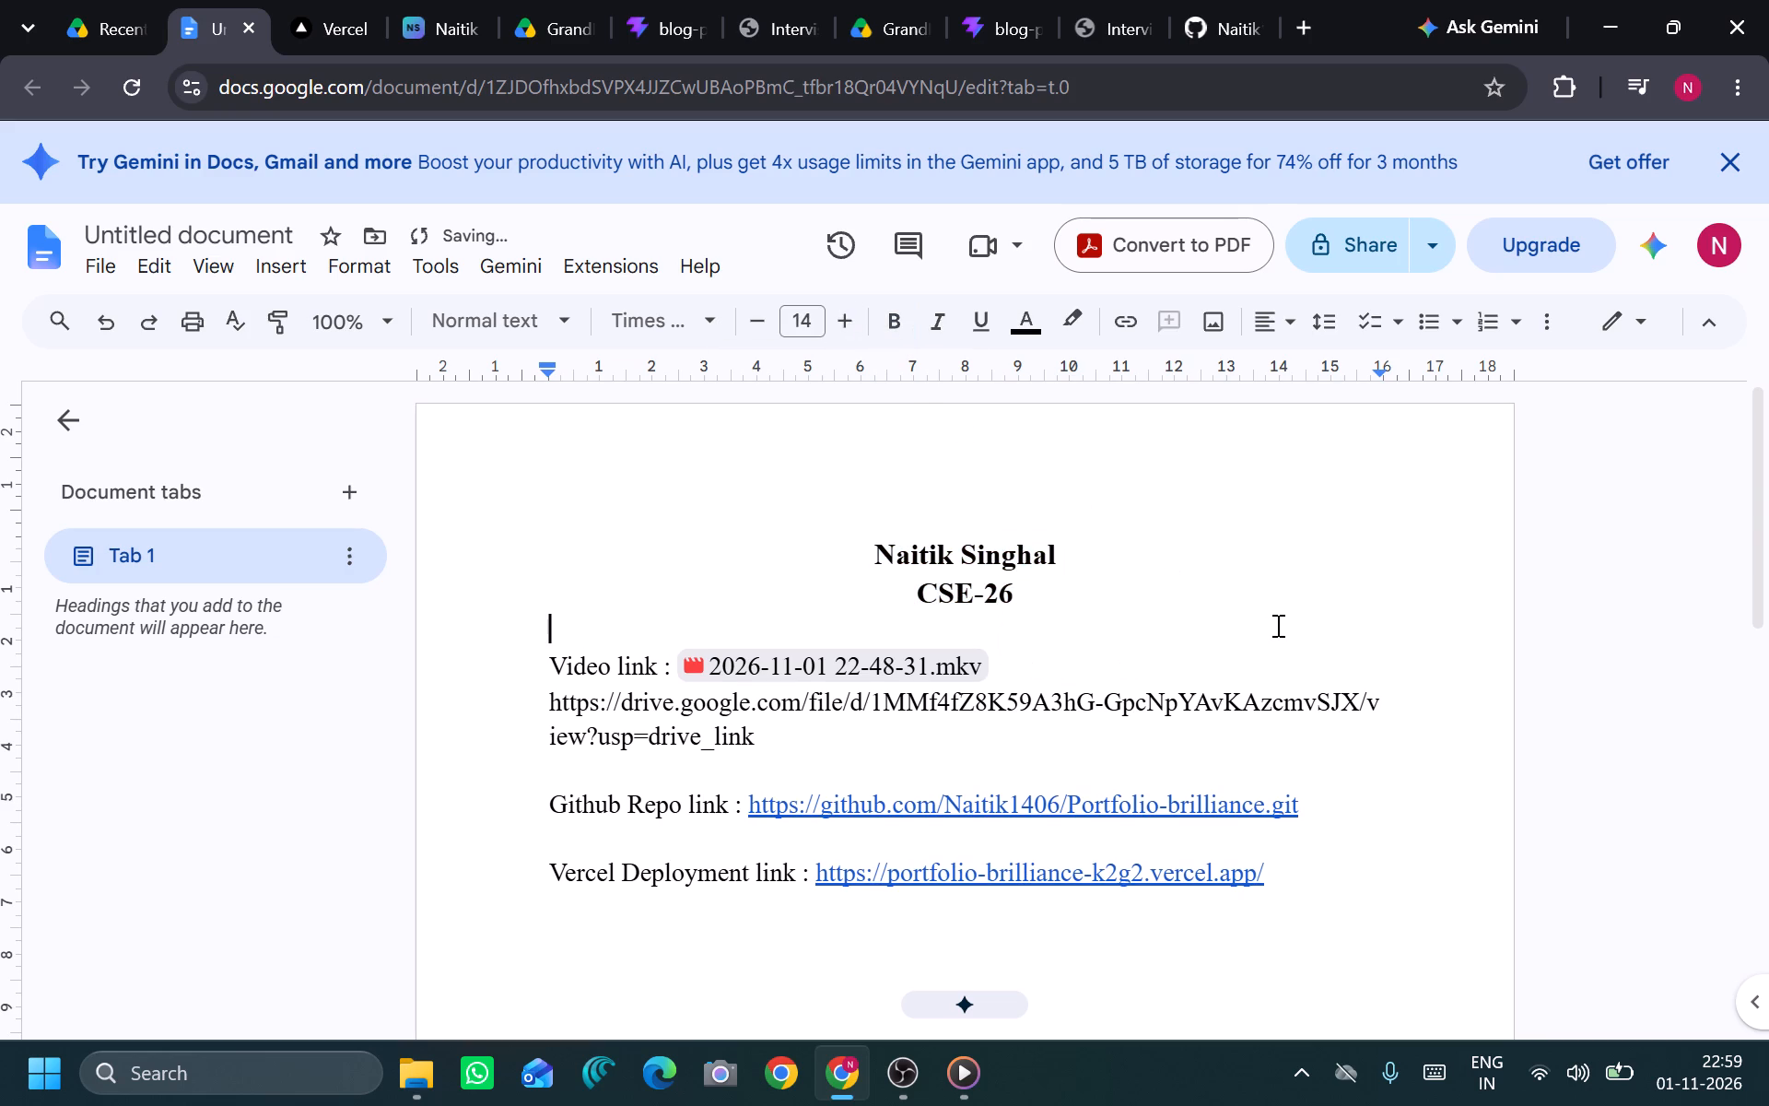
# Underline and bold the "Video link" label, leaving its colon and the file chip unformatted.
pyautogui.moveTo(1768, 535); pyautogui.dragTo(1768, 595)
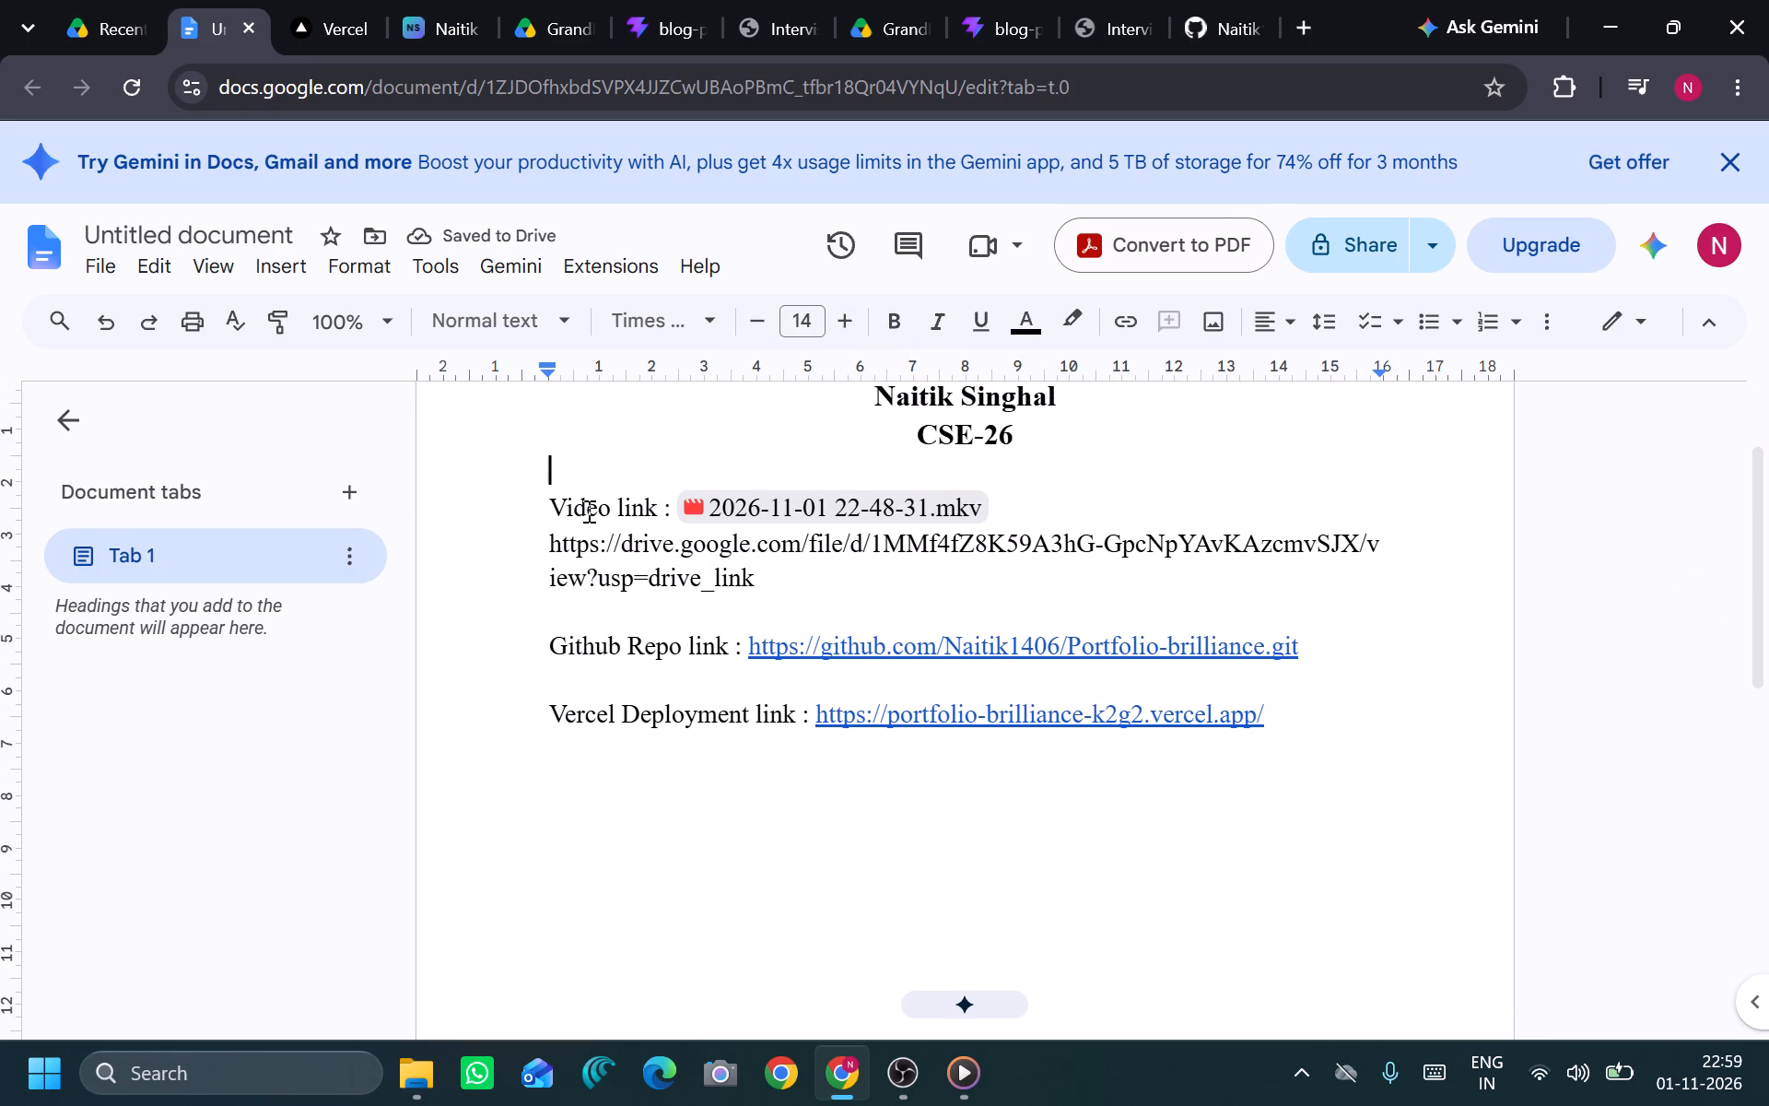
pyautogui.moveTo(553, 499); pyautogui.dragTo(662, 502)
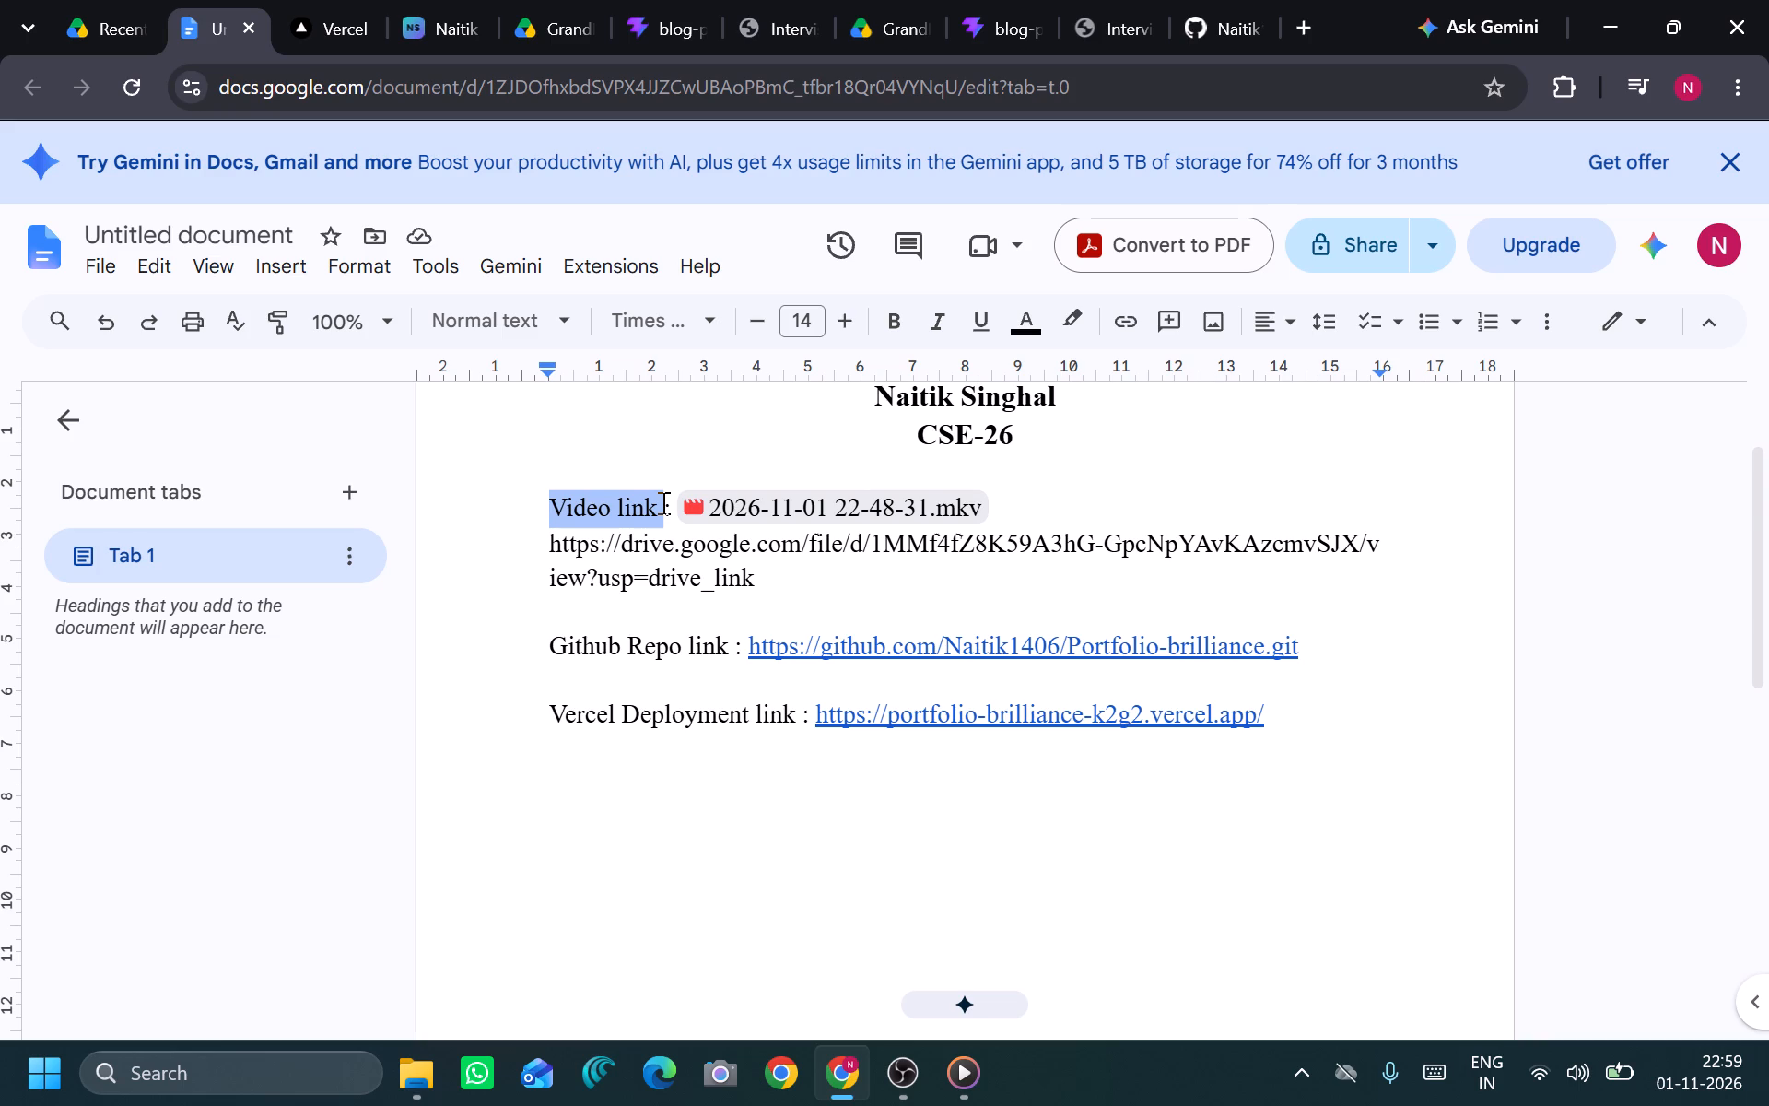
pyautogui.moveTo(662, 502); pyautogui.dragTo(658, 504)
pyautogui.moveTo(658, 504); pyautogui.dragTo(662, 503)
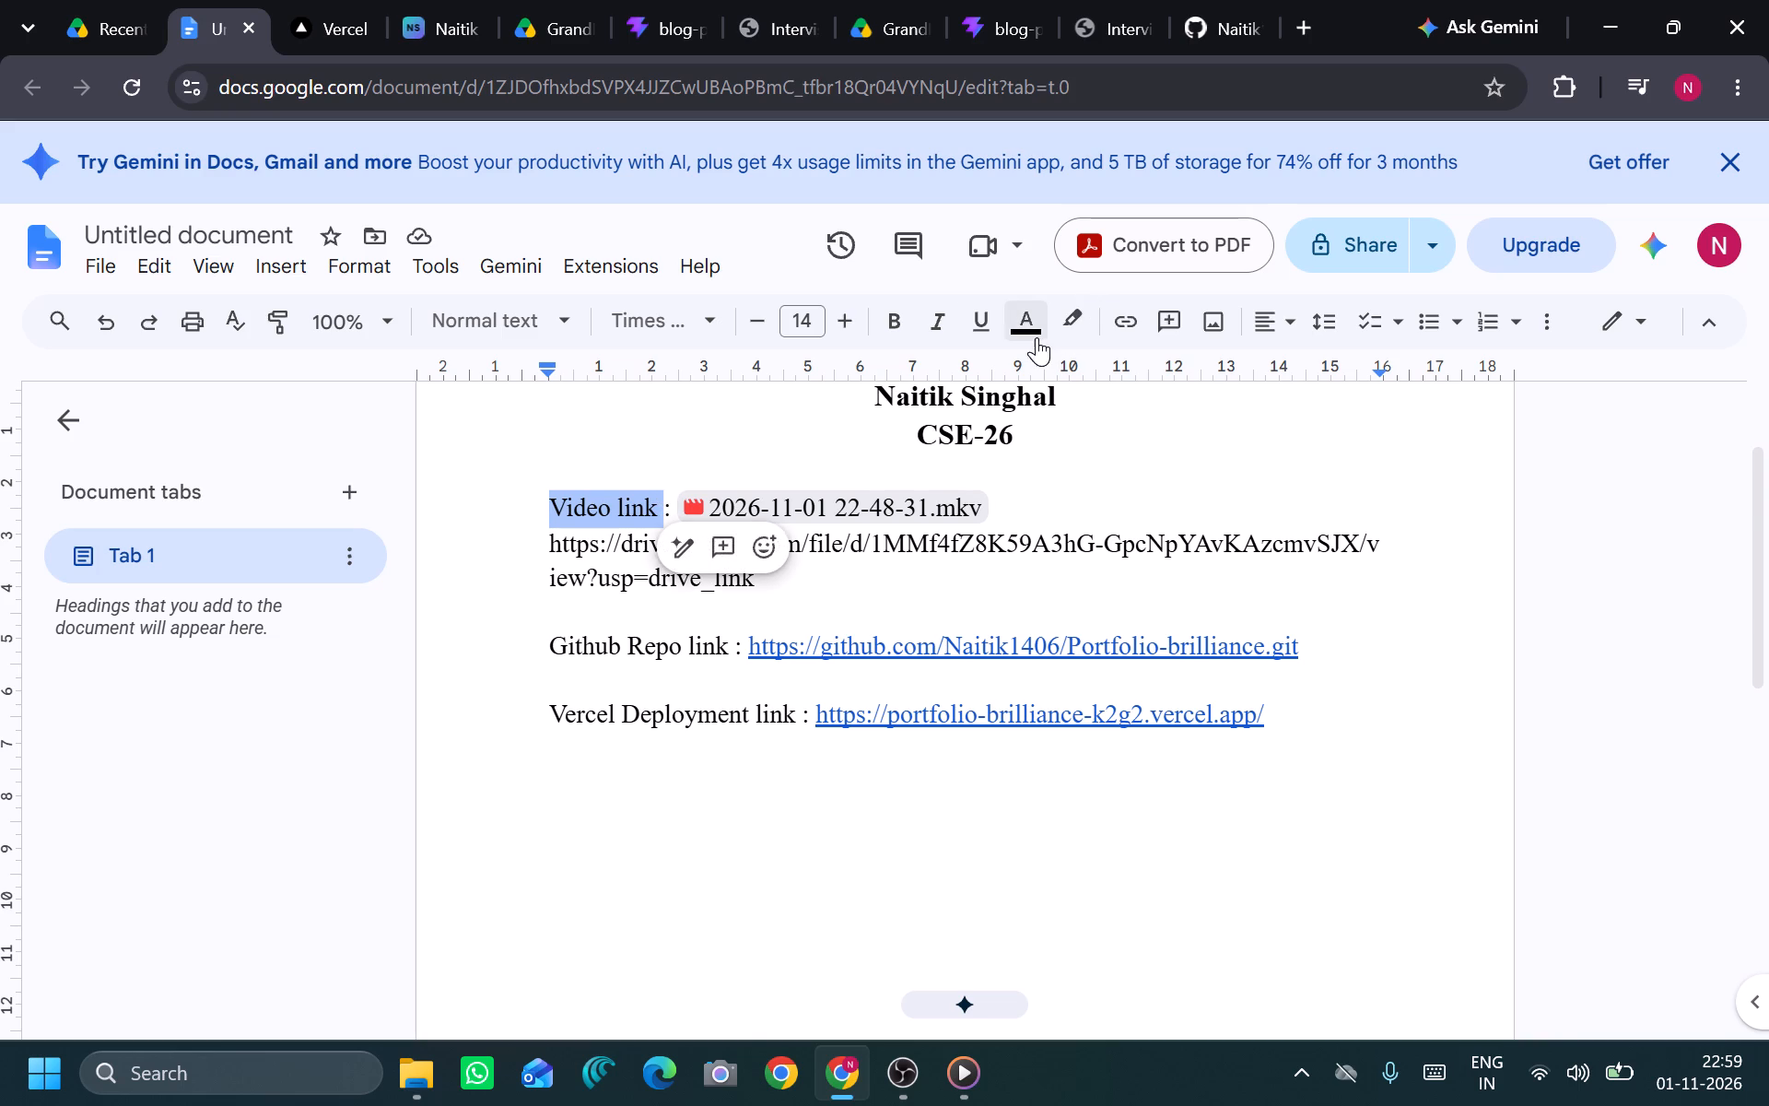
pyautogui.click(979, 322)
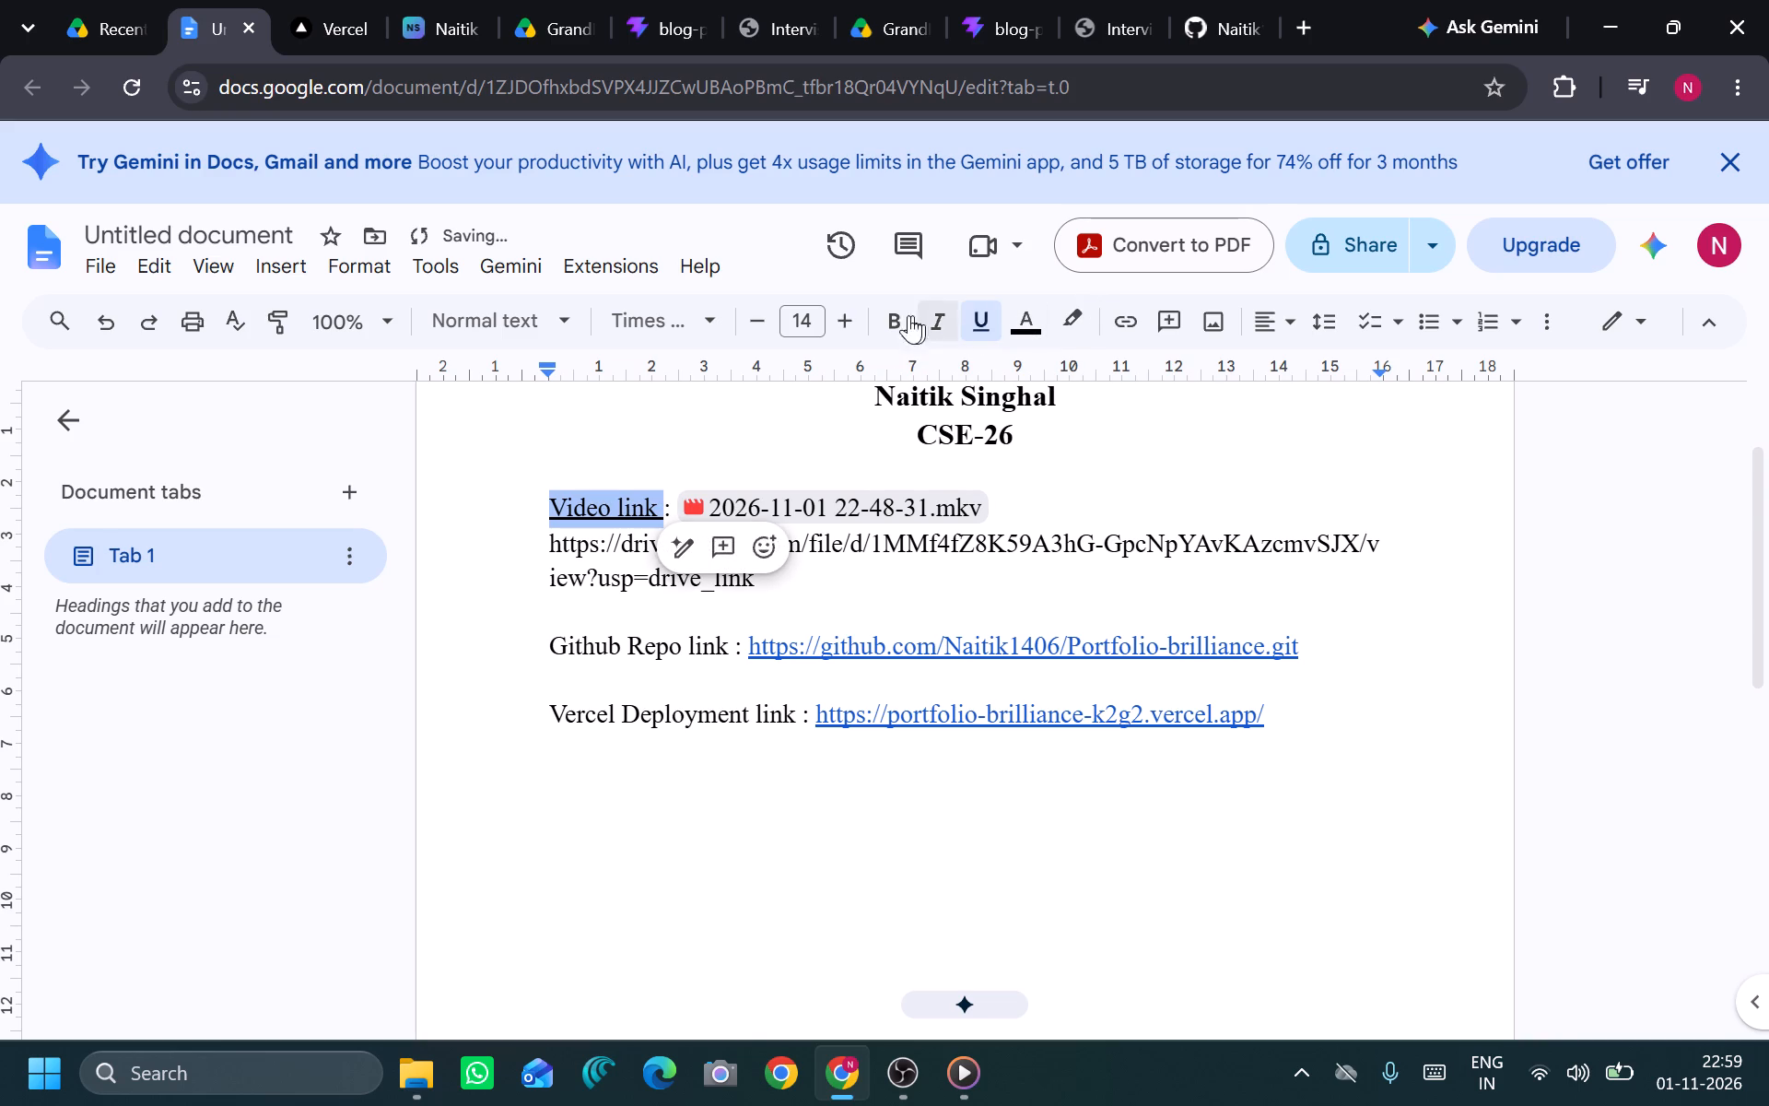
pyautogui.click(892, 312)
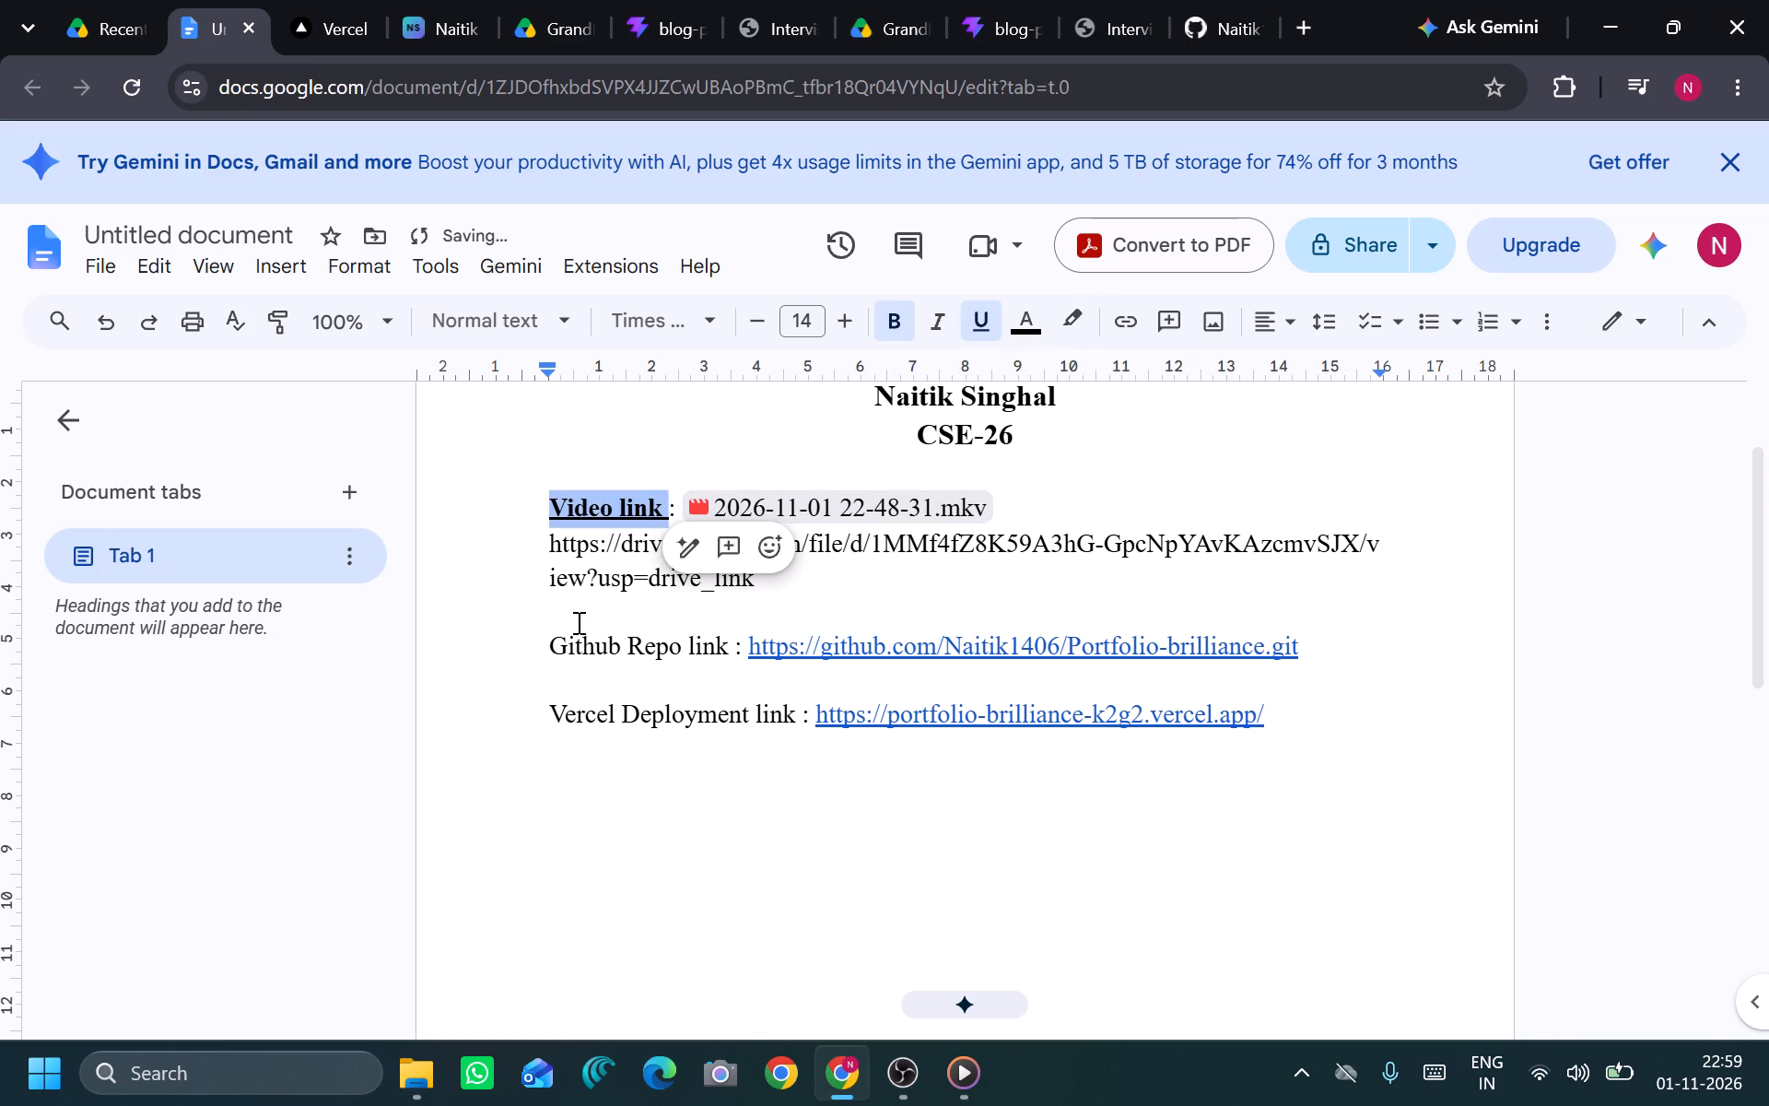
# Underline and bold the "Github Repo link" label, leaving its colon and URL as they are.
pyautogui.moveTo(558, 639); pyautogui.dragTo(653, 643)
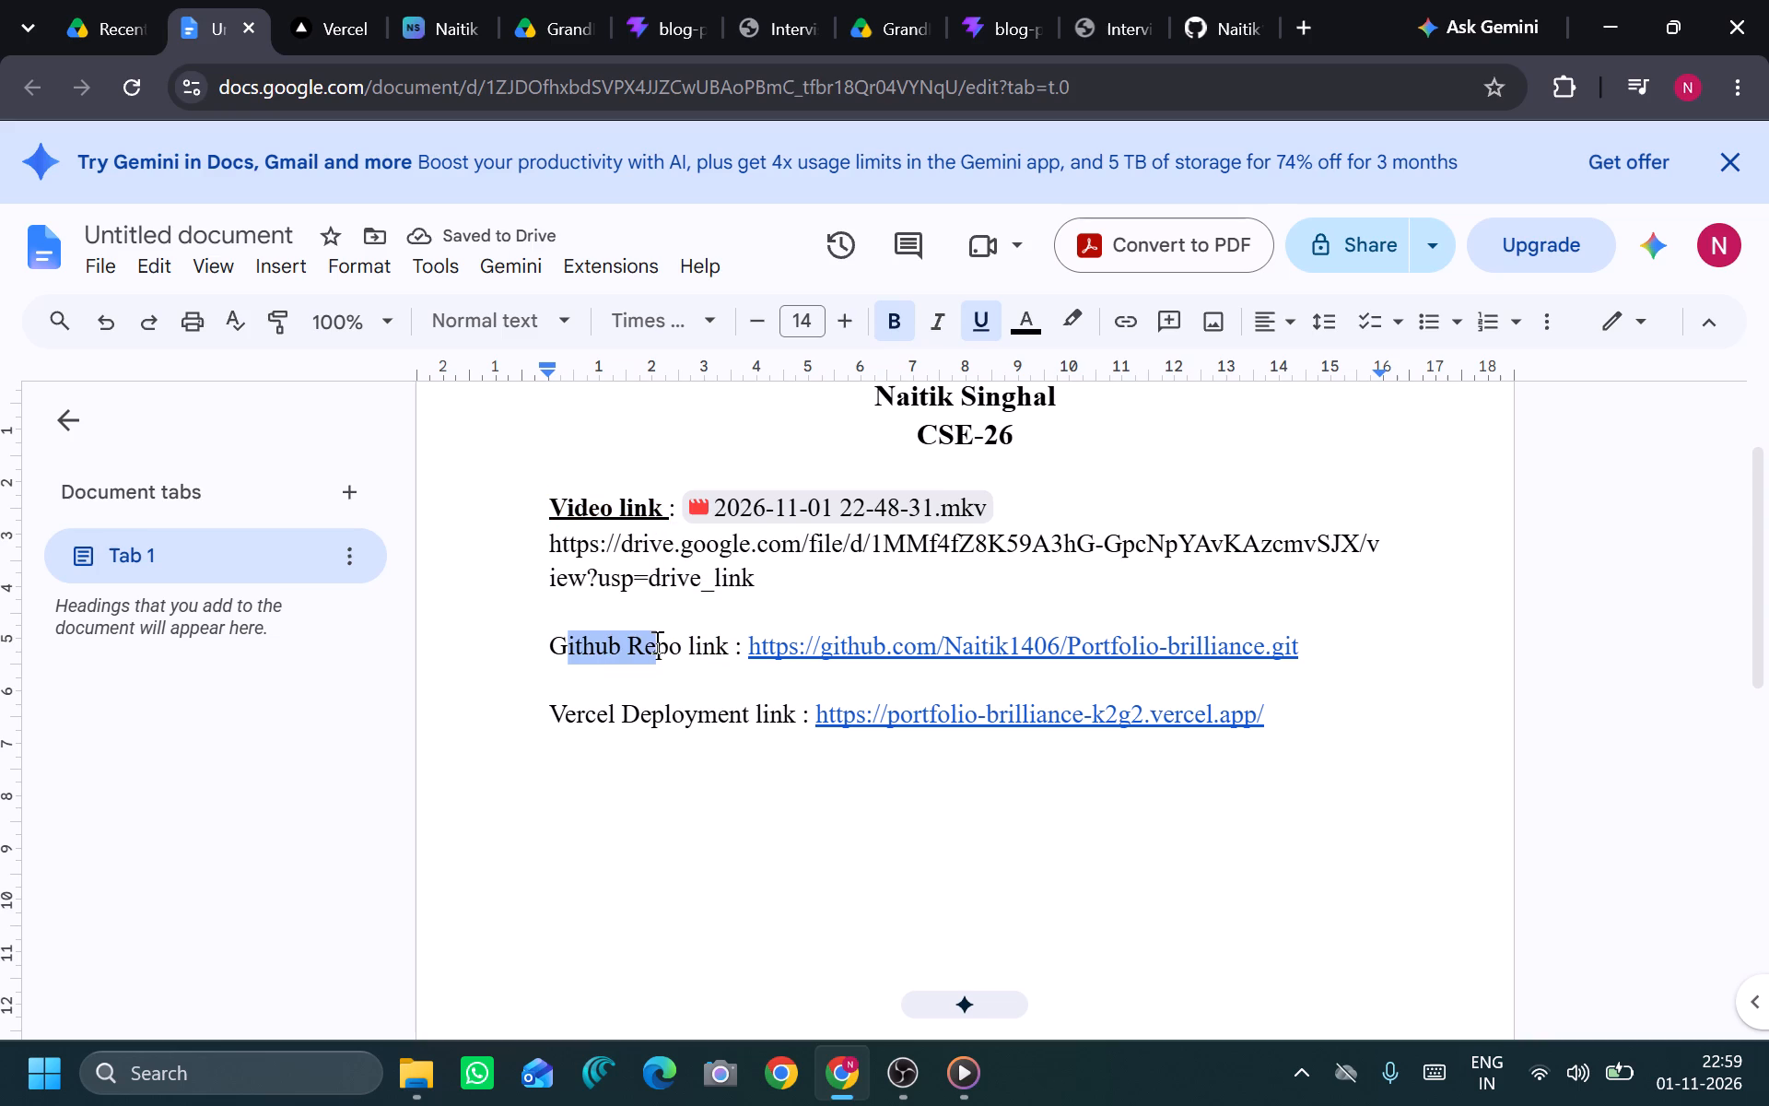
pyautogui.moveTo(653, 643); pyautogui.dragTo(617, 650)
pyautogui.moveTo(545, 647); pyautogui.dragTo(724, 654)
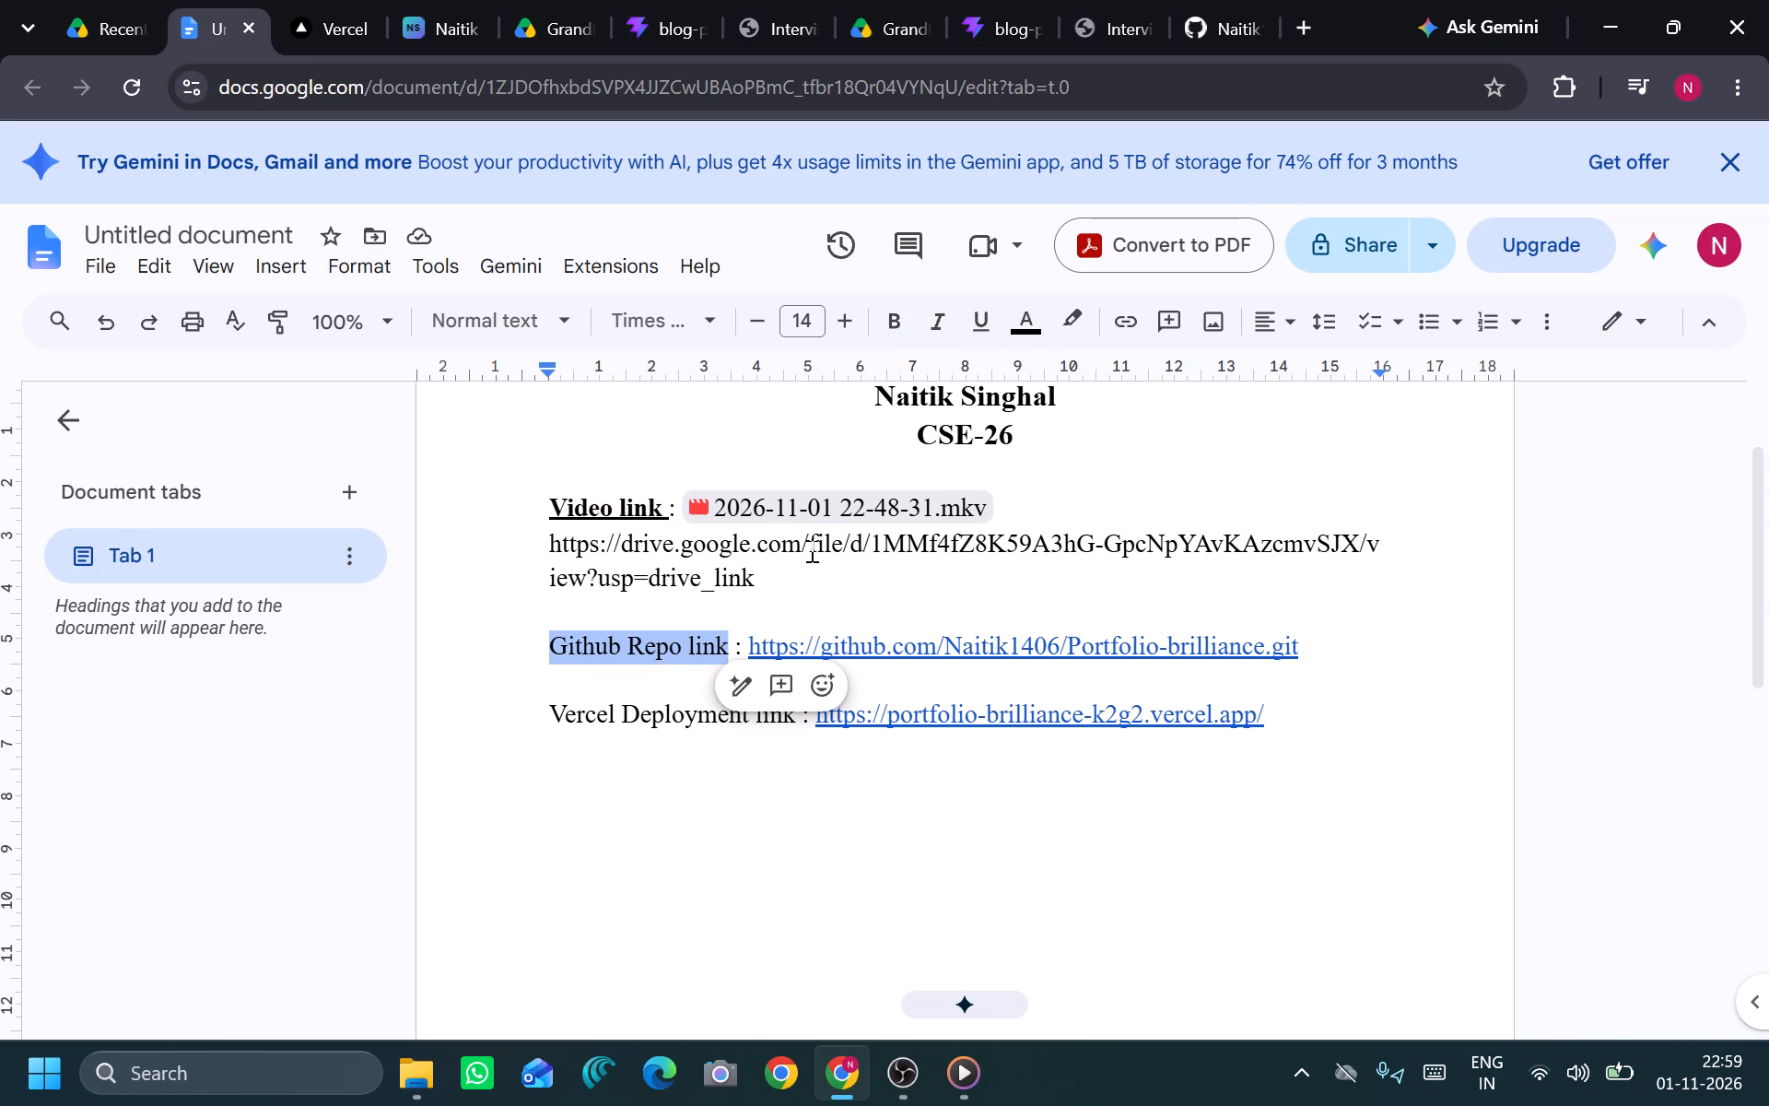
pyautogui.click(1030, 321)
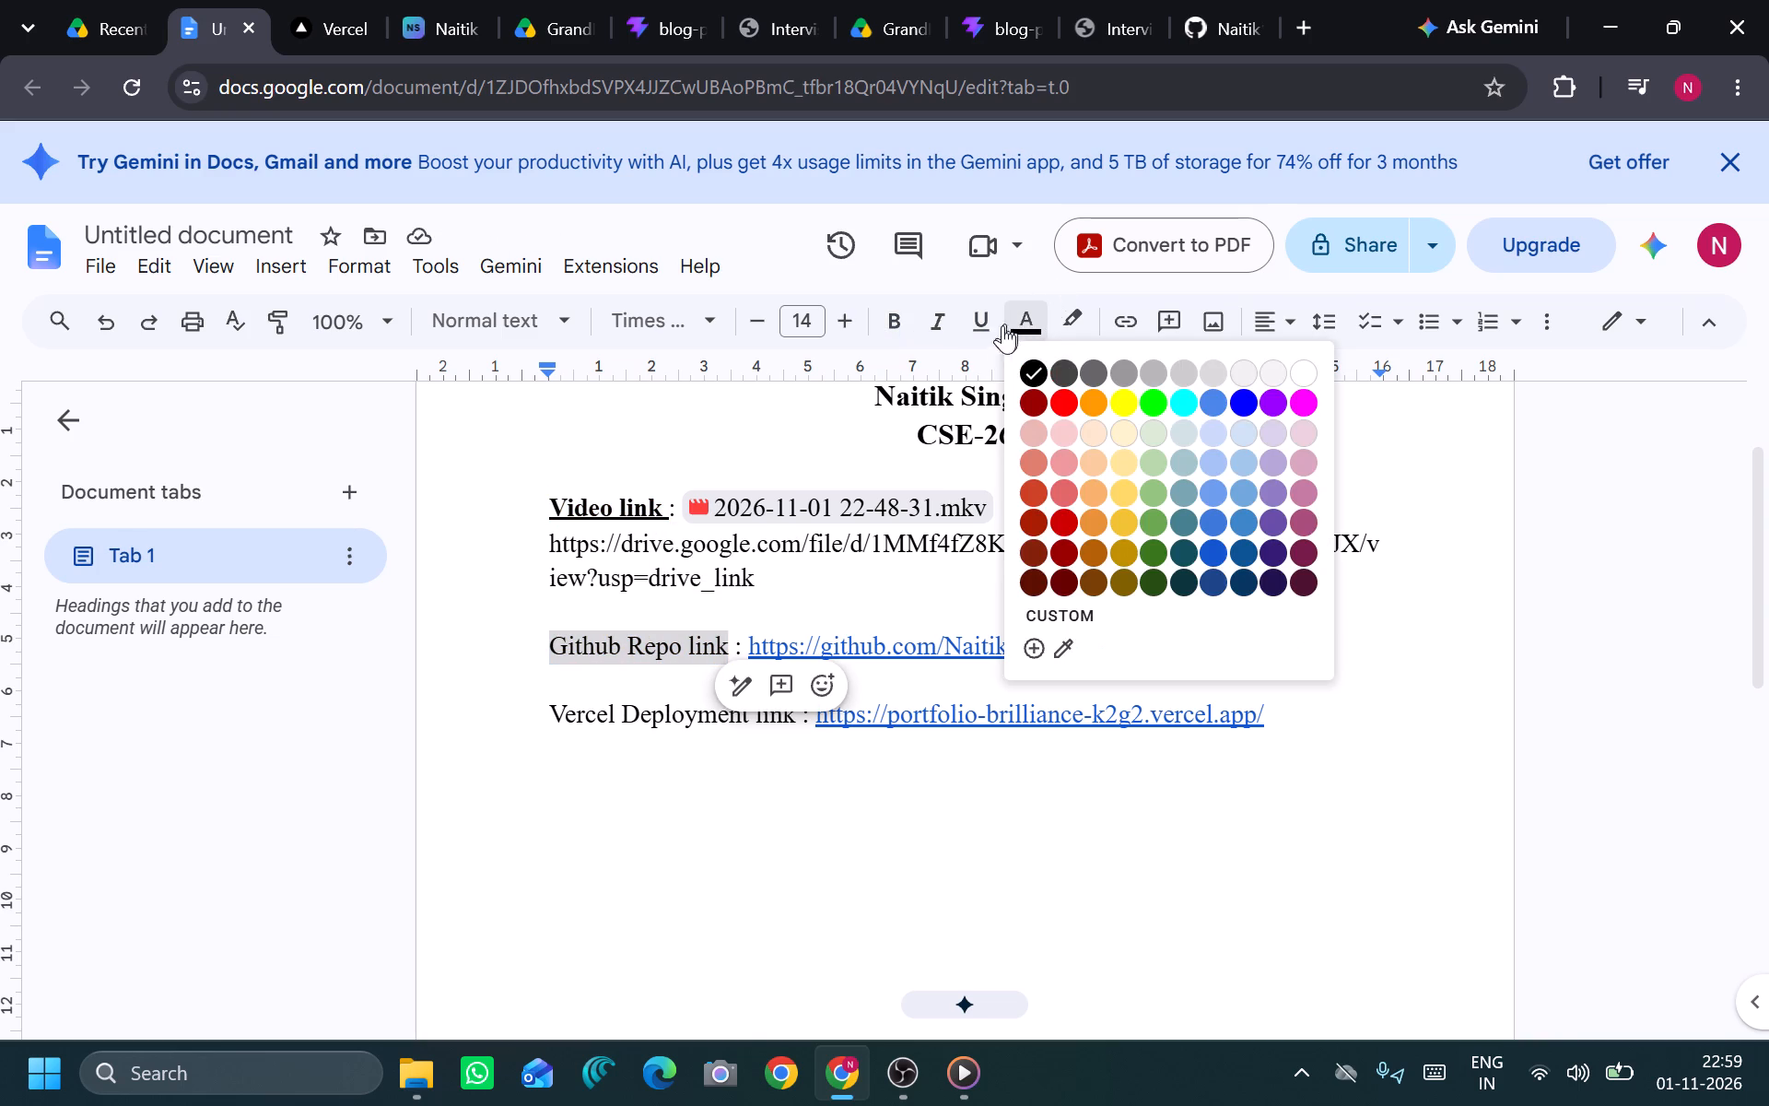
pyautogui.click(986, 325)
pyautogui.click(885, 326)
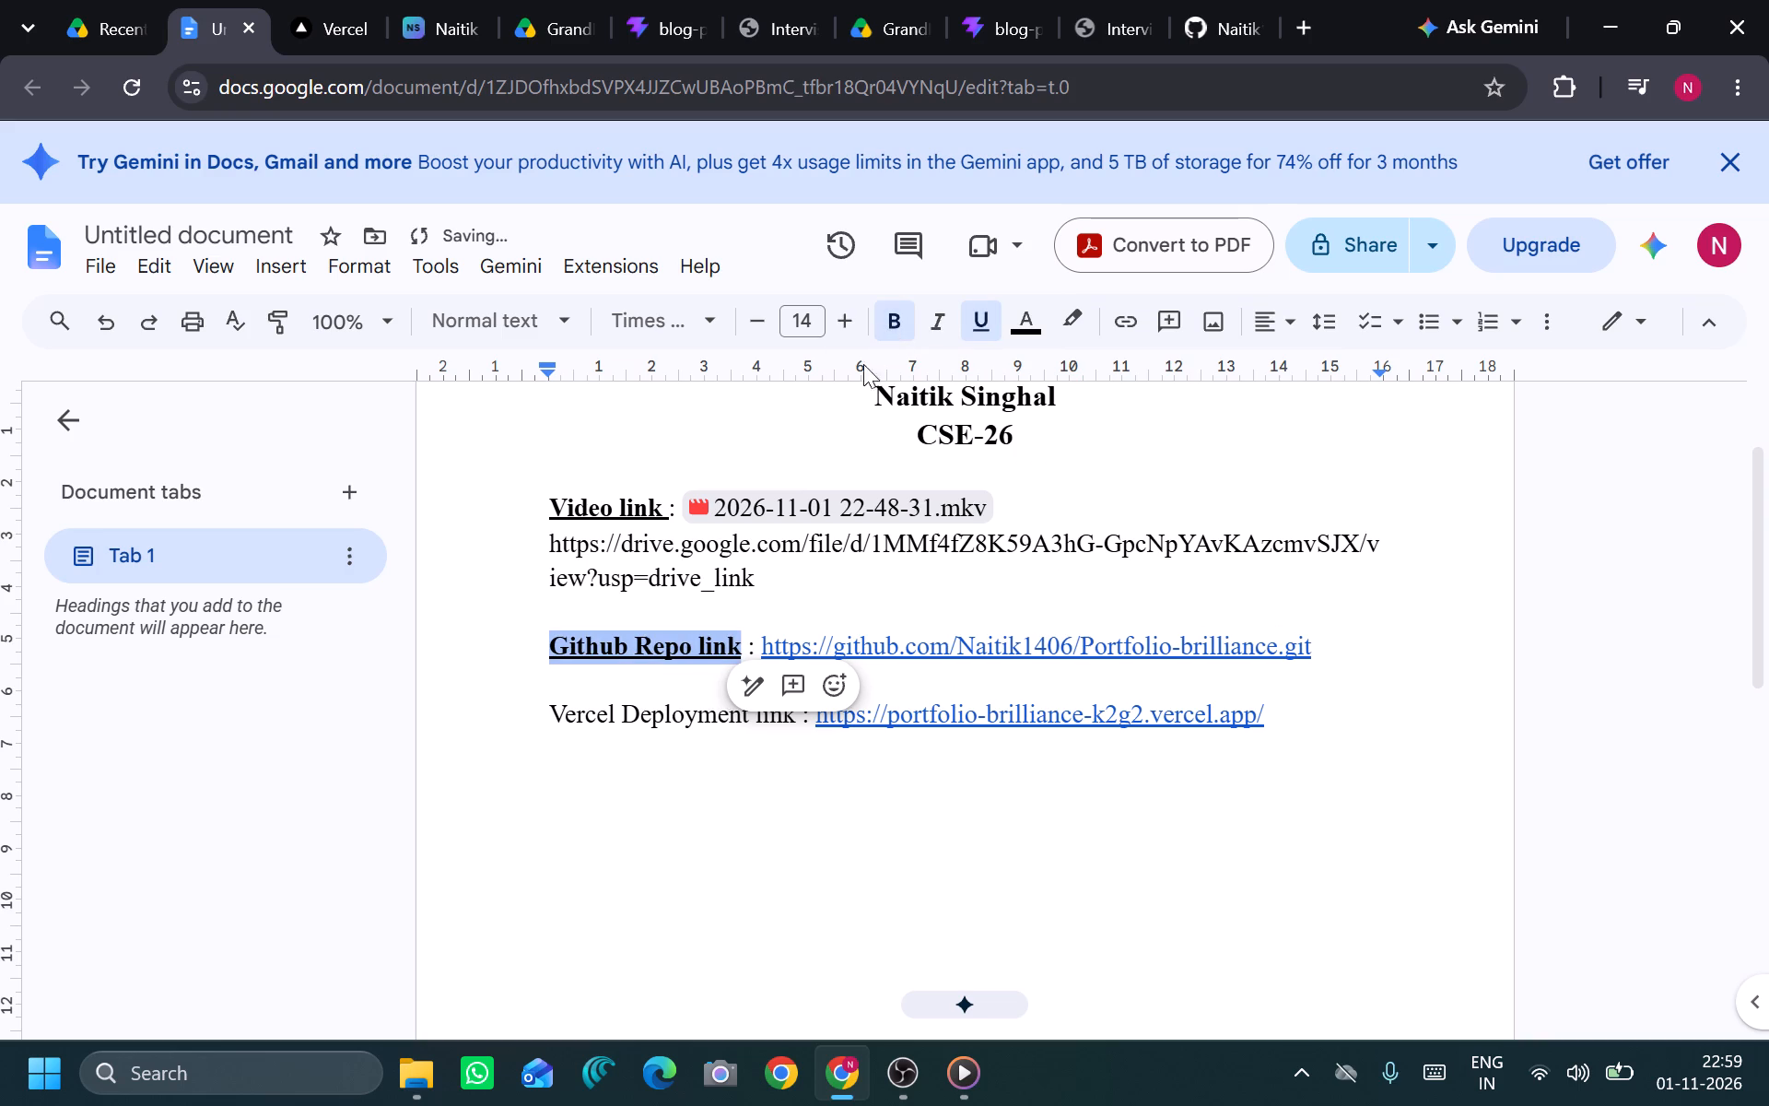
pyautogui.moveTo(556, 713); pyautogui.dragTo(759, 717)
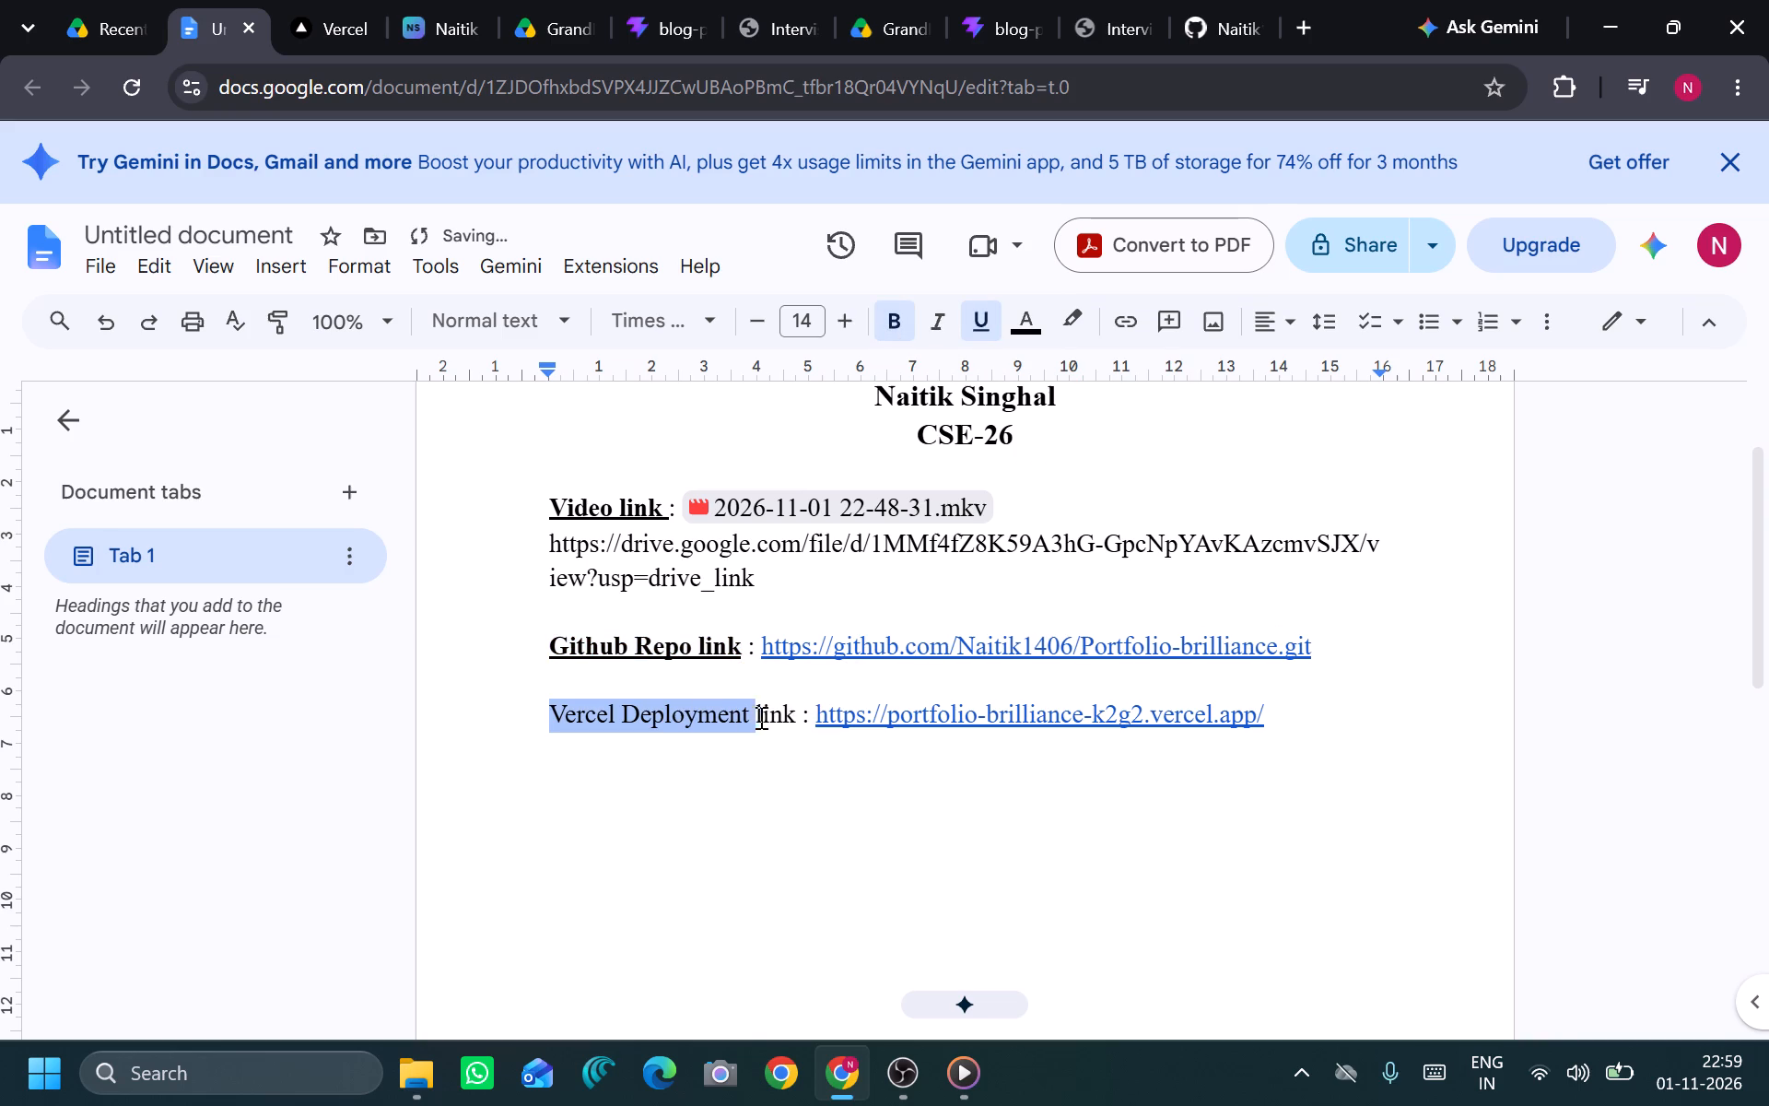
pyautogui.moveTo(759, 717); pyautogui.dragTo(797, 719)
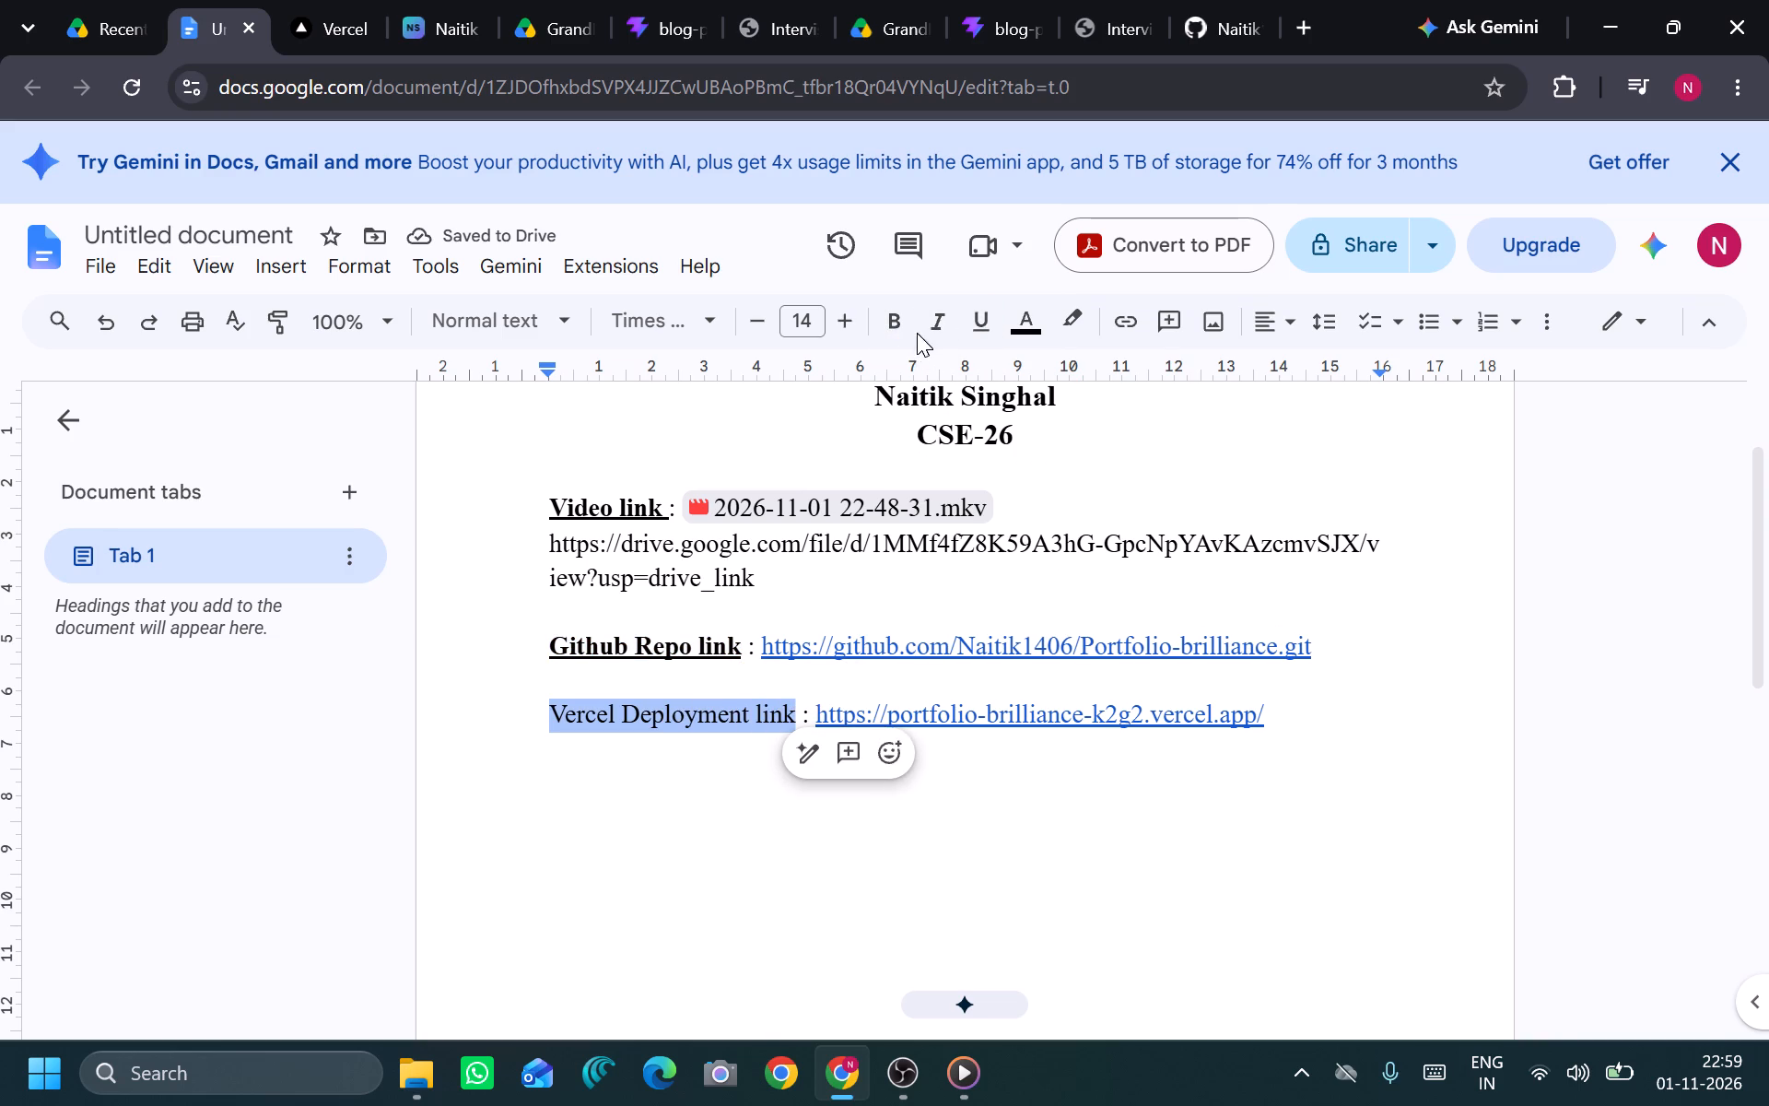
pyautogui.click(897, 326)
pyautogui.click(989, 327)
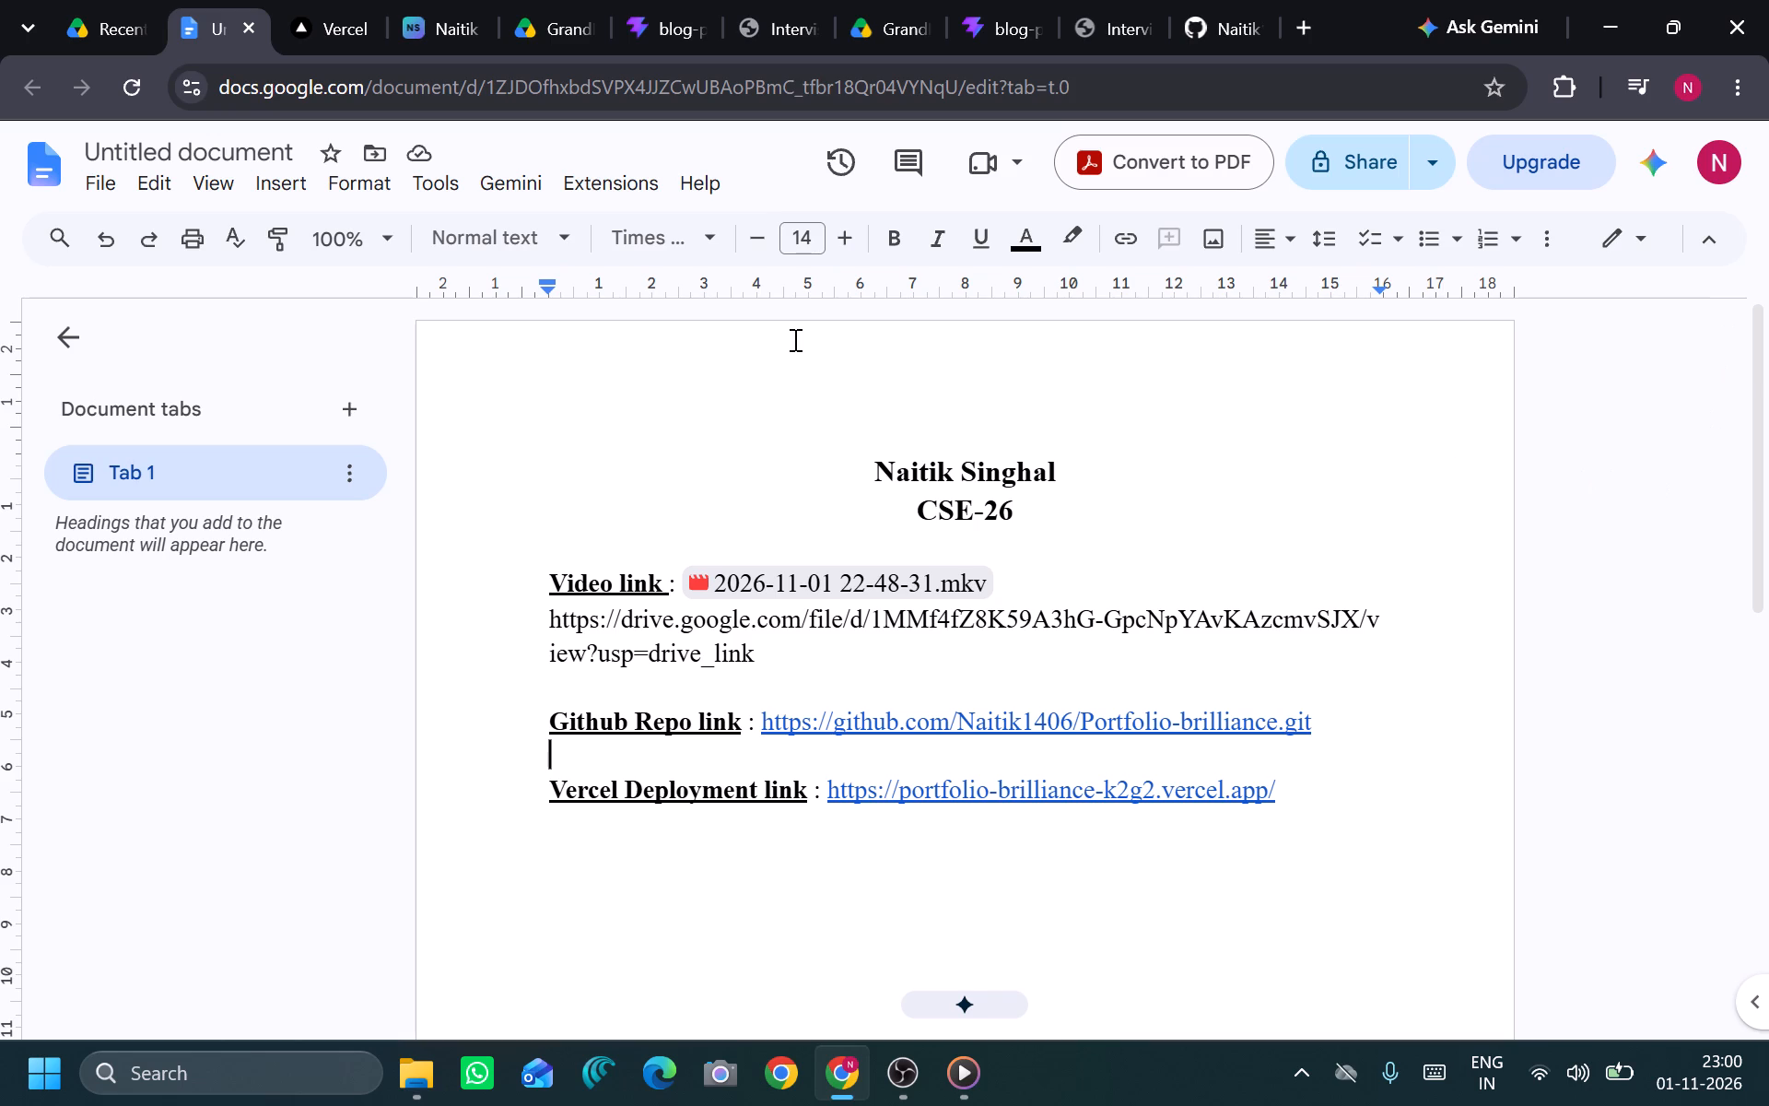
# Save the document as a PDF named "Navrohan-Project" in the Desktop folder through the Print command.
pyautogui.click(183, 253)
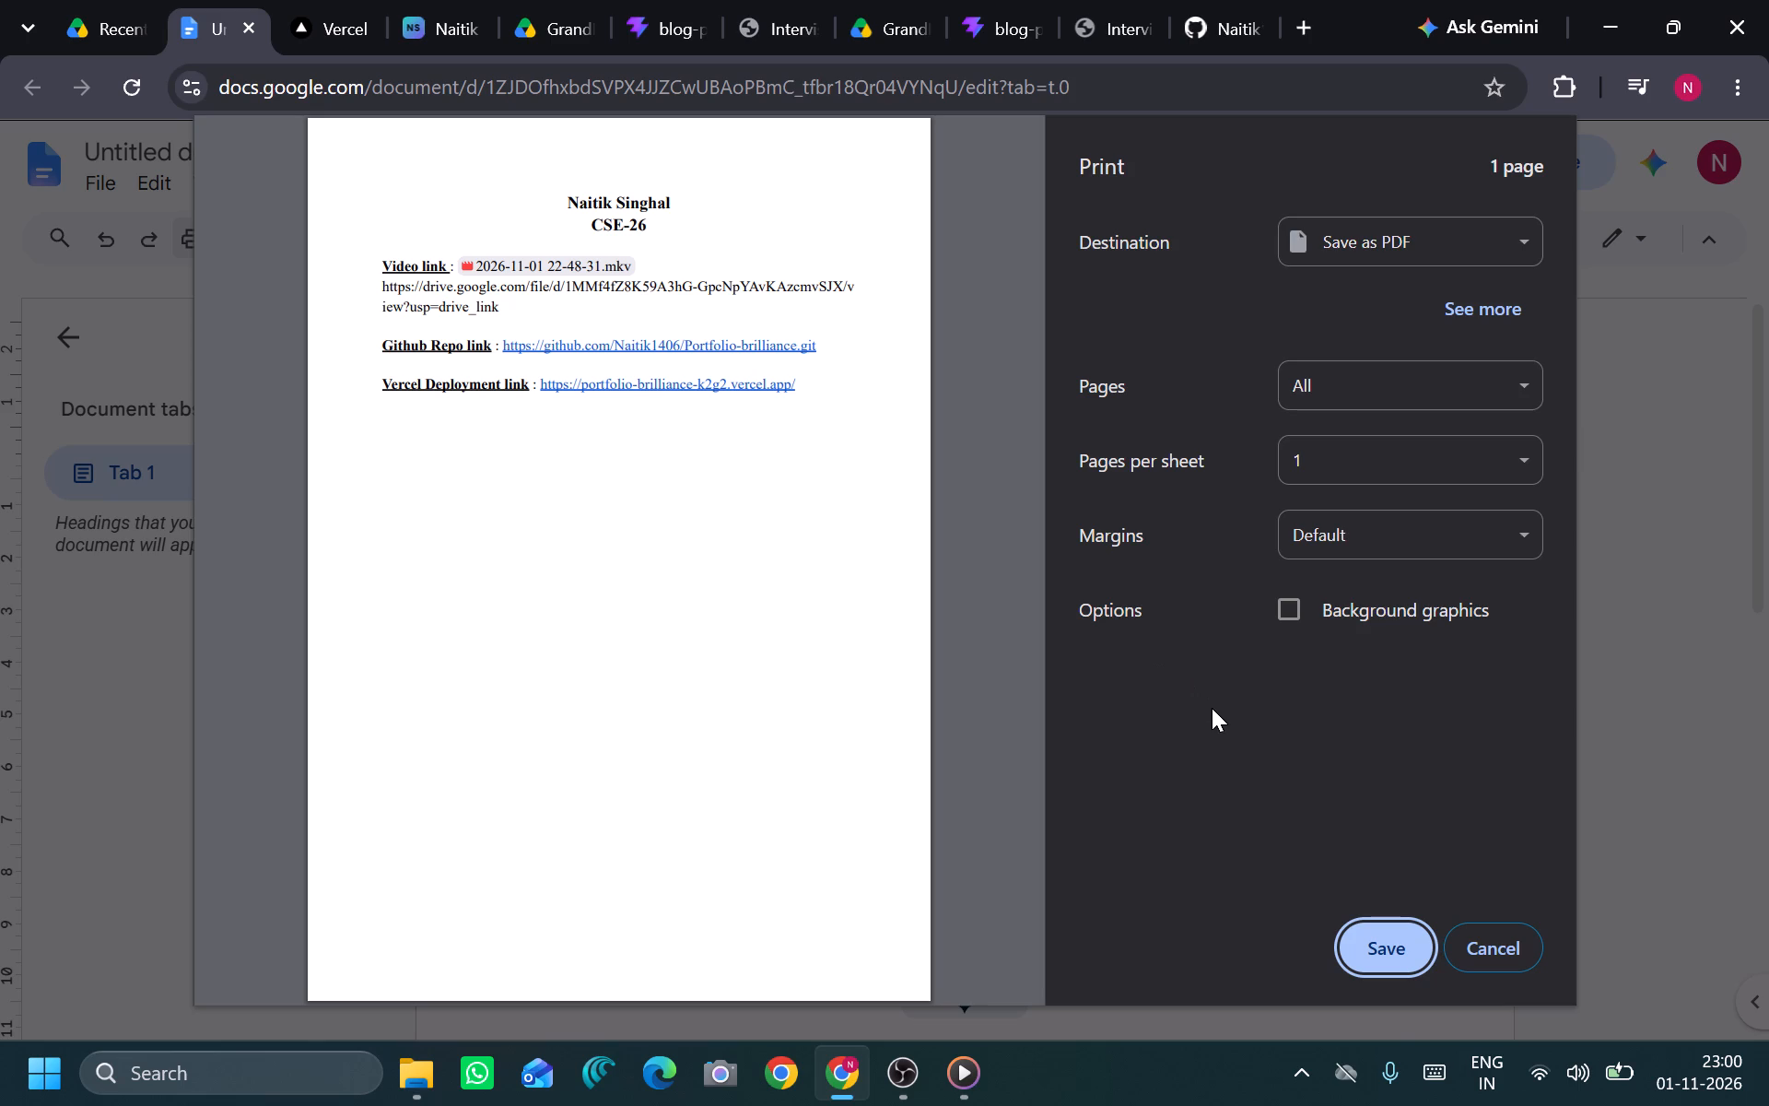
pyautogui.click(1388, 937)
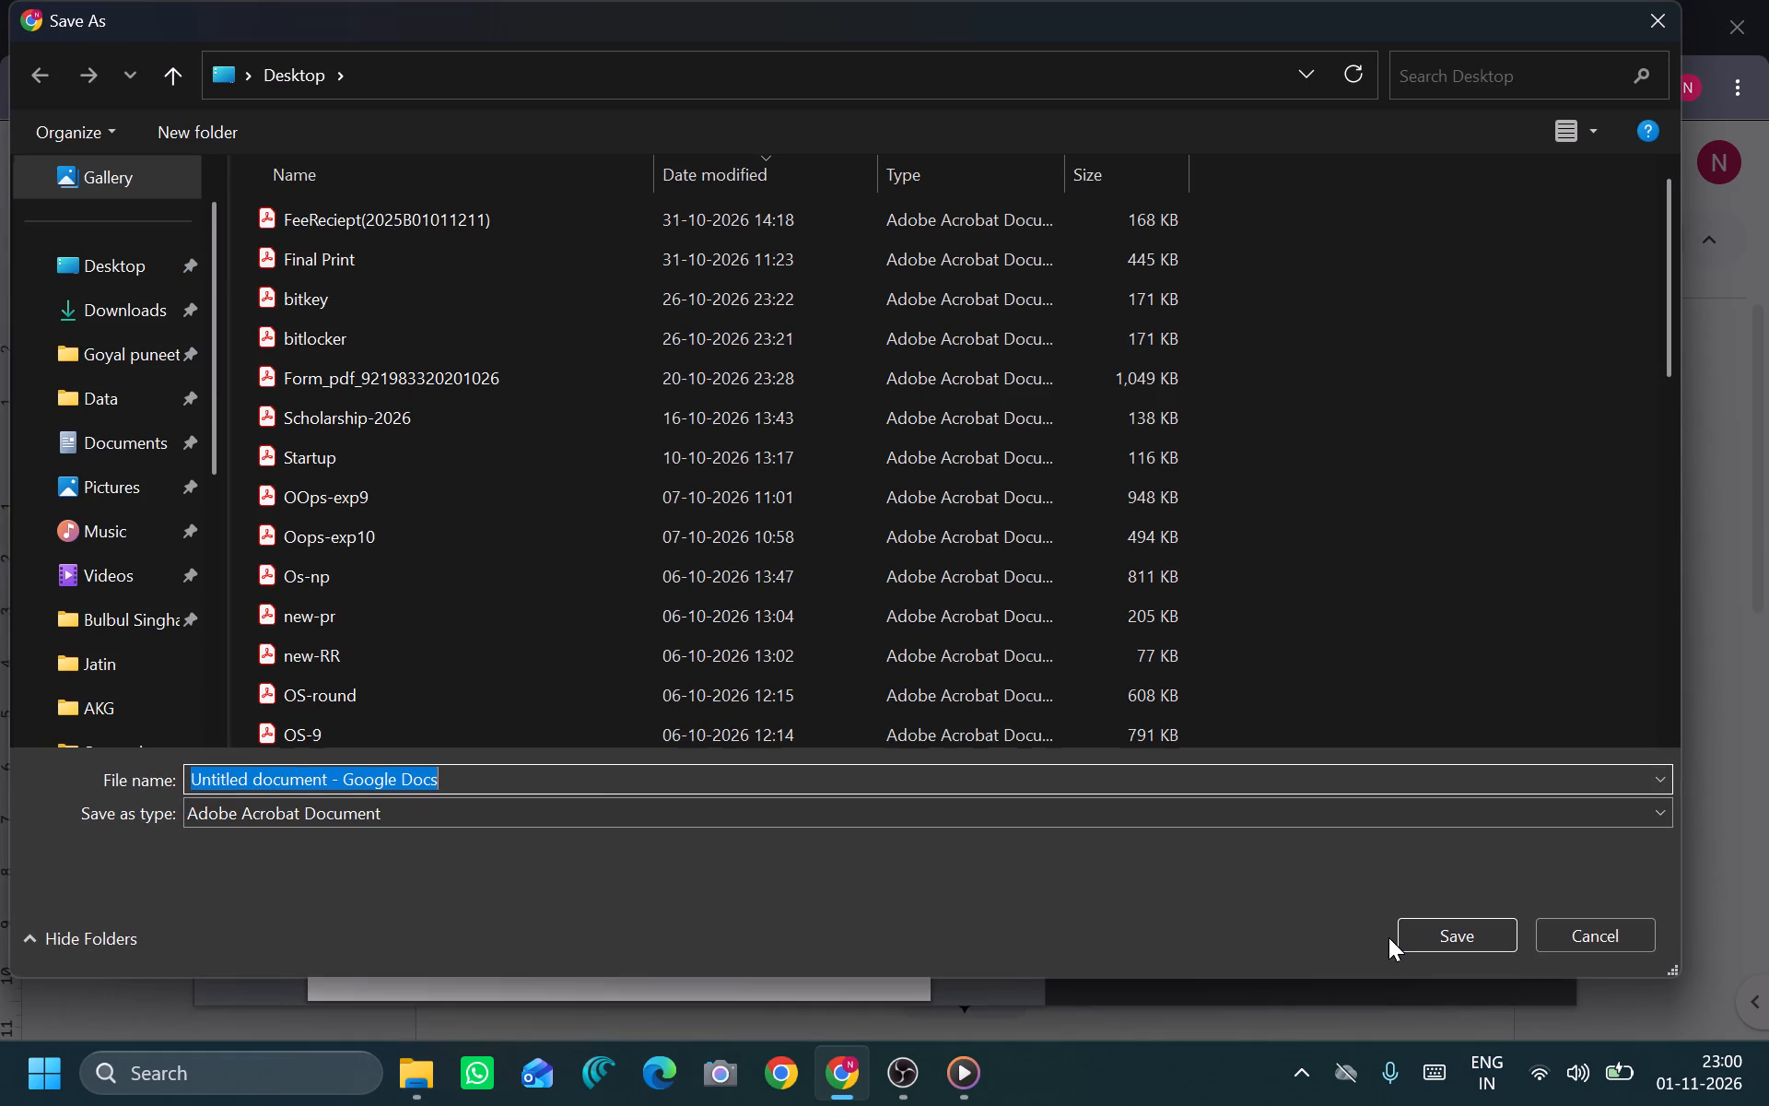
pyautogui.click(126, 268)
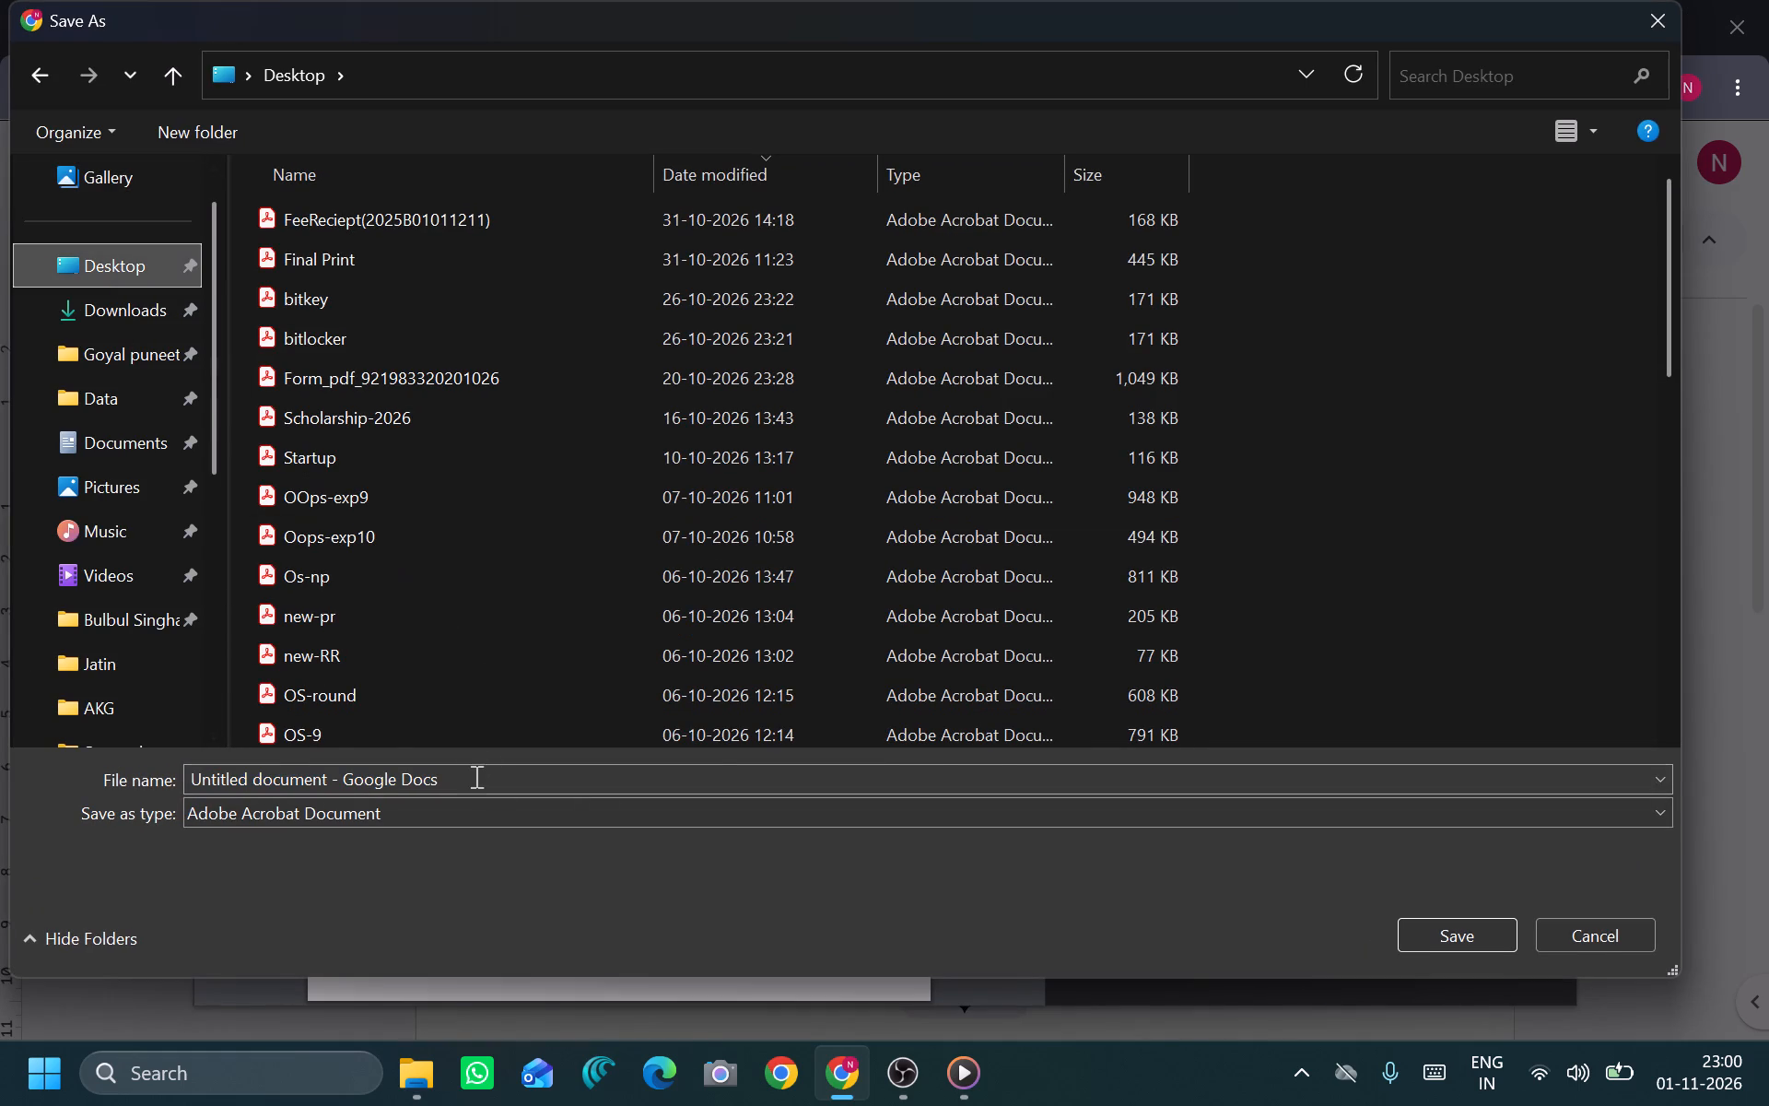
pyautogui.click(473, 778)
pyautogui.press('BackSpace')
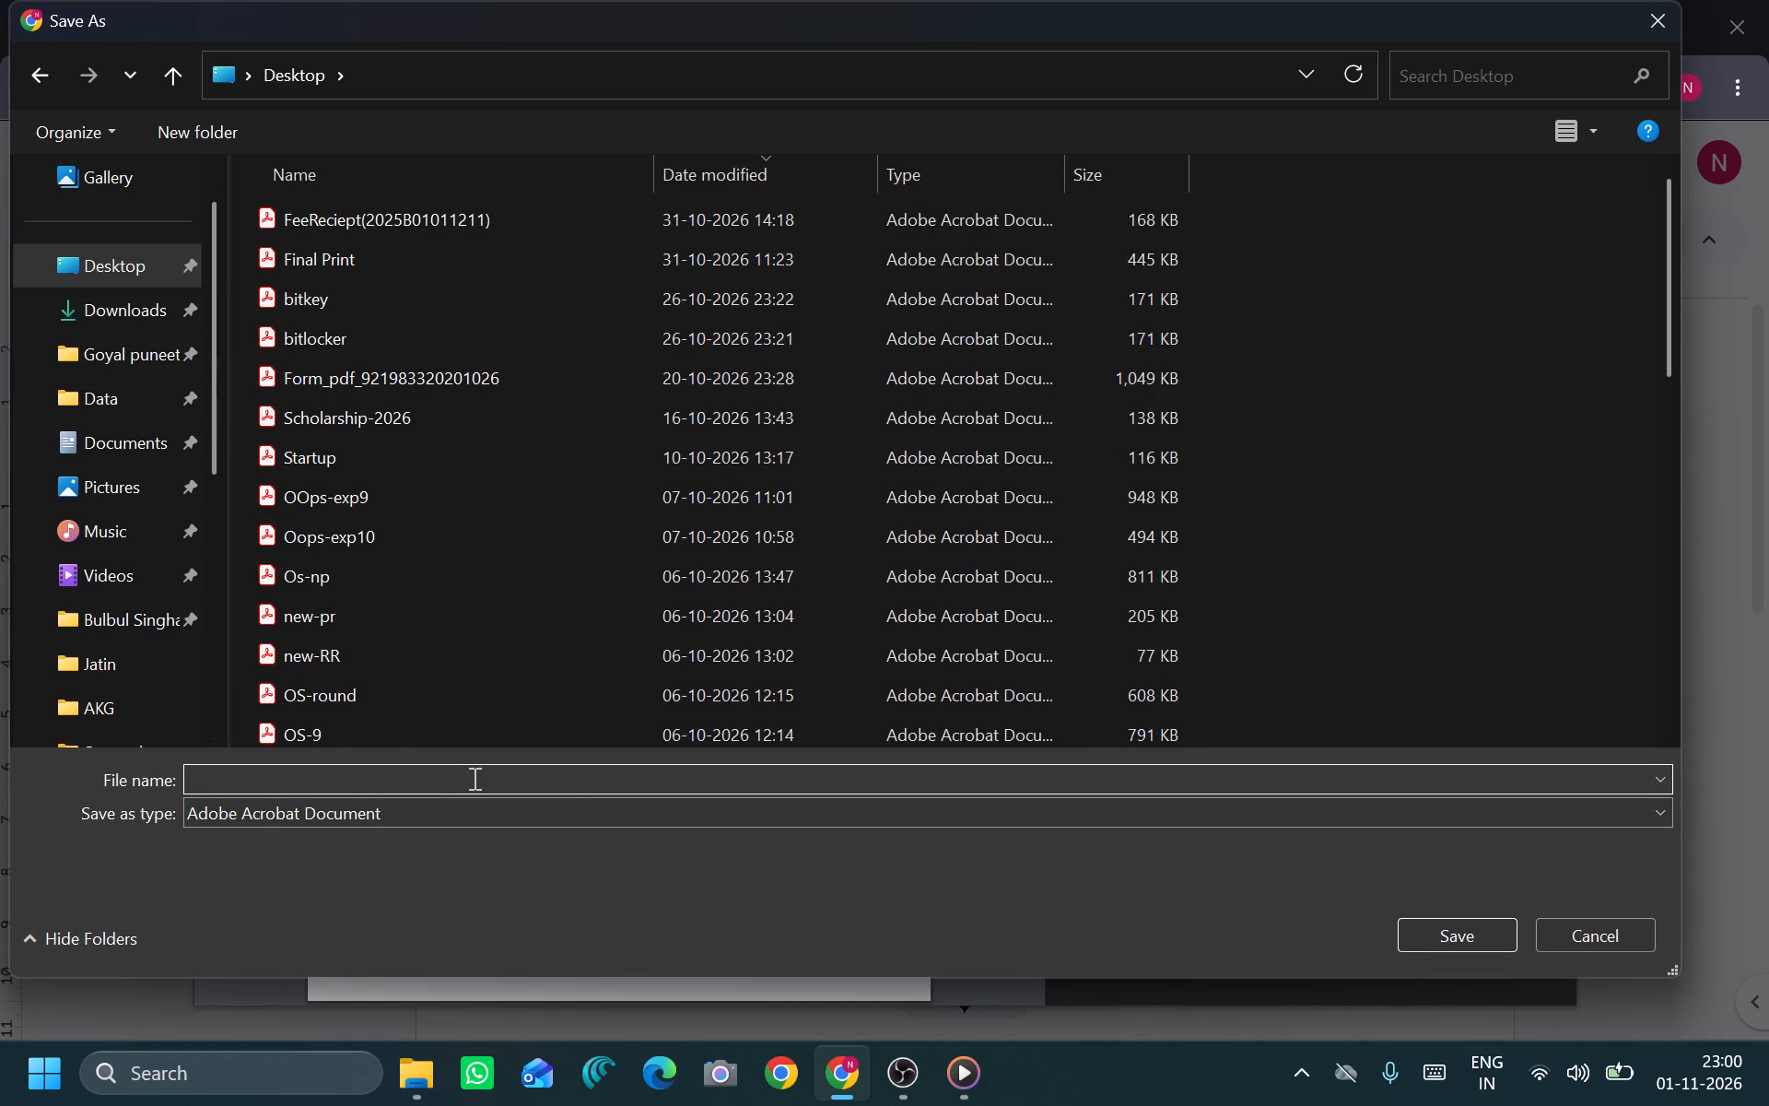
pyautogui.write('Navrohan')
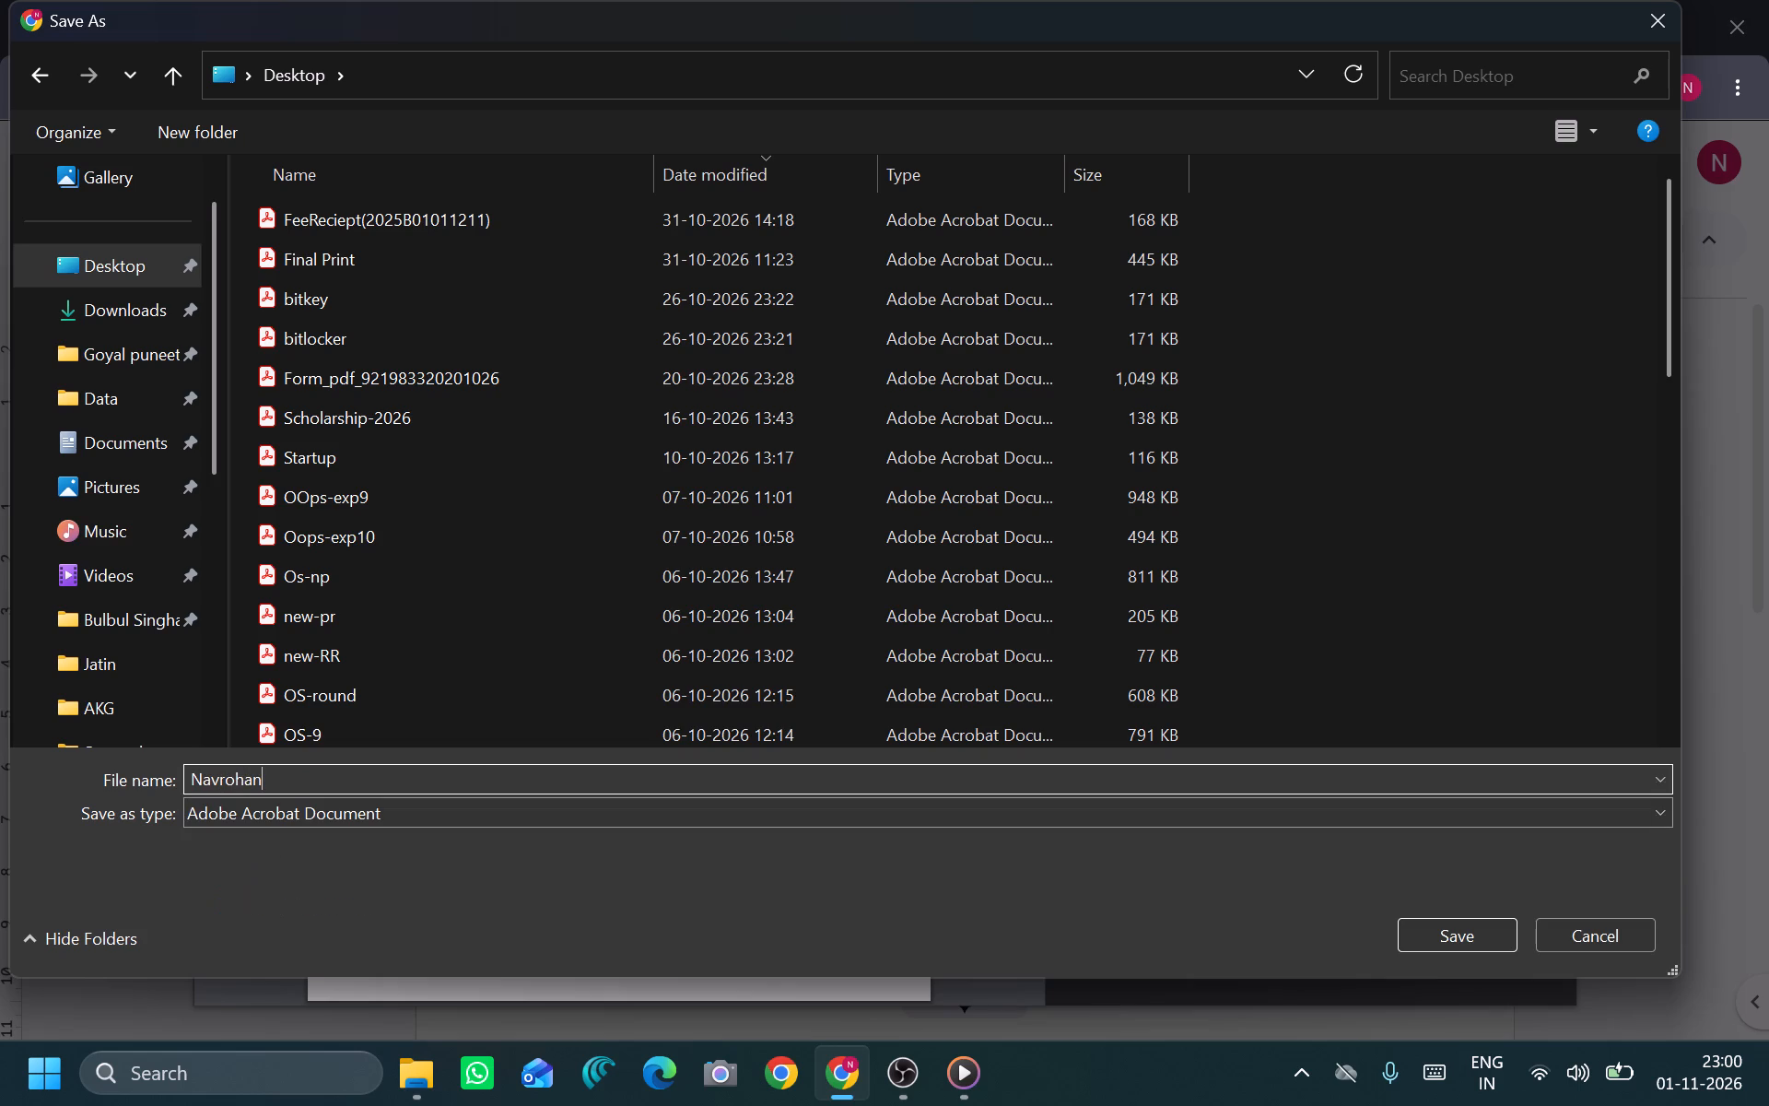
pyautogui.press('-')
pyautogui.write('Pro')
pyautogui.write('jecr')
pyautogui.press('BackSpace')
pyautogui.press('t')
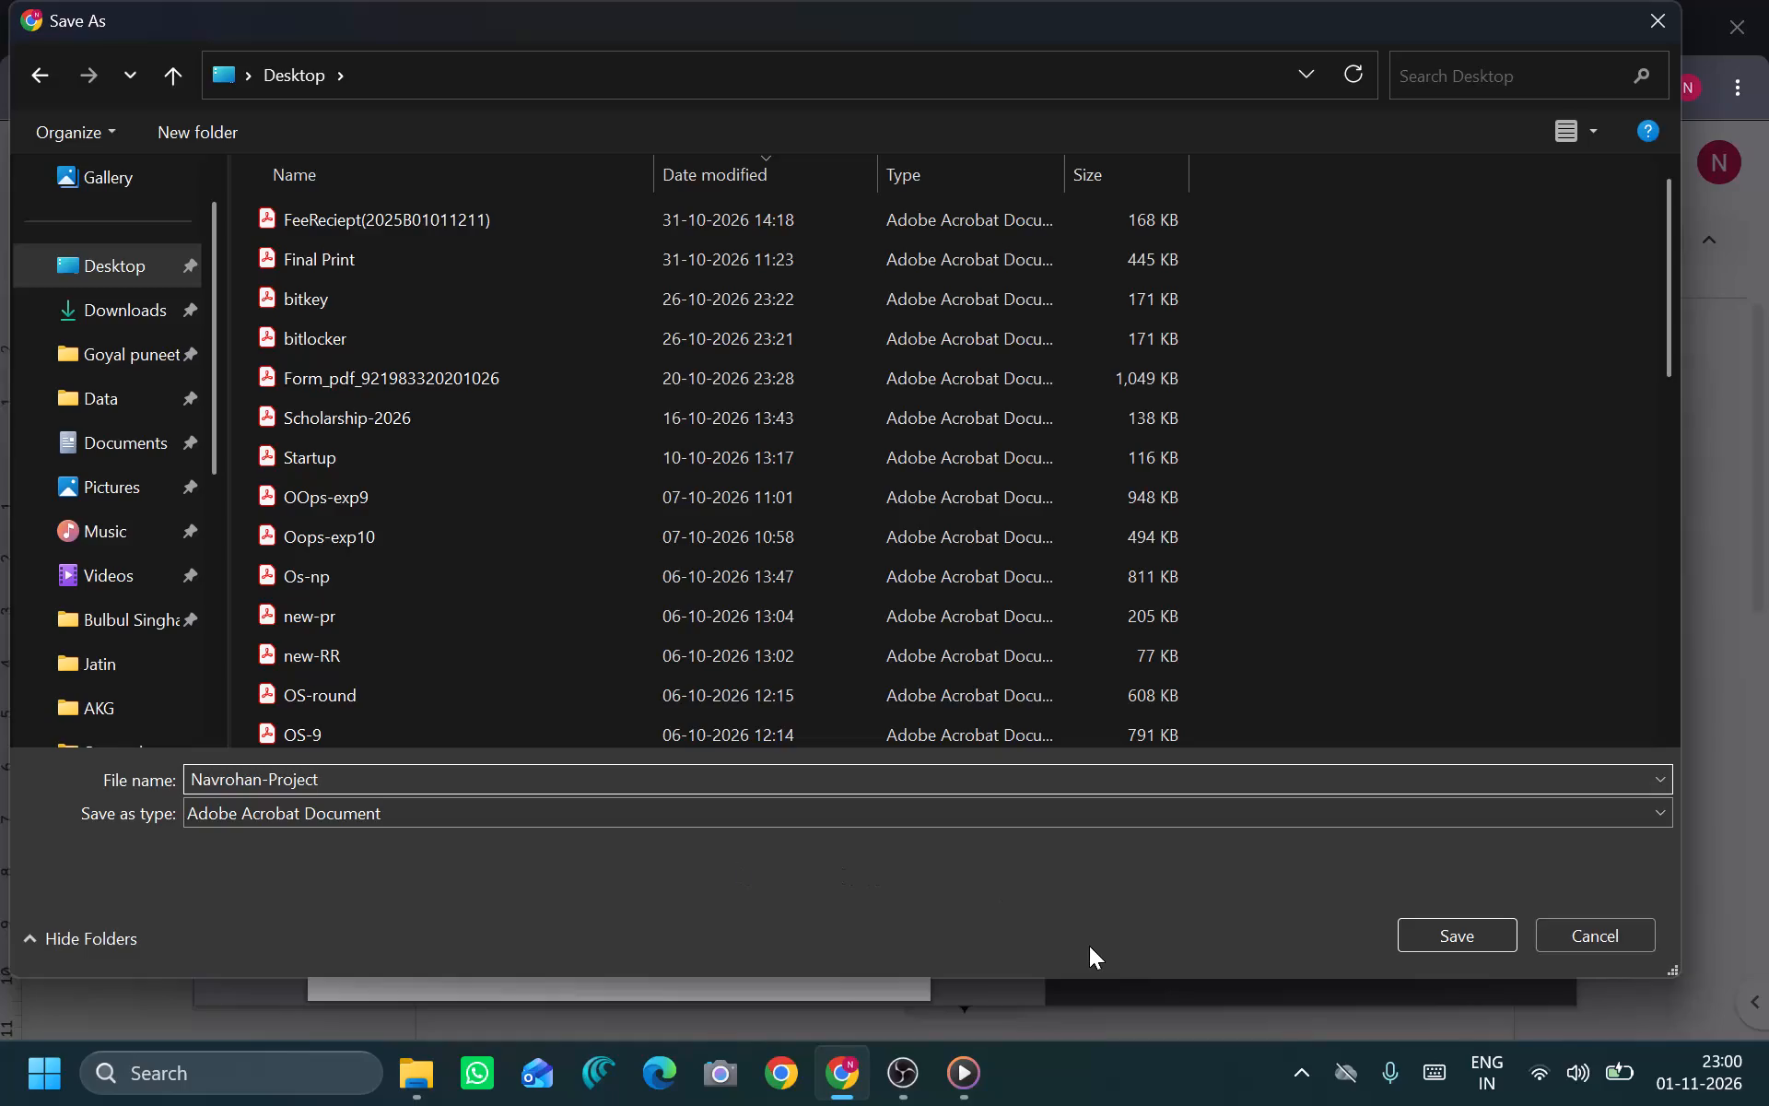
pyautogui.click(1451, 936)
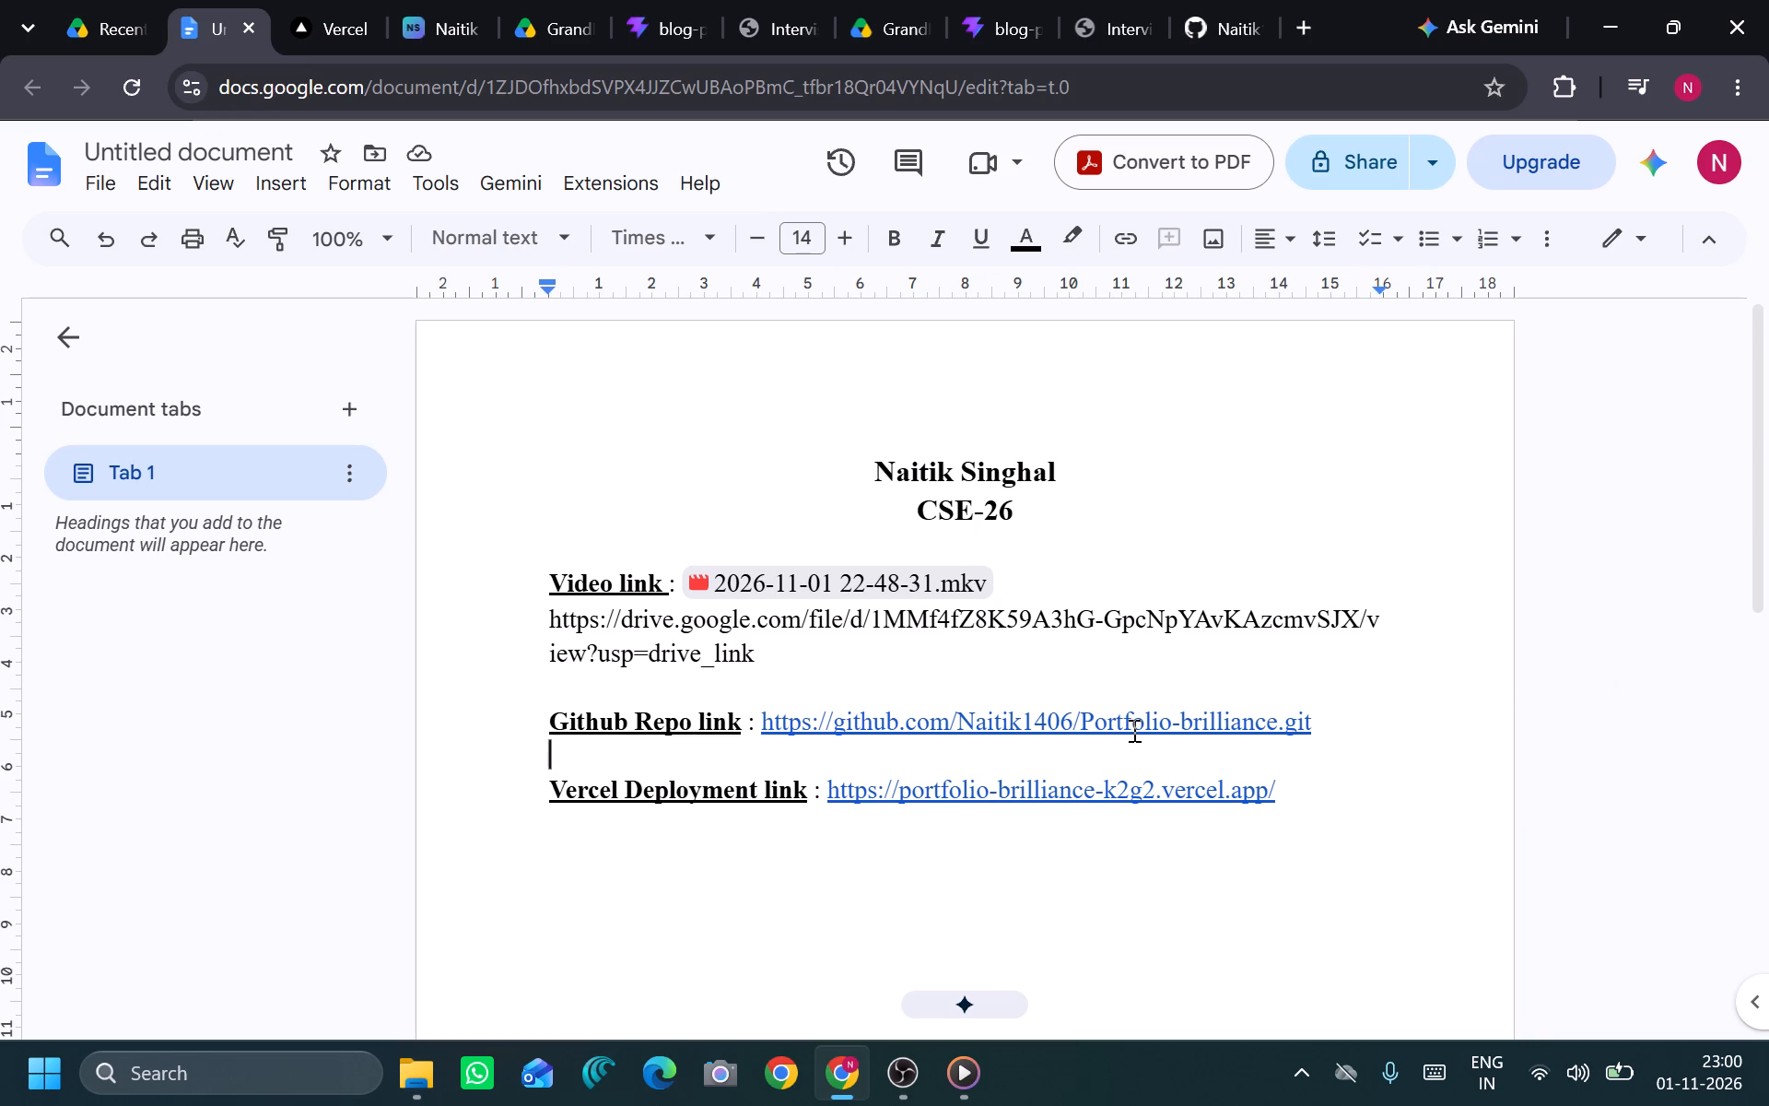
# Minimize the open windows and open the saved Navrohan PDF from the desktop in a maximized Adobe Acrobat window.
pyautogui.click(1599, 16)
pyautogui.click(1599, 16)
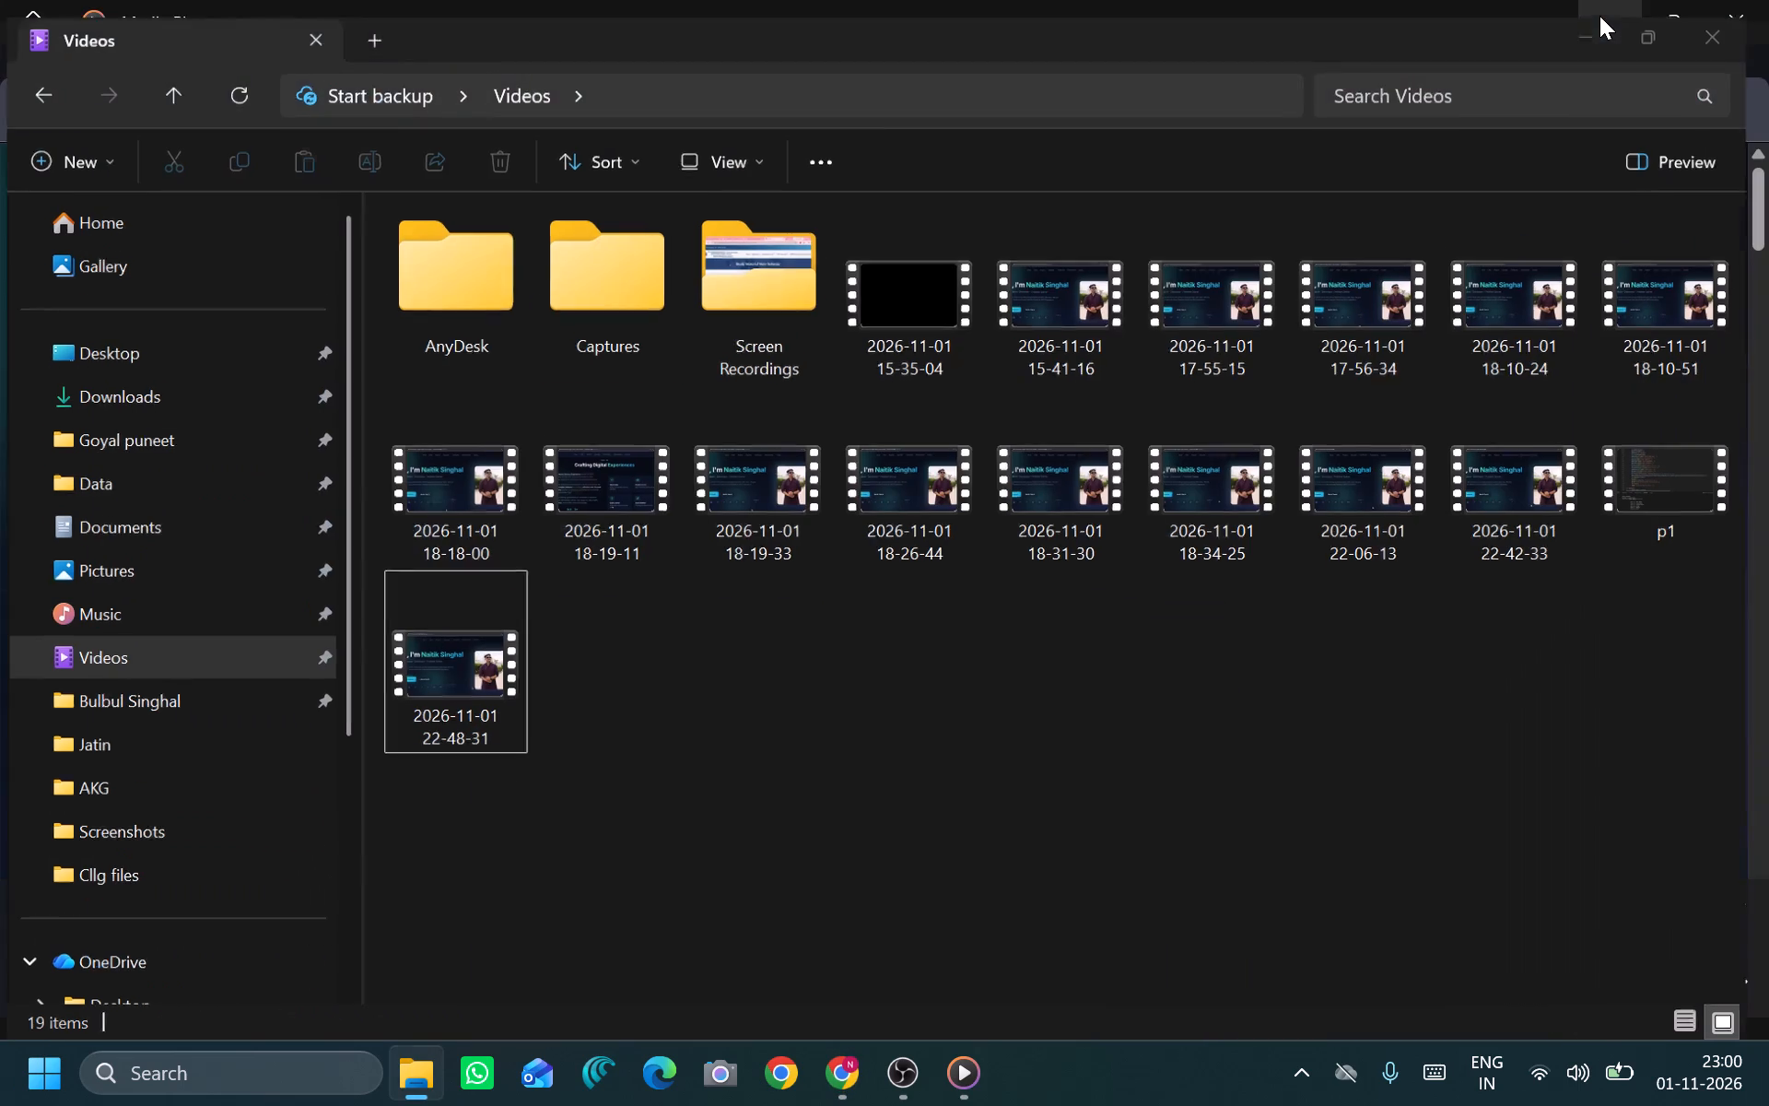
pyautogui.click(1599, 16)
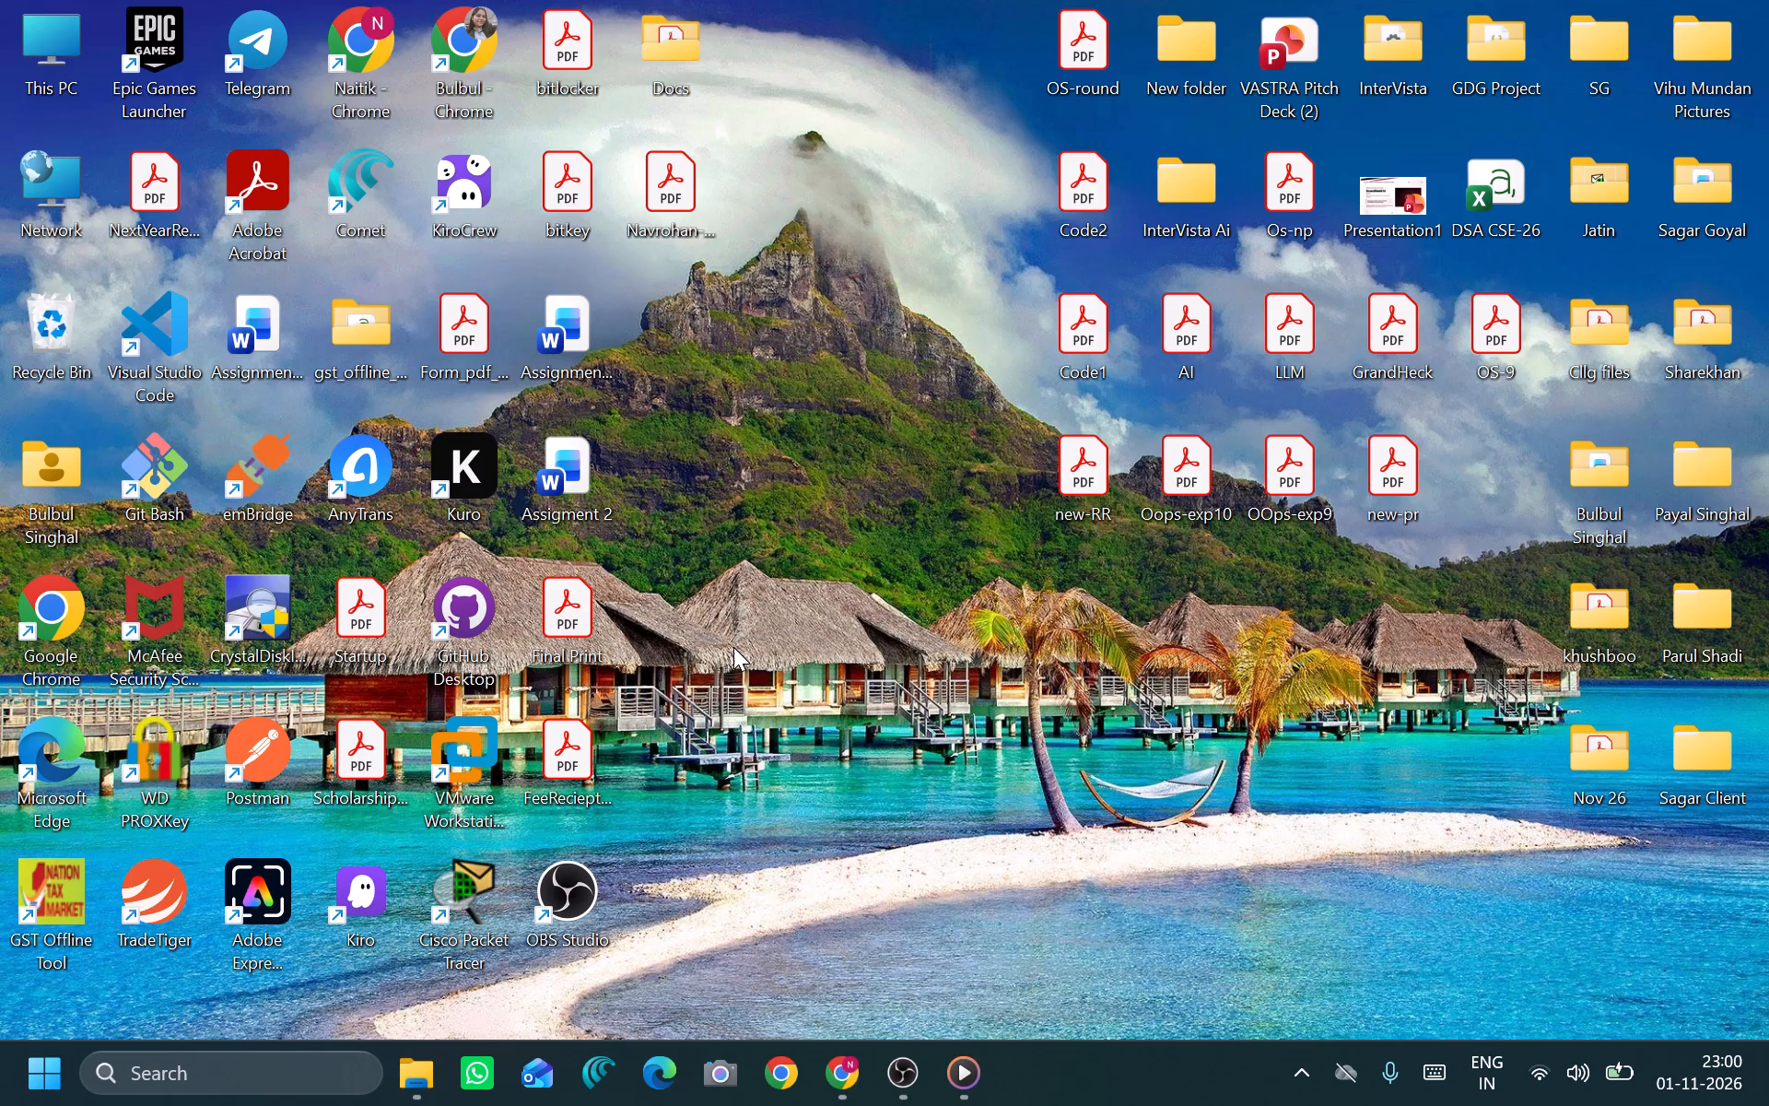
pyautogui.doubleClick(678, 216)
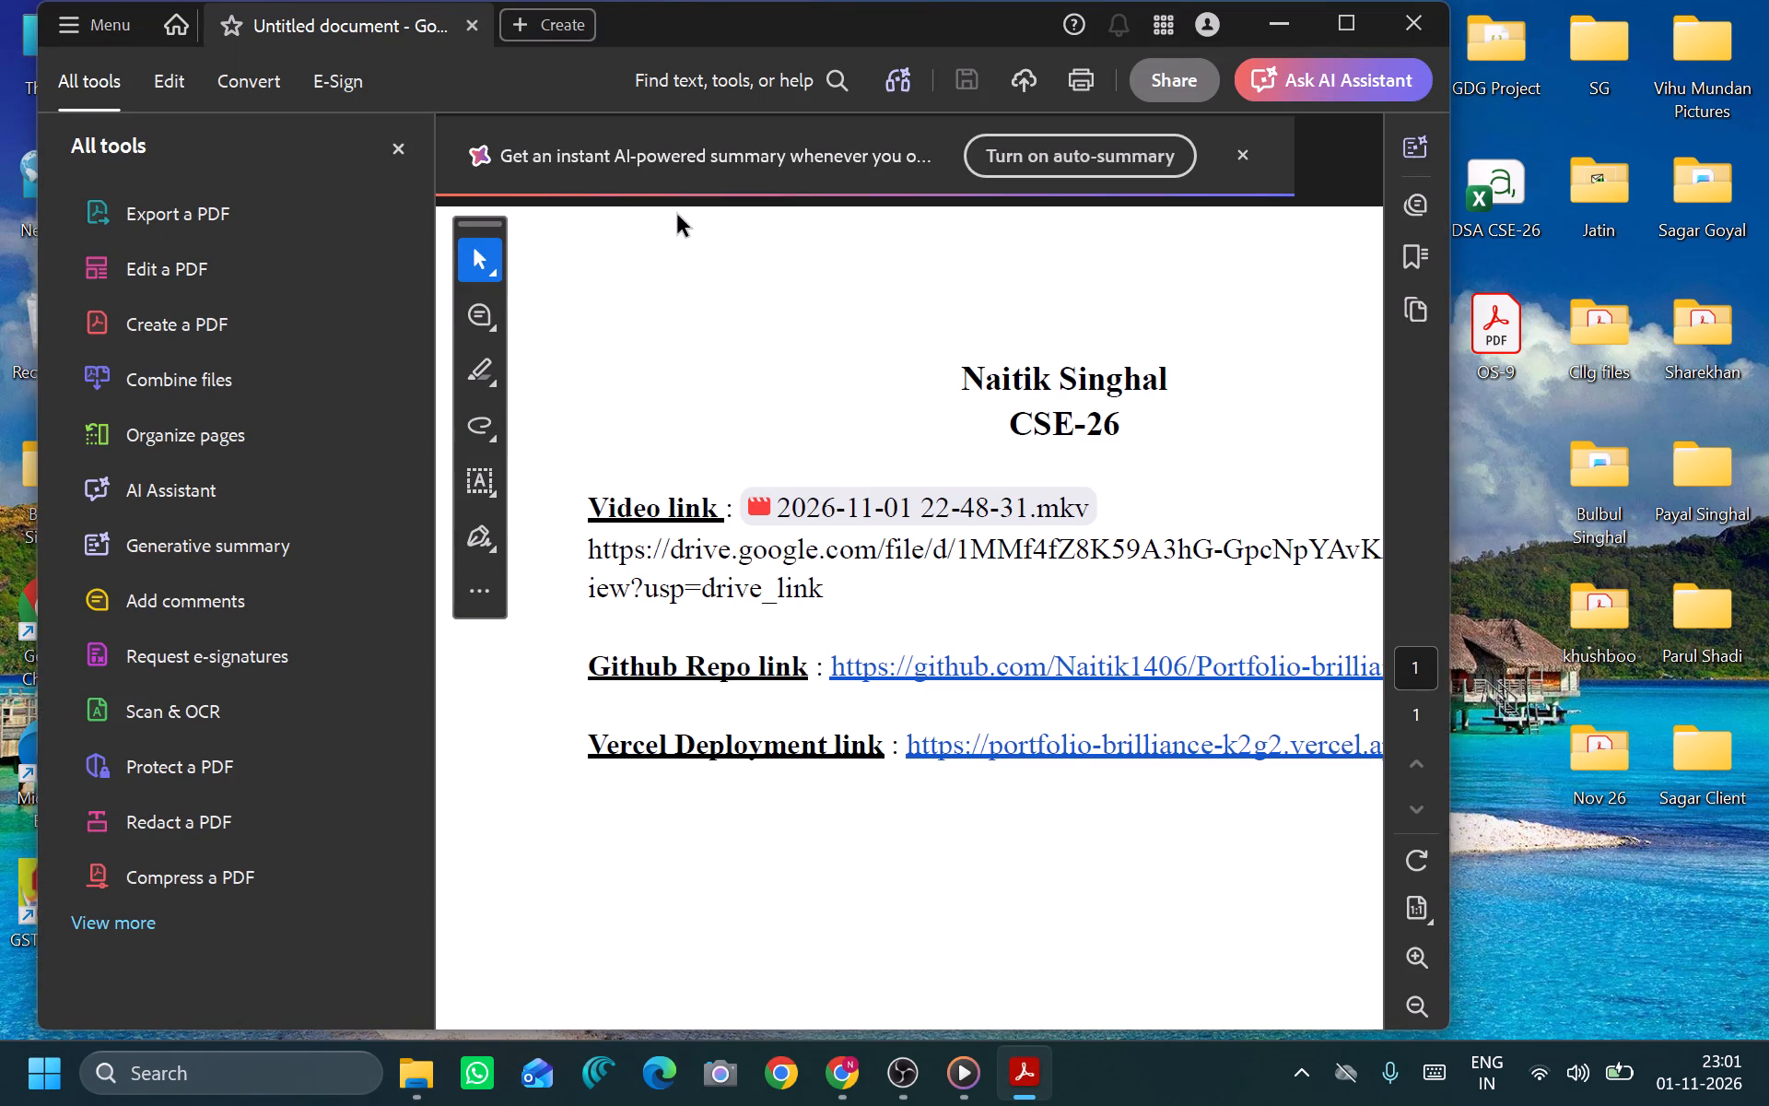
pyautogui.click(1353, 14)
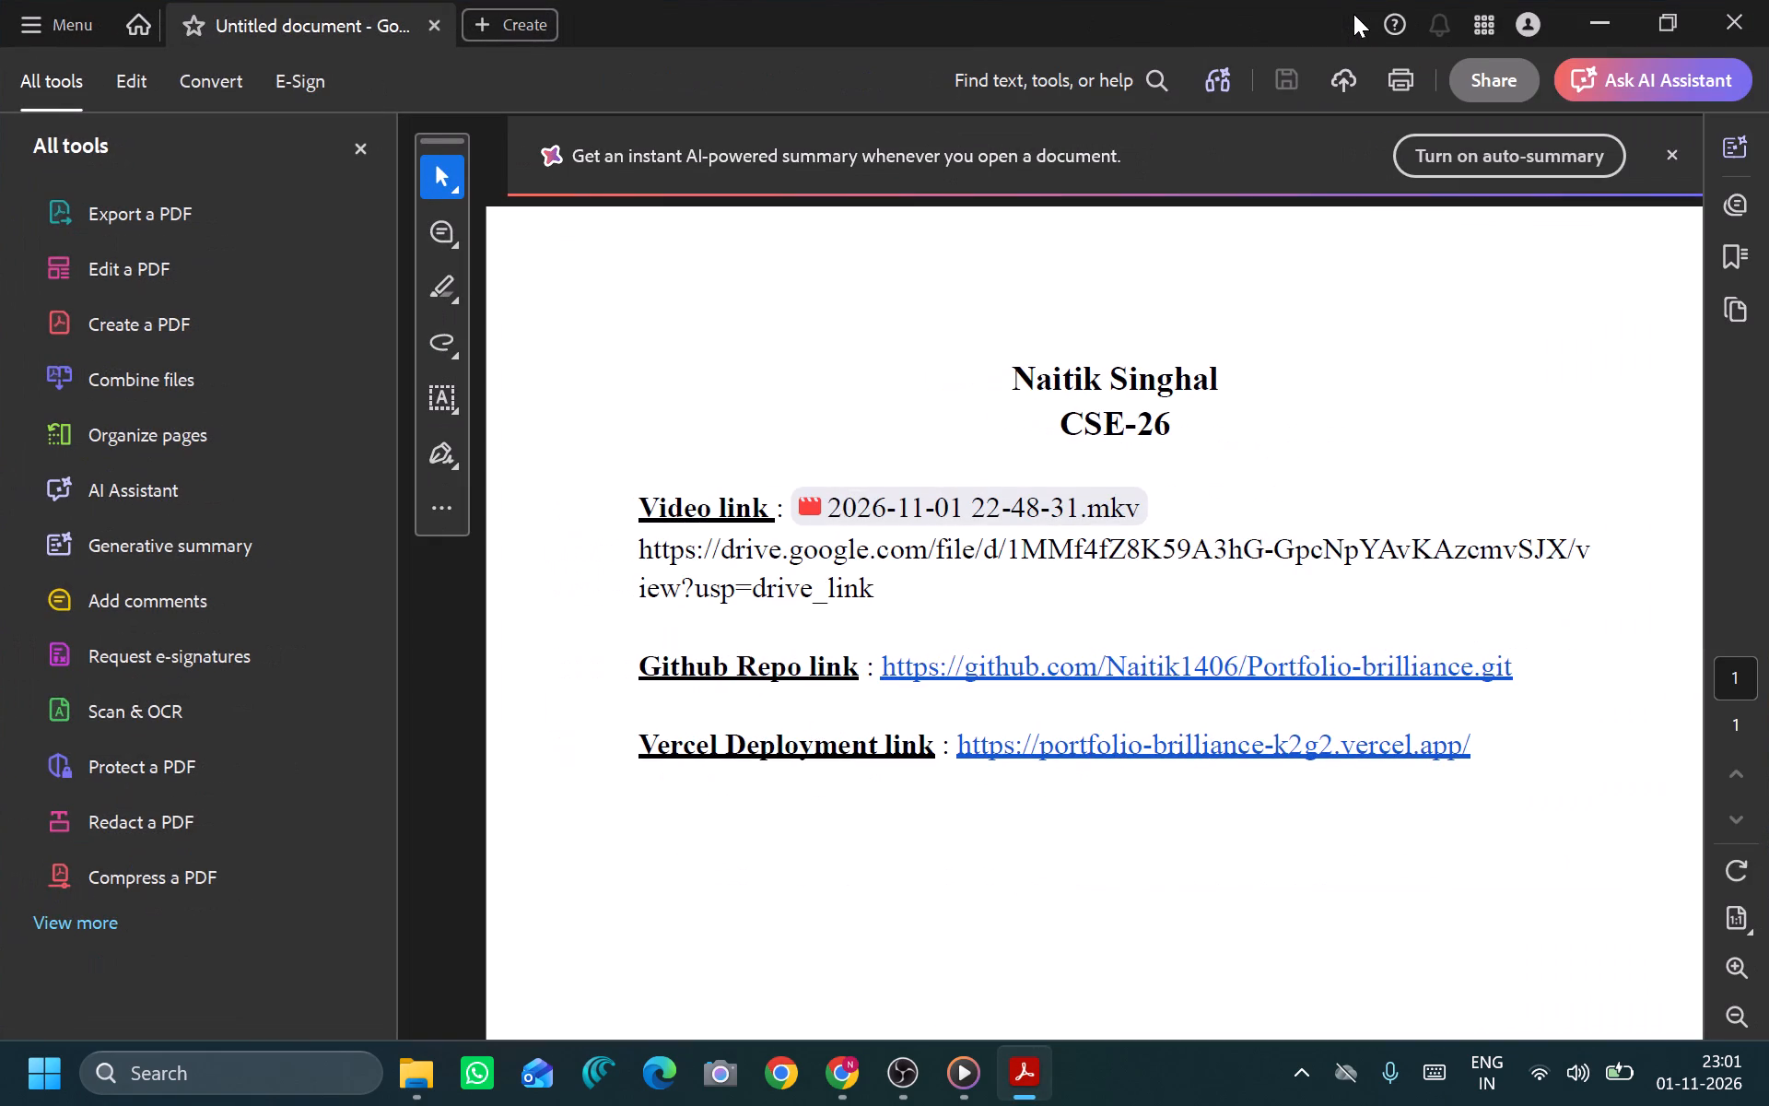
# Test the PDF's video file link, allowing the connection to drive.google.com, and try to load the video in the browser.
pyautogui.click(1068, 497)
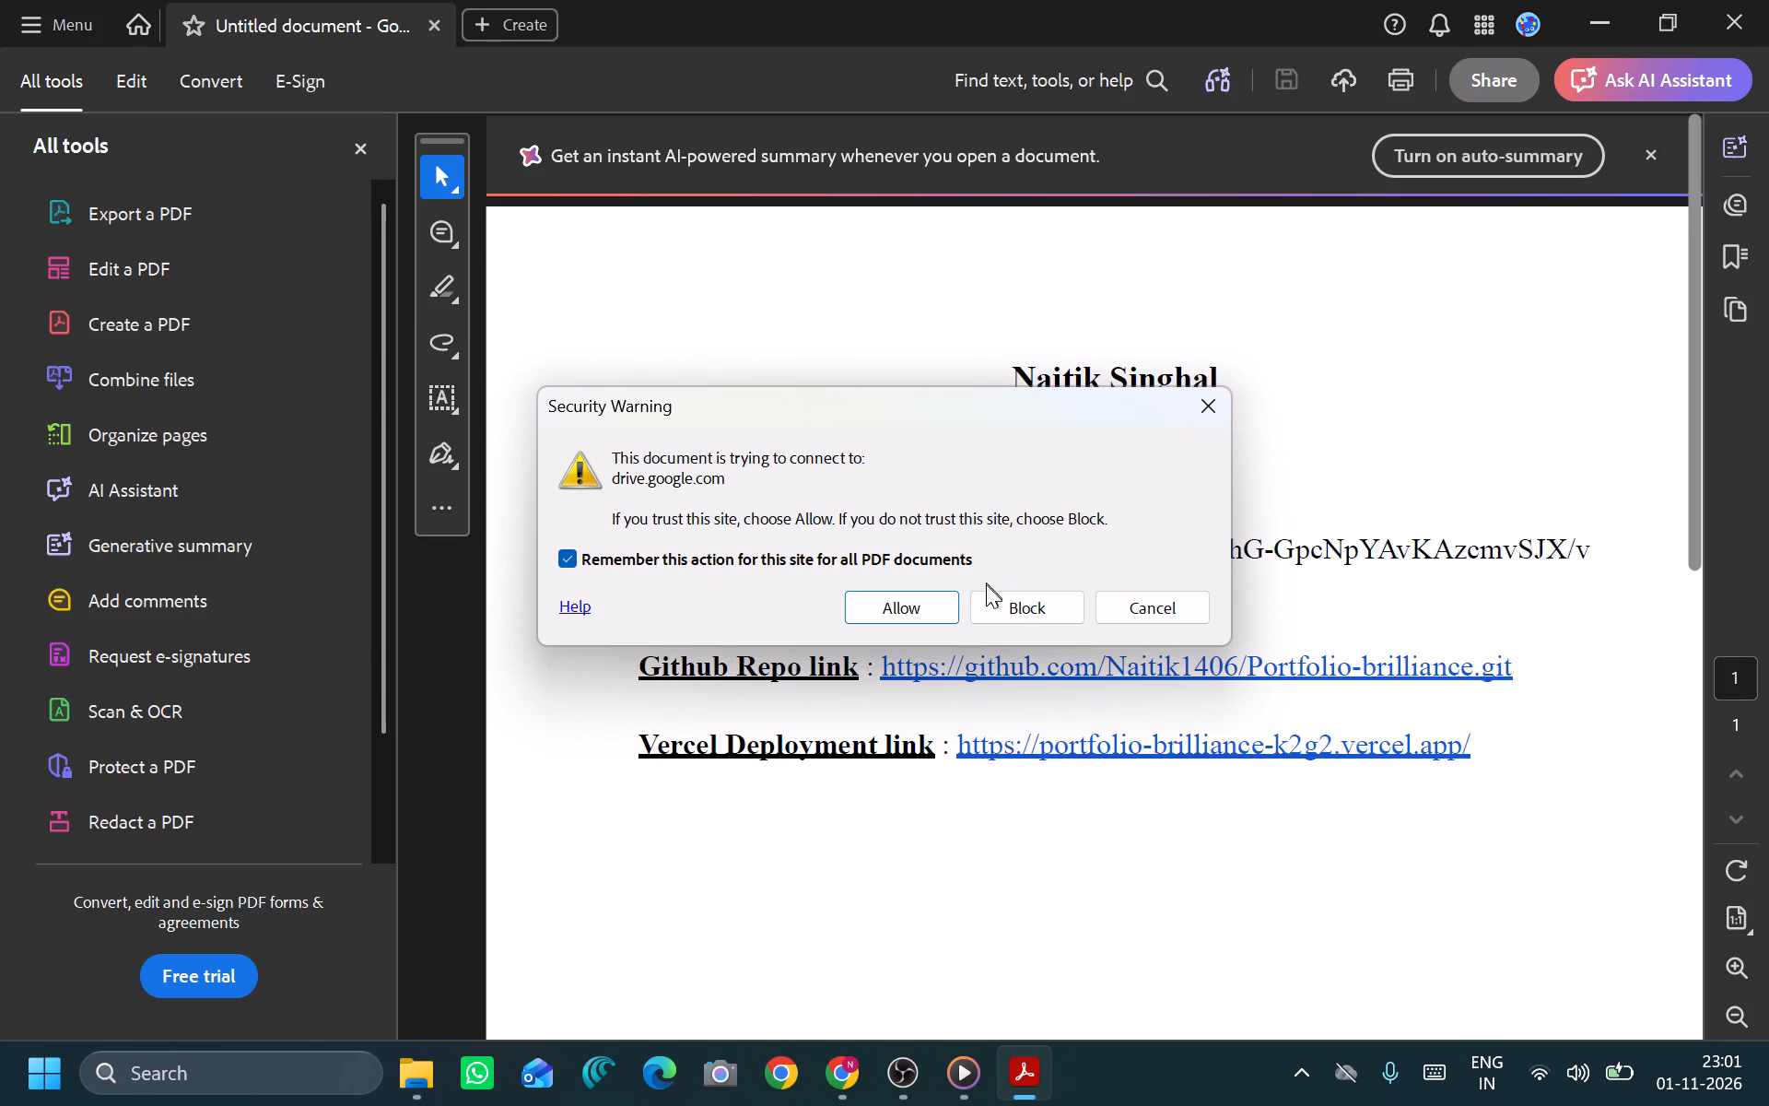
pyautogui.click(923, 604)
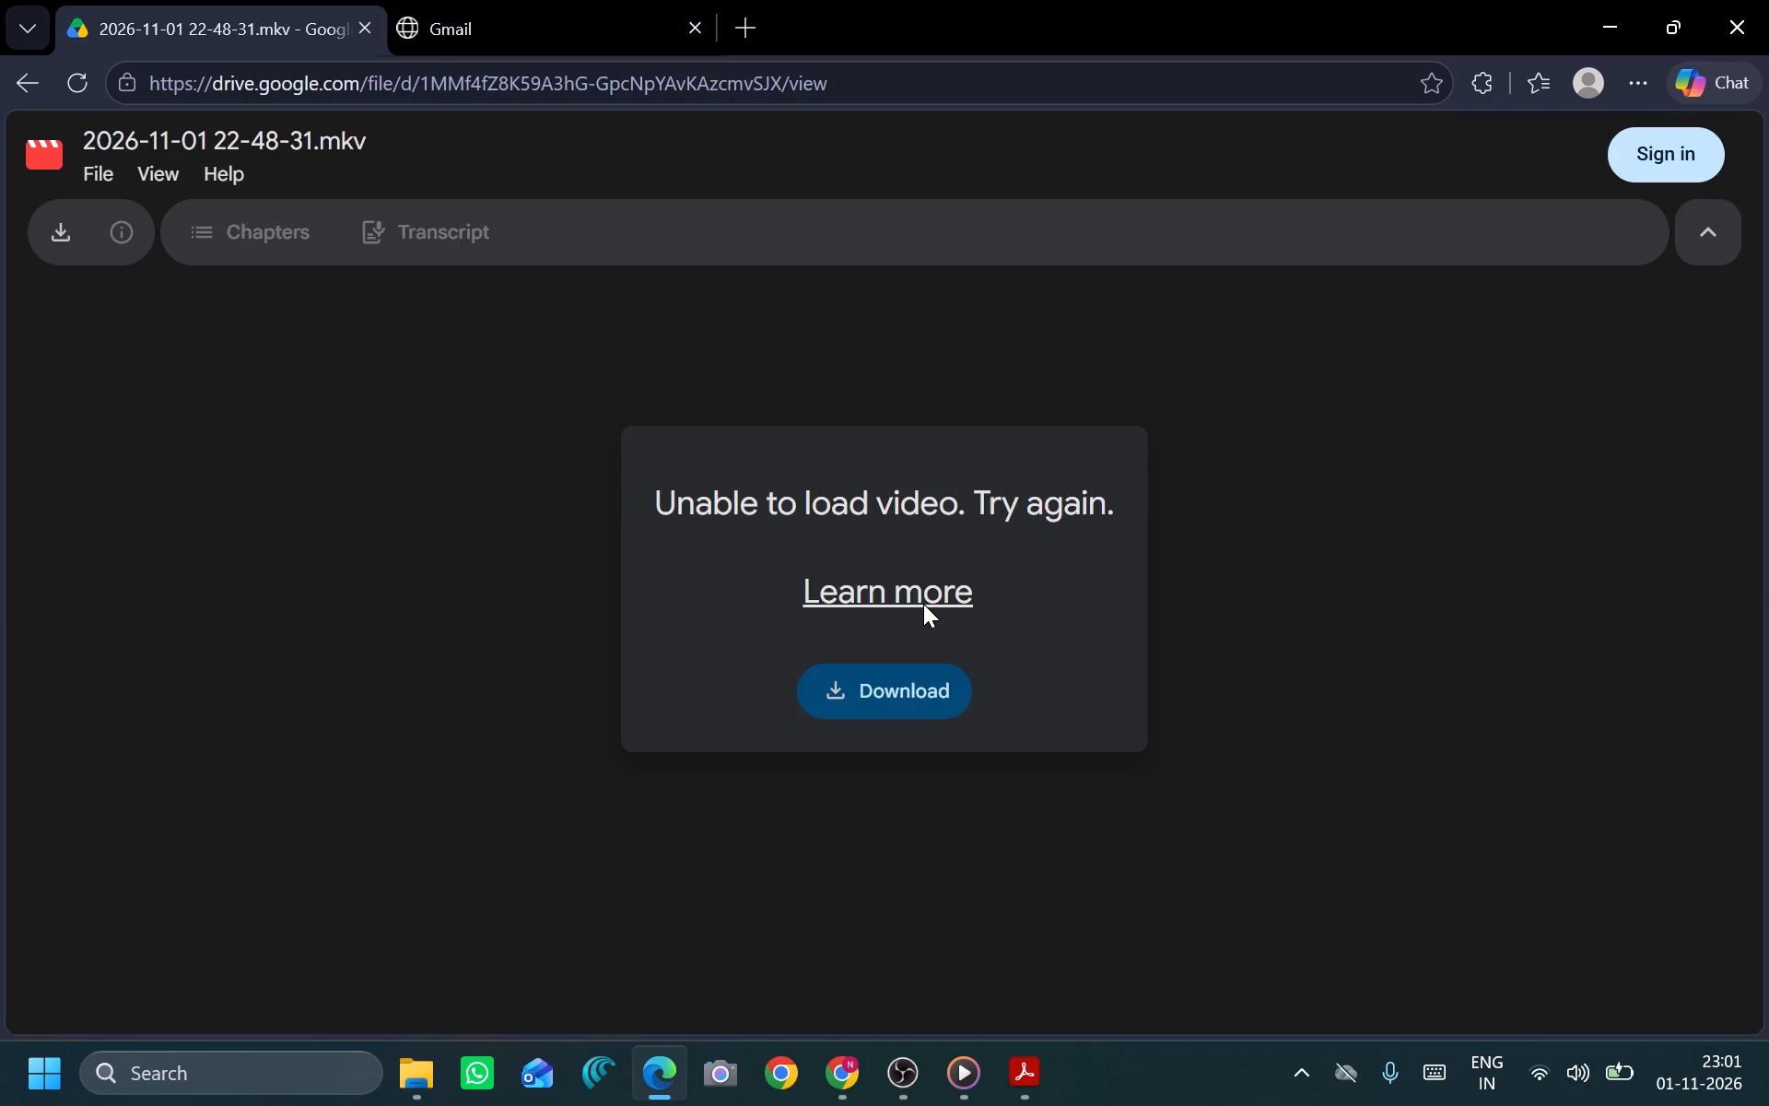
pyautogui.click(1015, 508)
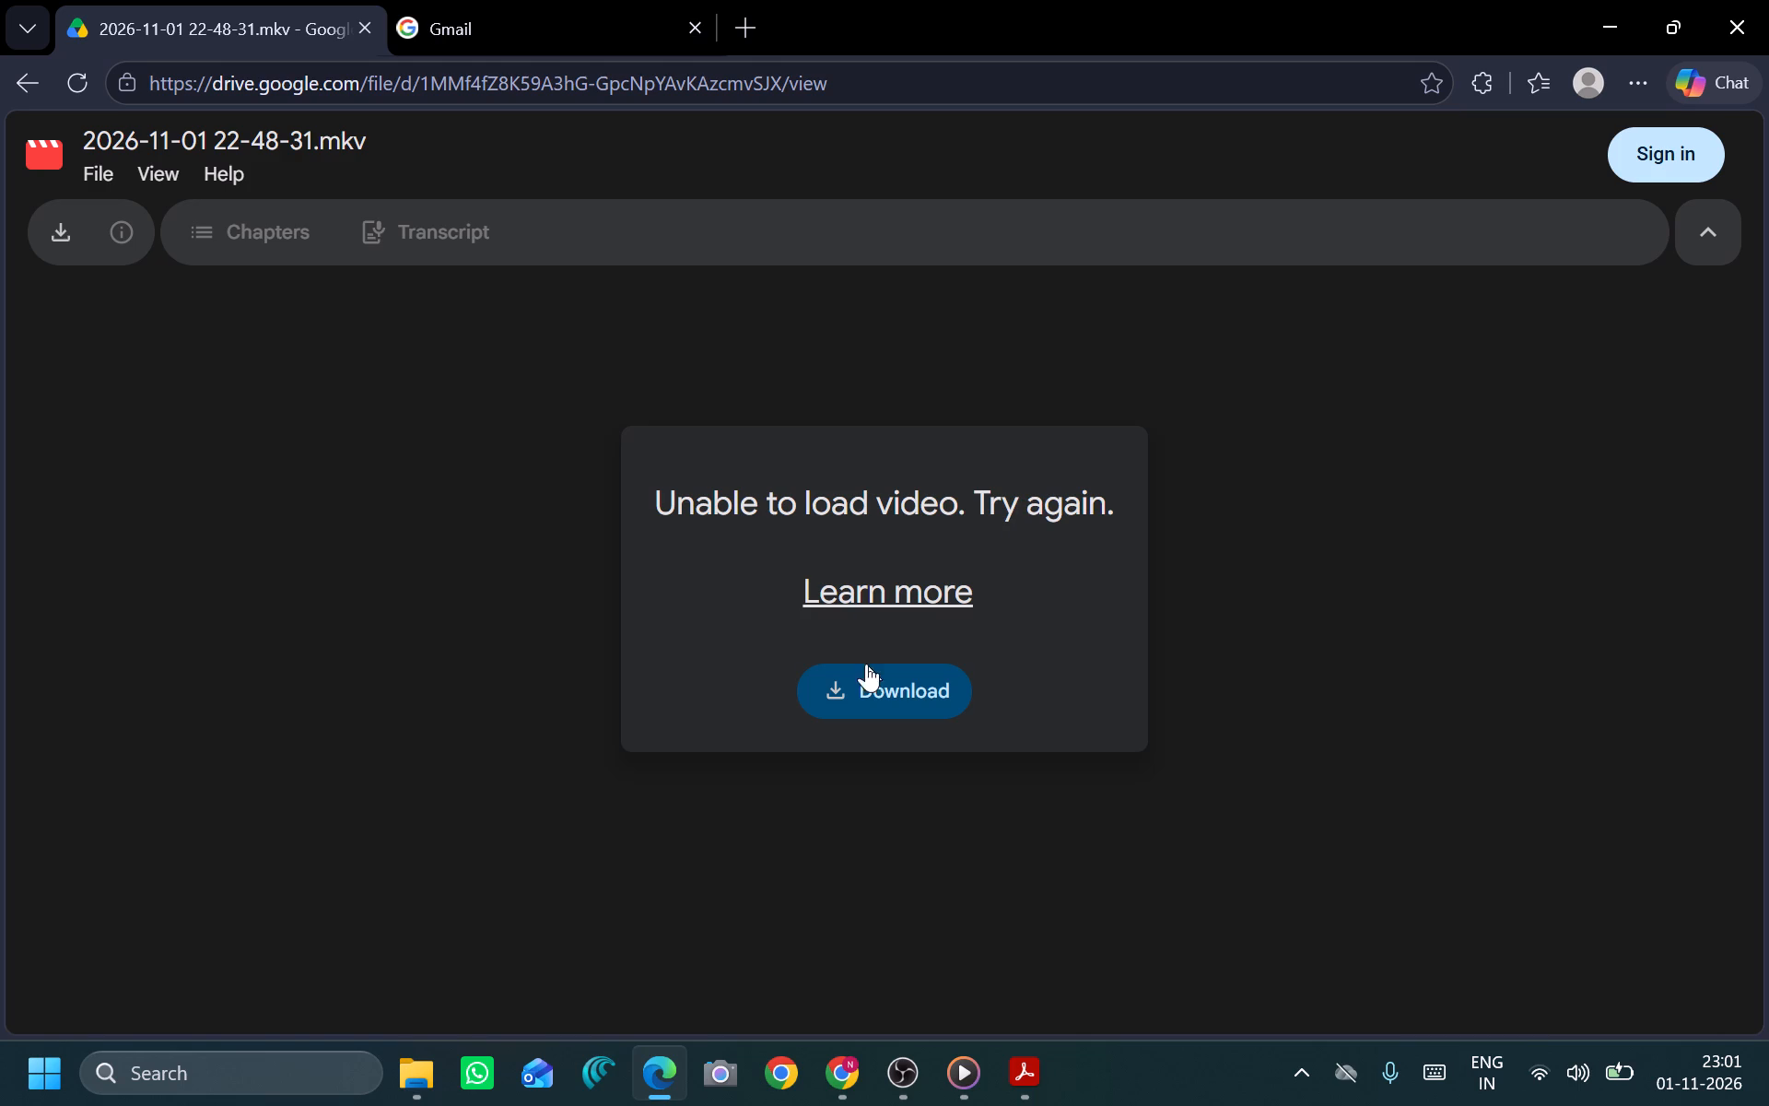
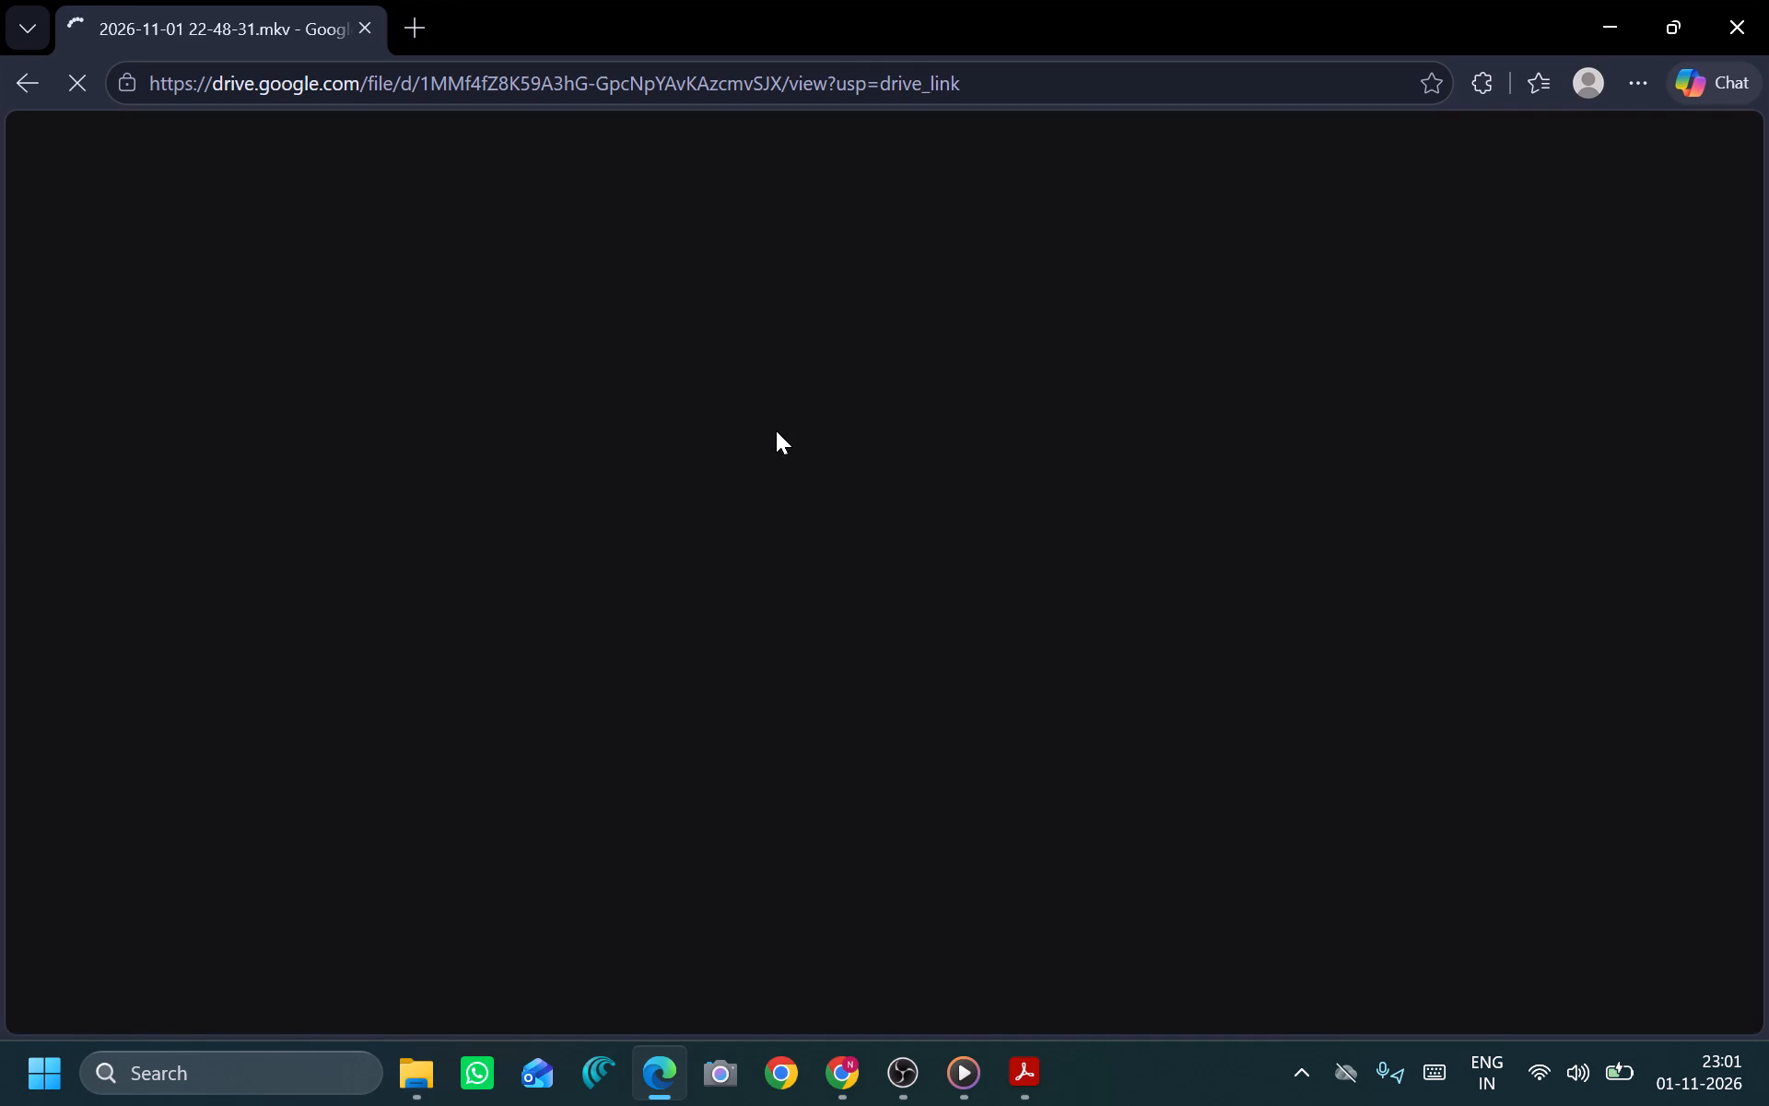
# Copy the Drive address of the opened video from the browser.
pyautogui.click(882, 74)
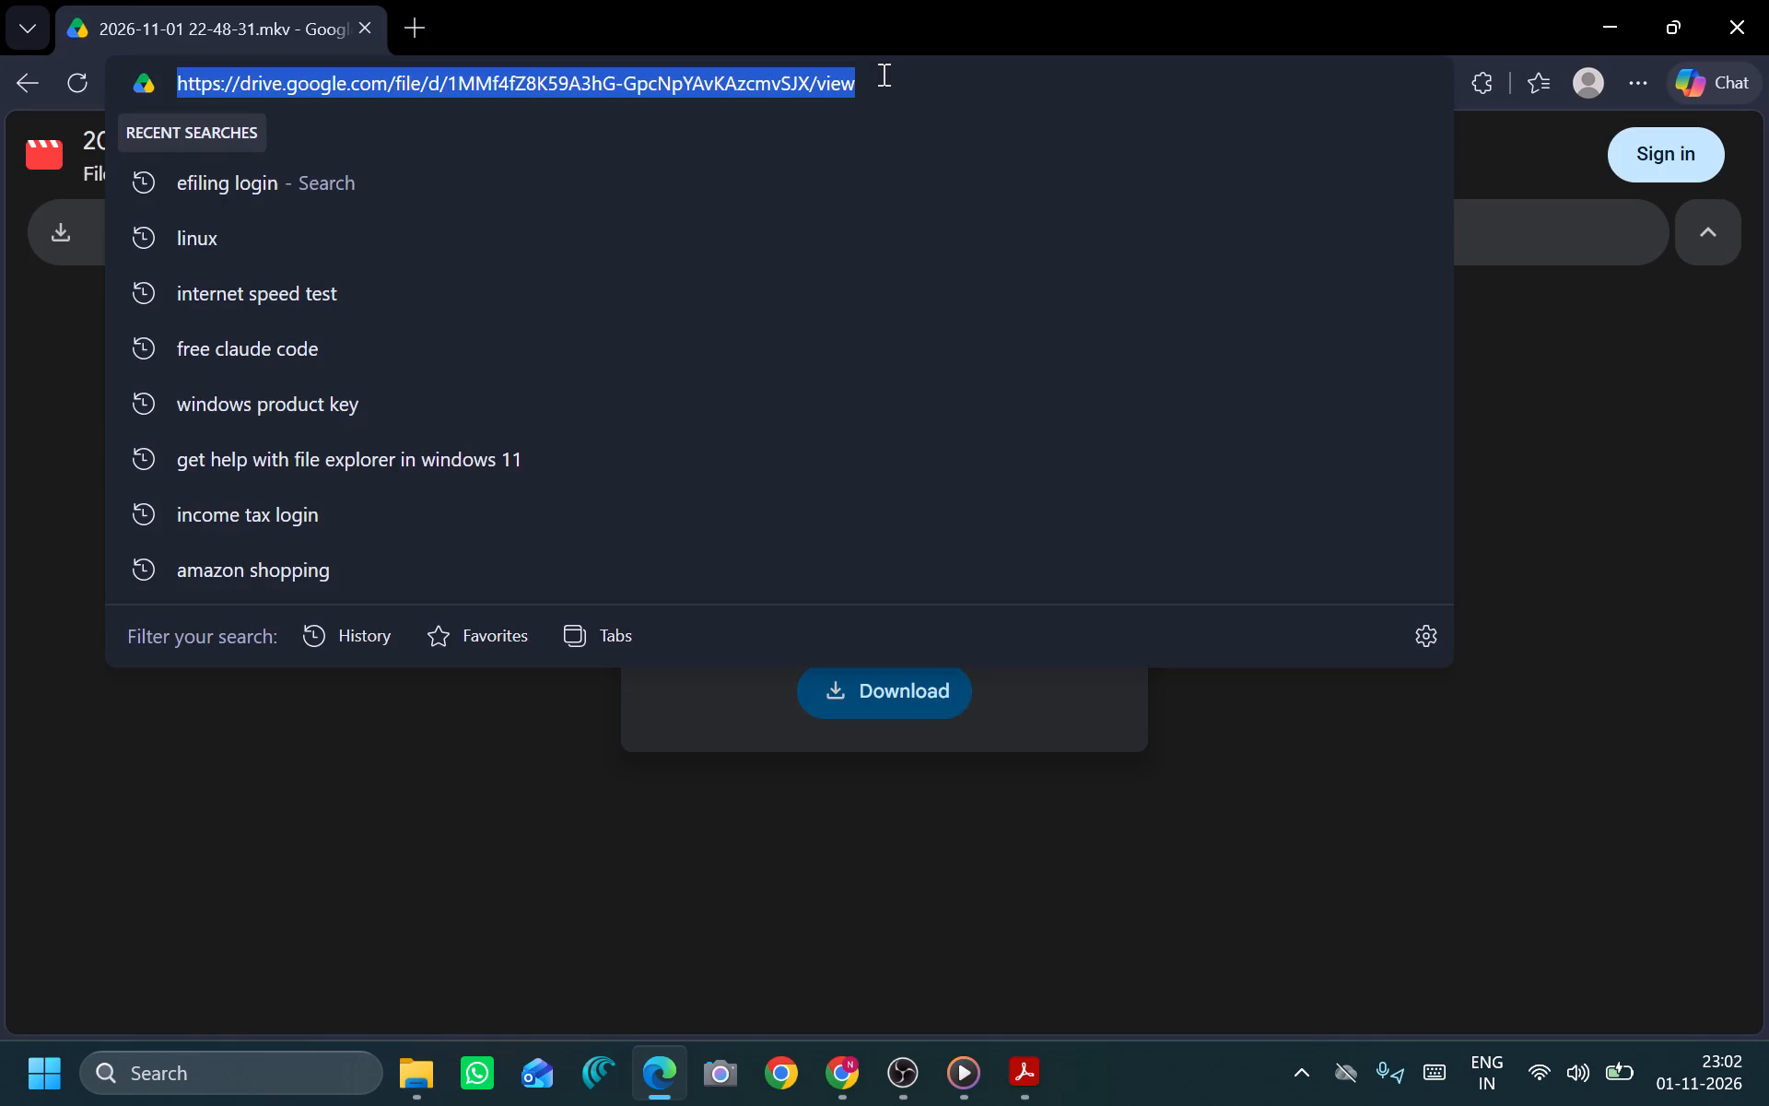
pyautogui.hotkey('ctrl', 'c')
pyautogui.click(1581, 810)
# Switch to Chrome and open the profile window that holds the submission document.
pyautogui.click(791, 1072)
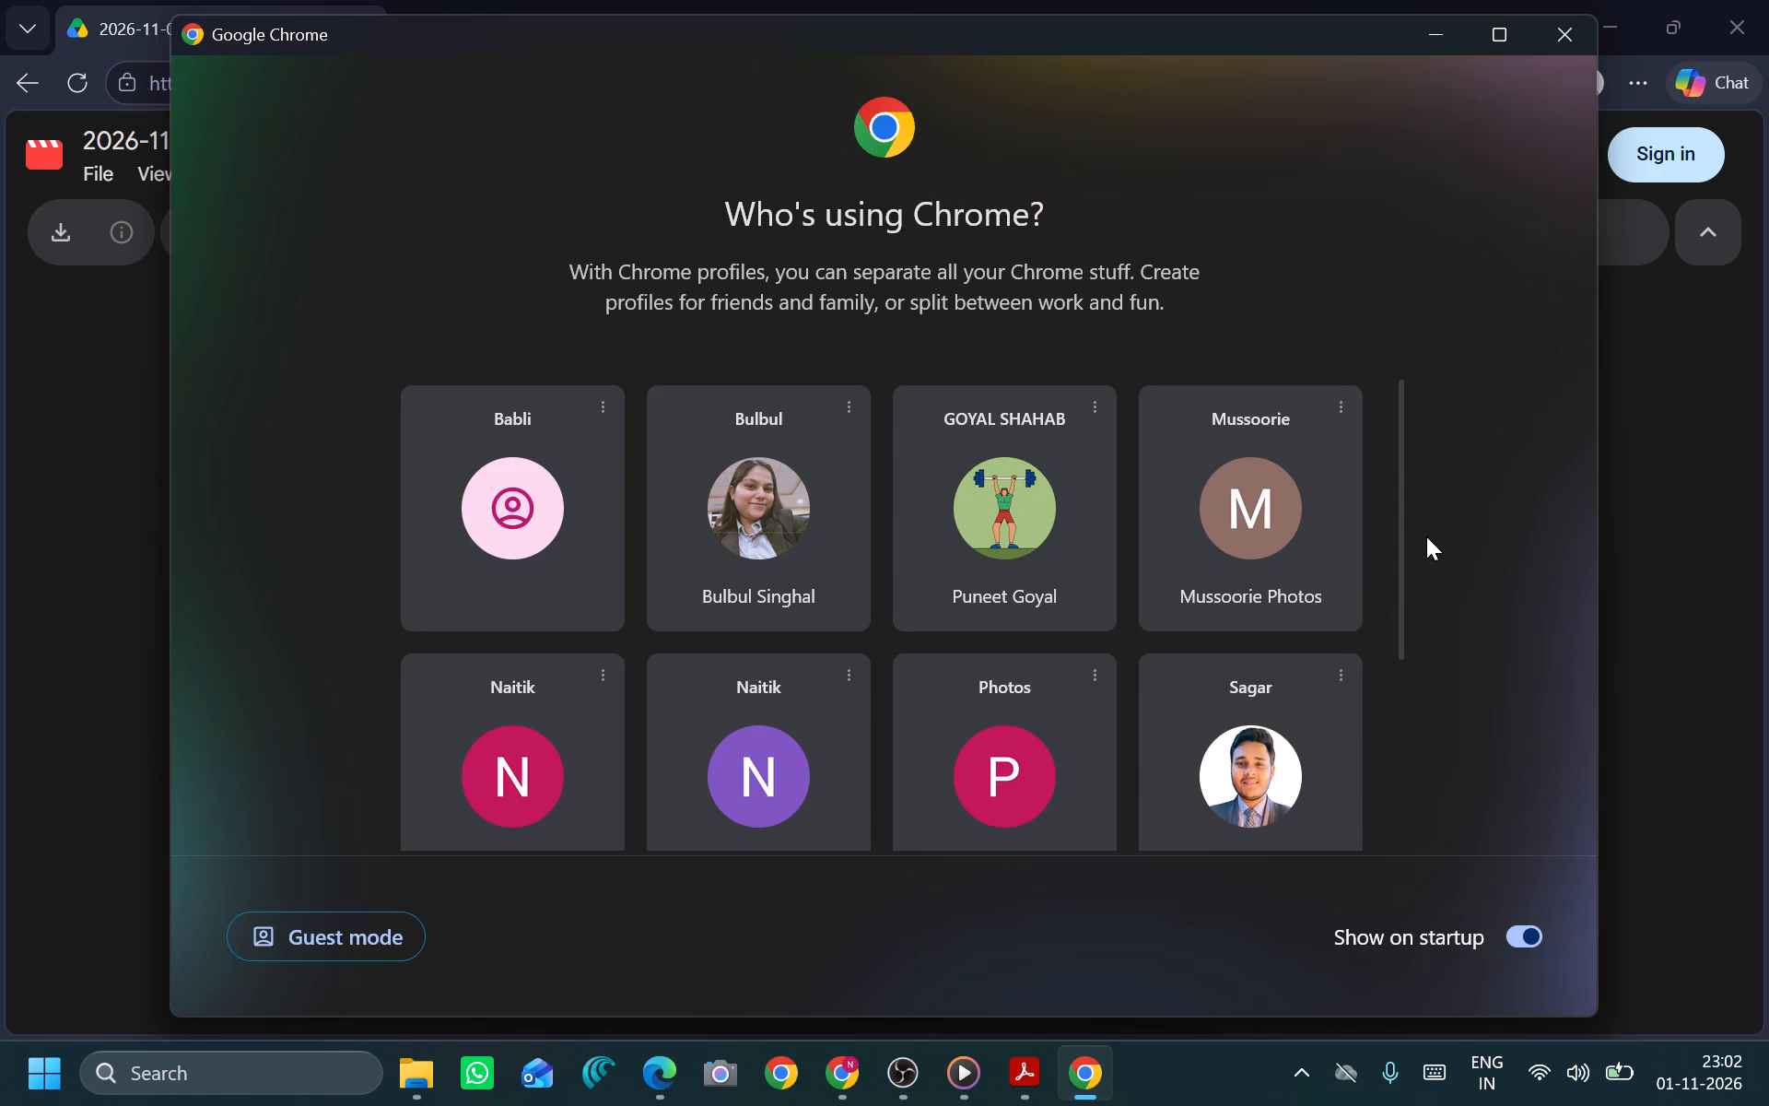
pyautogui.moveTo(1395, 571); pyautogui.dragTo(1415, 582)
pyautogui.moveTo(1415, 582); pyautogui.dragTo(1435, 35)
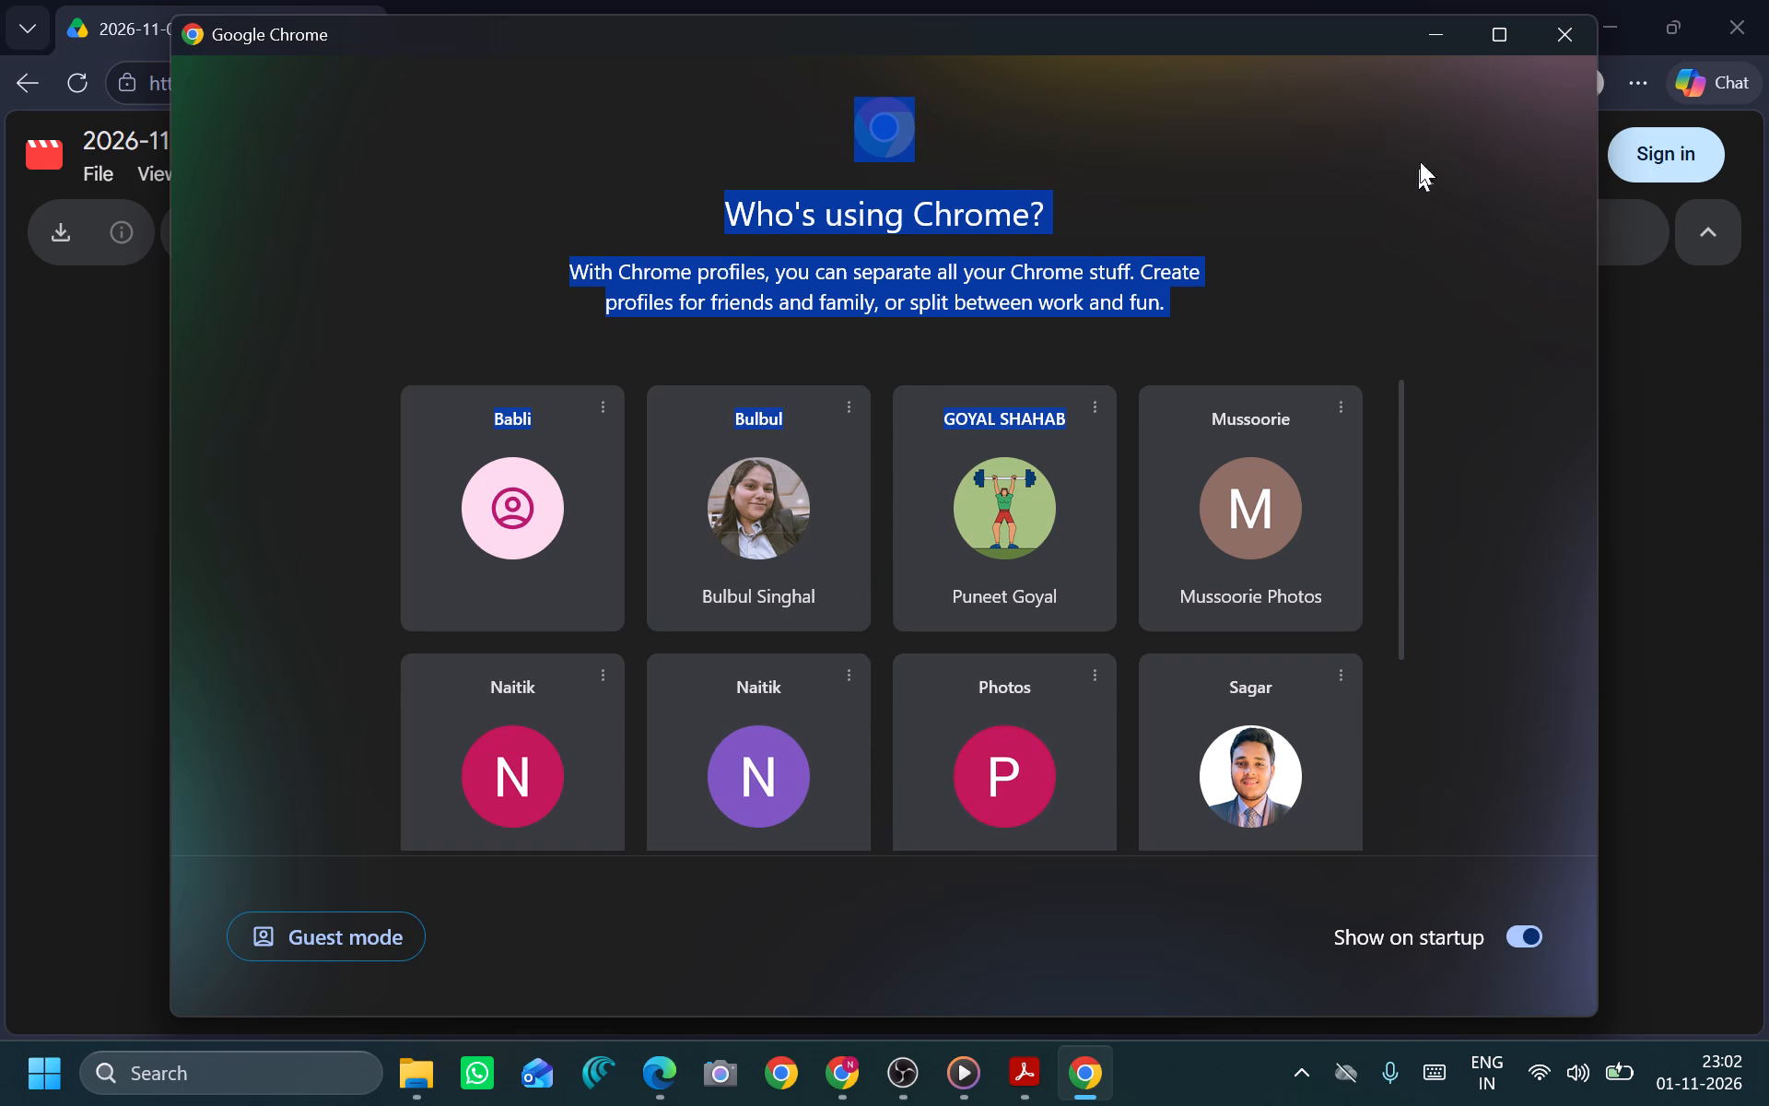
pyautogui.click(1430, 38)
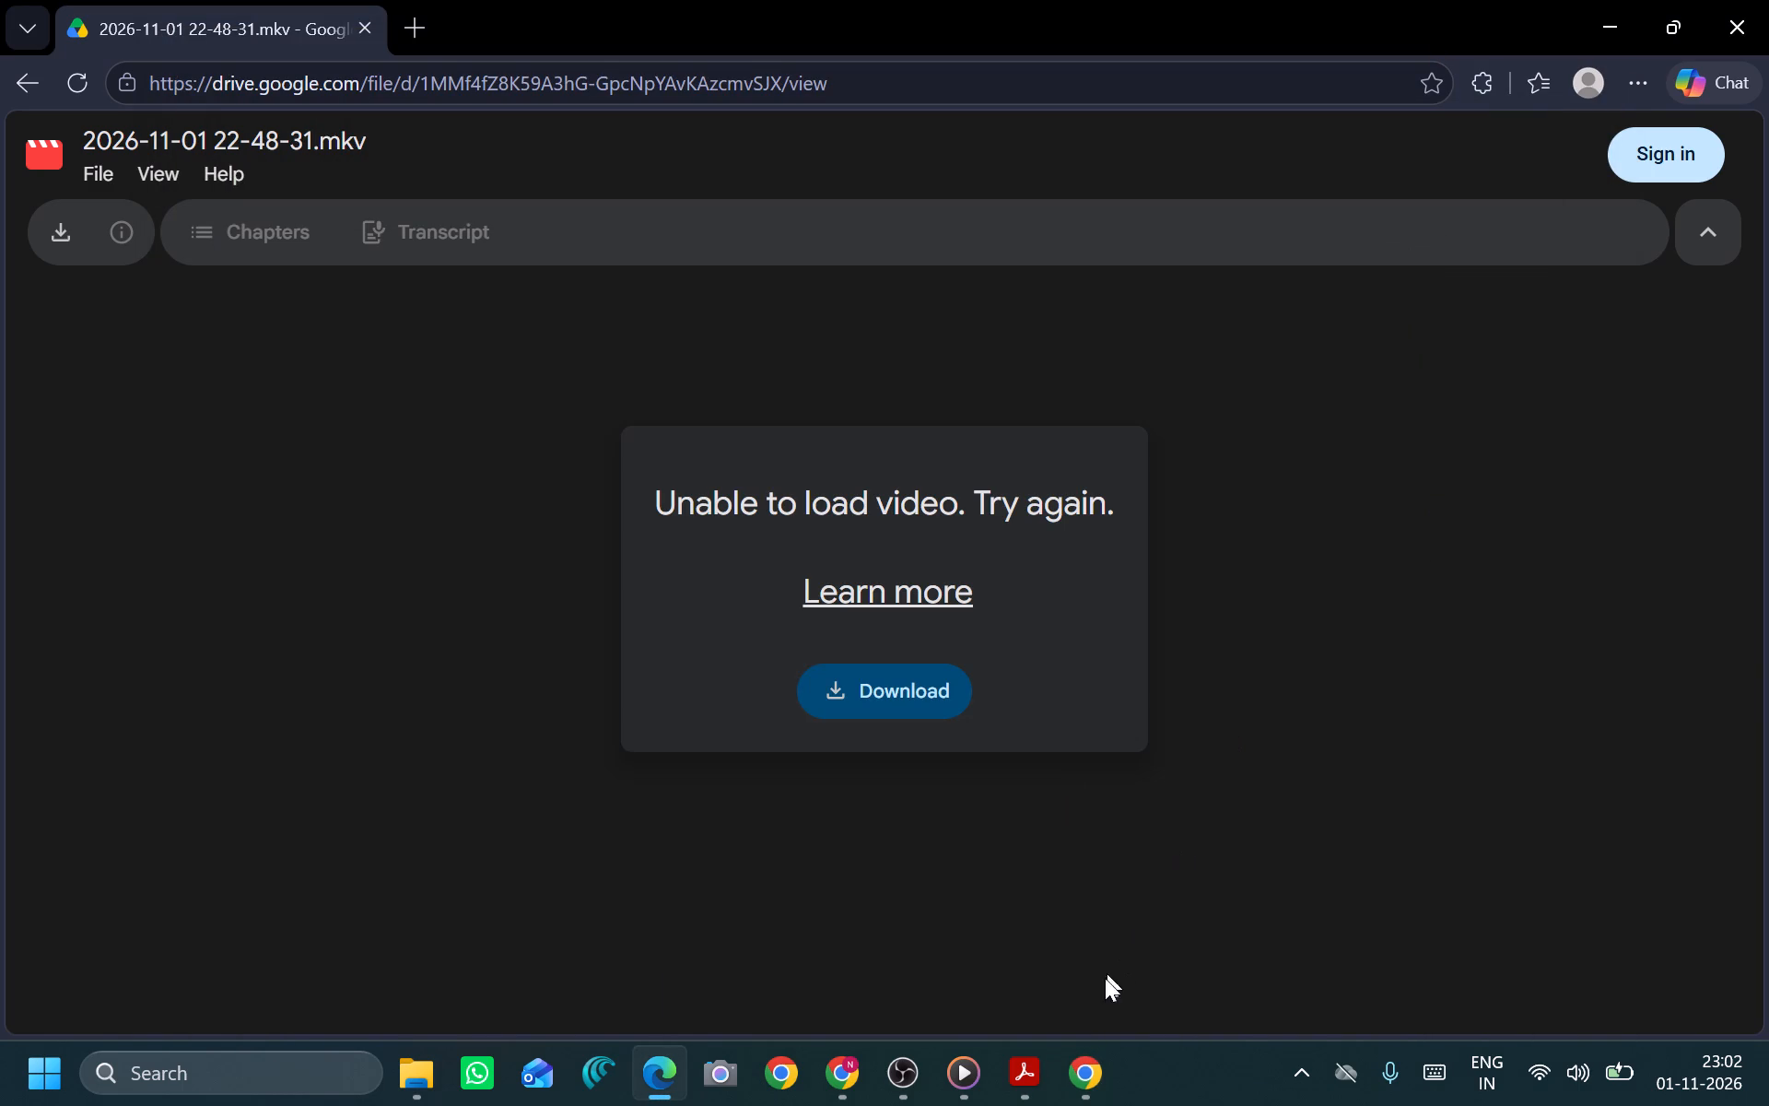
pyautogui.click(1069, 1062)
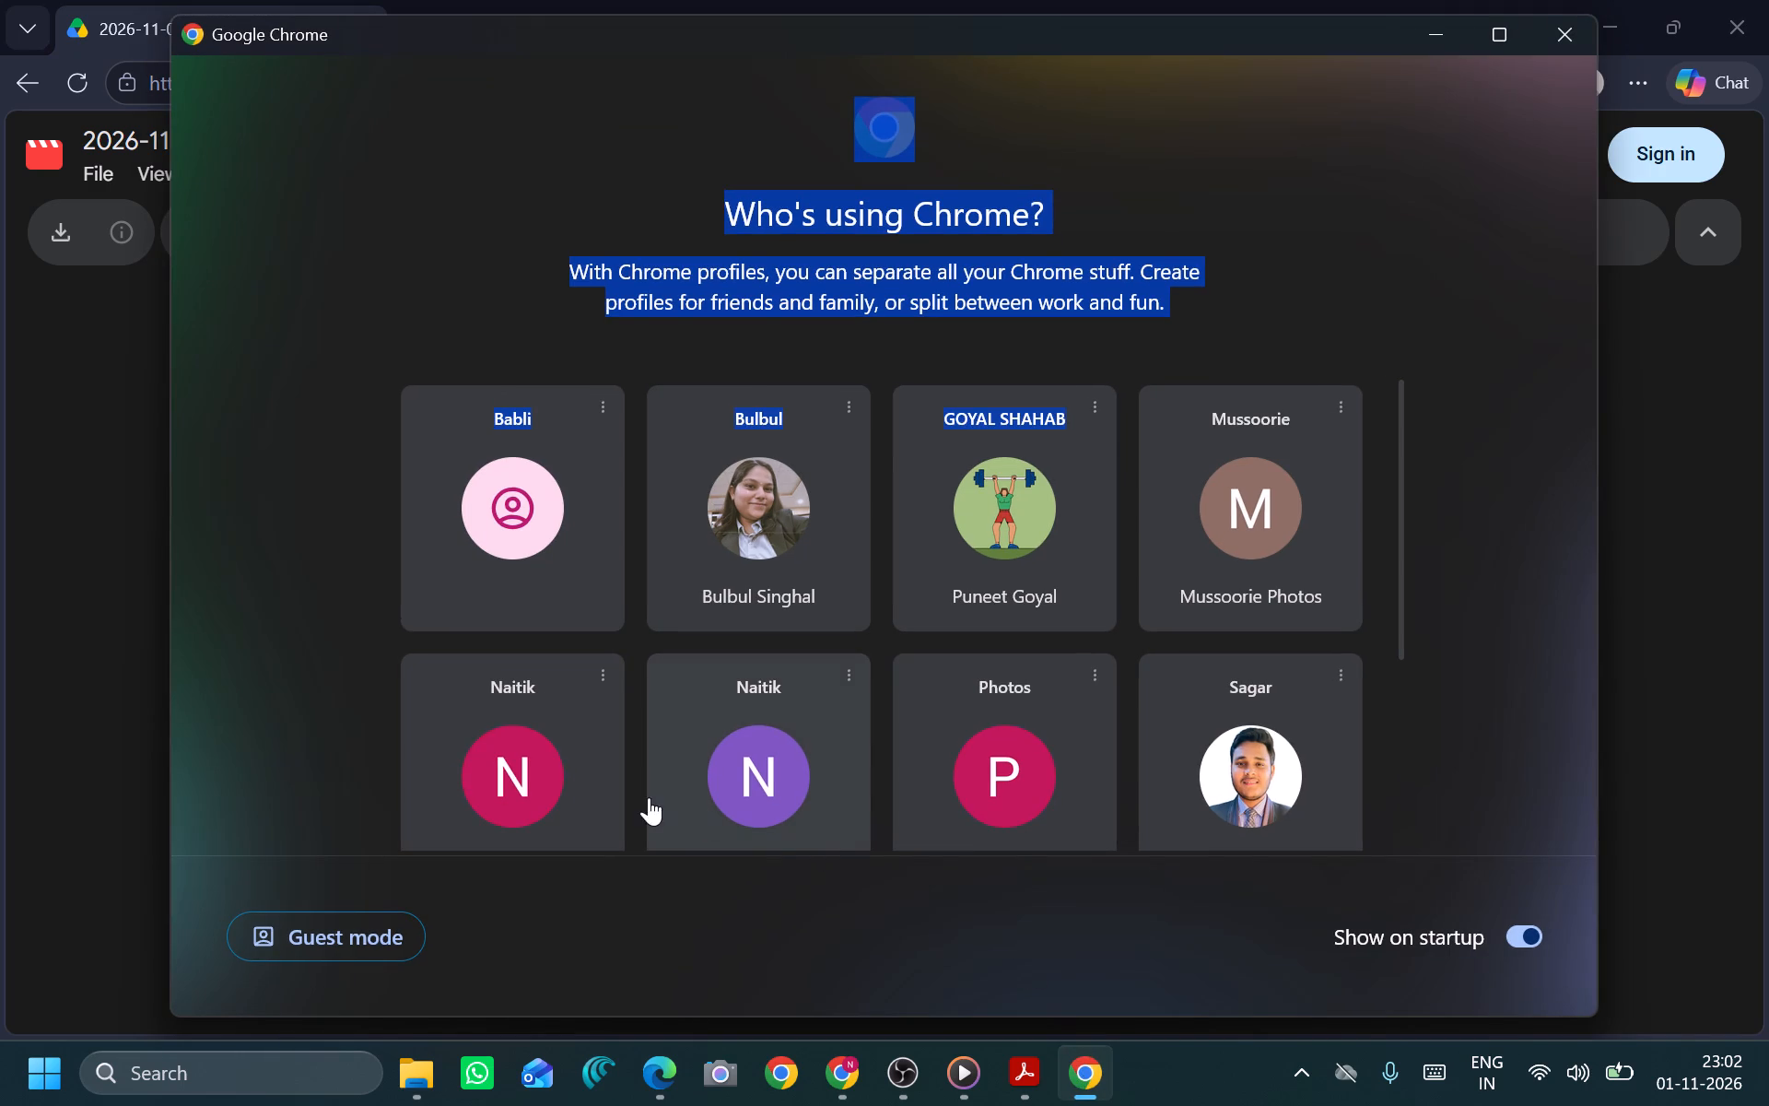
pyautogui.click(568, 794)
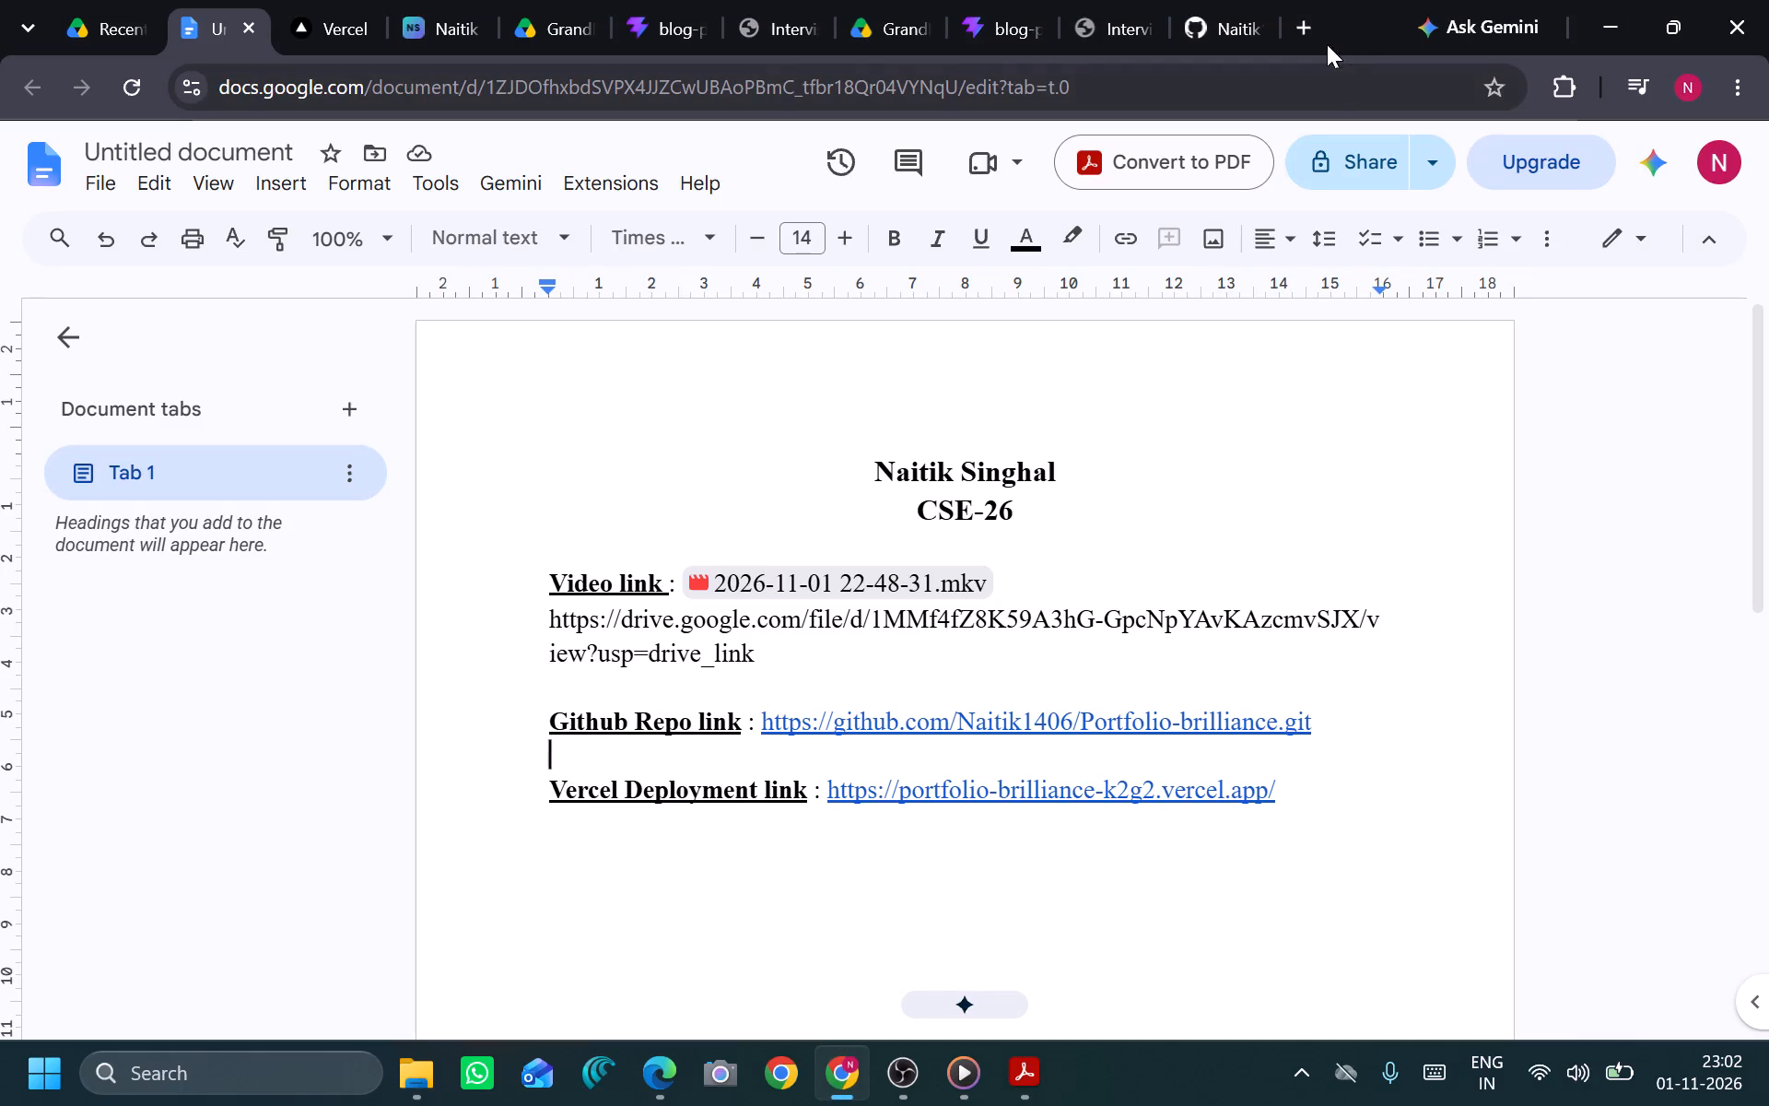
# Open a new browser tab and switch Google to the second signed-in account.
pyautogui.click(1308, 23)
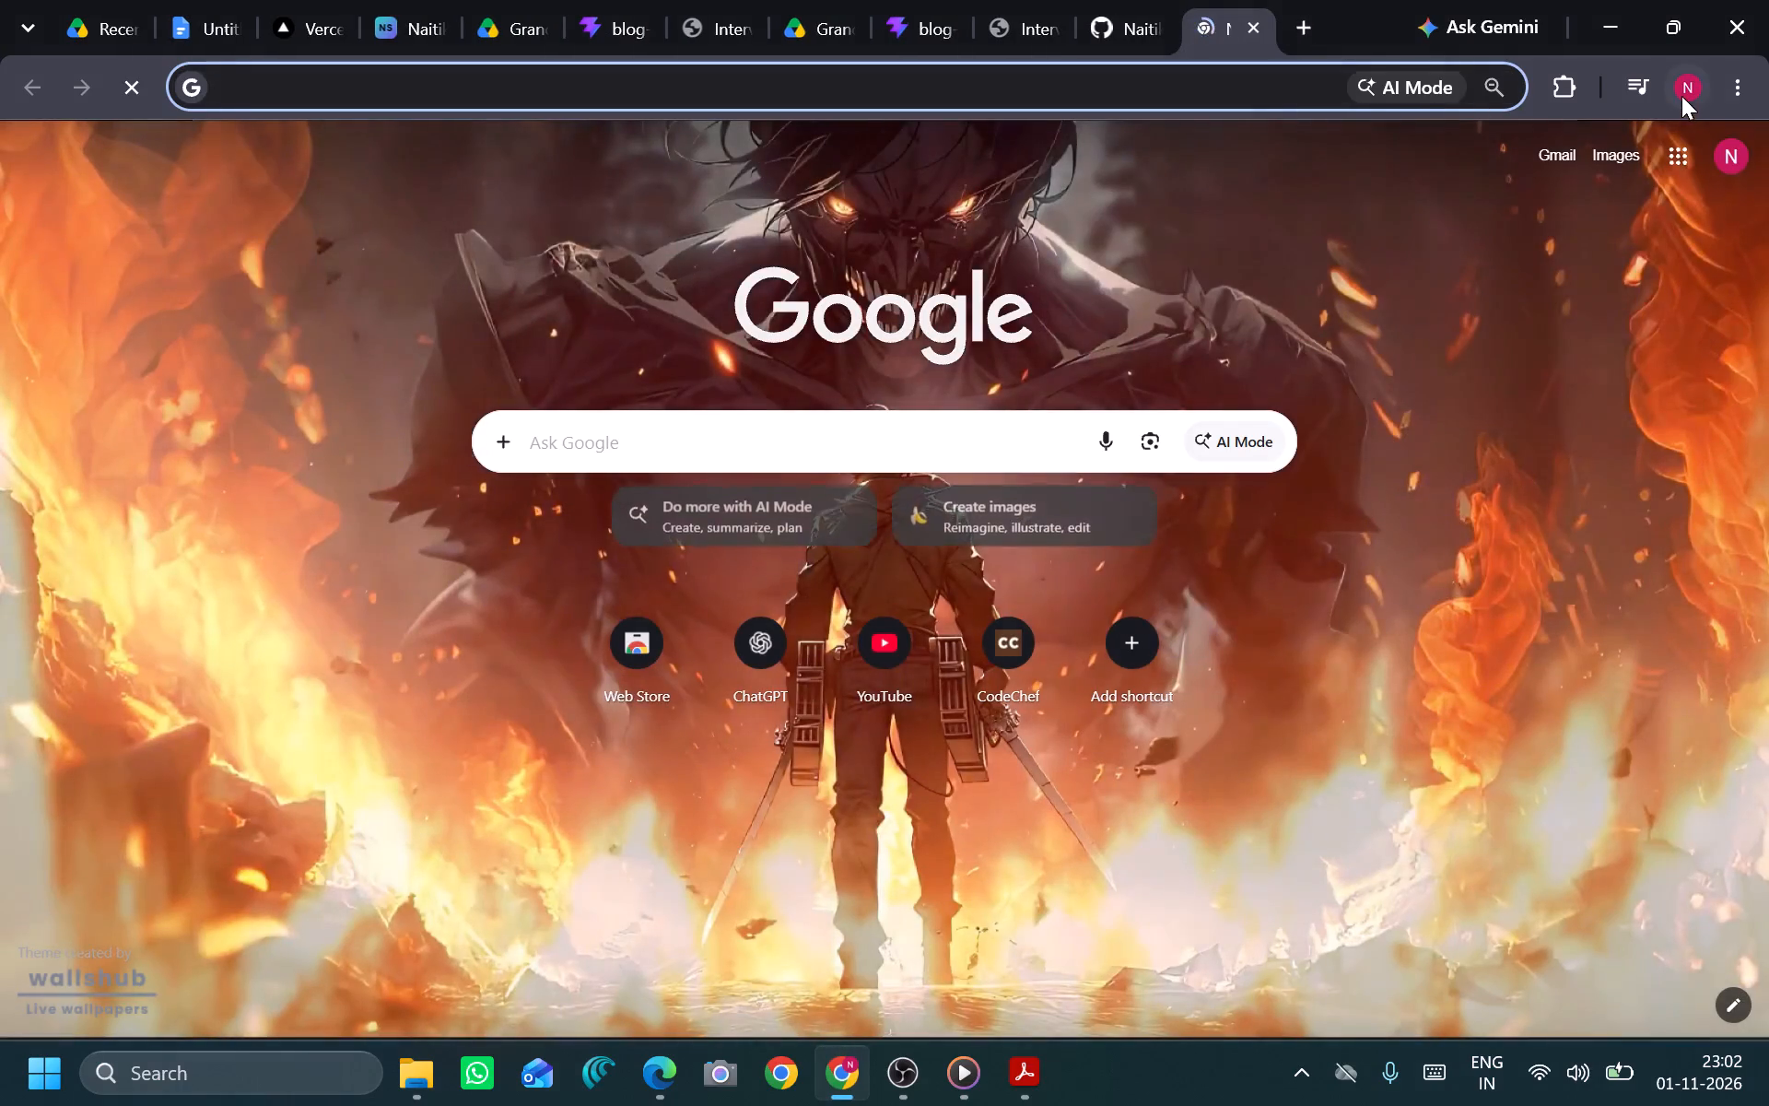
pyautogui.click(1718, 151)
pyautogui.click(1510, 358)
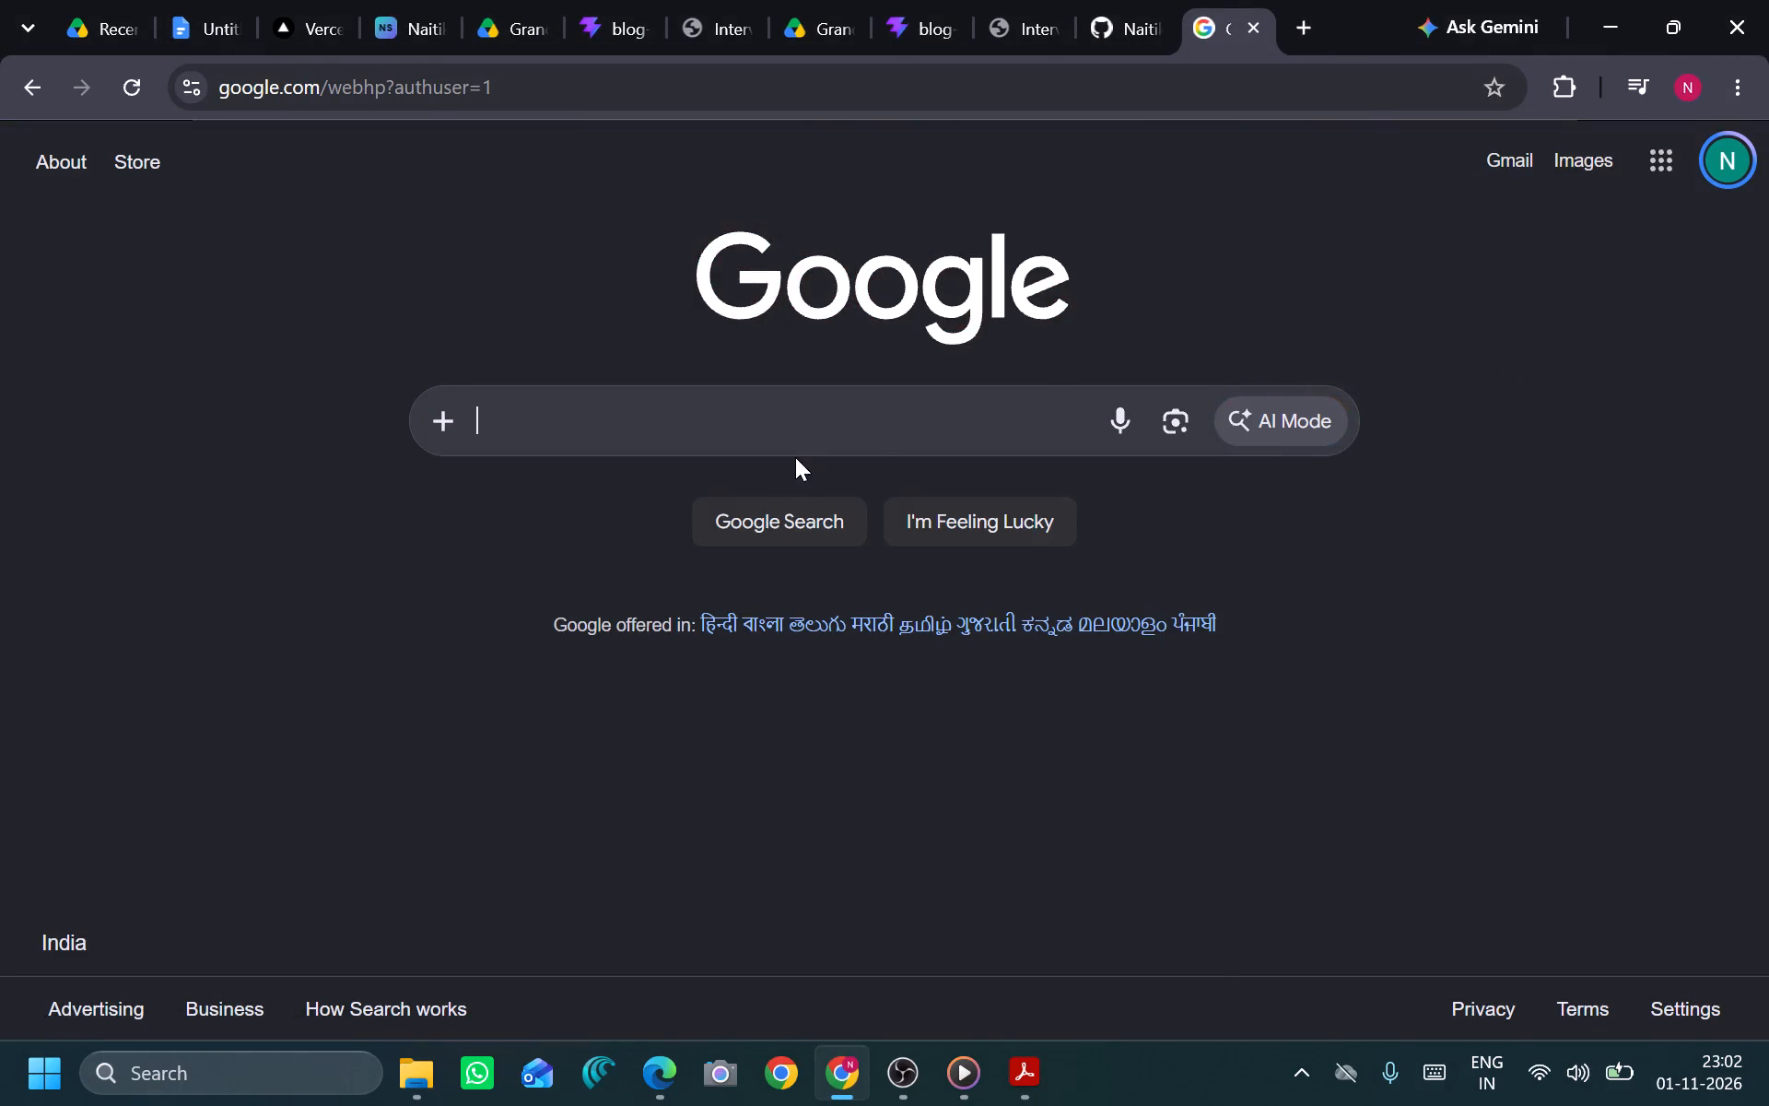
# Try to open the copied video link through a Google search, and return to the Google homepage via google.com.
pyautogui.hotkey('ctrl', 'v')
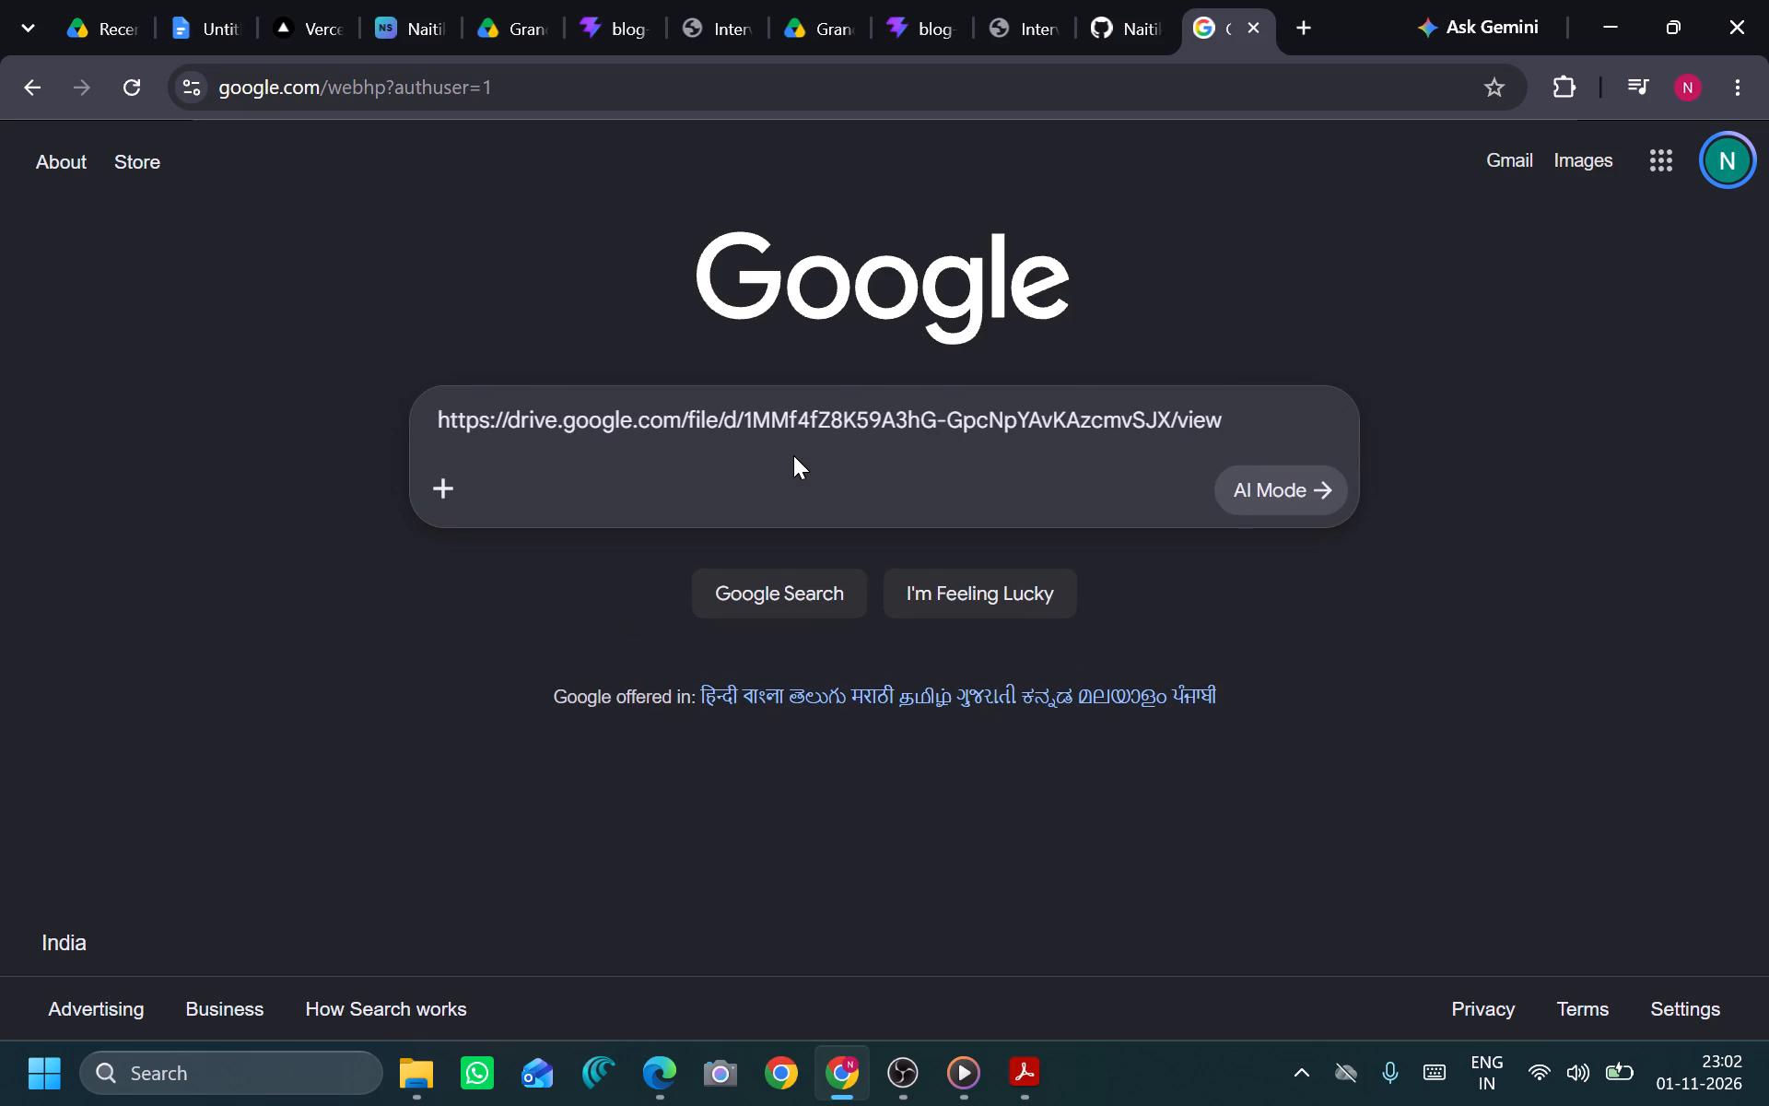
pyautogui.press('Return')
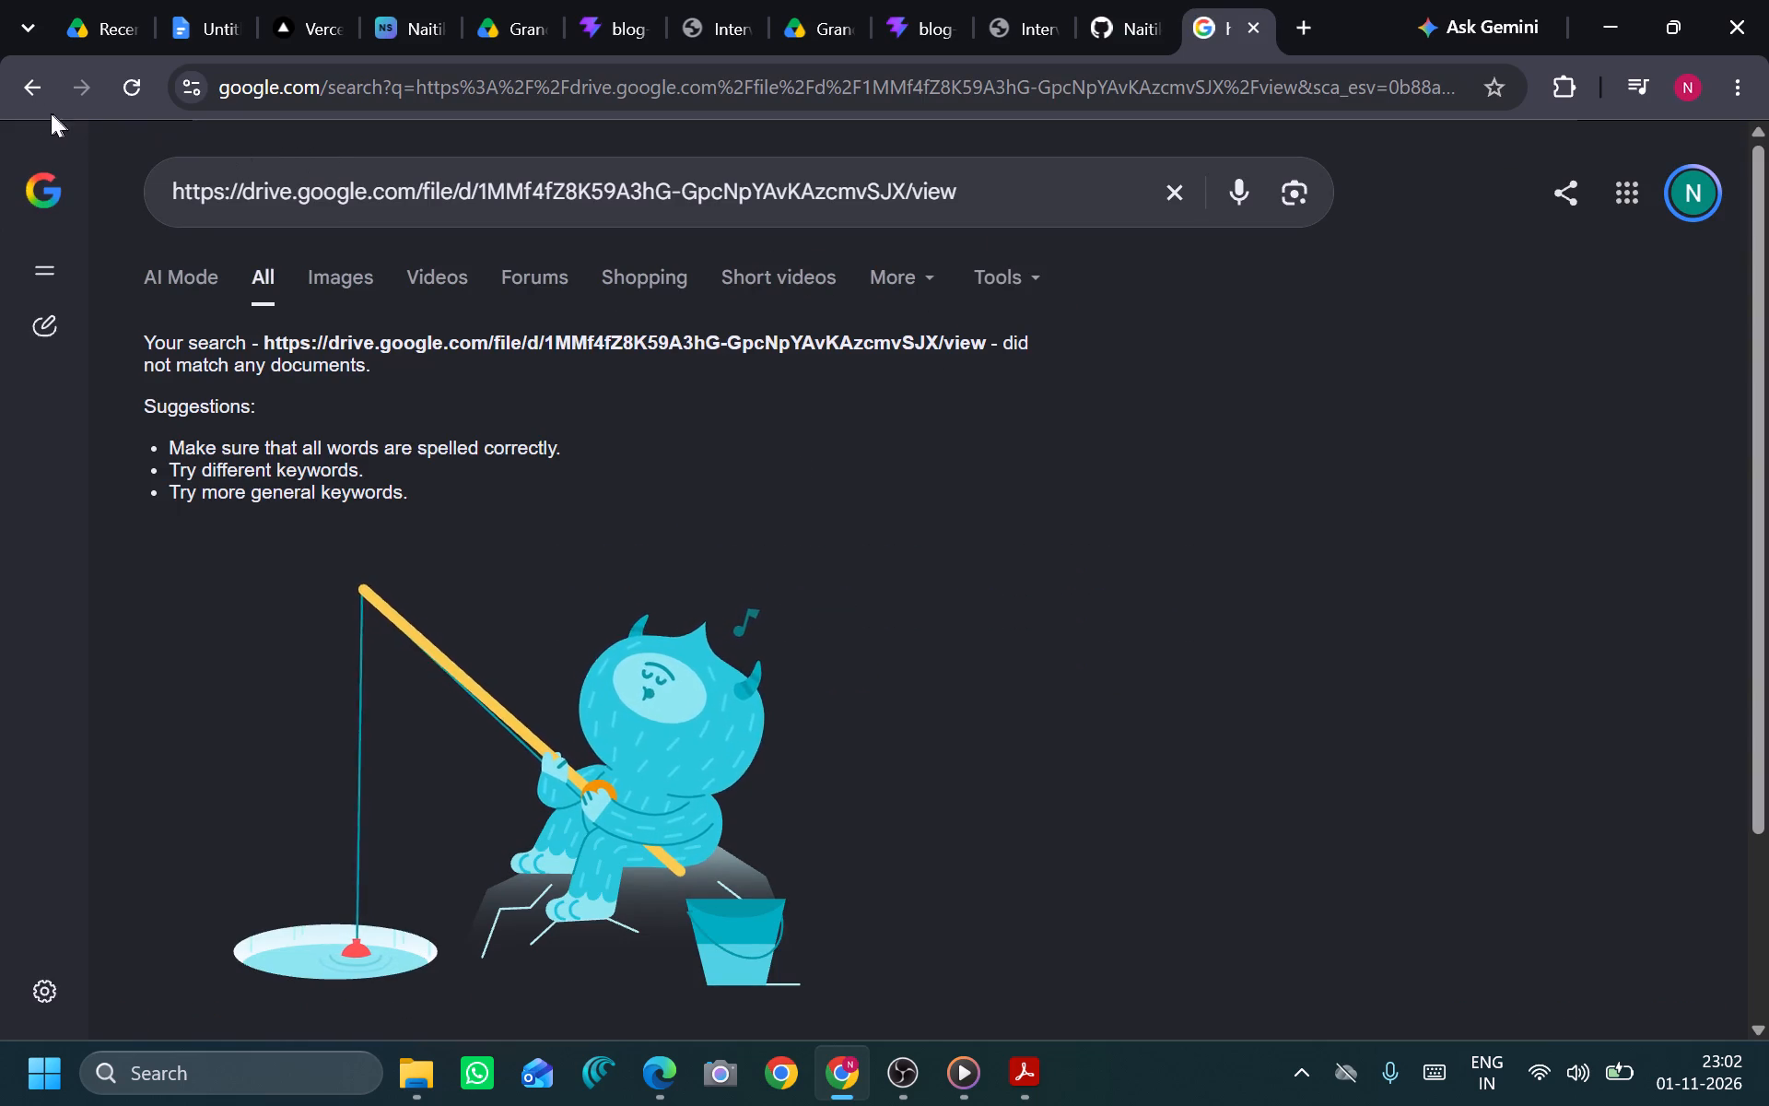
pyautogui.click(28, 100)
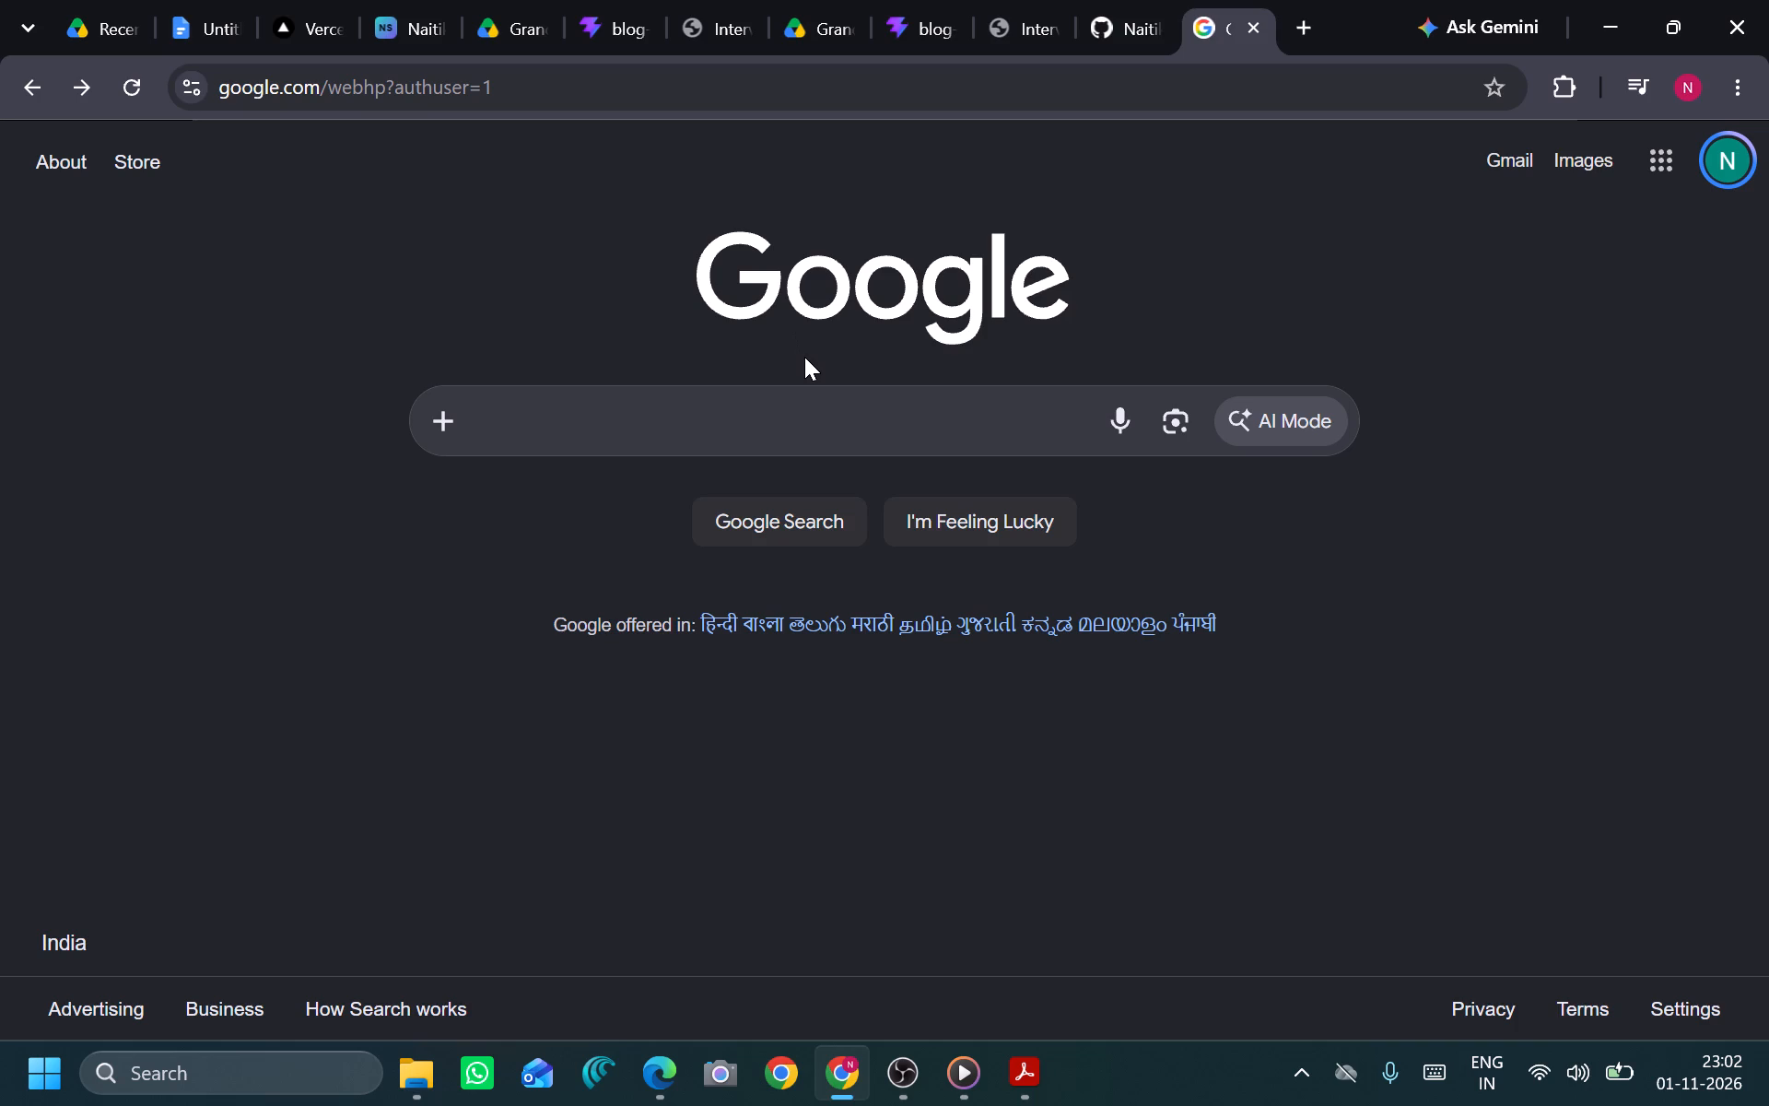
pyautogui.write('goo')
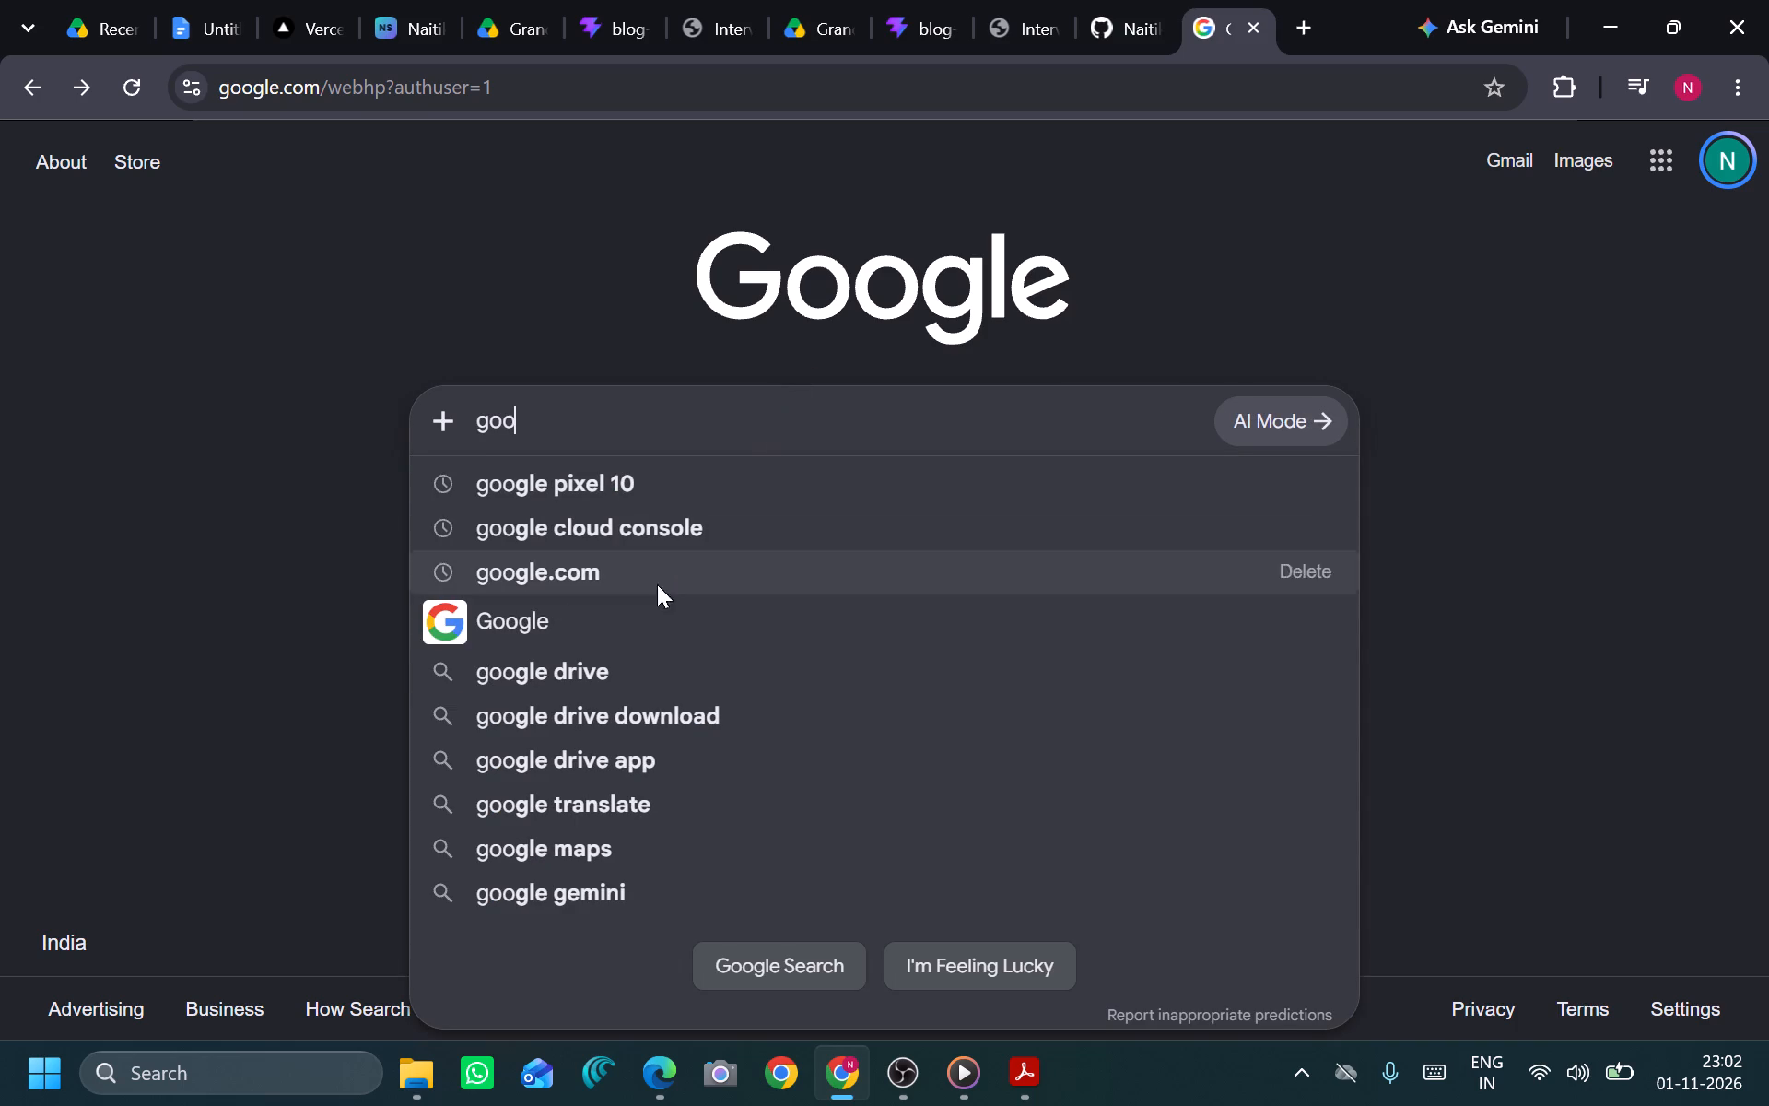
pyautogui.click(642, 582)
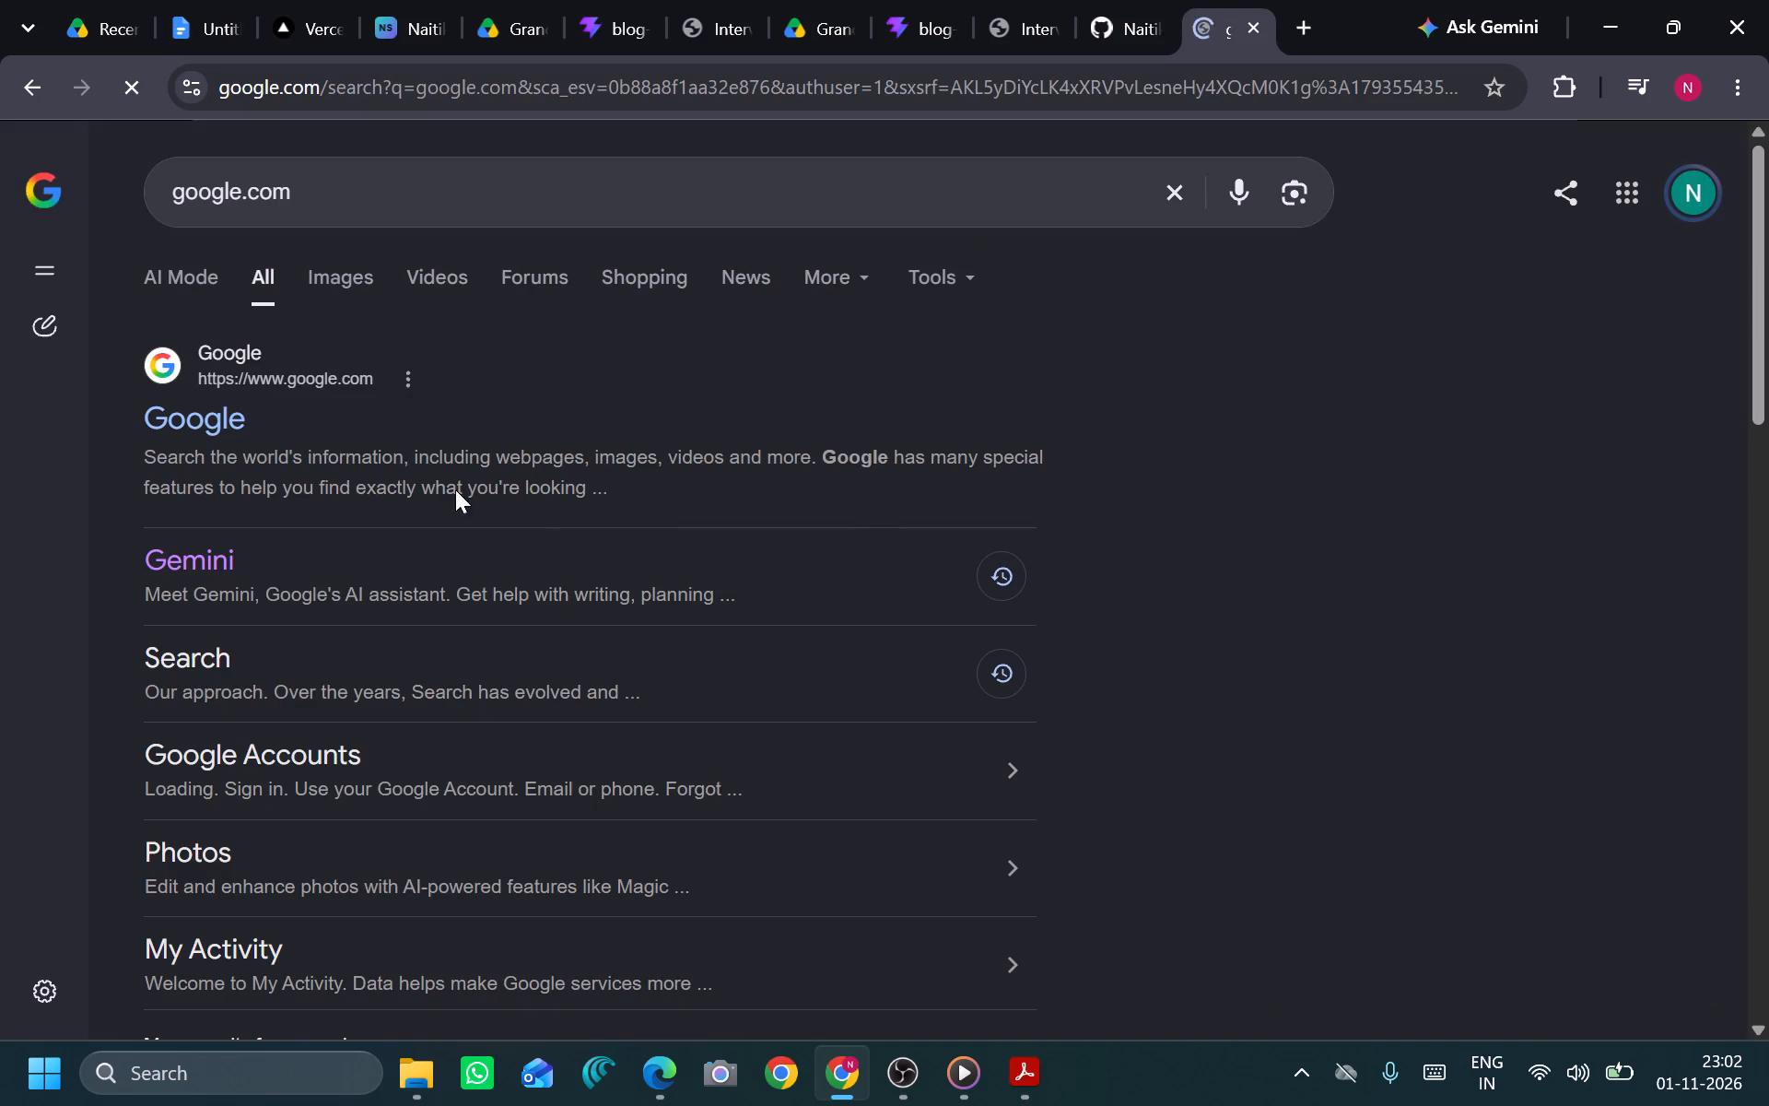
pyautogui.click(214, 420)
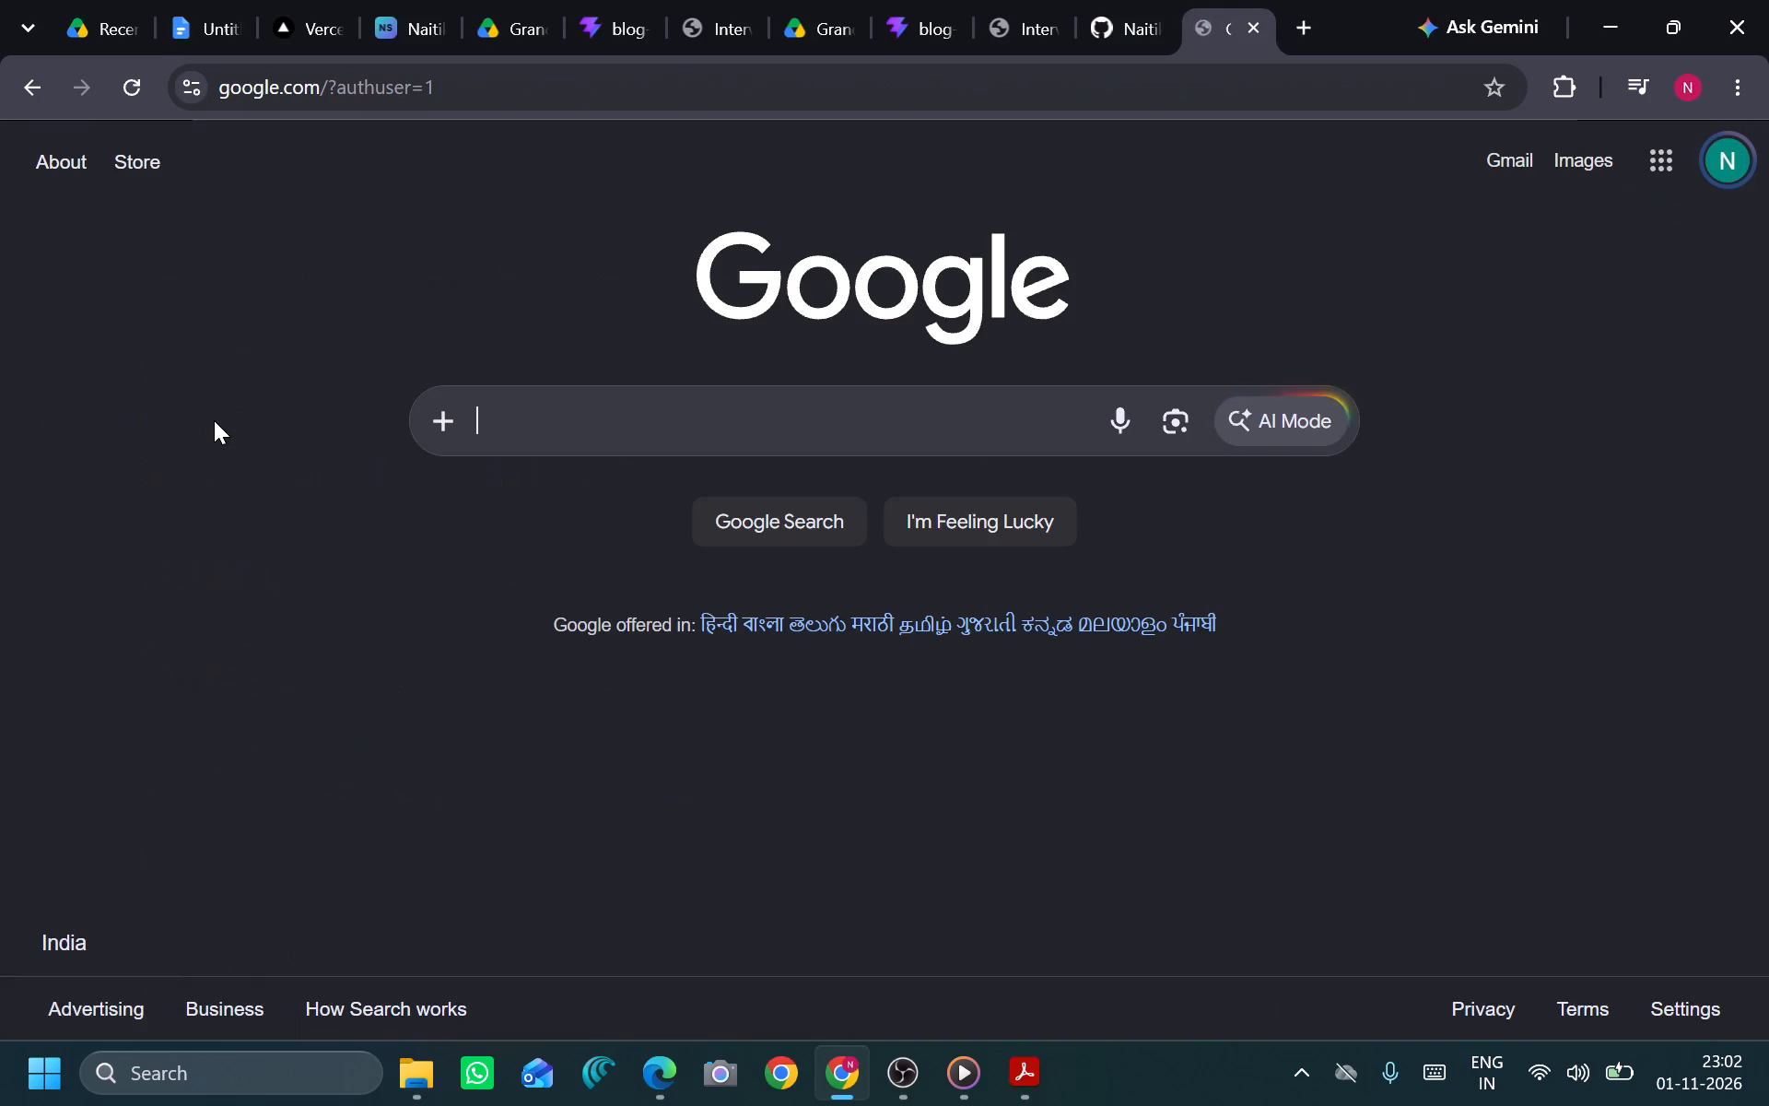
# Load the copied Drive link directly in the open tab, play the first seconds of the video and pause it.
pyautogui.click(653, 82)
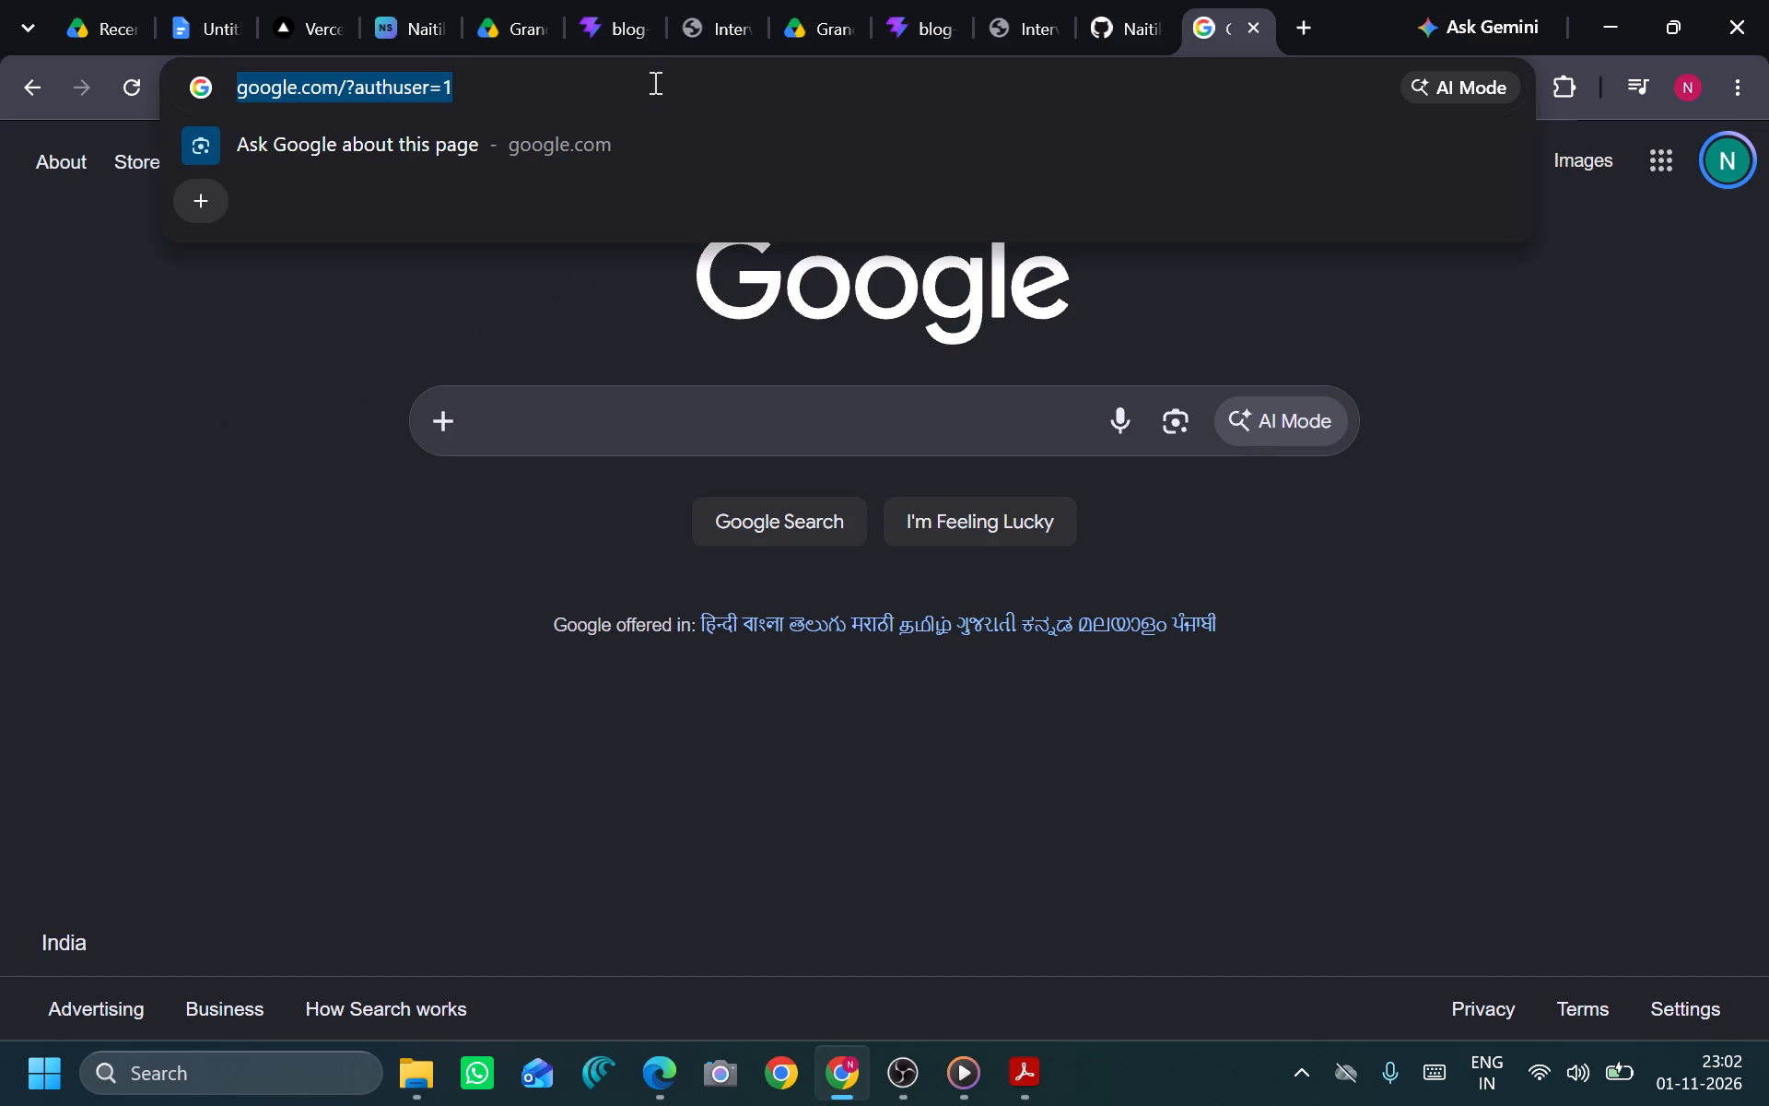
pyautogui.press('BackSpace')
pyautogui.hotkey('ctrl', 'v')
pyautogui.press('Return')
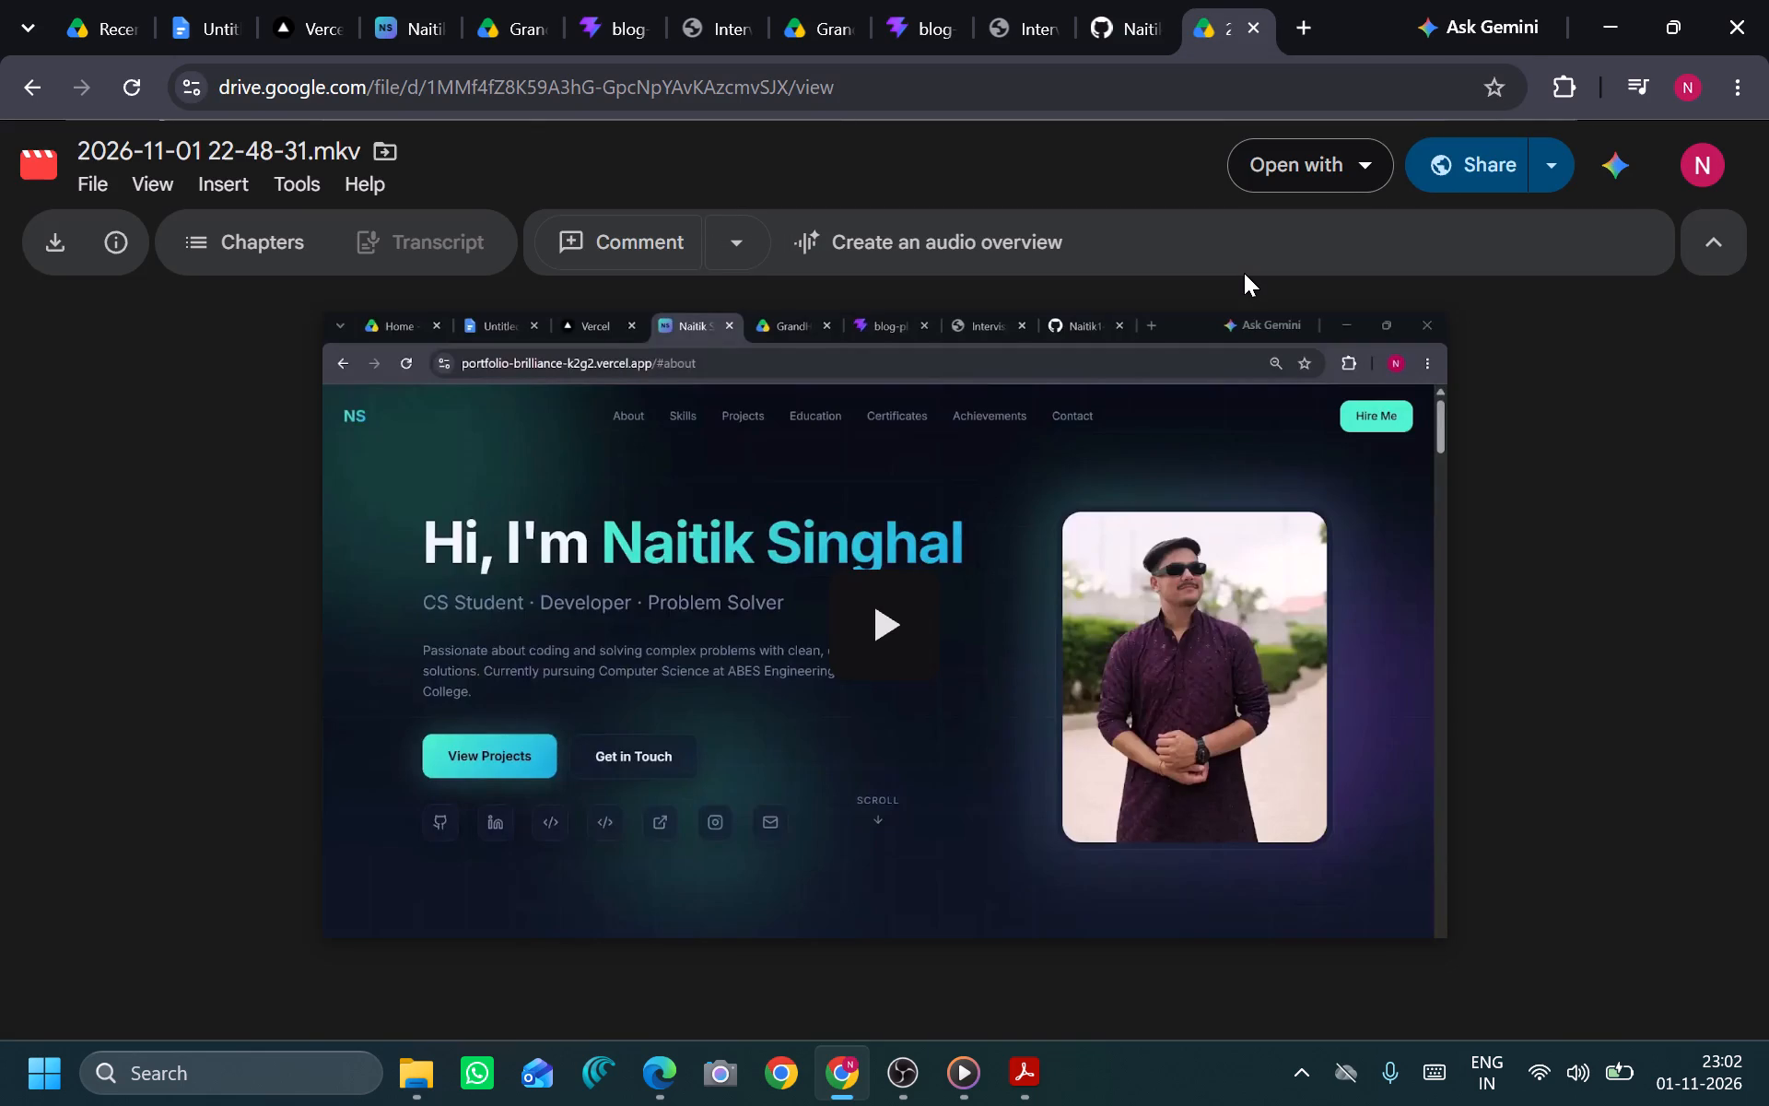
pyautogui.click(883, 617)
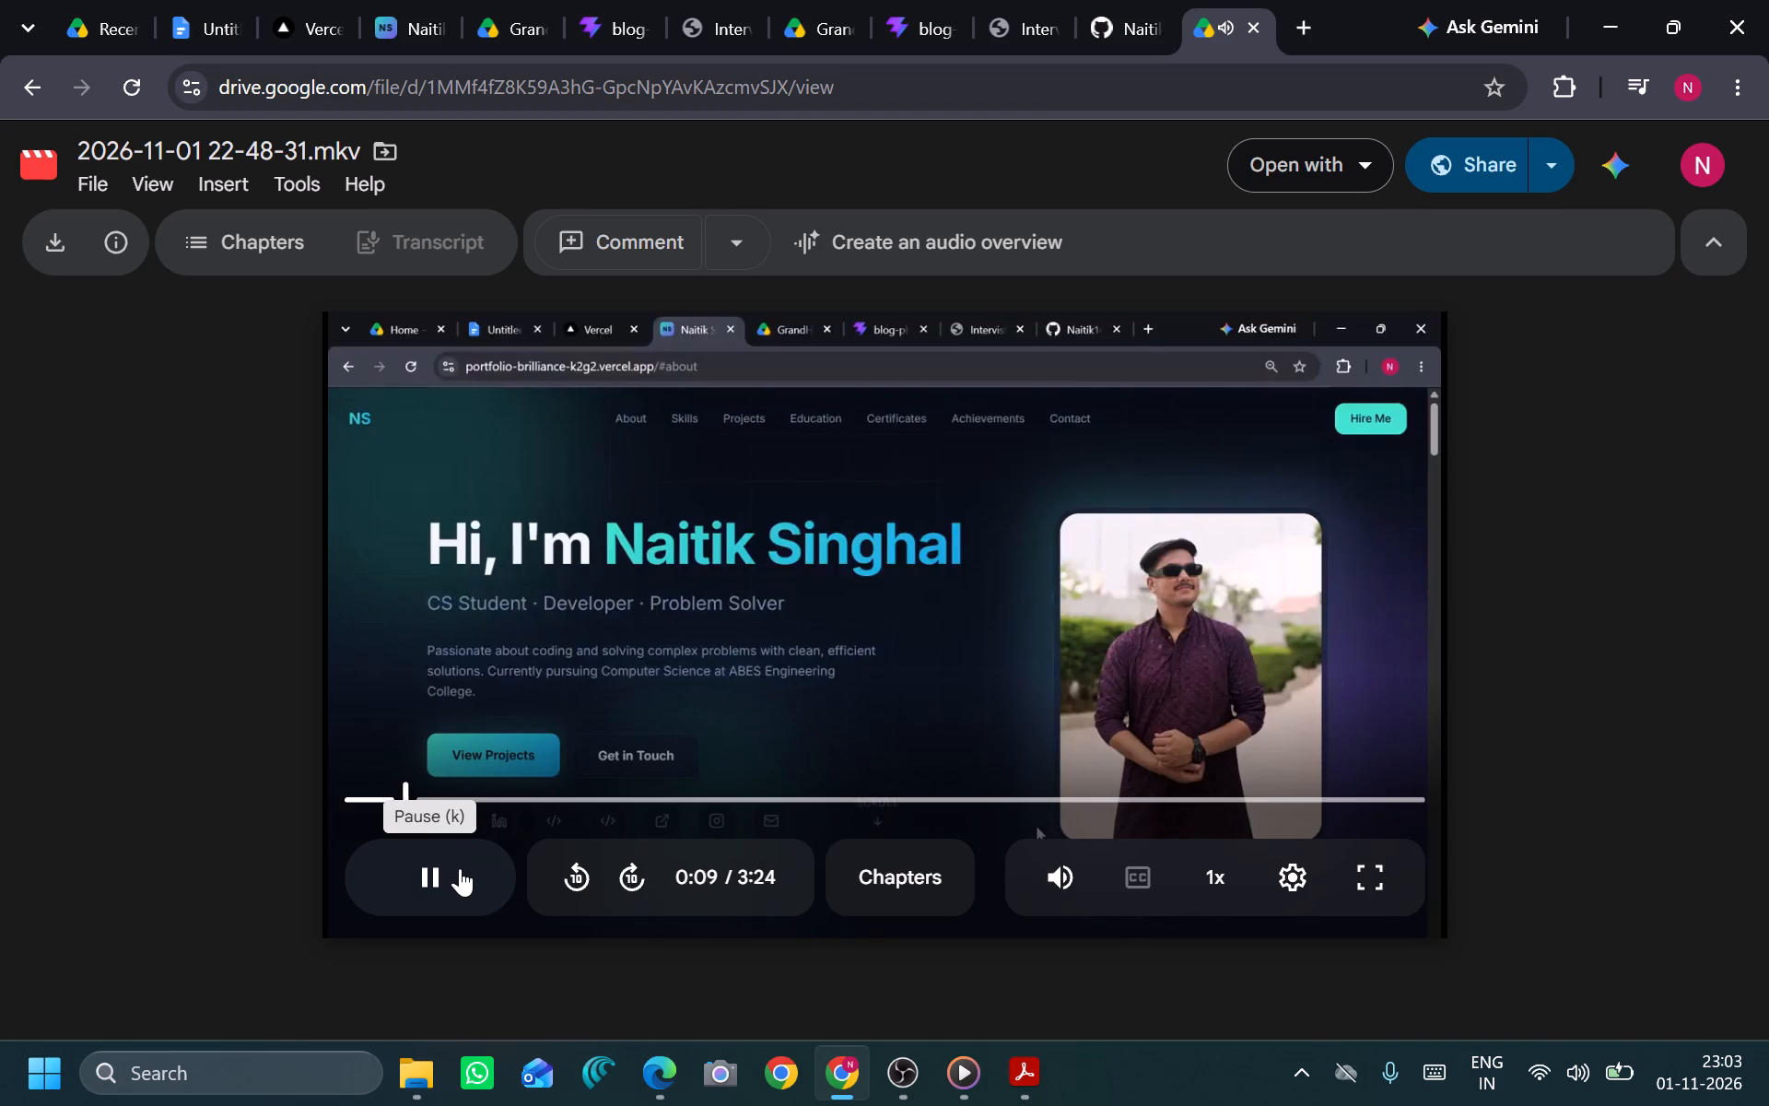
pyautogui.click(460, 868)
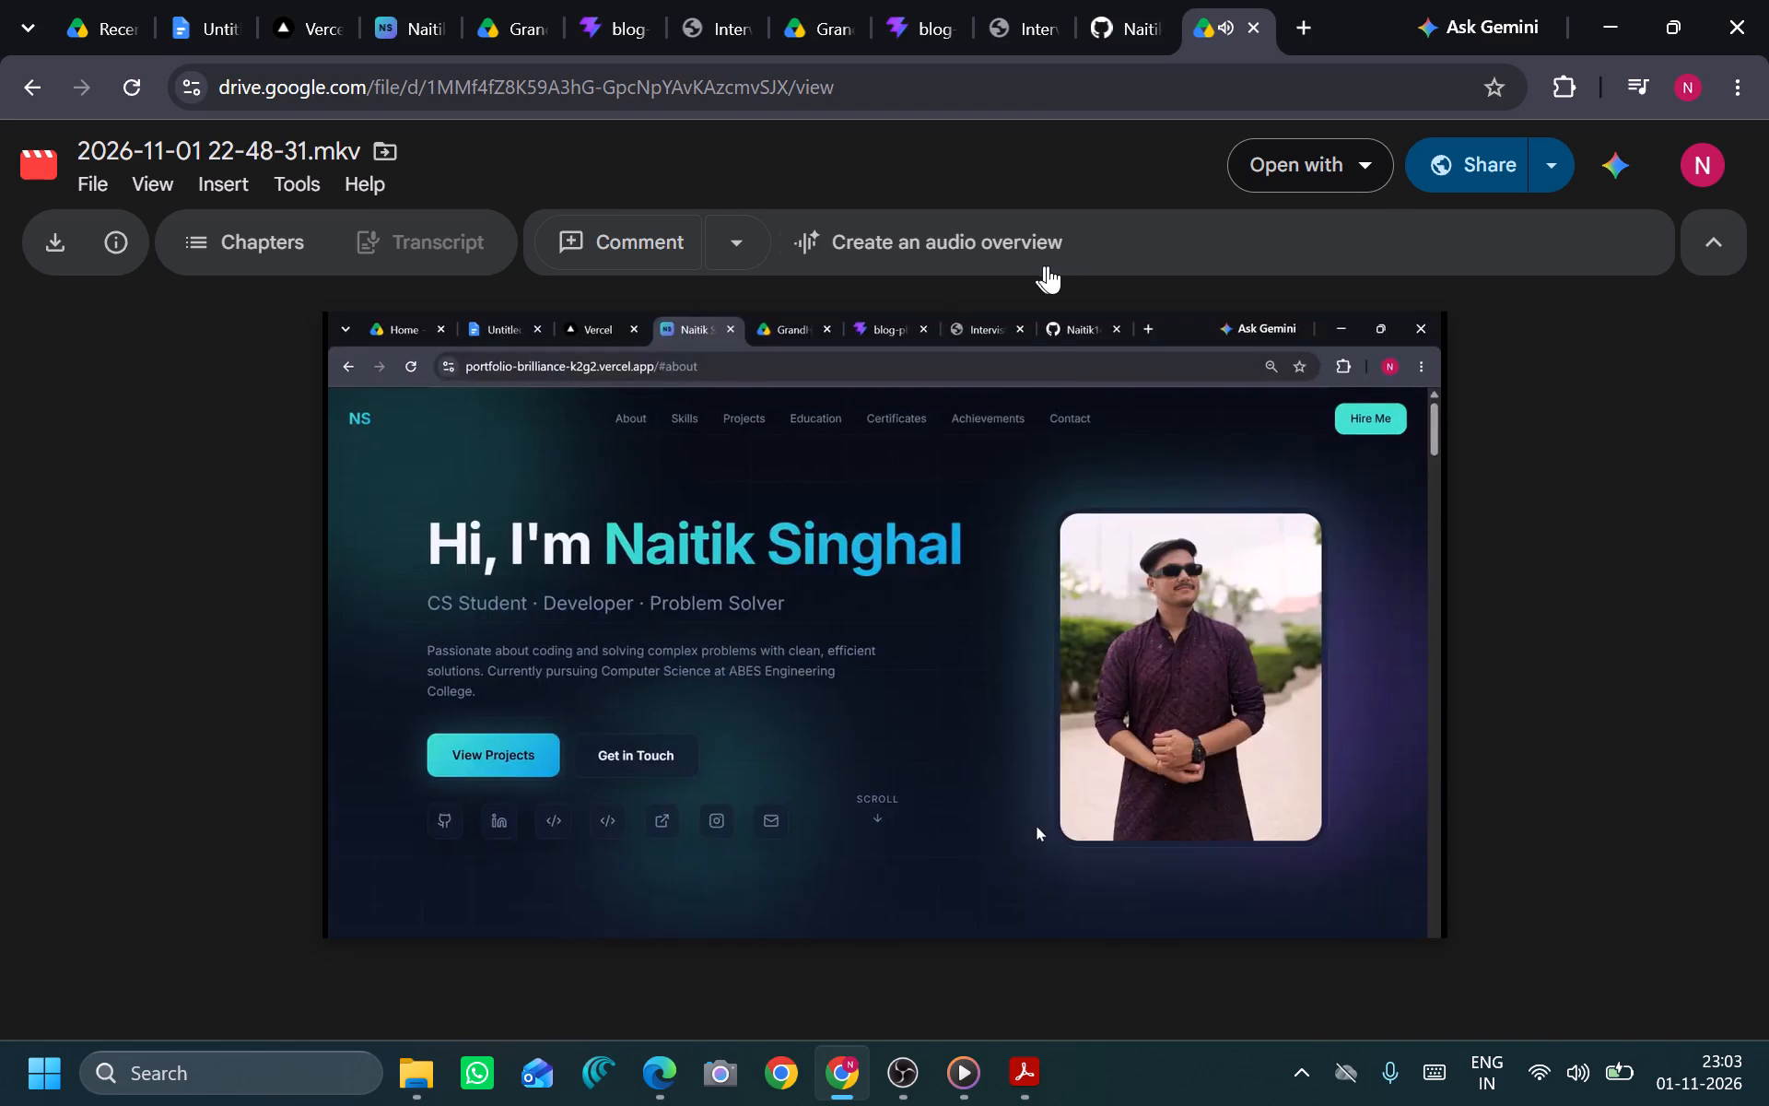
# Check which Google accounts are signed in on the video page, and close the video tab.
pyautogui.click(1592, 10)
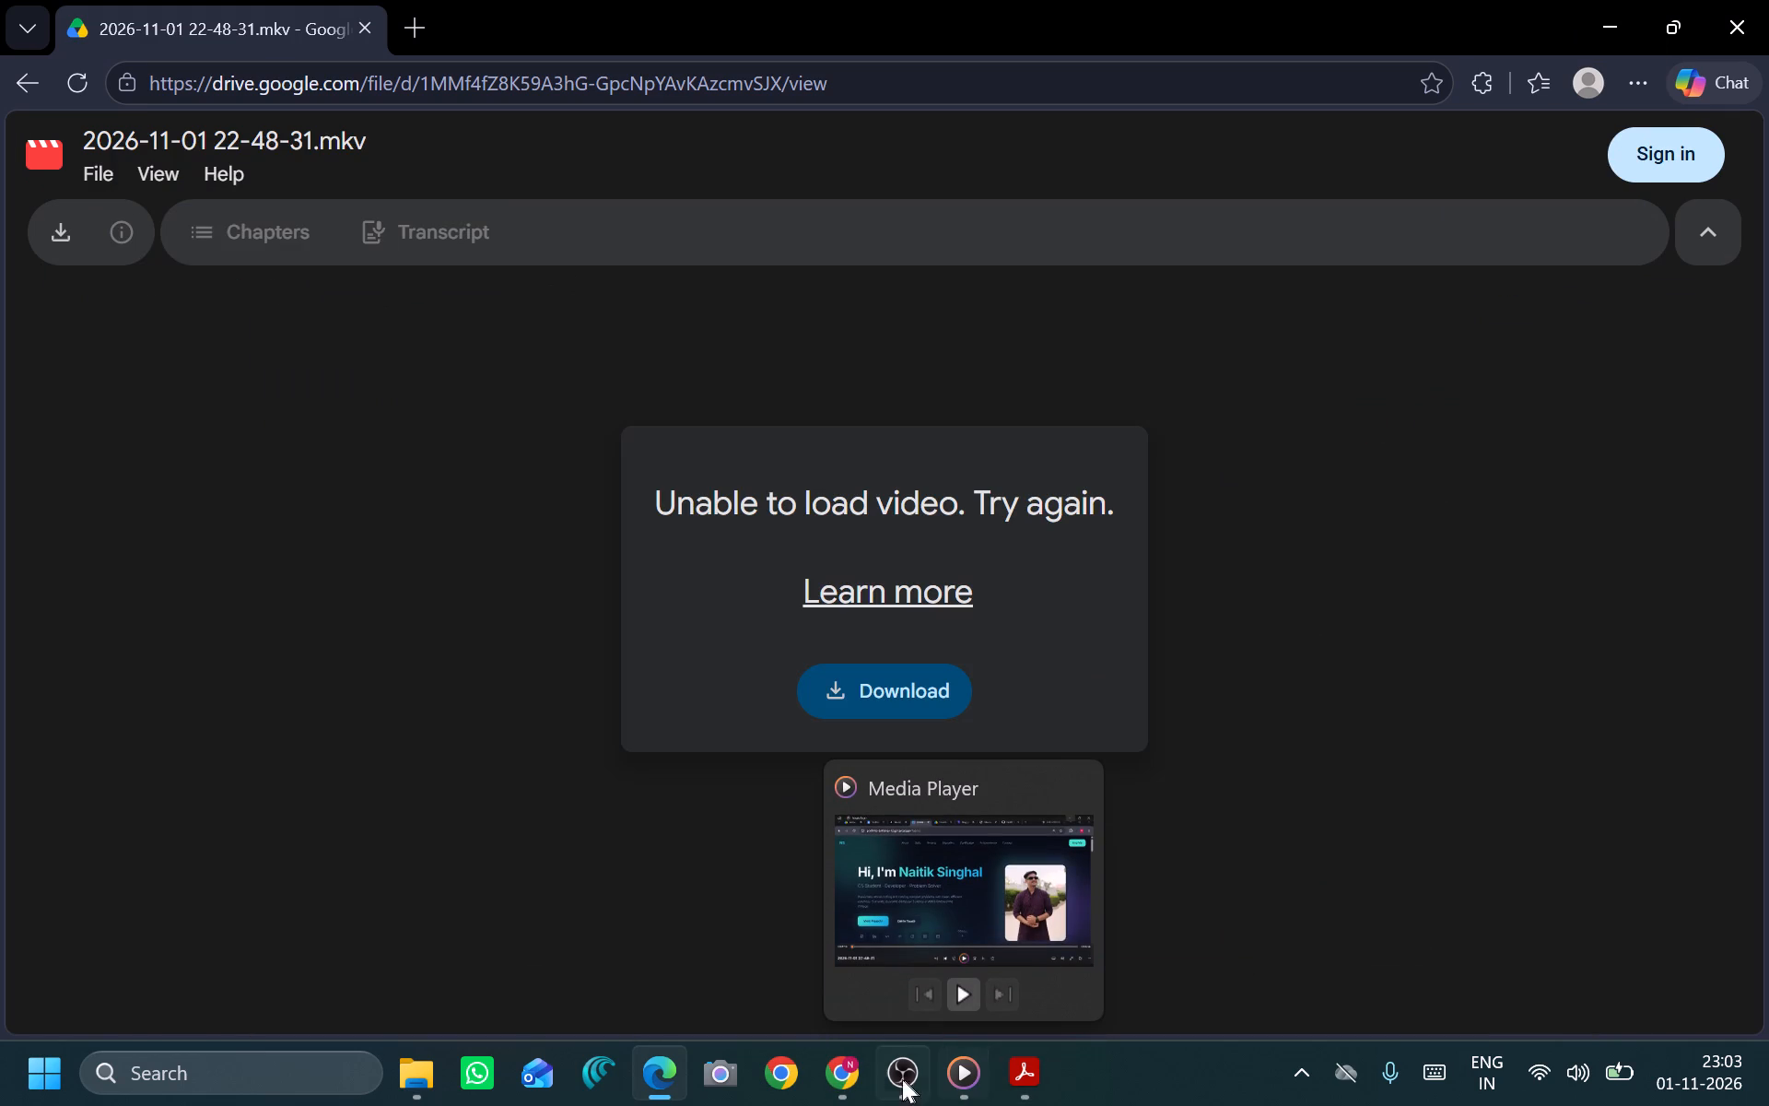
pyautogui.click(847, 1074)
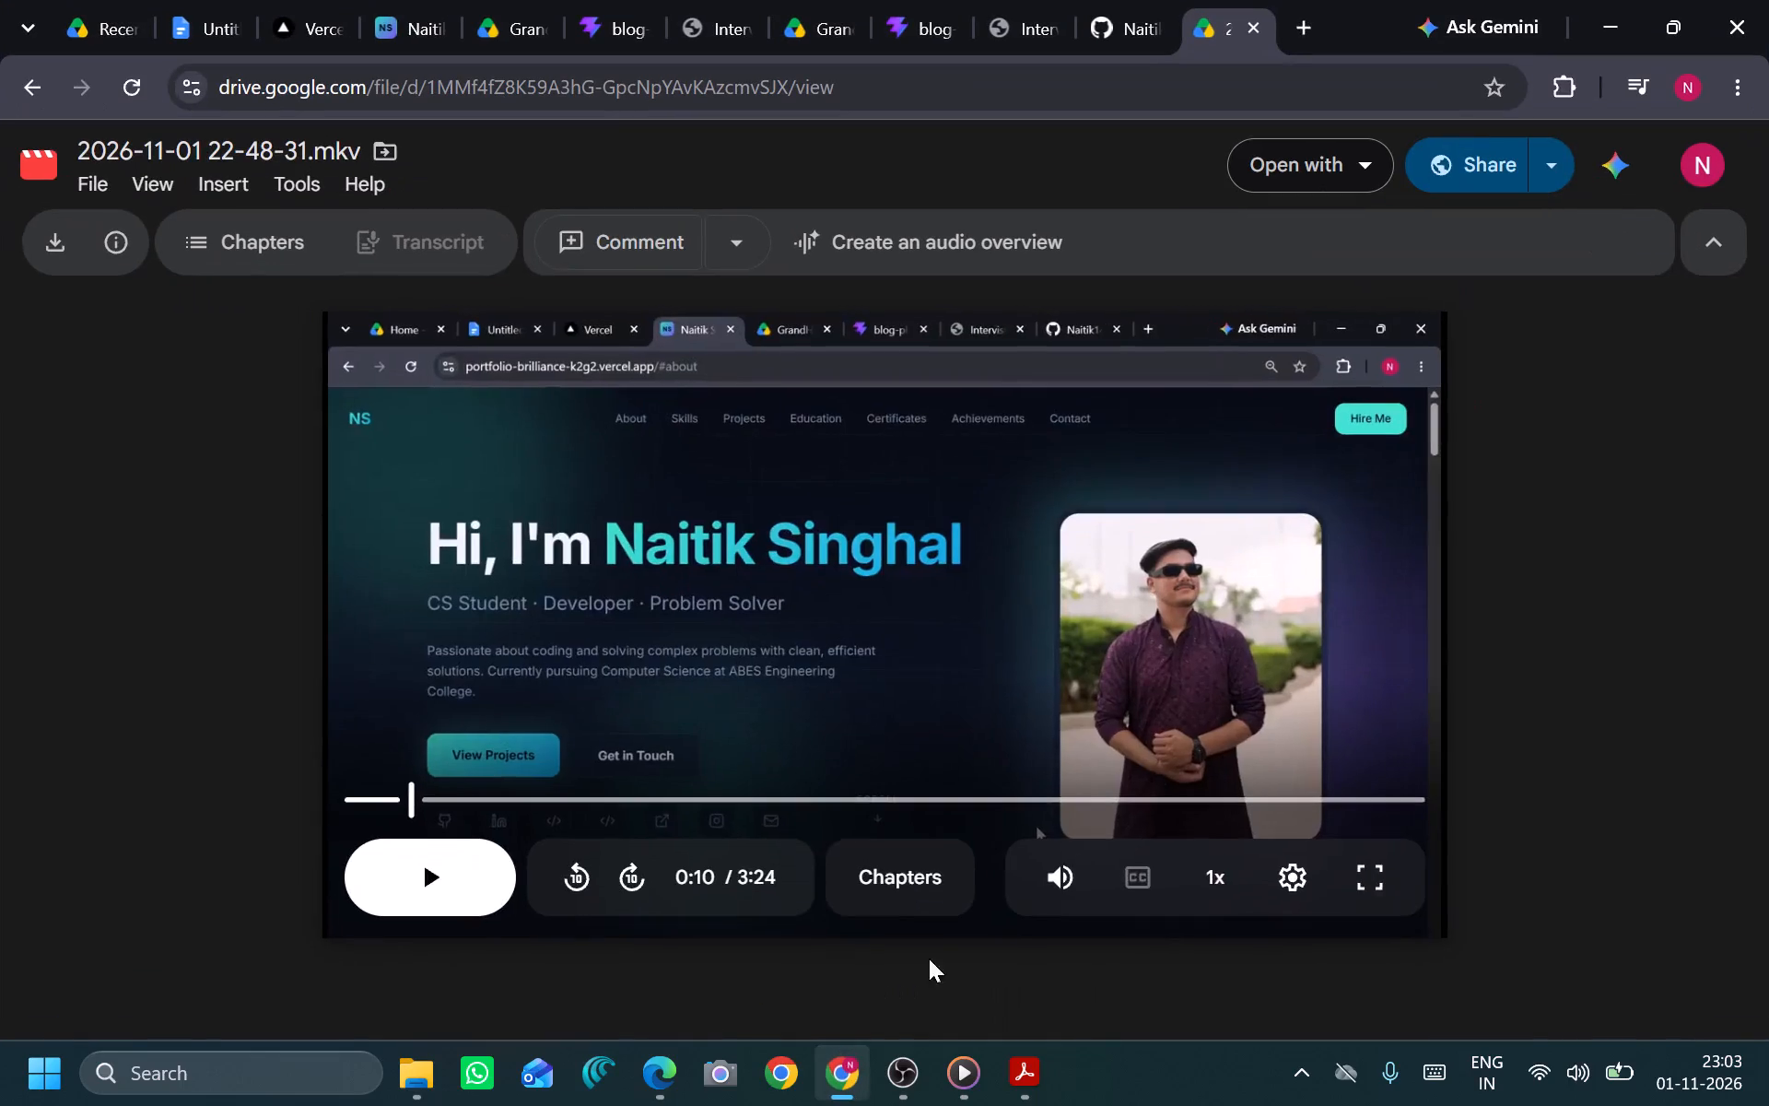
pyautogui.click(1711, 149)
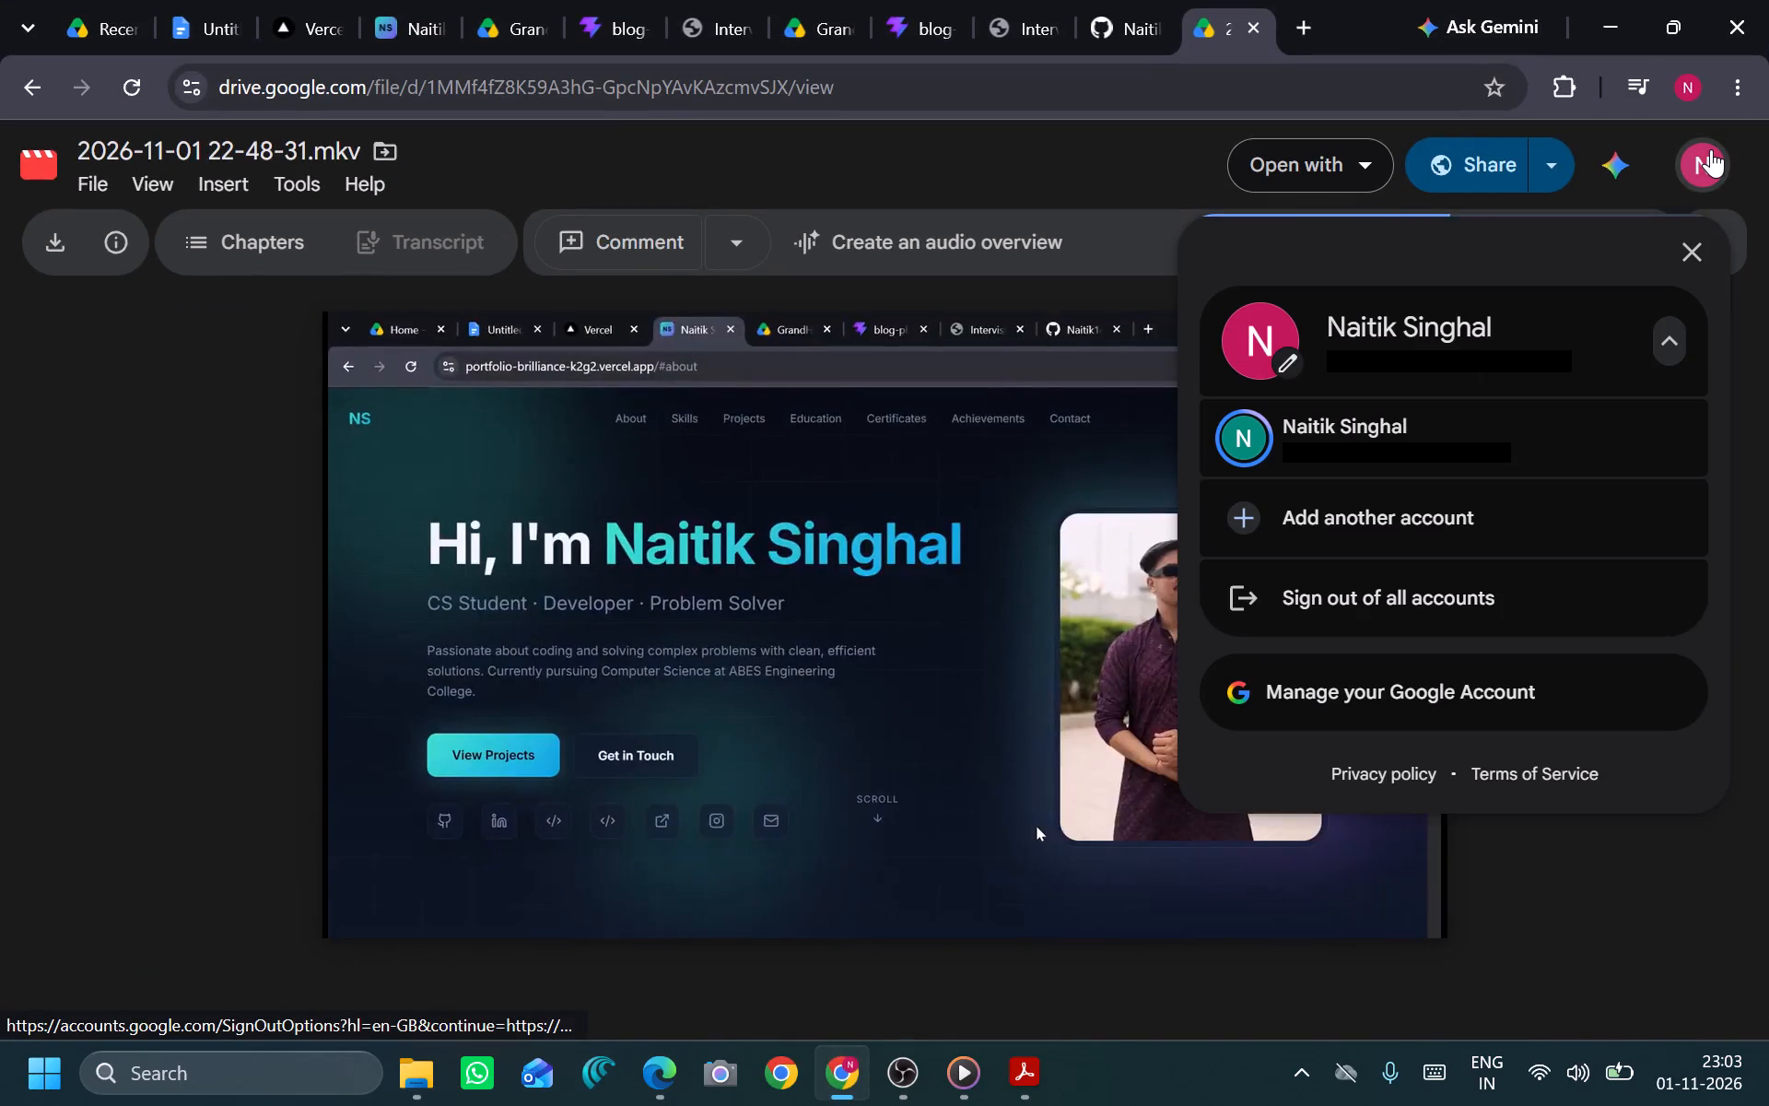
pyautogui.click(1708, 238)
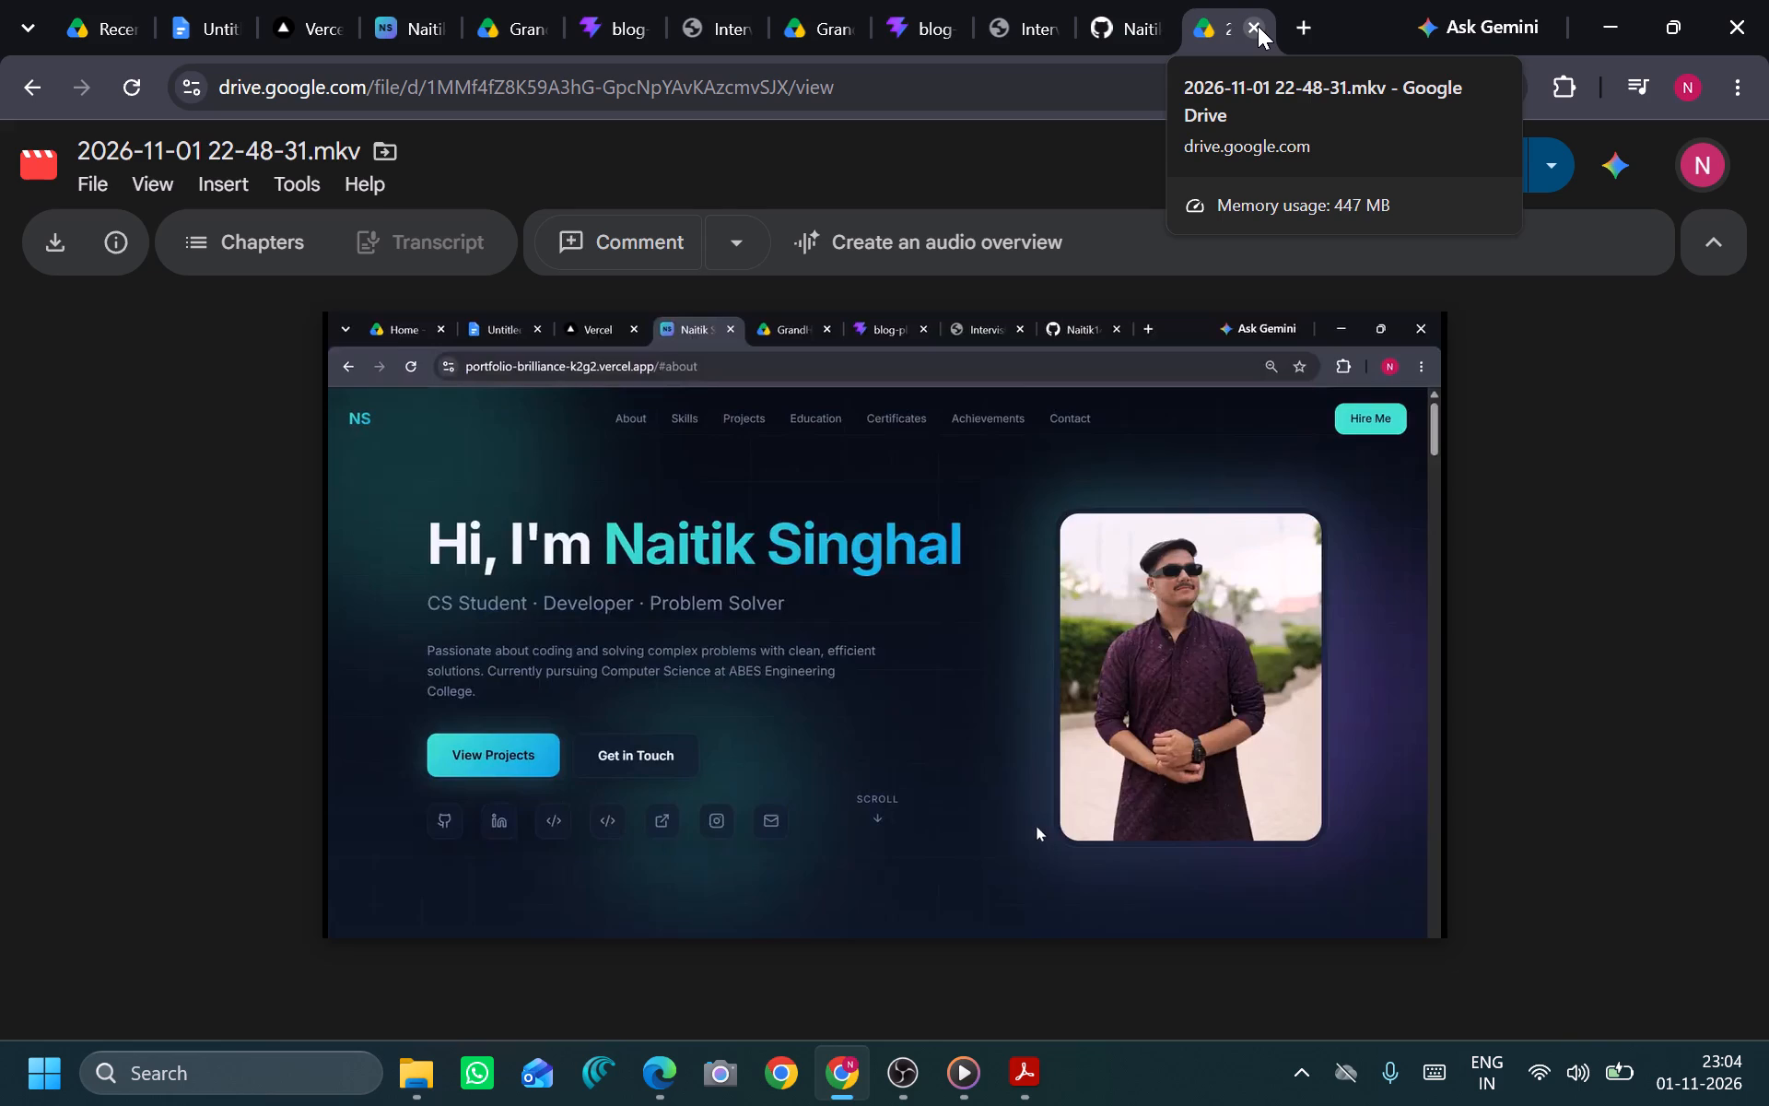
pyautogui.click(1258, 26)
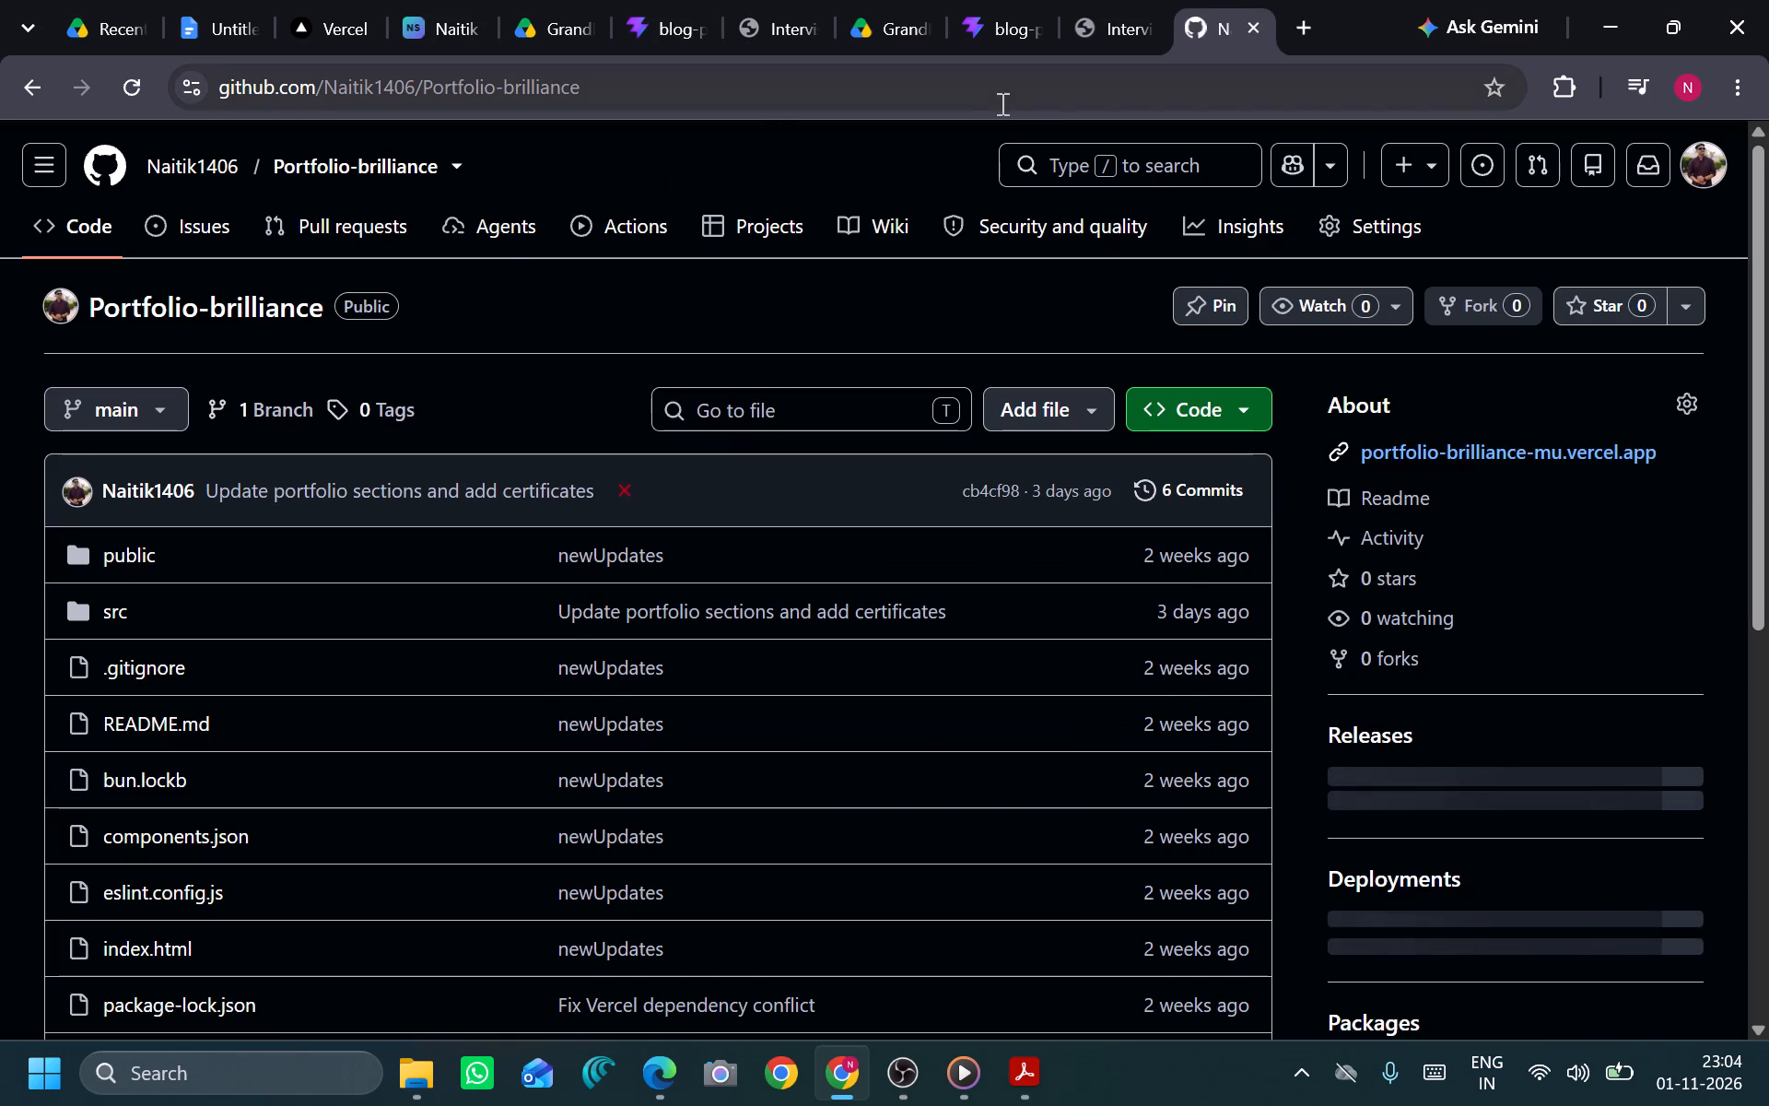
# Return to the PDF in Adobe Acrobat and look over the page with its video, GitHub and Vercel links.
pyautogui.click(1038, 1091)
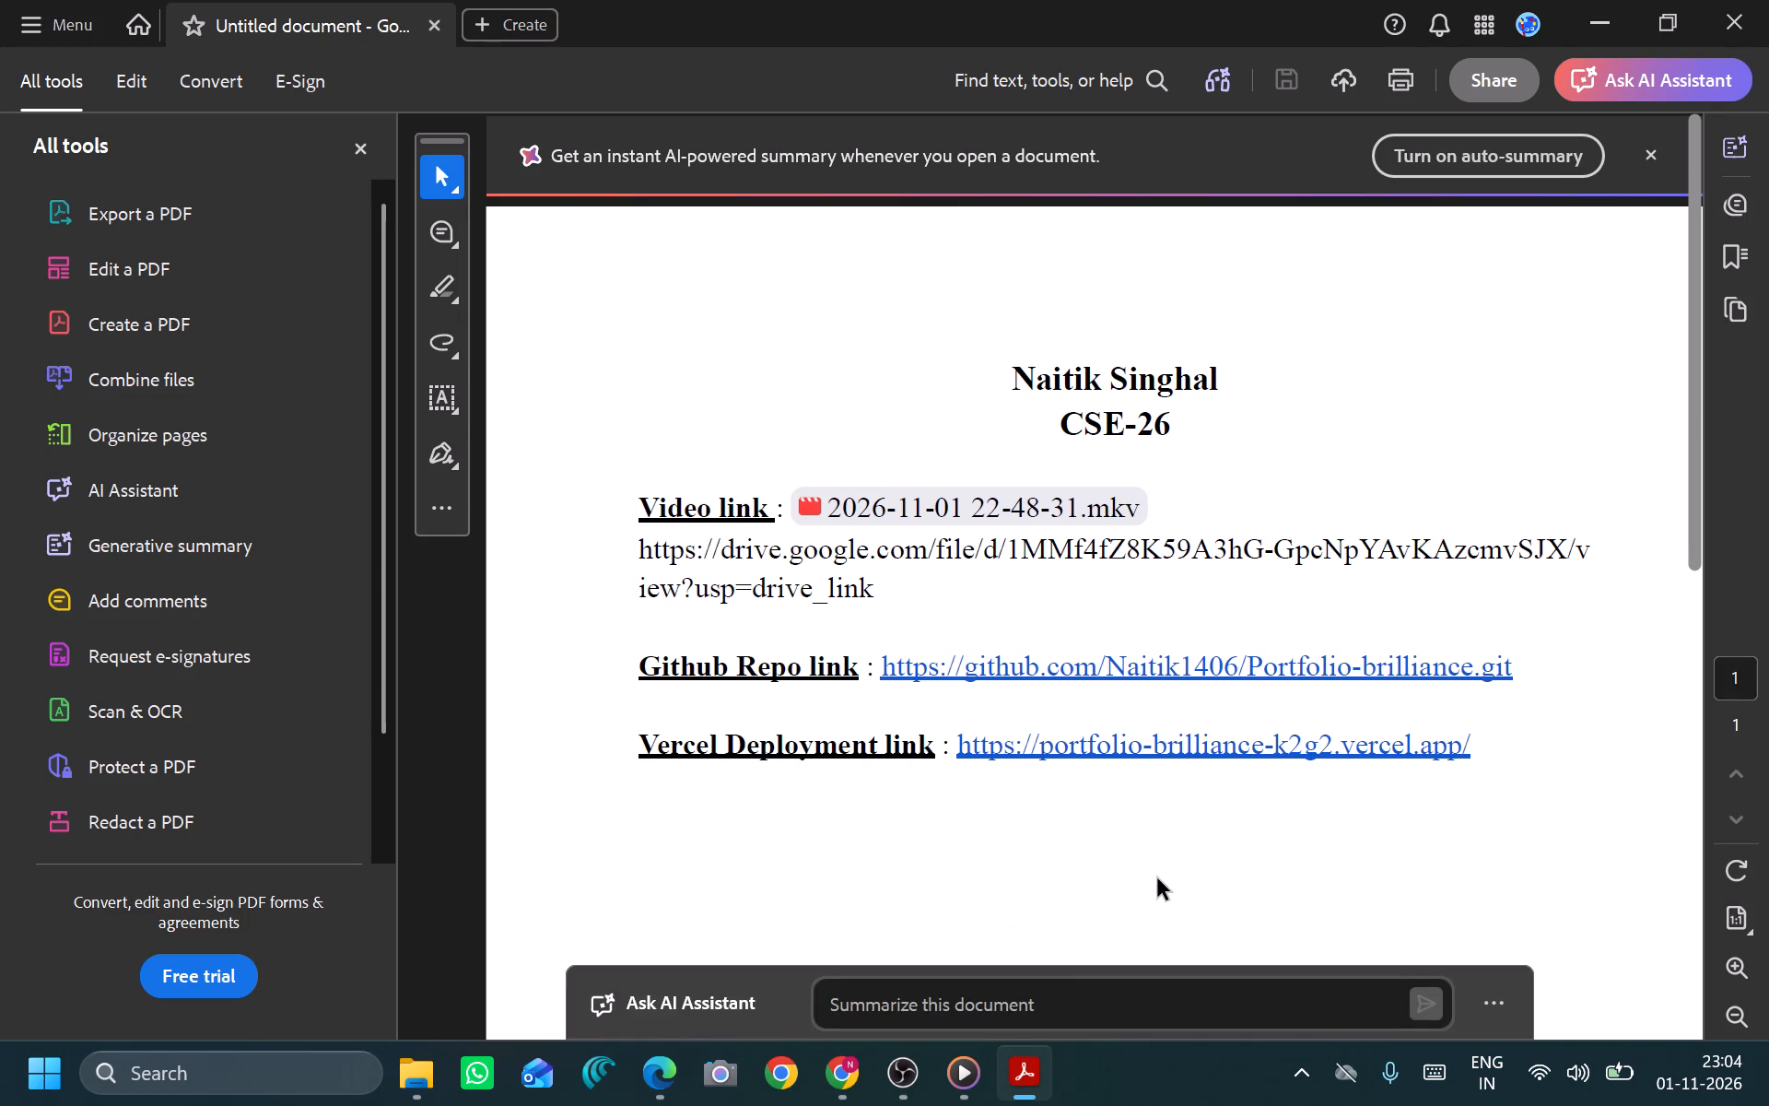
pyautogui.click(1158, 879)
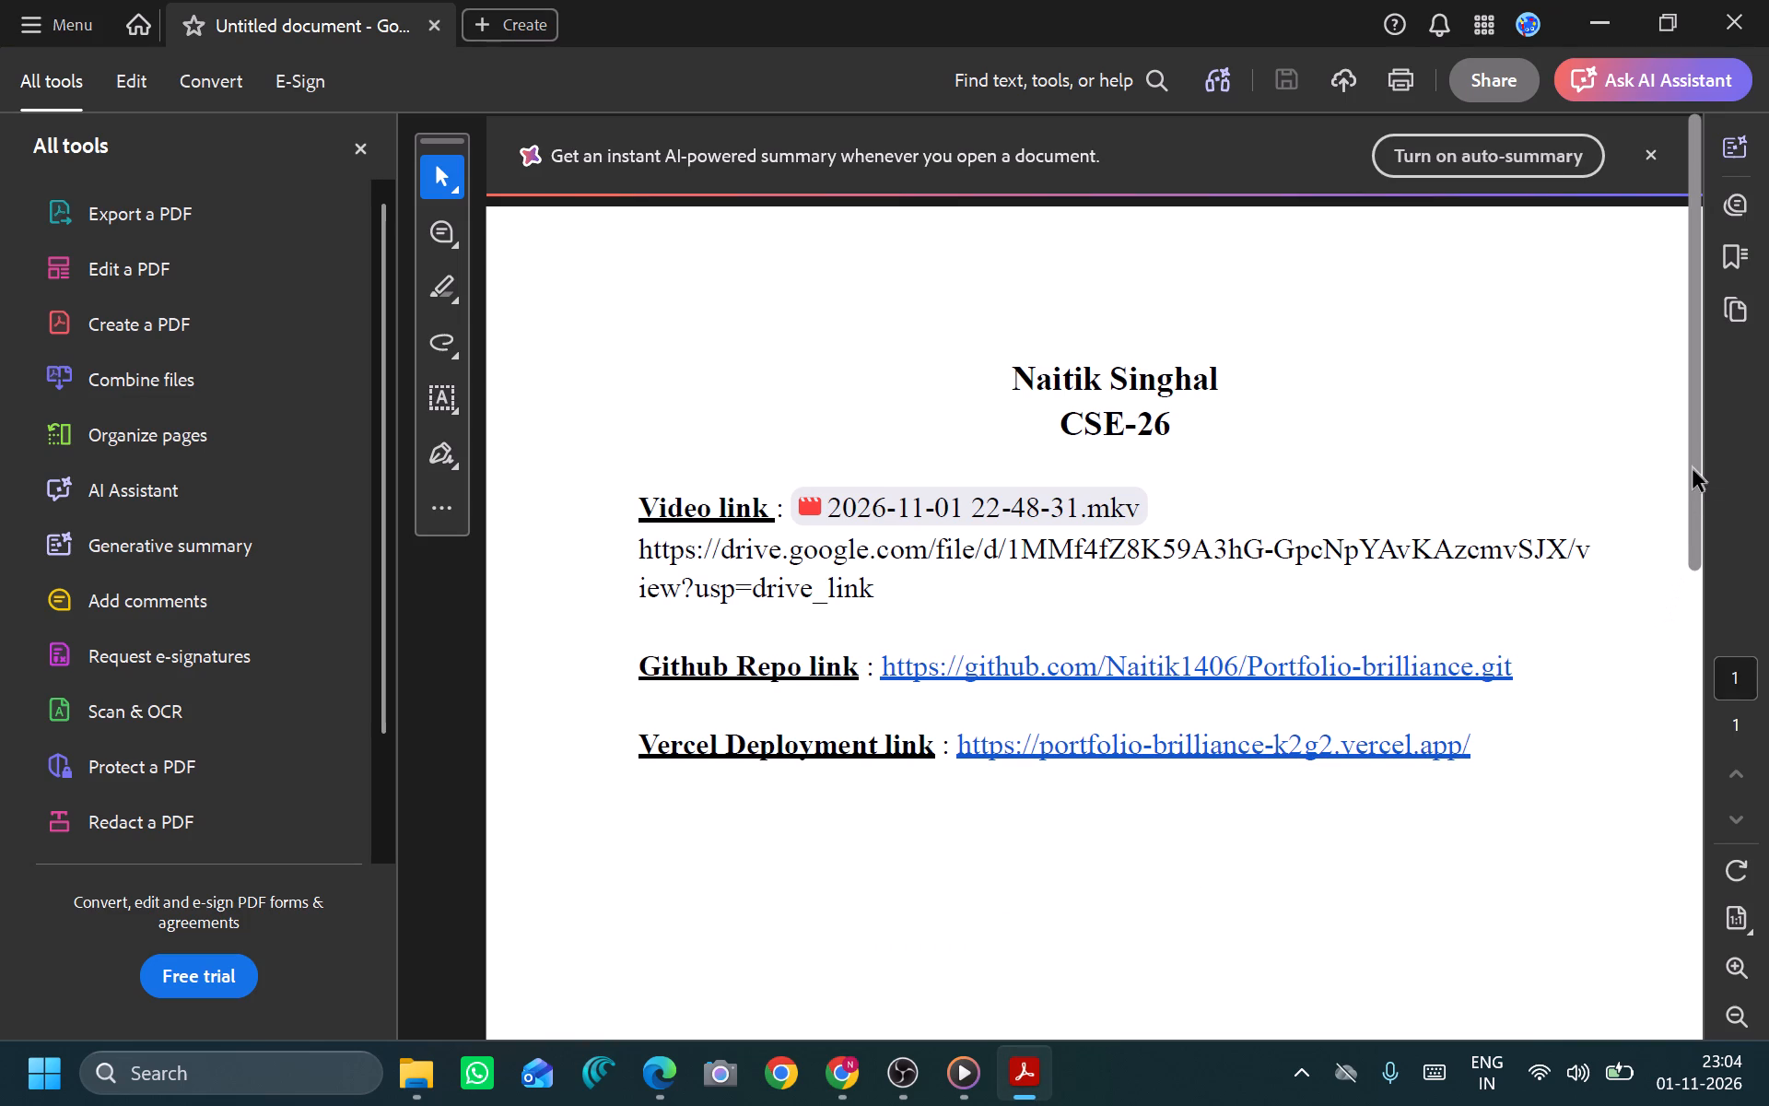
pyautogui.moveTo(1692, 471); pyautogui.dragTo(1714, 602)
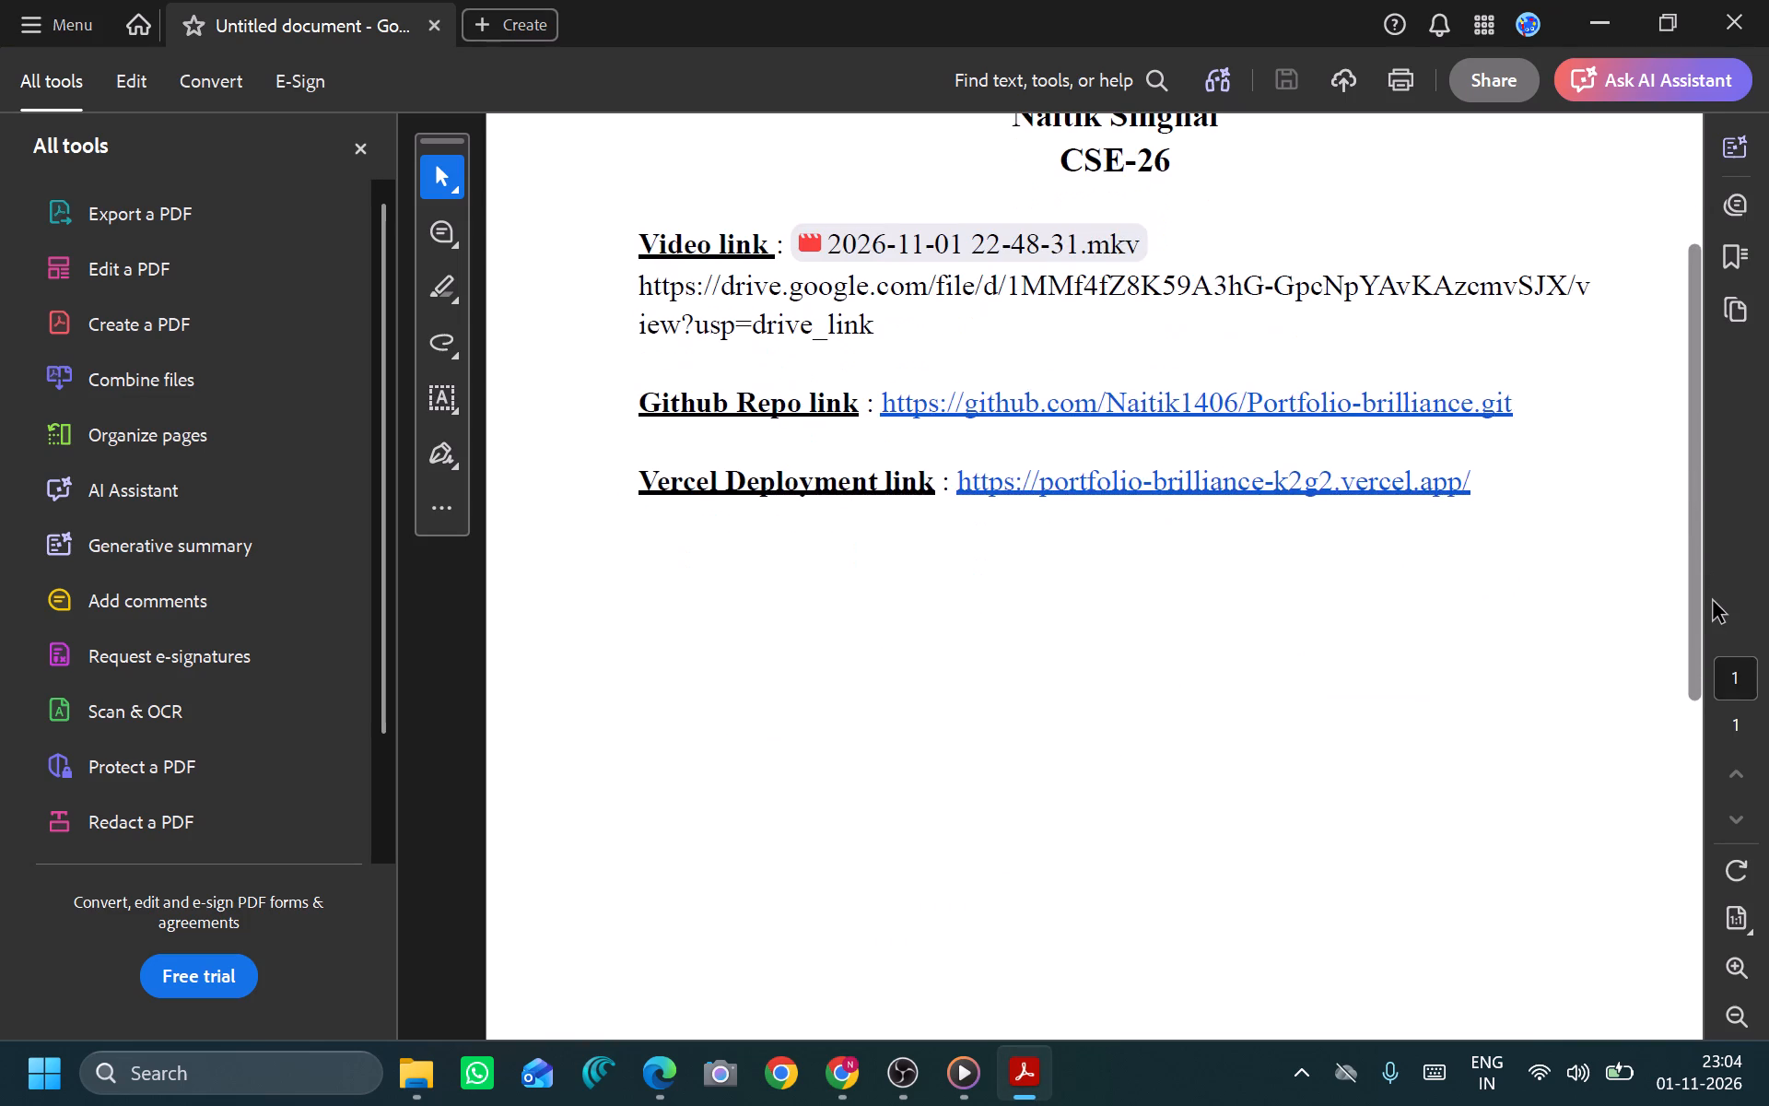
pyautogui.moveTo(1714, 602); pyautogui.dragTo(1714, 596)
pyautogui.moveTo(1714, 596); pyautogui.dragTo(1708, 373)
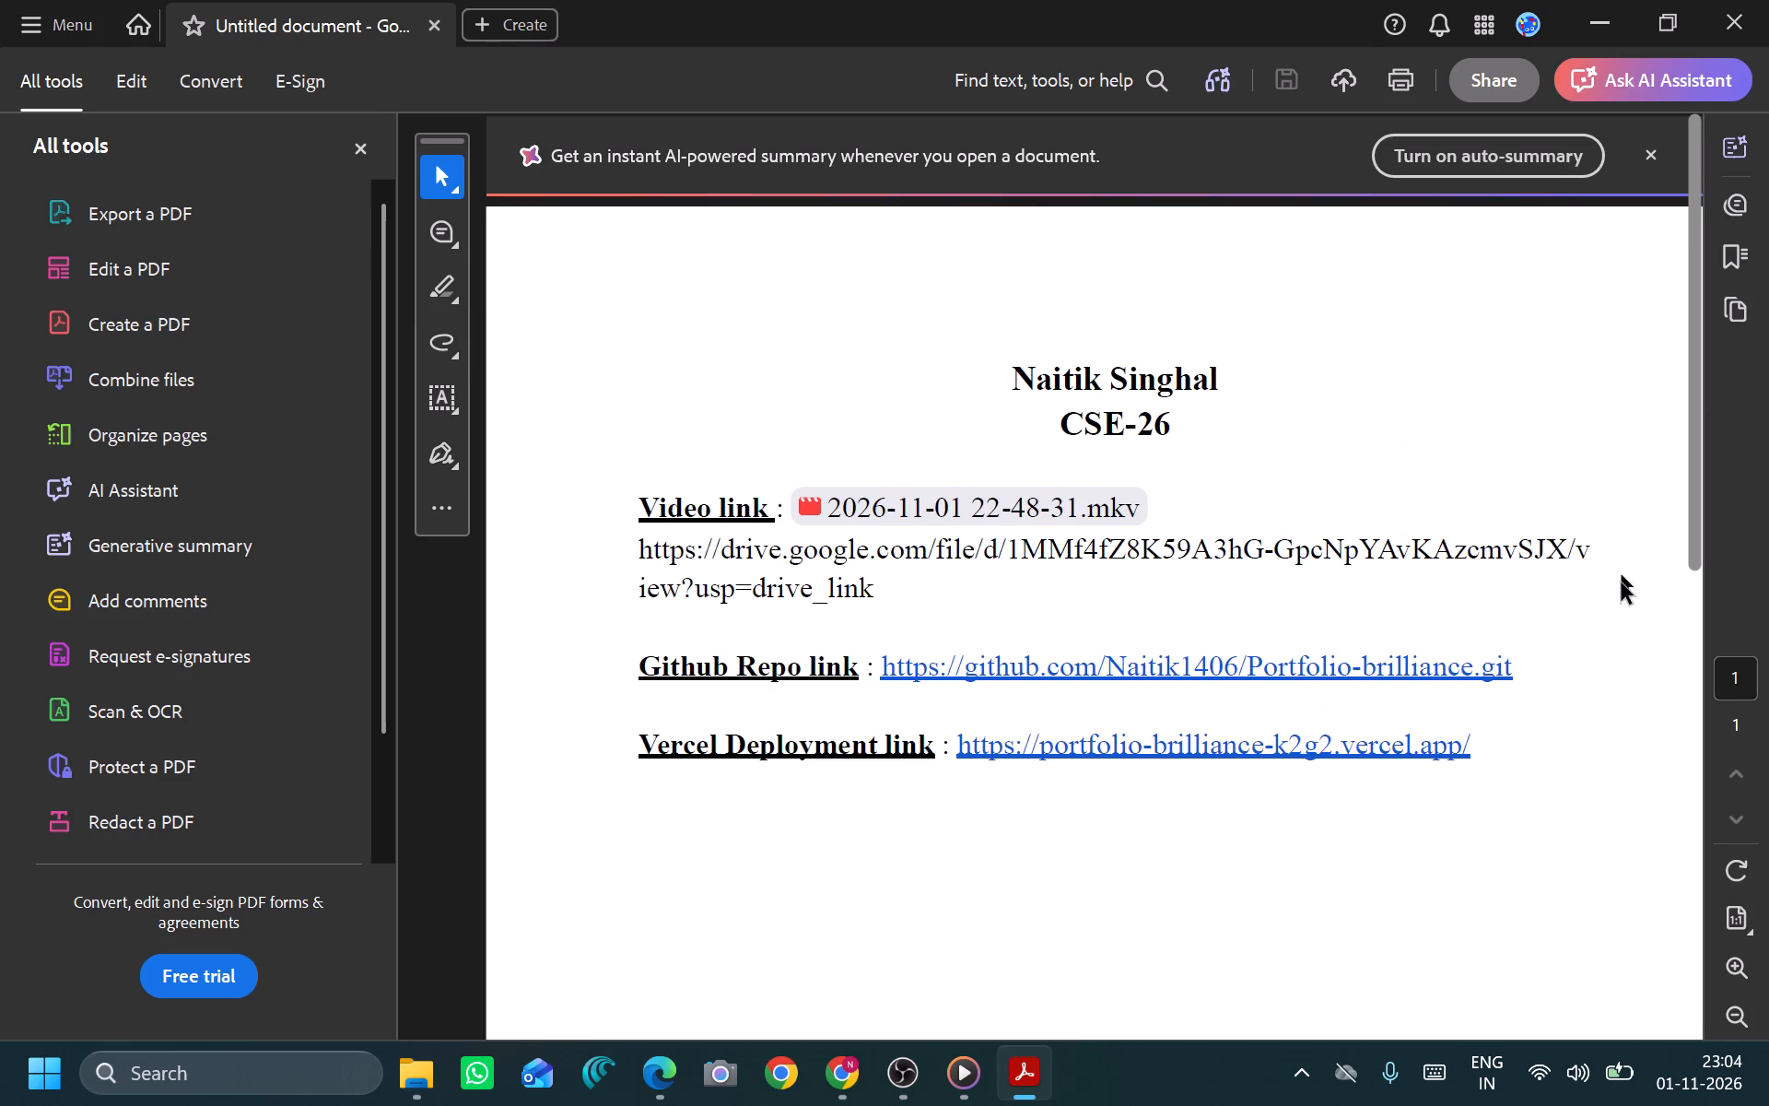
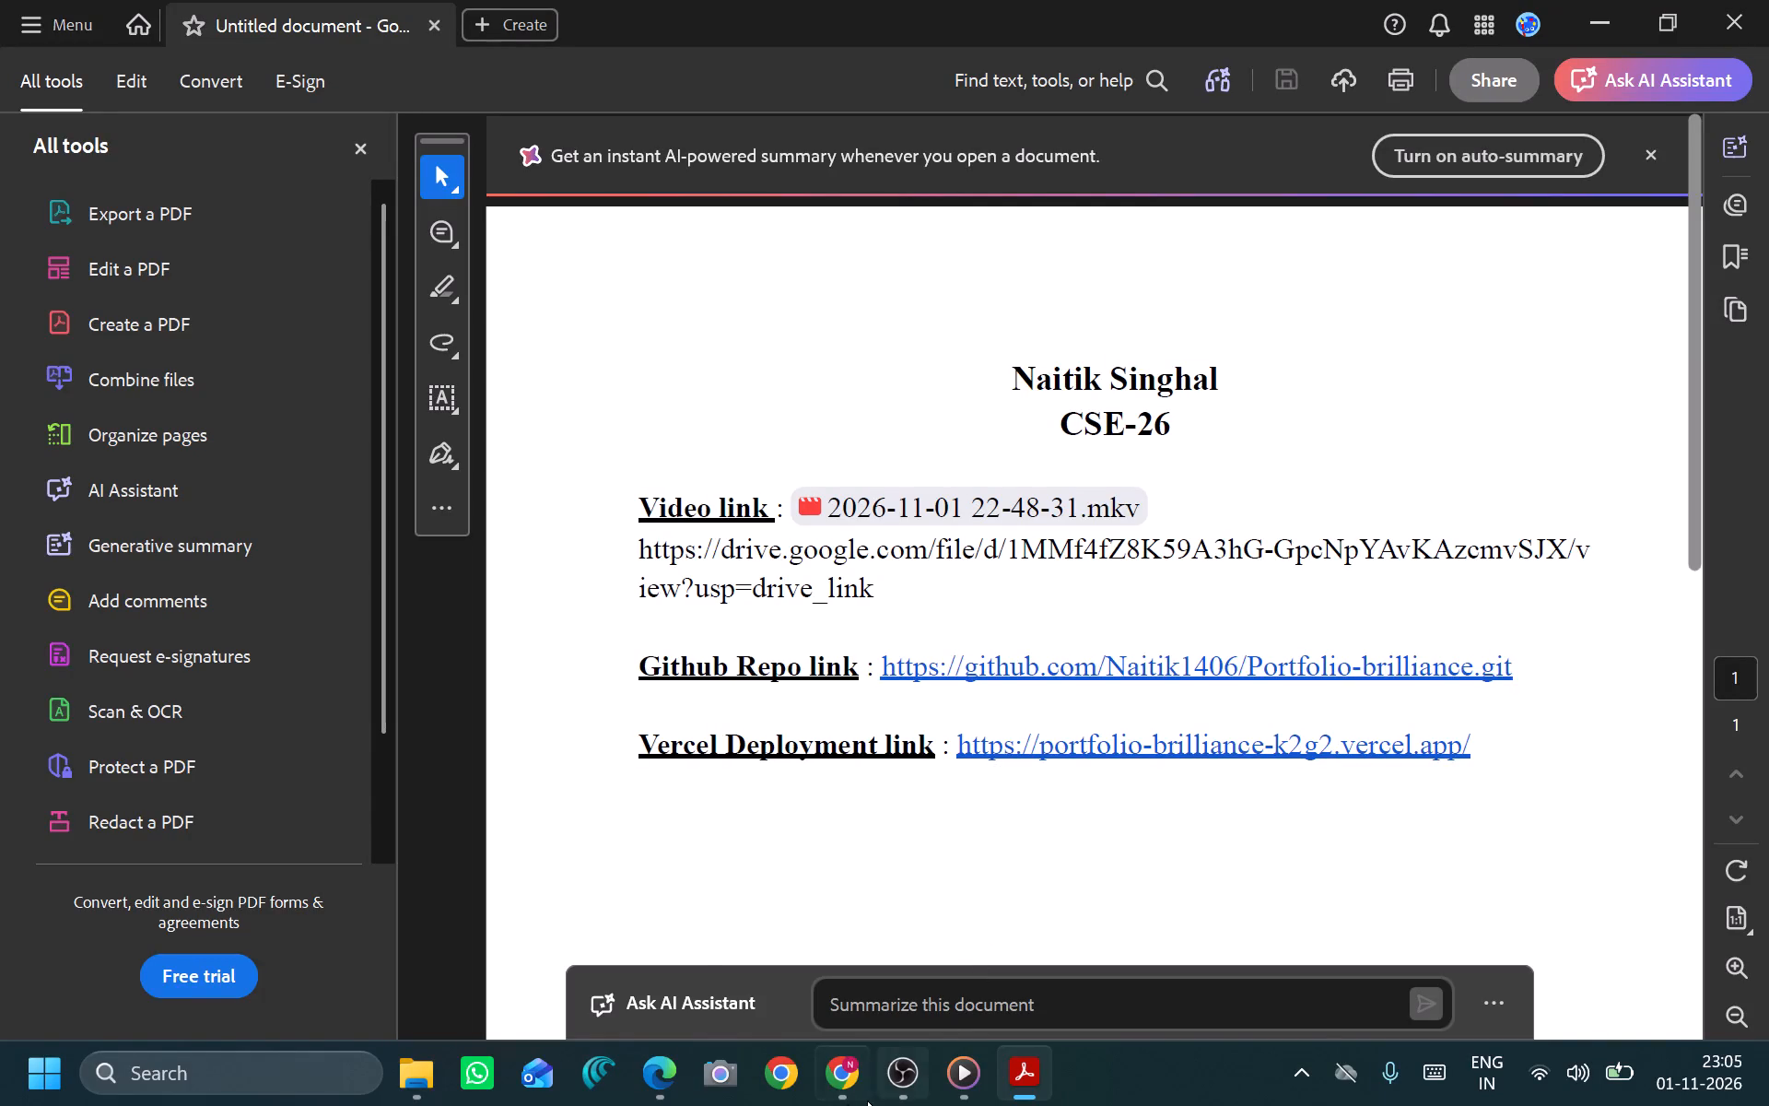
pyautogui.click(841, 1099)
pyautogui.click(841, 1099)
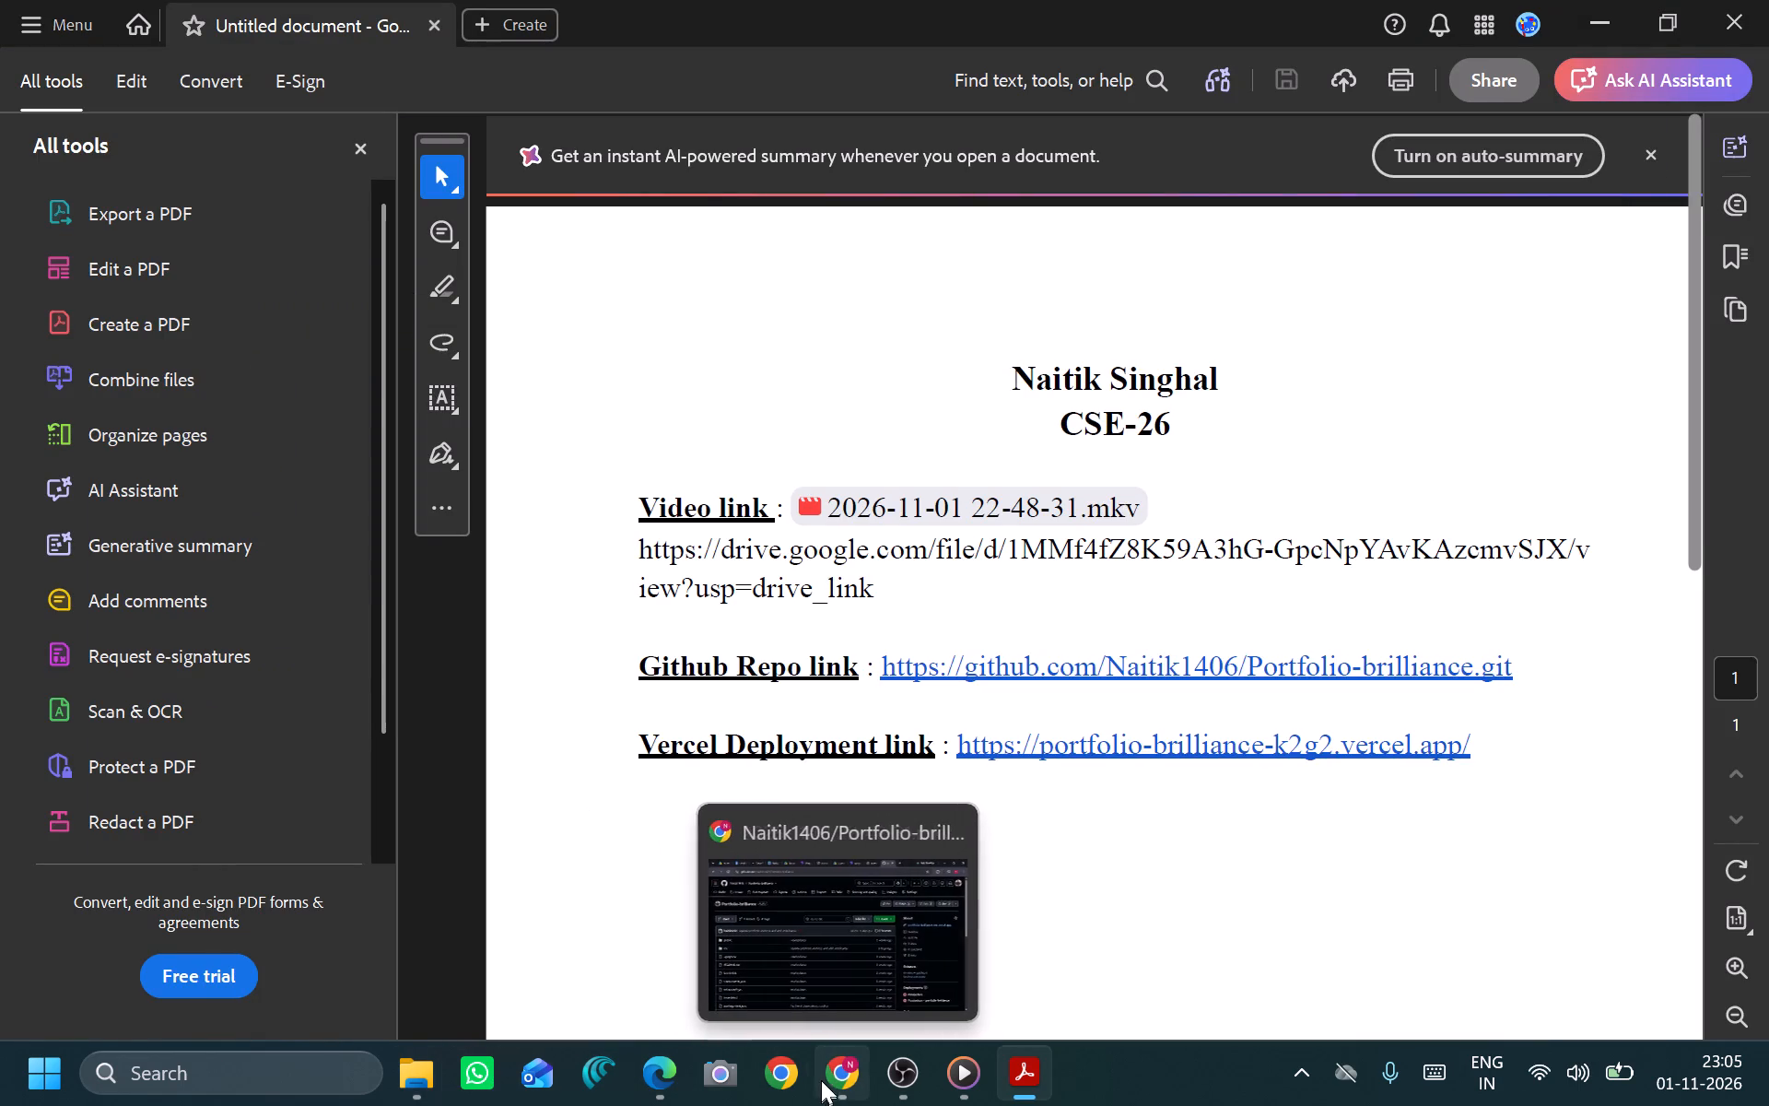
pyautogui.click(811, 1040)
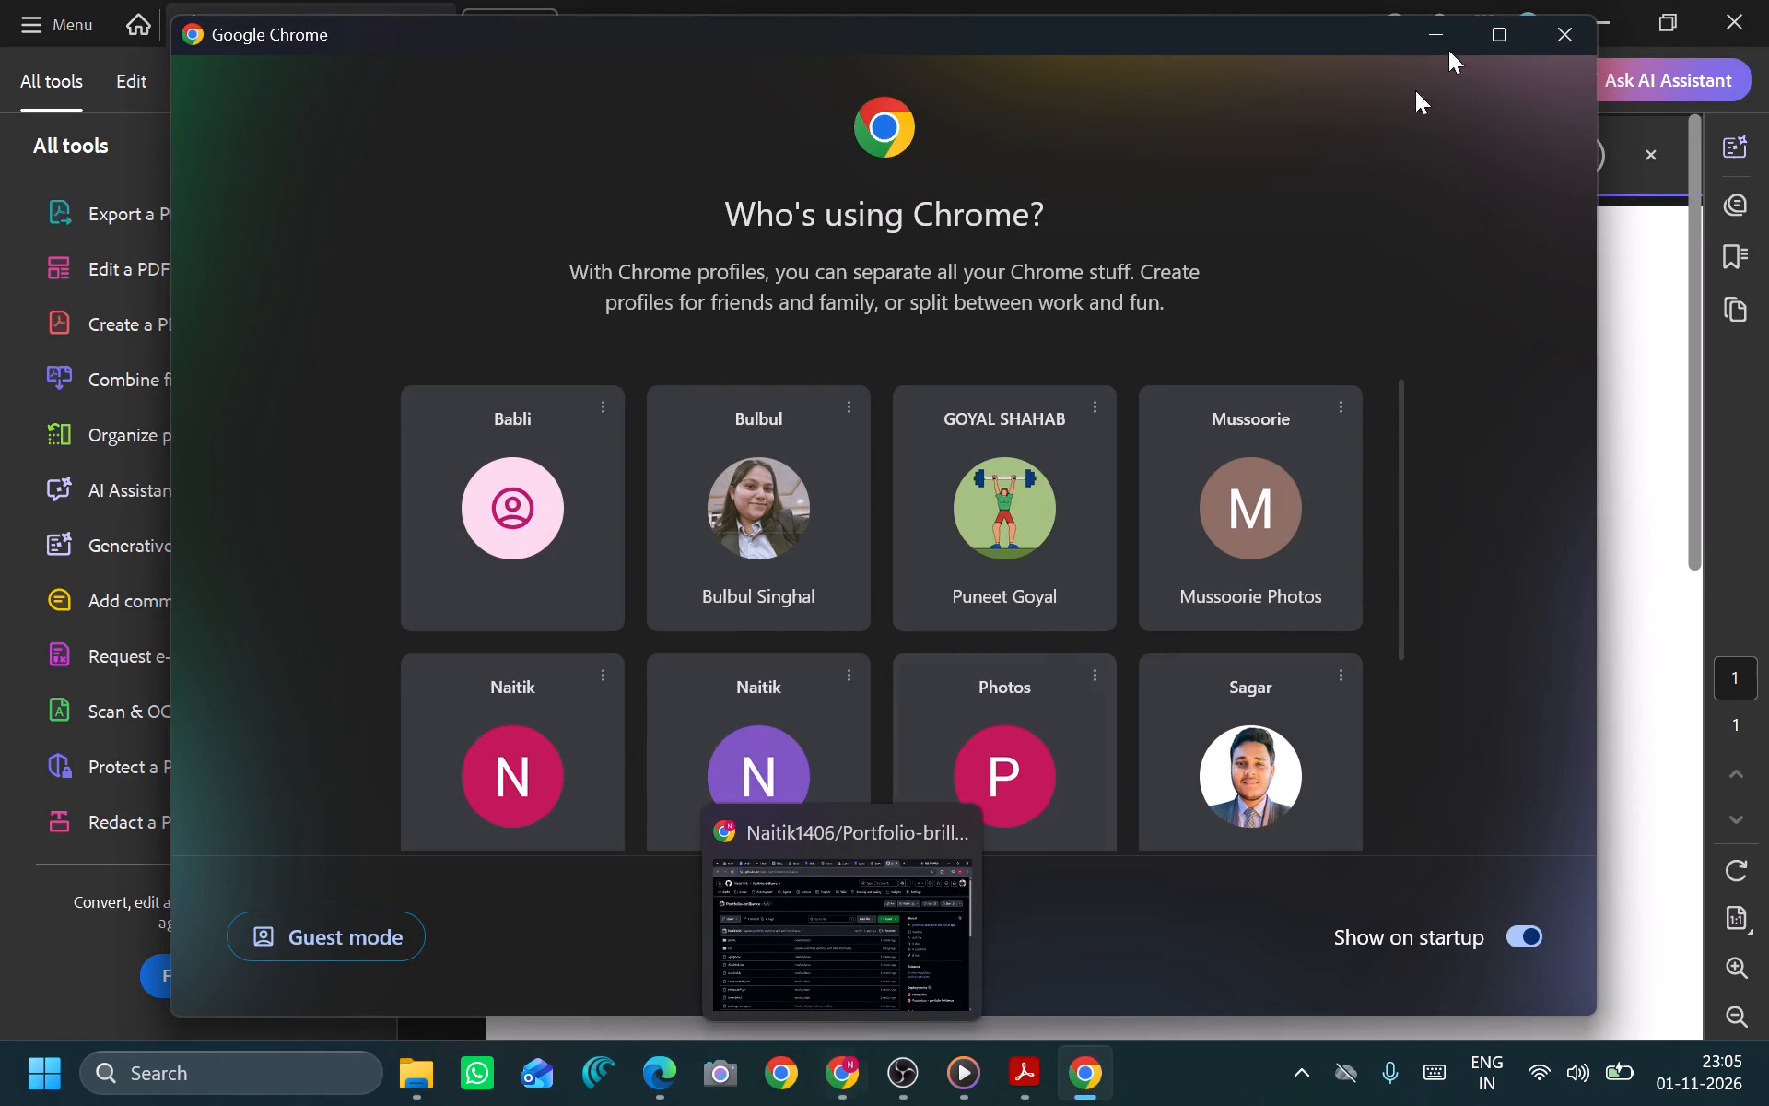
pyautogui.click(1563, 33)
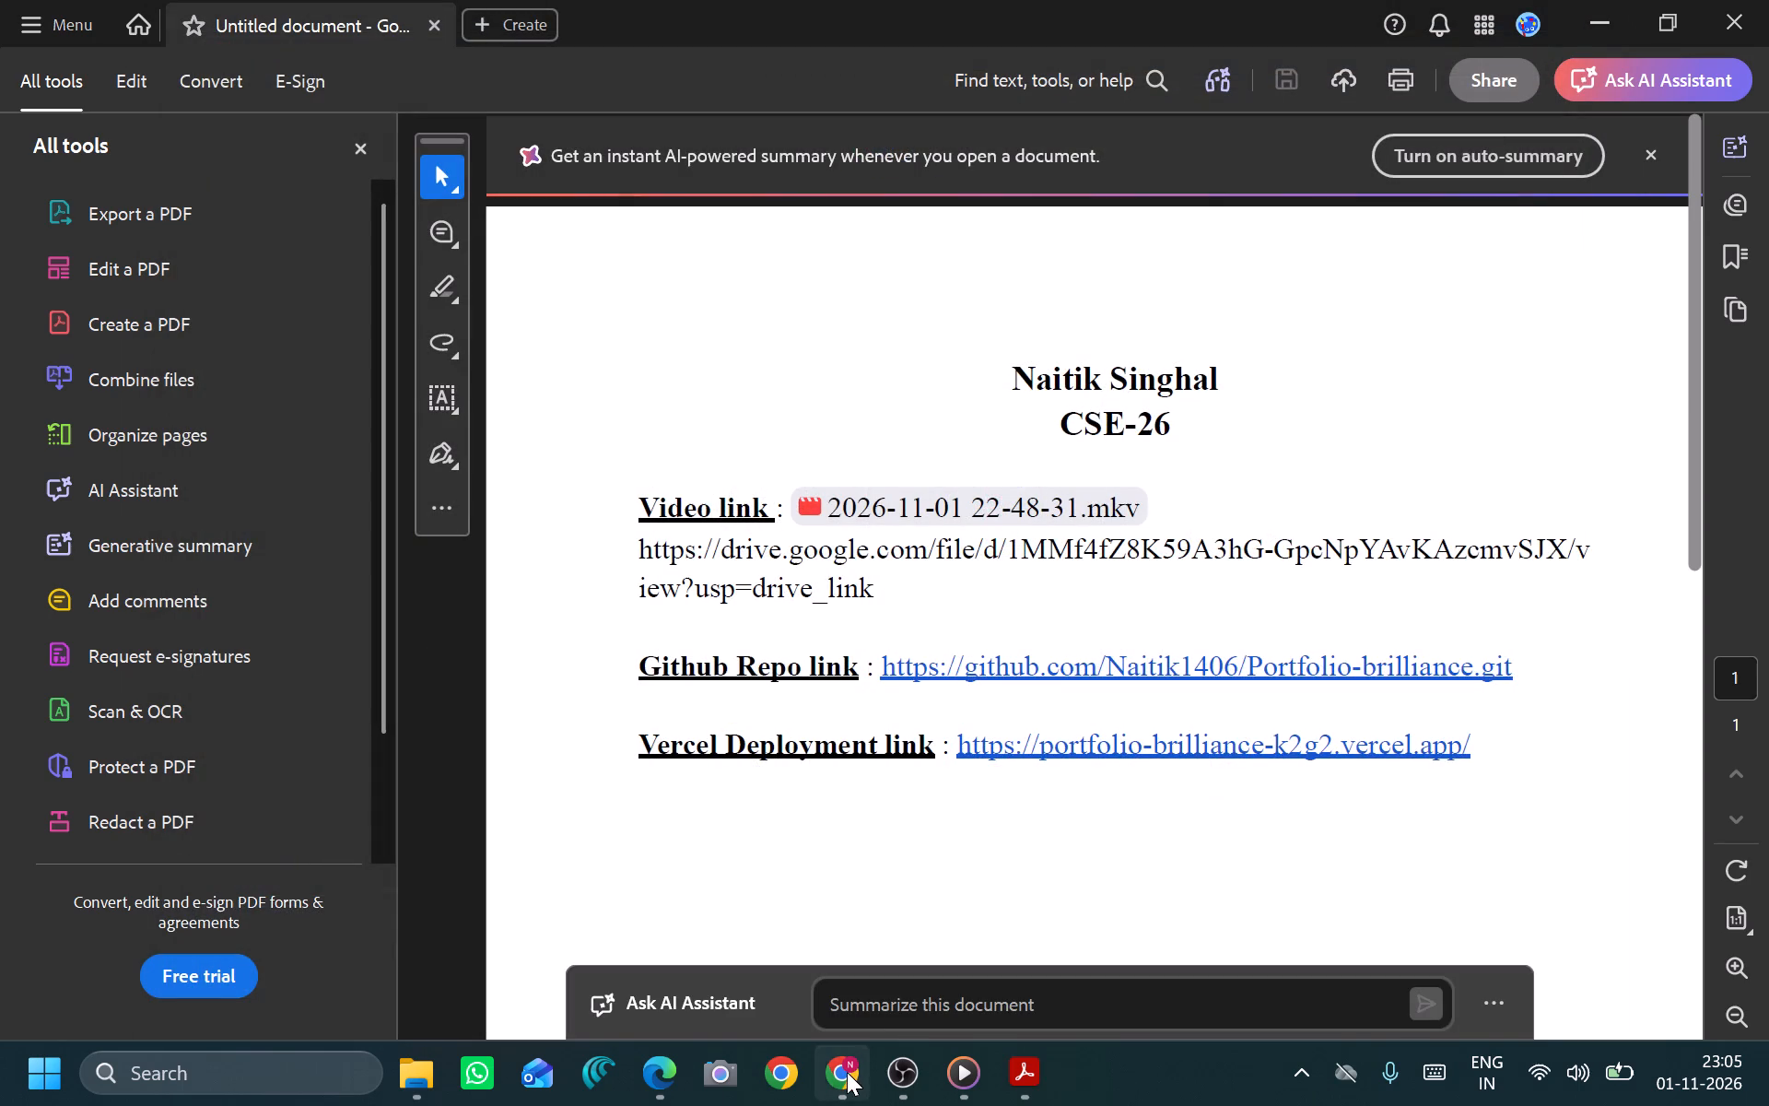
# Switch to Chrome, check the shared video among the recent files in Drive, and return to the PDF in Adobe Acrobat.
pyautogui.click(847, 1072)
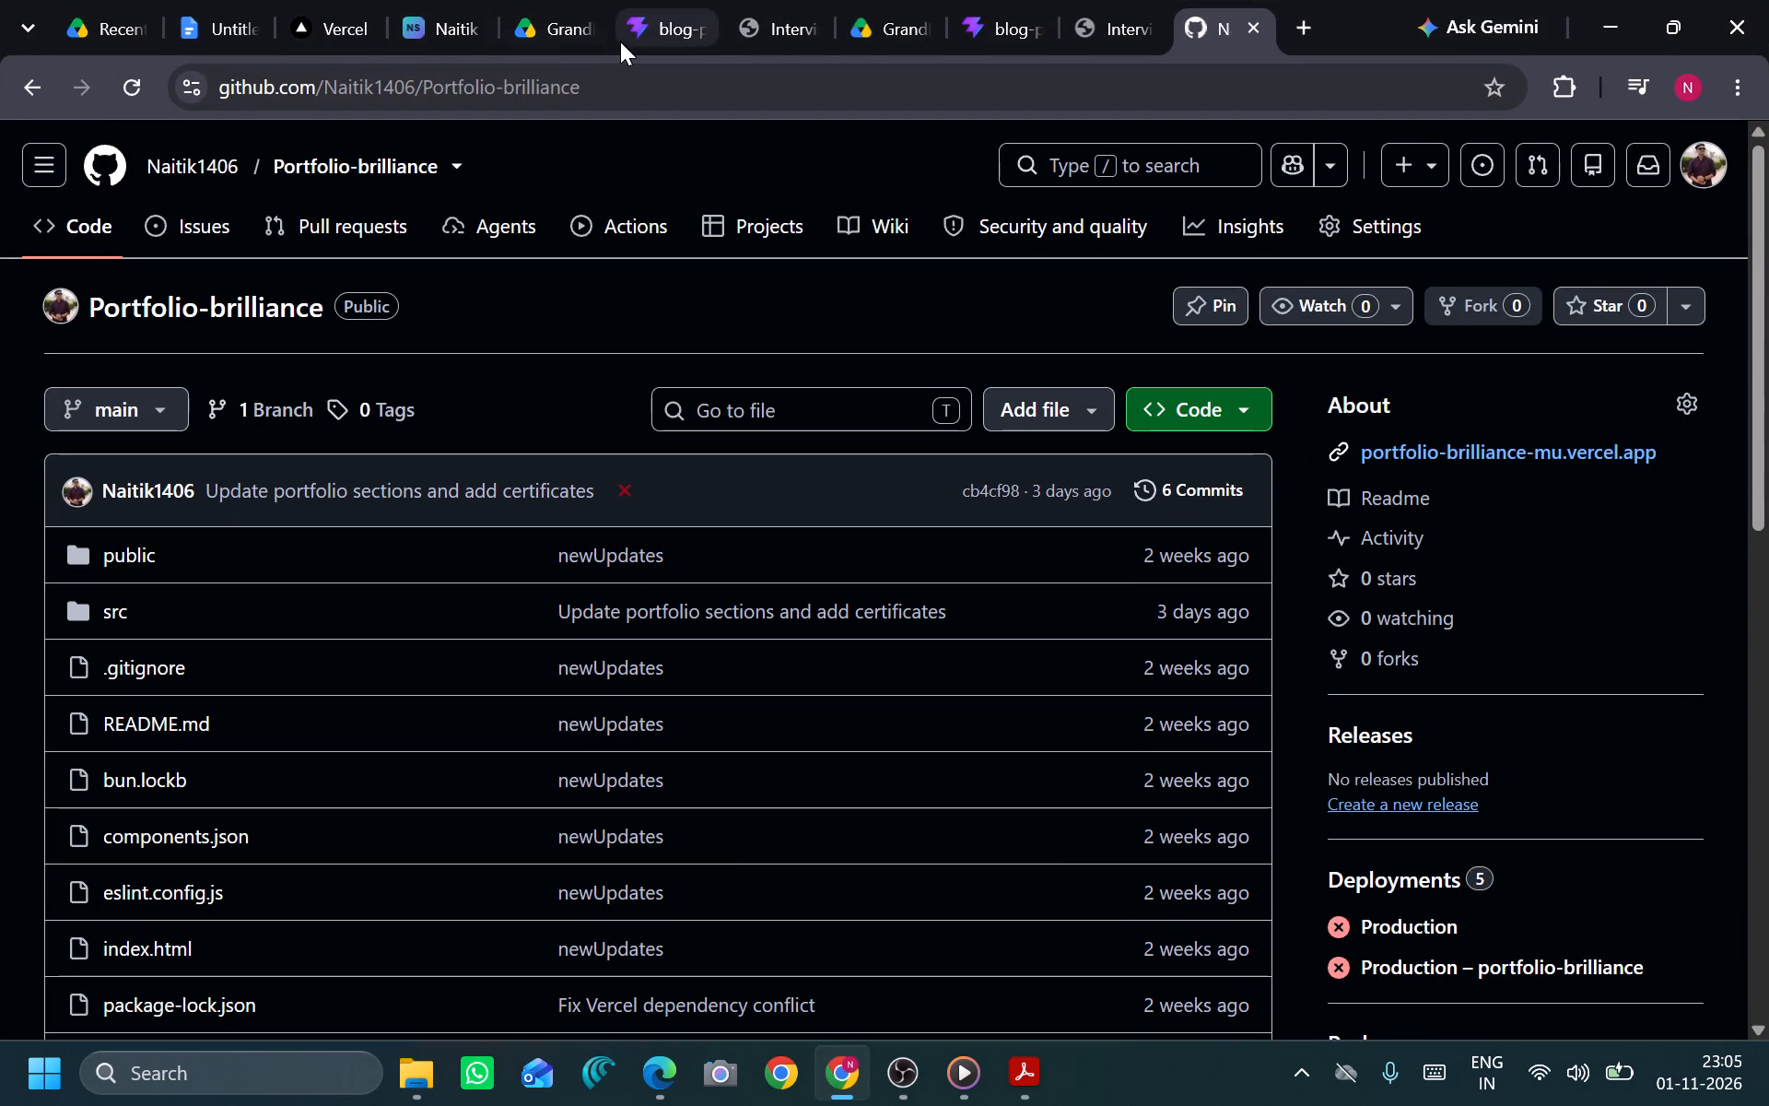
pyautogui.click(535, 21)
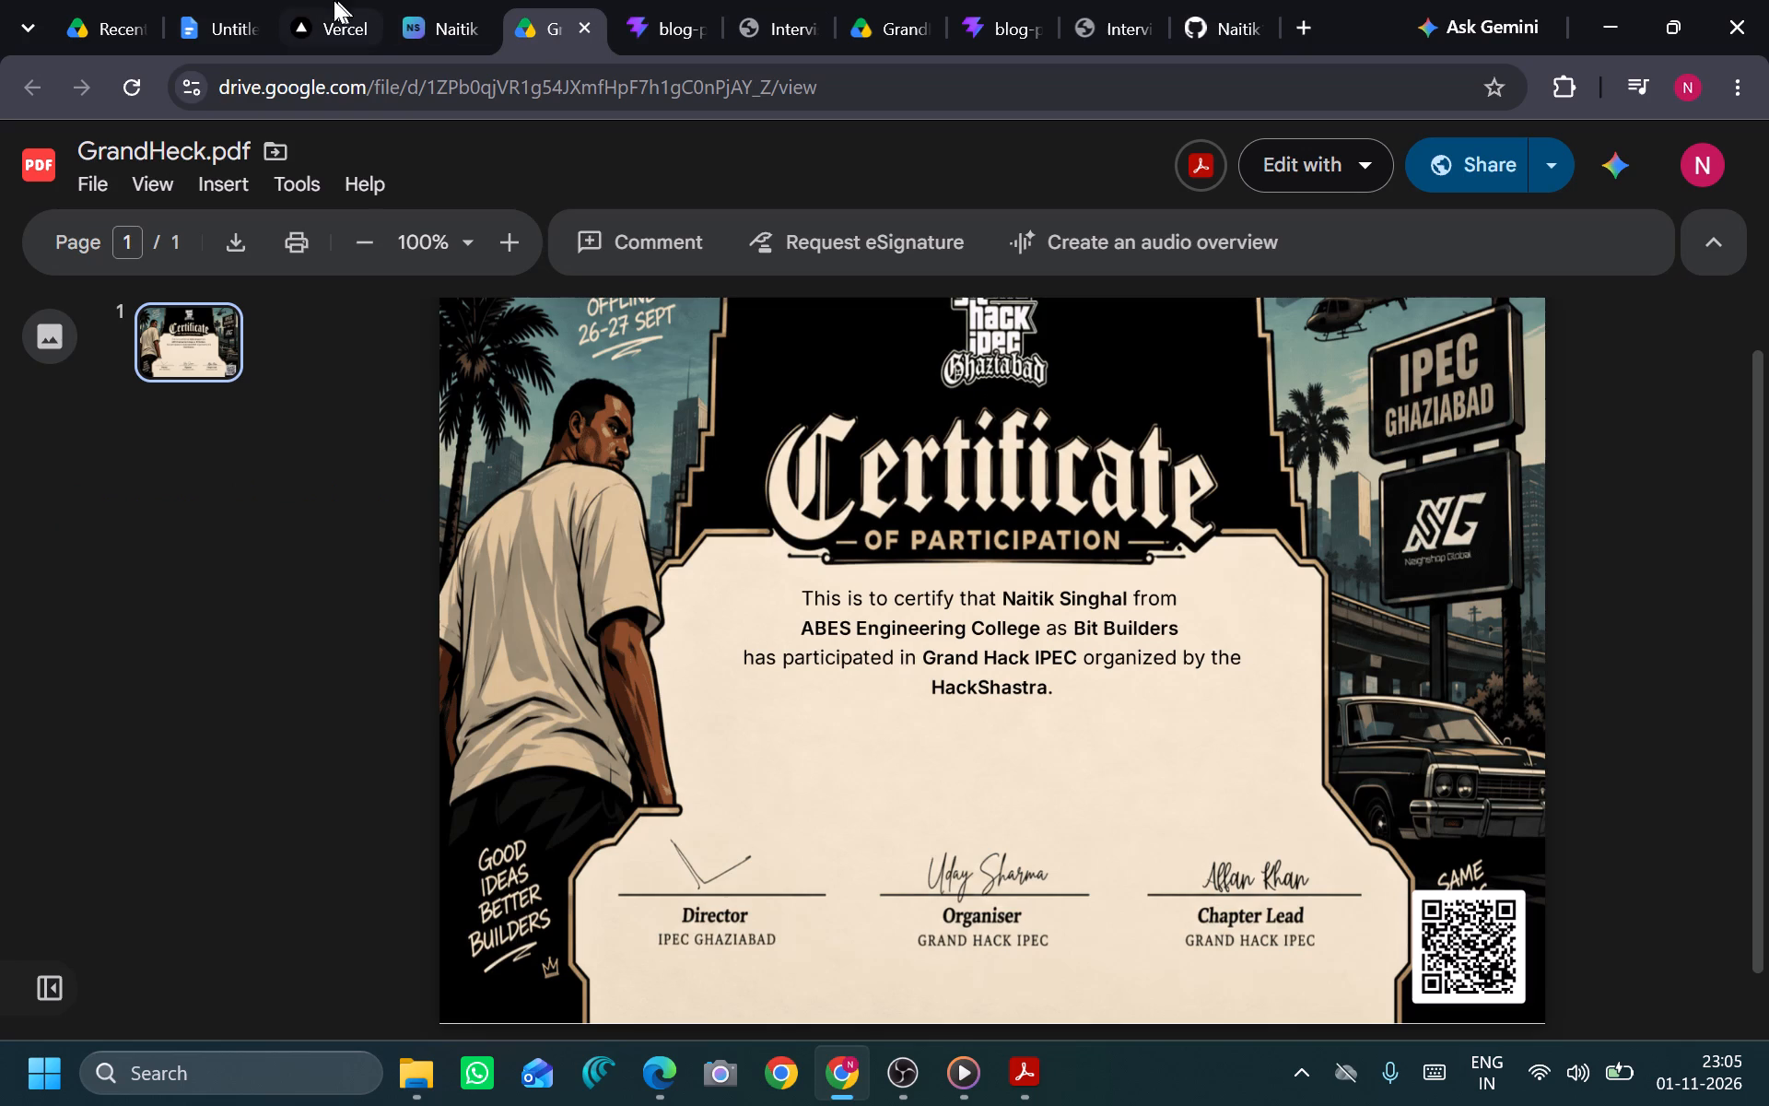
pyautogui.click(143, 14)
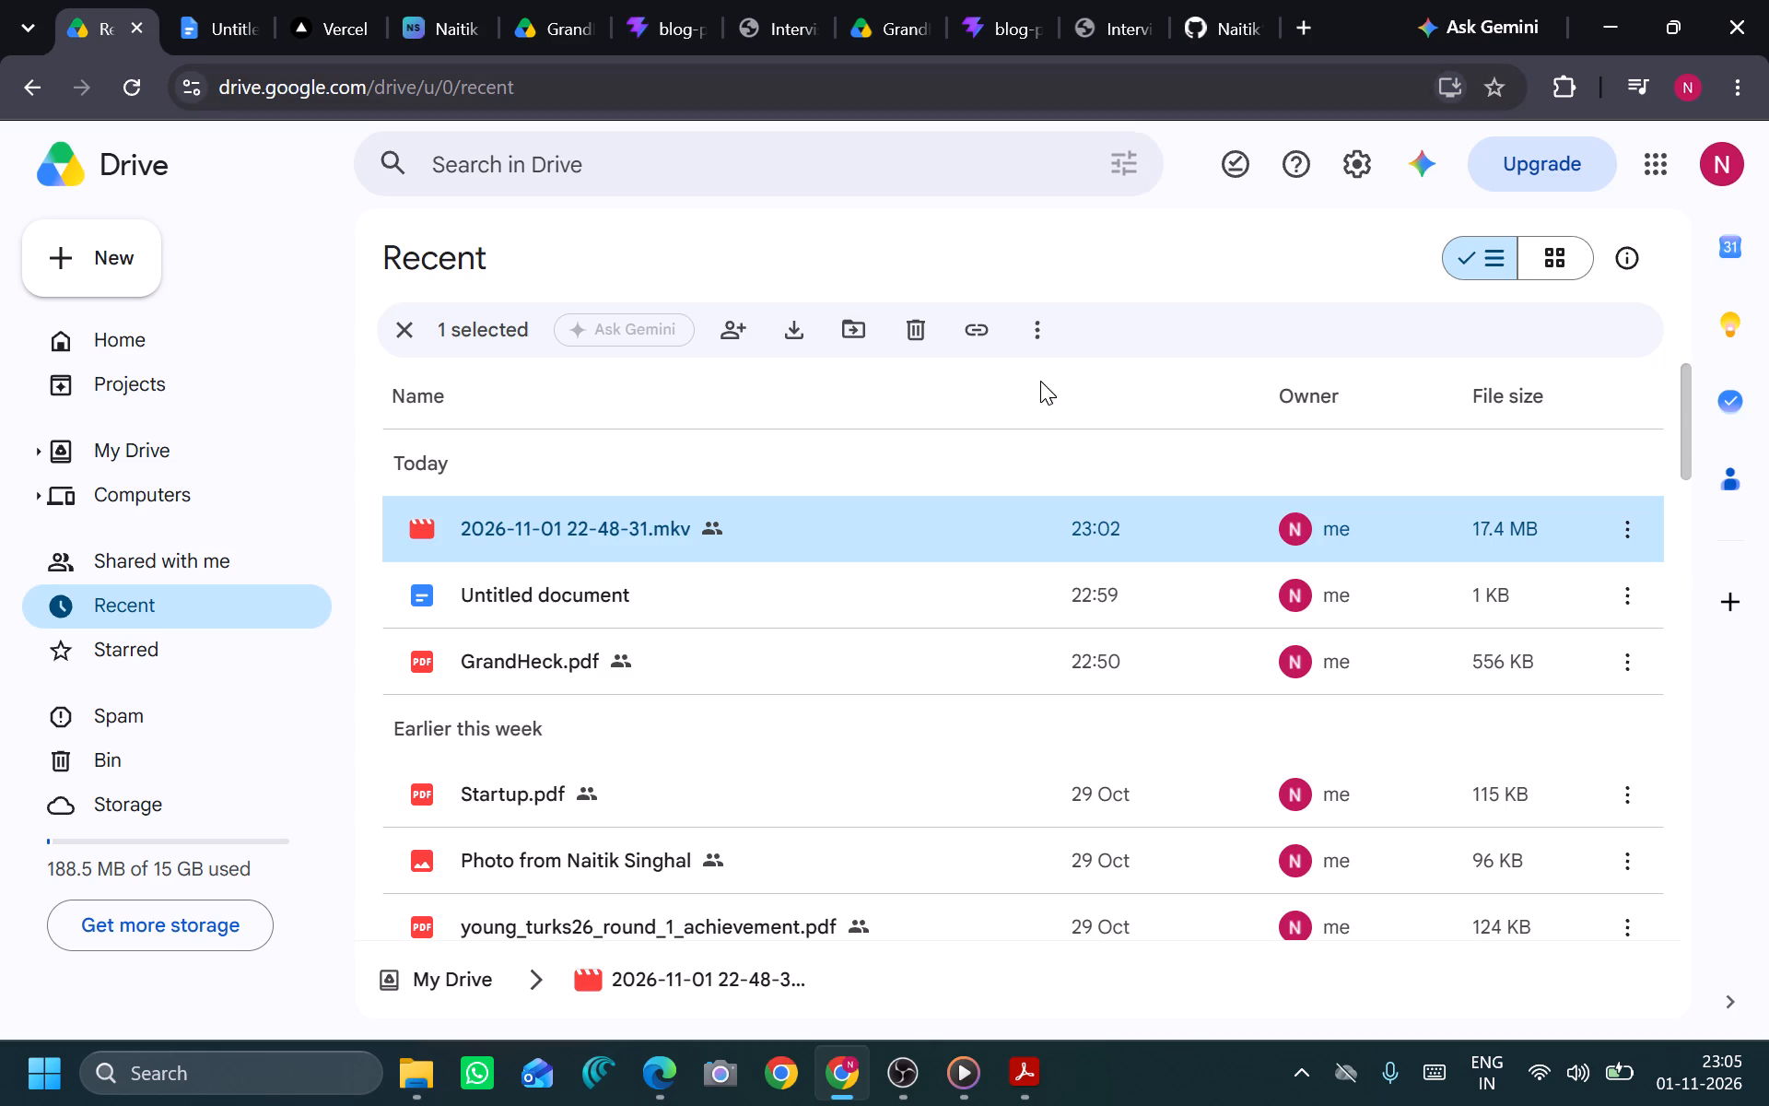
pyautogui.click(999, 1086)
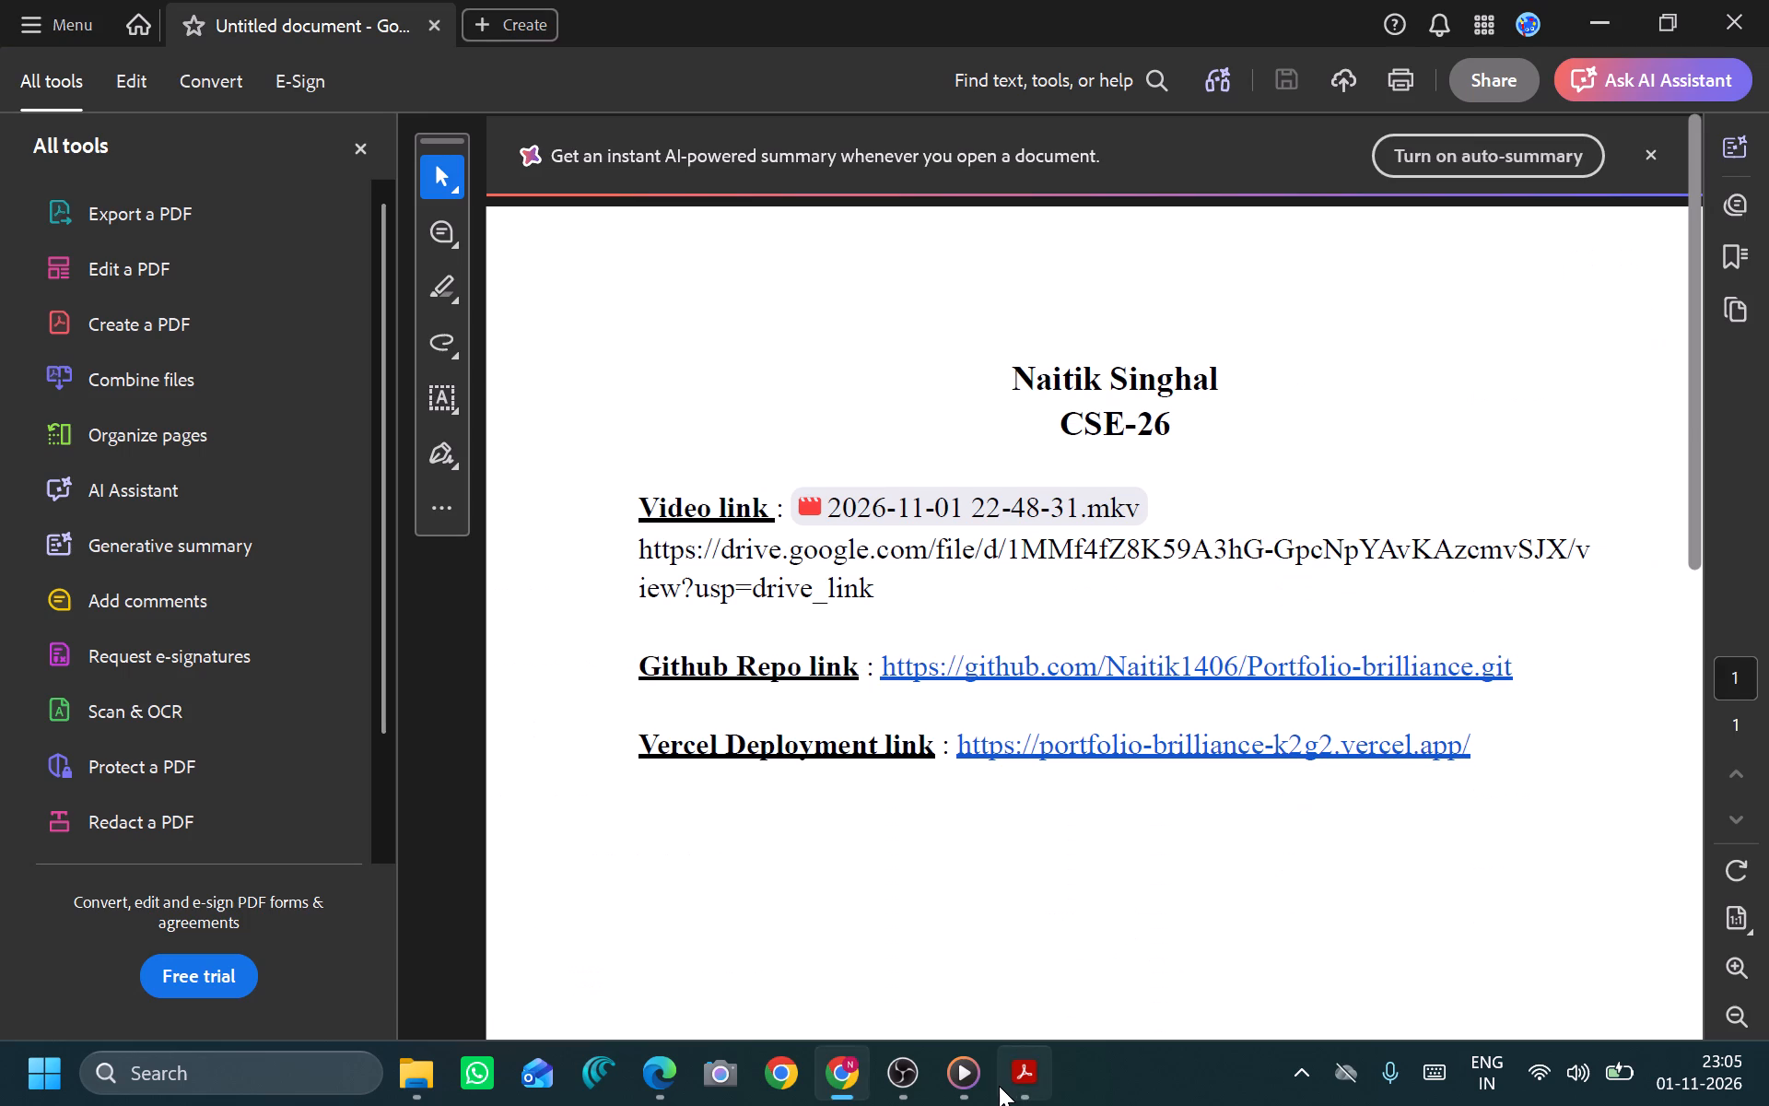
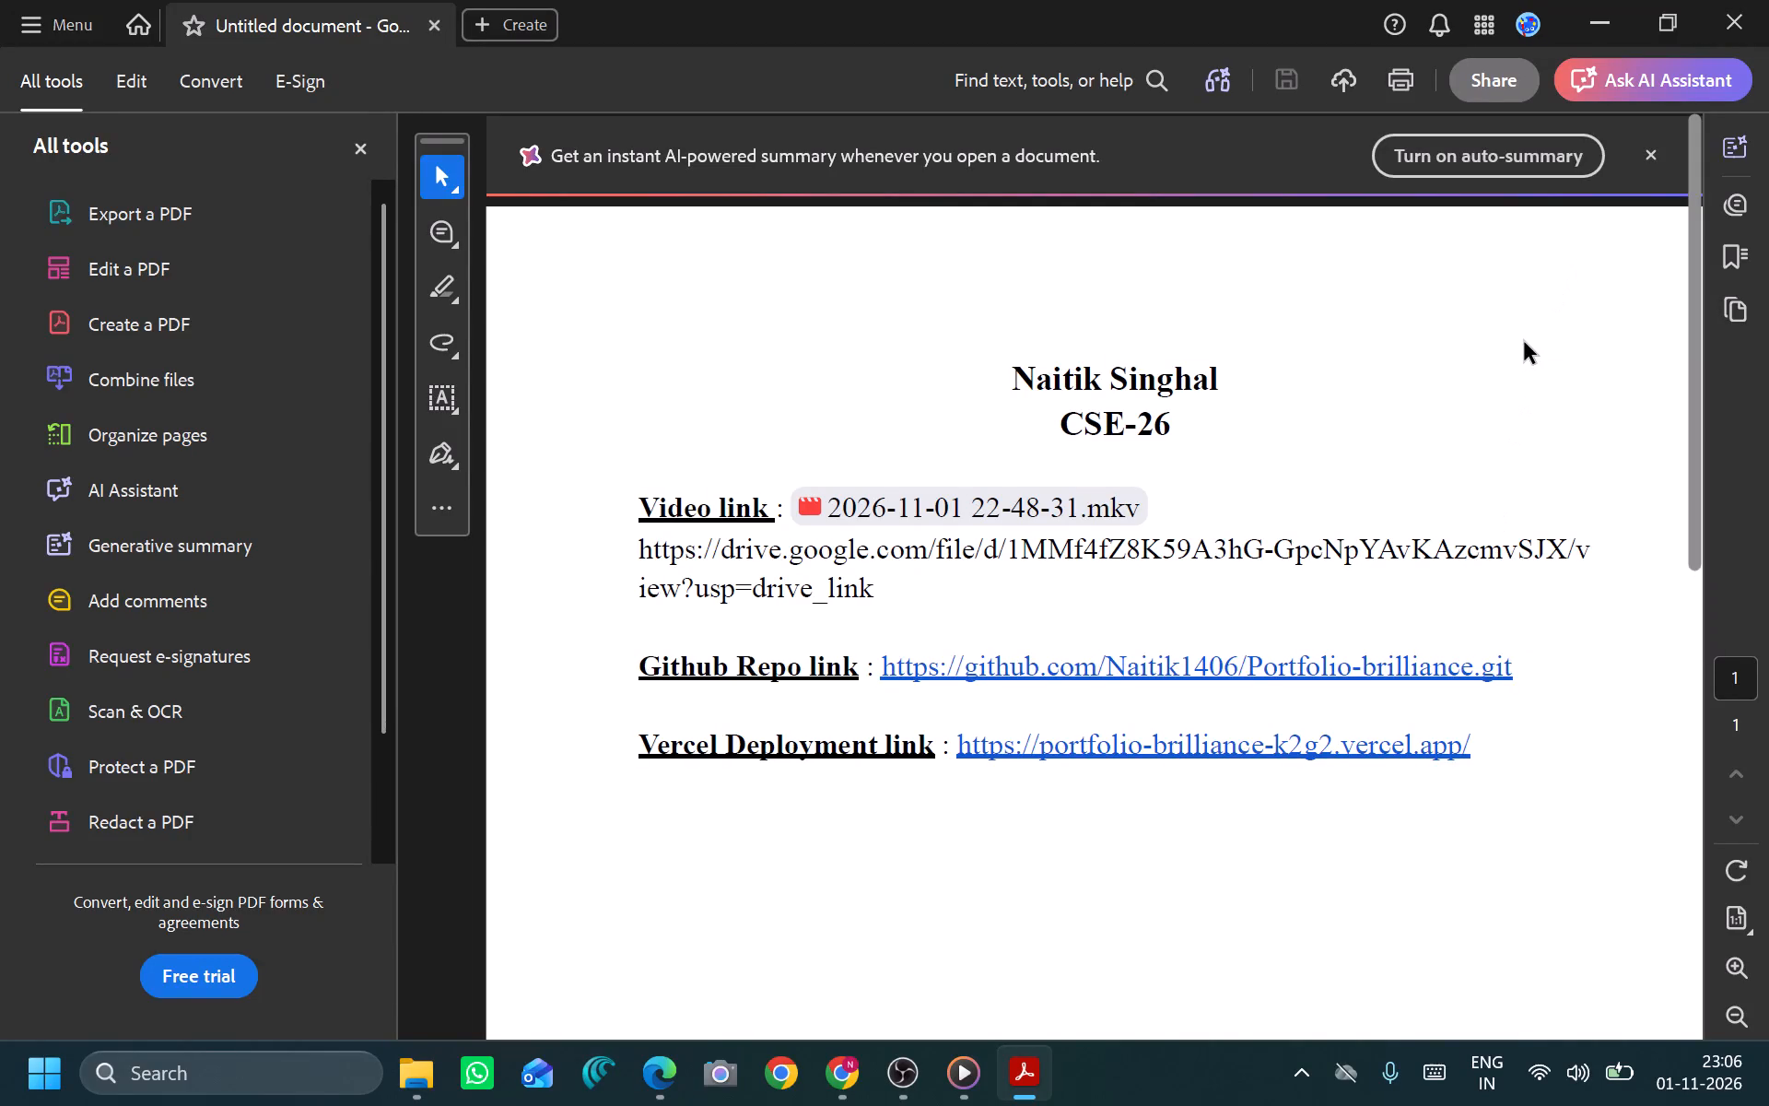
# Switch from the PDF to Chrome and look over the open GitHub and Intervista AI pages.
pyautogui.click(1598, 18)
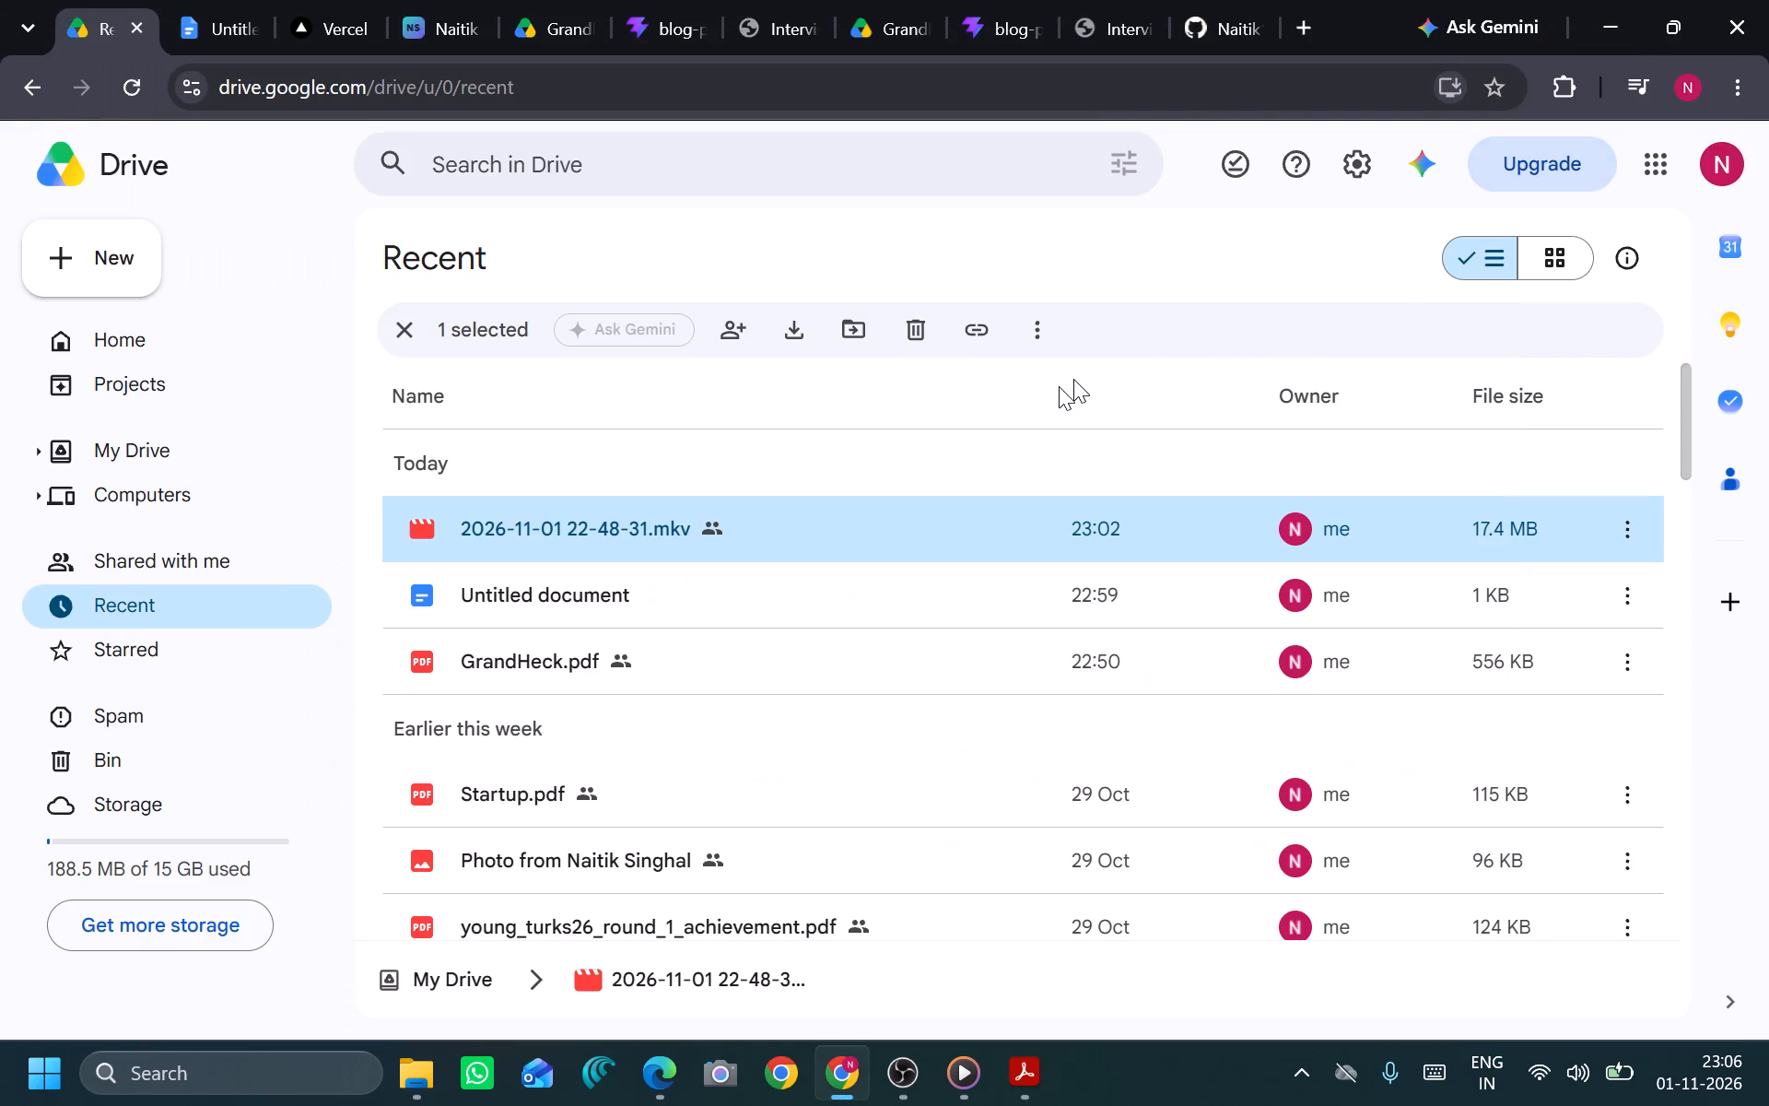
pyautogui.click(1218, 39)
pyautogui.click(1130, 4)
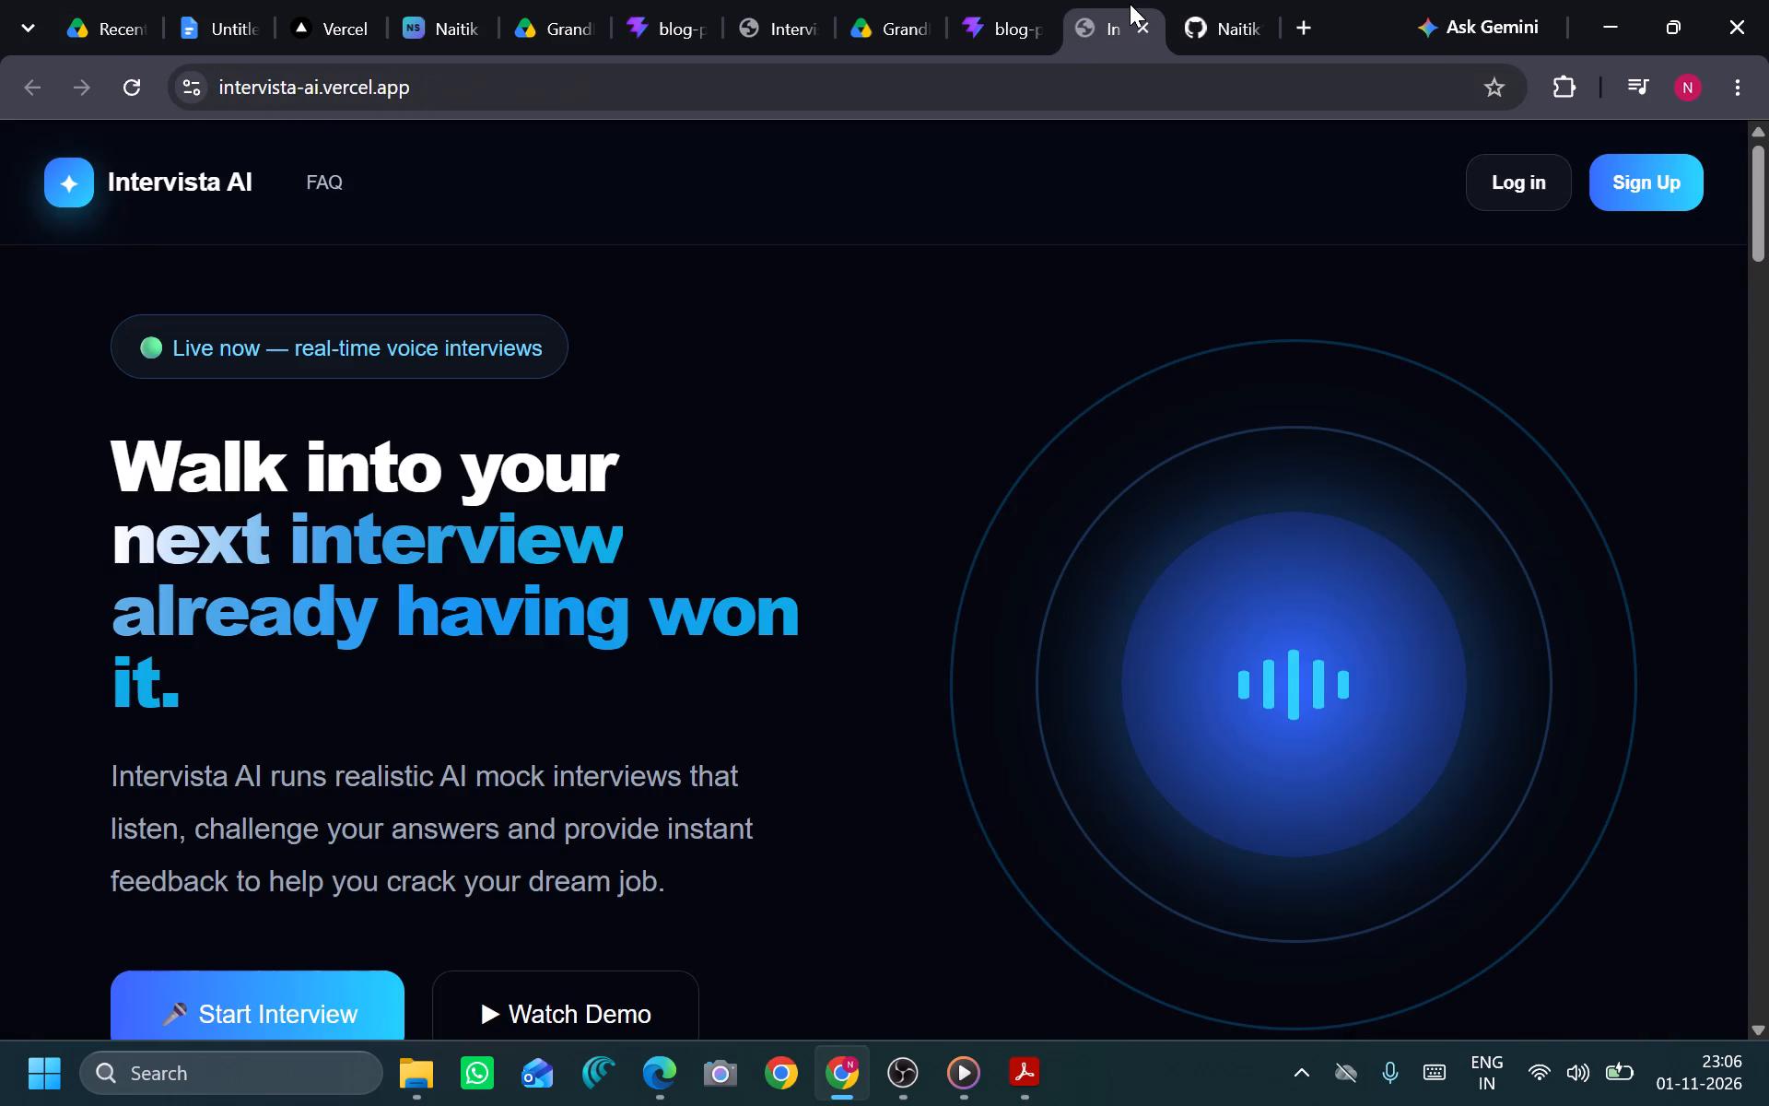
# Check the Portfolio-brilliance repository and Intervista AI page, and return to the document with the video, GitHub and Vercel links.
pyautogui.click(1243, 1)
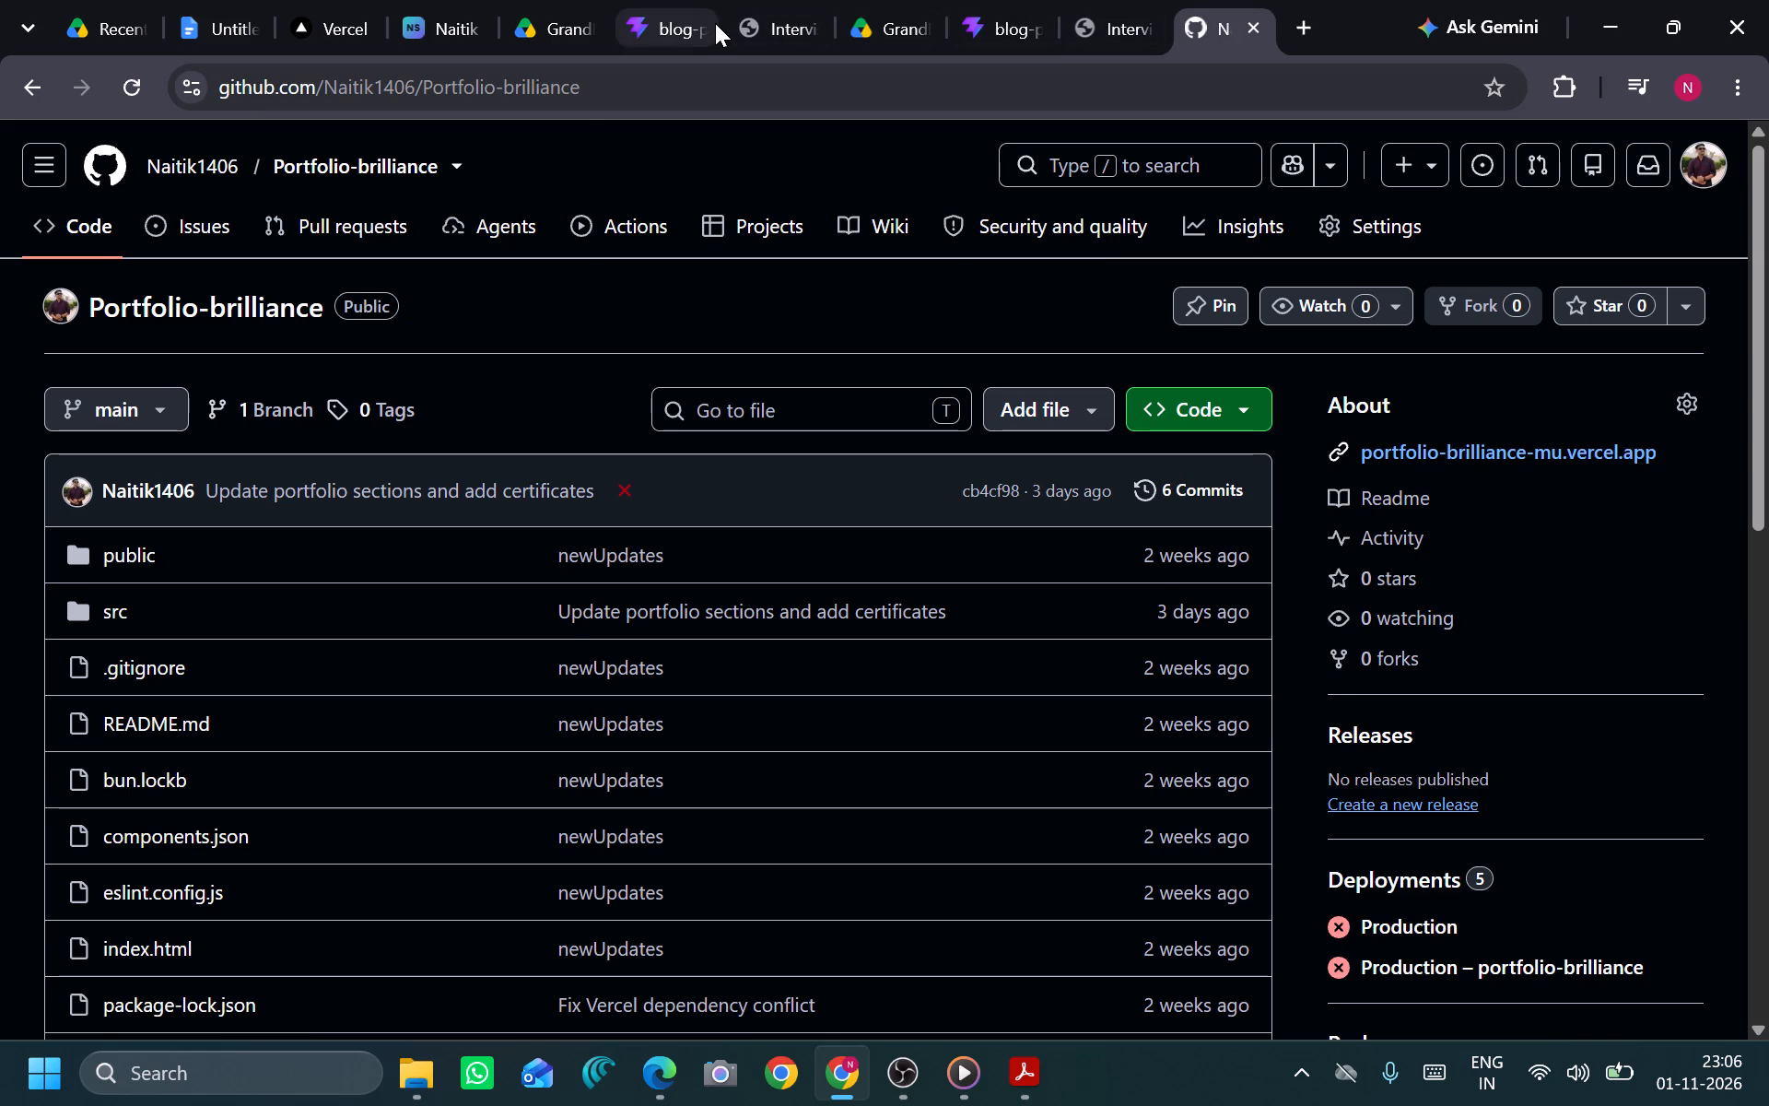
pyautogui.click(780, 26)
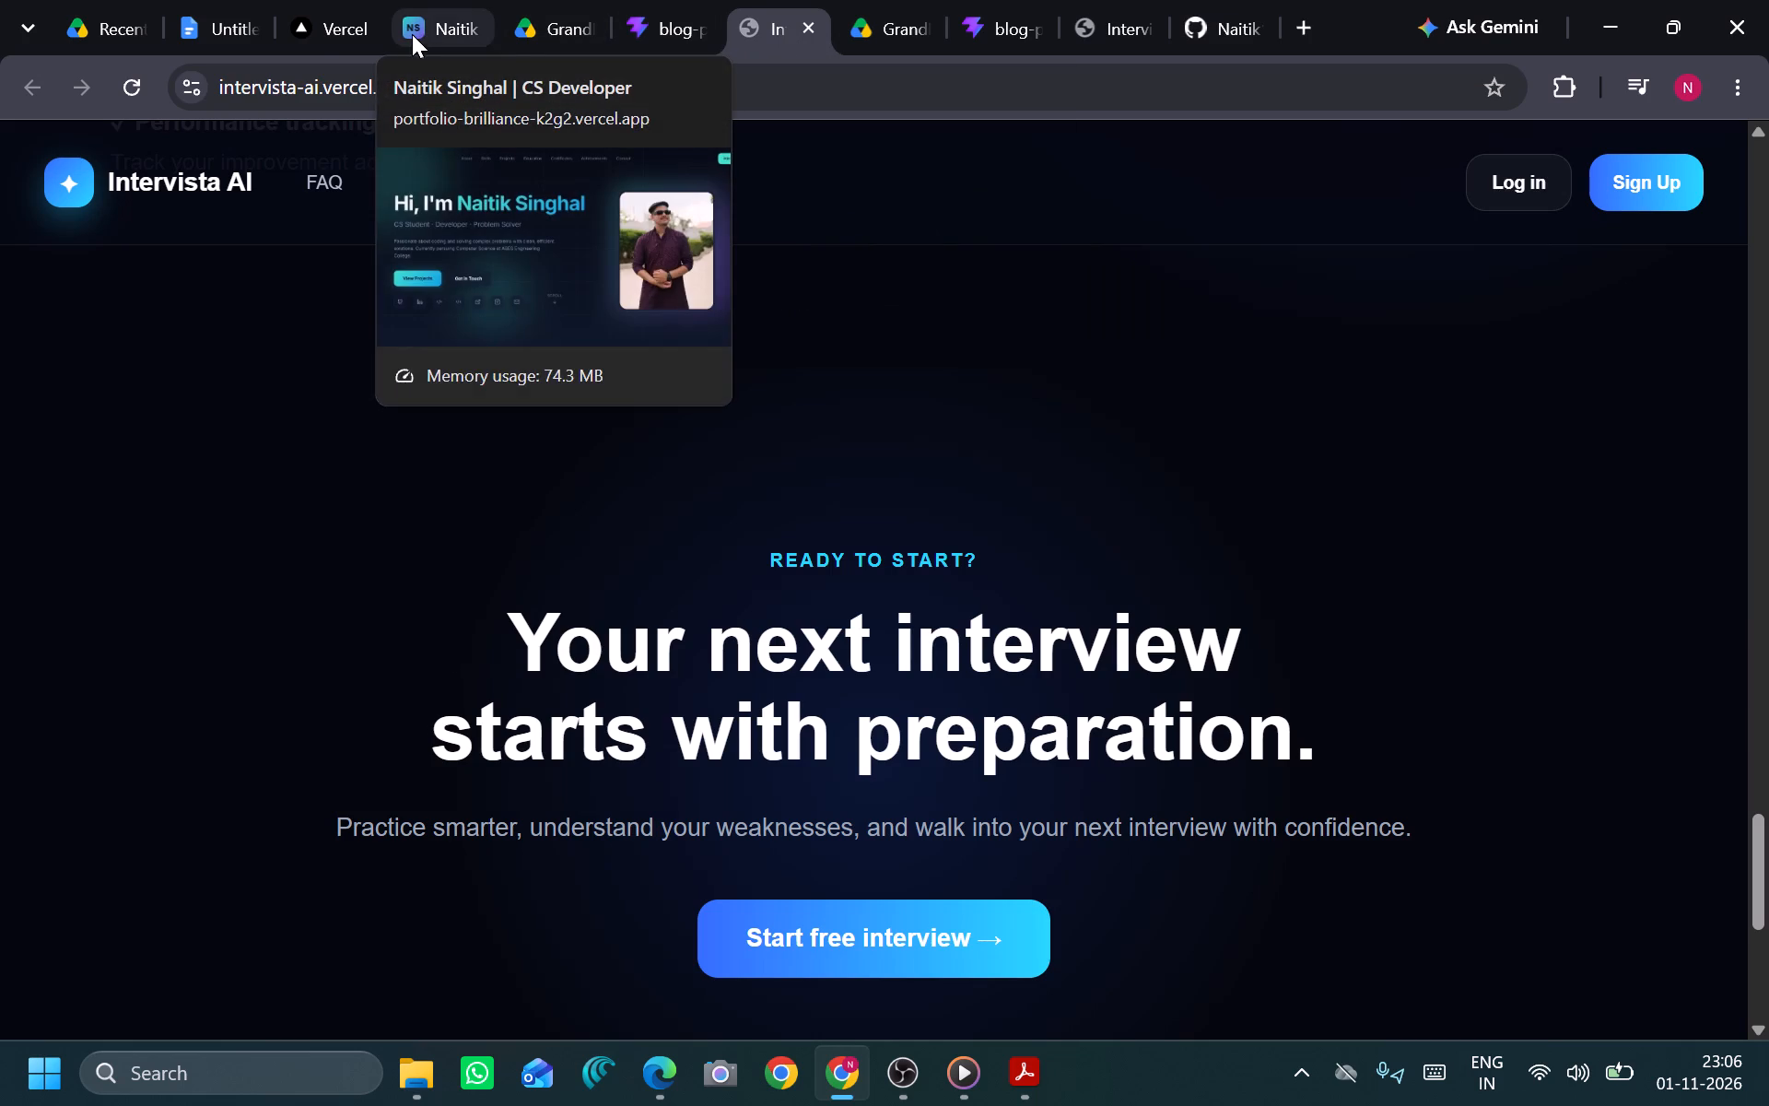
pyautogui.click(240, 17)
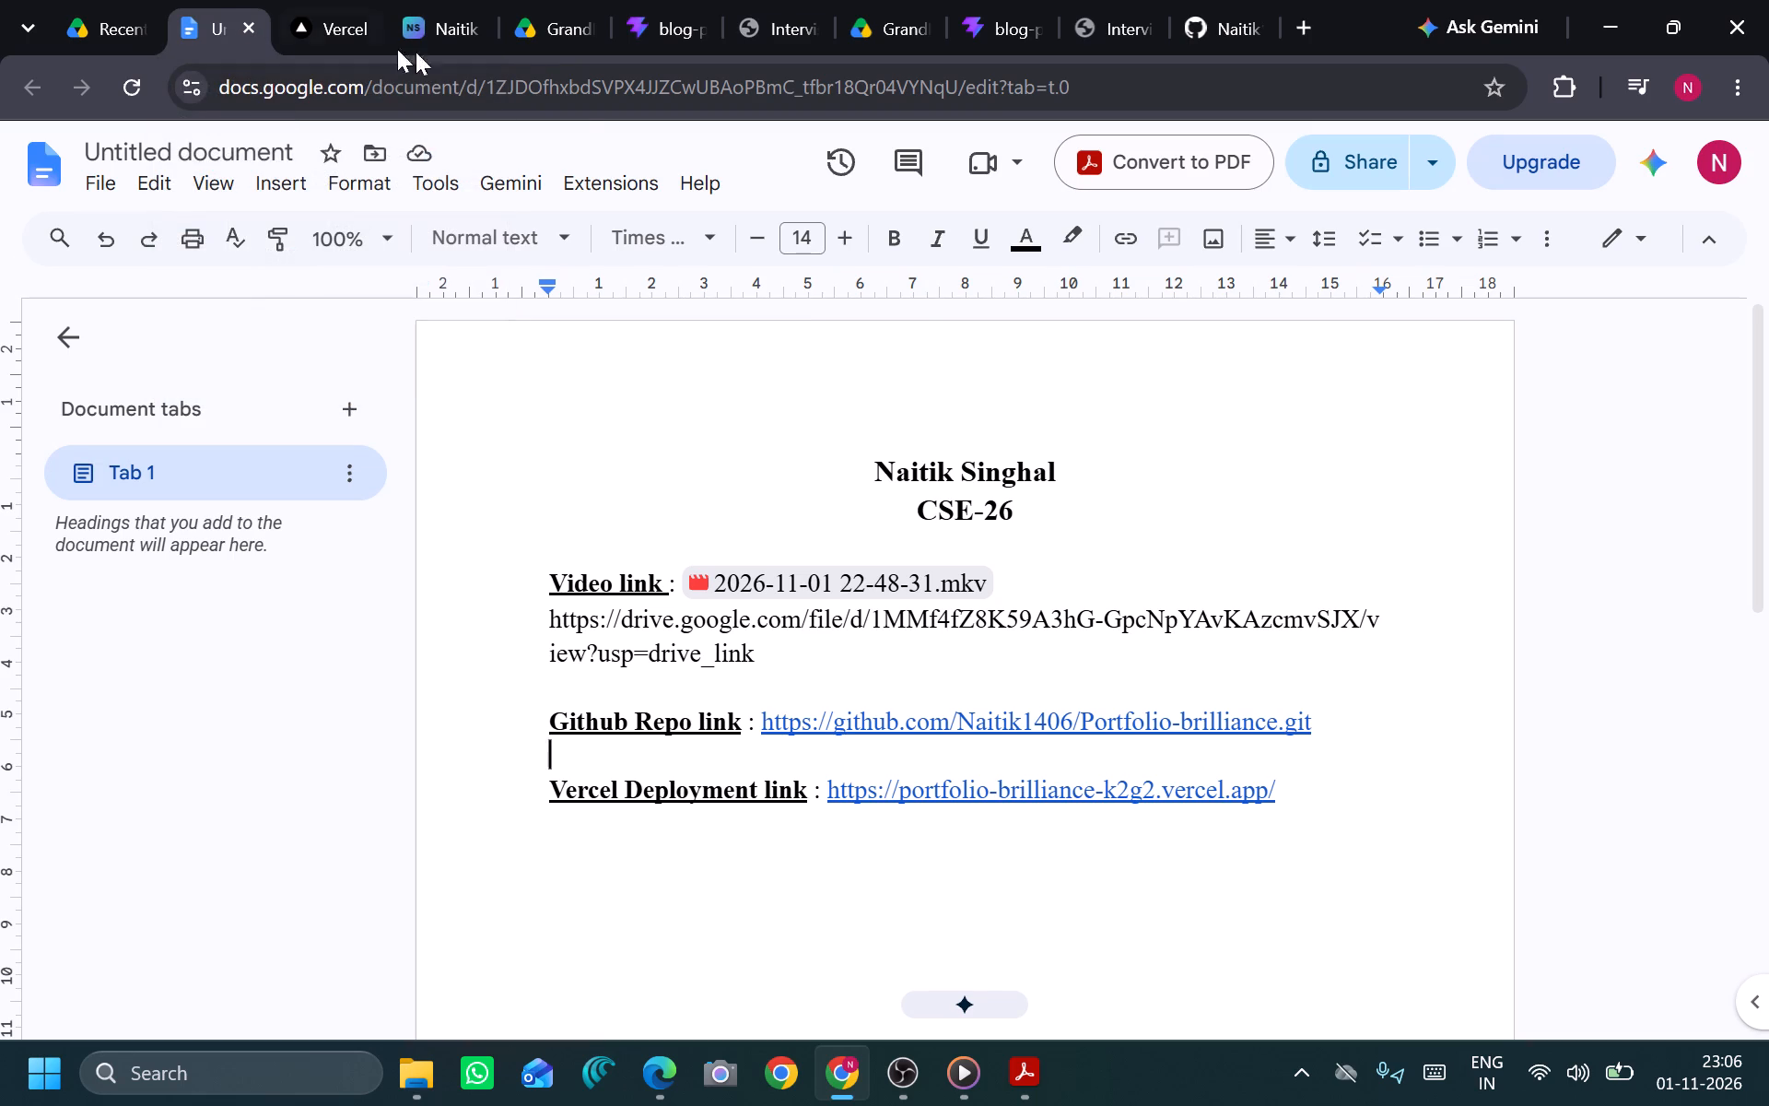
# Open a new browser tab.
pyautogui.click(1306, 6)
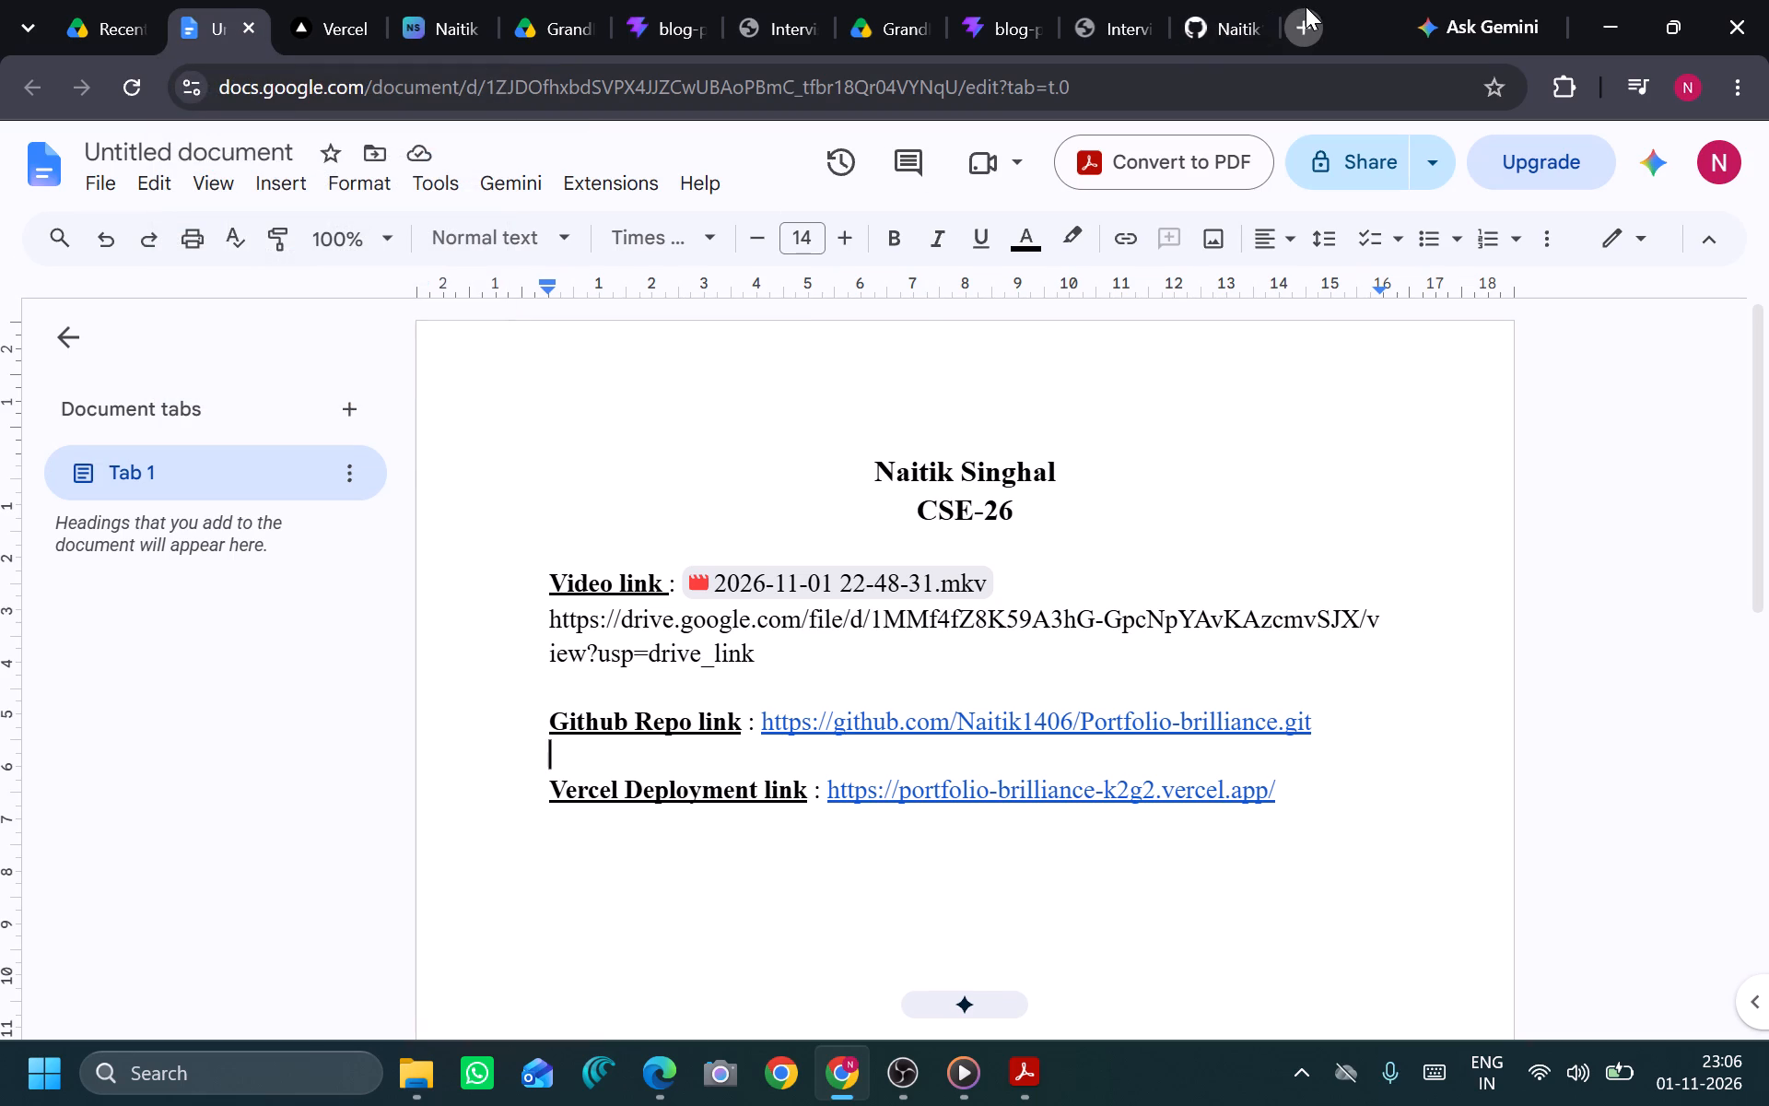
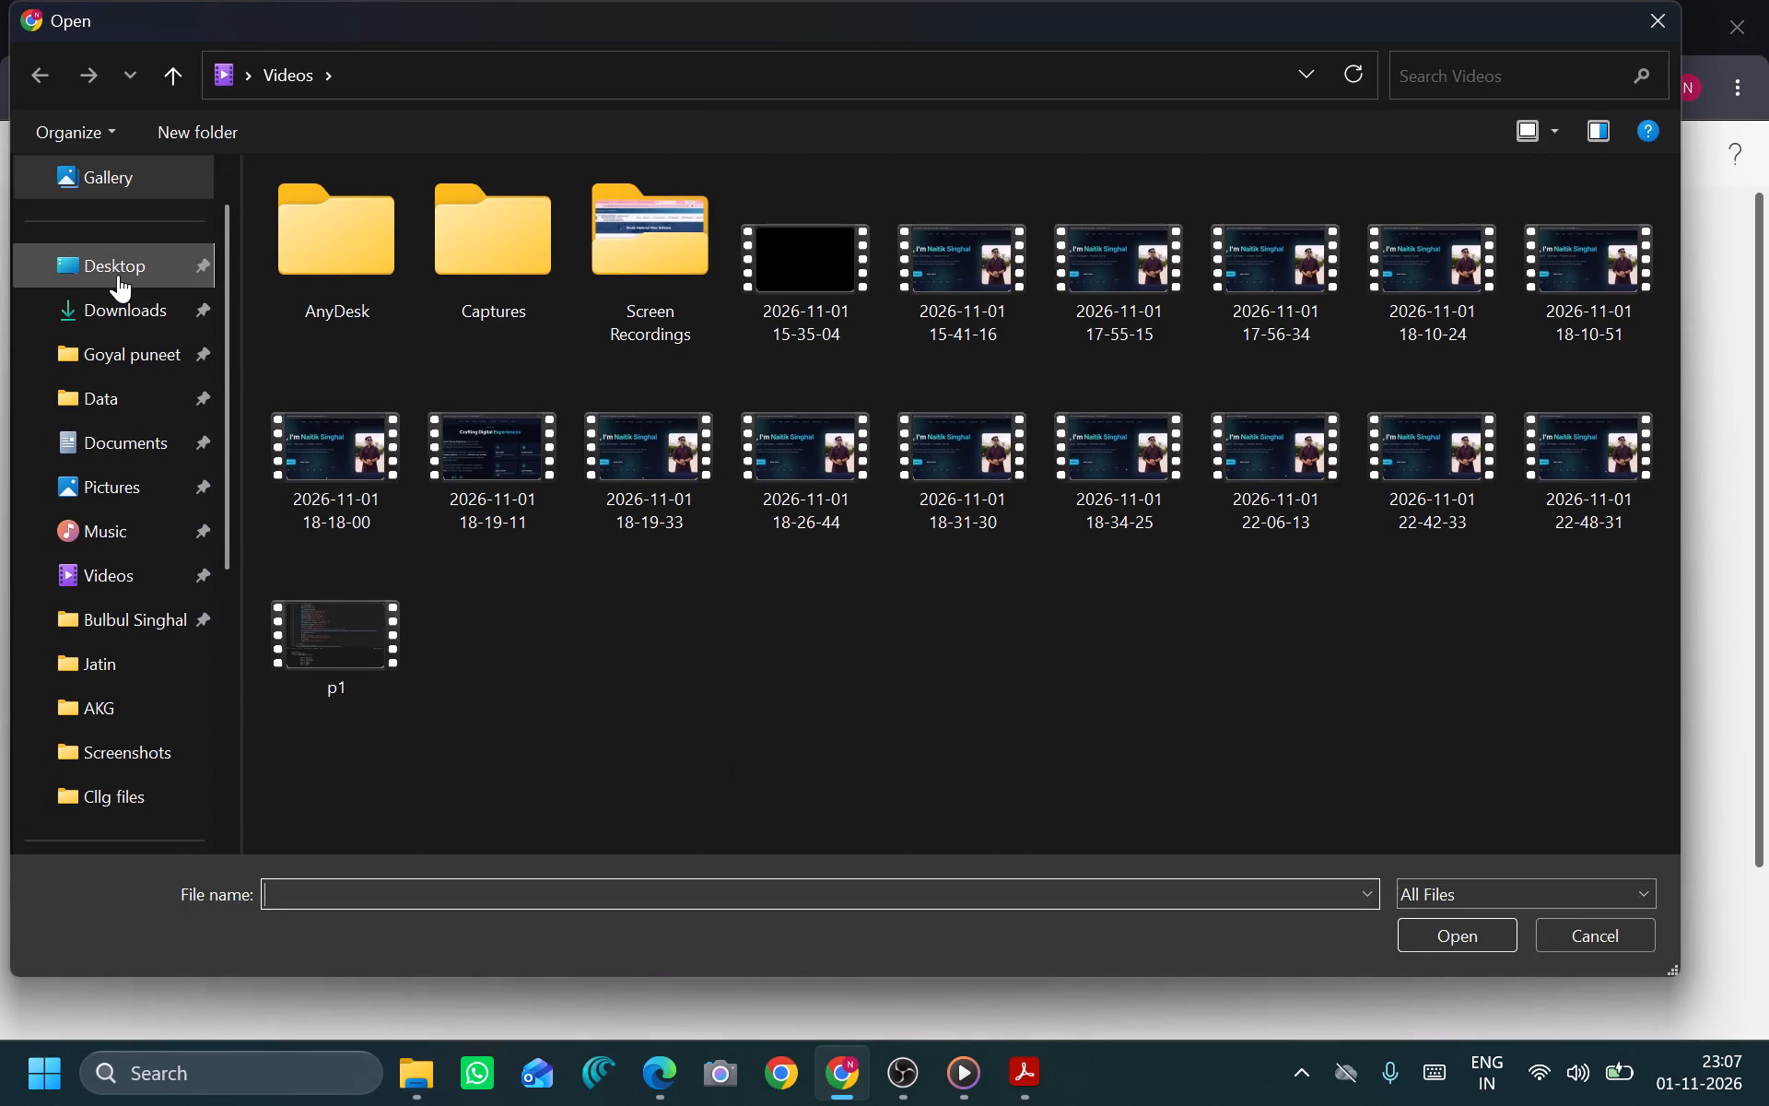
# Add the Navrohan-Project PDF from the Desktop to the ACM Web Development file request.
pyautogui.click(366, 227)
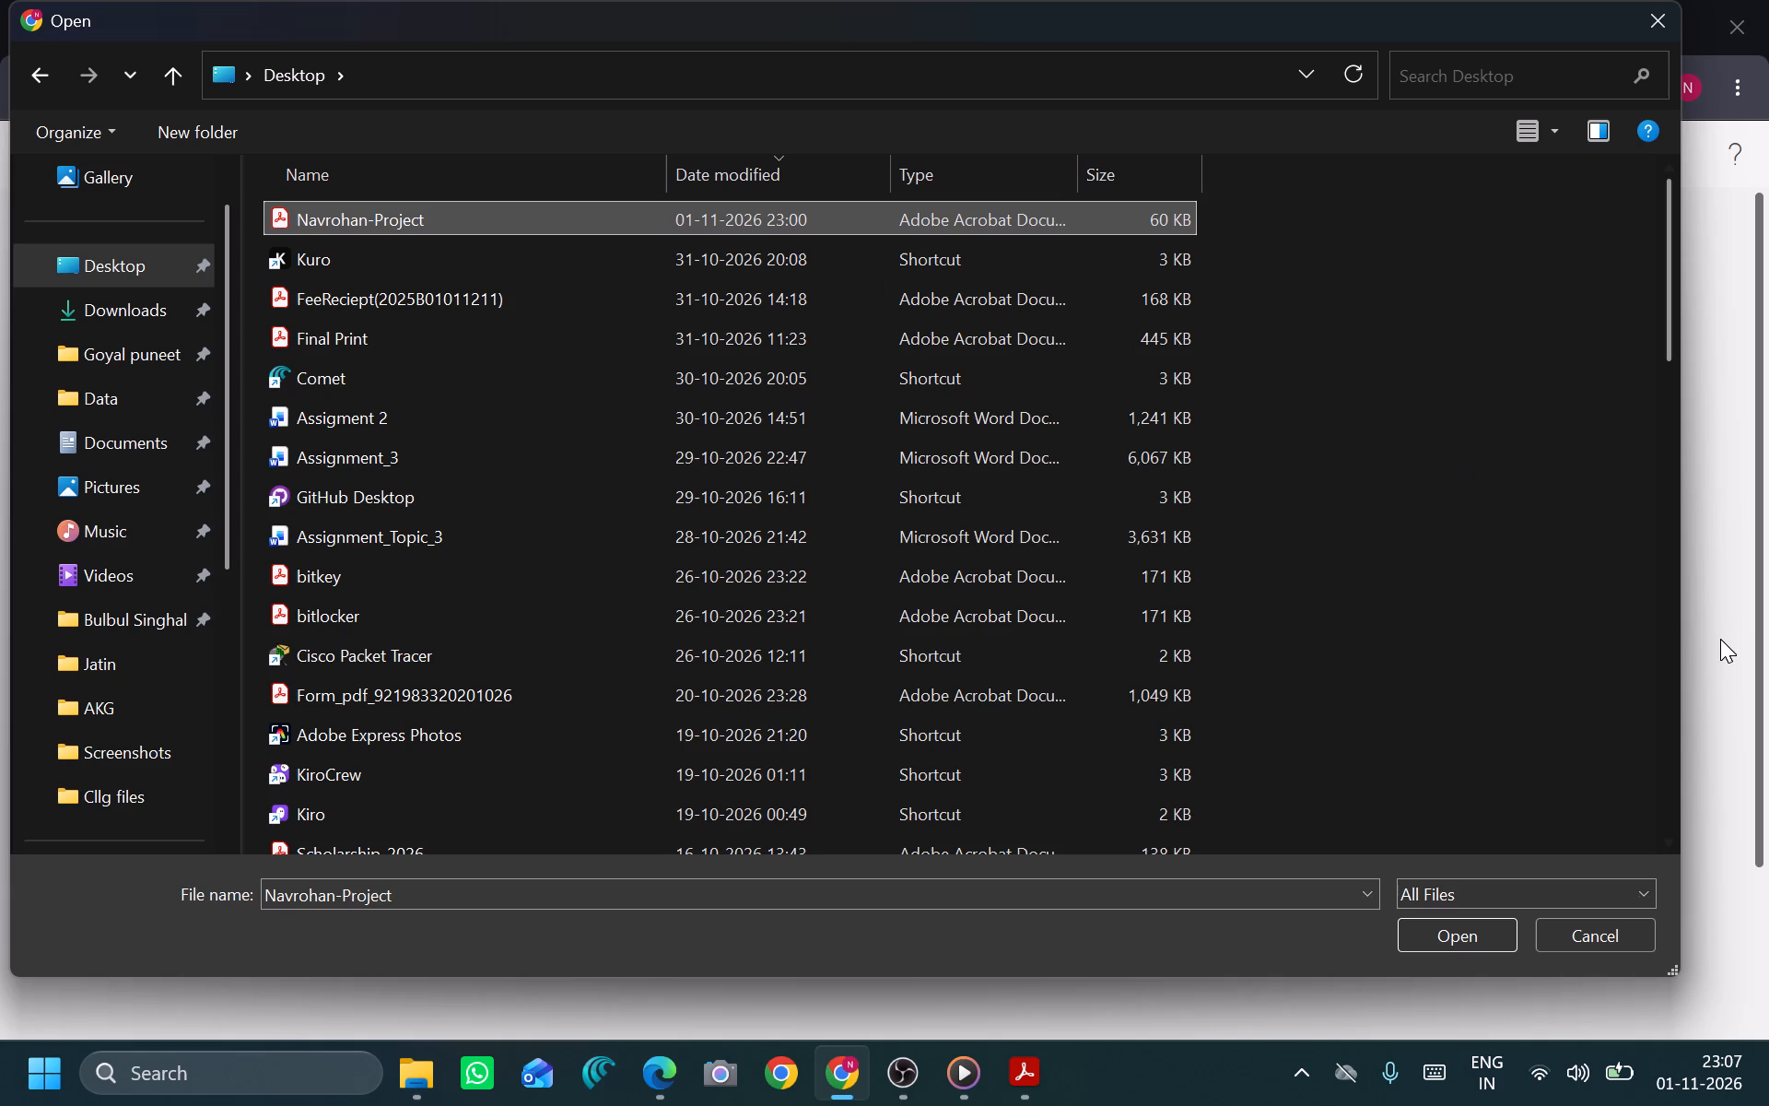
pyautogui.click(1469, 939)
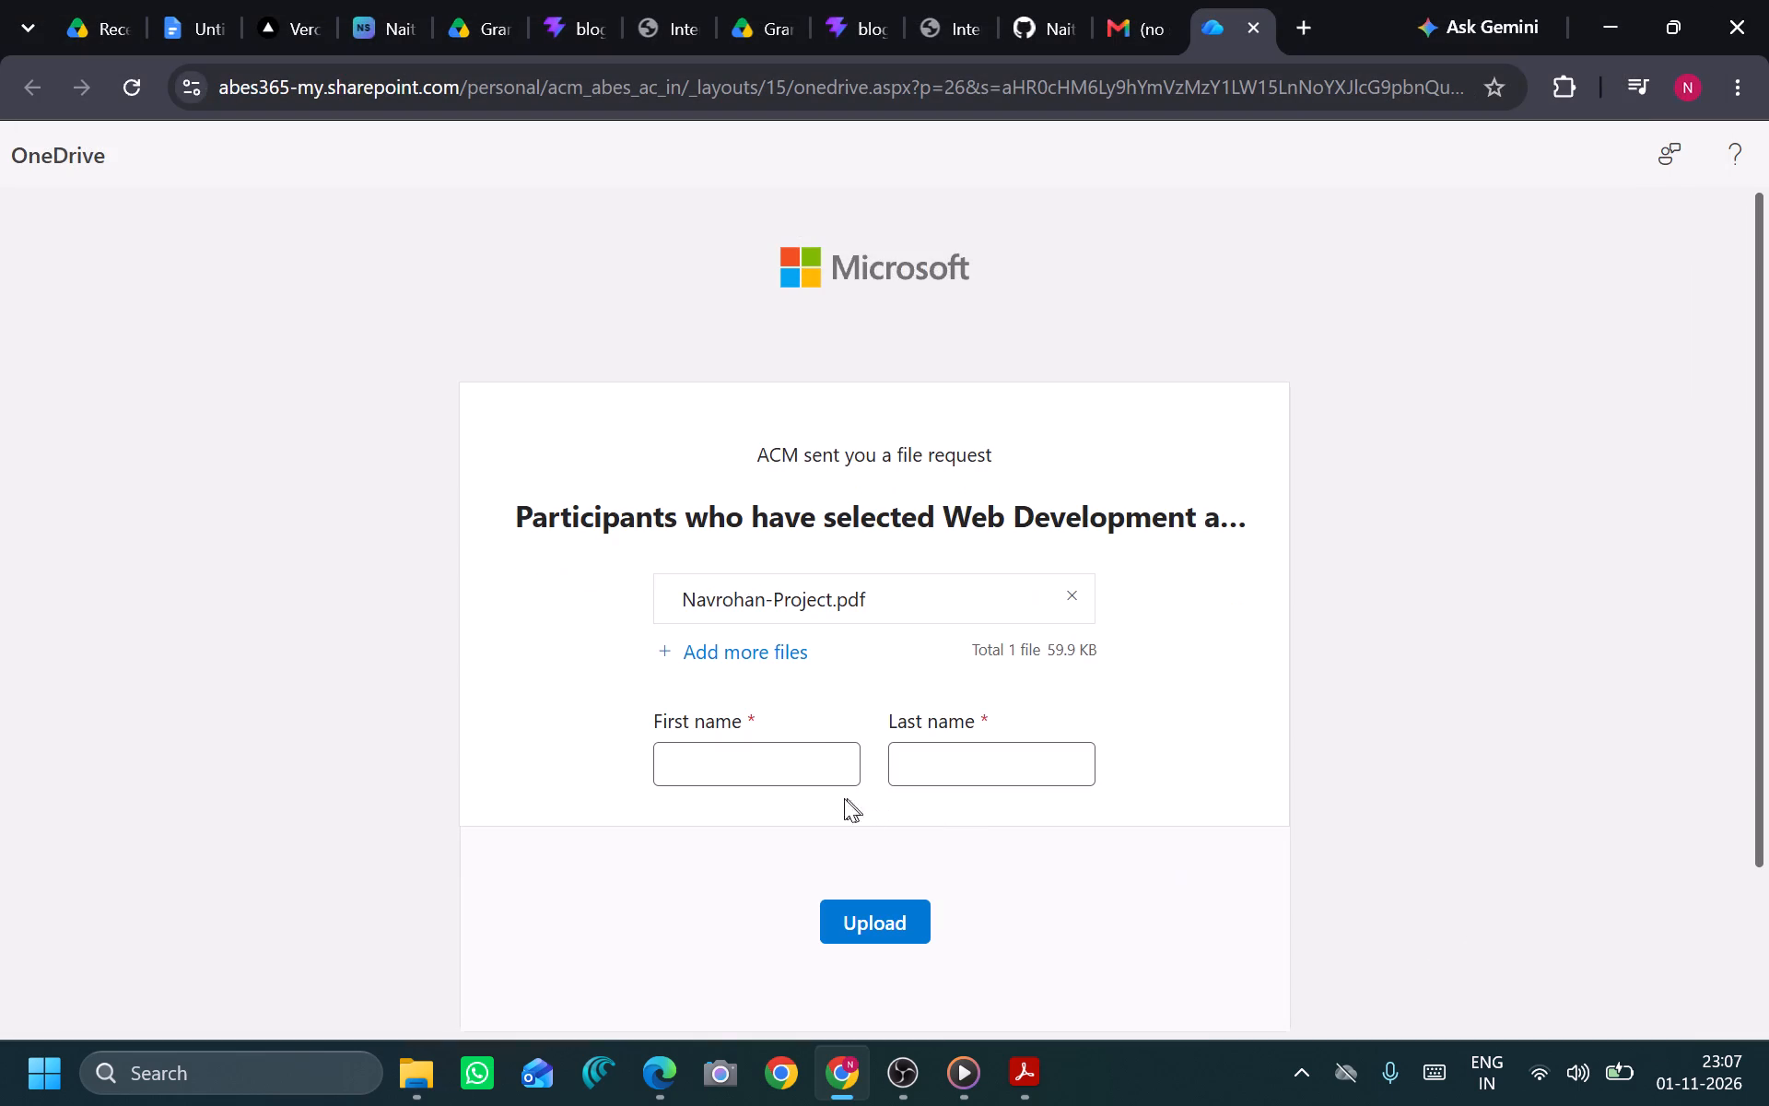
# Fill in the participant's first name and last name in their separate required fields on the ACM file request form.
pyautogui.click(808, 755)
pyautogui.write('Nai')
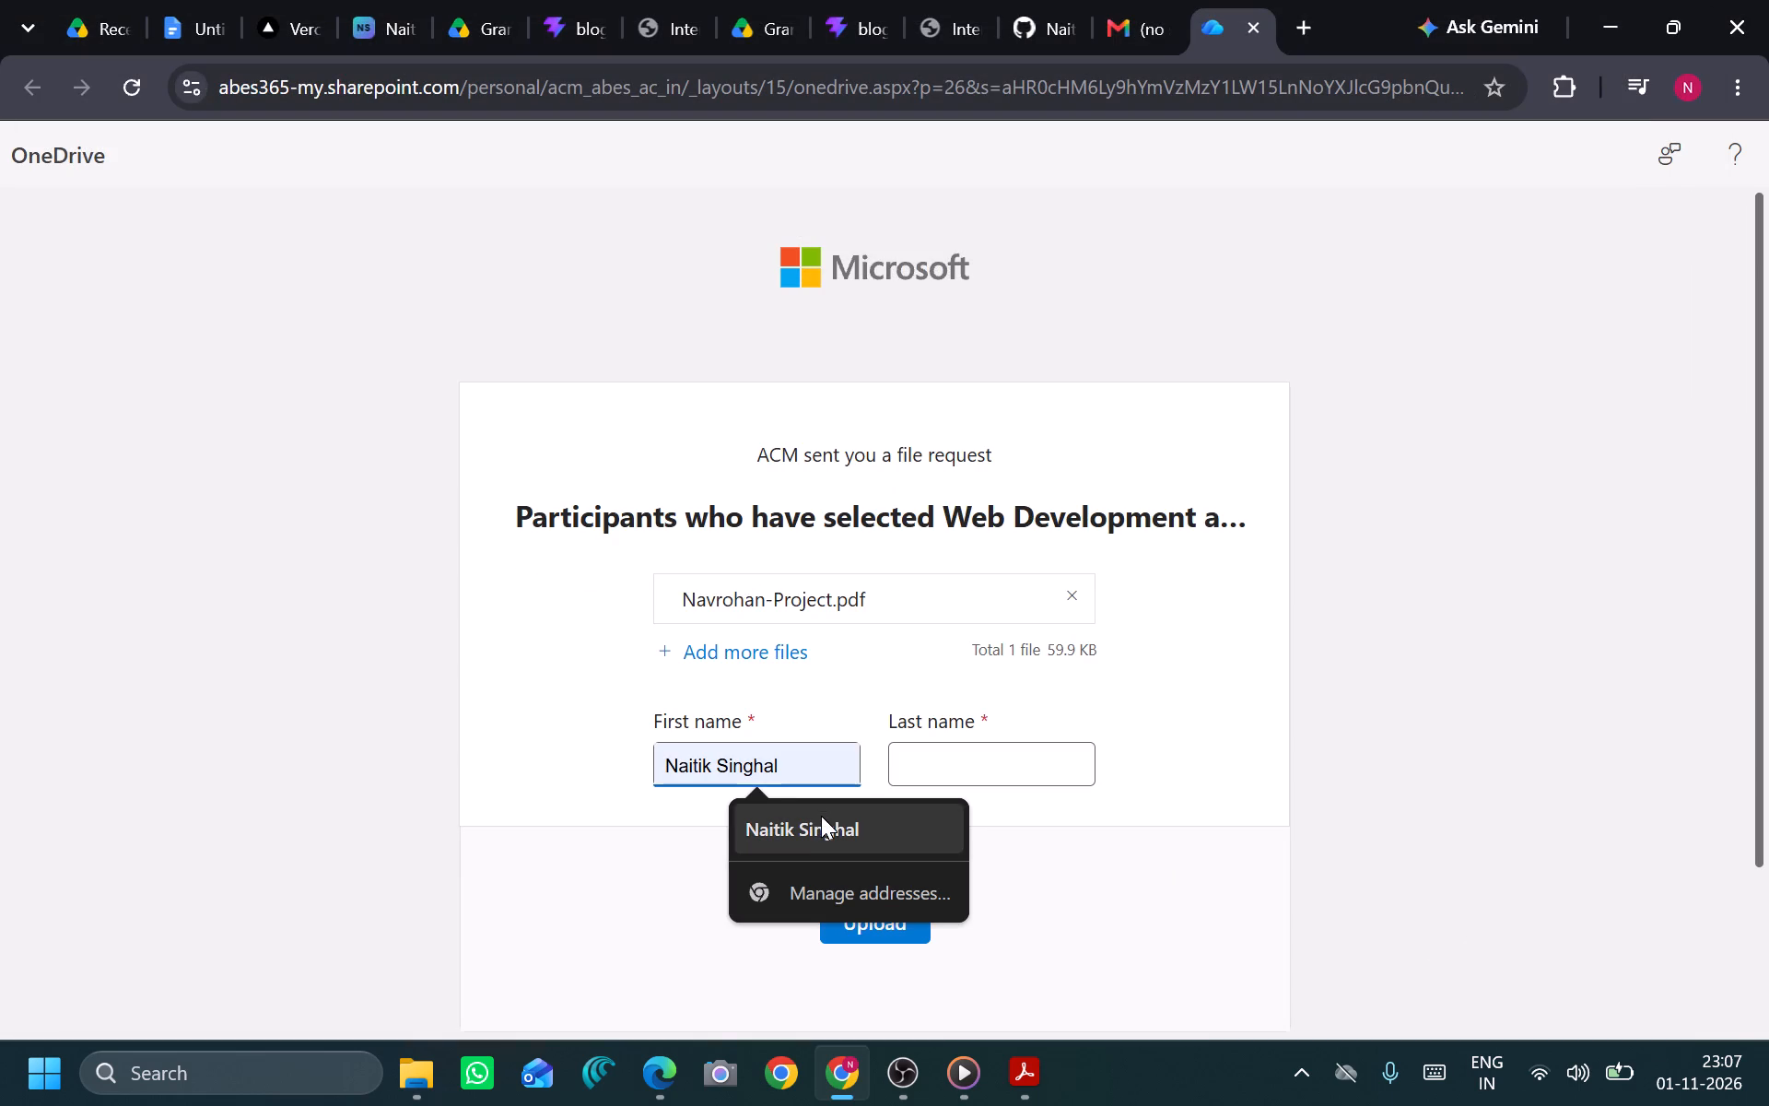
pyautogui.click(821, 816)
pyautogui.press('BackSpace')
pyautogui.press('BackSpace')
pyautogui.press('BackSpace')
pyautogui.press('BackSpace')
pyautogui.press('BackSpace')
pyautogui.press('BackSpace')
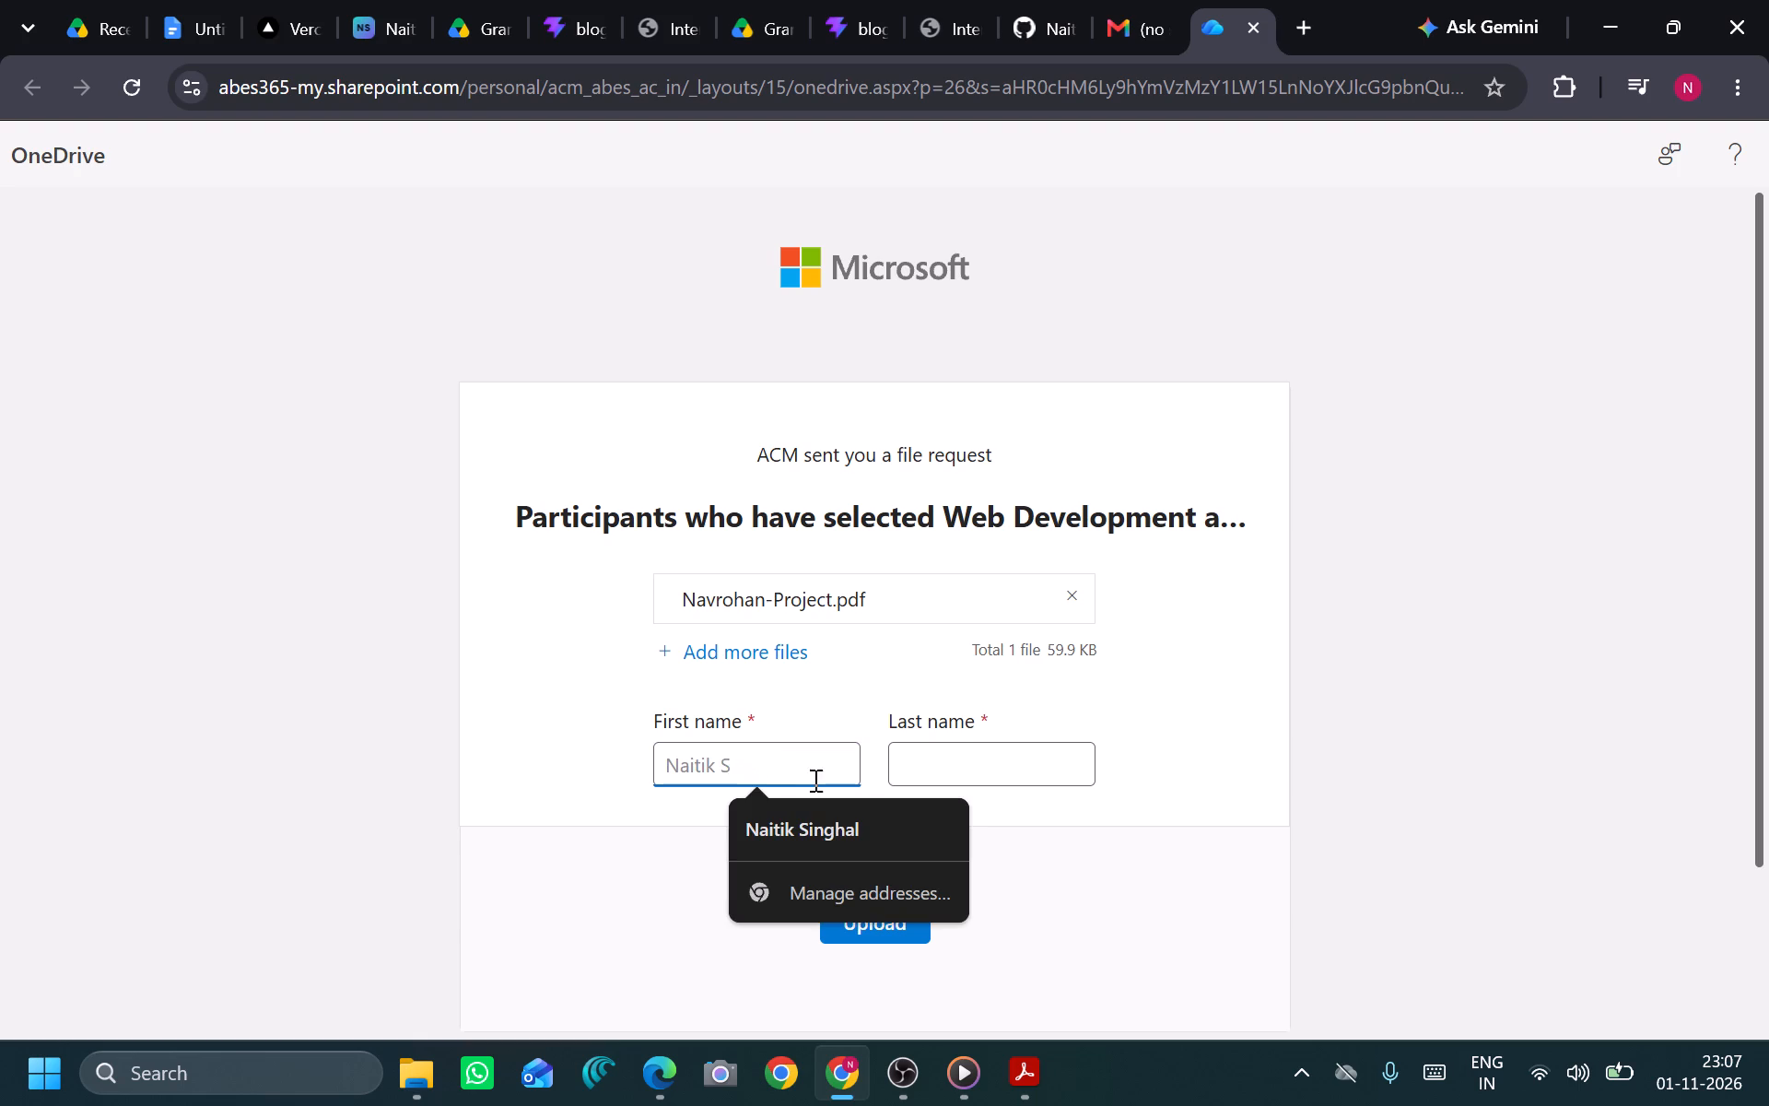
pyautogui.press('BackSpace')
pyautogui.press('BackSpace')
pyautogui.click(990, 770)
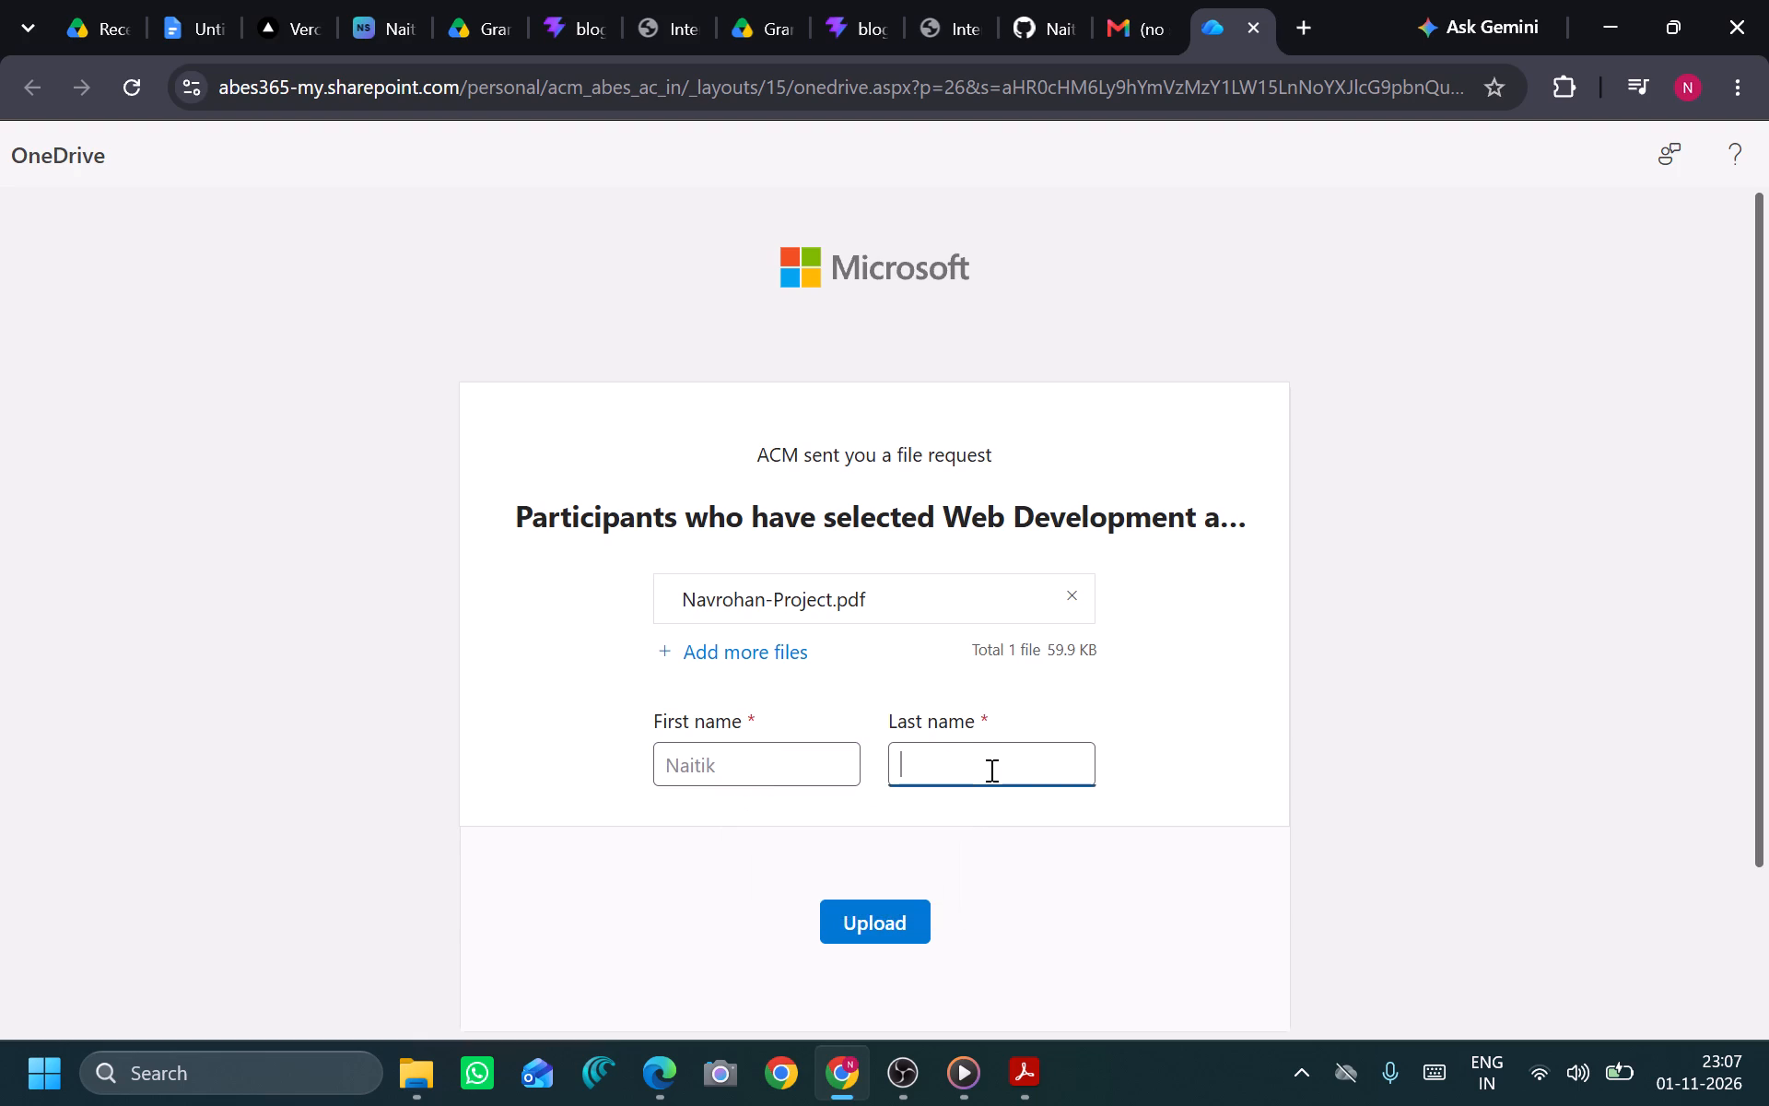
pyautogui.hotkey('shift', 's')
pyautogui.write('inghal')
# Upload Navrohan-Project.pdf to ACM's Web Development file request.
pyautogui.moveTo(1768, 683); pyautogui.dragTo(1768, 880)
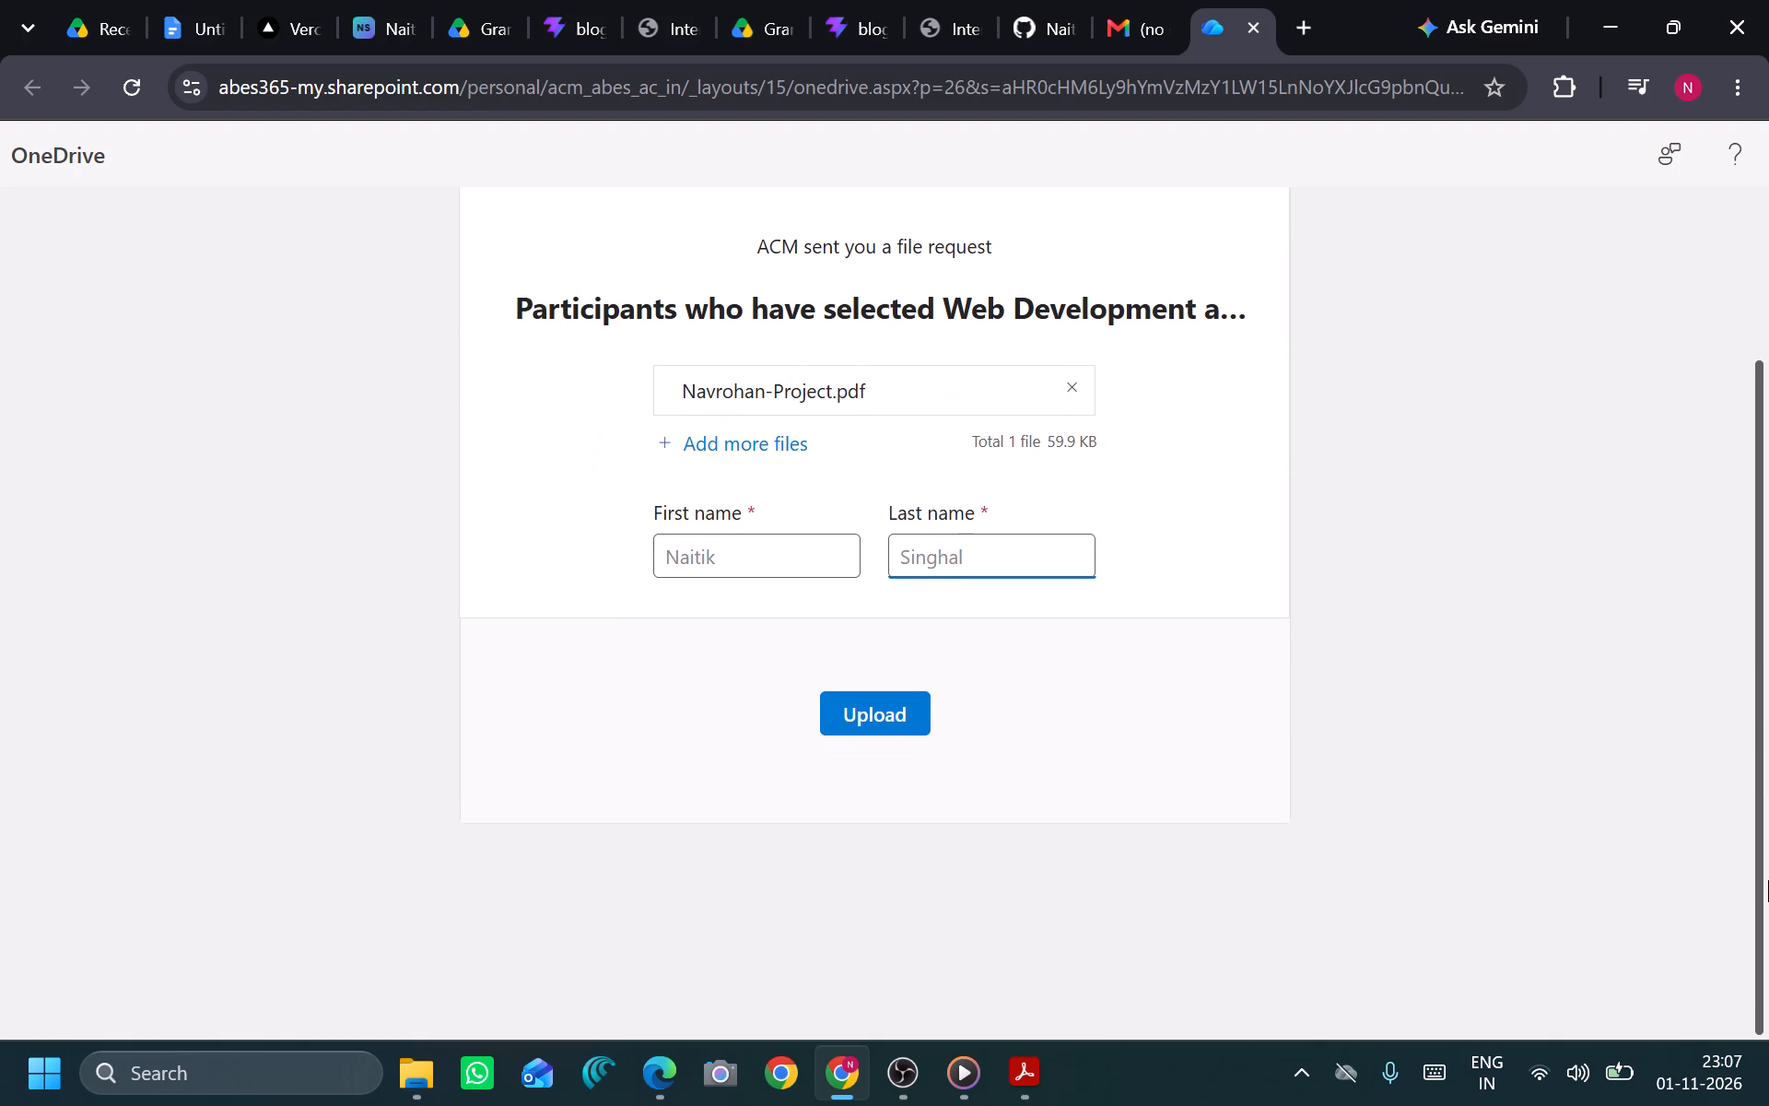
pyautogui.click(901, 718)
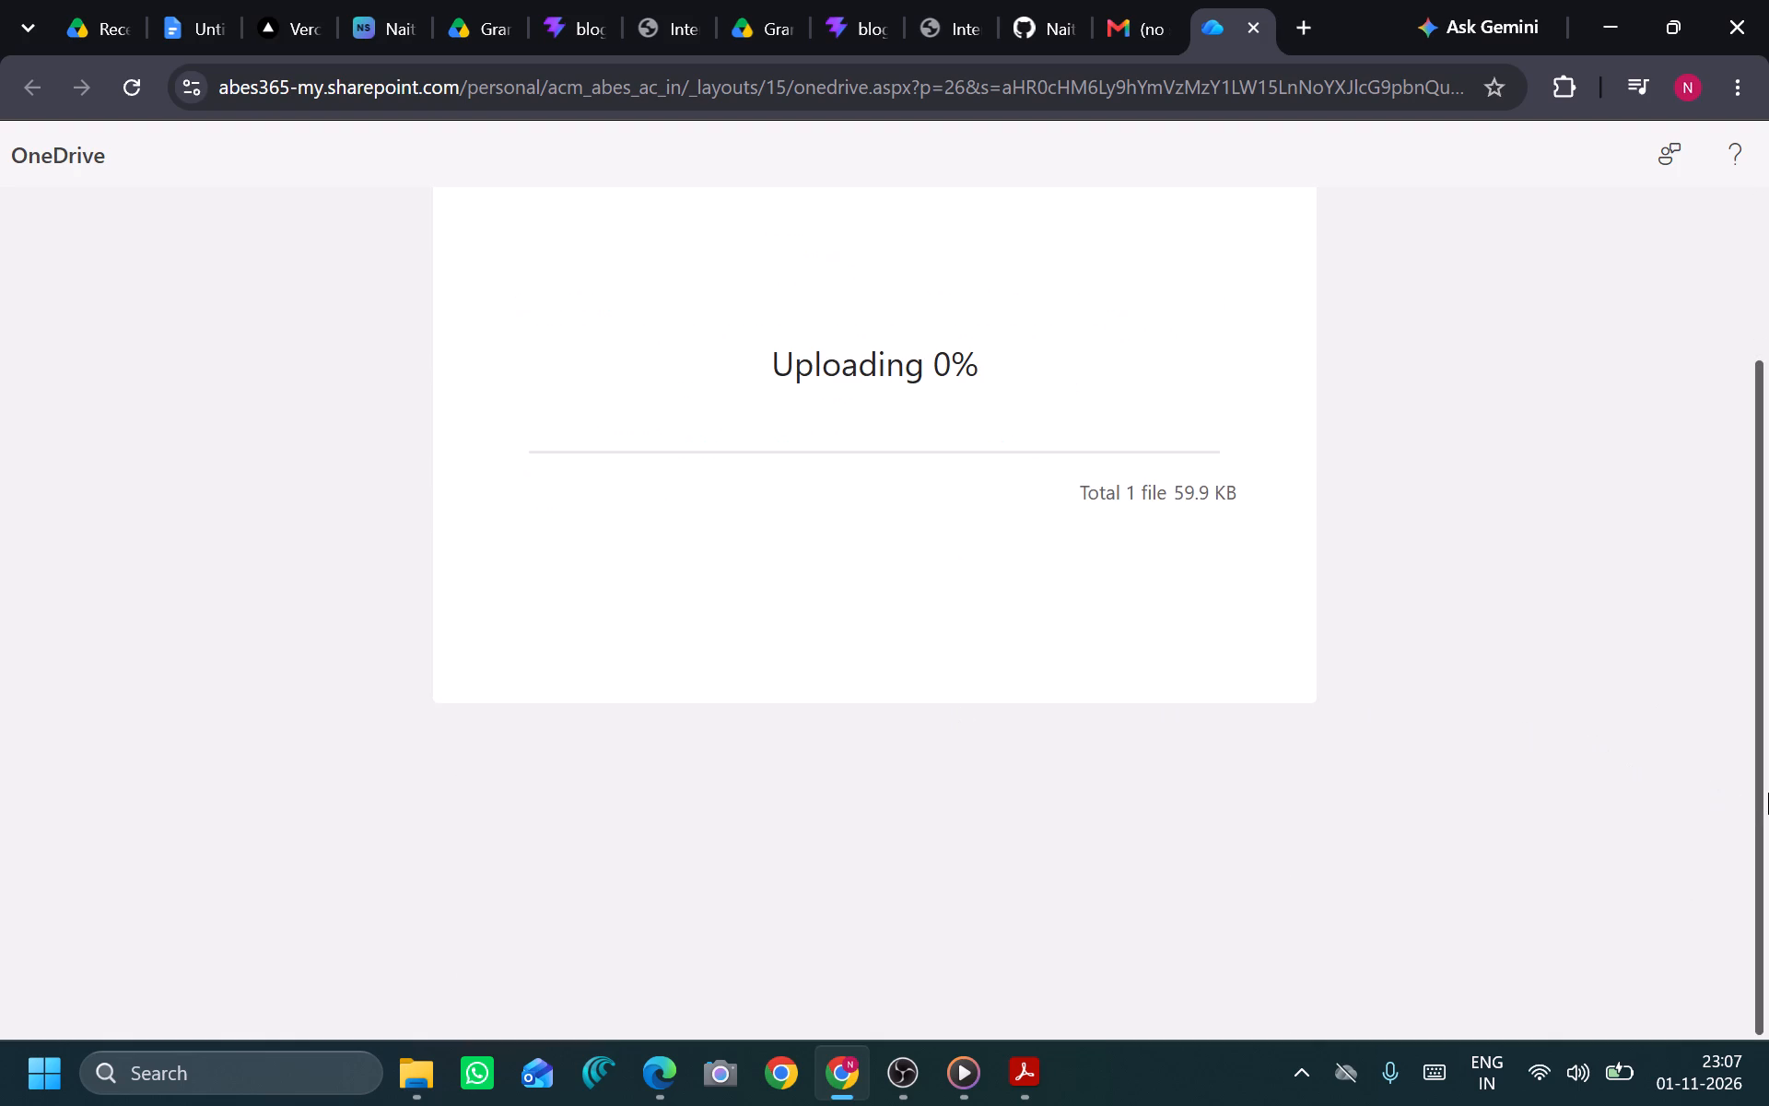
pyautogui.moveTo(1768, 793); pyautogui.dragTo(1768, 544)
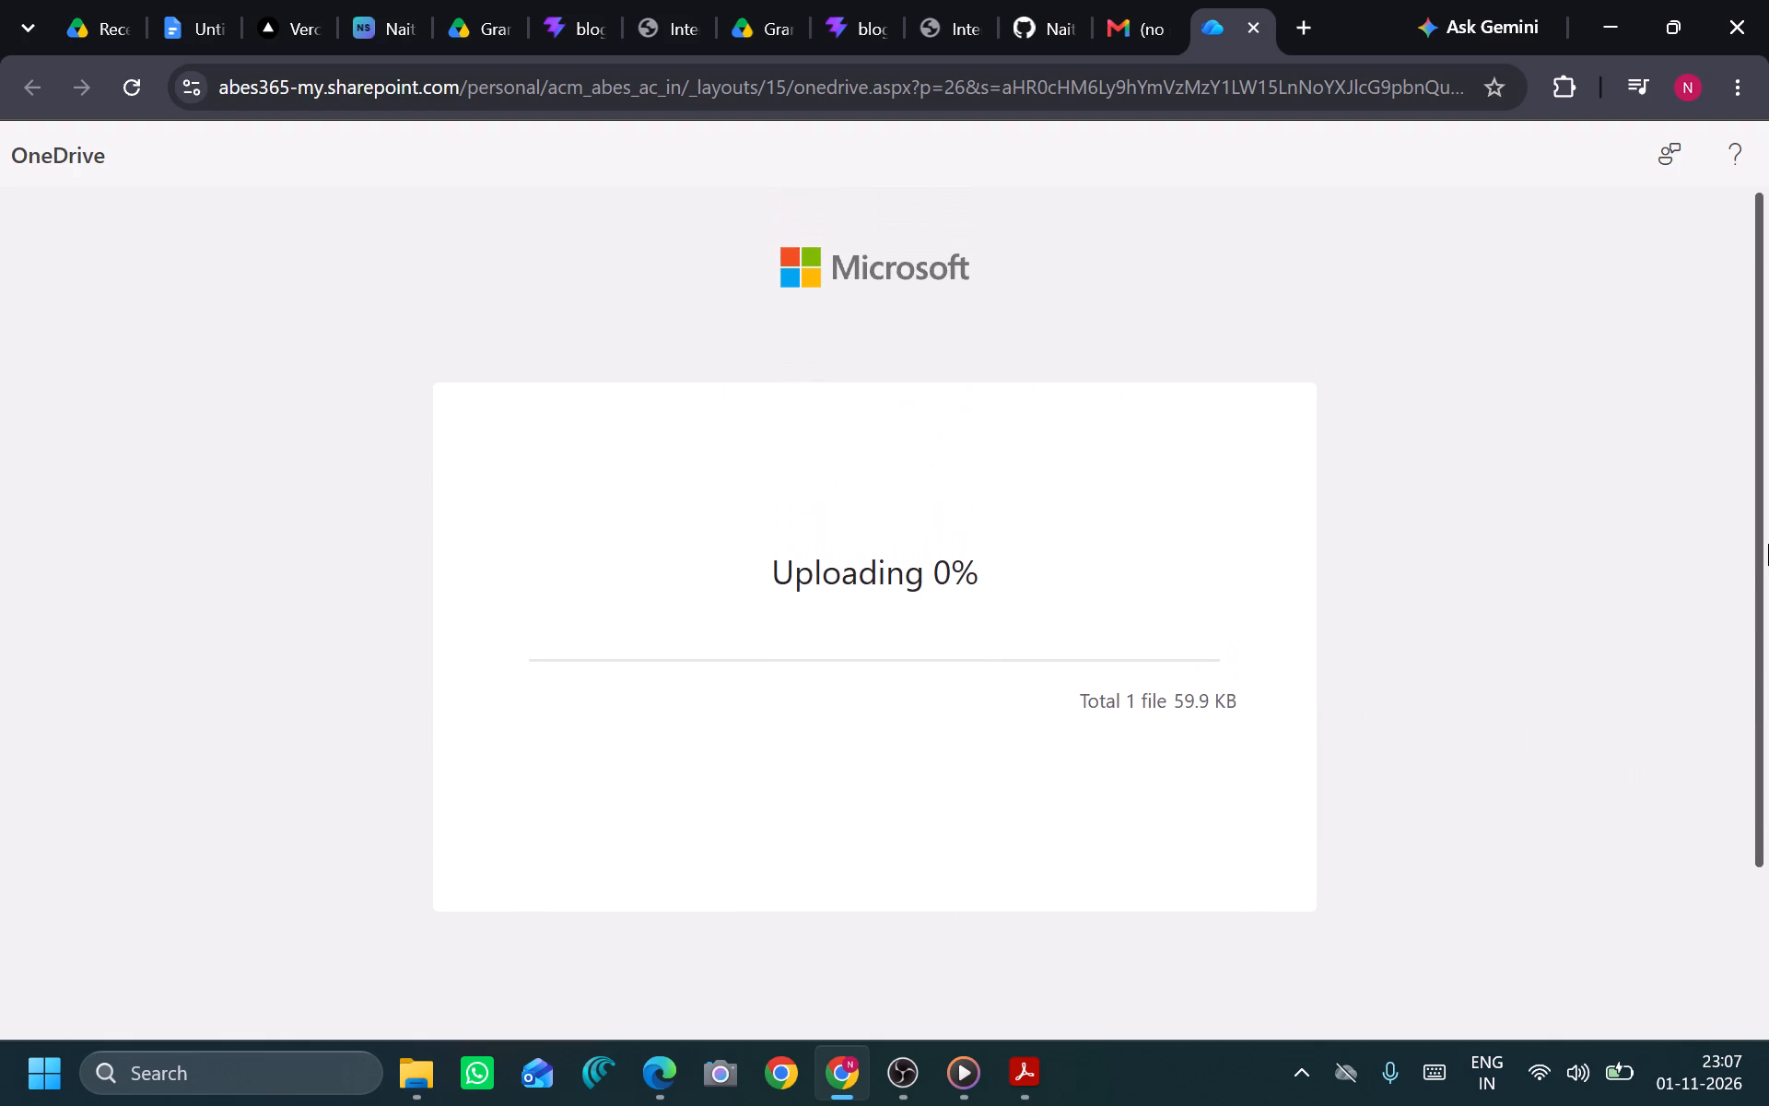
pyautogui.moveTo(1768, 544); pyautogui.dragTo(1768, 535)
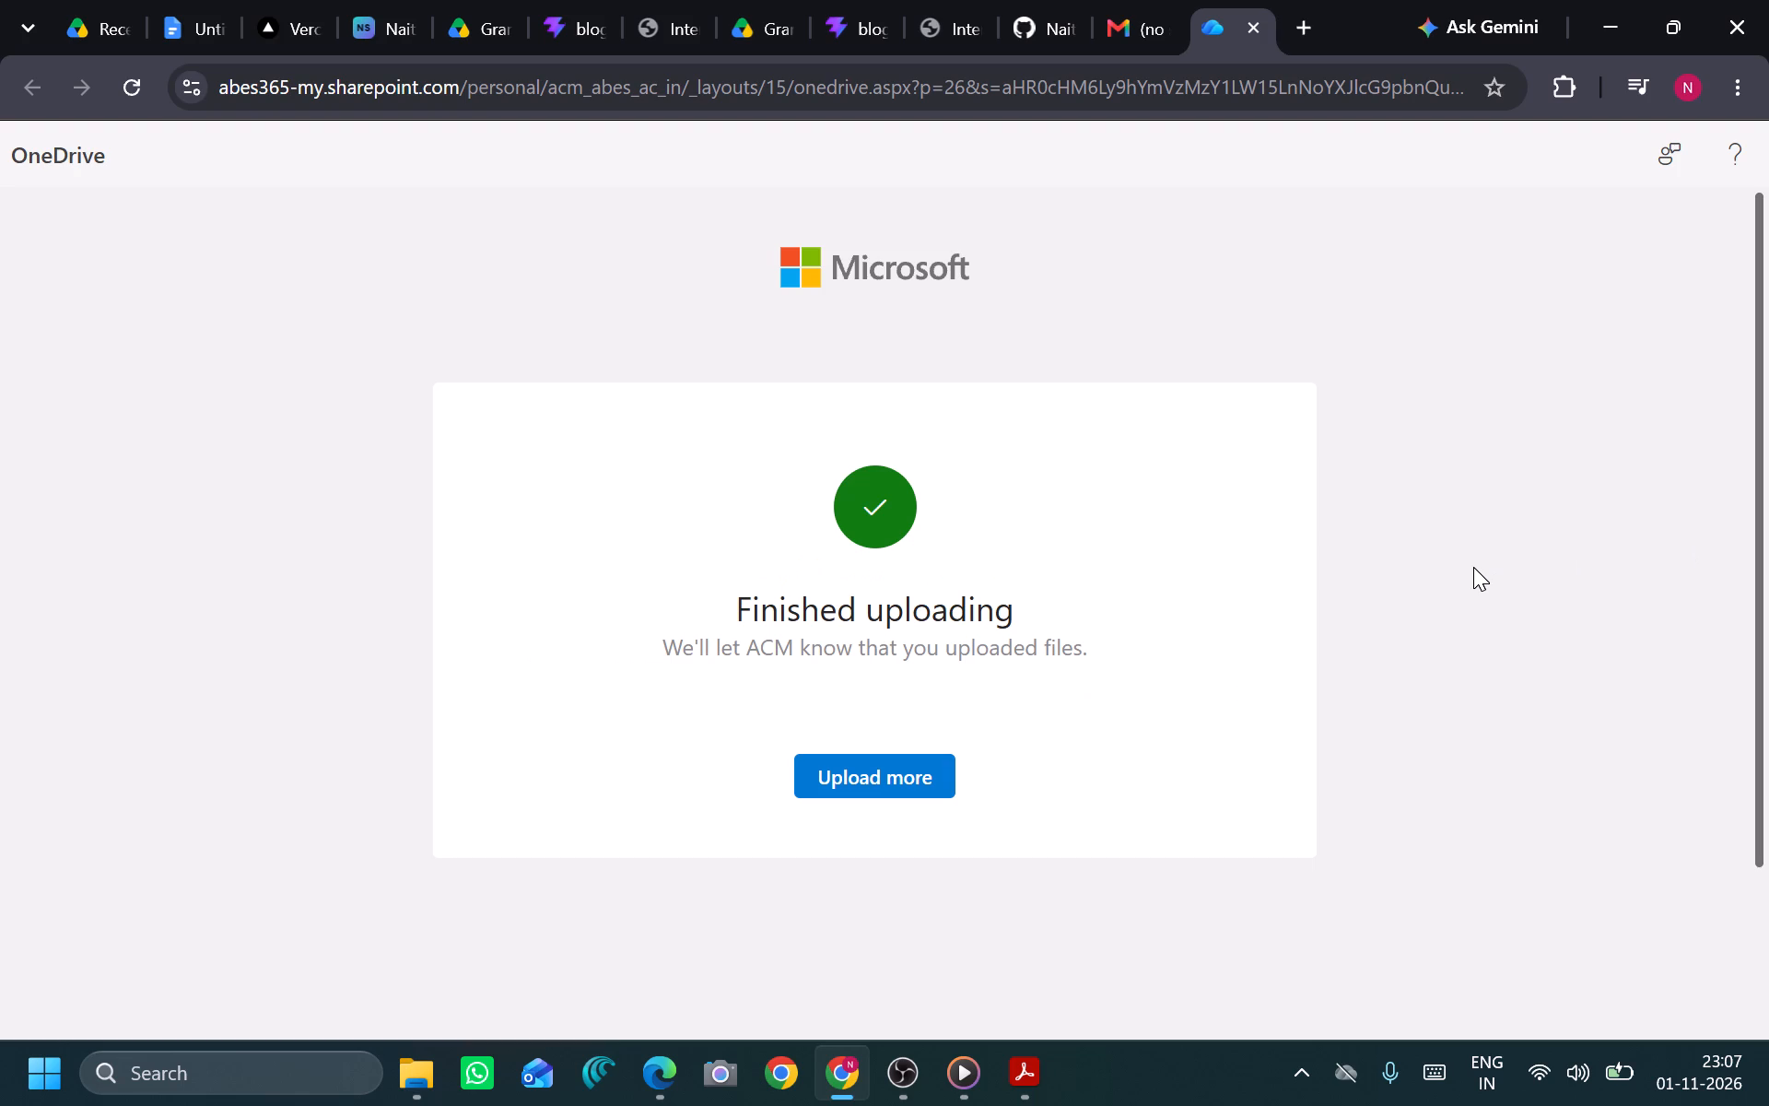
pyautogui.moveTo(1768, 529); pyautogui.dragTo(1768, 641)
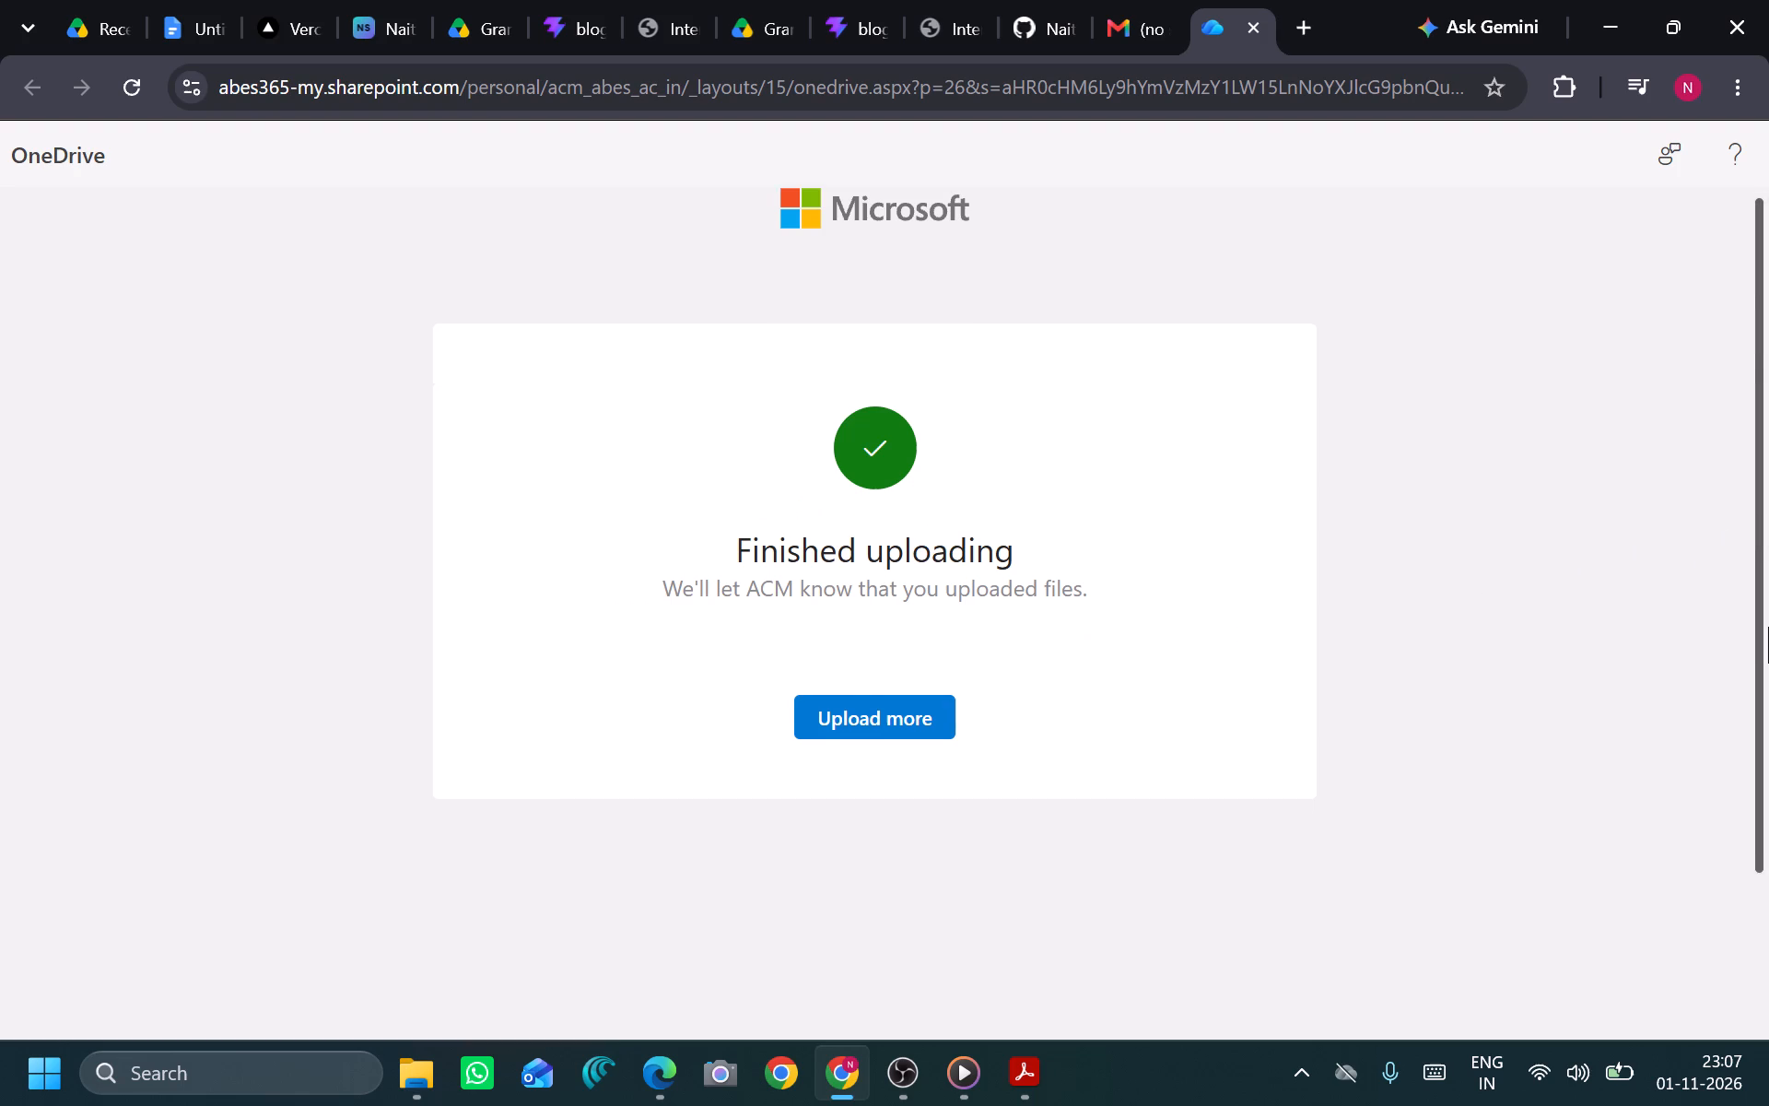
# Open OneDrive's feedback pane from the upload confirmation page.
pyautogui.moveTo(1768, 641); pyautogui.dragTo(1768, 323)
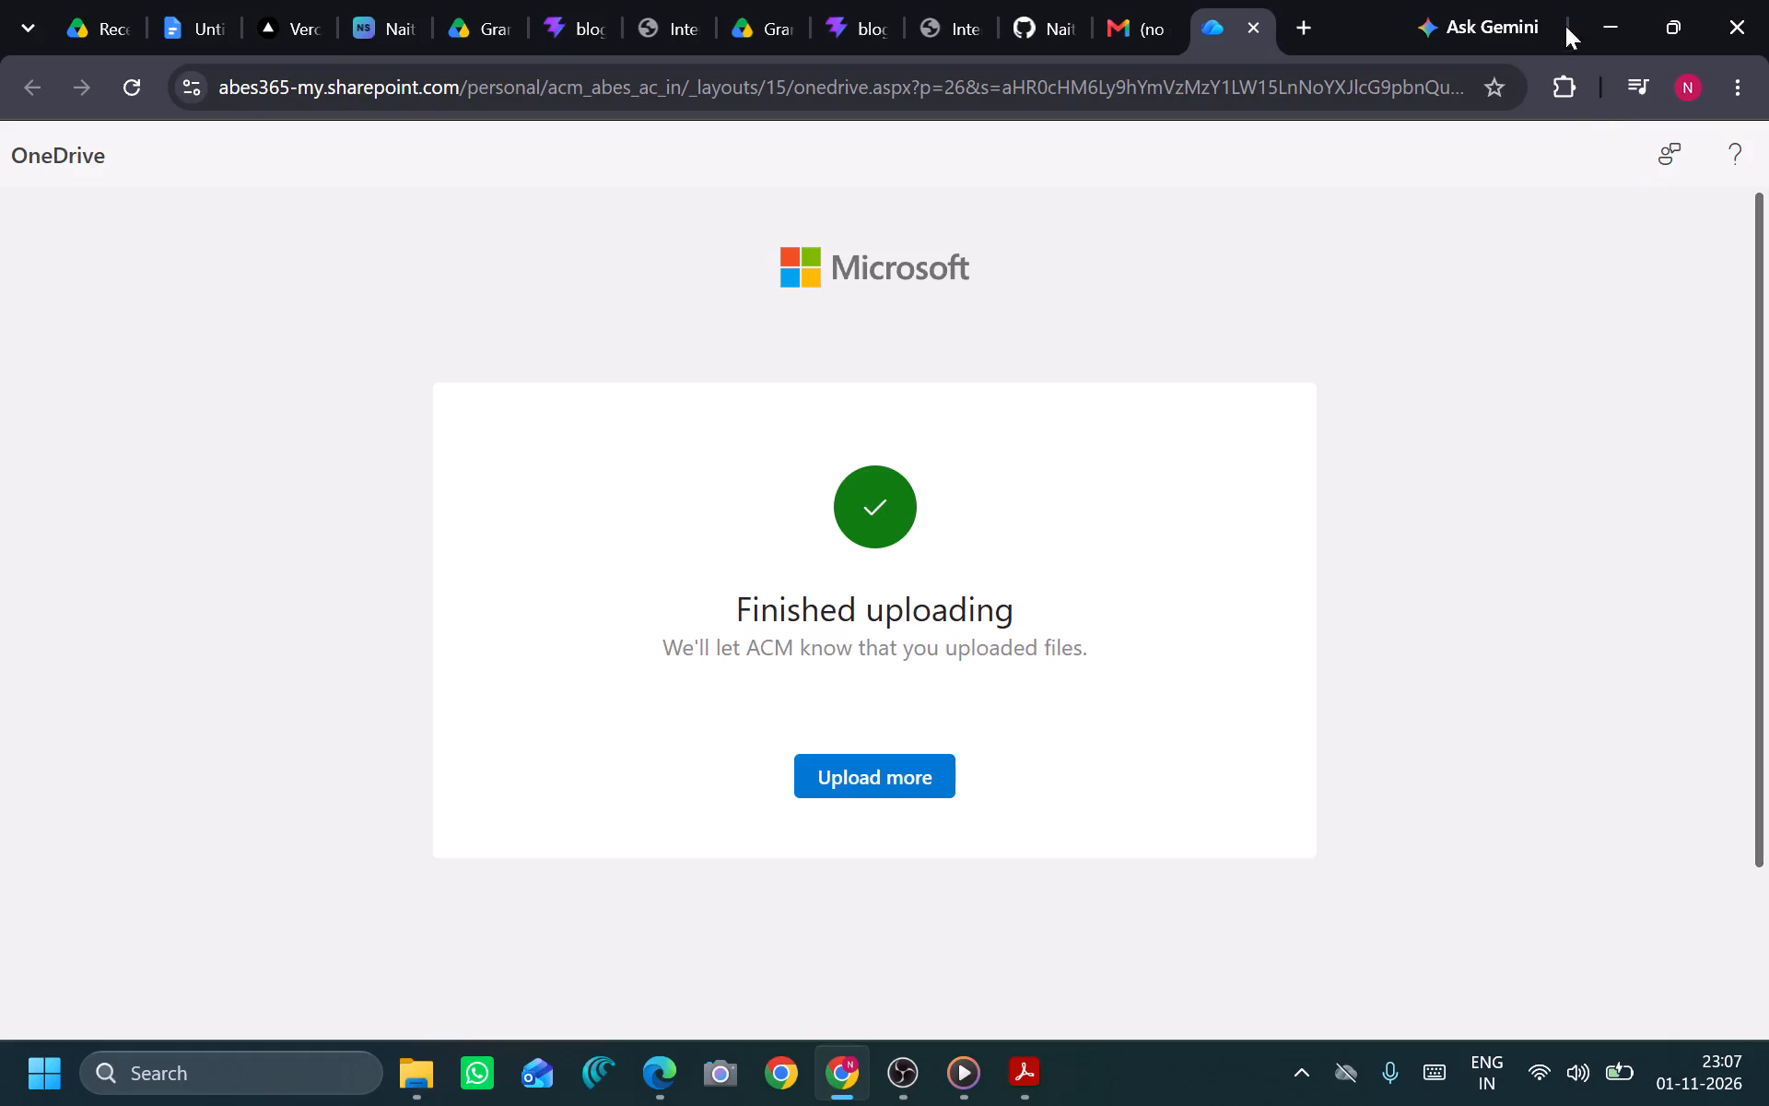
pyautogui.click(1669, 159)
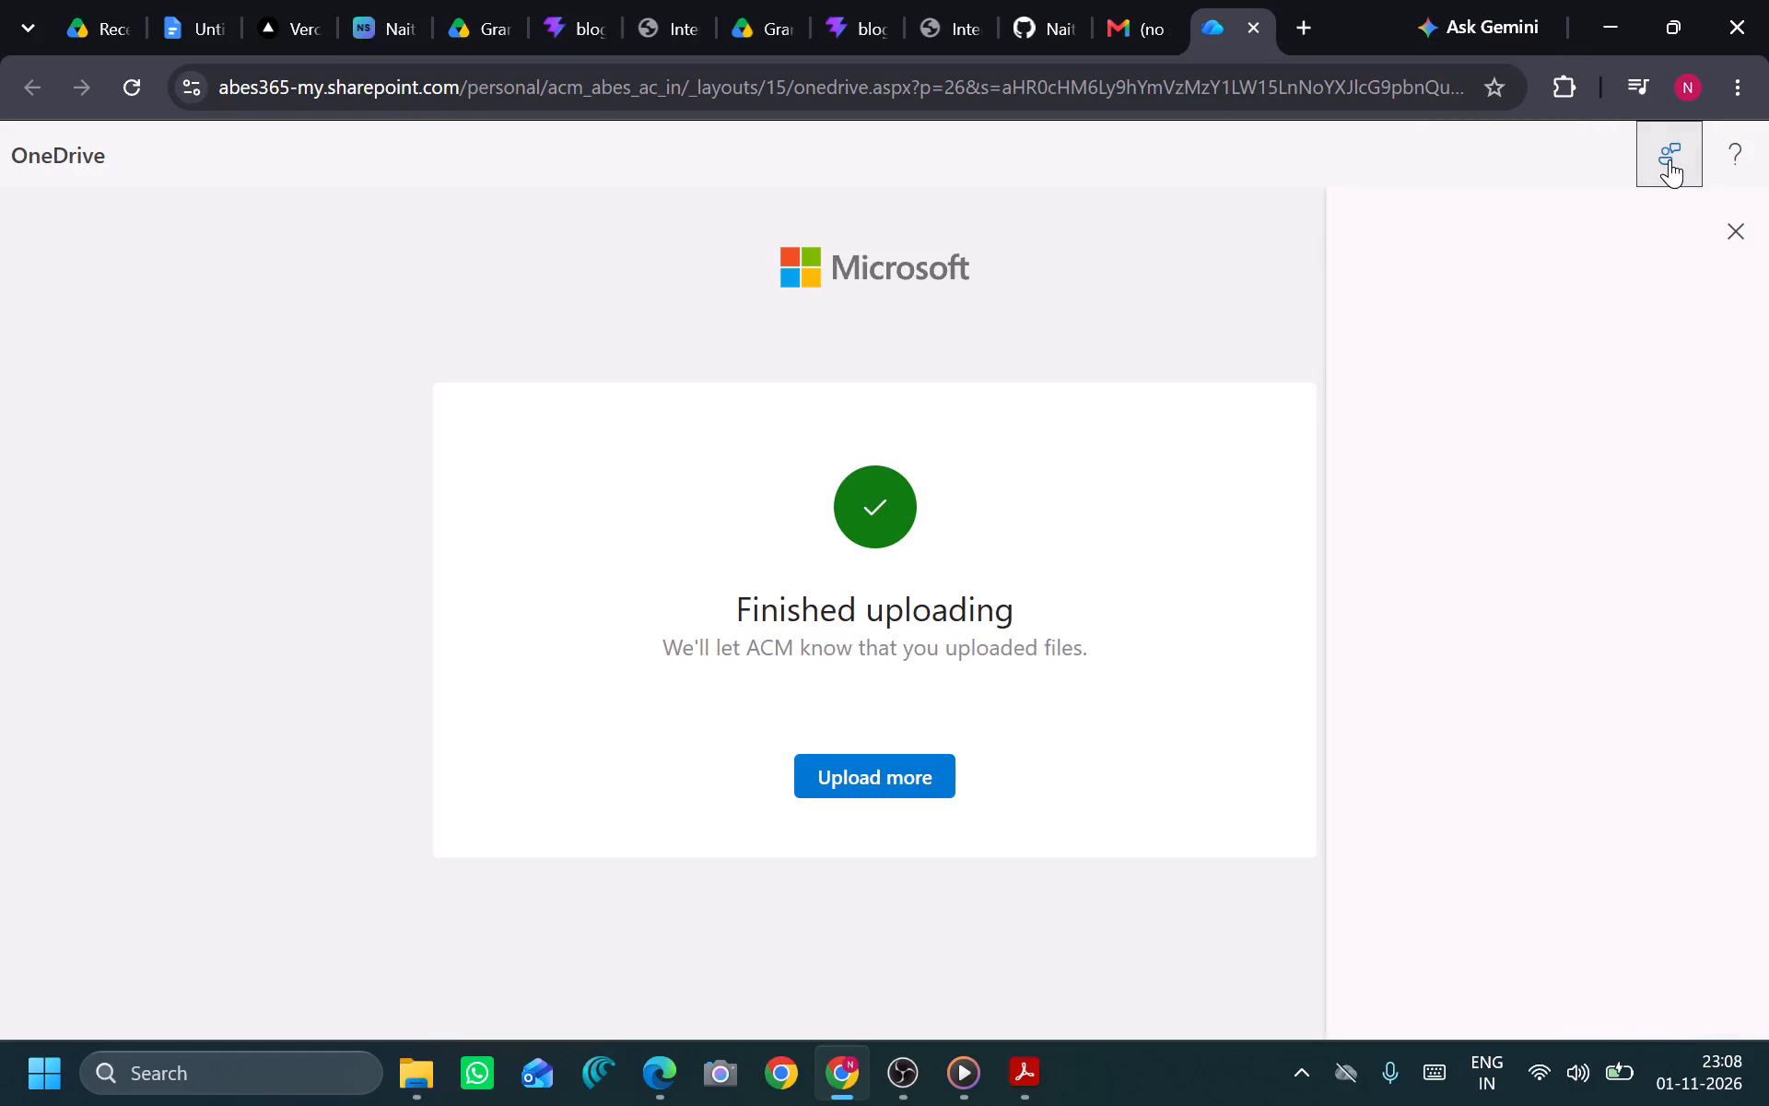
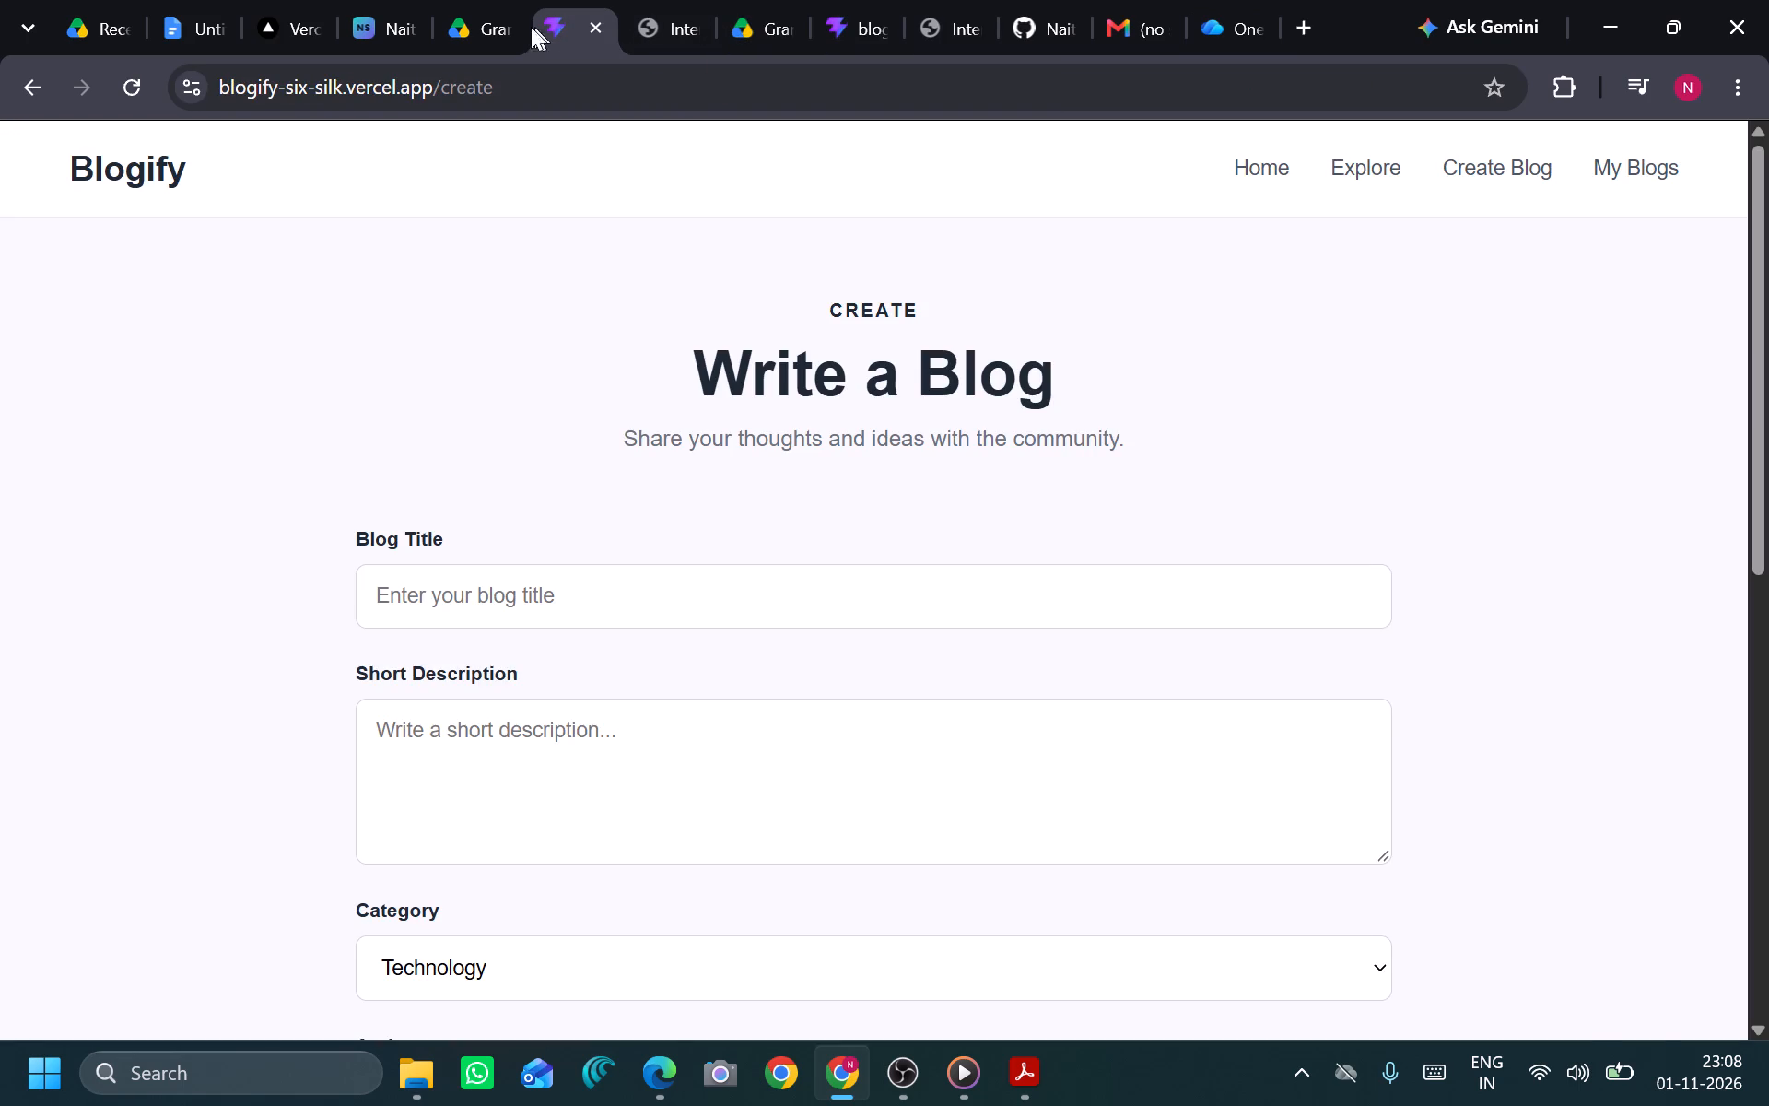
# View the GrandHeck.pdf certificate, and look over the deployed portfolio site from its introduction down to the Education section.
pyautogui.click(459, 20)
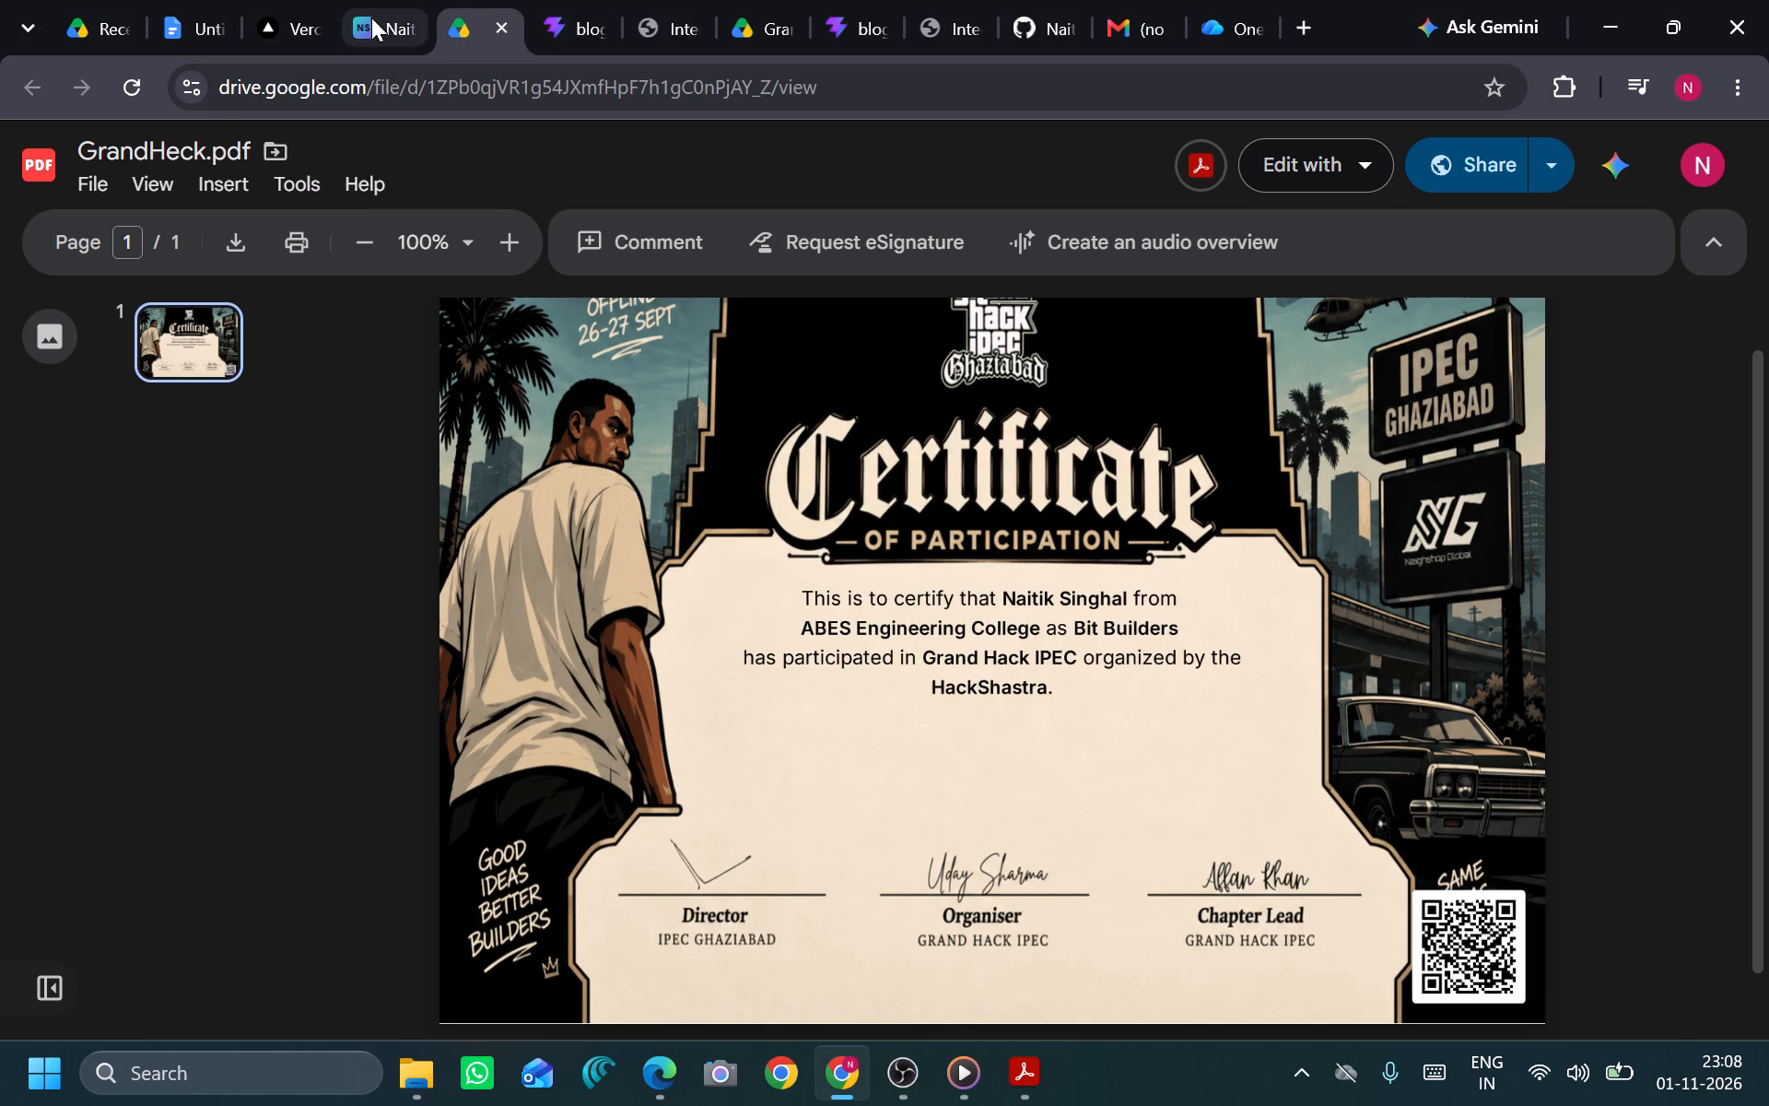
pyautogui.click(371, 18)
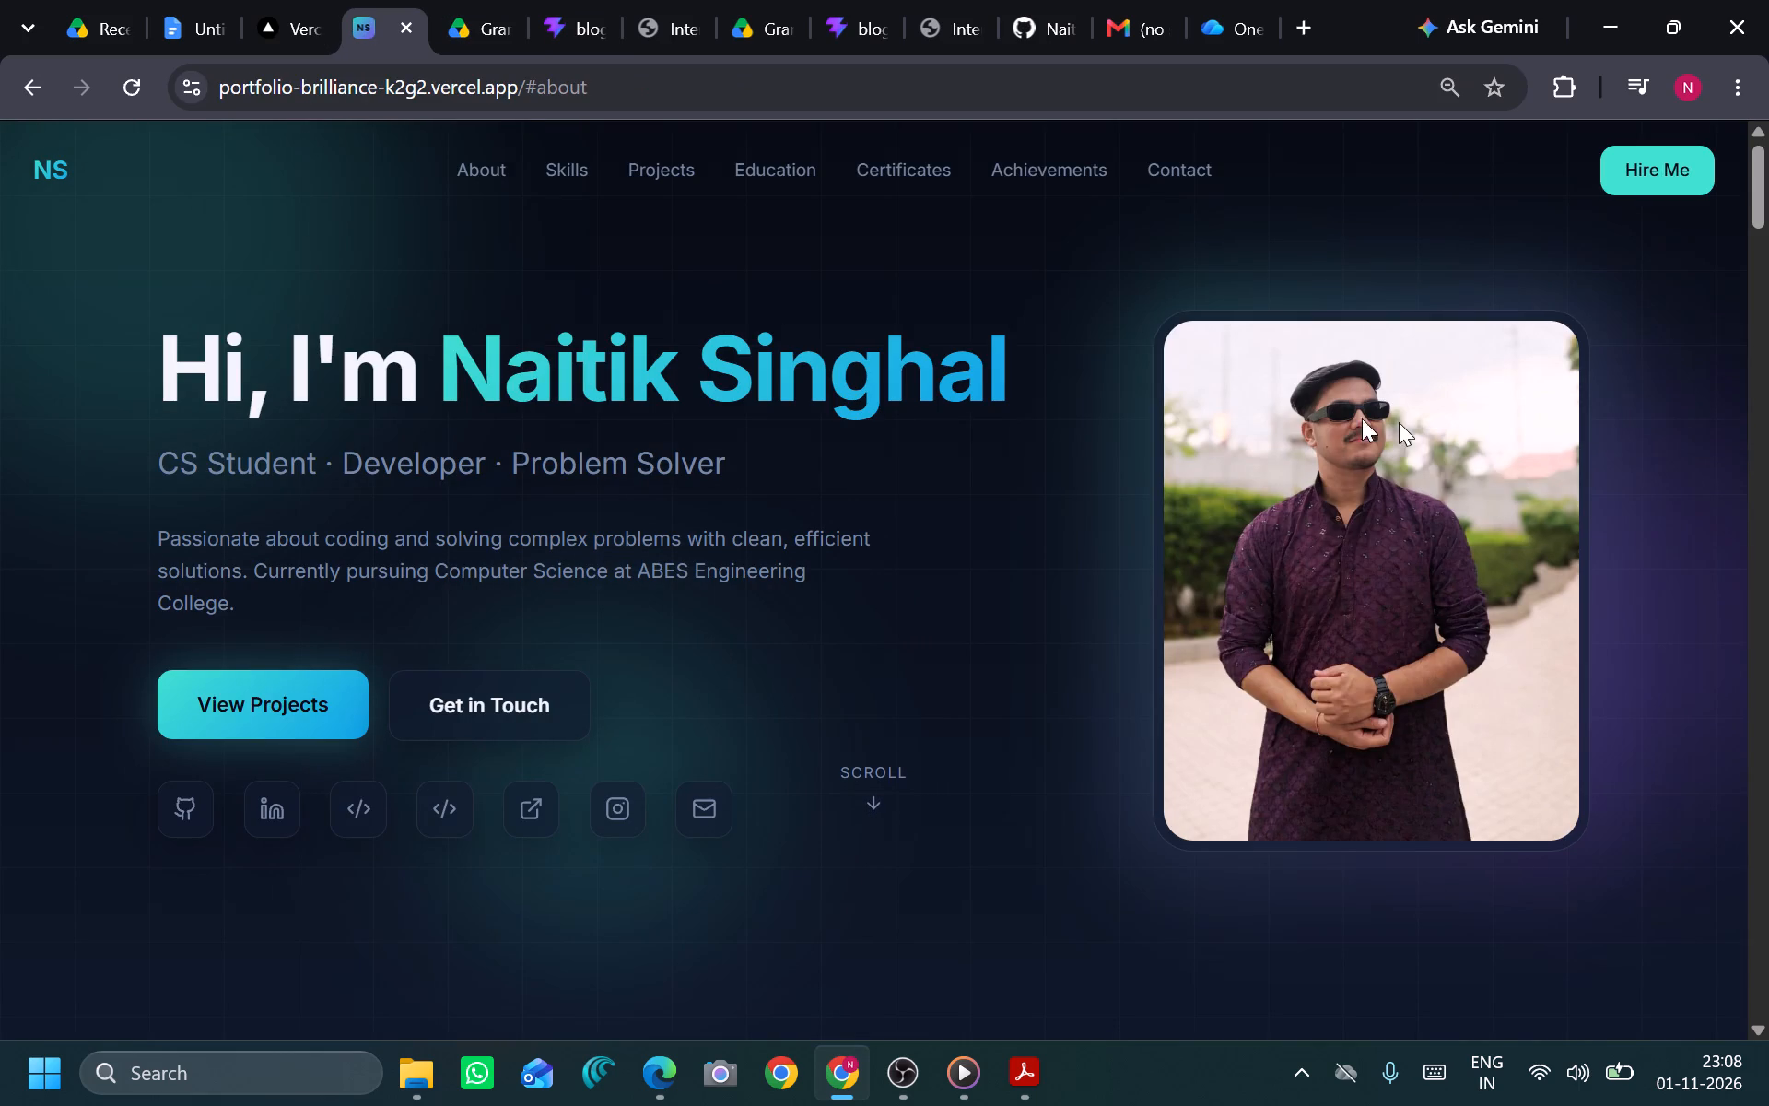
pyautogui.moveTo(1768, 206); pyautogui.dragTo(1768, 241)
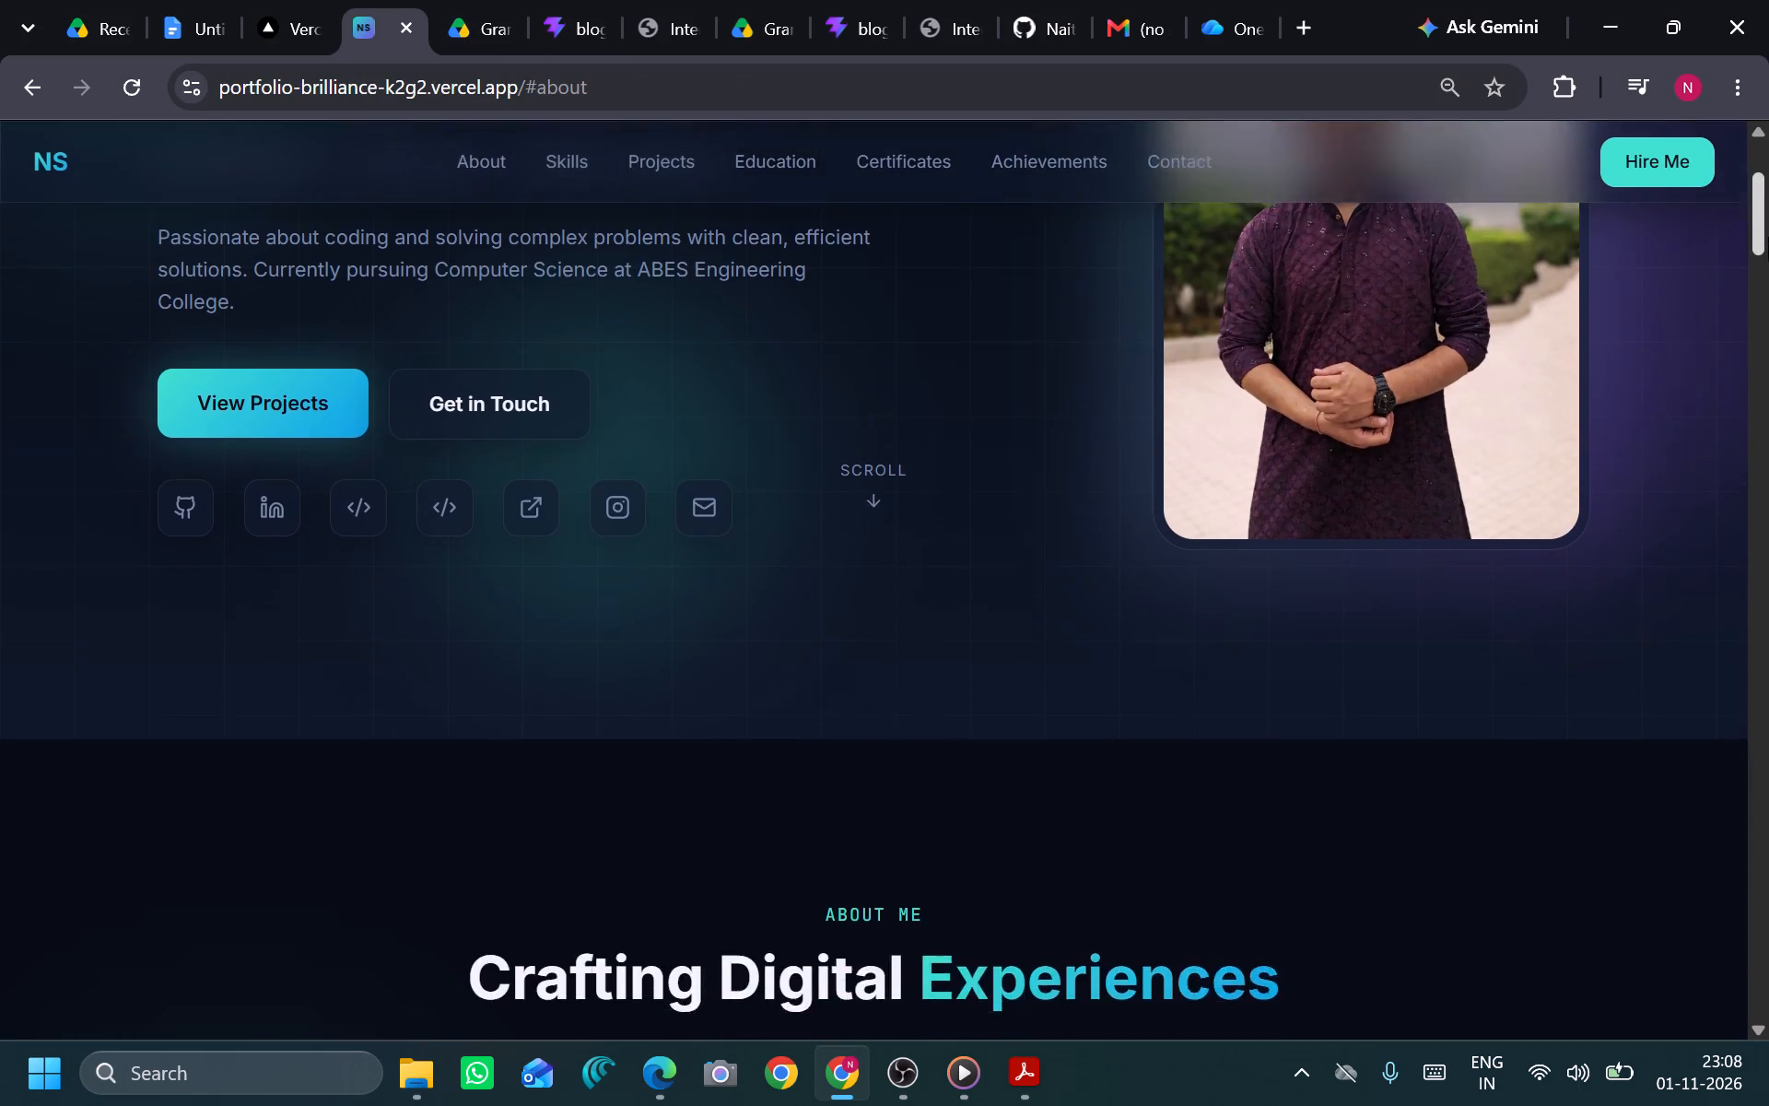
pyautogui.moveTo(1768, 241); pyautogui.dragTo(1756, 601)
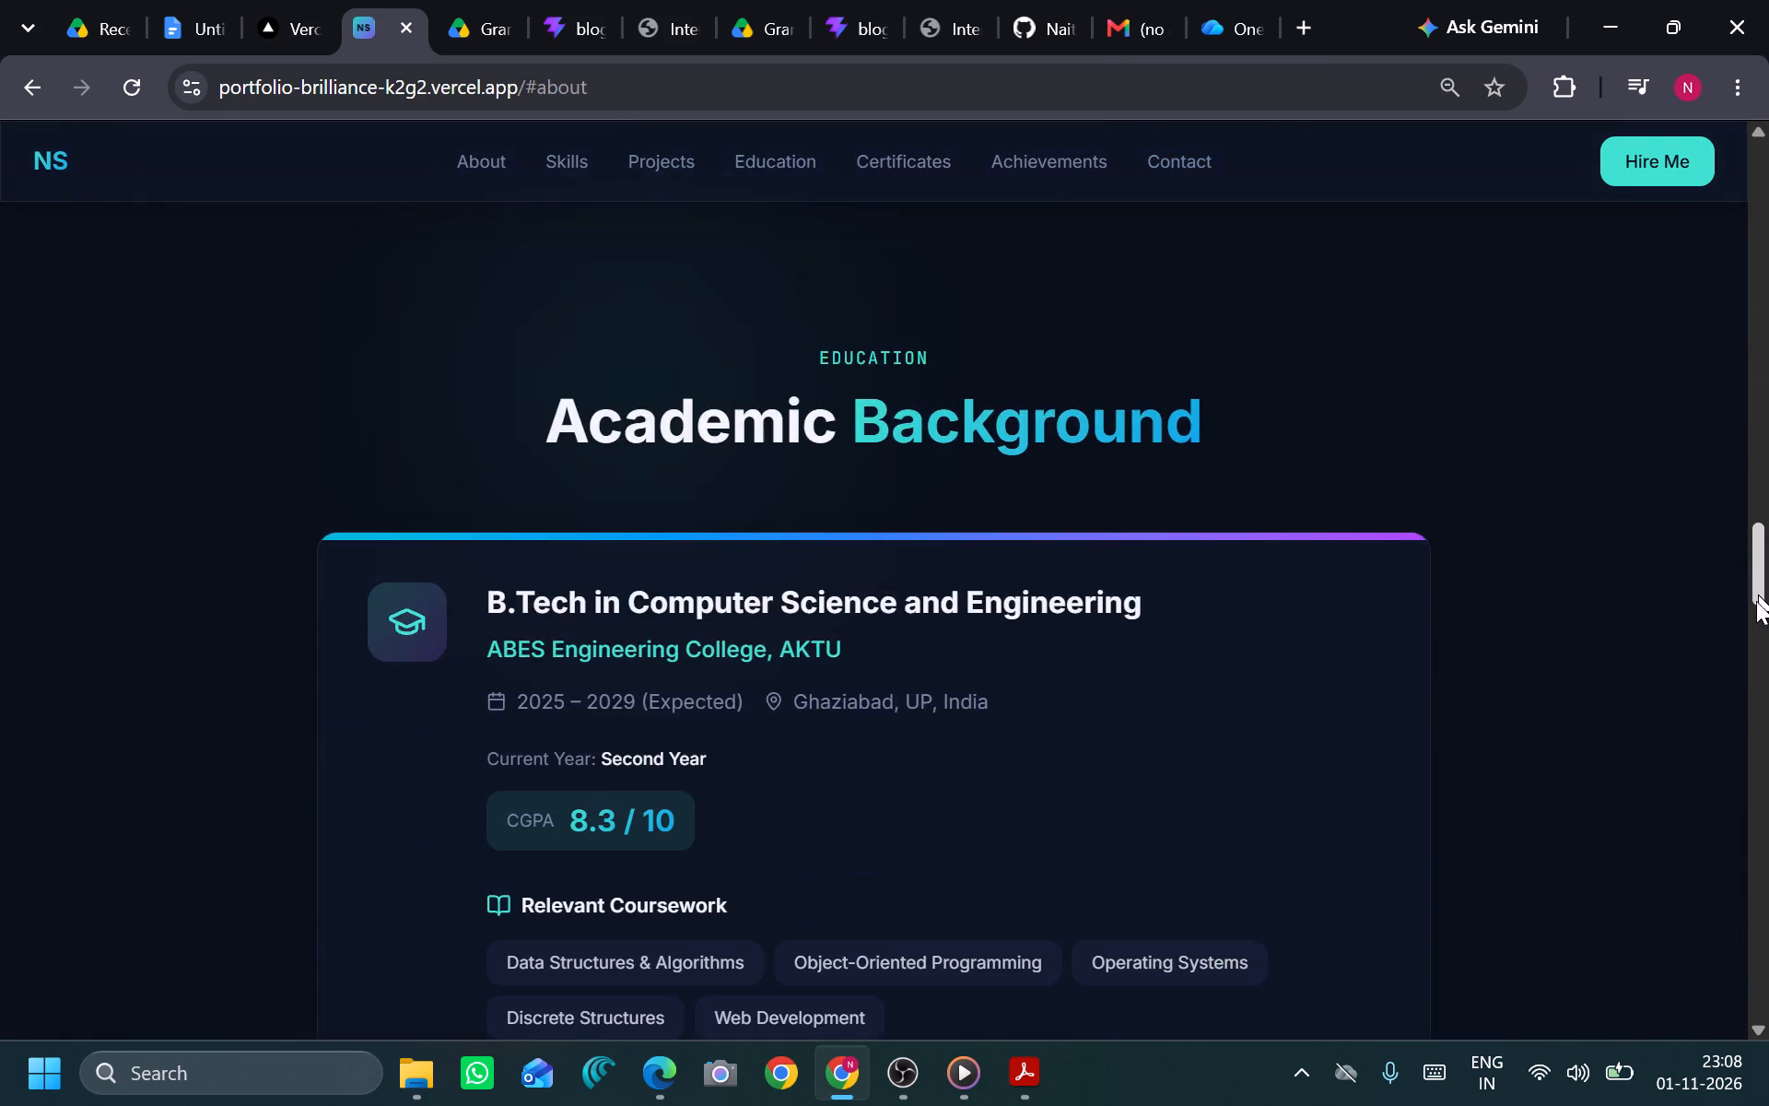
pyautogui.moveTo(1756, 601); pyautogui.dragTo(1768, 227)
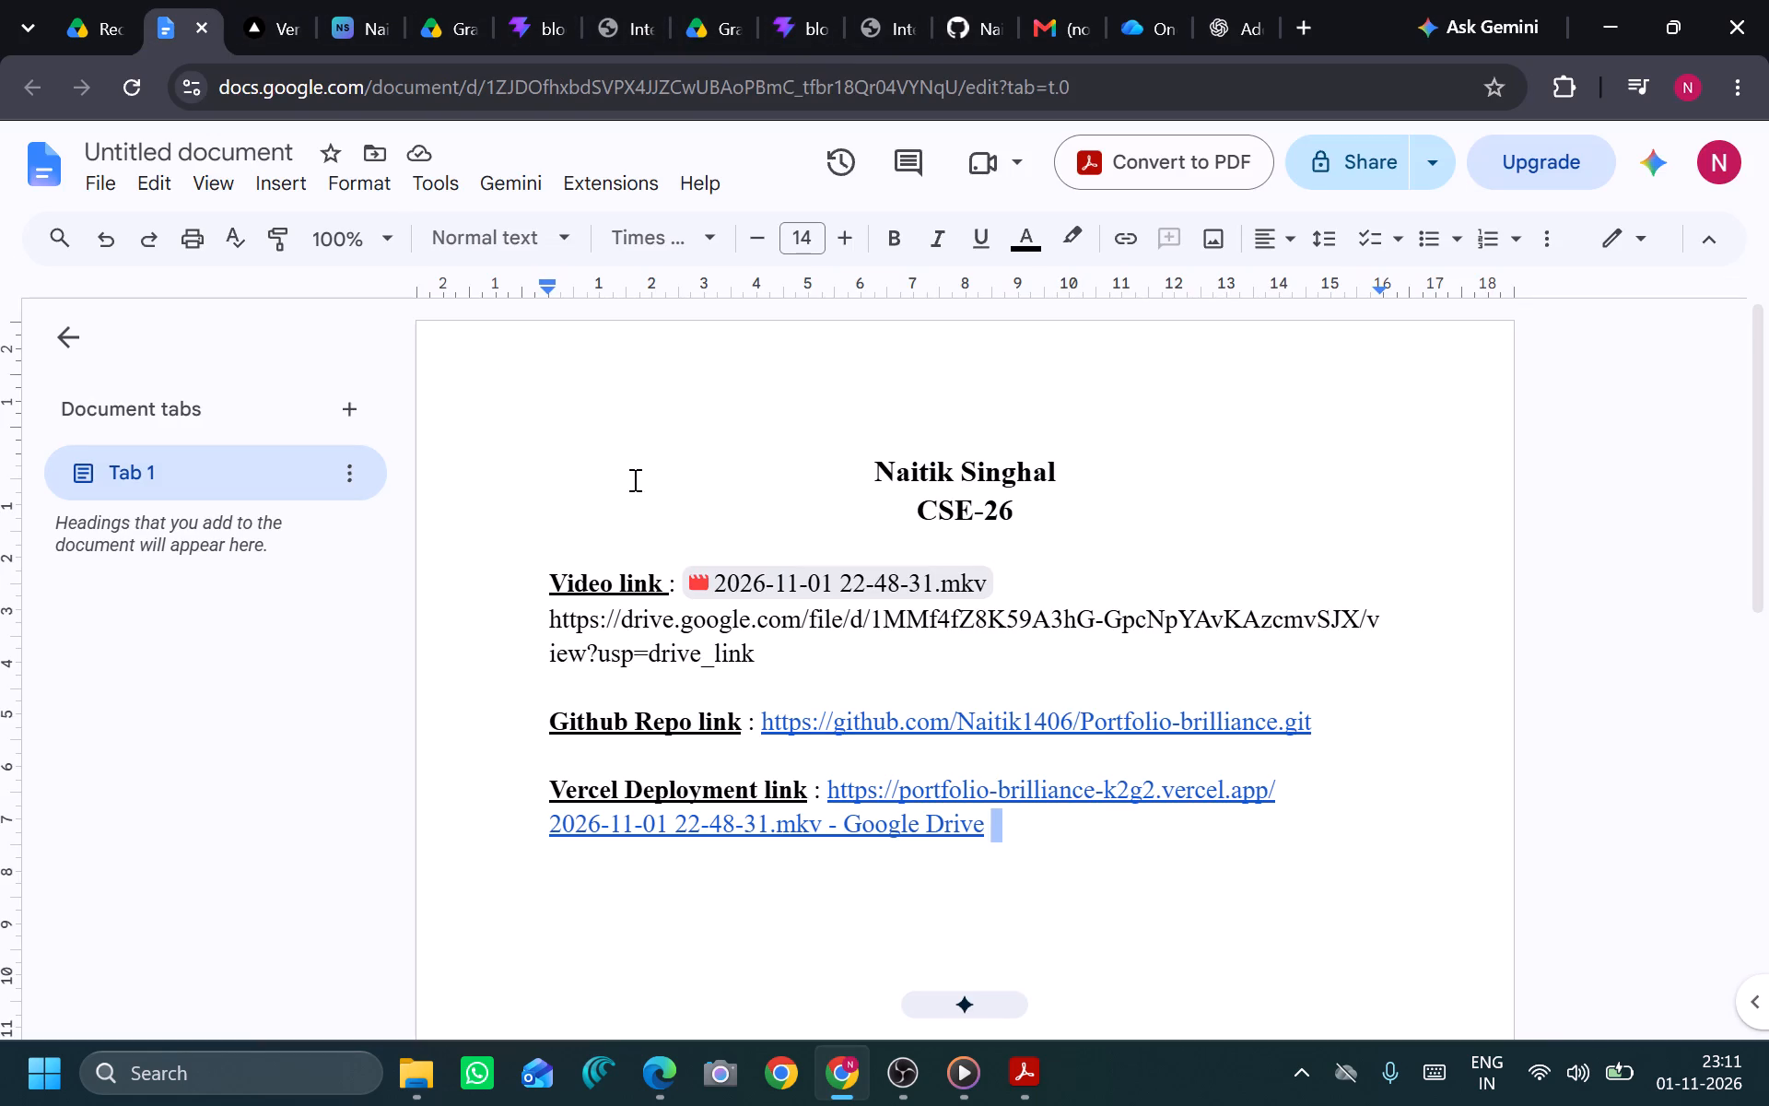
pyautogui.moveTo(546, 617); pyautogui.dragTo(781, 651)
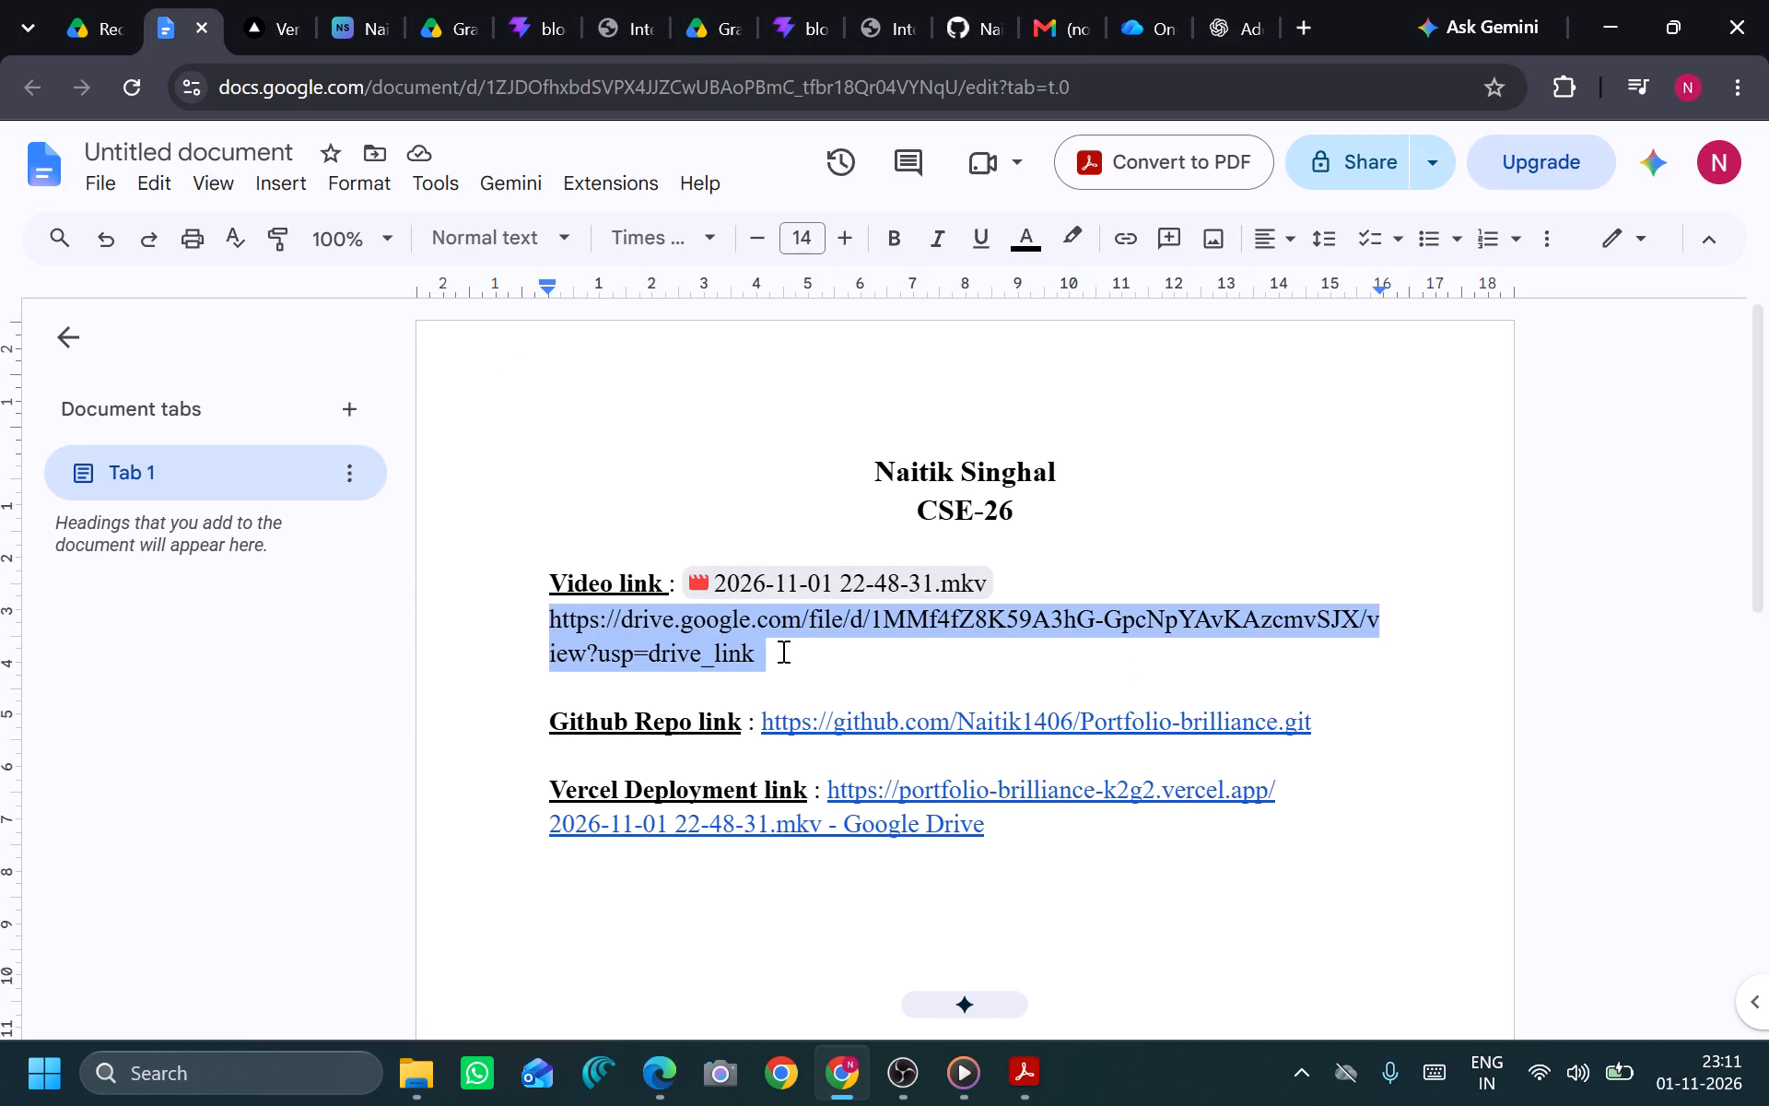
pyautogui.moveTo(781, 651); pyautogui.dragTo(782, 651)
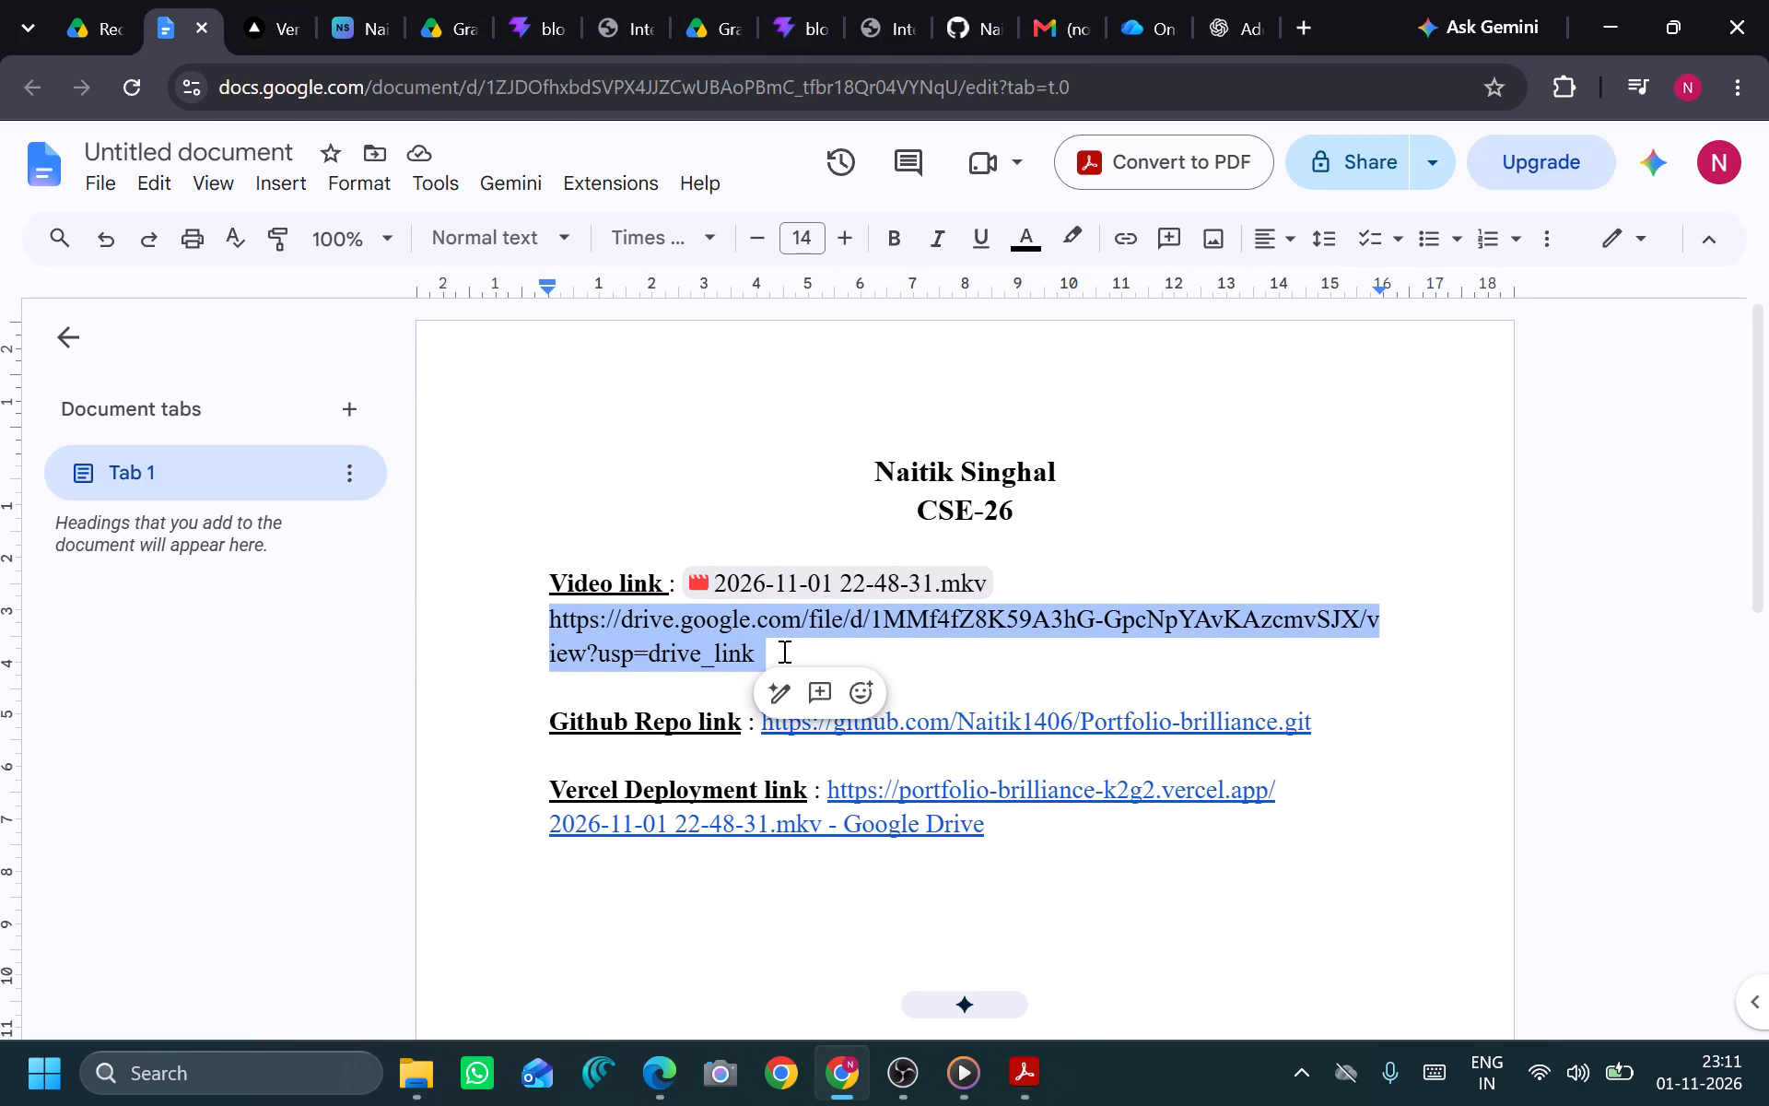
pyautogui.hotkey('ctrl', 'k')
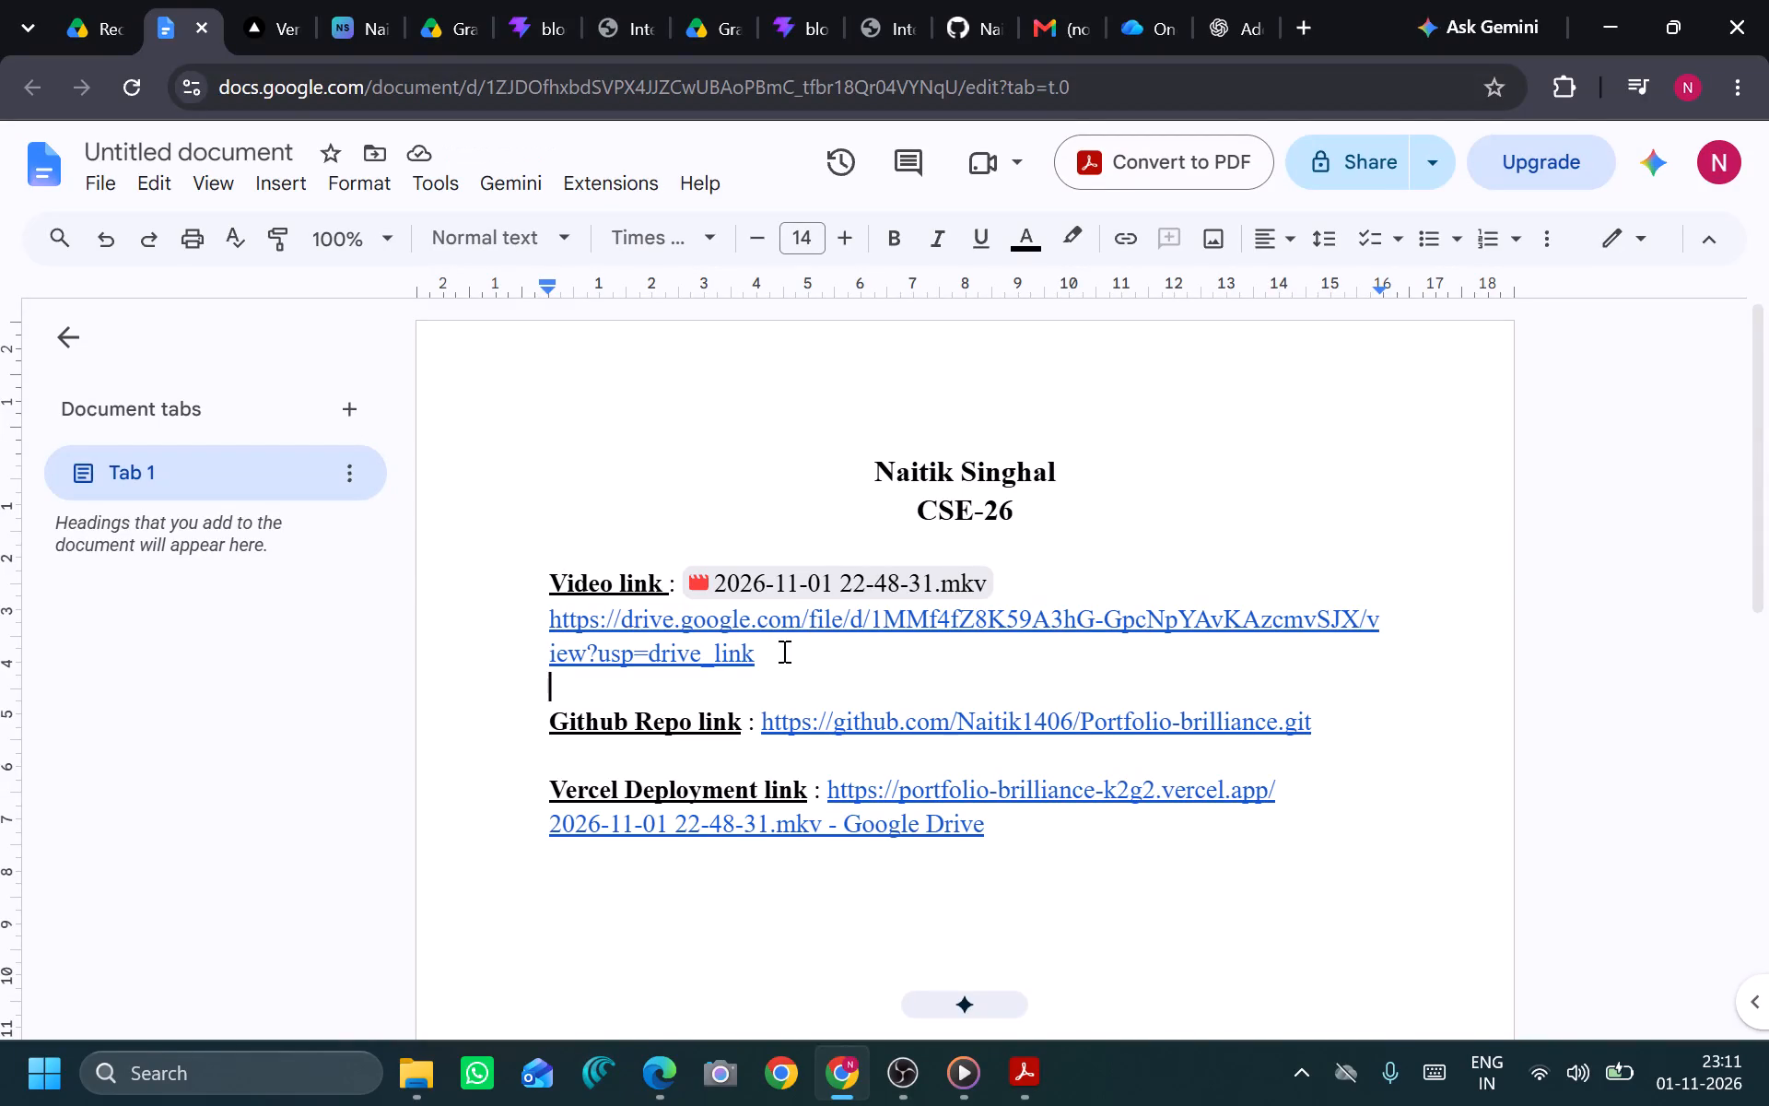
pyautogui.click(1015, 582)
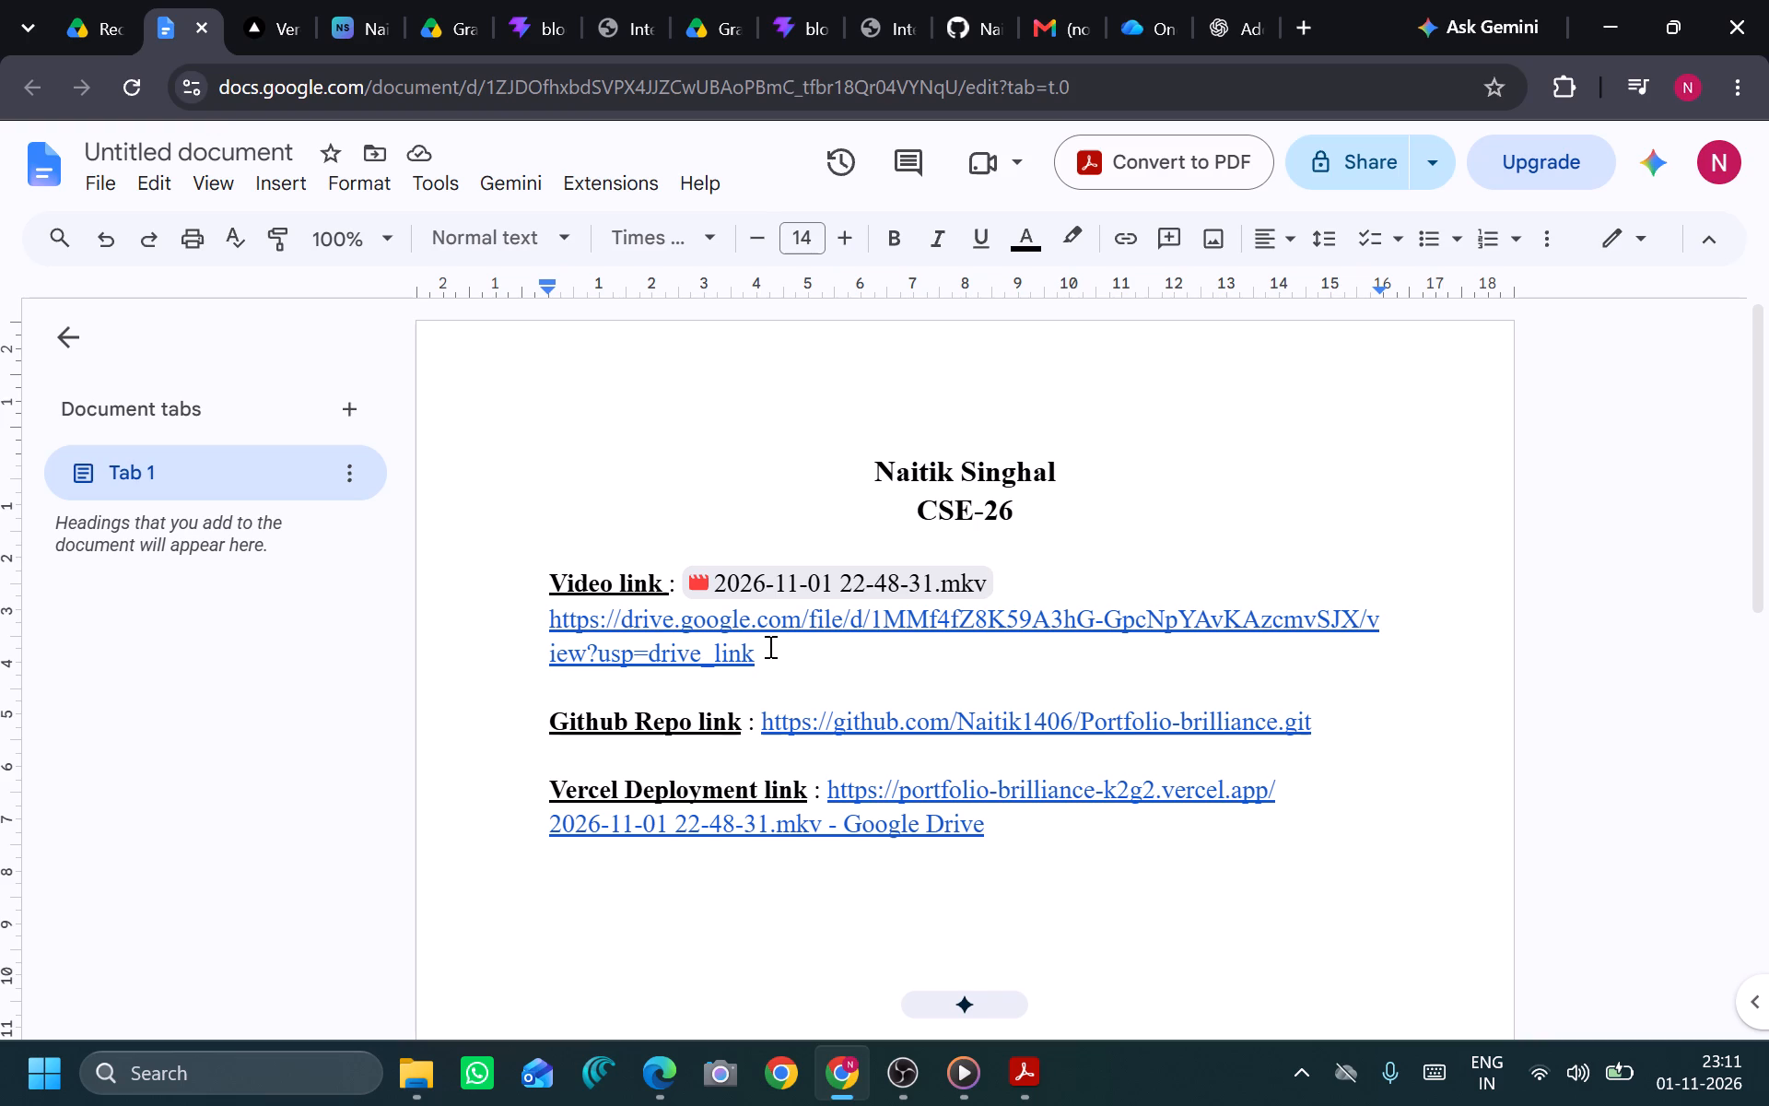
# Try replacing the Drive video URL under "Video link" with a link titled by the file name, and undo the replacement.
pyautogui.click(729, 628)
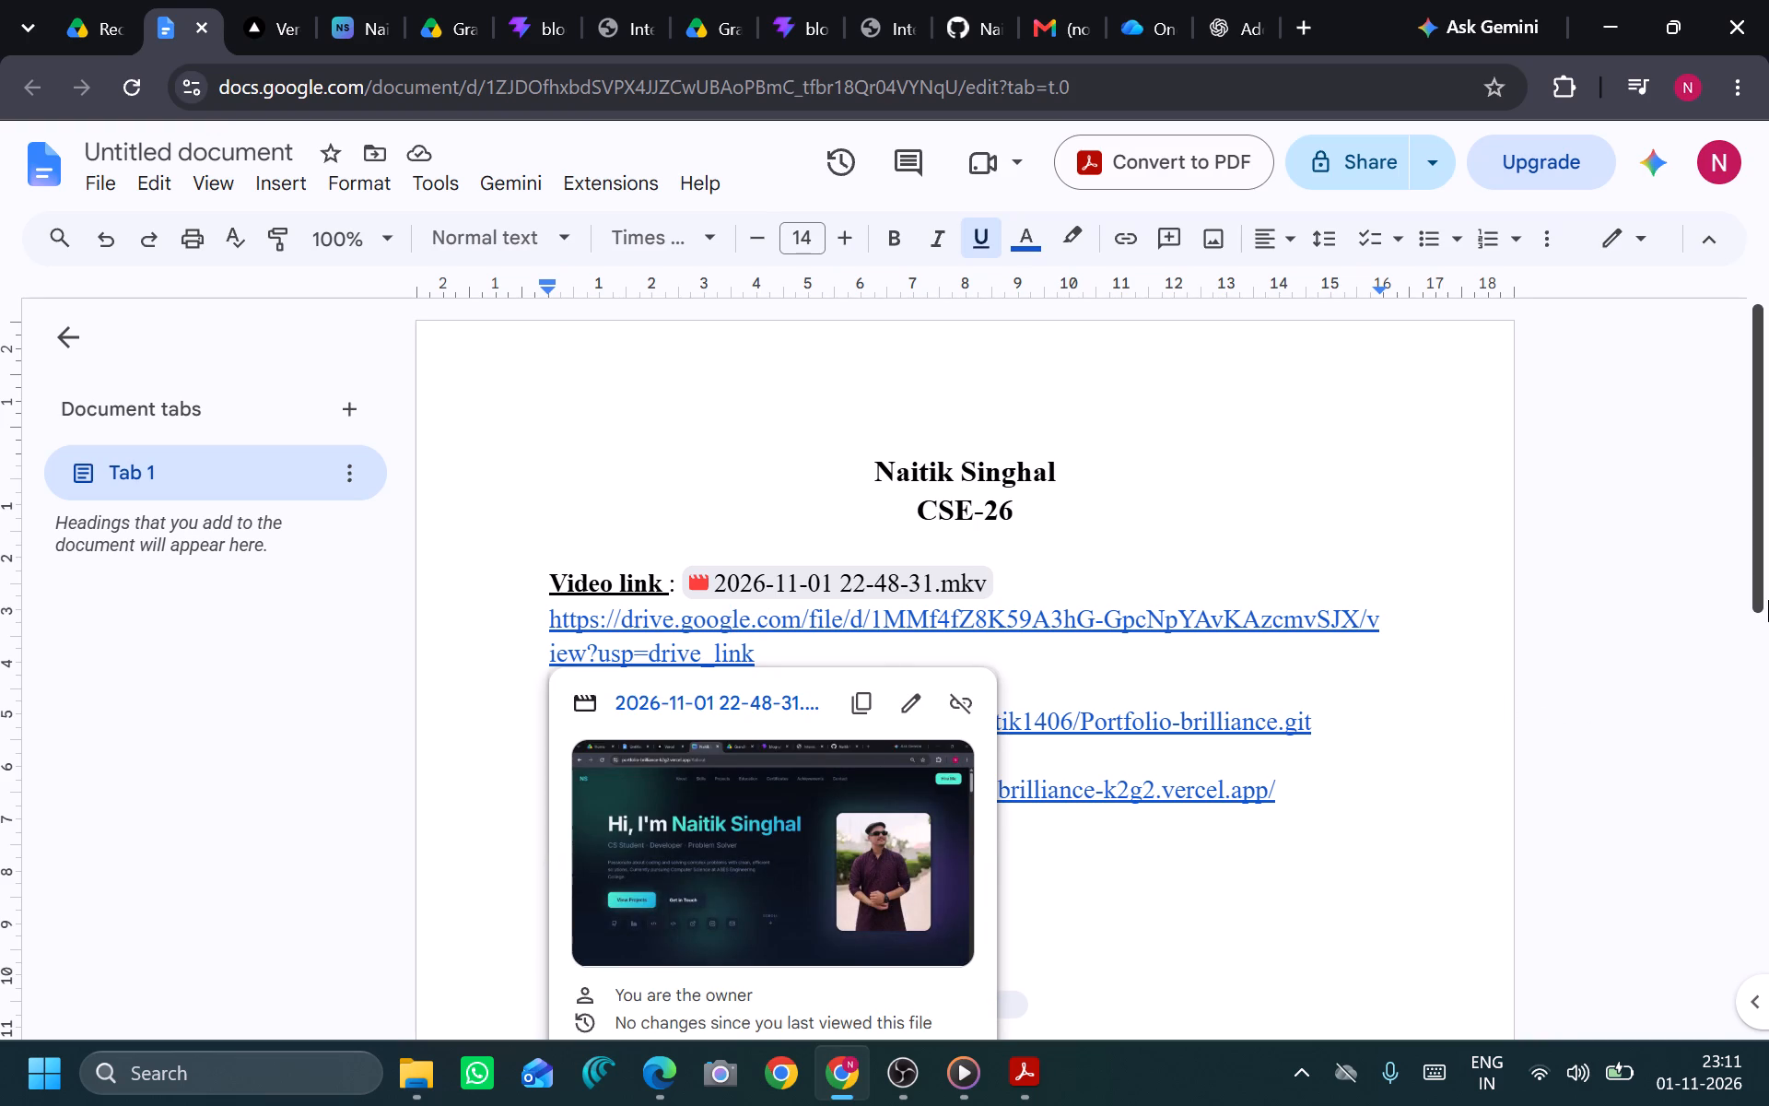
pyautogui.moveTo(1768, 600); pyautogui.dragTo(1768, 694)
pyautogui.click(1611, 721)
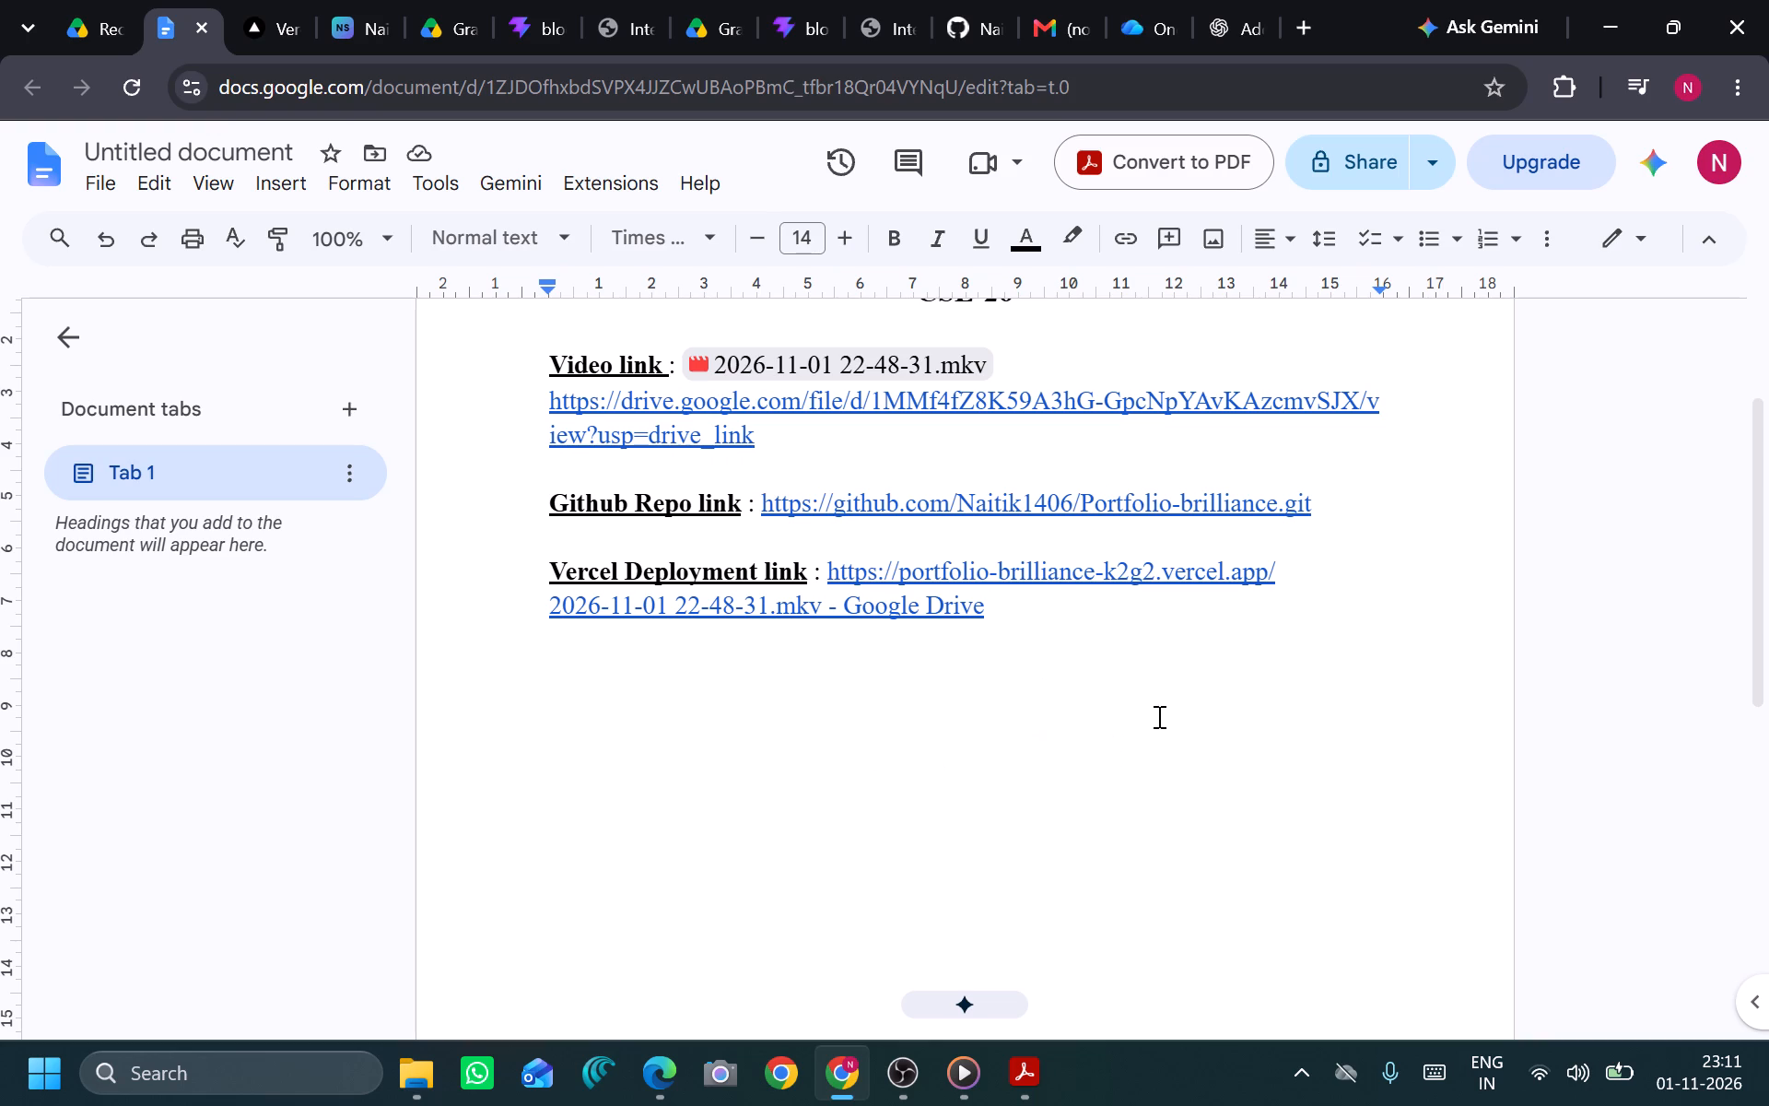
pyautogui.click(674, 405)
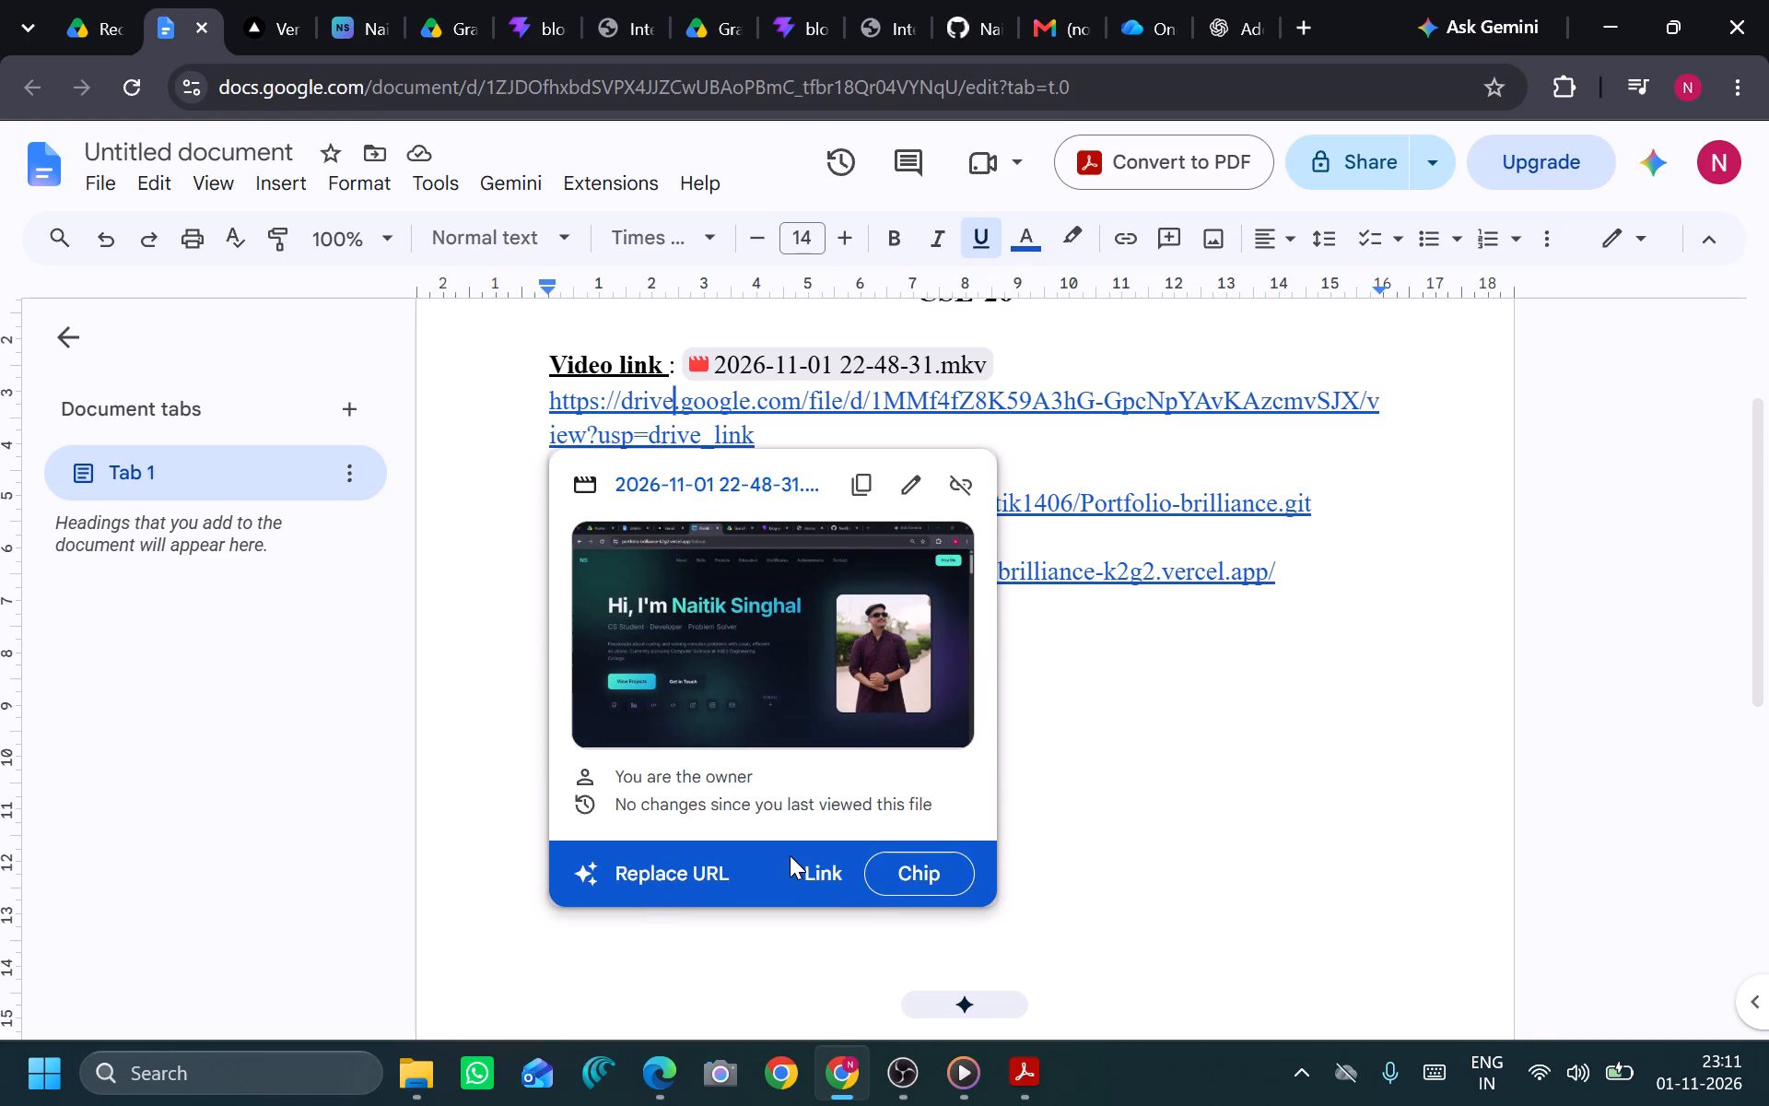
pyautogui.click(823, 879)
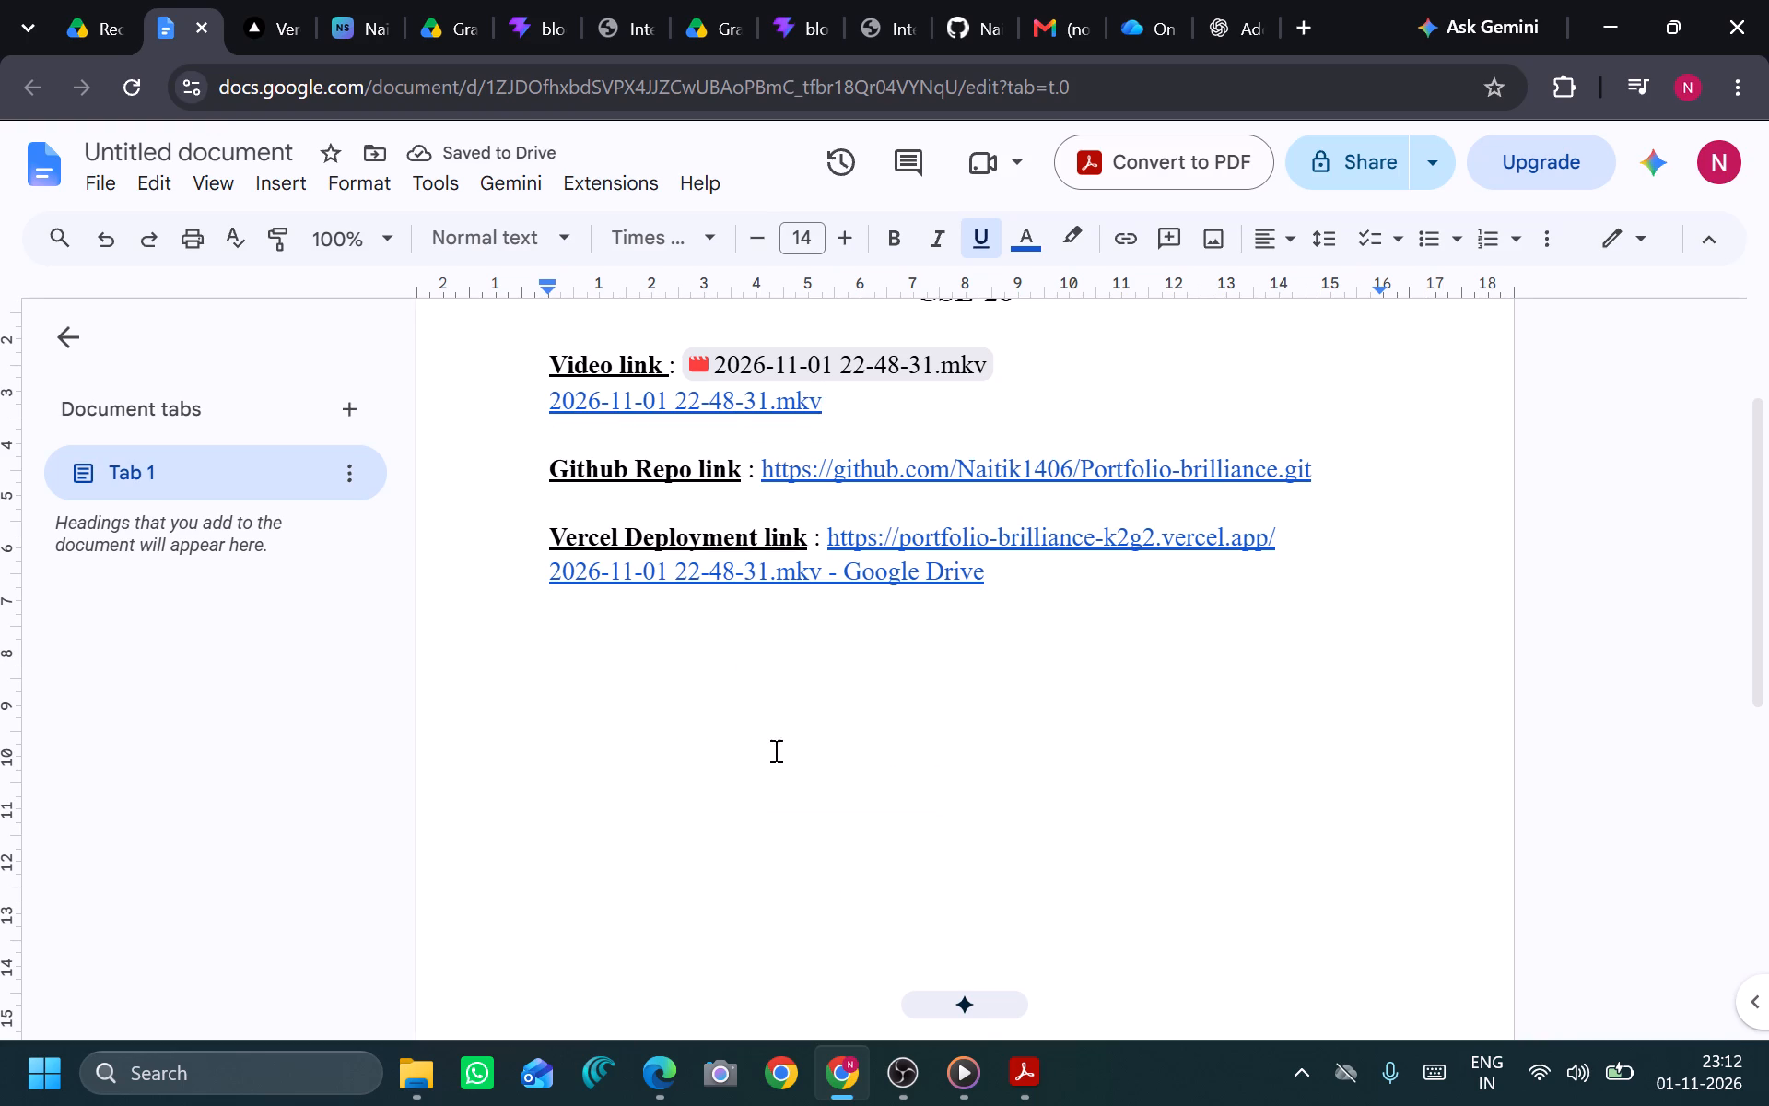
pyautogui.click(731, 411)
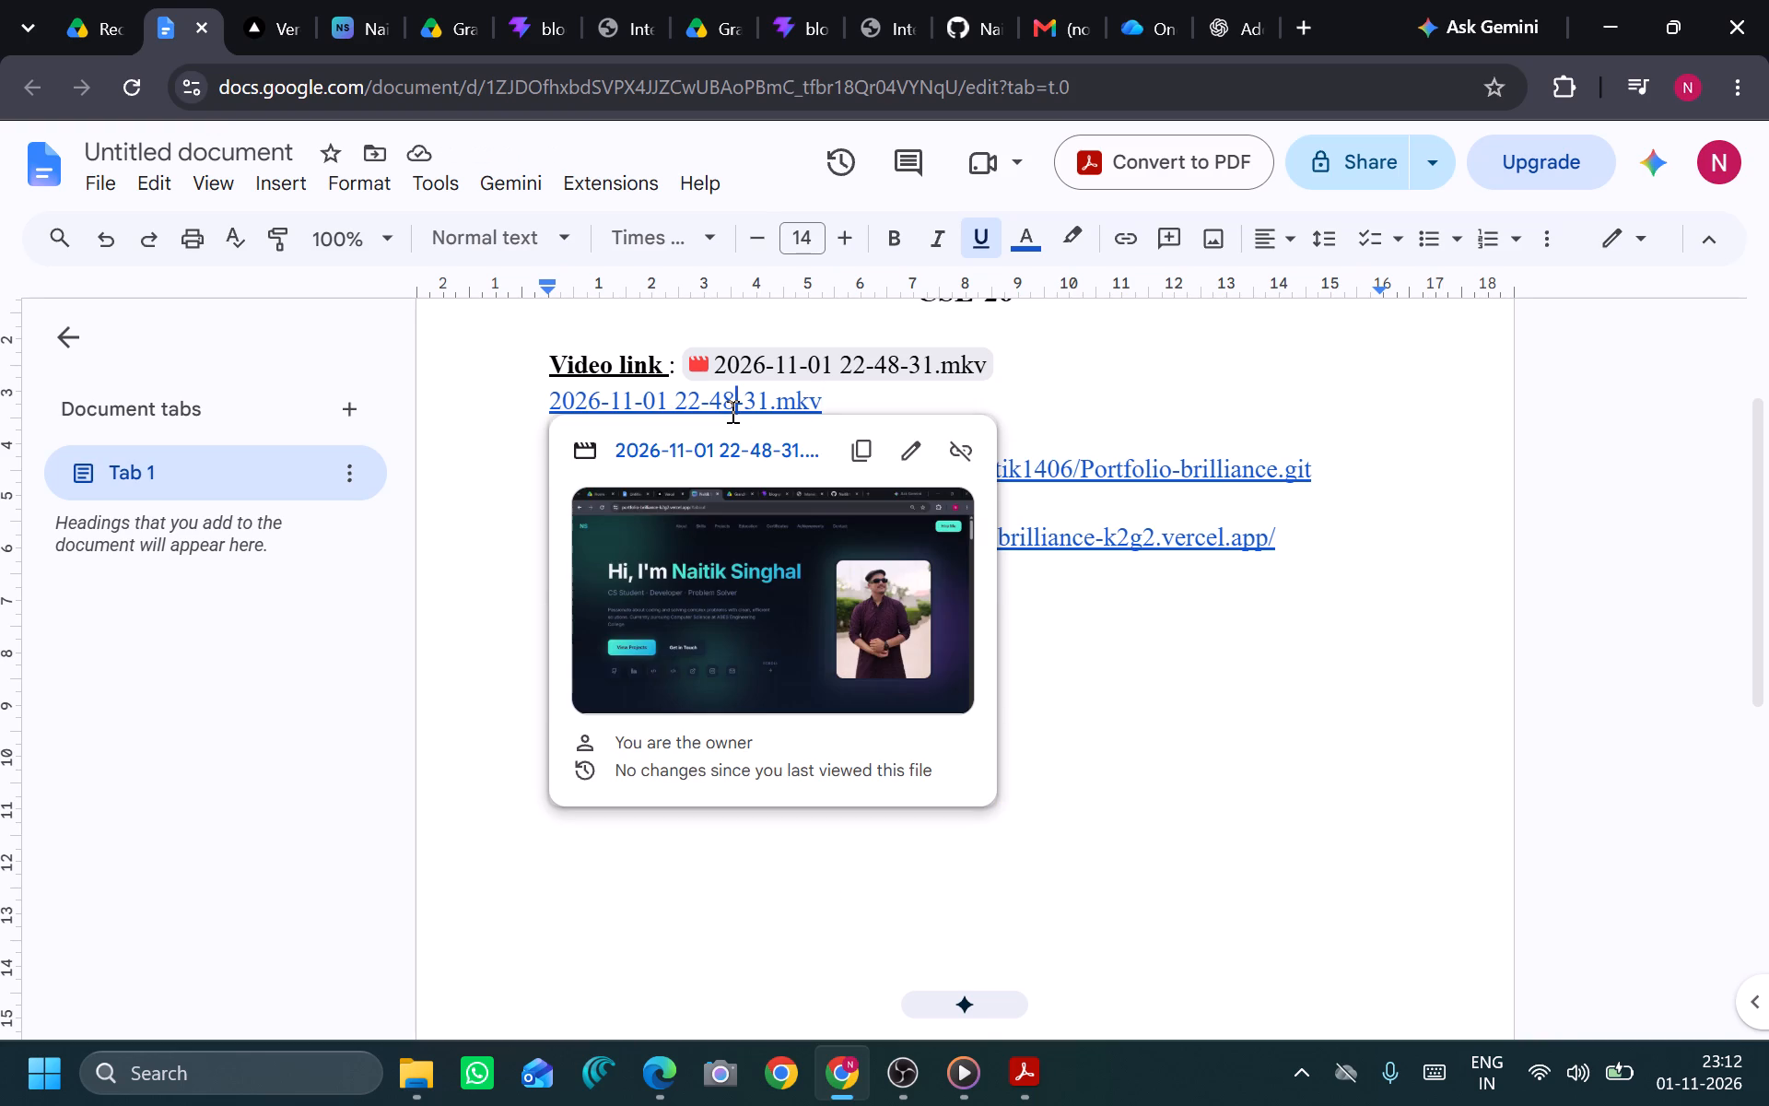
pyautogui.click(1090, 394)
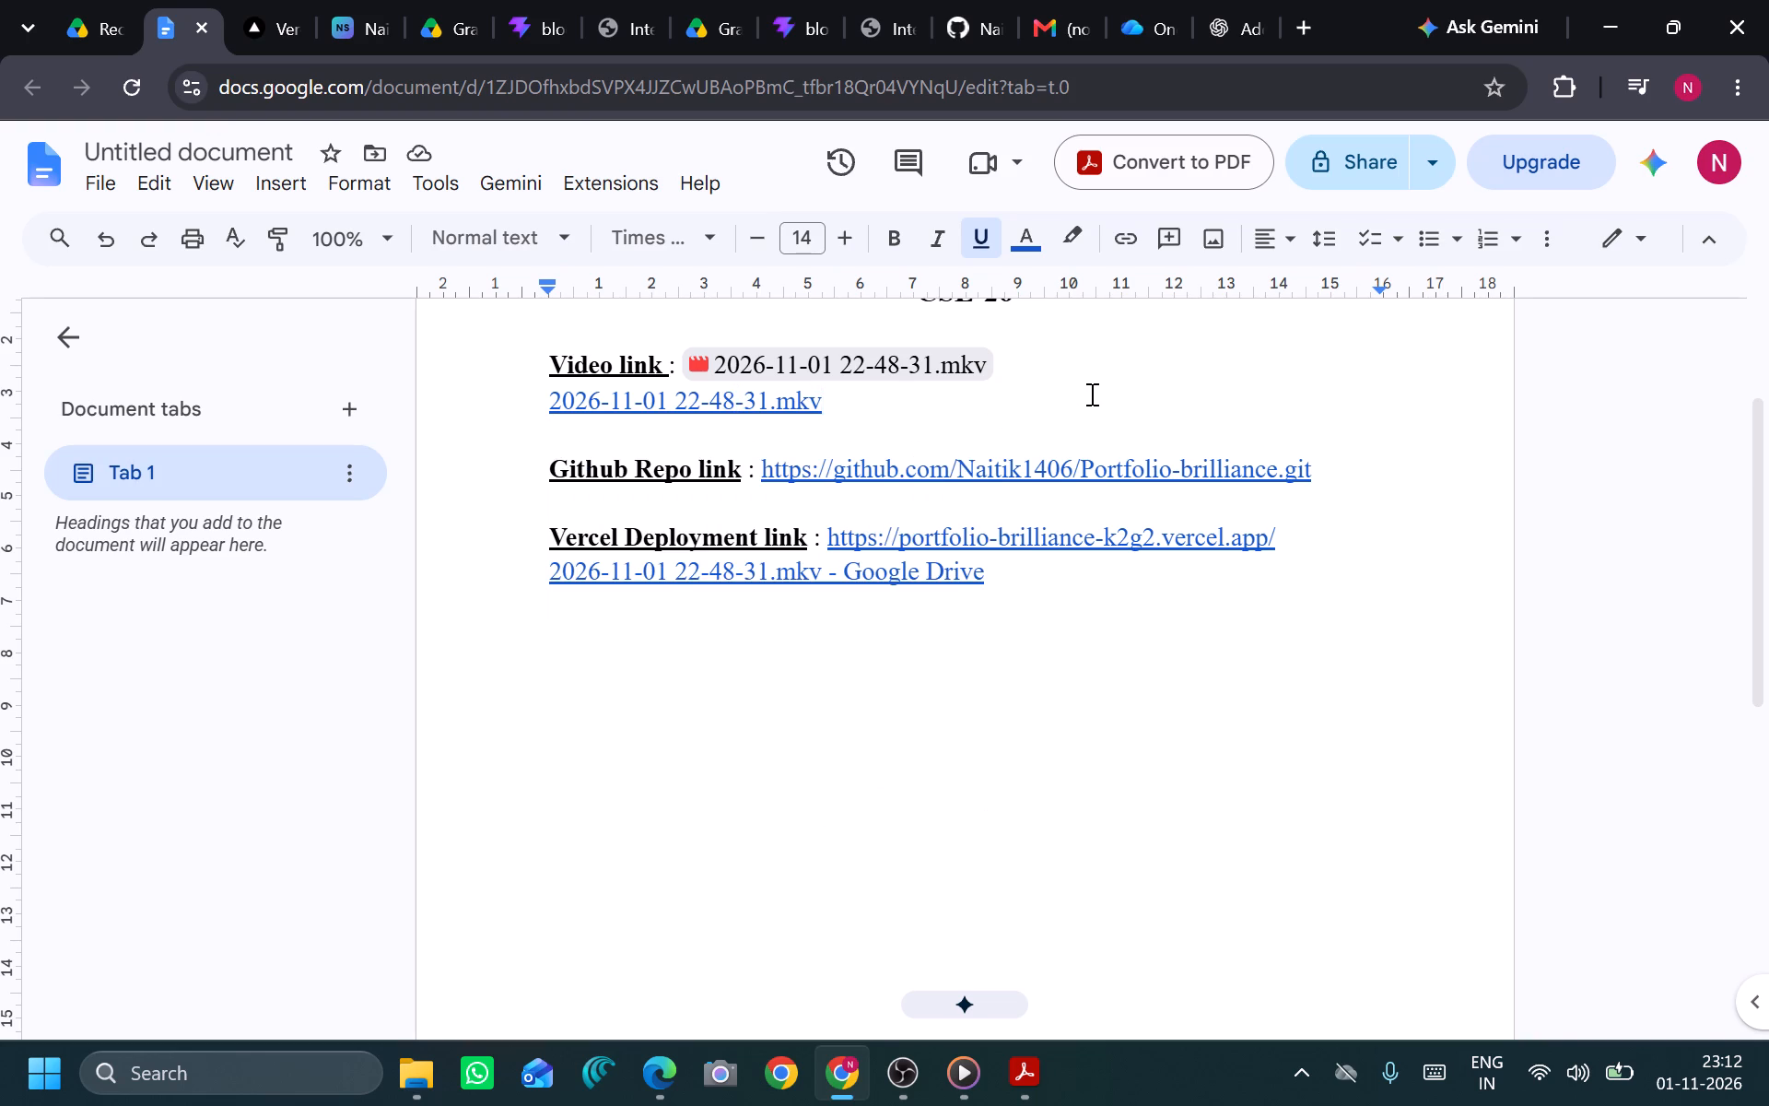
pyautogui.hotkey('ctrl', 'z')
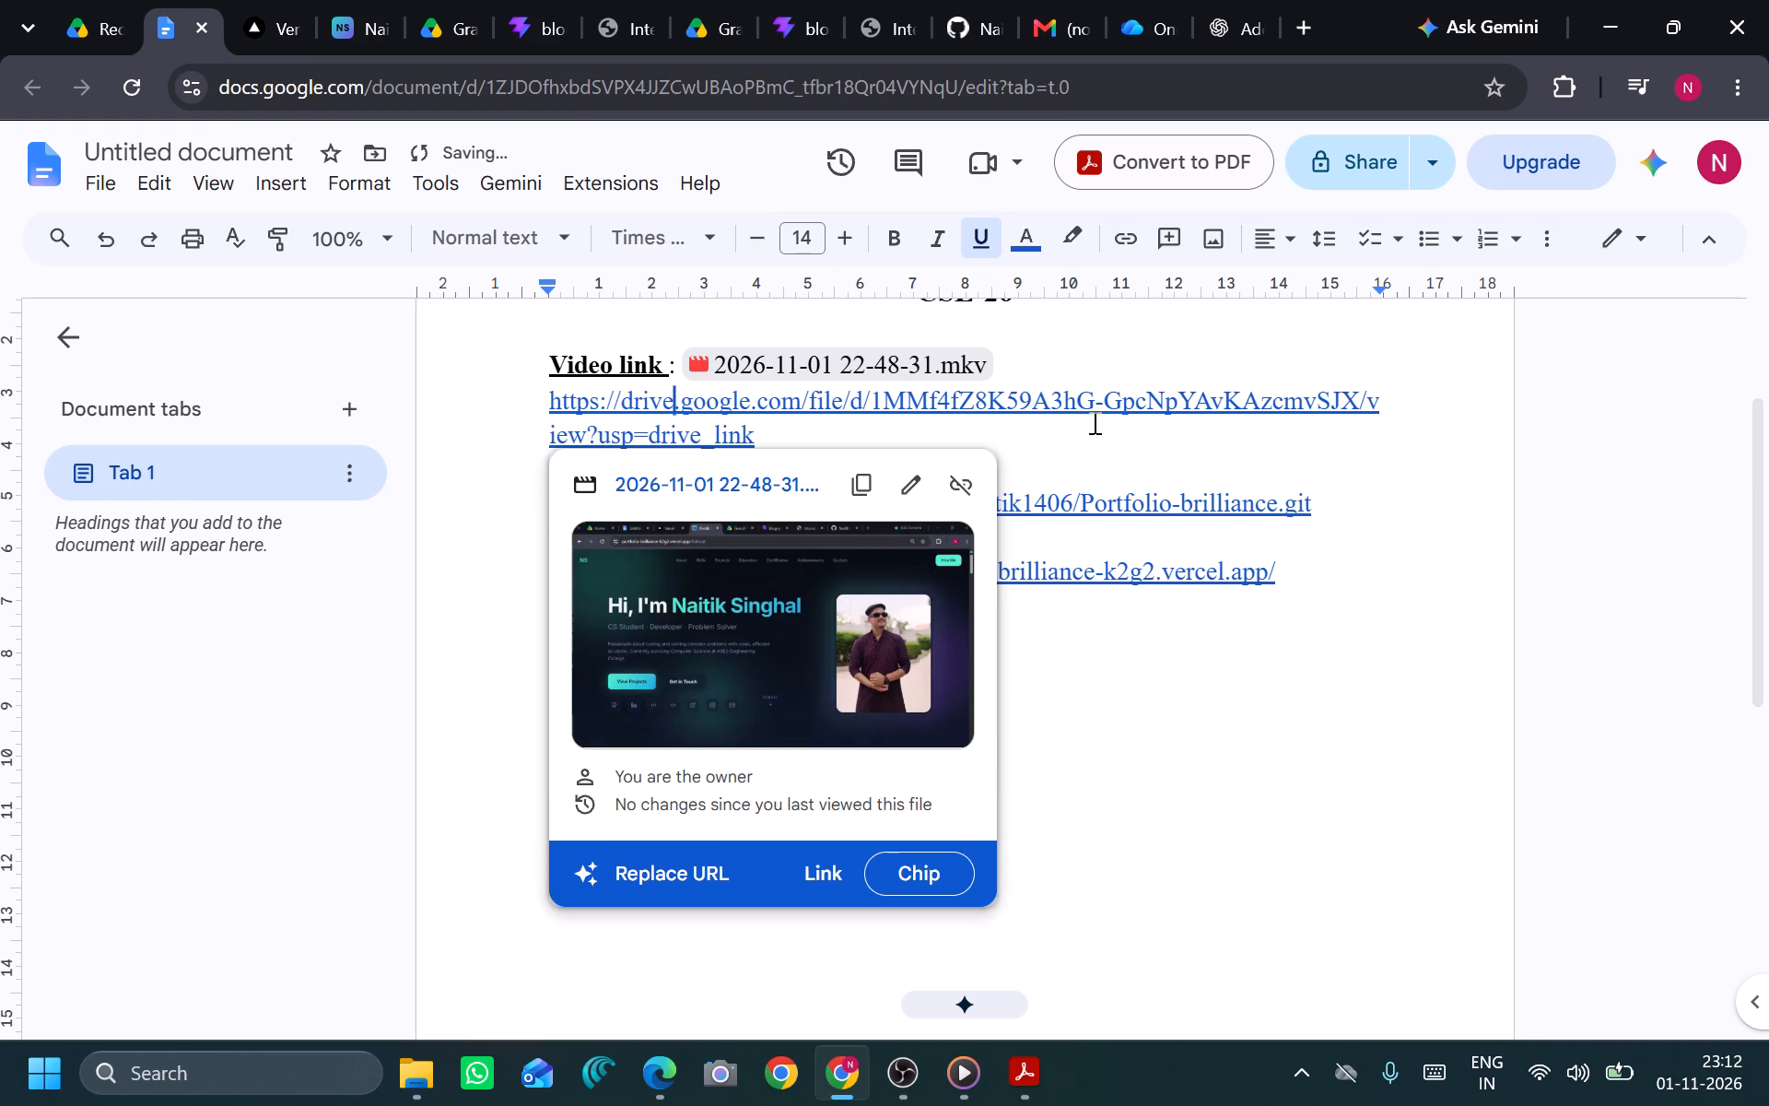
# Convert the Drive video URL under "Video link" into a file chip.
pyautogui.click(933, 880)
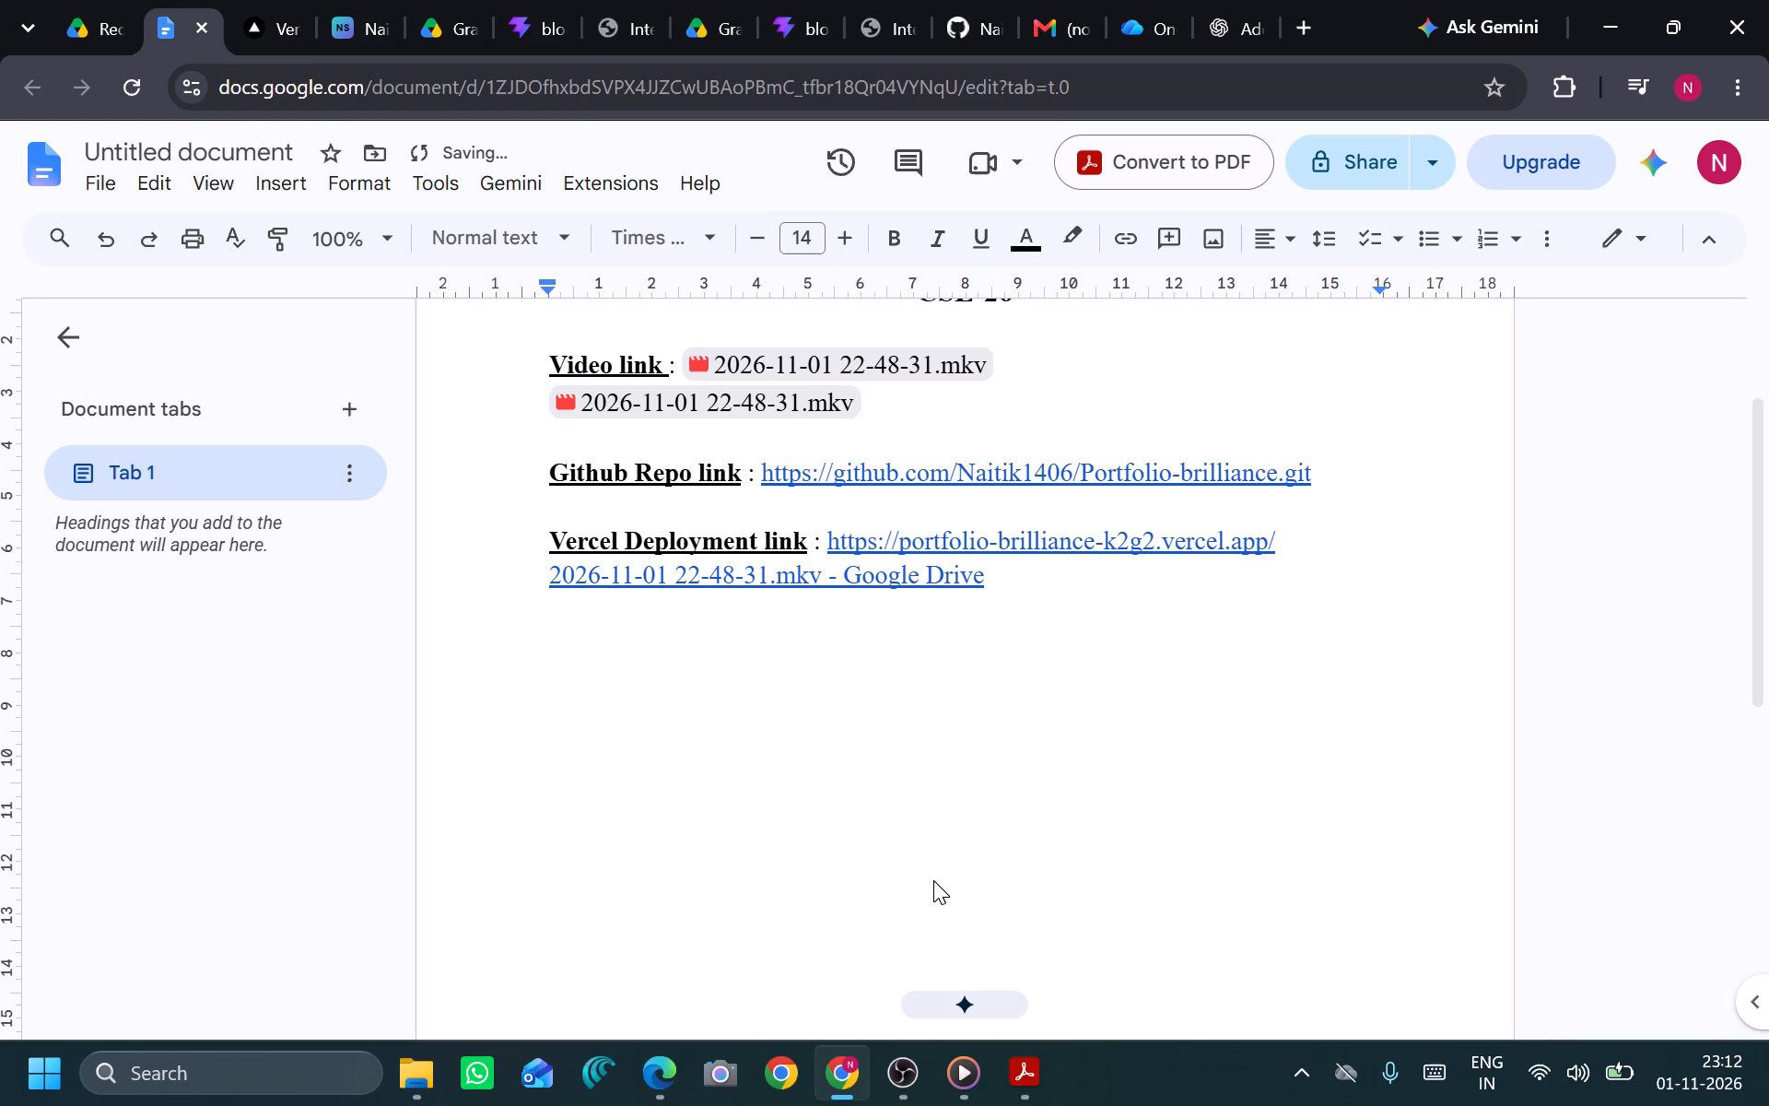
# Test the new video chip by opening its Drive file, and return to the submission document.
pyautogui.click(802, 404)
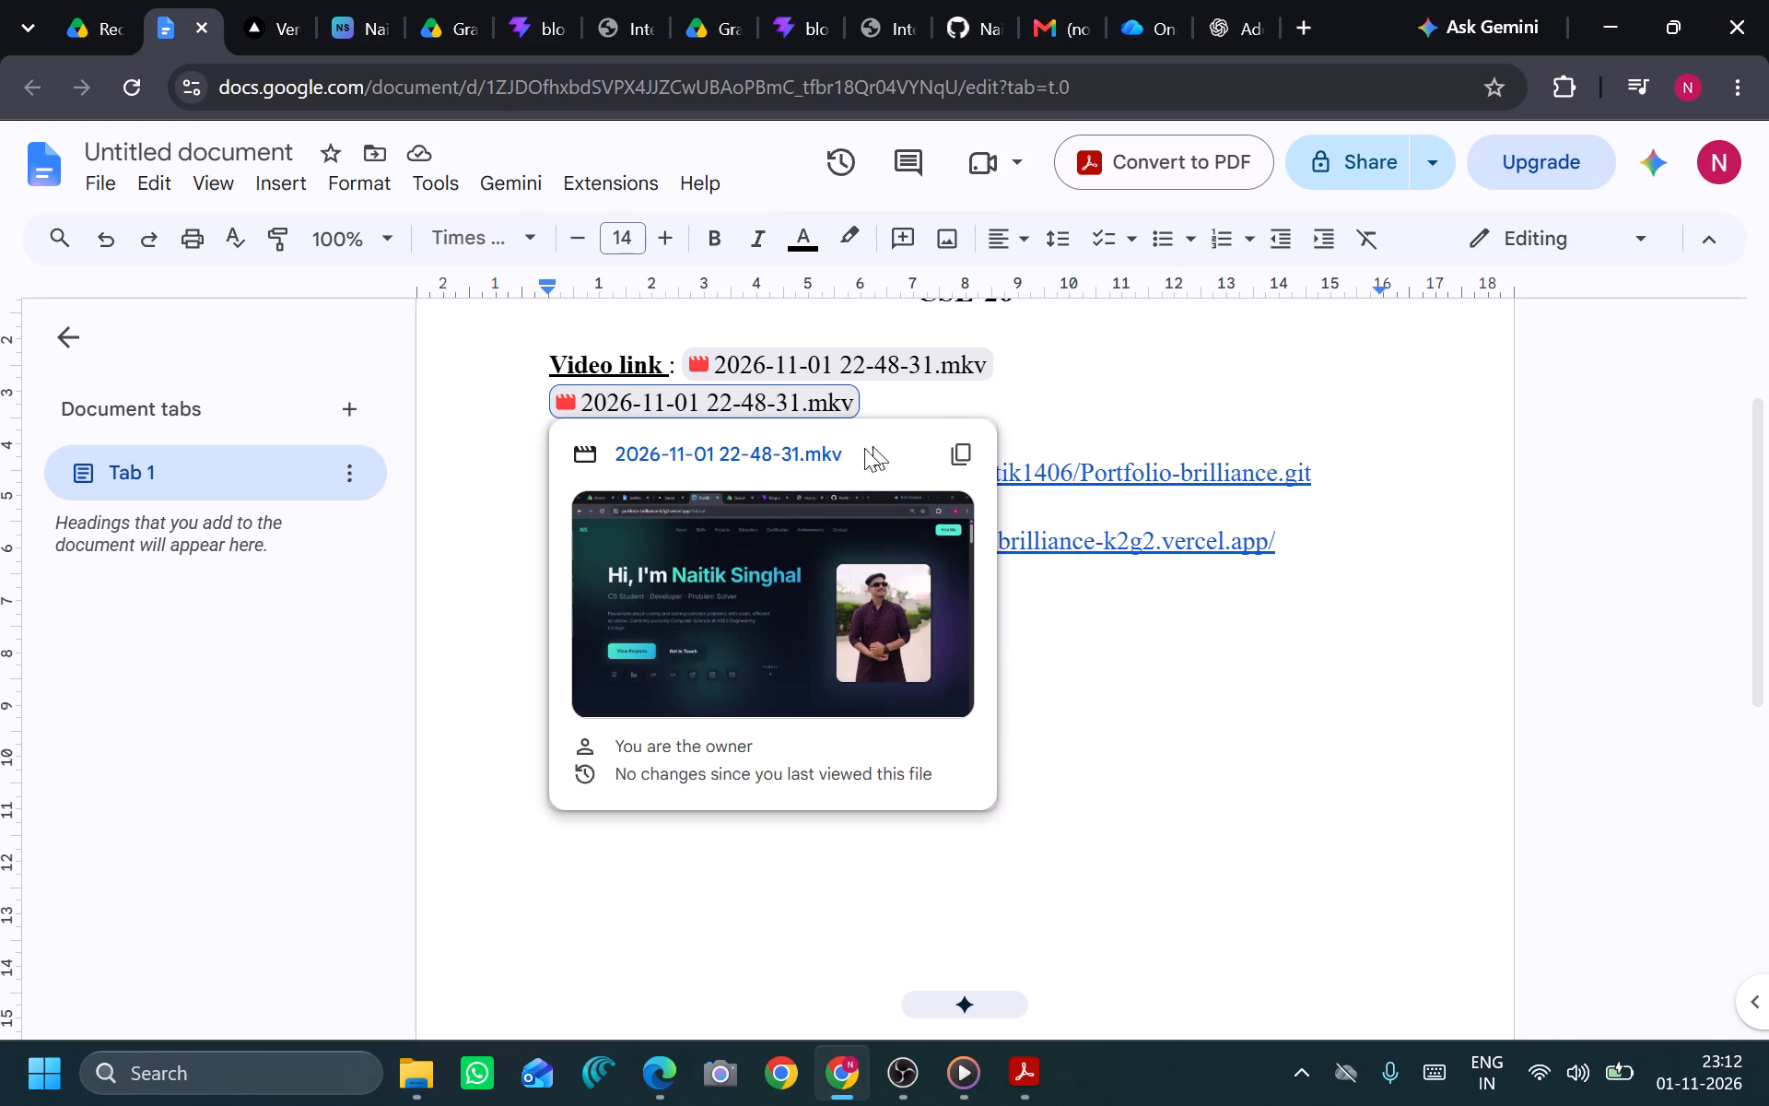
pyautogui.click(803, 459)
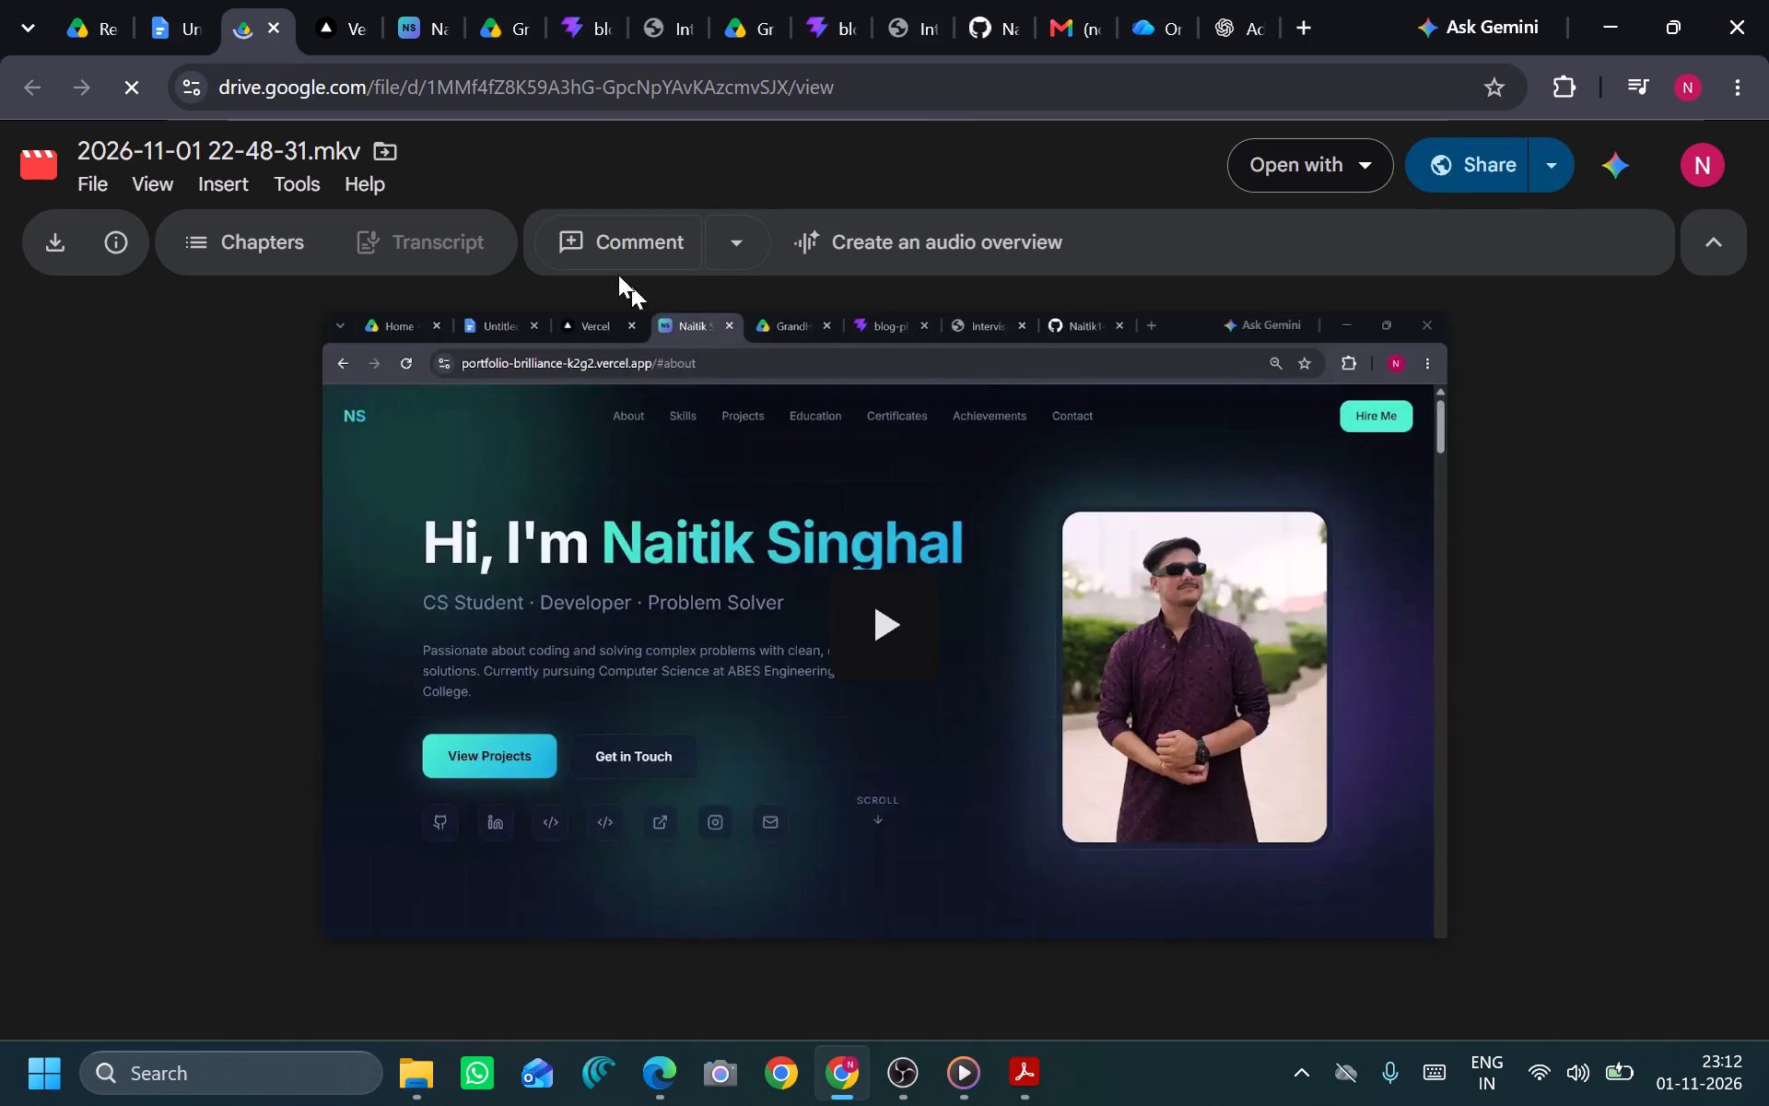
pyautogui.click(273, 19)
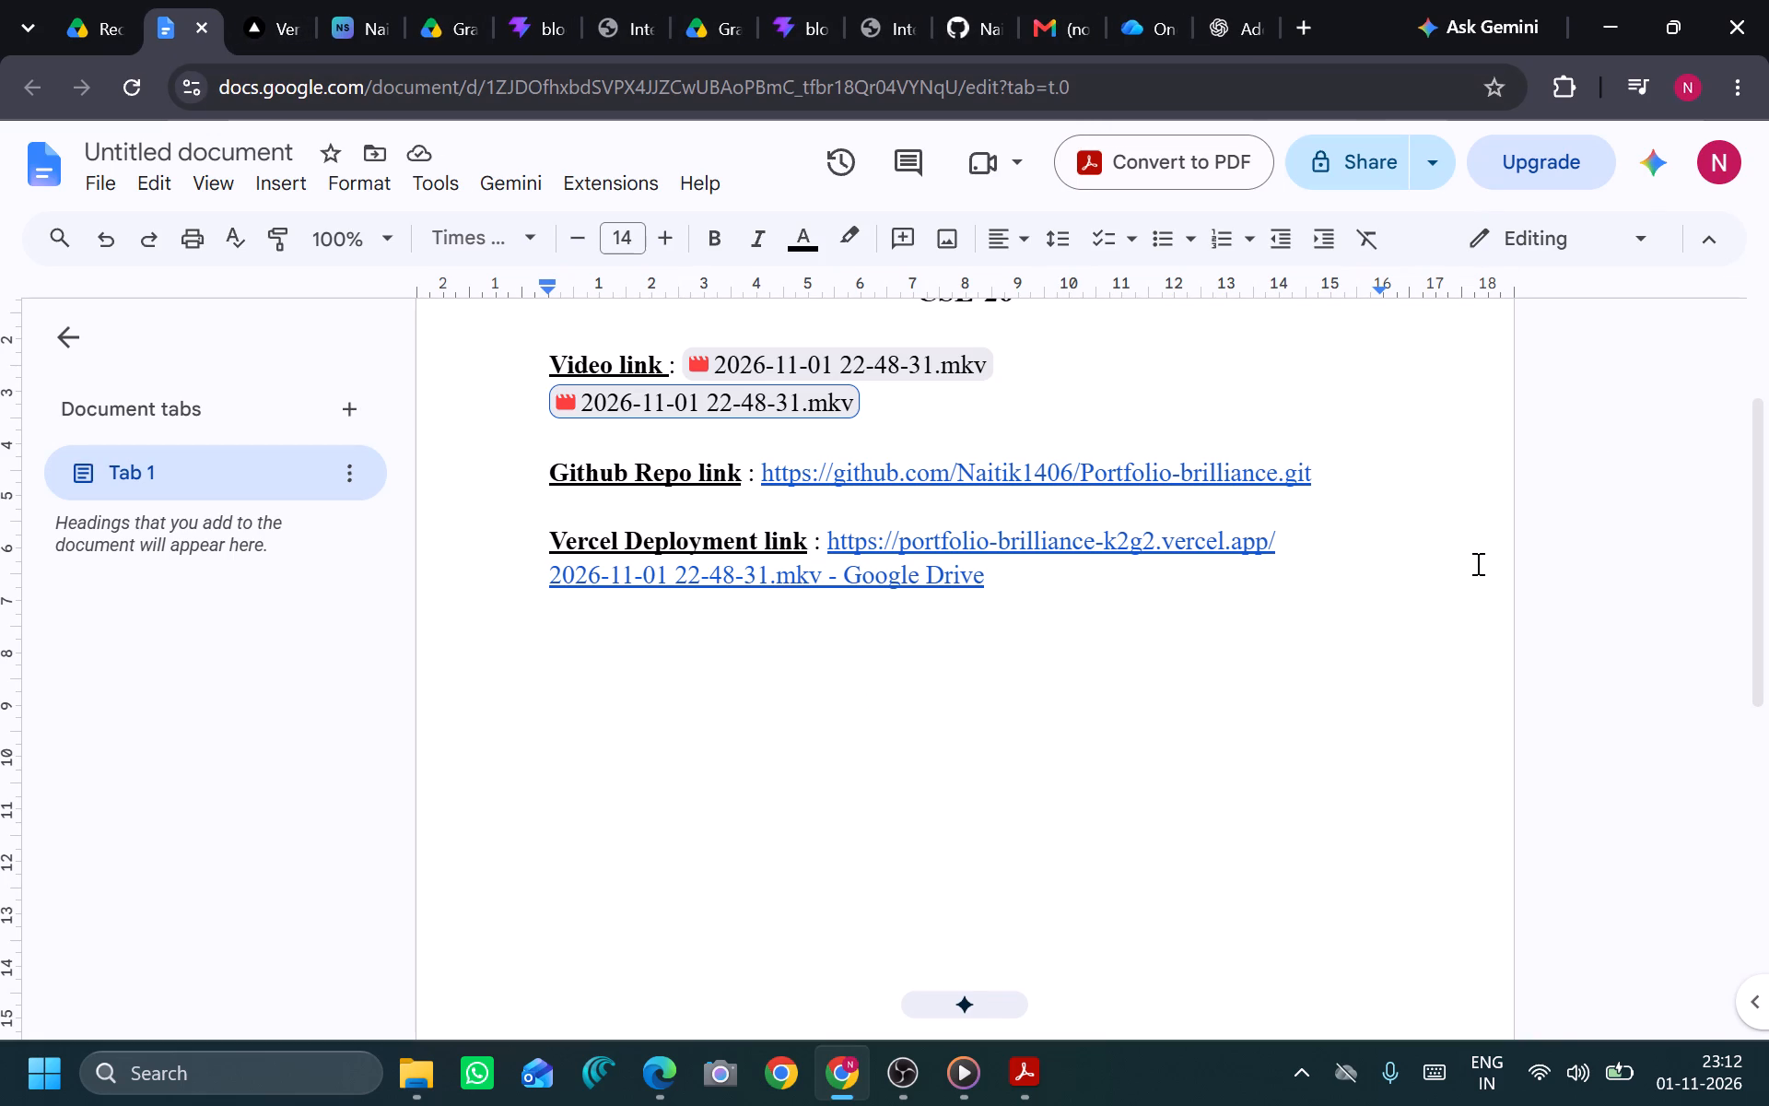
# Minimise the browser windows and switch to Adobe Acrobat to view the PDF version of the submission document.
pyautogui.click(1604, 29)
pyautogui.click(1604, 29)
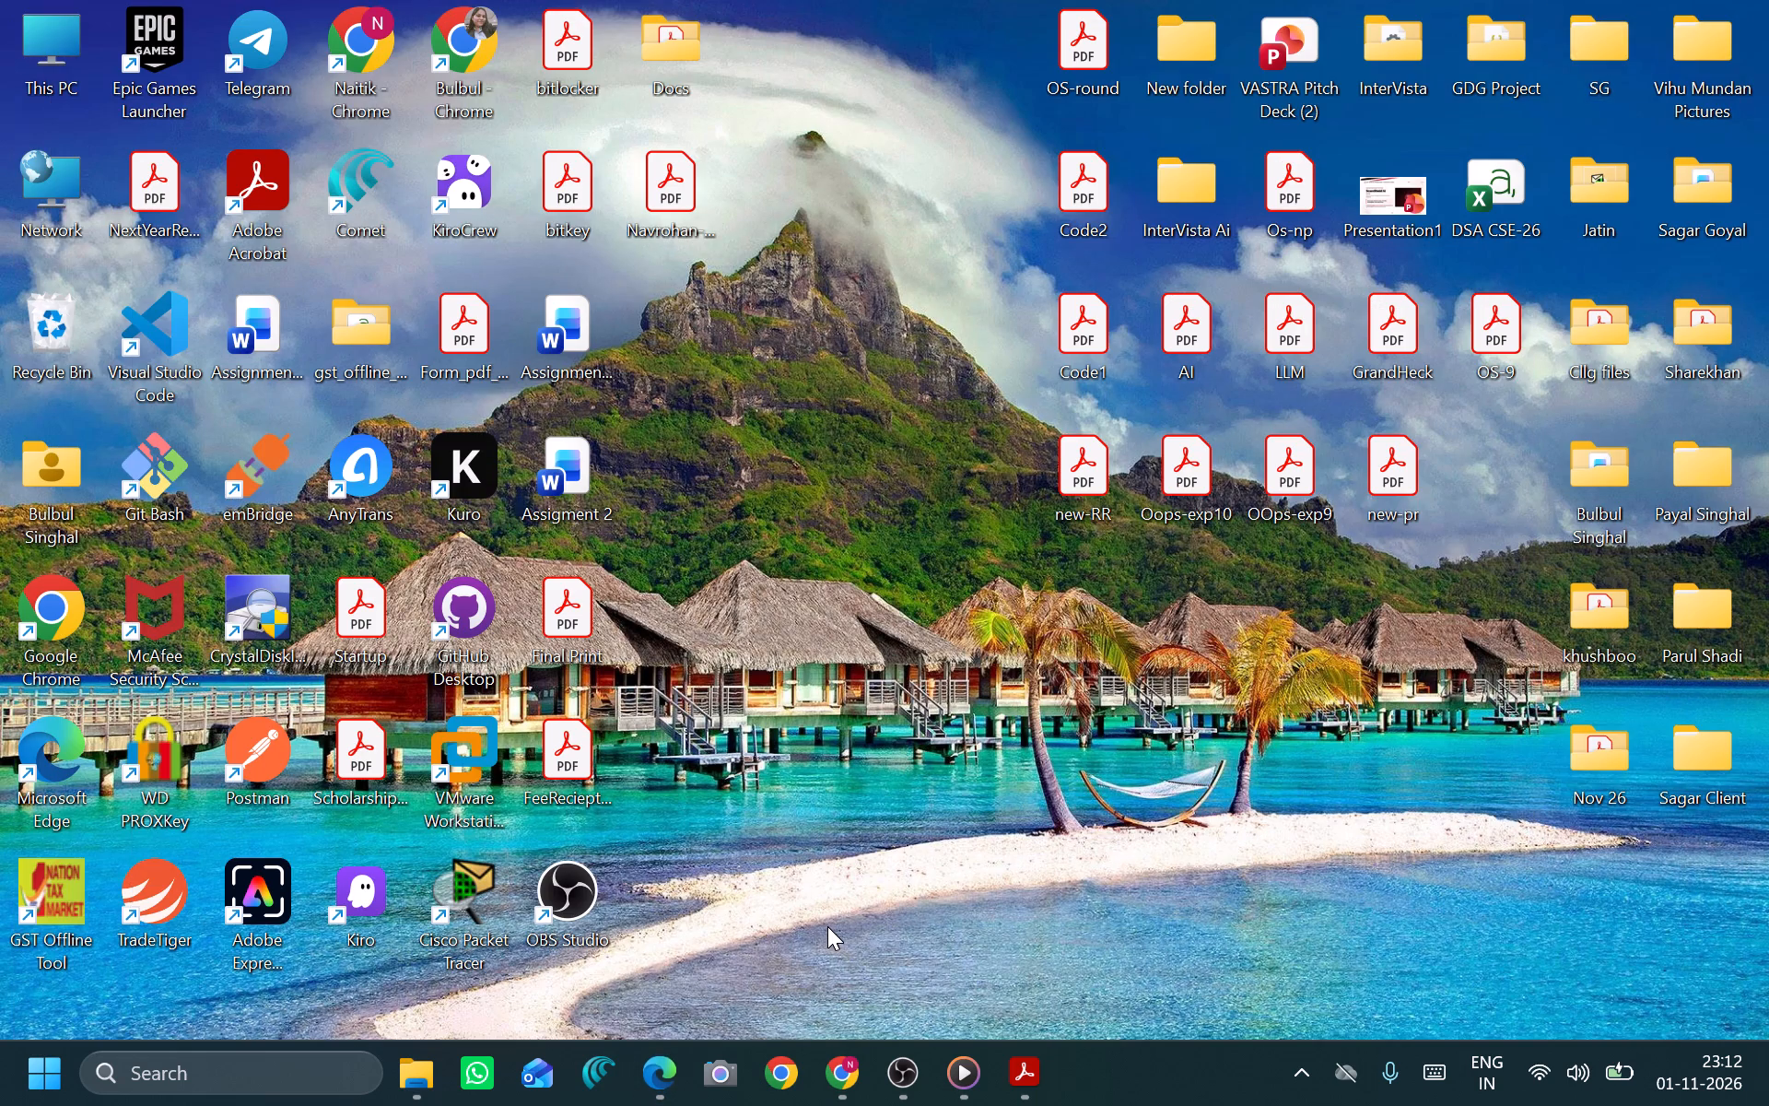
pyautogui.click(858, 1098)
pyautogui.click(858, 1098)
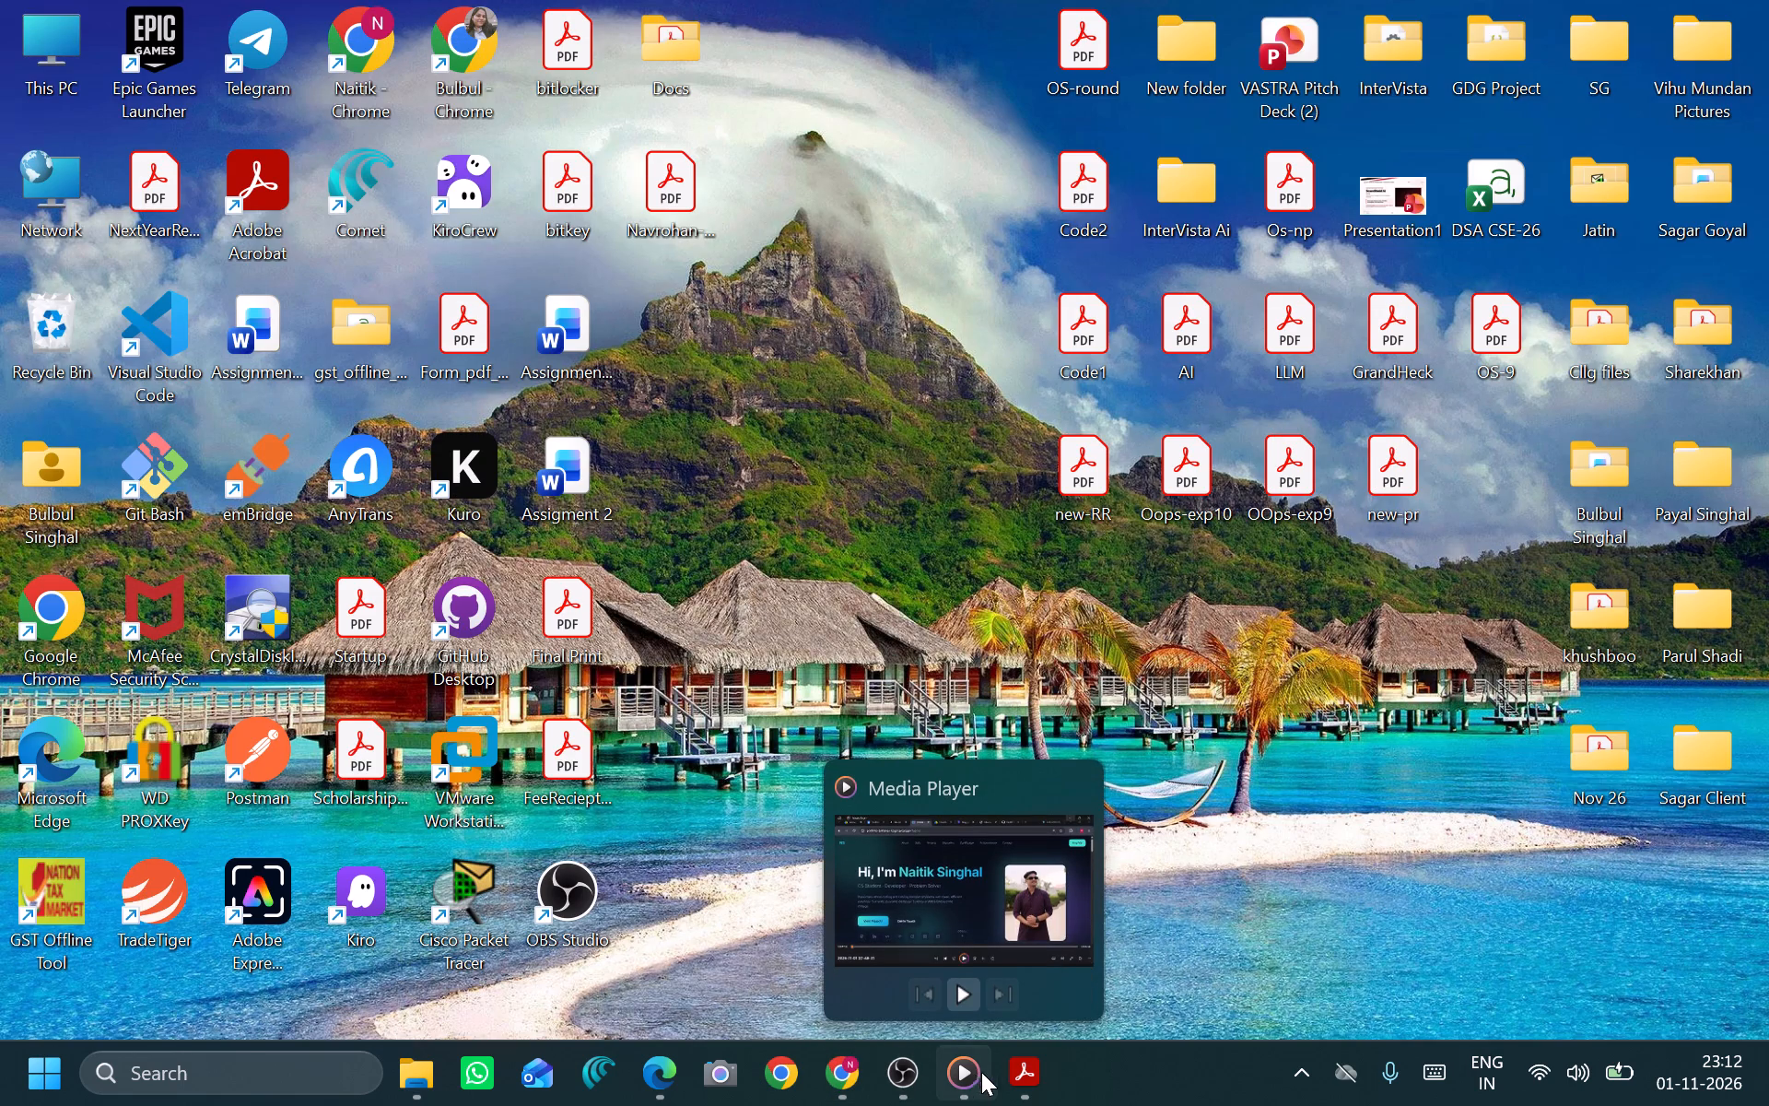
pyautogui.click(1038, 1074)
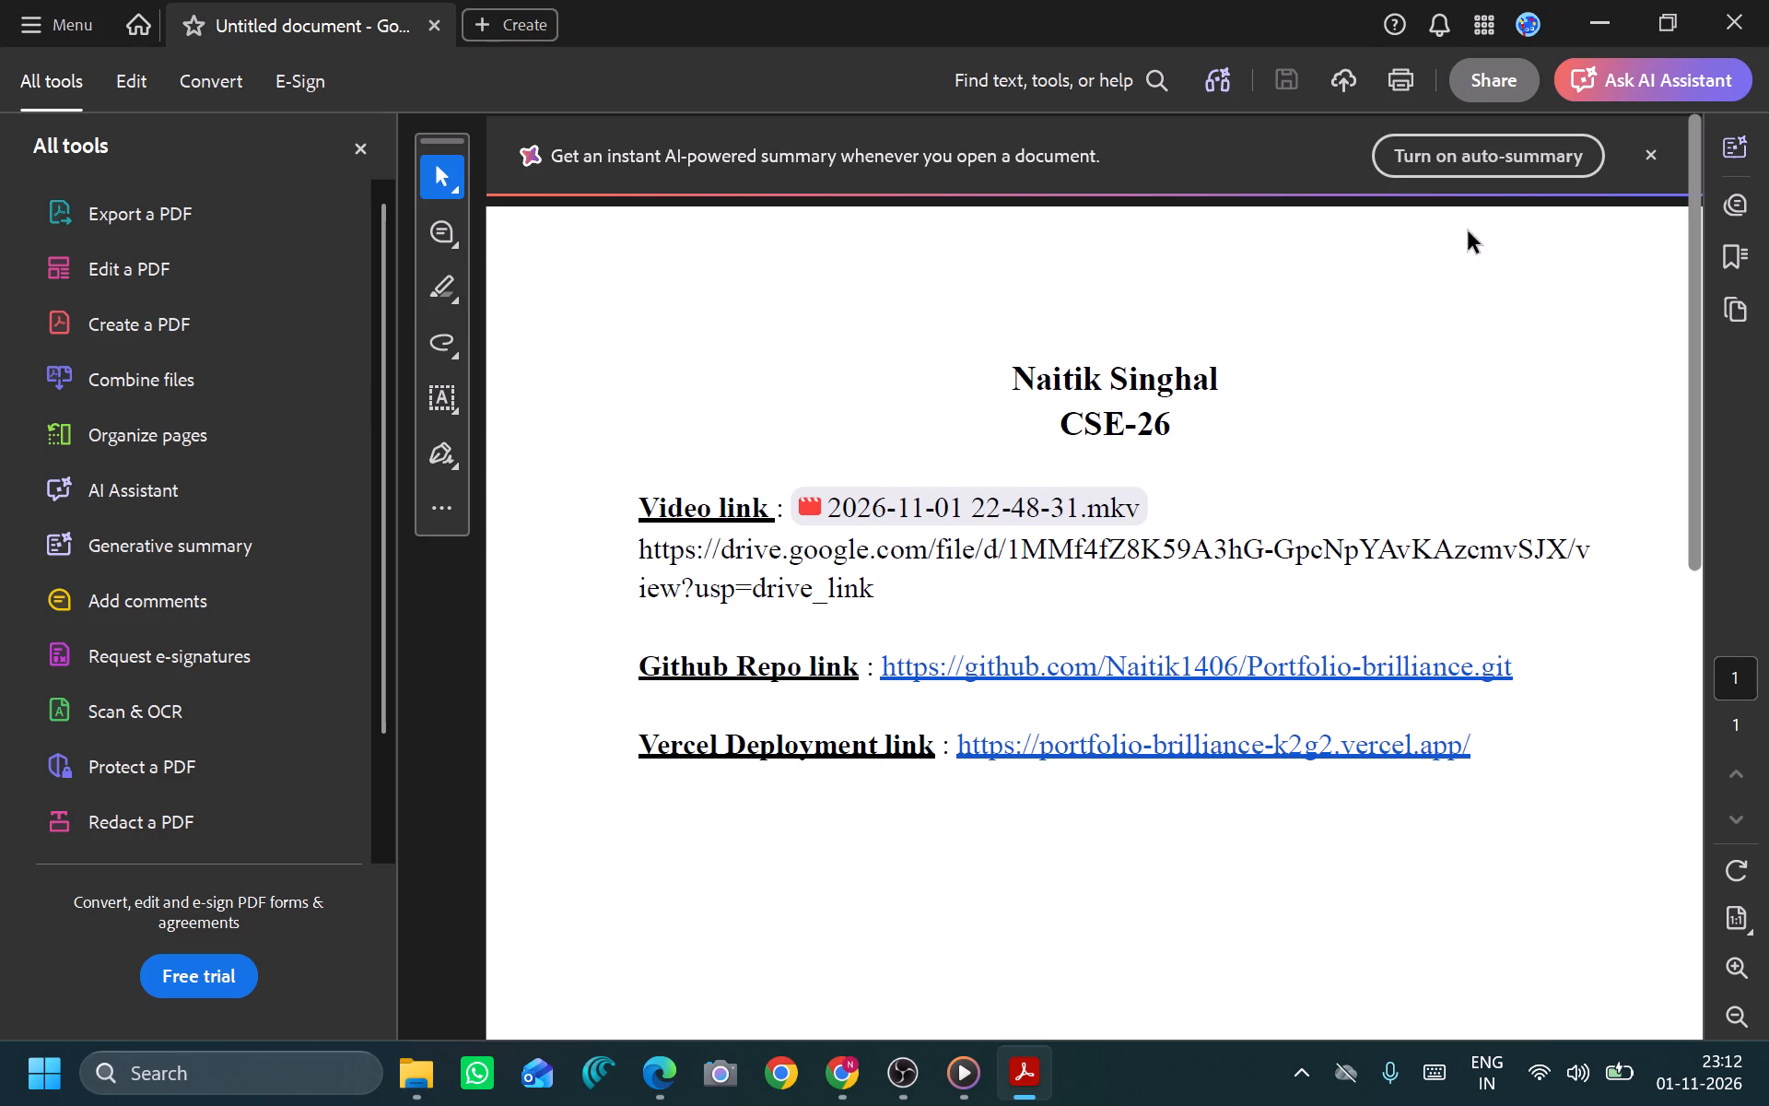
# Close the submission PDF along with Adobe Acrobat, and bring up the recorded walkthrough video in Media Player.
pyautogui.click(1753, 32)
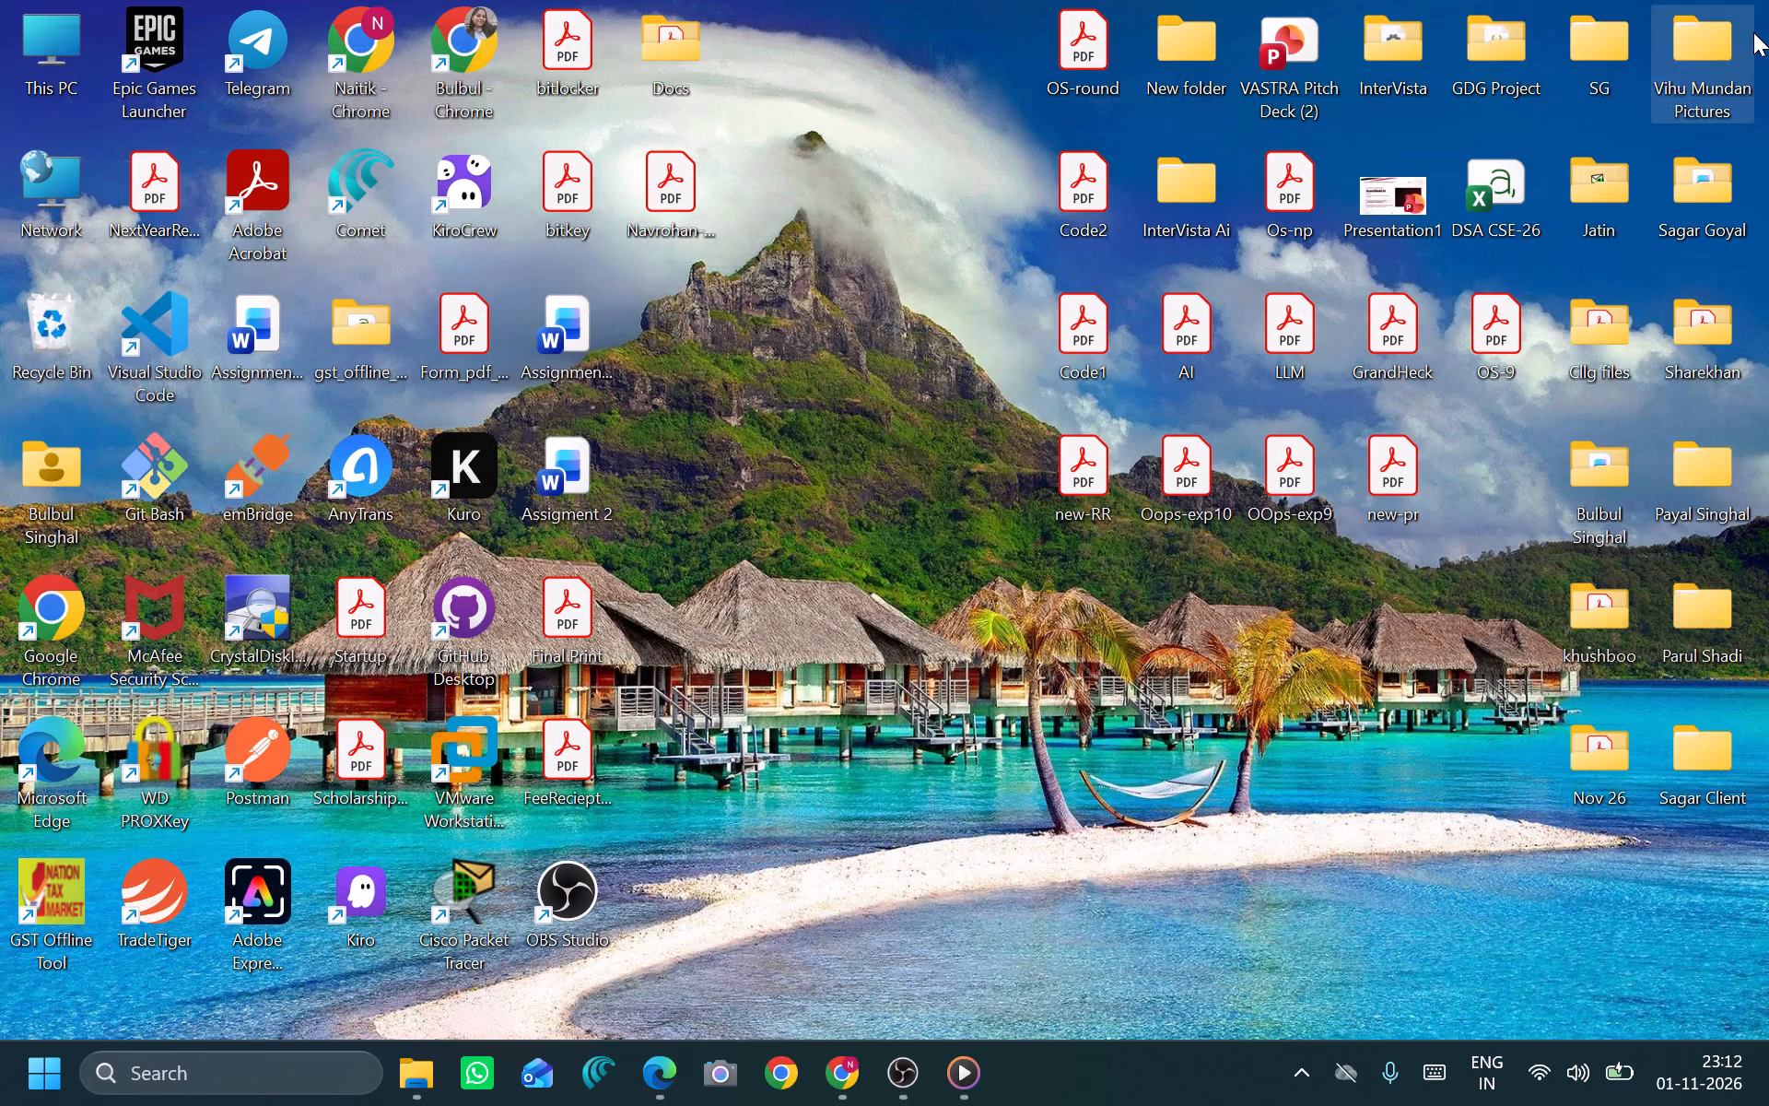
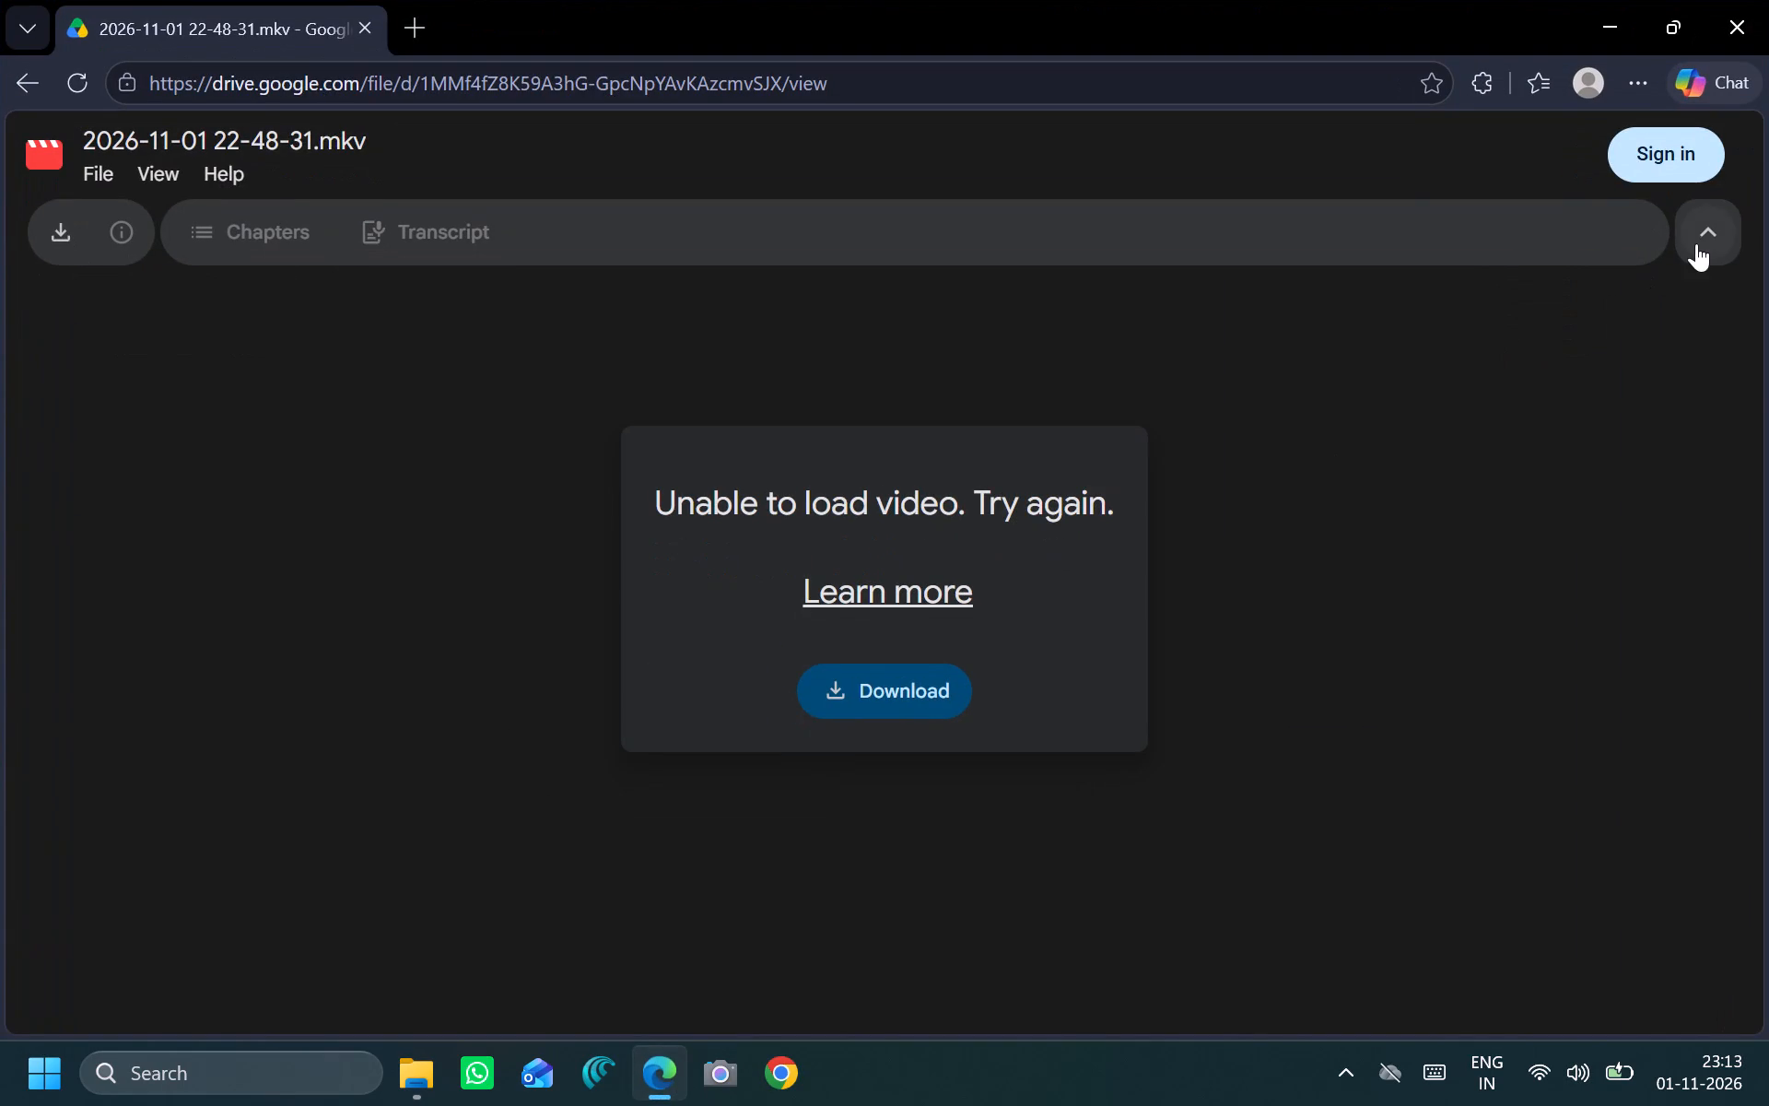
# Close the Microsoft Edge window showing the Drive page of the walkthrough video.
pyautogui.click(1740, 24)
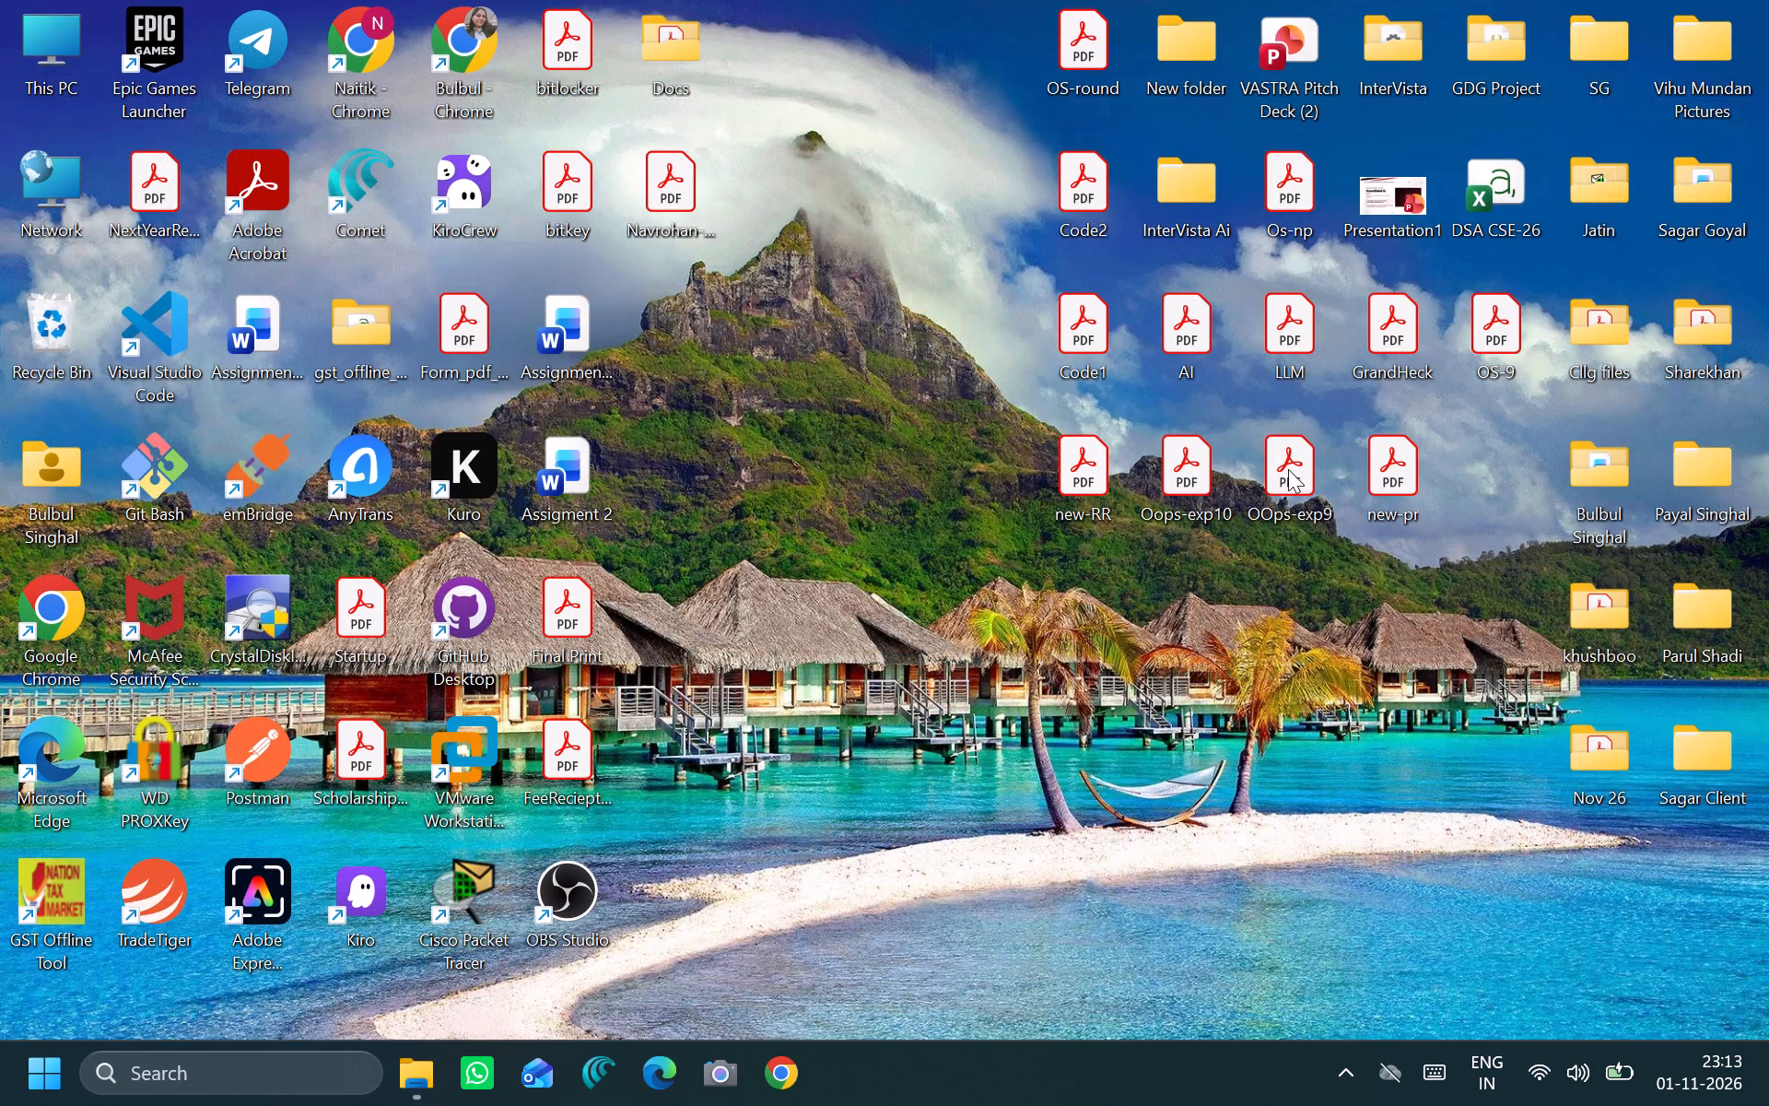
# Switch to the File Explorer window showing the Videos folder.
pyautogui.click(431, 1081)
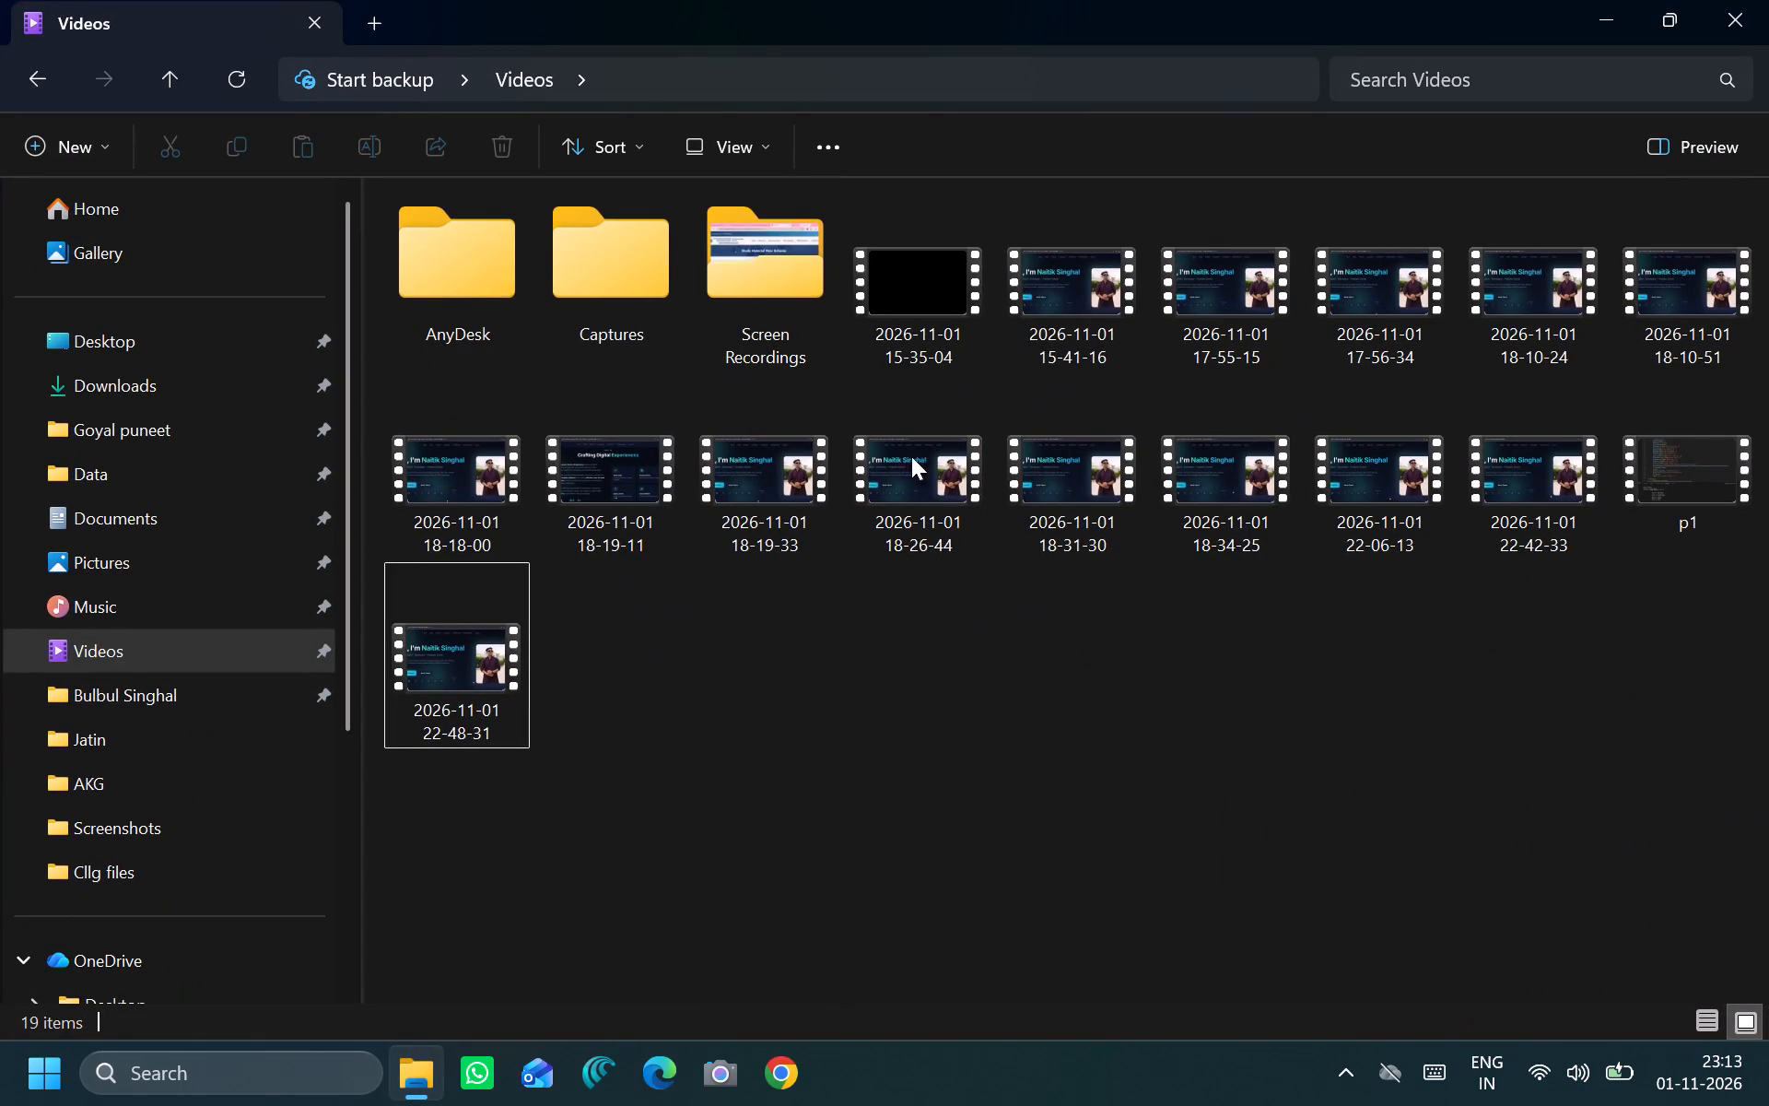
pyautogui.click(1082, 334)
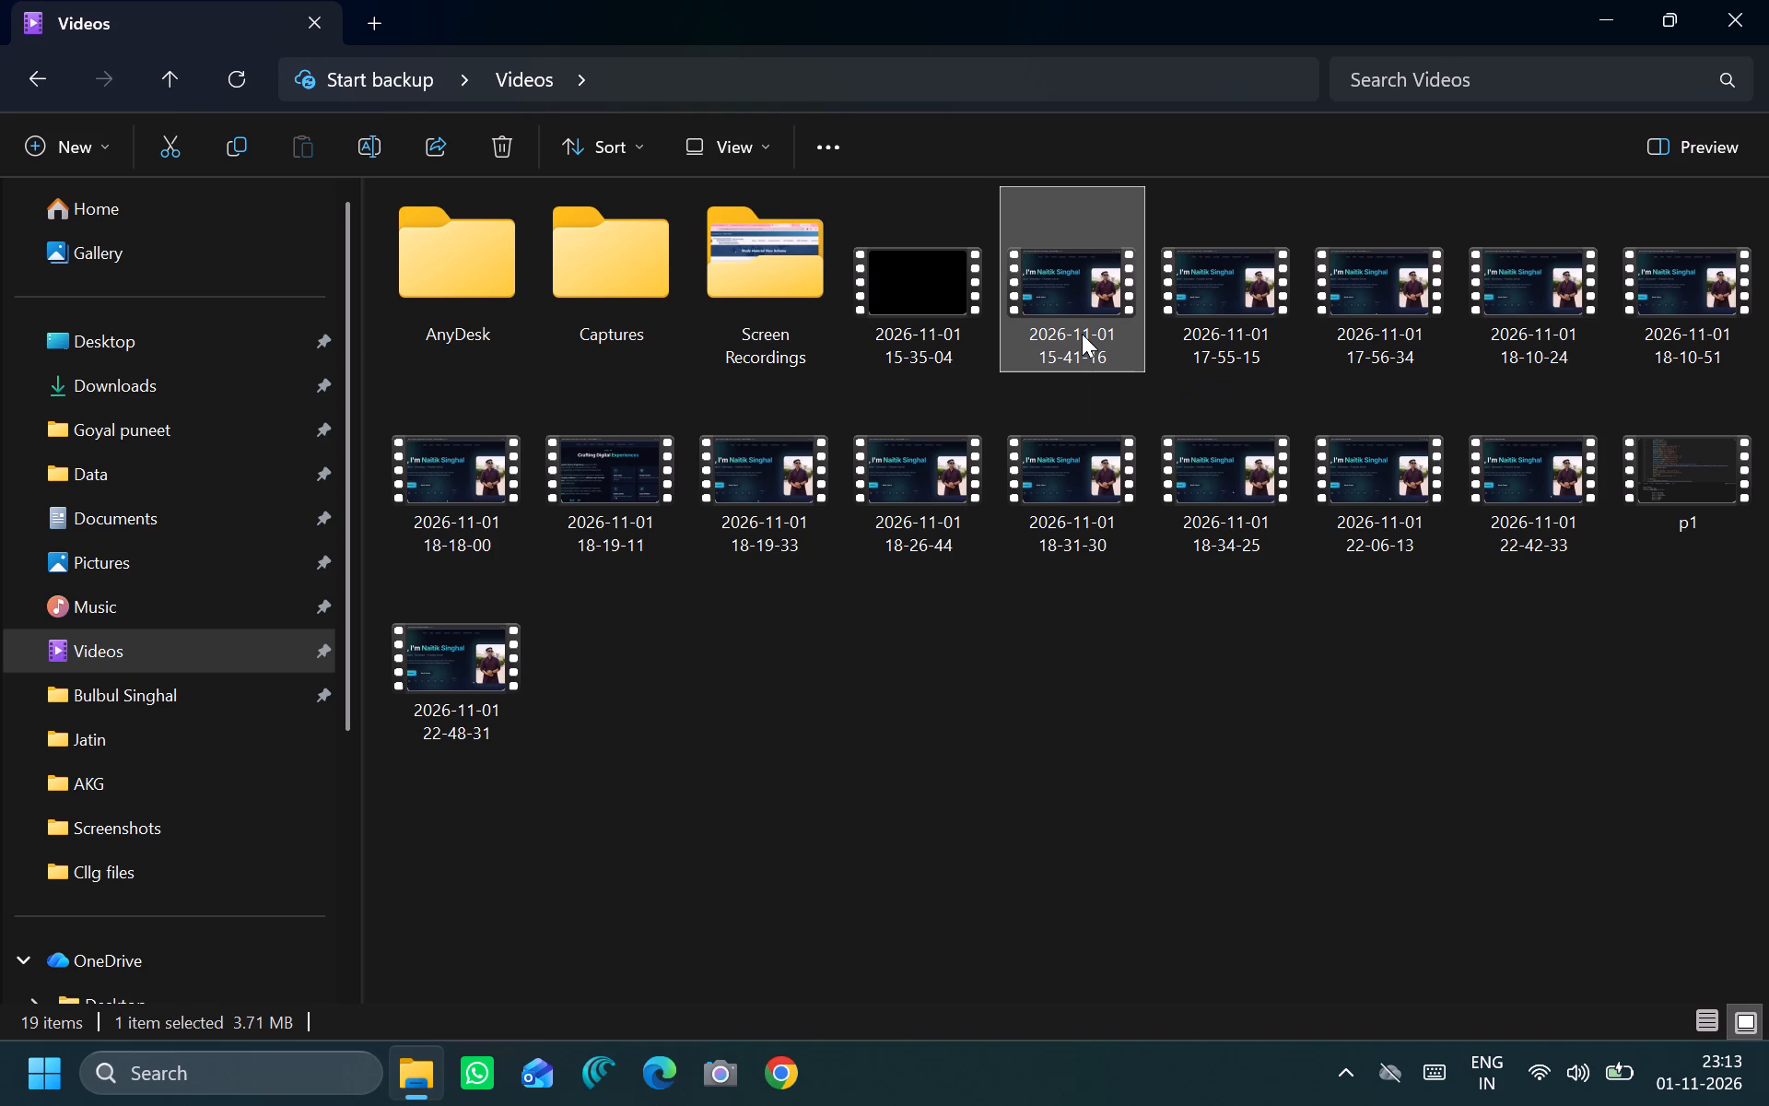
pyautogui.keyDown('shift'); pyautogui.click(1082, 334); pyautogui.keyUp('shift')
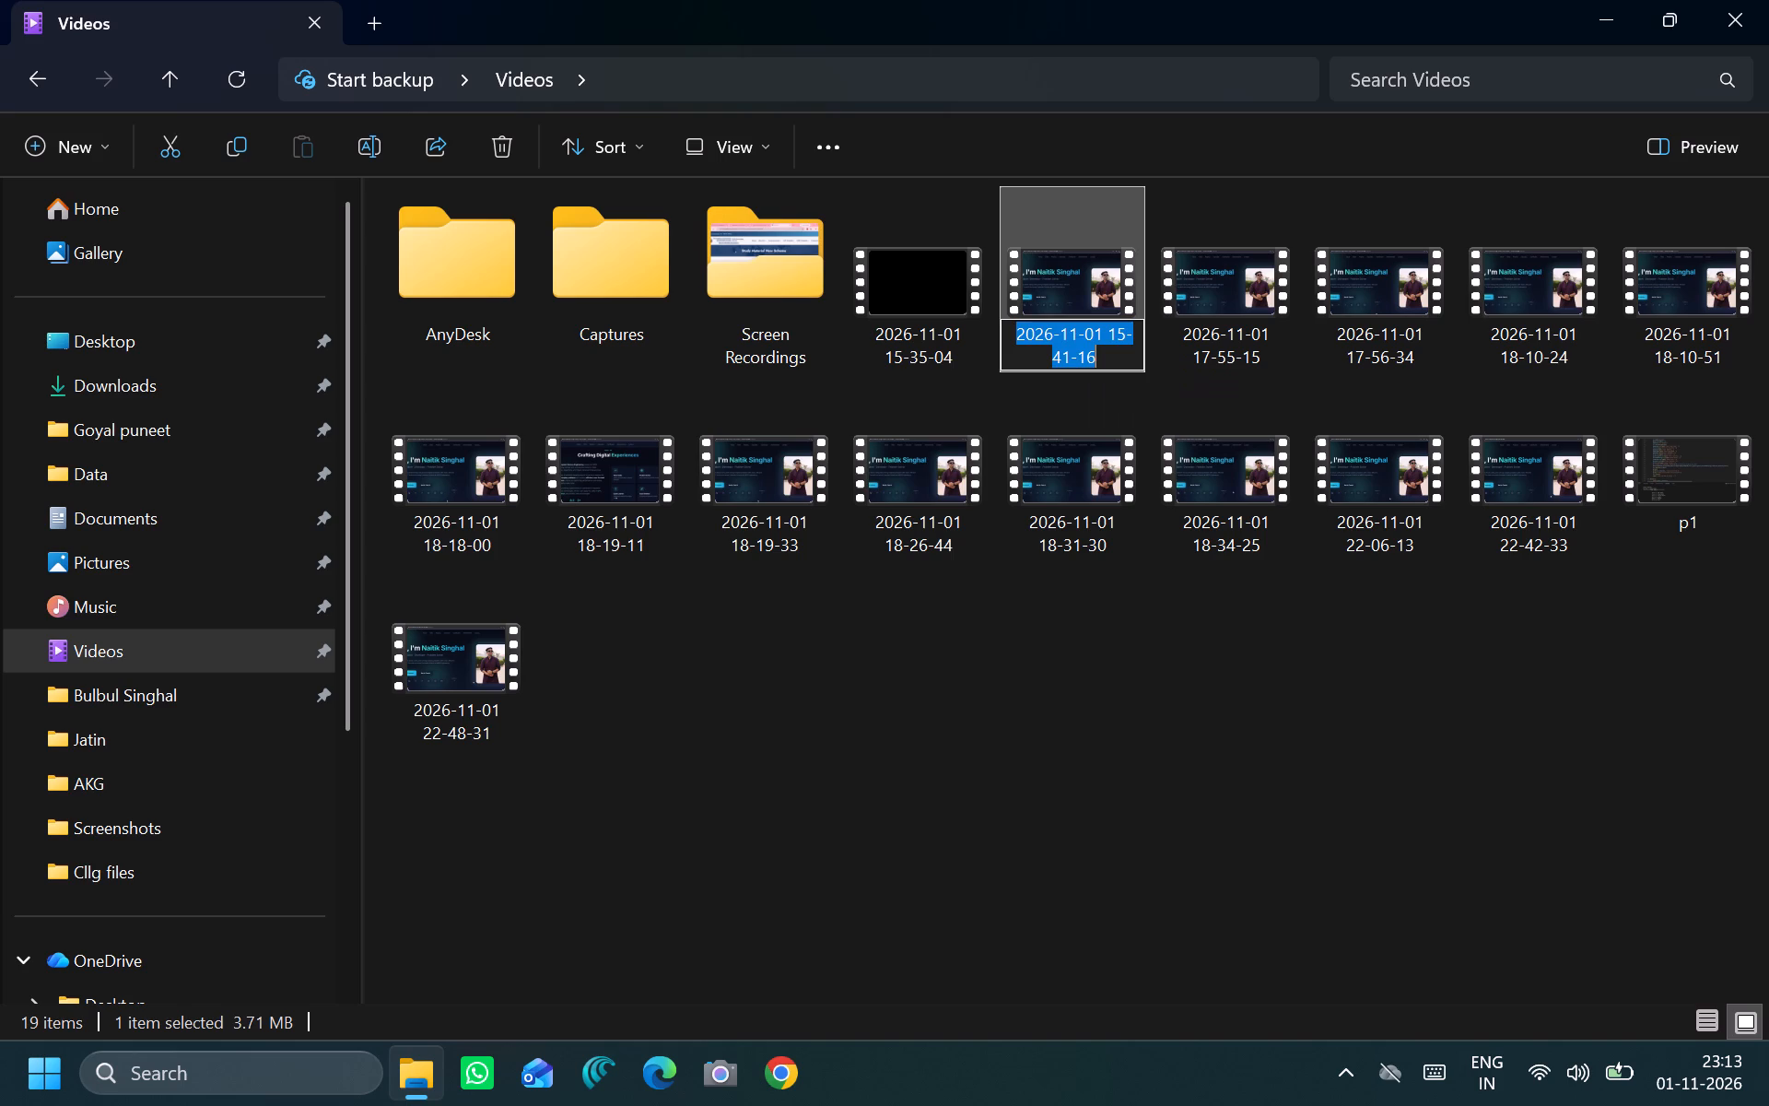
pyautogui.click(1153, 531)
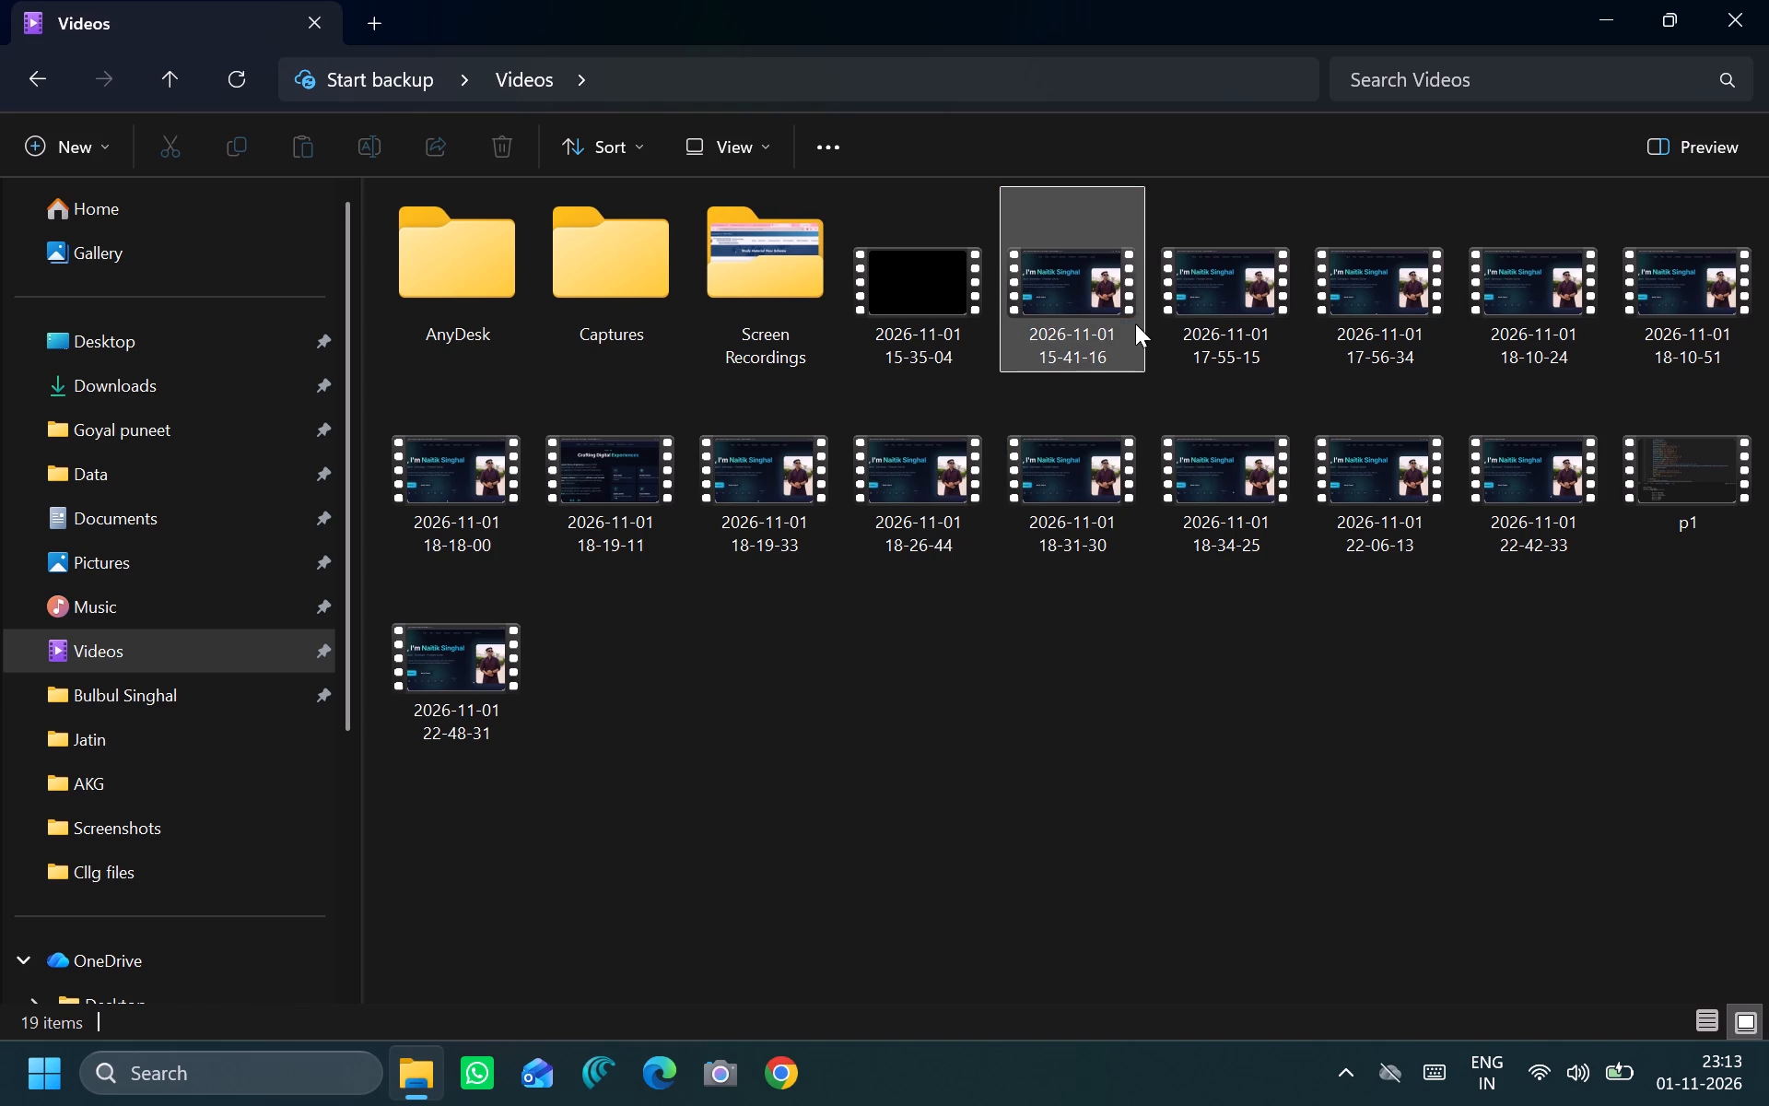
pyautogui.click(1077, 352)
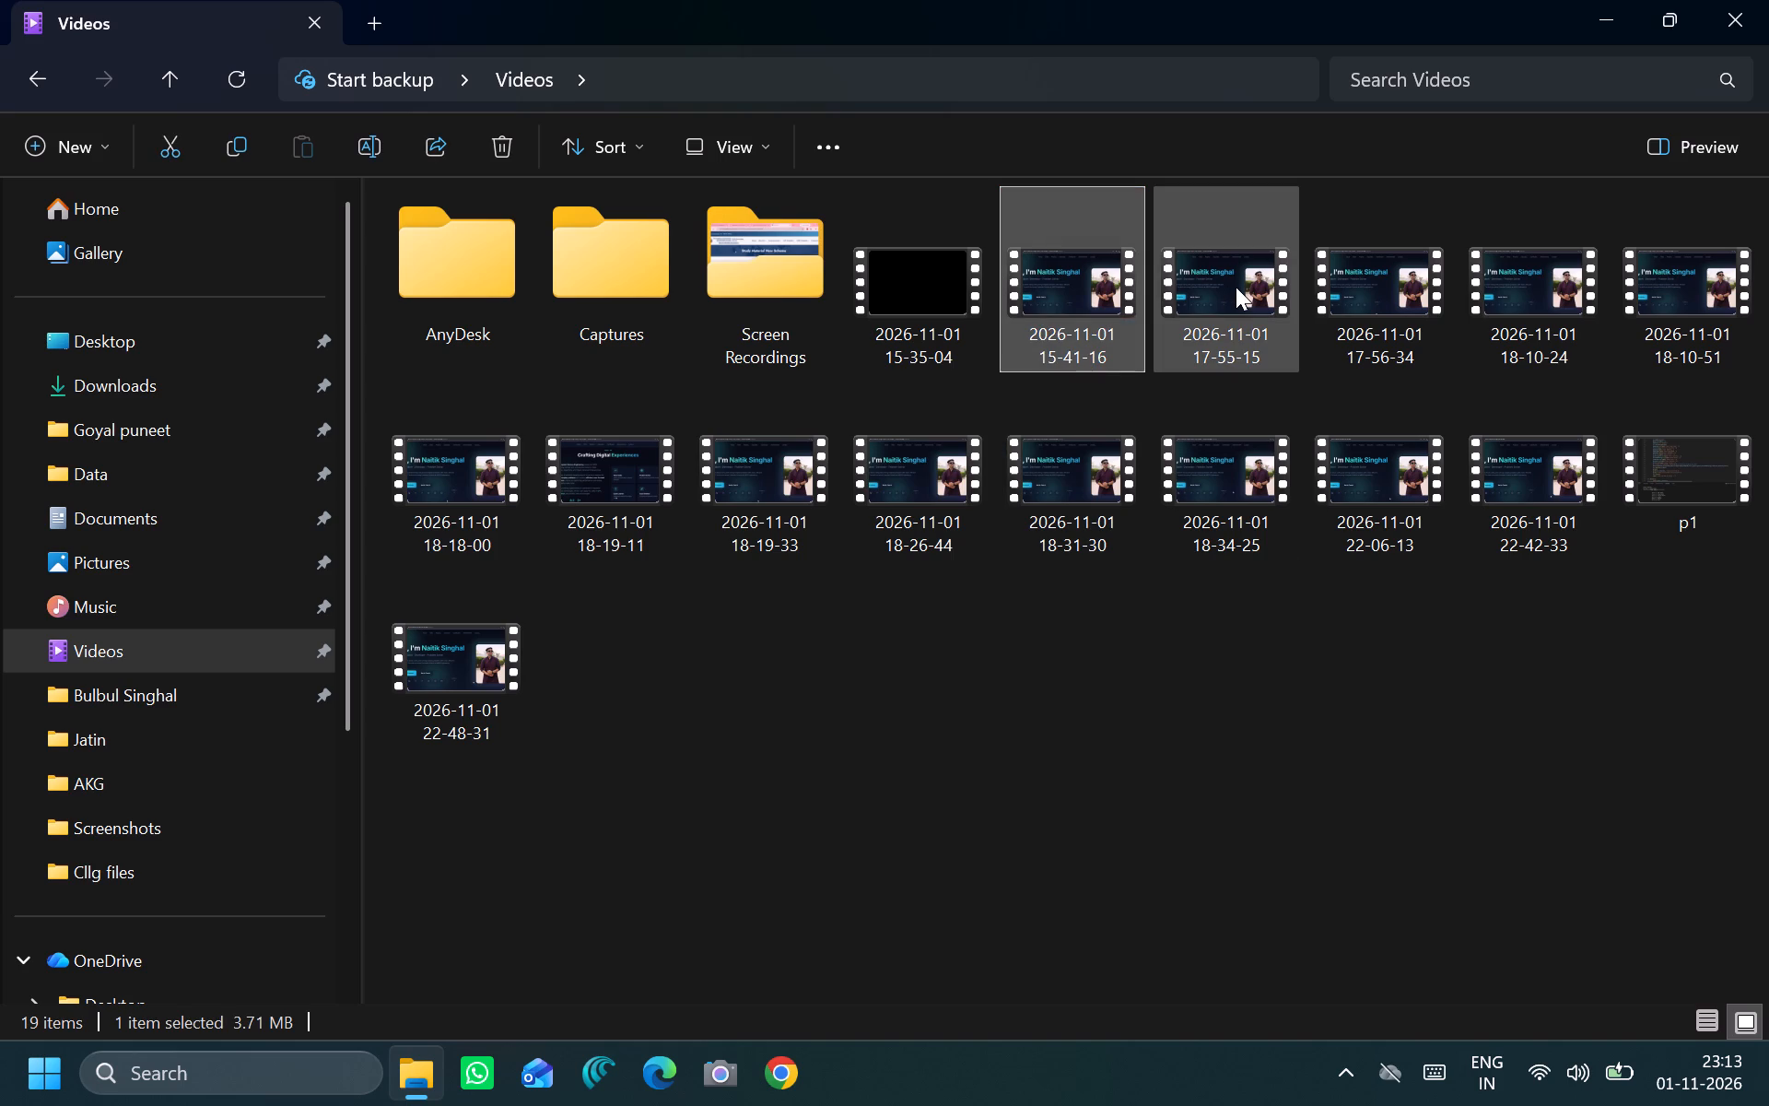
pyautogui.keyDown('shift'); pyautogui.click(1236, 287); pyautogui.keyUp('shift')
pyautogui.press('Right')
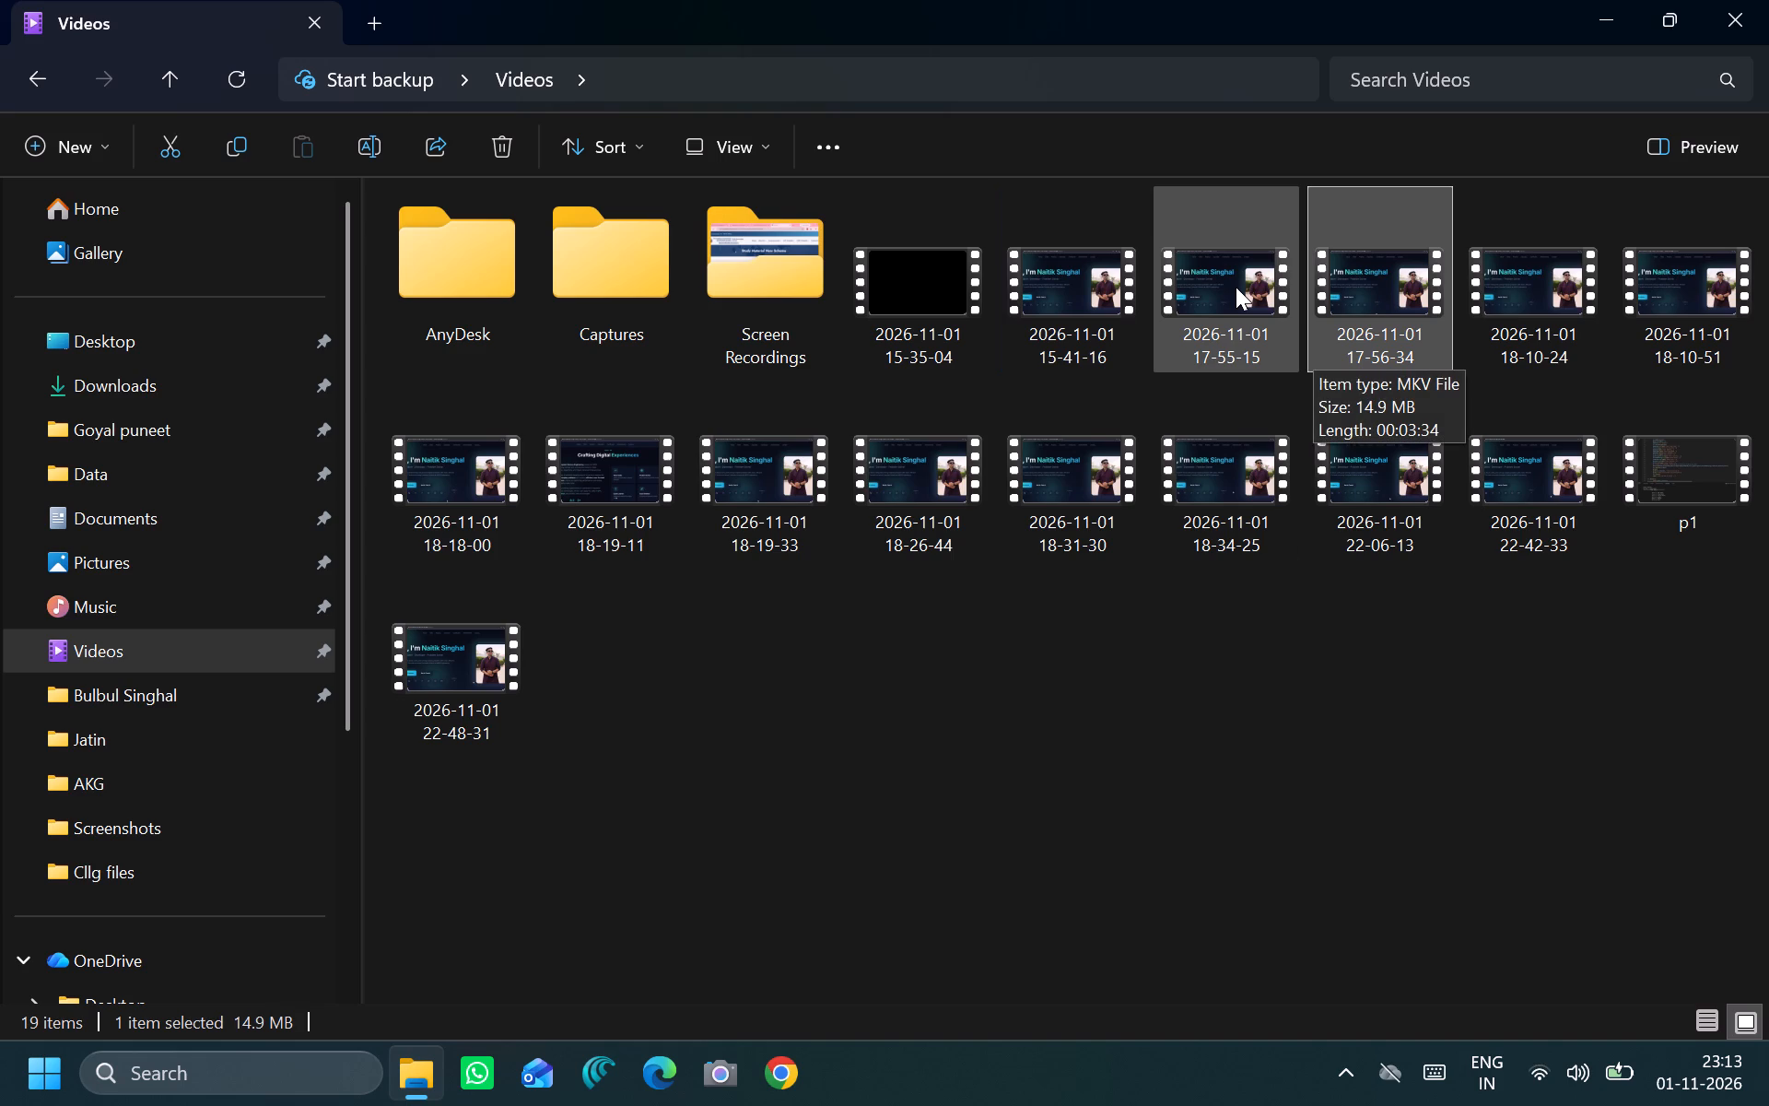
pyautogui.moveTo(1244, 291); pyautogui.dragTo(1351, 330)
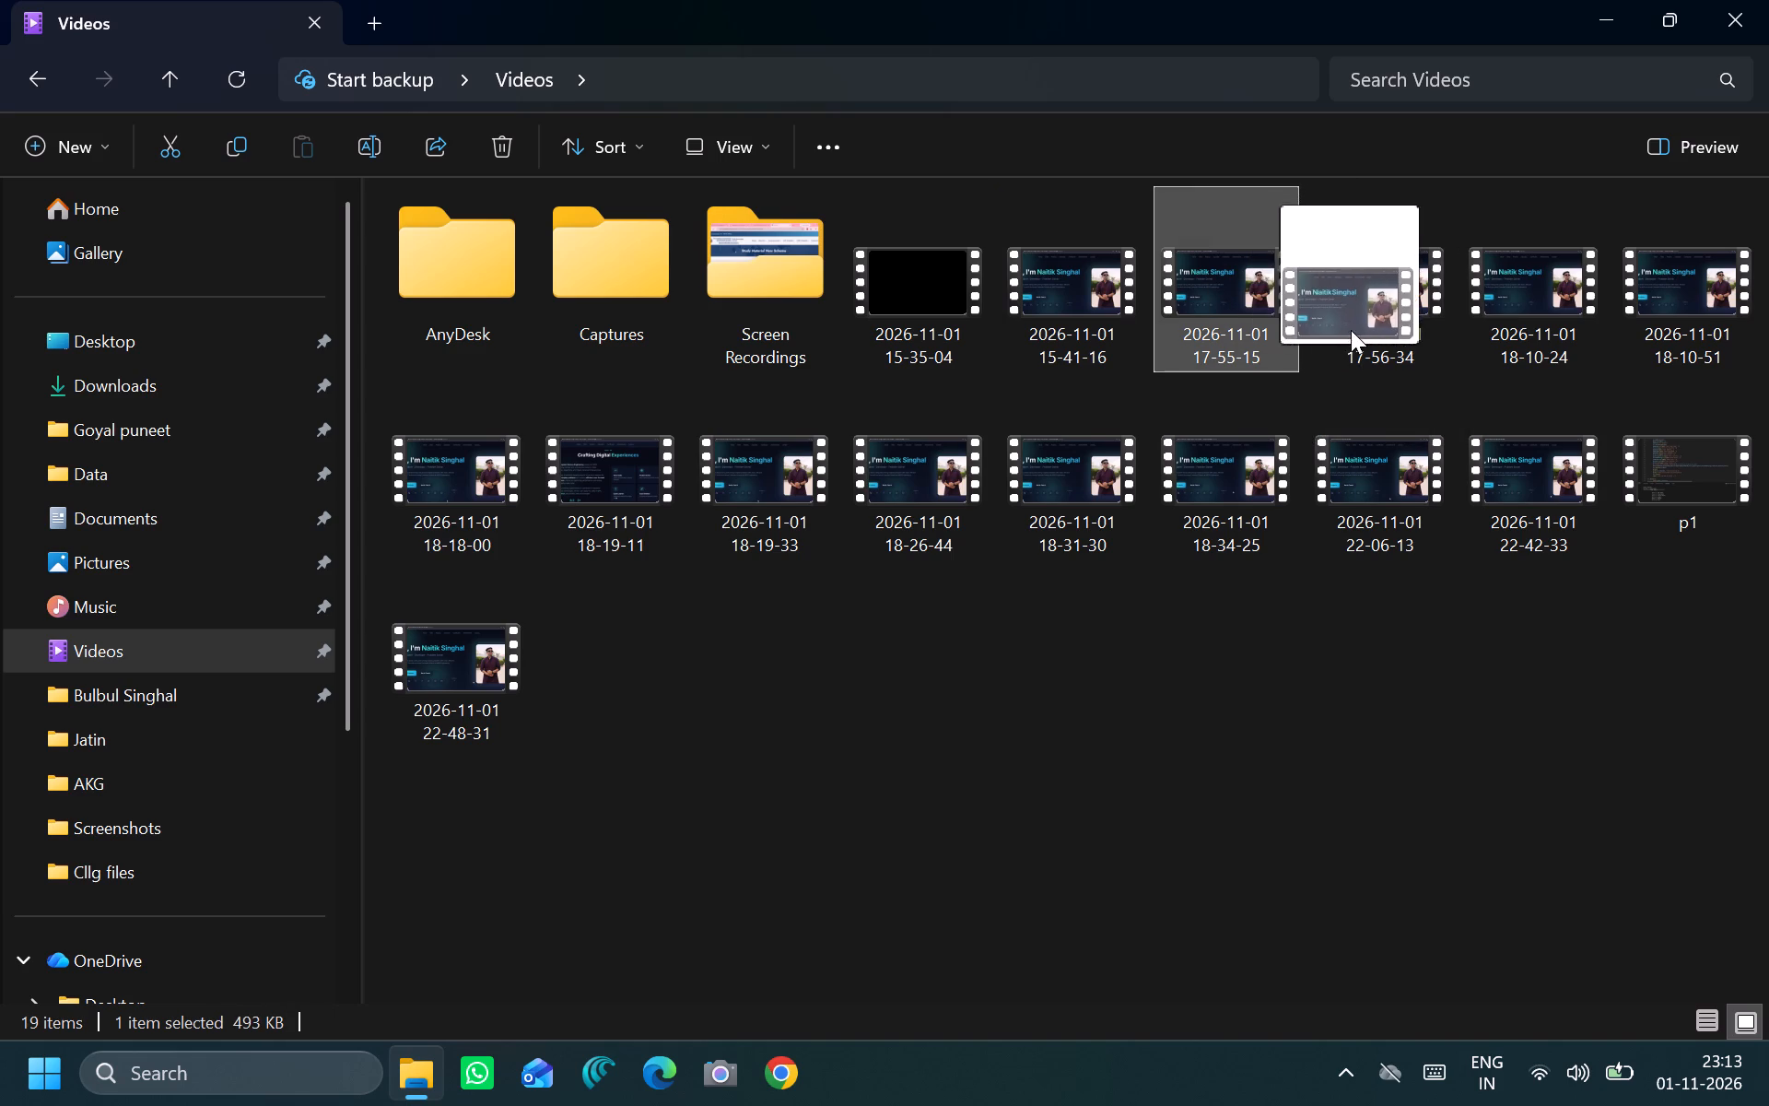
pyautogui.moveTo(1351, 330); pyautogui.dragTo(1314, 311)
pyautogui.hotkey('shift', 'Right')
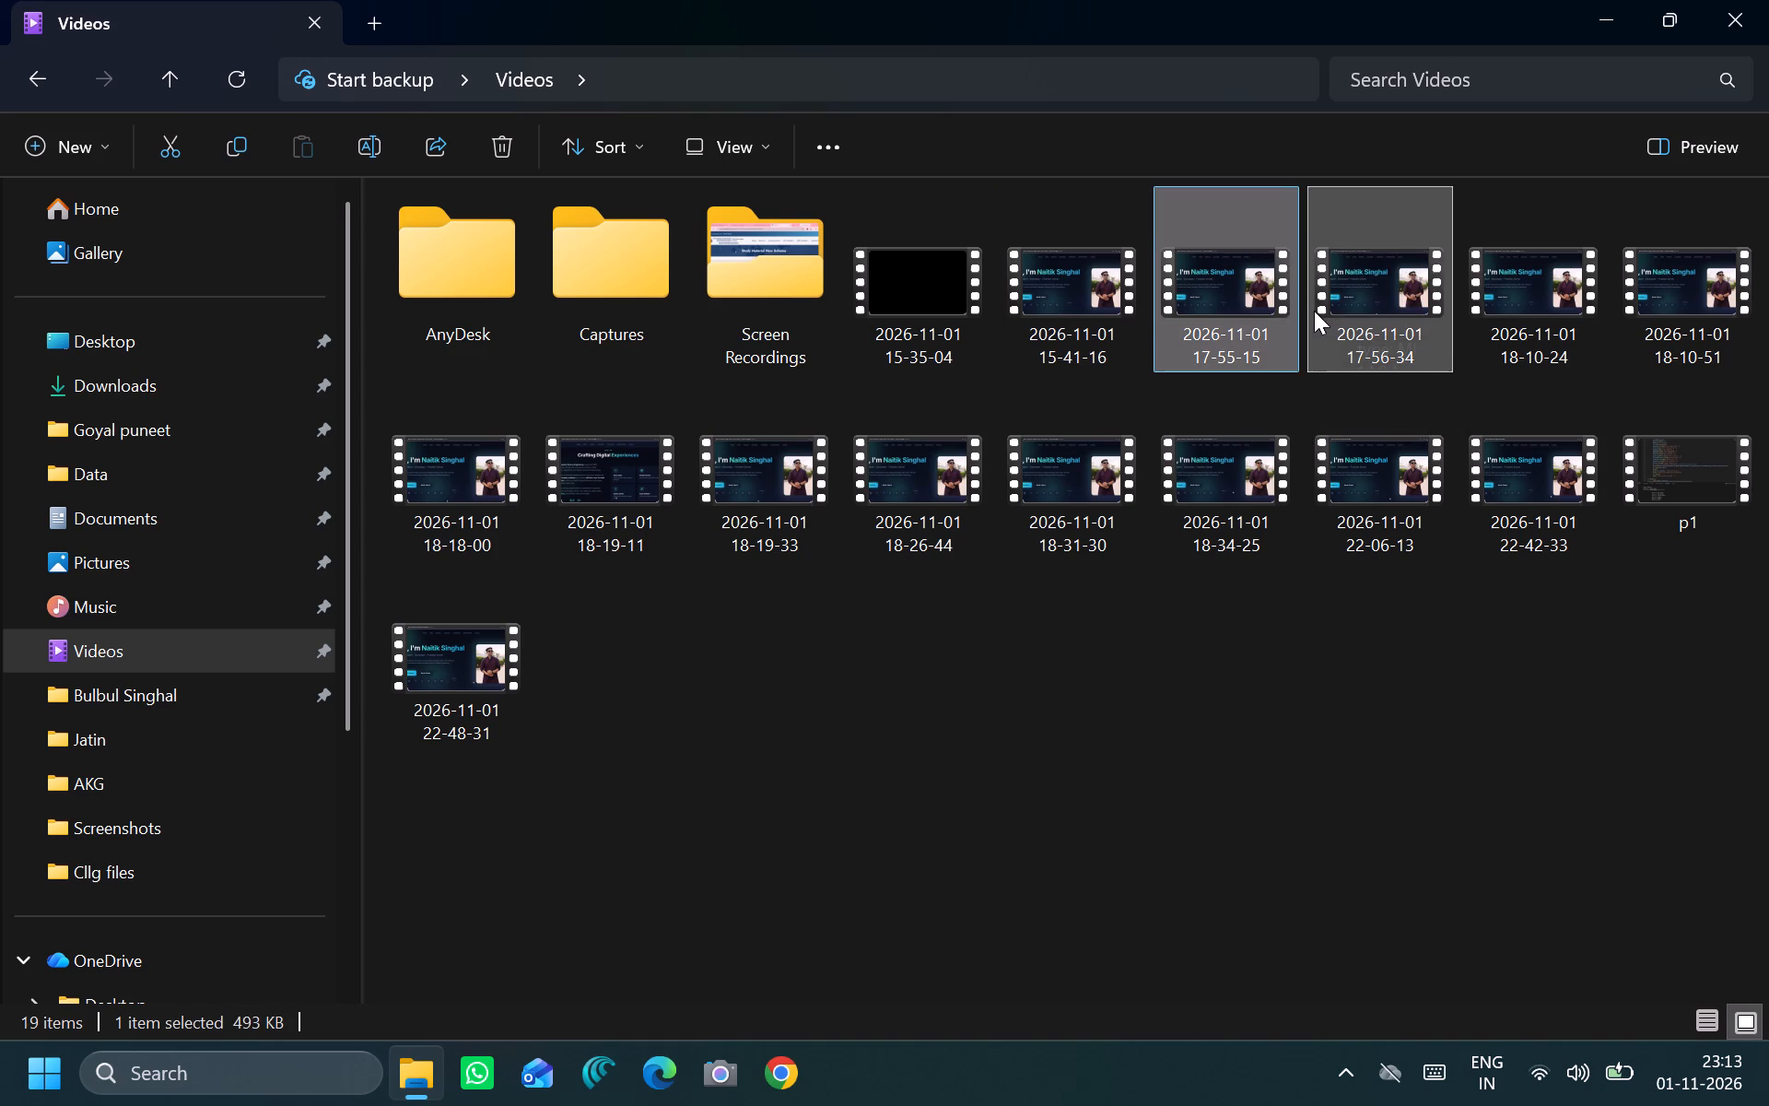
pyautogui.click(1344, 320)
pyautogui.click(1488, 303)
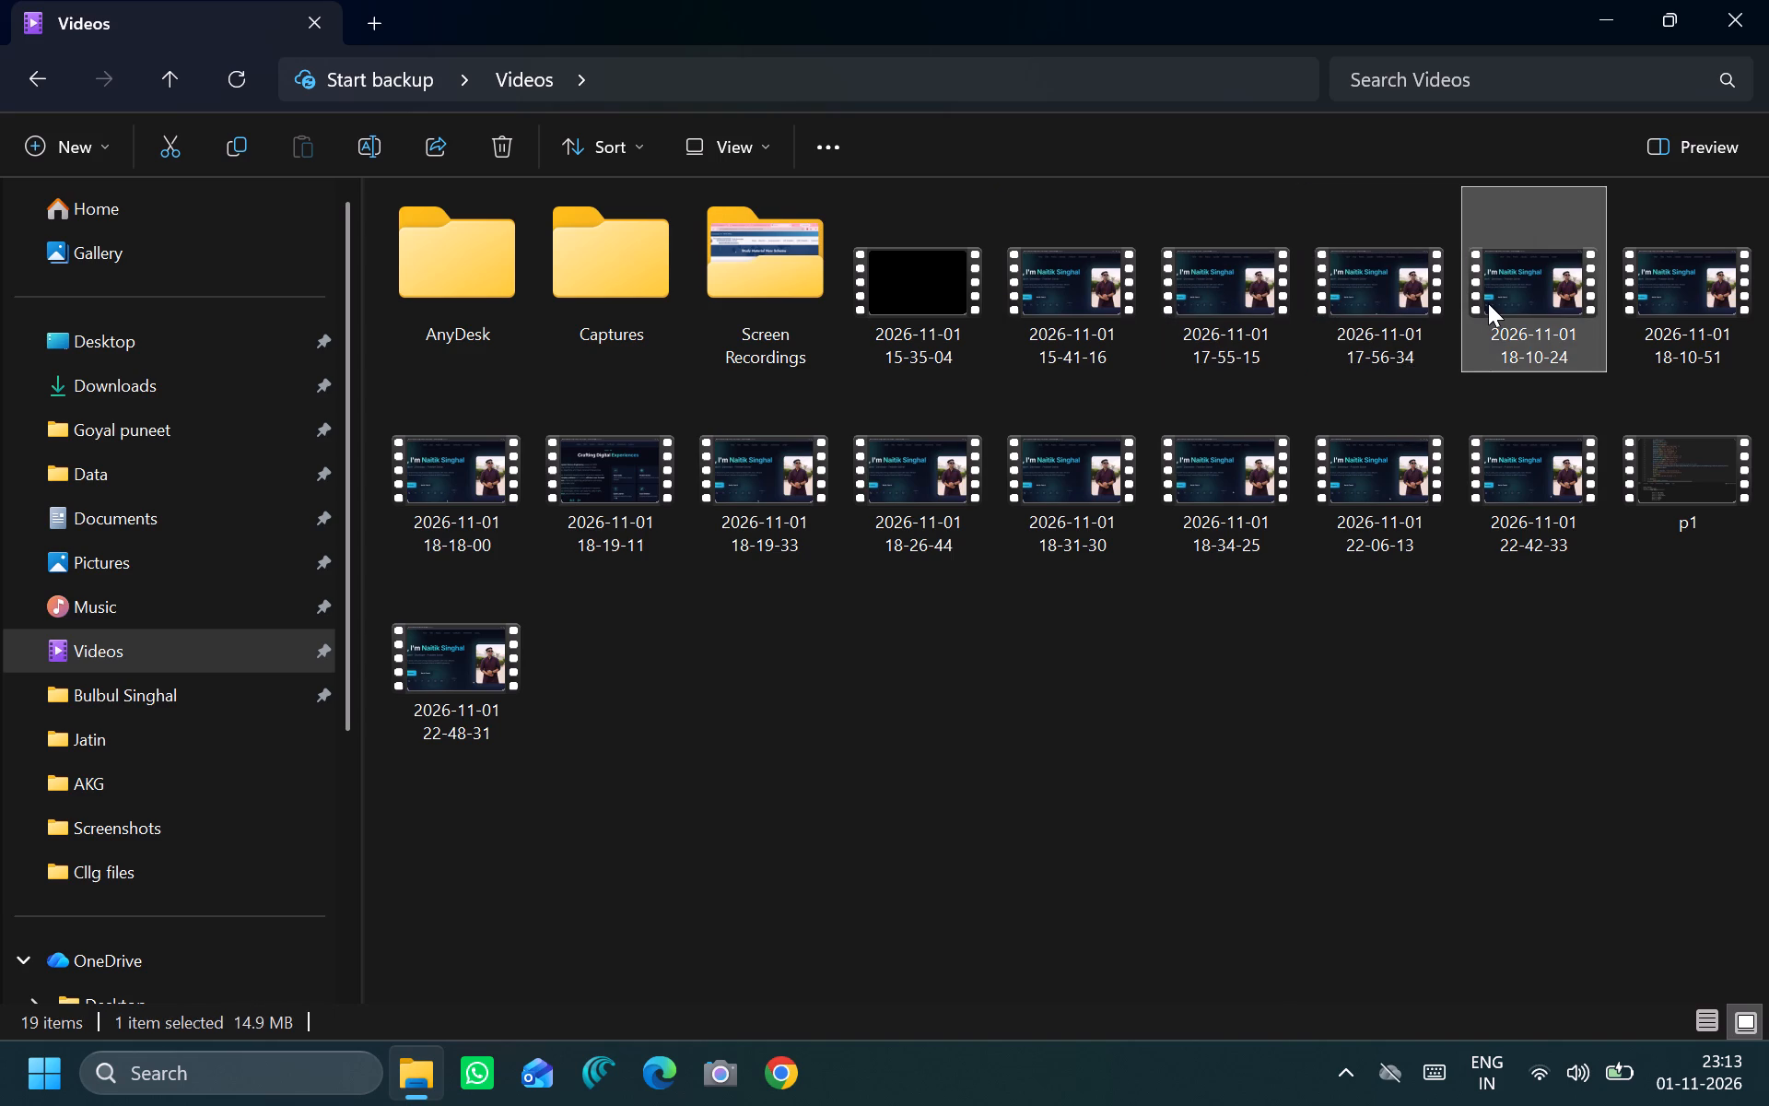
pyautogui.hotkey('shift', 'Right')
pyautogui.hotkey('shift', 'Right')
pyautogui.hotkey('shift', 'Right')
pyautogui.hotkey('shift', 'Right')
pyautogui.hotkey('shift', 'Right')
pyautogui.hotkey('shift', 'Right')
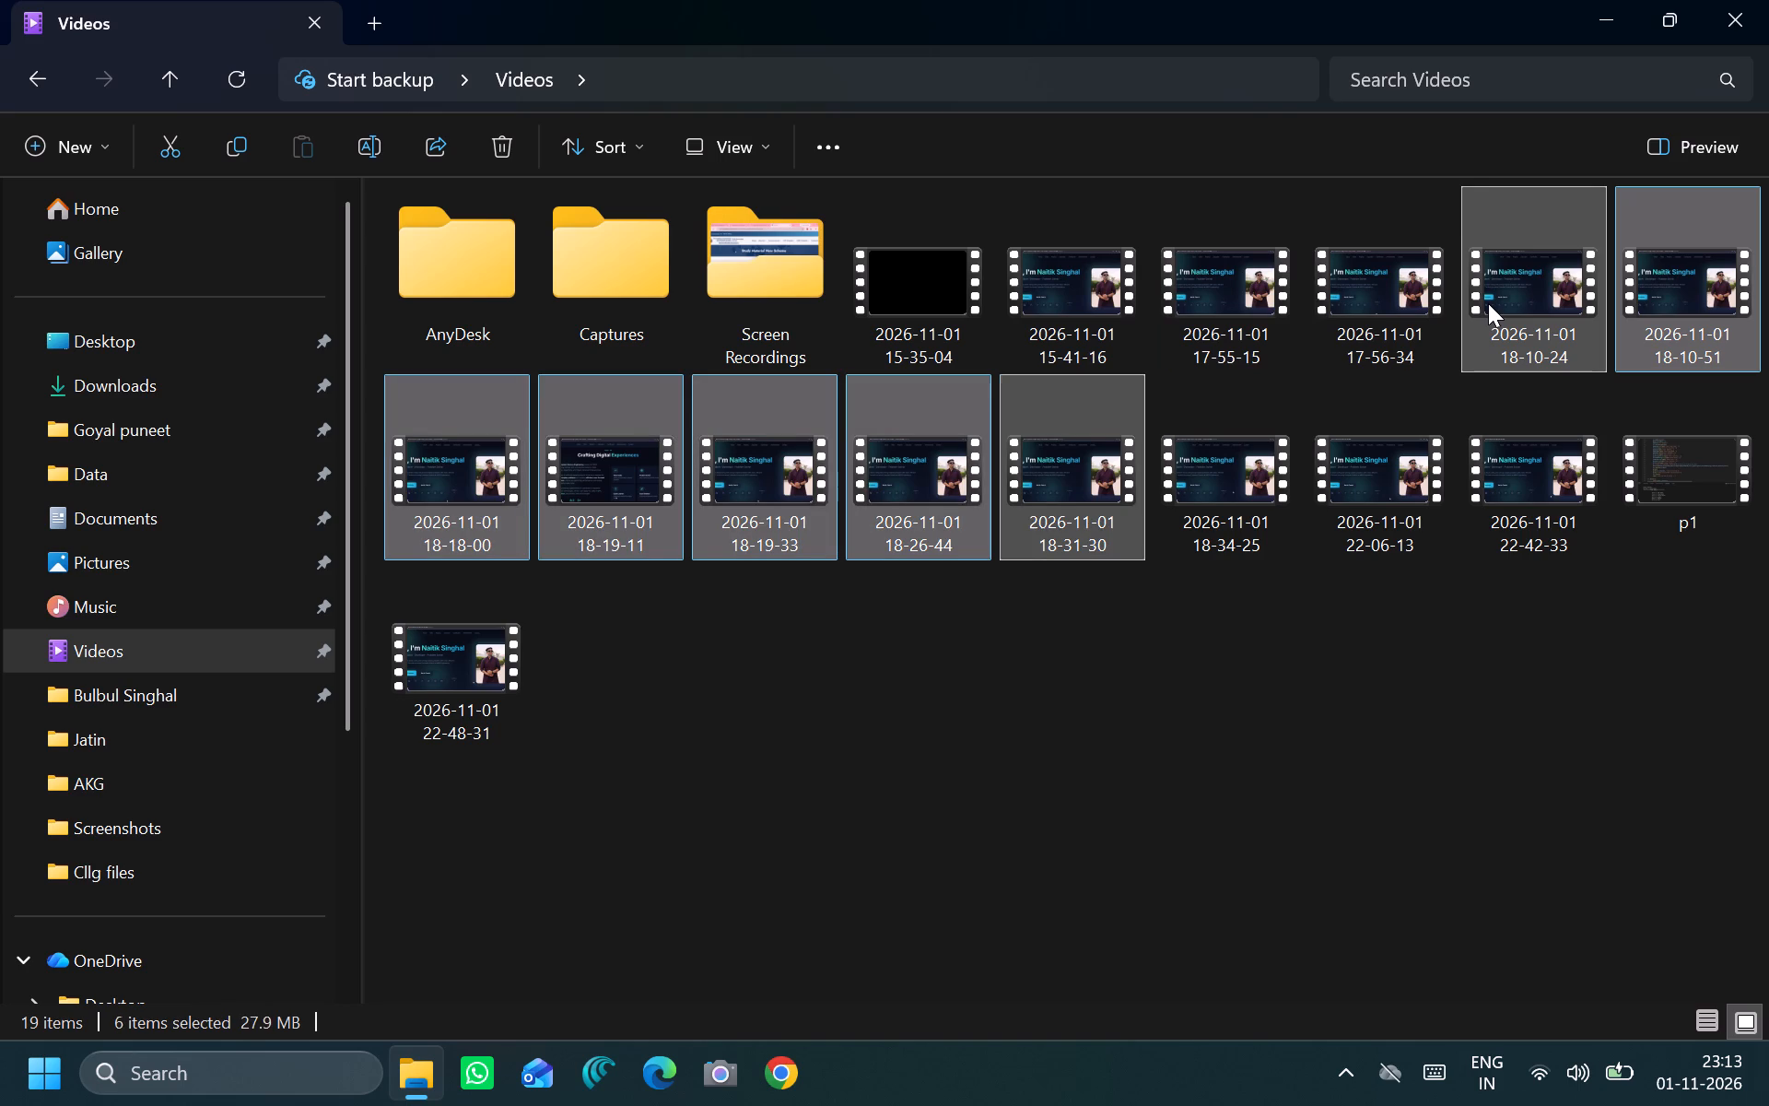
pyautogui.hotkey('shift', 'Right')
pyautogui.hotkey('shift', 'Right')
pyautogui.hotkey('shift', 'Right')
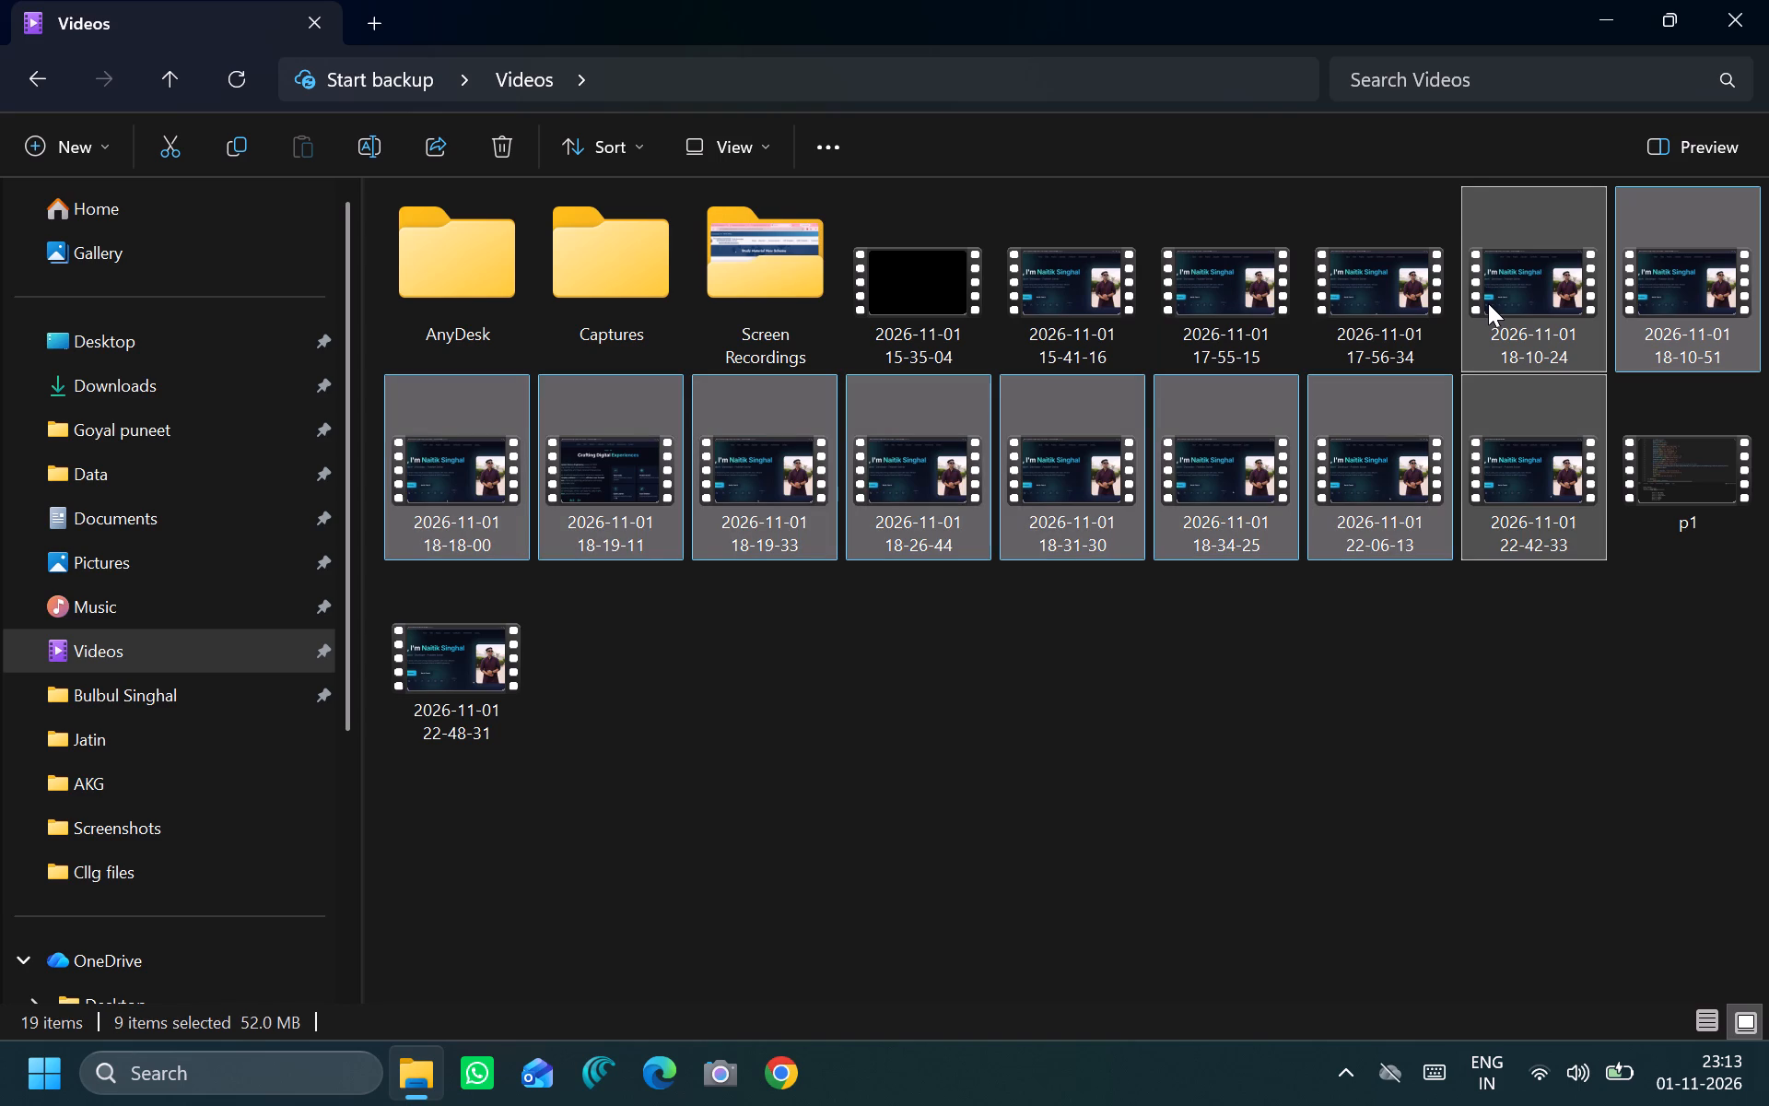
pyautogui.hotkey('shift', 'Down')
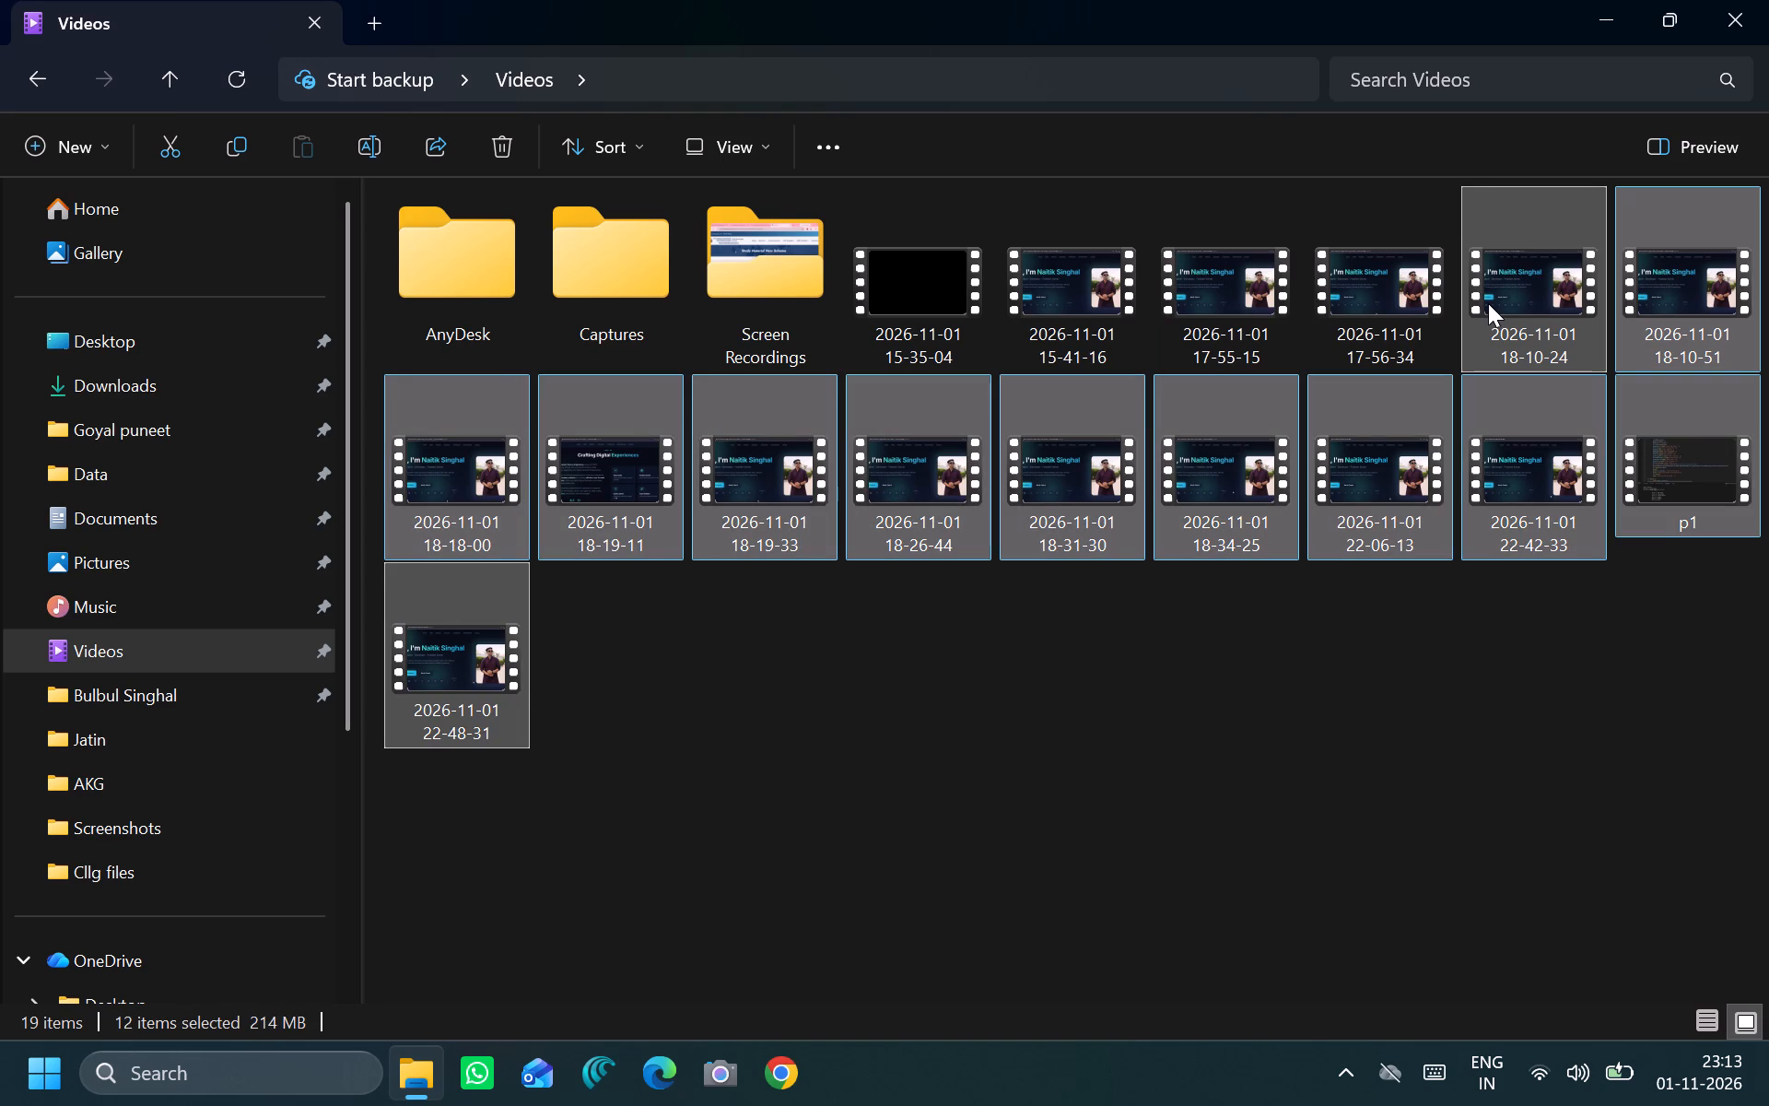
pyautogui.hotkey('shift', 'Up')
pyautogui.hotkey('shift', 'Right')
pyautogui.hotkey('shift', 'Right')
pyautogui.hotkey('shift', 'Right')
pyautogui.hotkey('shift', 'Right')
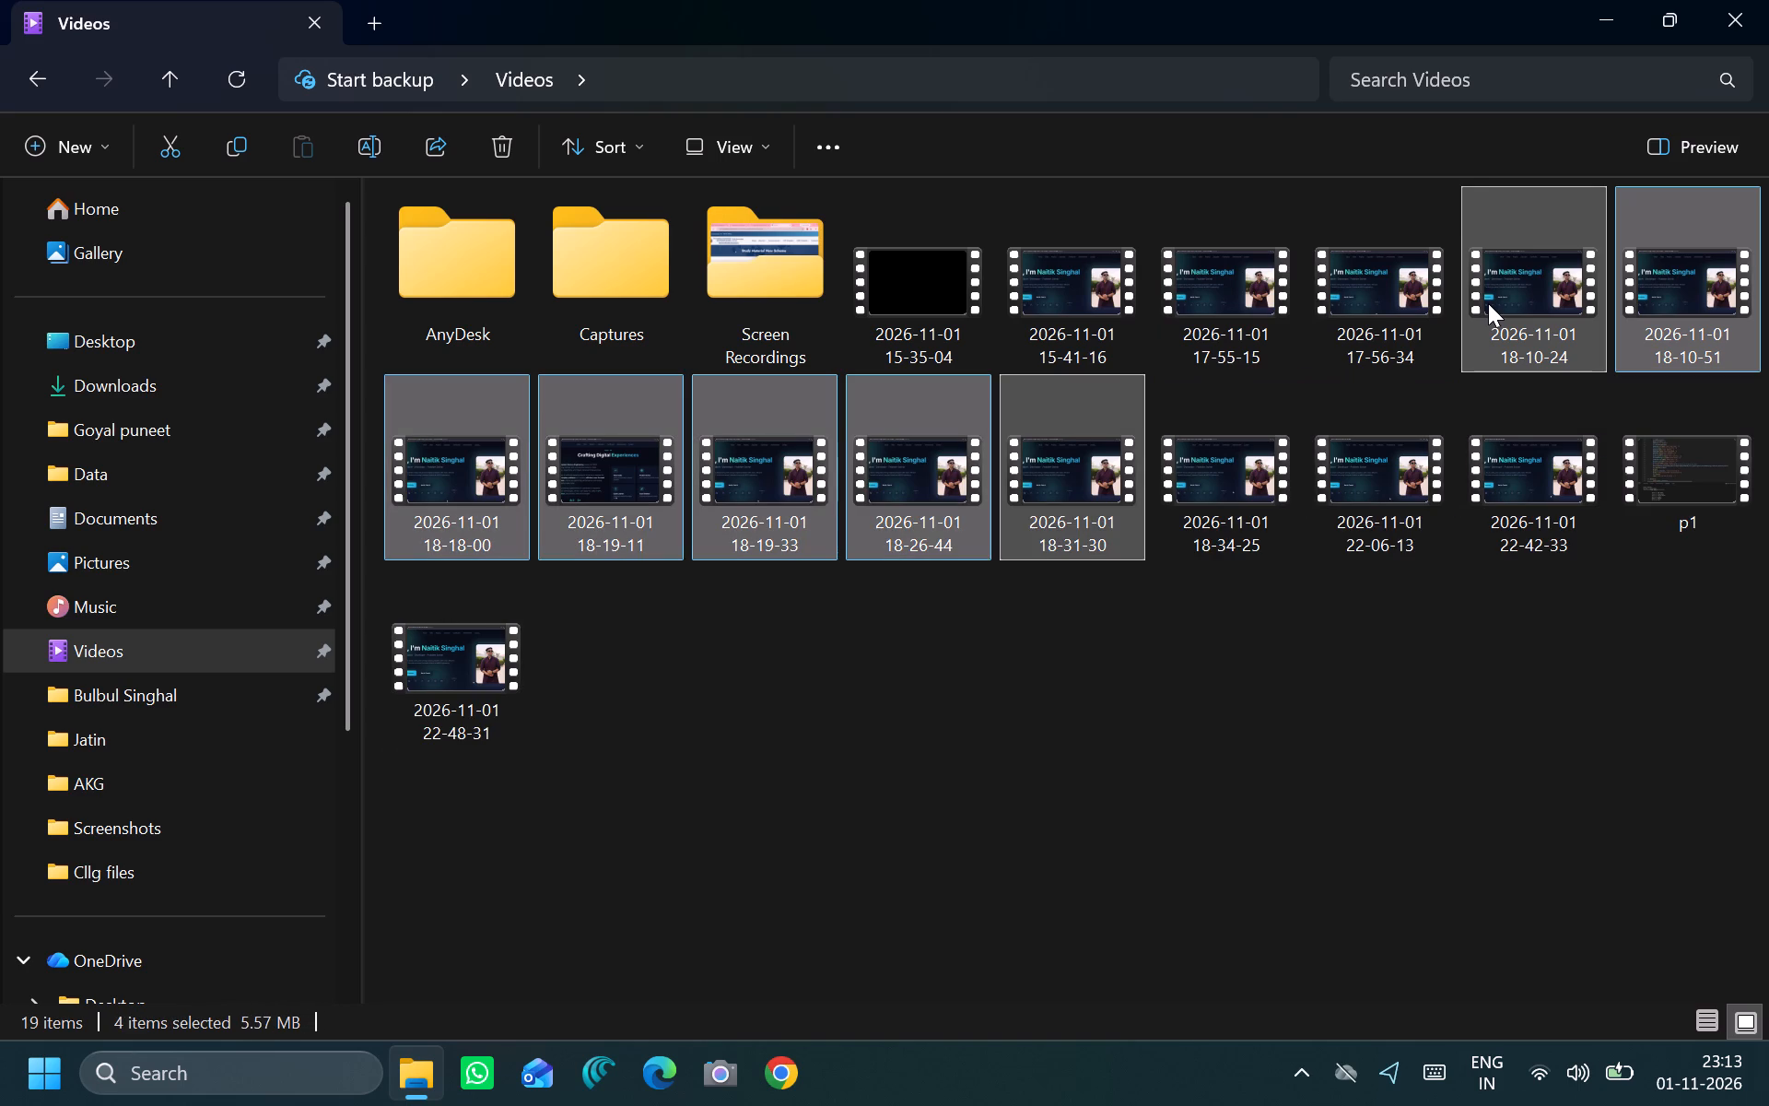
pyautogui.hotkey('shift', 'Right')
pyautogui.hotkey('shift', 'Right')
pyautogui.hotkey('shift', 'Right')
pyautogui.rightClick(1488, 303)
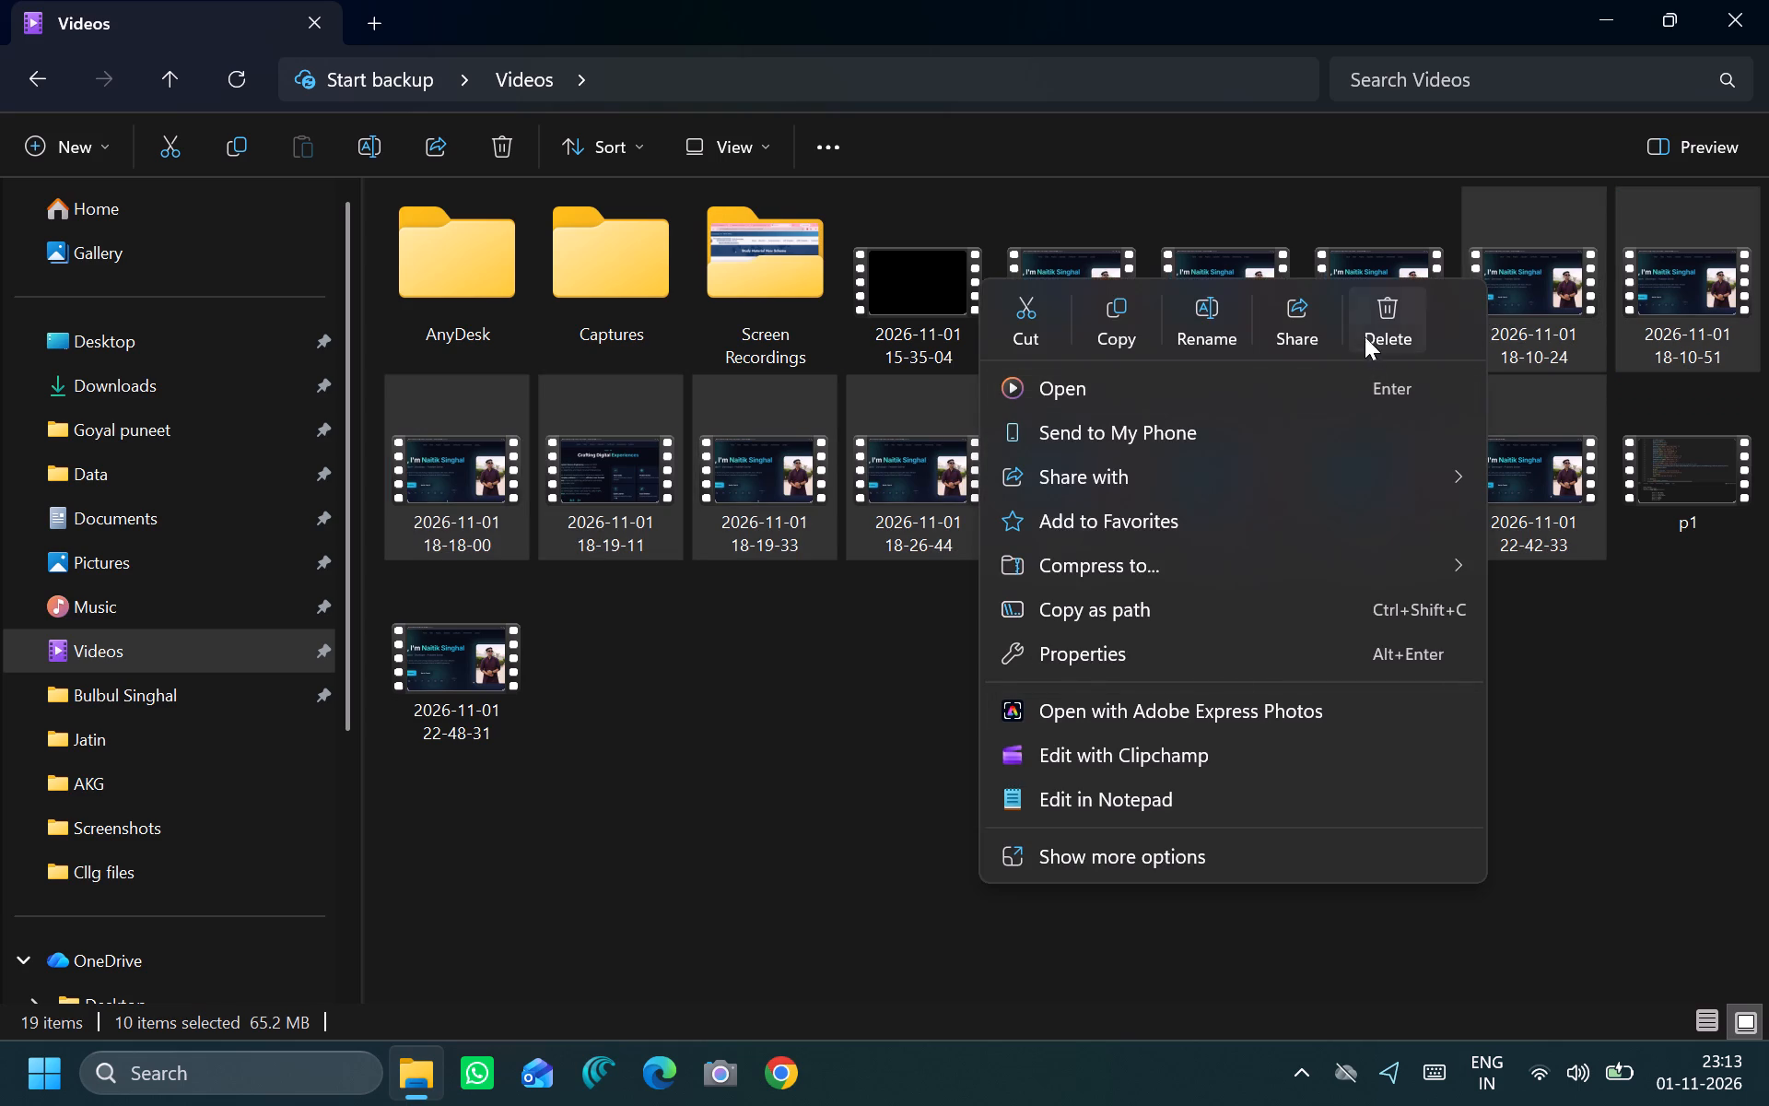
pyautogui.click(1371, 335)
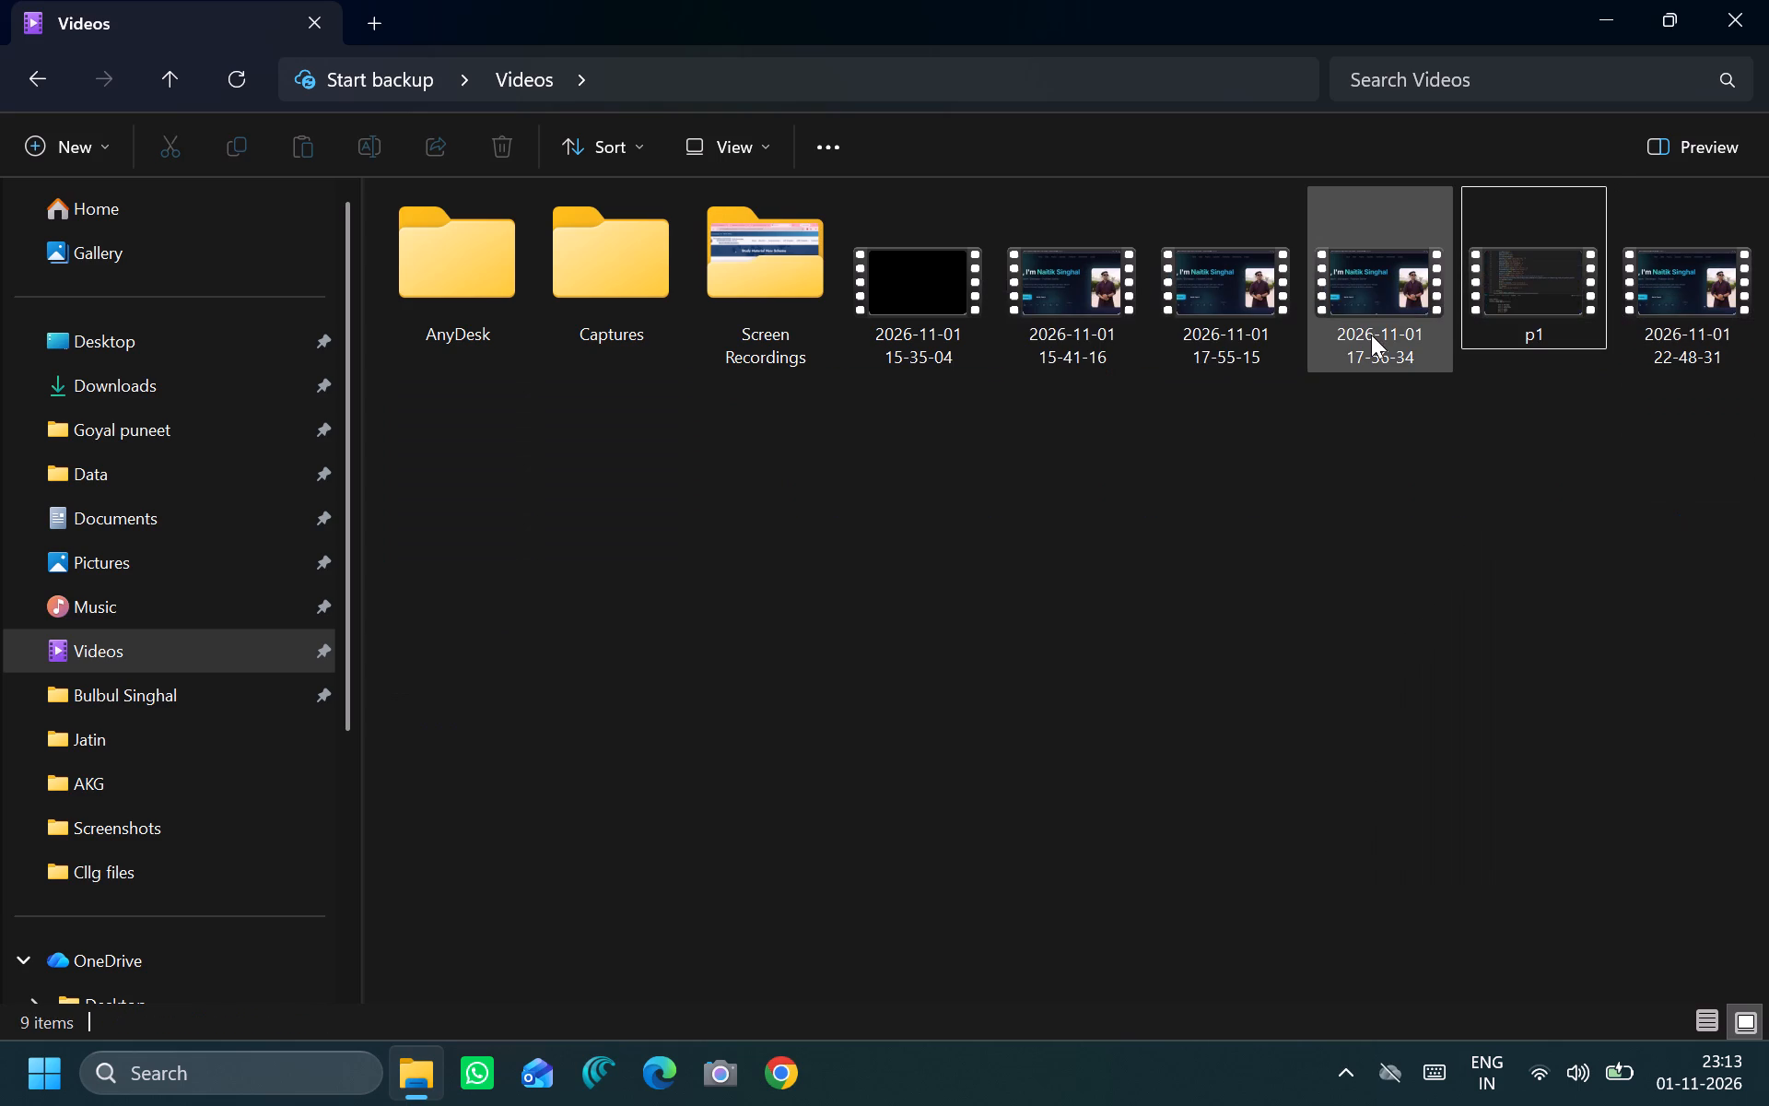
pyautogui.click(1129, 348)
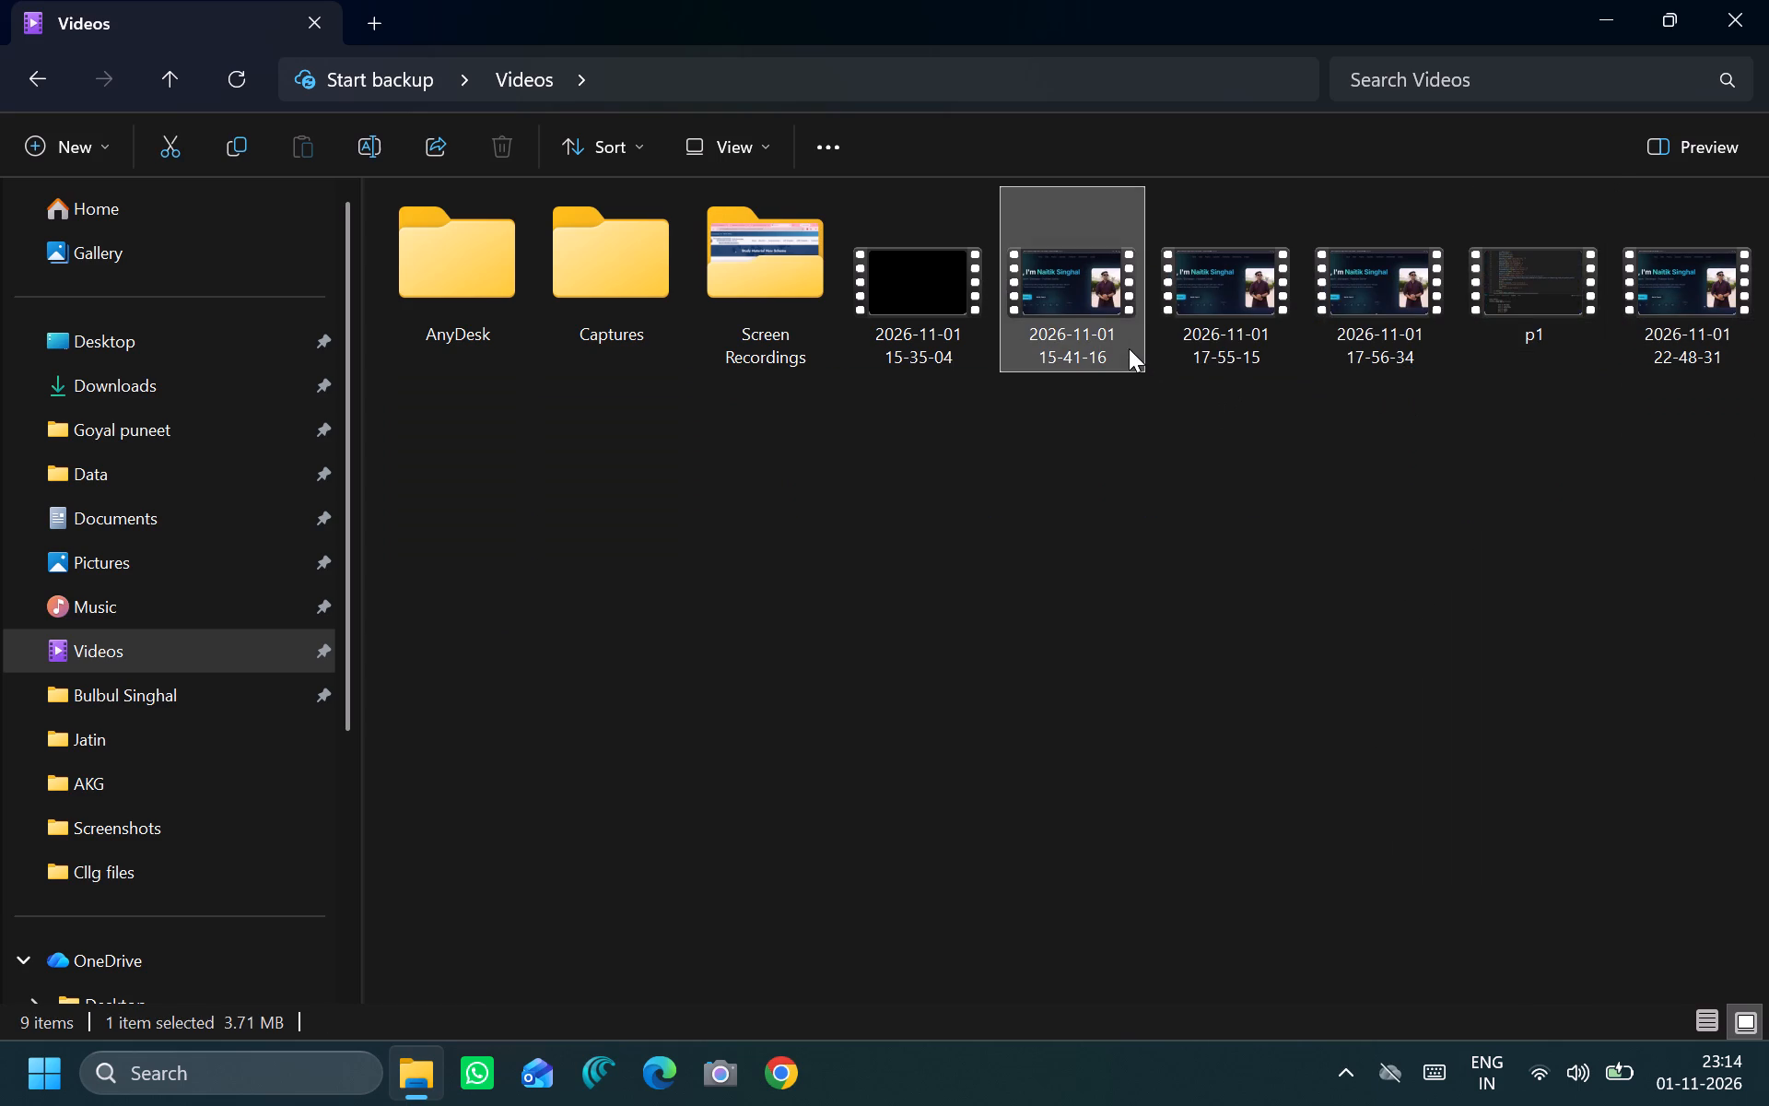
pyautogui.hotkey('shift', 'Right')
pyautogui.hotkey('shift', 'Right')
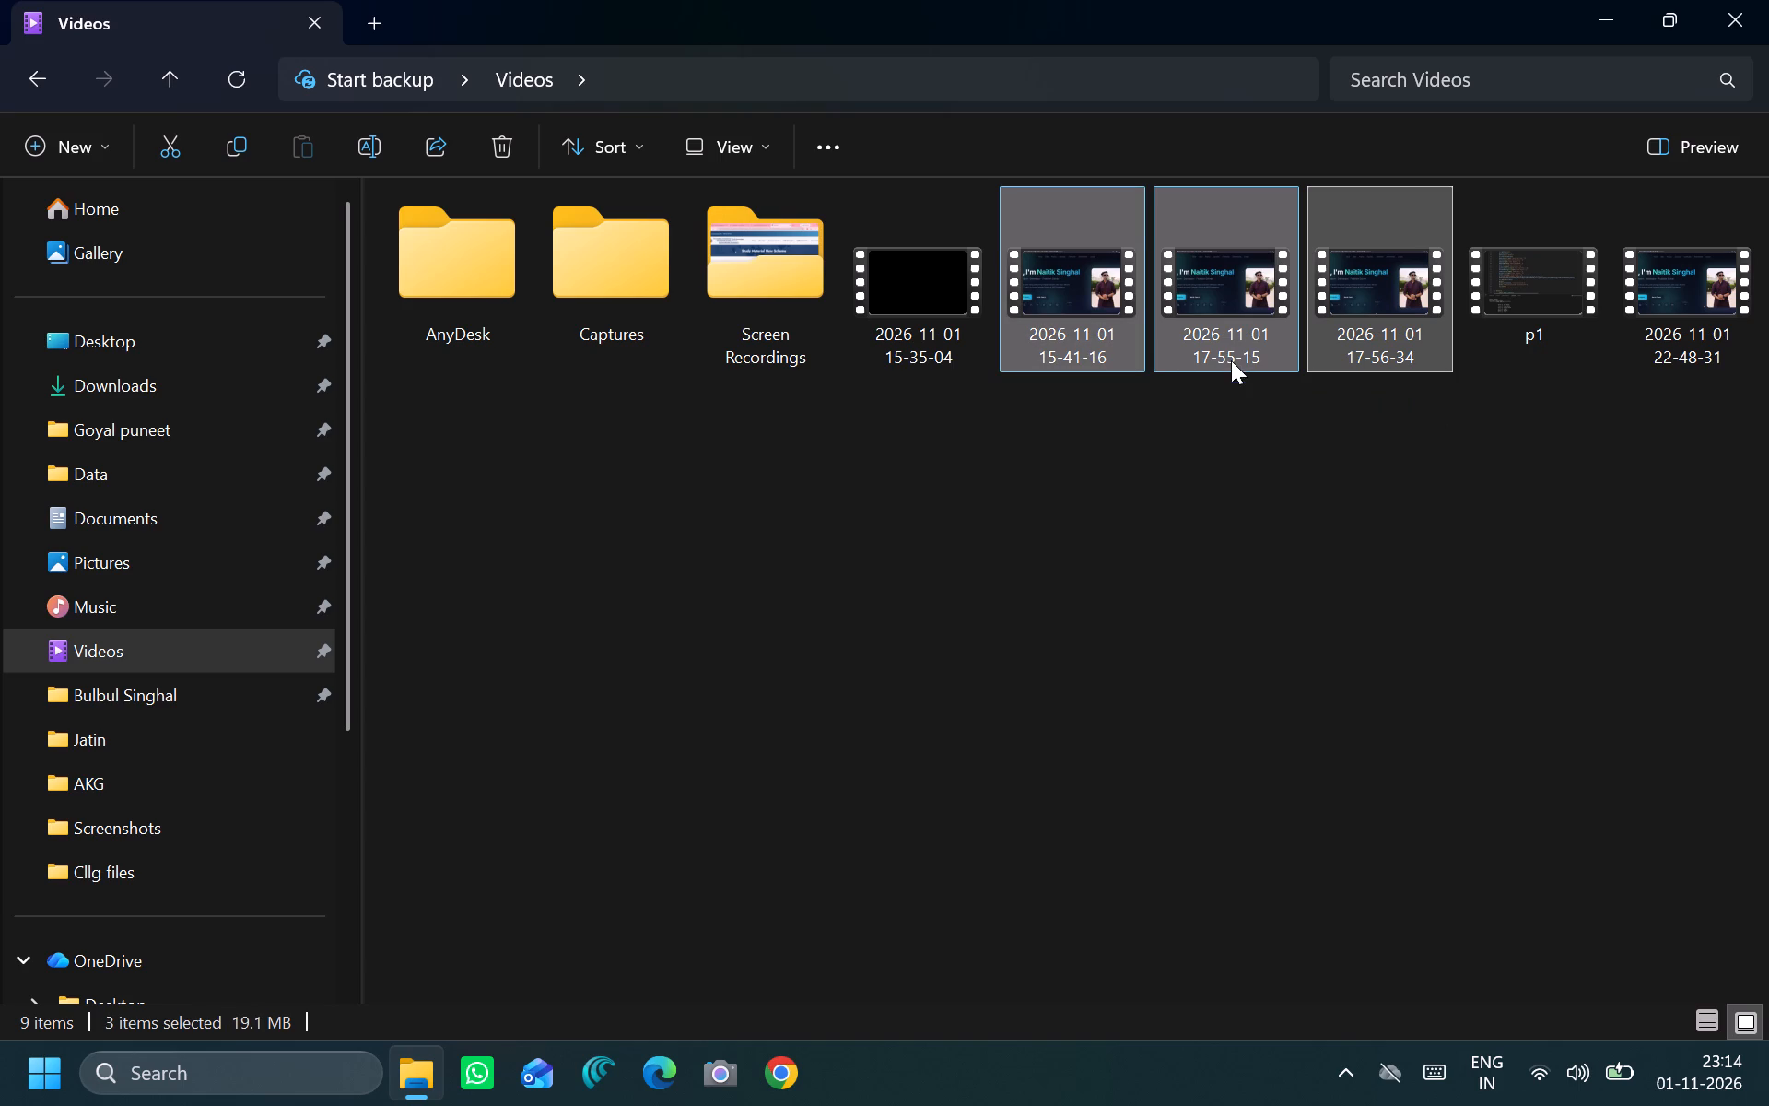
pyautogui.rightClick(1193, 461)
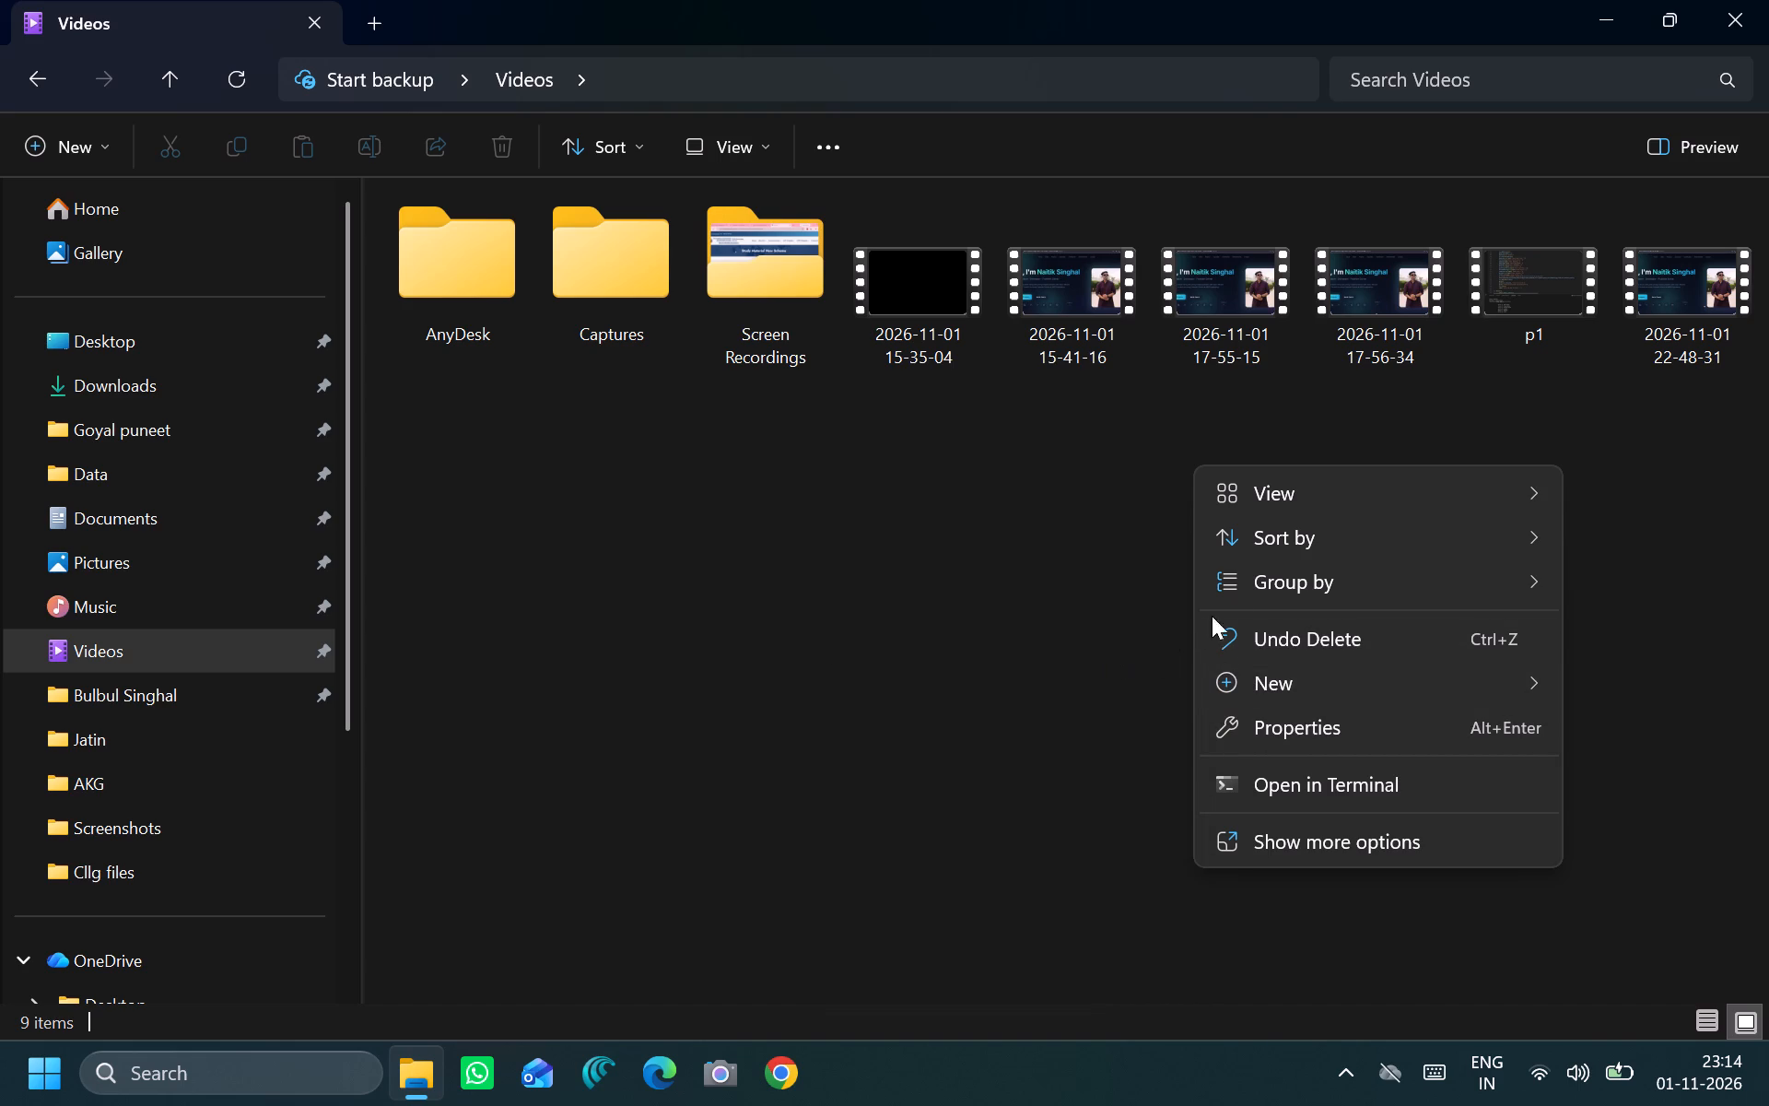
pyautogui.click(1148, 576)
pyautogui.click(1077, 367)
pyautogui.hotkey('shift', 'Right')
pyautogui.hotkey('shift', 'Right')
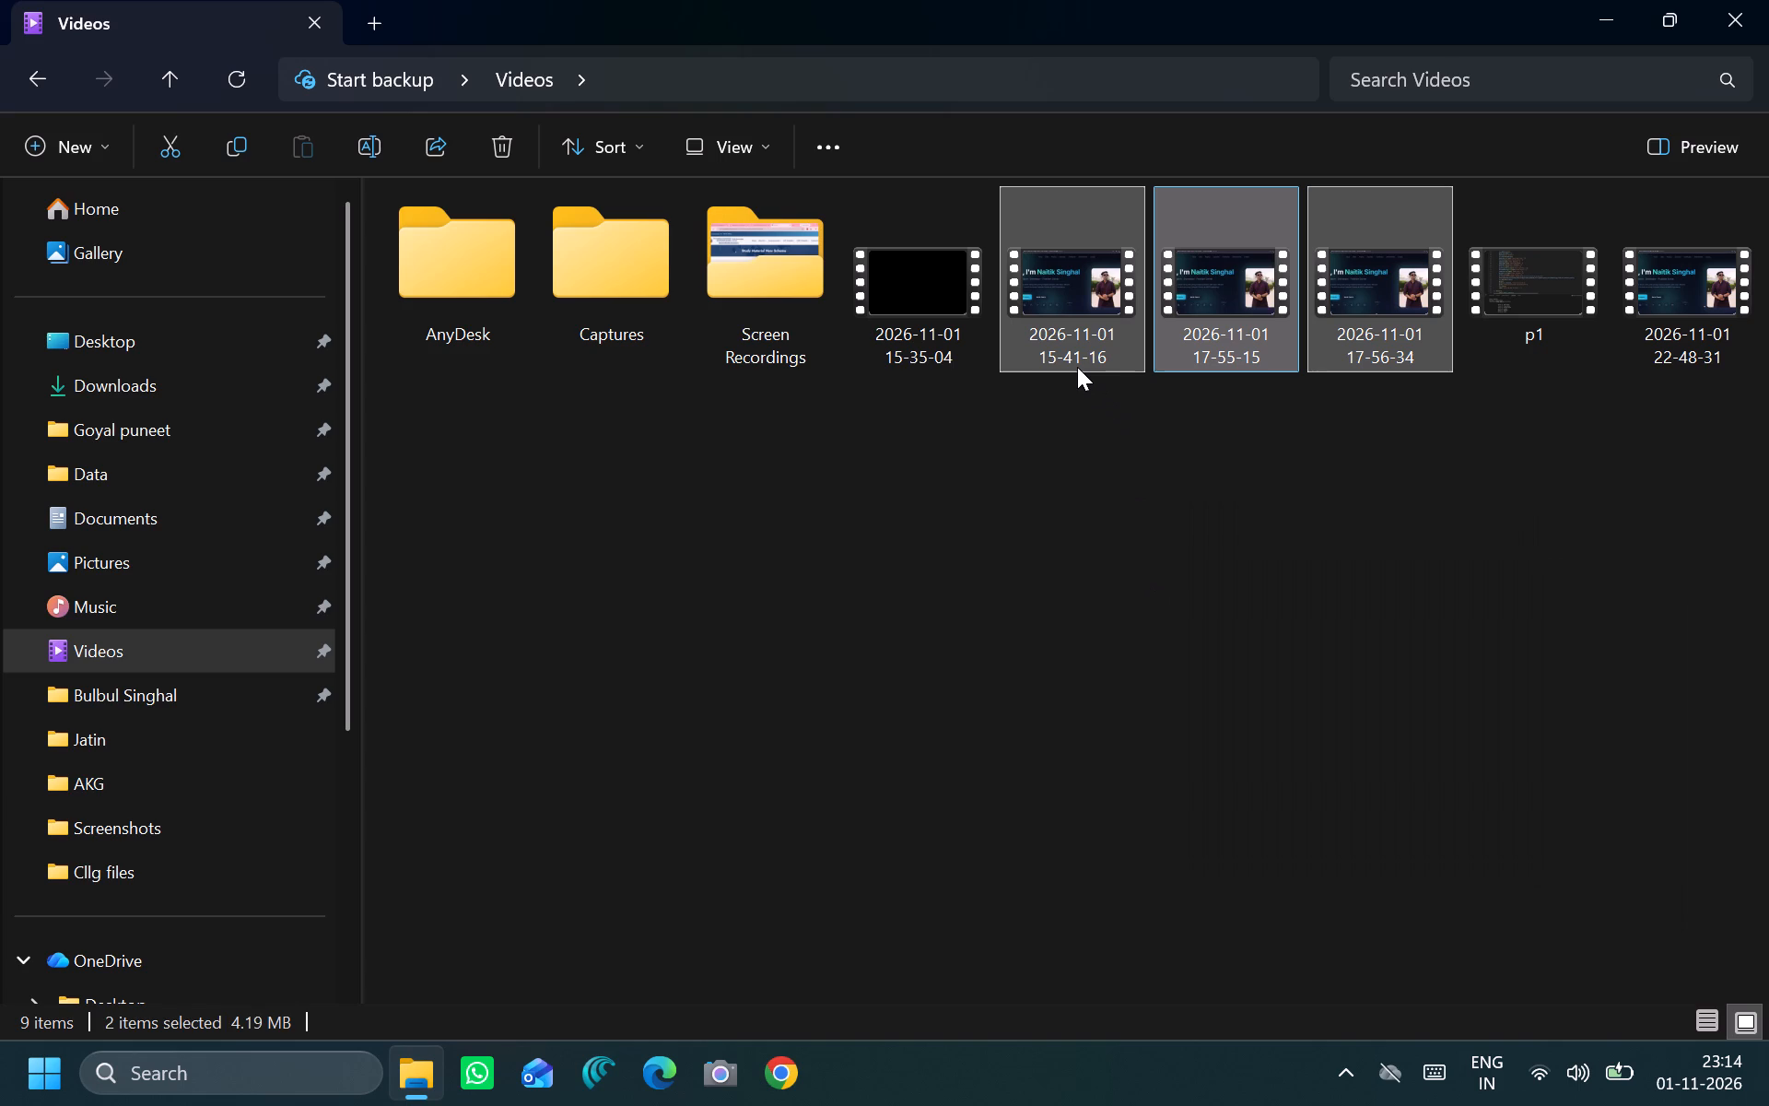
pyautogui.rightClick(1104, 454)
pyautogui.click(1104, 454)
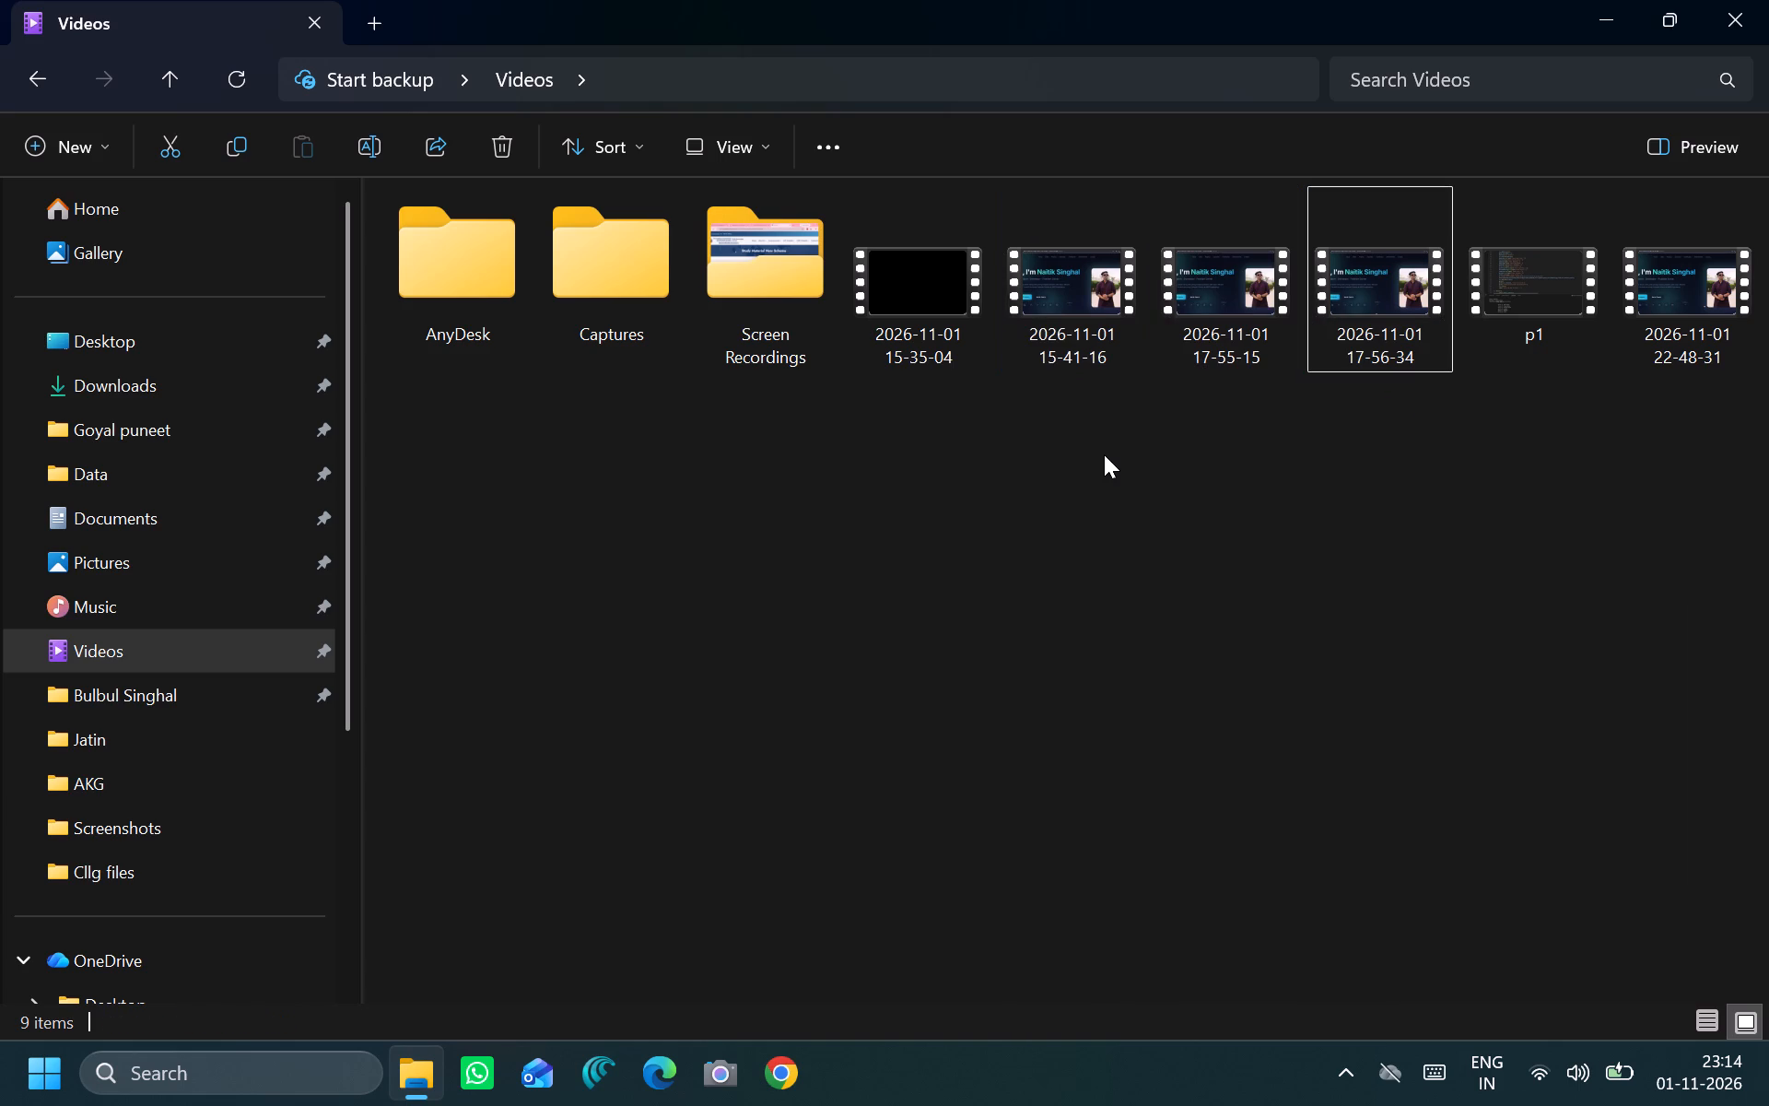
# Delete the 2026-11-01 recordings 15-41-16, 17-55-15 and 17-56-34 from the Videos folder, and close File Explorer.
pyautogui.click(1083, 354)
pyautogui.hotkey('shift', 'Right')
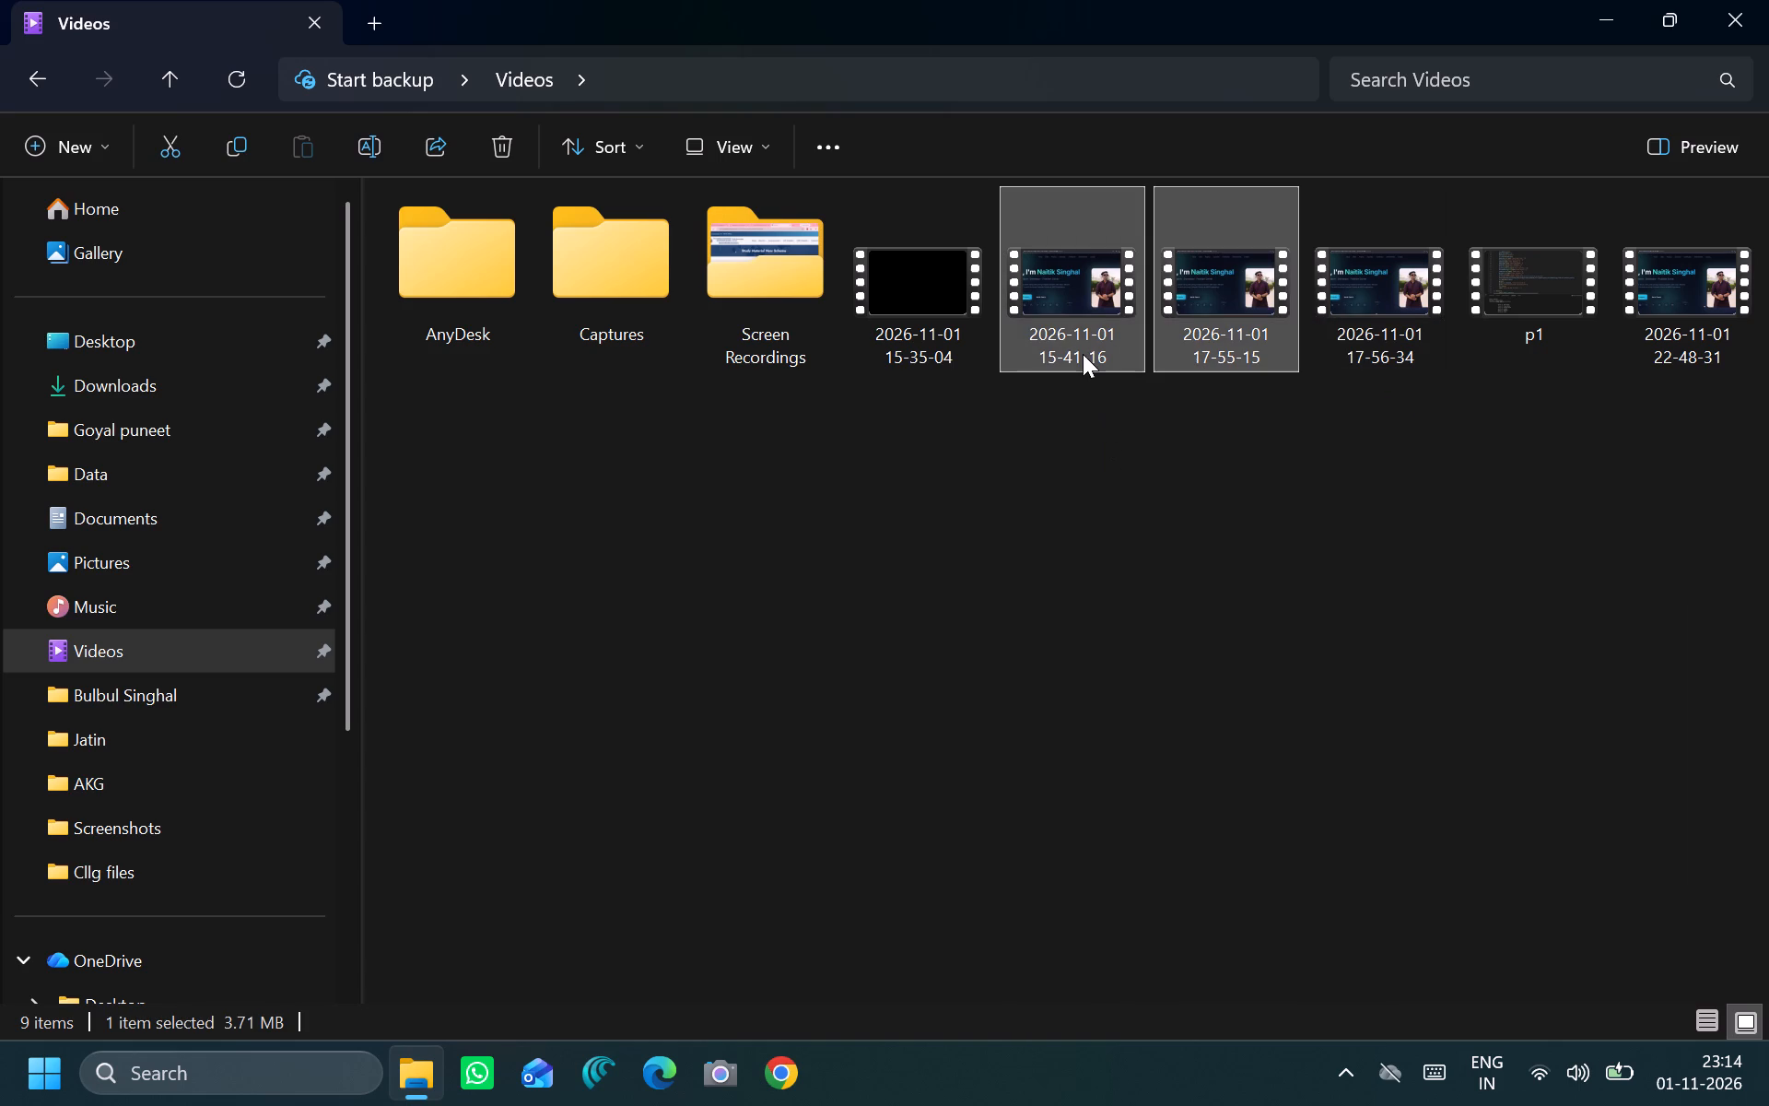
pyautogui.hotkey('shift', 'Right')
pyautogui.click(497, 145)
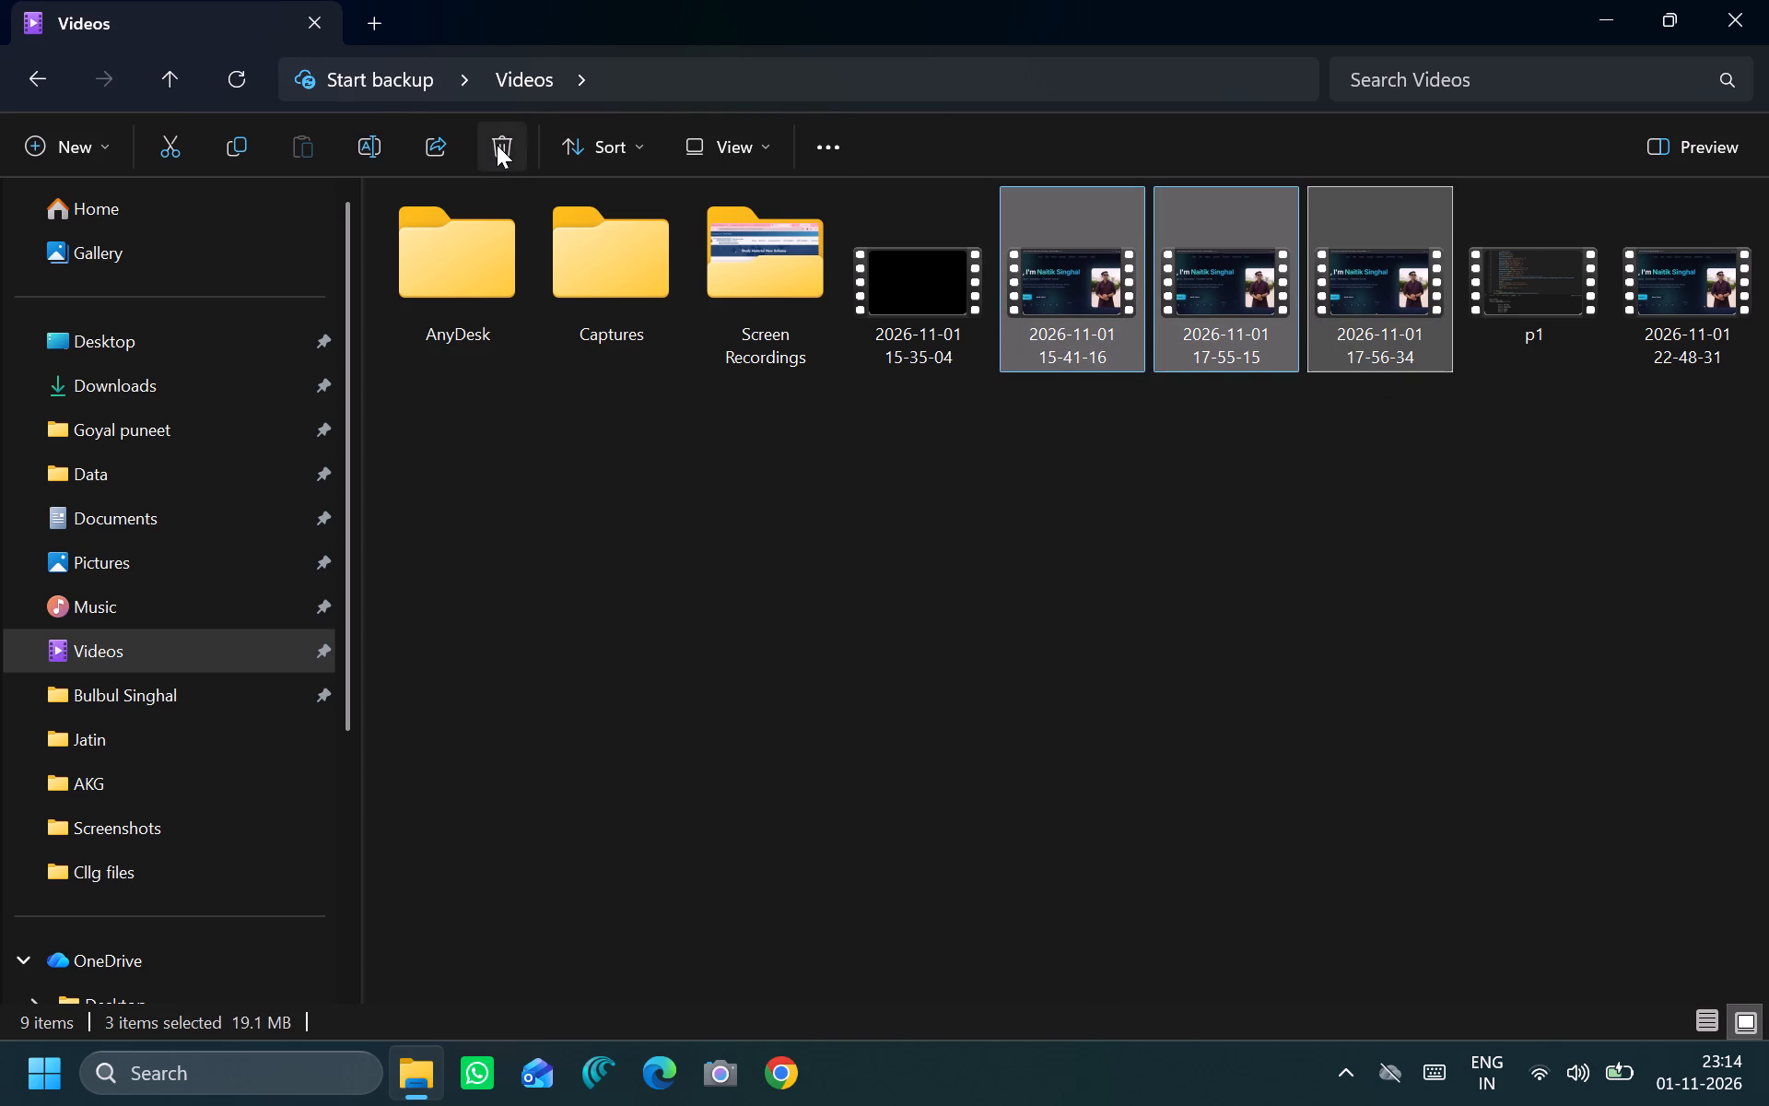
pyautogui.click(898, 590)
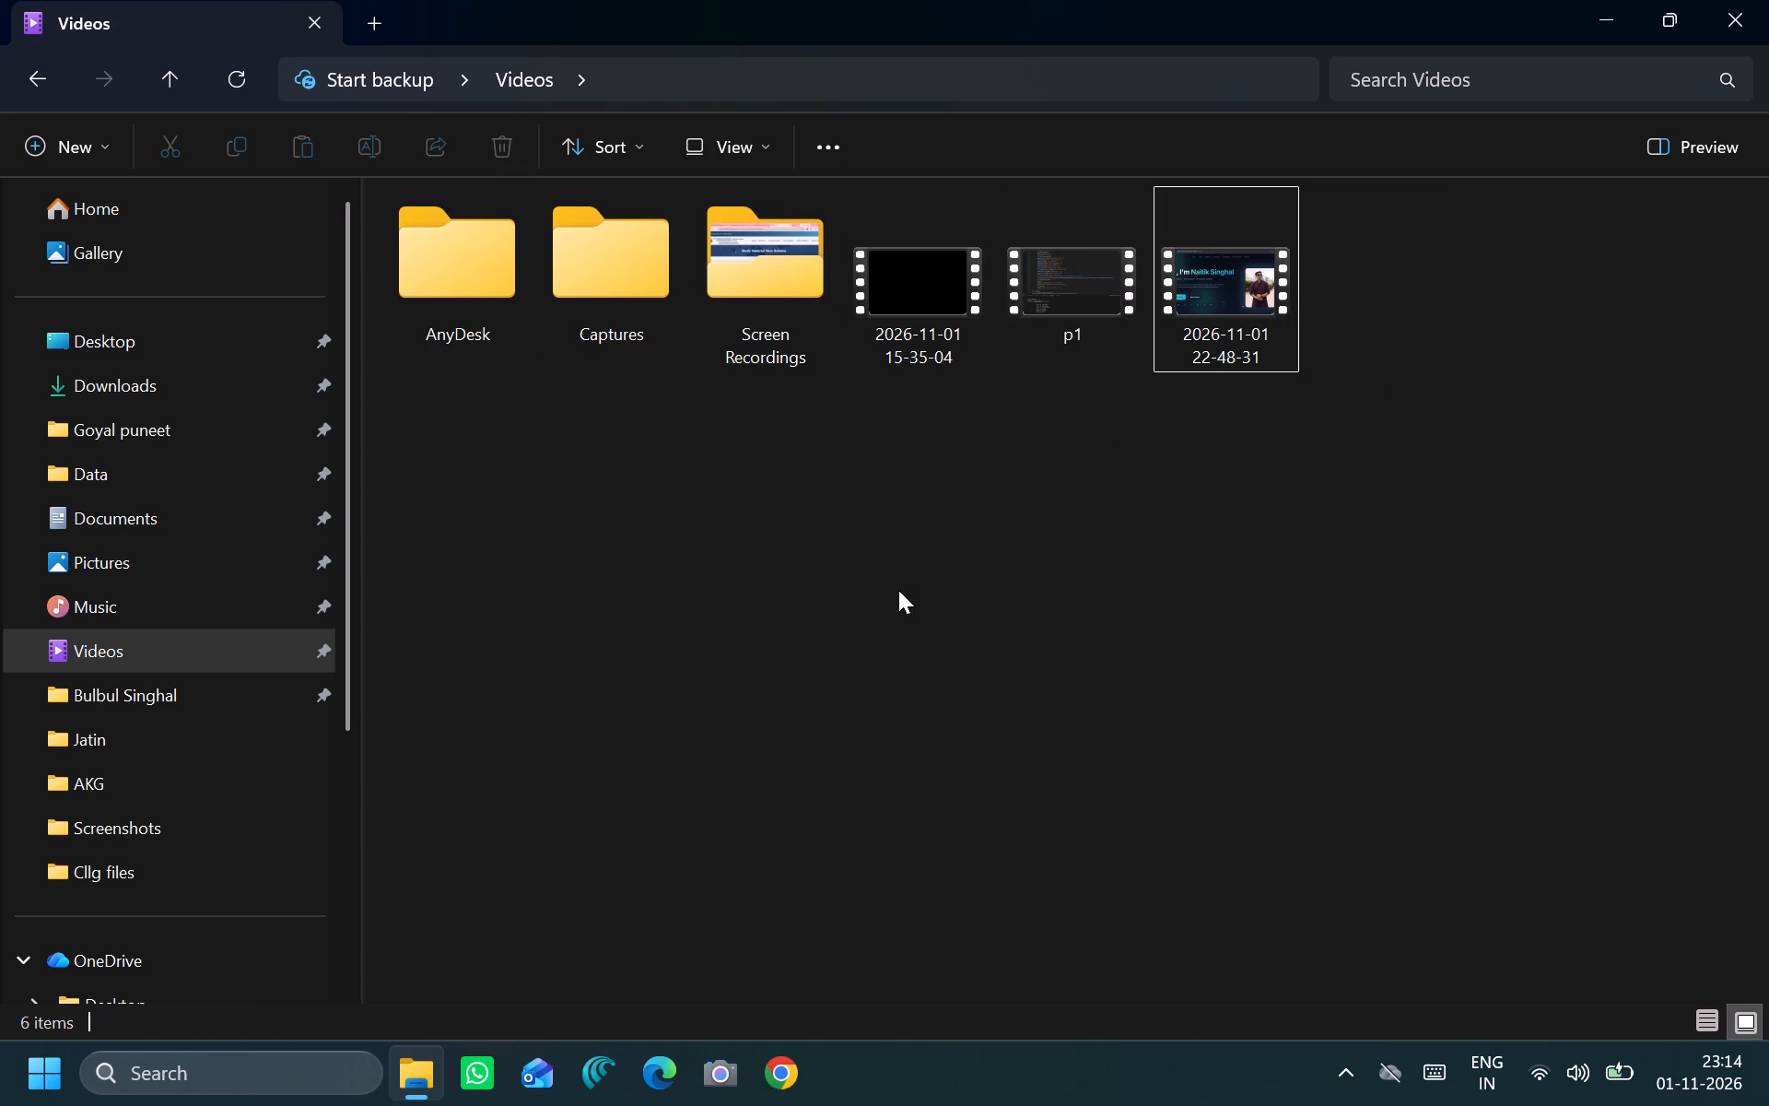
pyautogui.click(1745, 3)
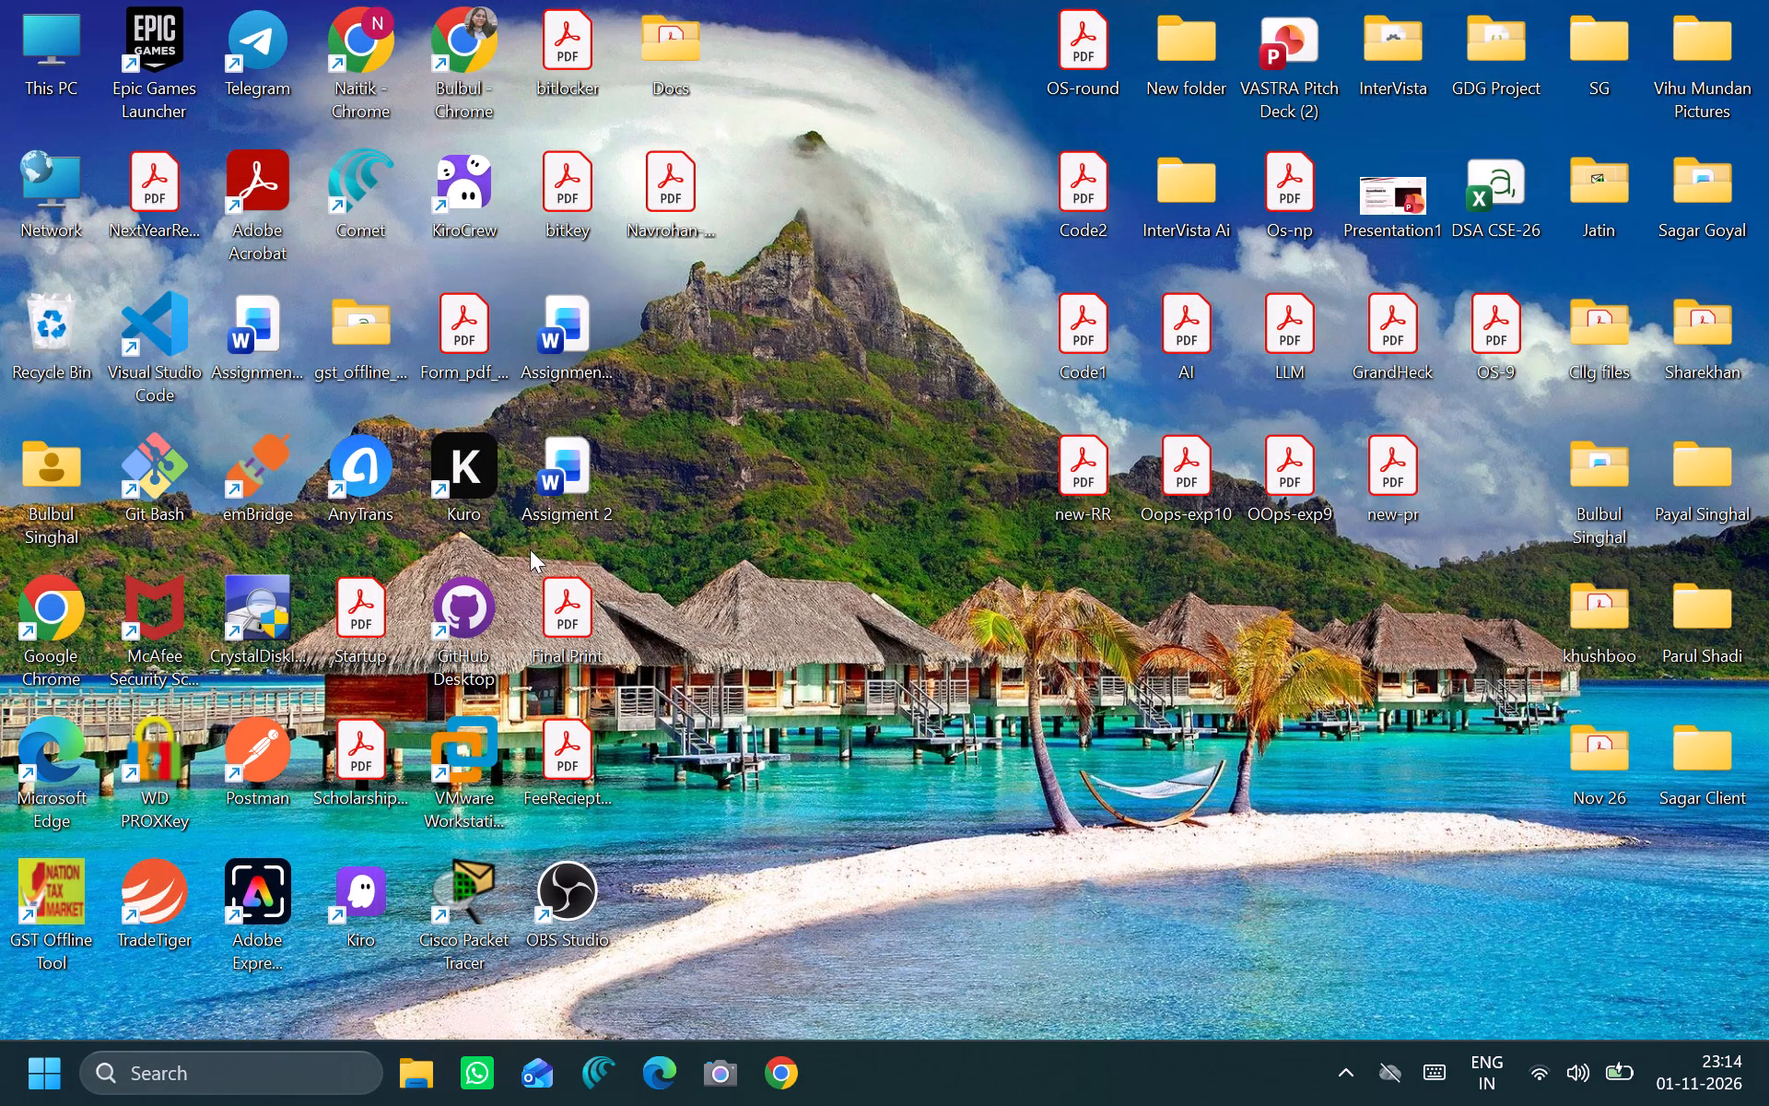
# Launch the Kuro app from the desktop.
pyautogui.doubleClick(500, 480)
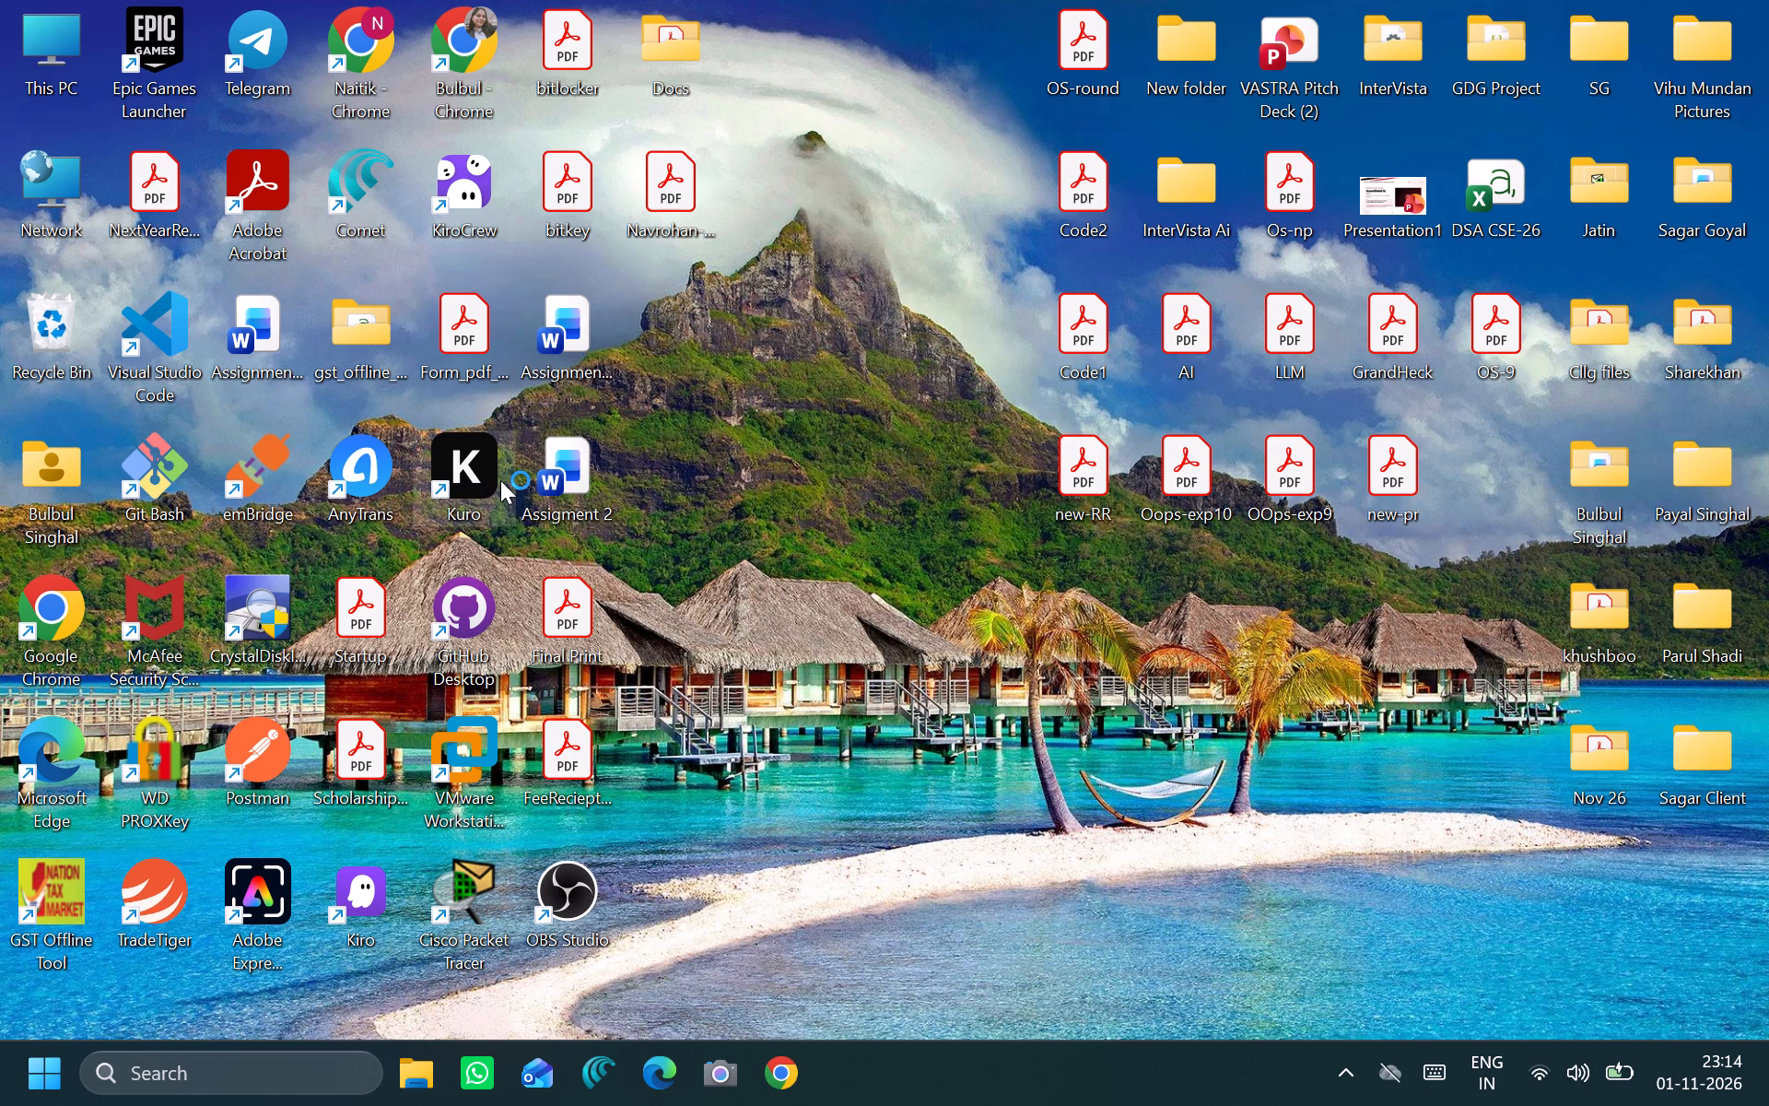